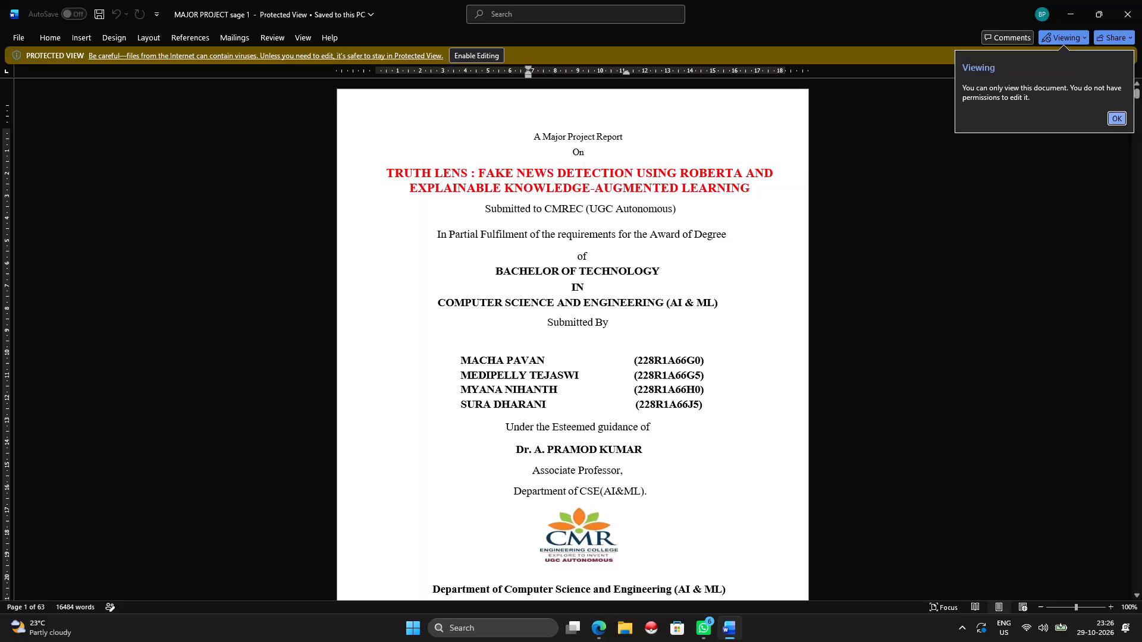
Enable editing of the protected major project report document.
{"action": "left_click", "coordinate": [470, 61]}
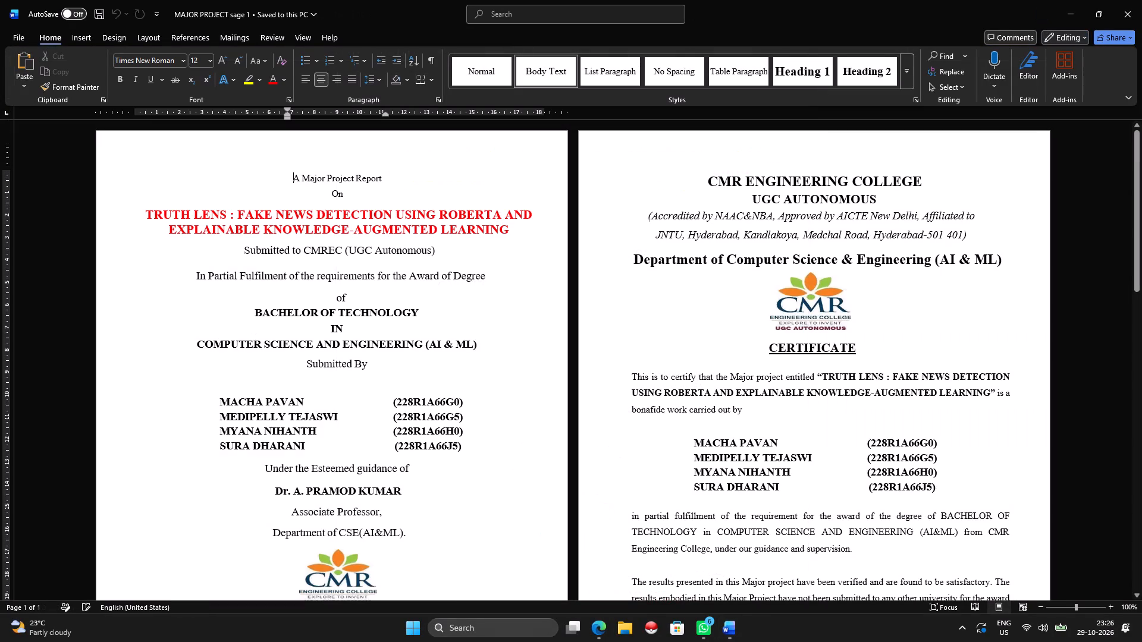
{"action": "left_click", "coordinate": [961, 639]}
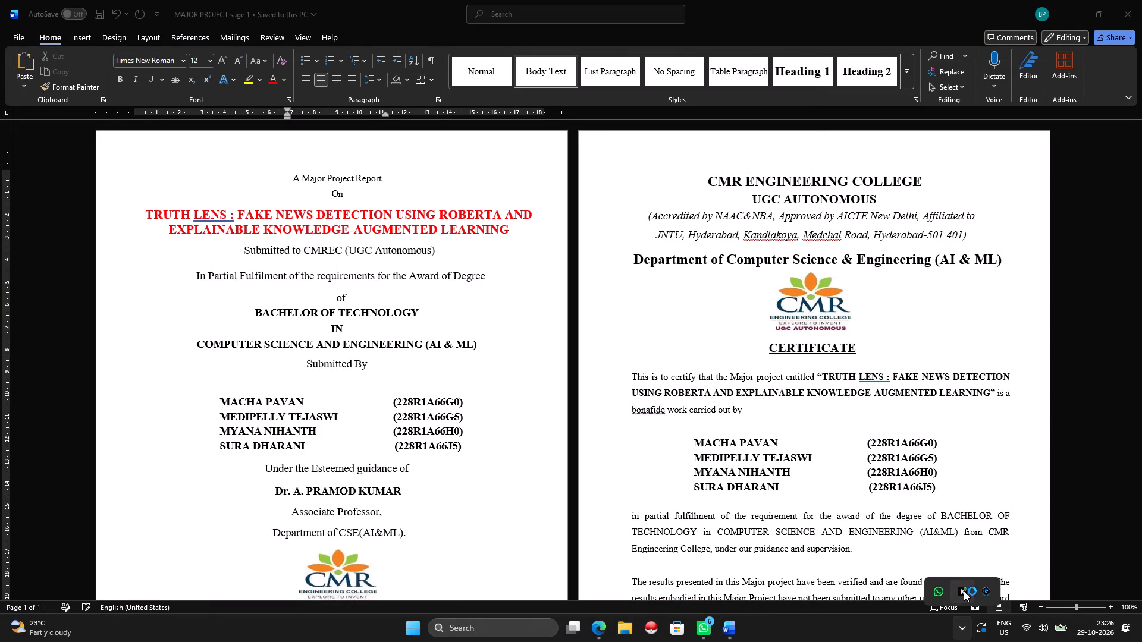
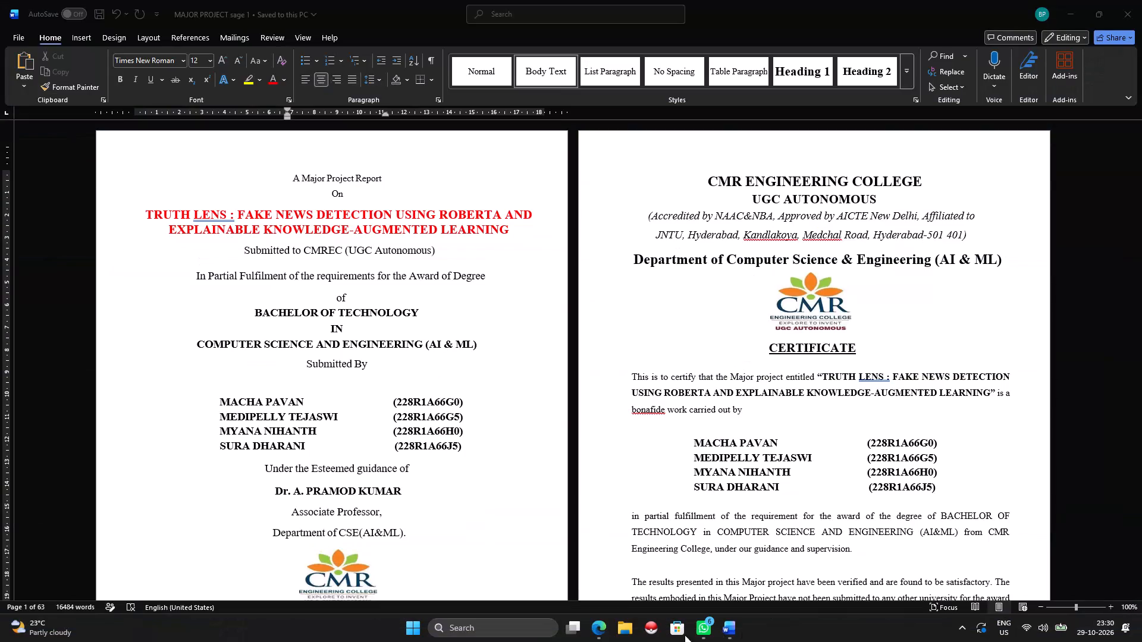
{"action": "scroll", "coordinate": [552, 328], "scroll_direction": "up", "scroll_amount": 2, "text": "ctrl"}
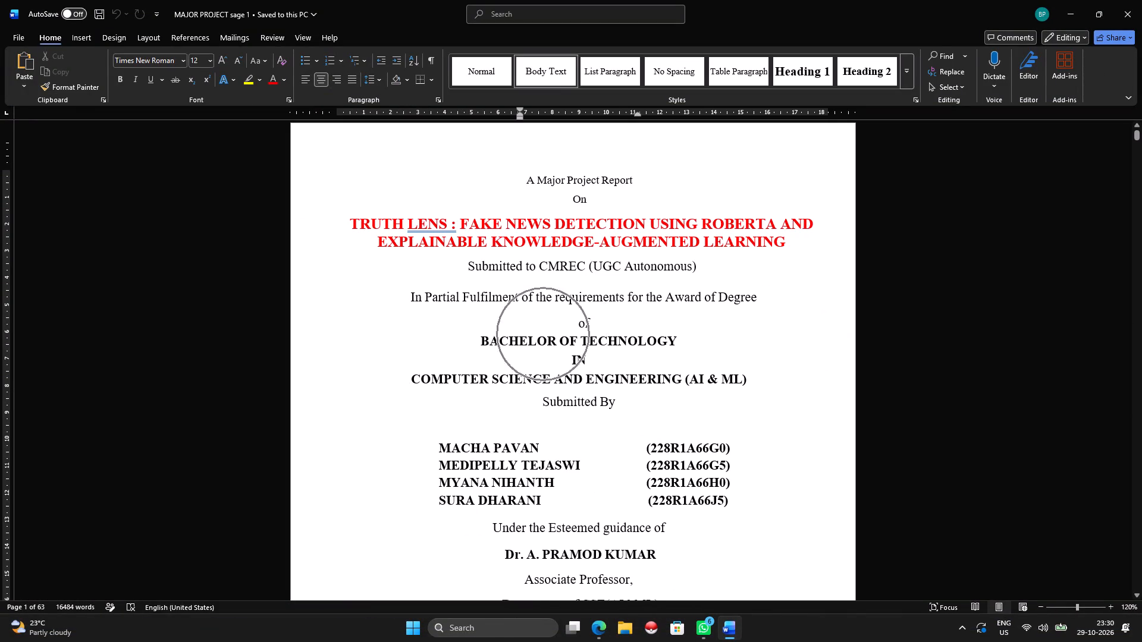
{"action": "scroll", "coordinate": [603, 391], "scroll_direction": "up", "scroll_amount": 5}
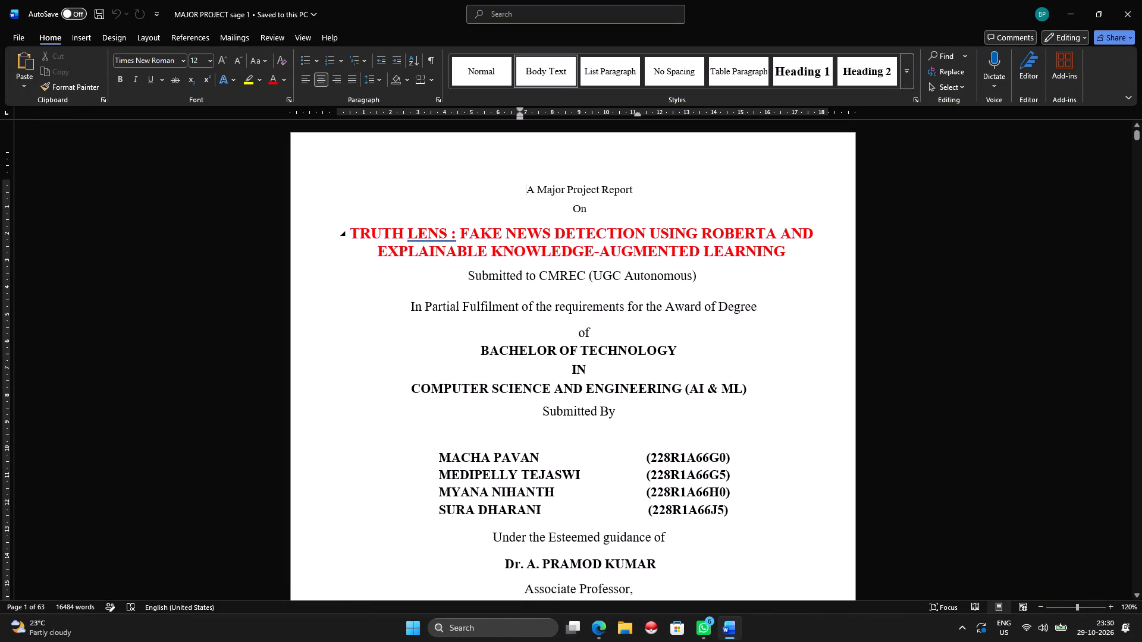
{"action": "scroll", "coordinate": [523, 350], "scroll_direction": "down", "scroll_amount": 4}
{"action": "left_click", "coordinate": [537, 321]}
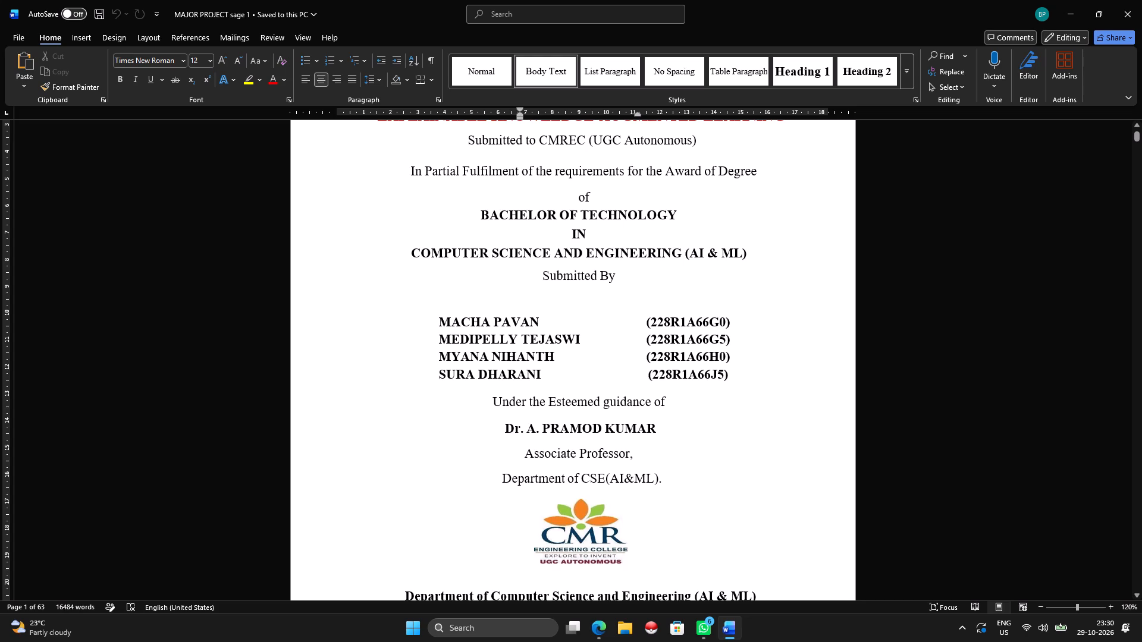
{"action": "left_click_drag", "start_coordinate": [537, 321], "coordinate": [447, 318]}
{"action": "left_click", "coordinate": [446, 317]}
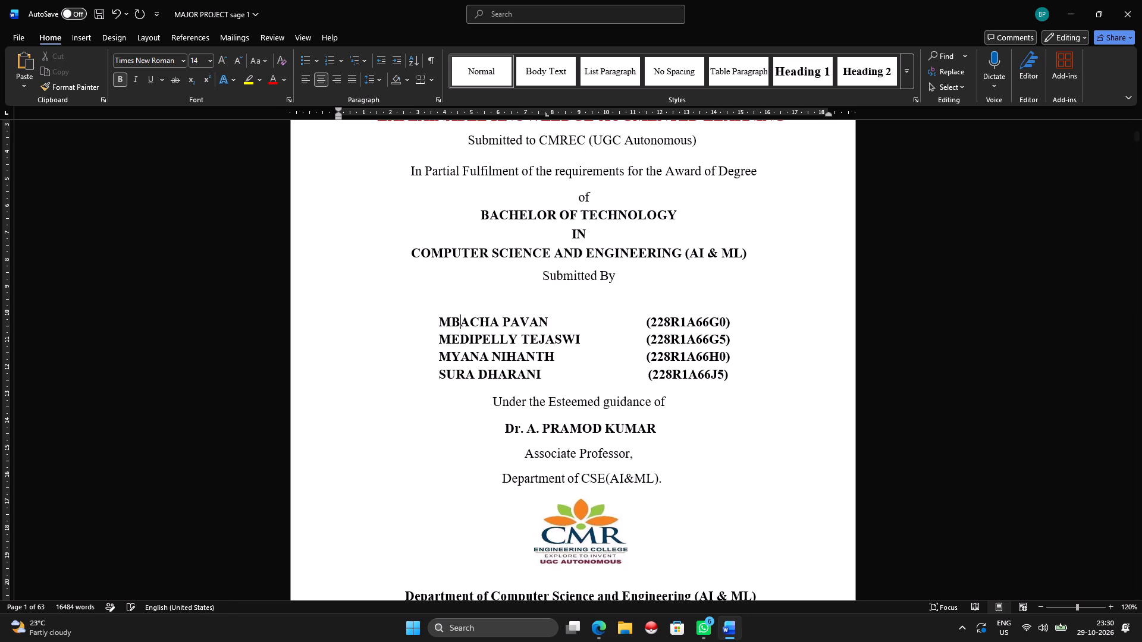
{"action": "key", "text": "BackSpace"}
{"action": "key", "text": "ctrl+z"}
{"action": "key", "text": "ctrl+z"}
Replace the first student's name in the cover page's Submitted By list with the new student's initial and name in capitals.
{"action": "left_click_drag", "start_coordinate": [544, 316], "coordinate": [477, 319]}
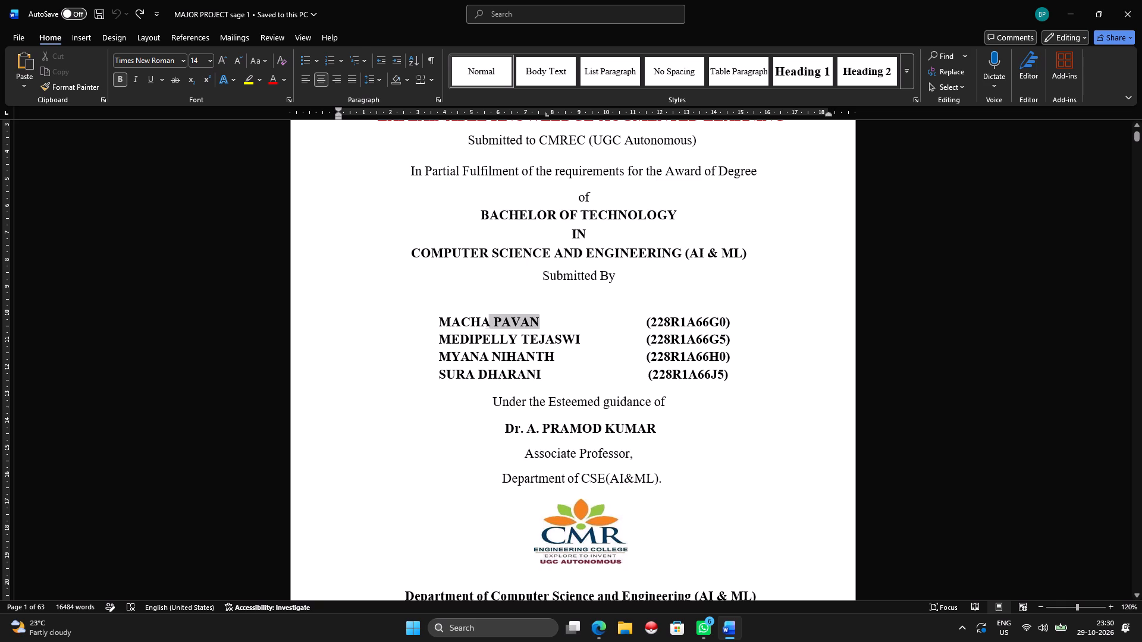
{"action": "left_click_drag", "start_coordinate": [477, 319], "coordinate": [456, 324]}
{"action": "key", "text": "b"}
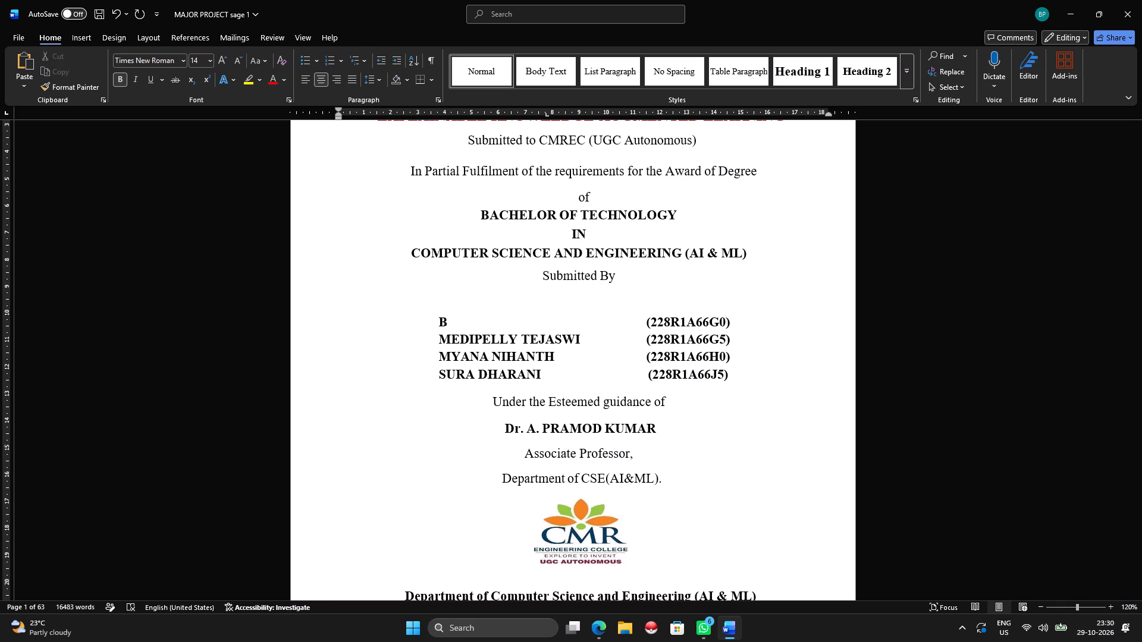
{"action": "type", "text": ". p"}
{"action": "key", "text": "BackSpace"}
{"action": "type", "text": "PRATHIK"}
Replace the second student's name in the cover page's Submitted By list with the new student's name in capitals.
{"action": "left_click", "coordinate": [584, 340]}
{"action": "left_click_drag", "start_coordinate": [581, 339], "coordinate": [469, 337]}
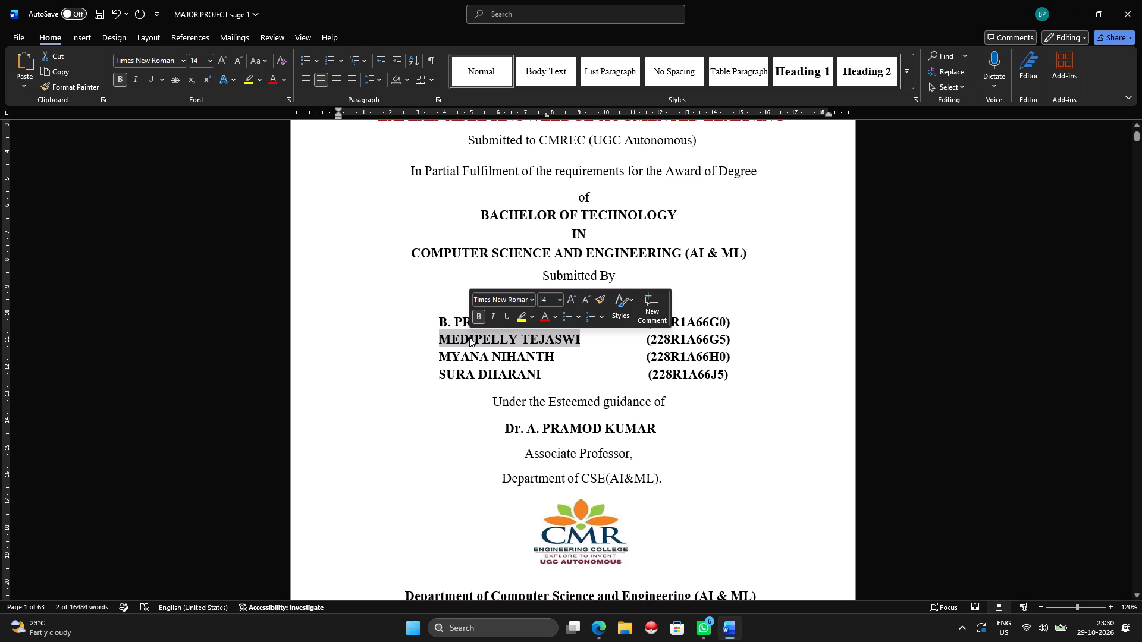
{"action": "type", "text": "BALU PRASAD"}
Replace the third student's name in the cover page's Submitted By list with the new student's name, starting with the initial A.
{"action": "left_click", "coordinate": [556, 360]}
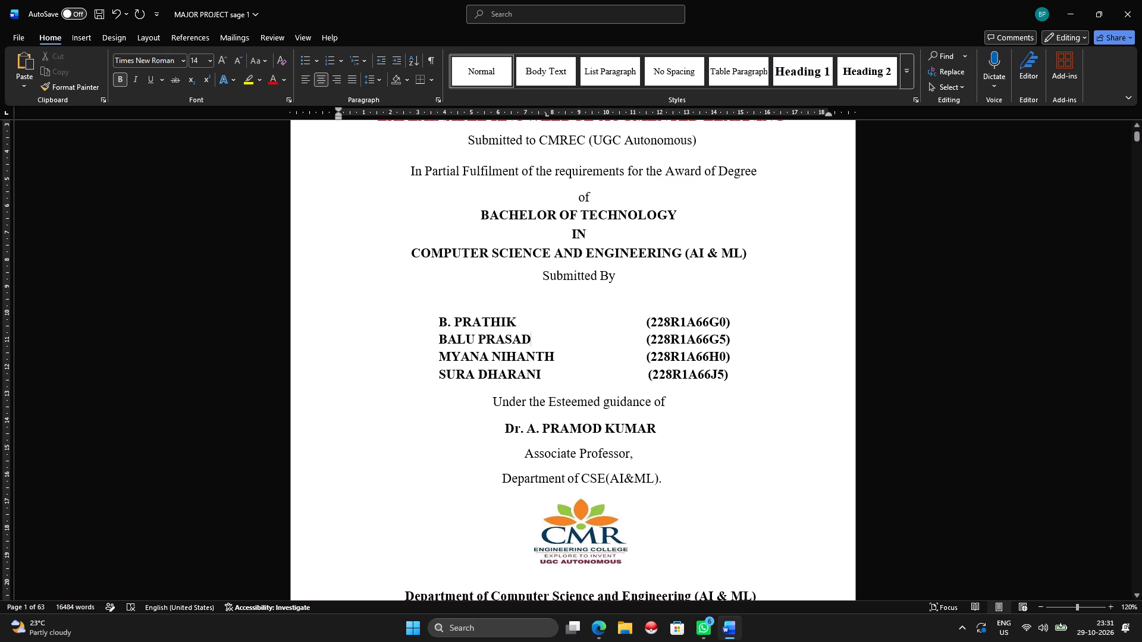
{"action": "left_click_drag", "start_coordinate": [556, 358], "coordinate": [451, 353]}
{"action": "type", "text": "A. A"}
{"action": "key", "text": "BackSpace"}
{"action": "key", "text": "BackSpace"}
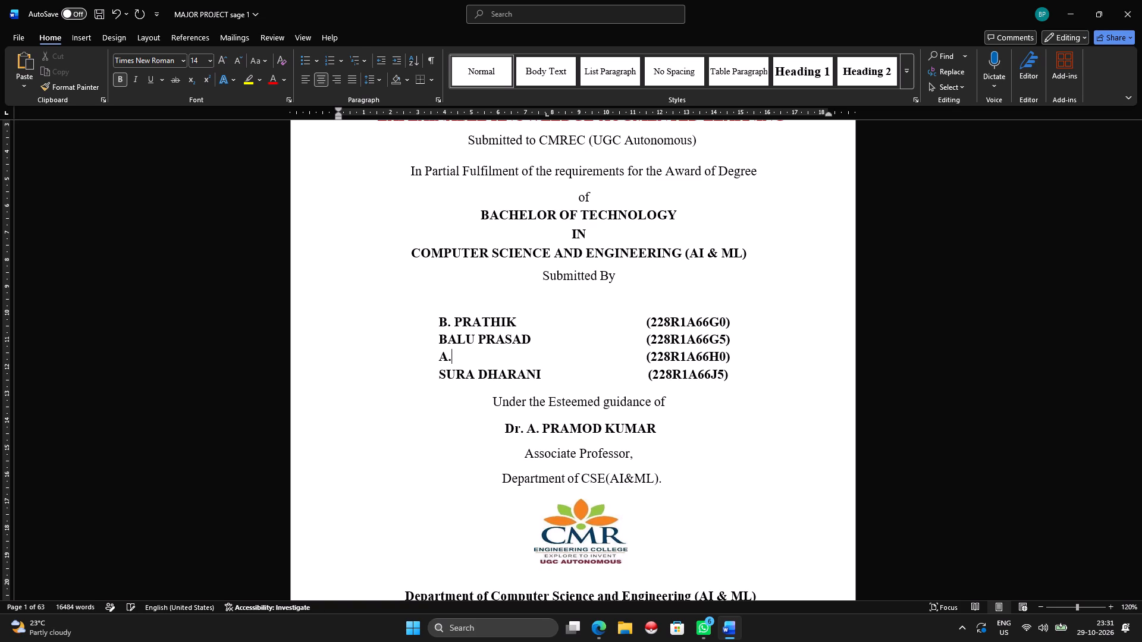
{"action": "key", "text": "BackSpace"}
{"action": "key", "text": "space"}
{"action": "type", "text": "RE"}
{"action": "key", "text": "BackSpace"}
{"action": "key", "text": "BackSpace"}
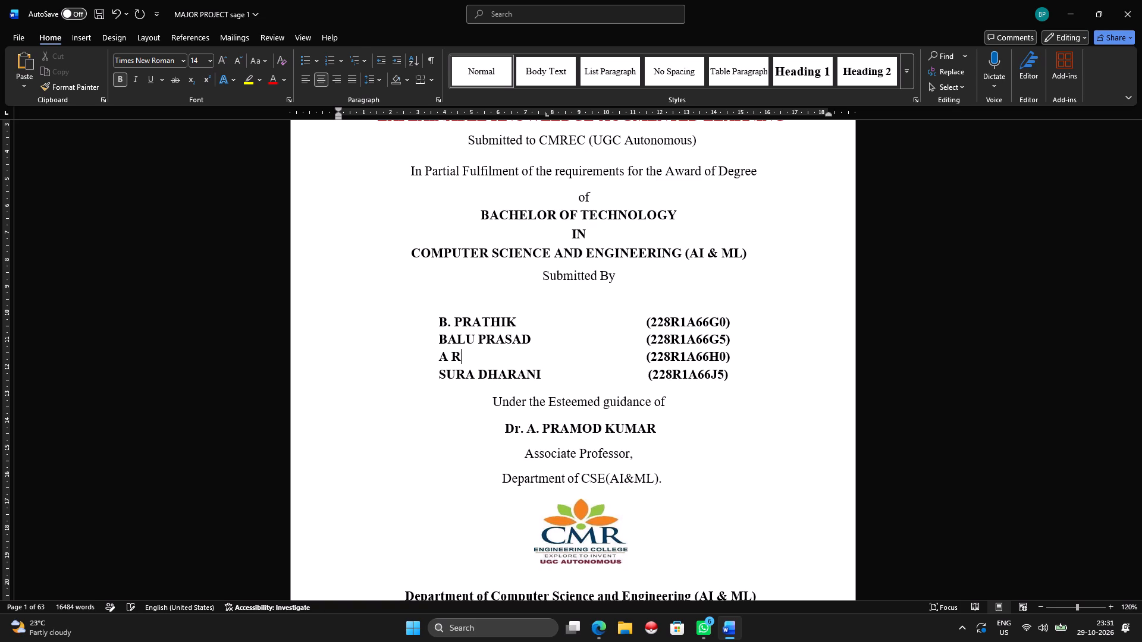
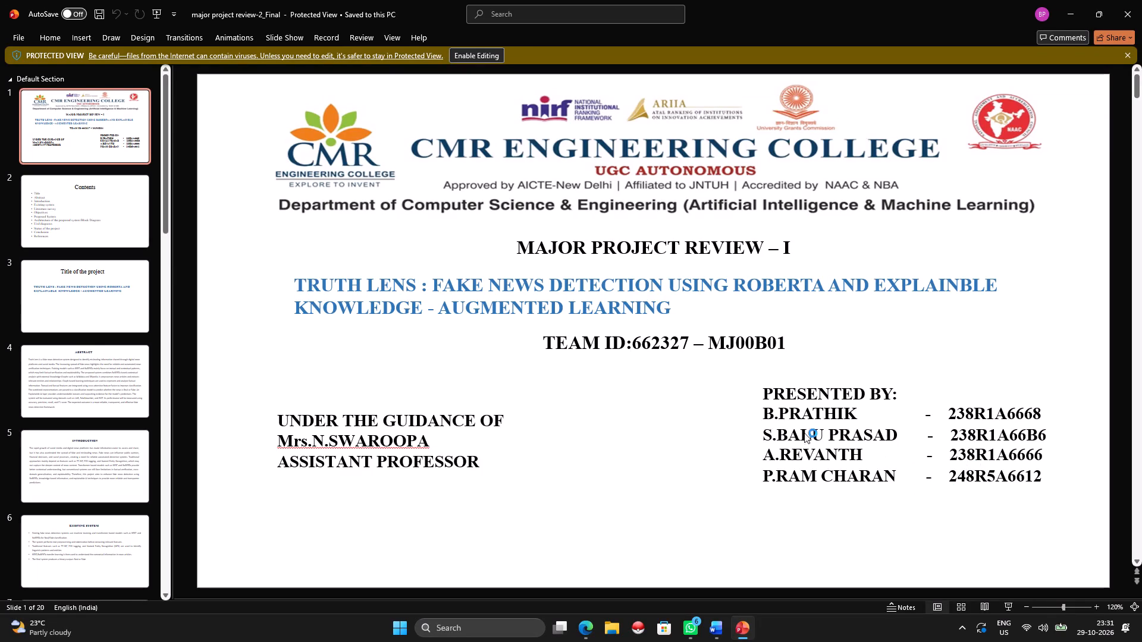
Add the initial "S." before the second student's name in the Submitted By list, matching the PowerPoint review slide.
{"action": "key", "text": "alt+Tab"}
{"action": "key", "text": "alt+Tab"}
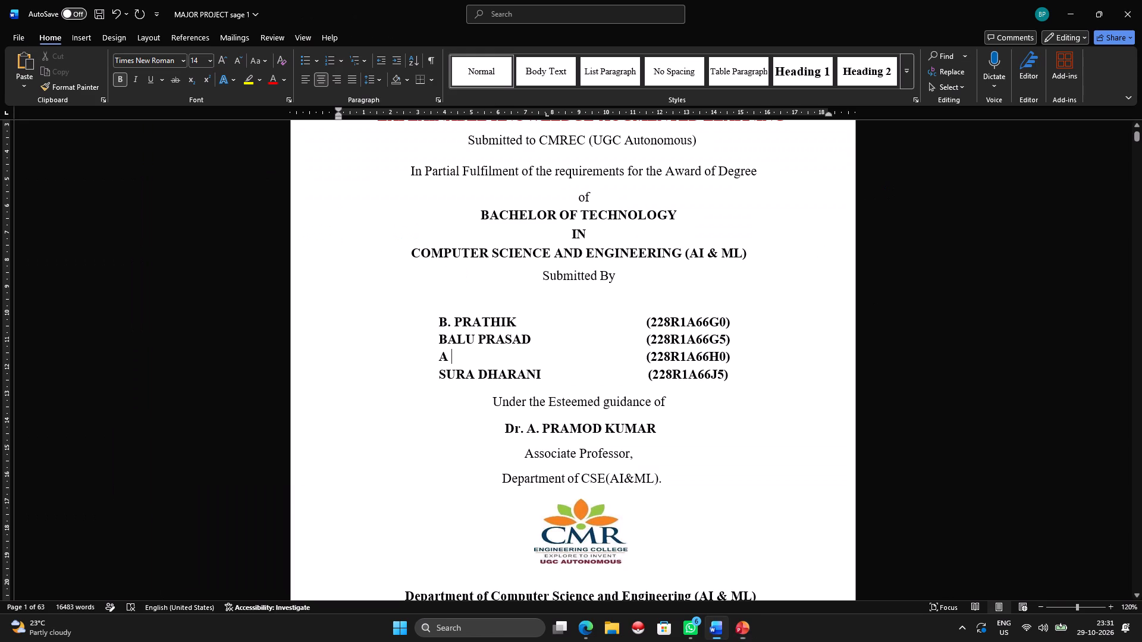
{"action": "left_click", "coordinate": [439, 342]}
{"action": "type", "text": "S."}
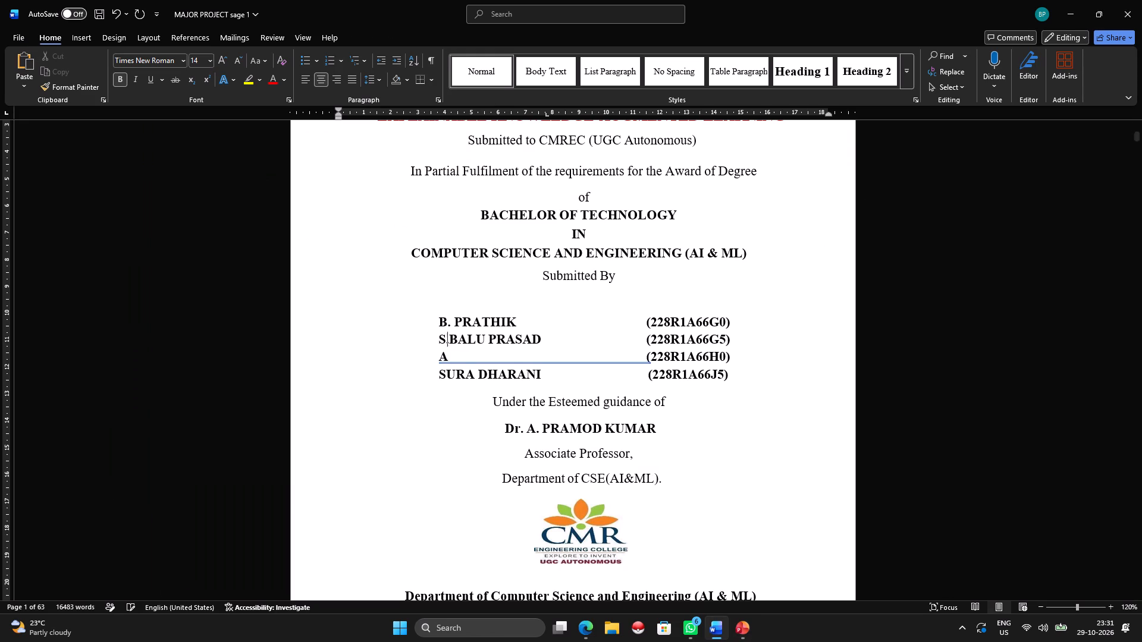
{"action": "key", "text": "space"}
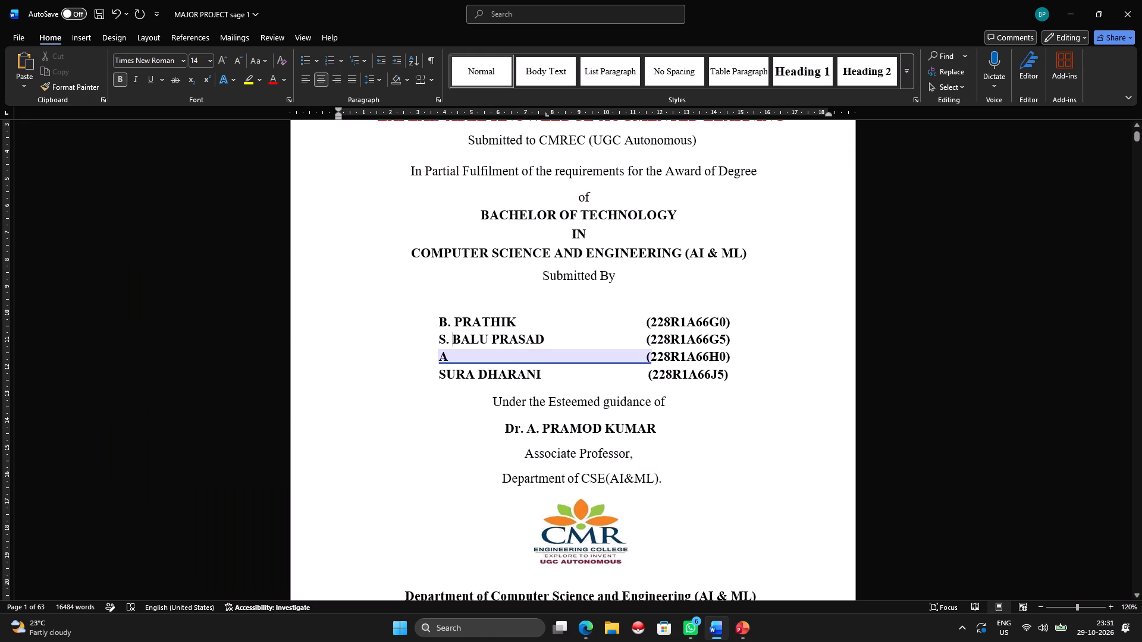
Complete the third student's name after the initial A in the Submitted By list, in capitals as on the review slide.
{"action": "left_click", "coordinate": [497, 352]}
{"action": "key", "text": "alt+Tab"}
{"action": "key", "text": "alt+Tab"}
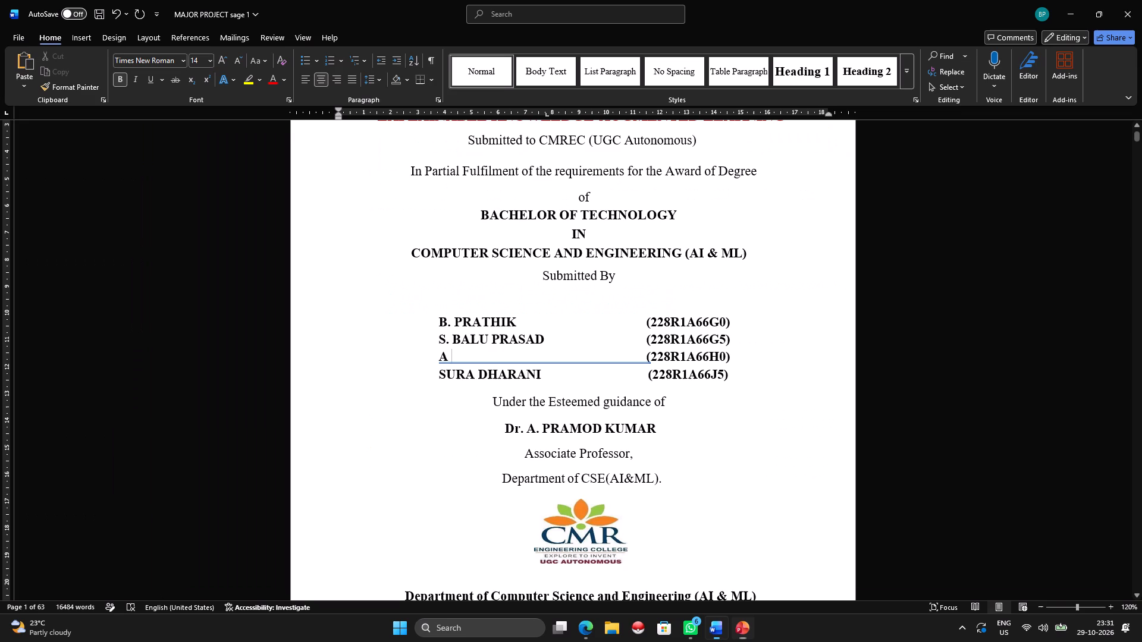
{"action": "key", "text": "BackSpace"}
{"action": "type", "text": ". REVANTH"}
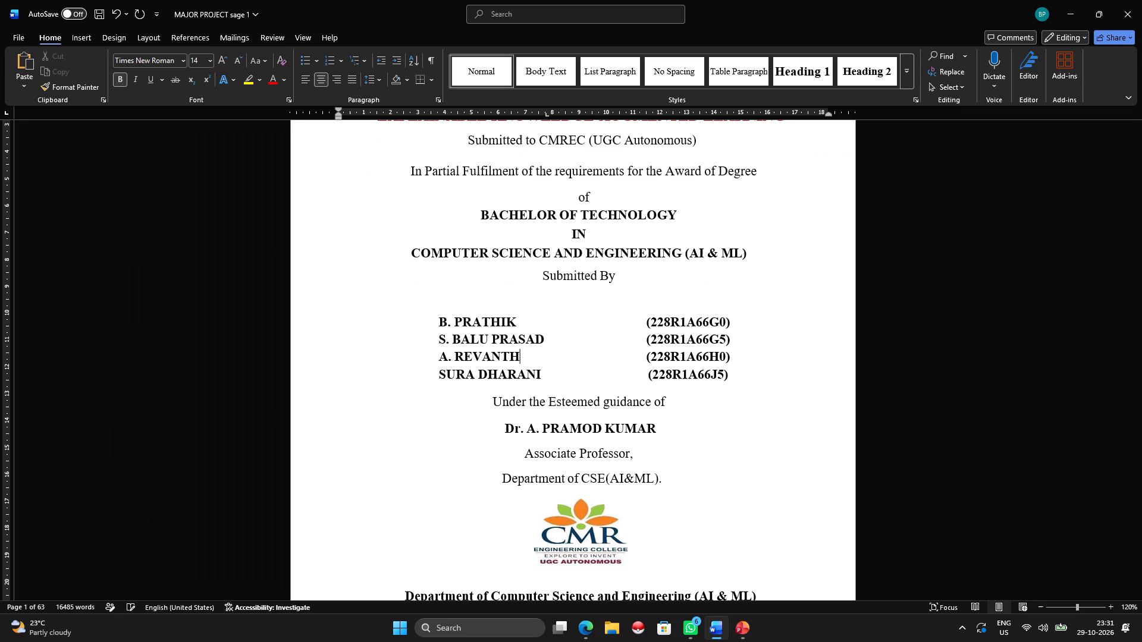
Replace the fourth student's name in the Submitted By list with the fourth presenter's initial and name from the review slide, in capitals.
{"action": "left_click", "coordinate": [544, 372]}
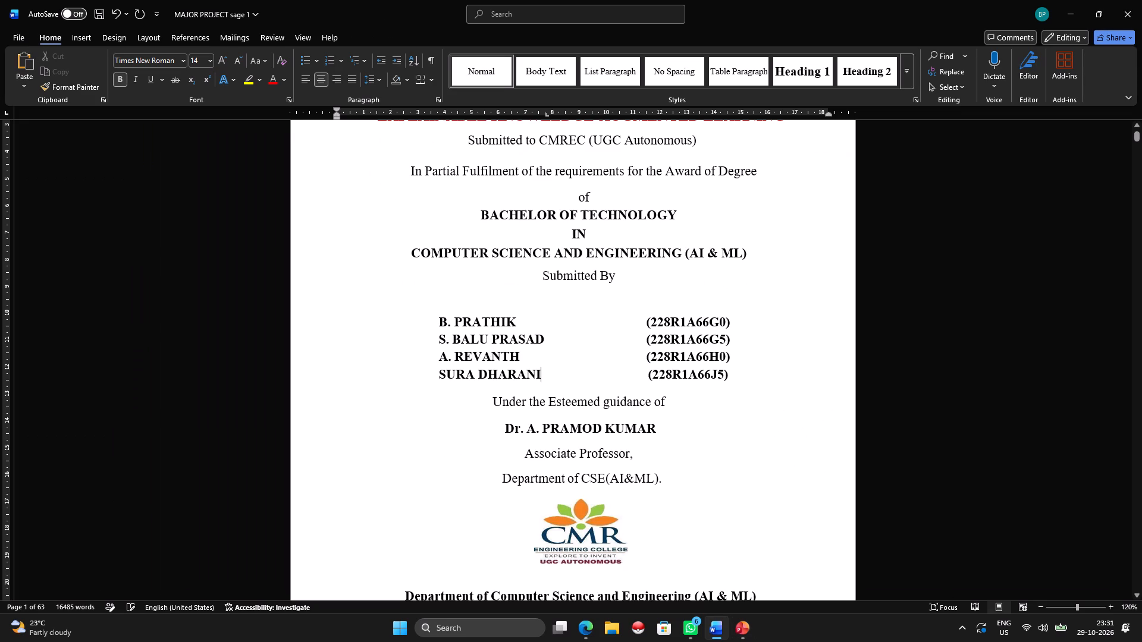
{"action": "left_click_drag", "start_coordinate": [545, 372], "coordinate": [456, 372]}
{"action": "left_click", "coordinate": [463, 373]}
{"action": "left_click_drag", "start_coordinate": [441, 373], "coordinate": [538, 373]}
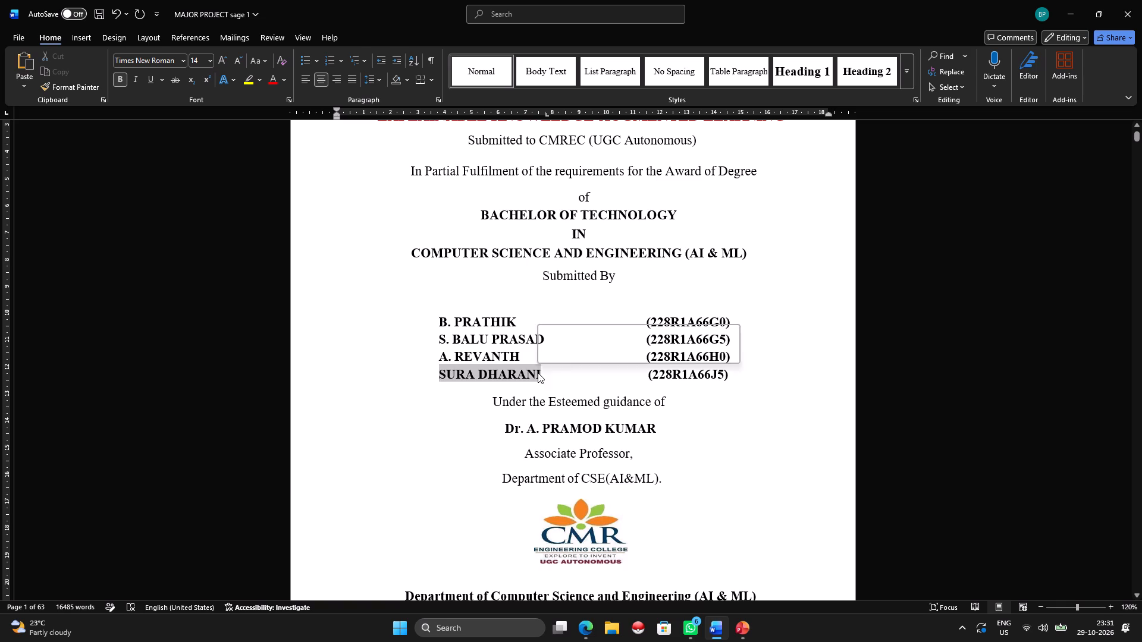
{"action": "key", "text": "alt+Tab"}
{"action": "key", "text": "alt+Tab"}
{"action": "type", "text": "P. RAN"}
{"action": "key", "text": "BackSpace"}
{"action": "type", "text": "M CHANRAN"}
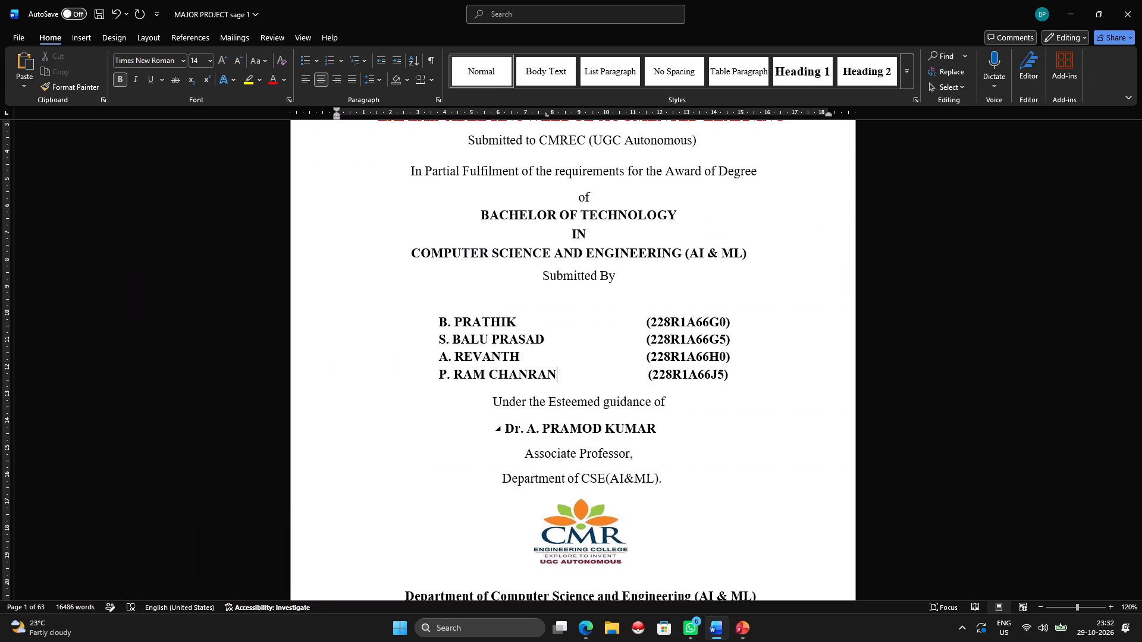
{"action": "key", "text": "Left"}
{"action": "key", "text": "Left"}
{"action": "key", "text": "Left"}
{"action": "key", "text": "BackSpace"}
Correct the first student's roll number on the cover page to the one shown on the review slide.
{"action": "left_click", "coordinate": [726, 322]}
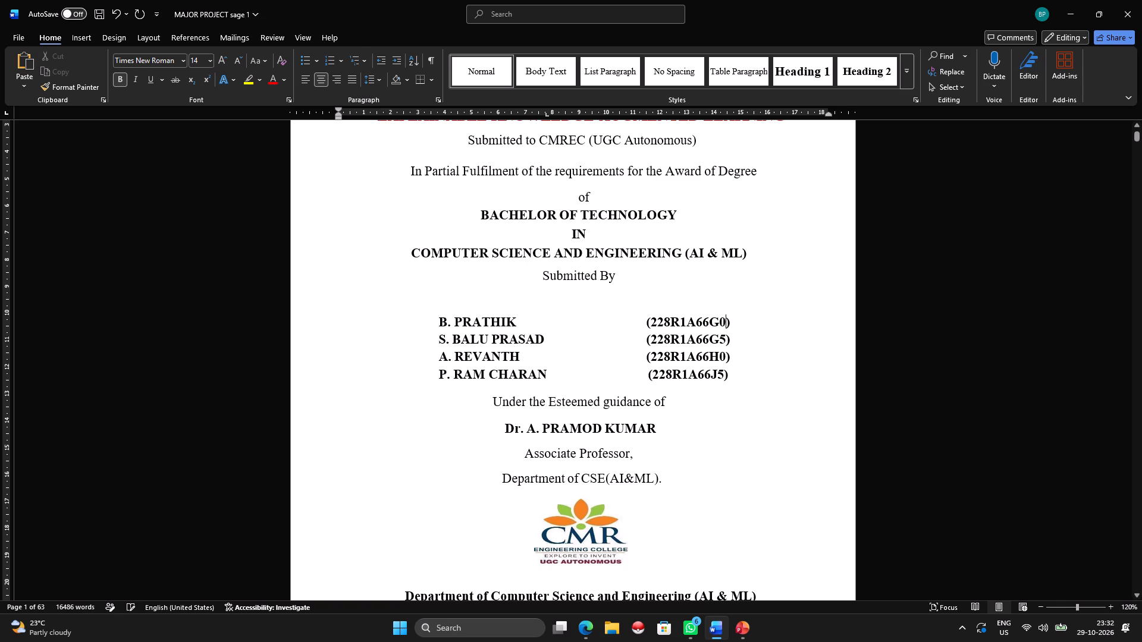
{"action": "key", "text": "BackSpace"}
{"action": "key", "text": "BackSpace"}
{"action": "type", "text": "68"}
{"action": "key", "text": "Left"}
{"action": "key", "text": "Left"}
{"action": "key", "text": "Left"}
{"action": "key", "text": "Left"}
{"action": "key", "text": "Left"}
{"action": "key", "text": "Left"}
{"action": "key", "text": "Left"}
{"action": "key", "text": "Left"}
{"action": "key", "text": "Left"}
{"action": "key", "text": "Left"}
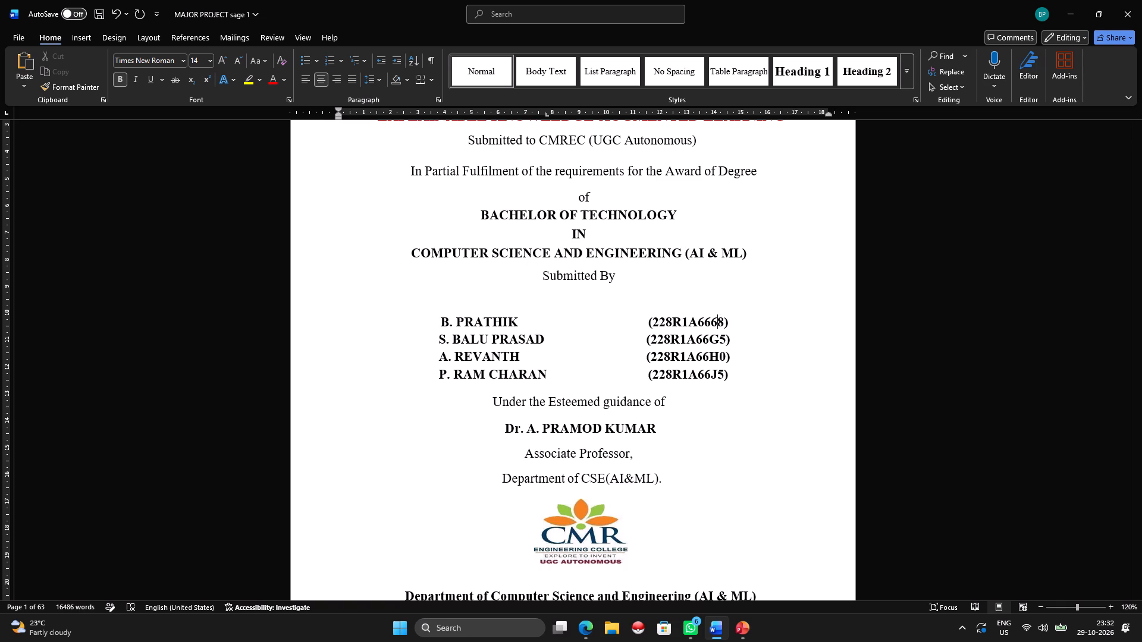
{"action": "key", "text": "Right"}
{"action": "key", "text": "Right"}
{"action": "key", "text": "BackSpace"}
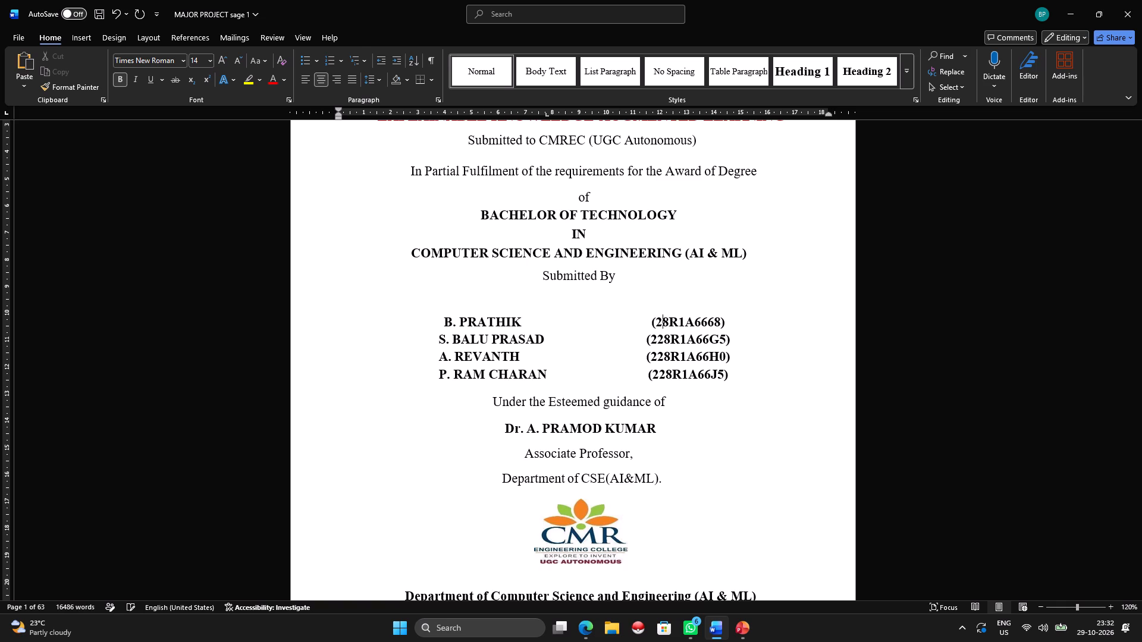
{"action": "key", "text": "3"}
Correct the second student's roll number on the cover page, changing its year digit and its ending to match the review slide.
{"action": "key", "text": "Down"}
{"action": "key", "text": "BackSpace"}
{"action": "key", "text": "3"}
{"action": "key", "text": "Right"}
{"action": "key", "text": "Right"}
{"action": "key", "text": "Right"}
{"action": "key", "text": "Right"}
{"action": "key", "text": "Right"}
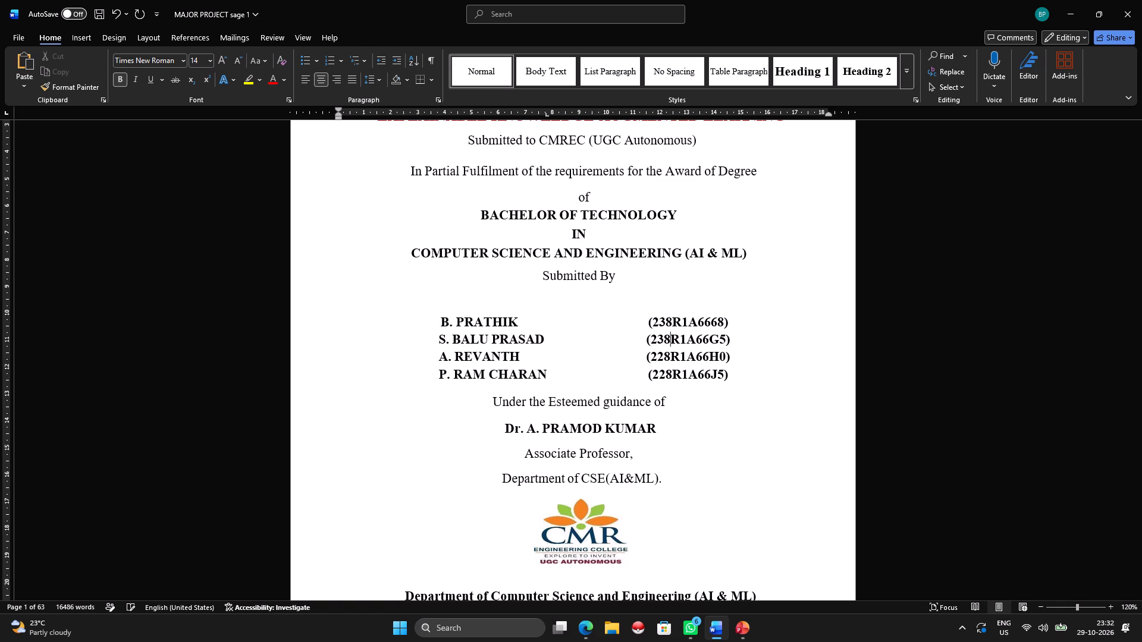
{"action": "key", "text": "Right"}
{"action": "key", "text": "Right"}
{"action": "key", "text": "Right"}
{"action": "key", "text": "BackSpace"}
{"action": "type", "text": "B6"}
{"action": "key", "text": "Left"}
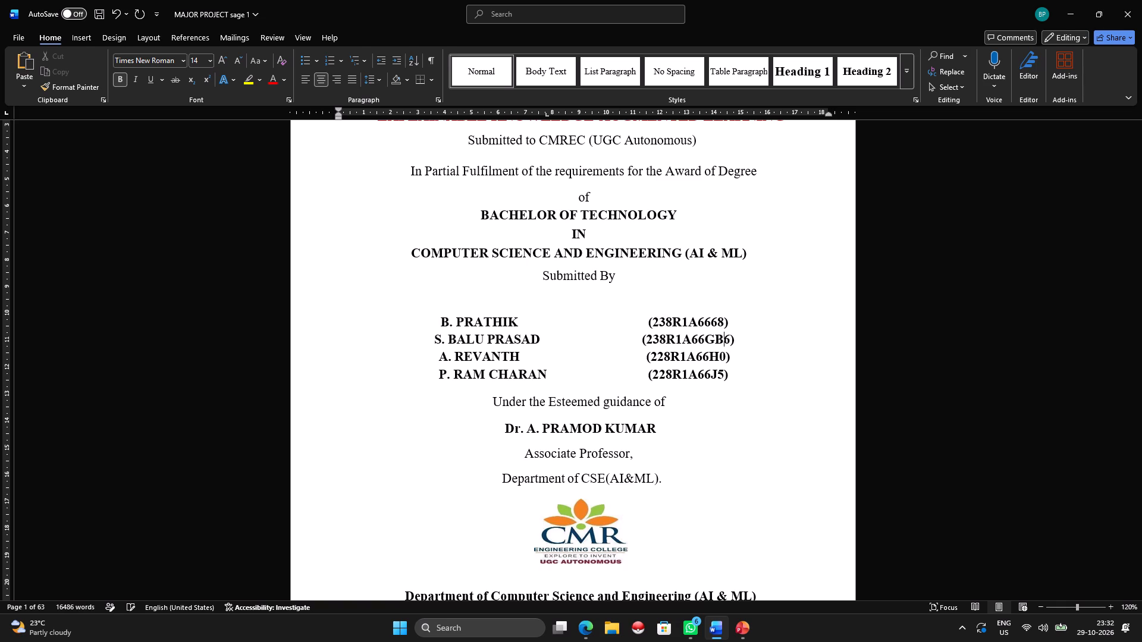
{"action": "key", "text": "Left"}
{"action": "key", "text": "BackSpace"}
Correct the third student's roll number on the cover page, changing its year digit and last two characters to match the review slide.
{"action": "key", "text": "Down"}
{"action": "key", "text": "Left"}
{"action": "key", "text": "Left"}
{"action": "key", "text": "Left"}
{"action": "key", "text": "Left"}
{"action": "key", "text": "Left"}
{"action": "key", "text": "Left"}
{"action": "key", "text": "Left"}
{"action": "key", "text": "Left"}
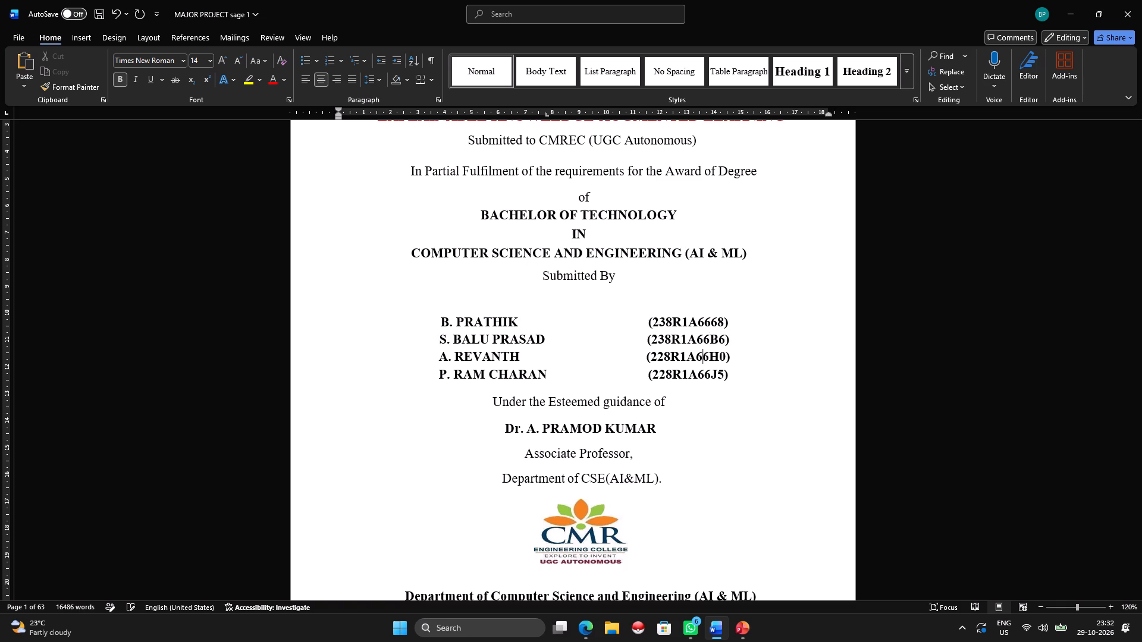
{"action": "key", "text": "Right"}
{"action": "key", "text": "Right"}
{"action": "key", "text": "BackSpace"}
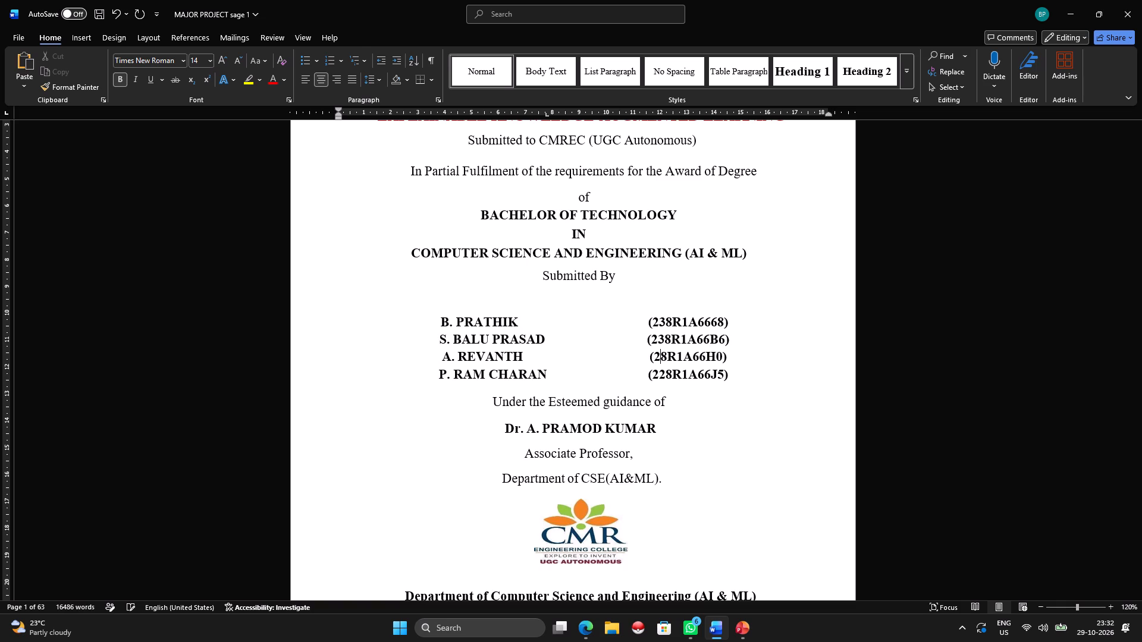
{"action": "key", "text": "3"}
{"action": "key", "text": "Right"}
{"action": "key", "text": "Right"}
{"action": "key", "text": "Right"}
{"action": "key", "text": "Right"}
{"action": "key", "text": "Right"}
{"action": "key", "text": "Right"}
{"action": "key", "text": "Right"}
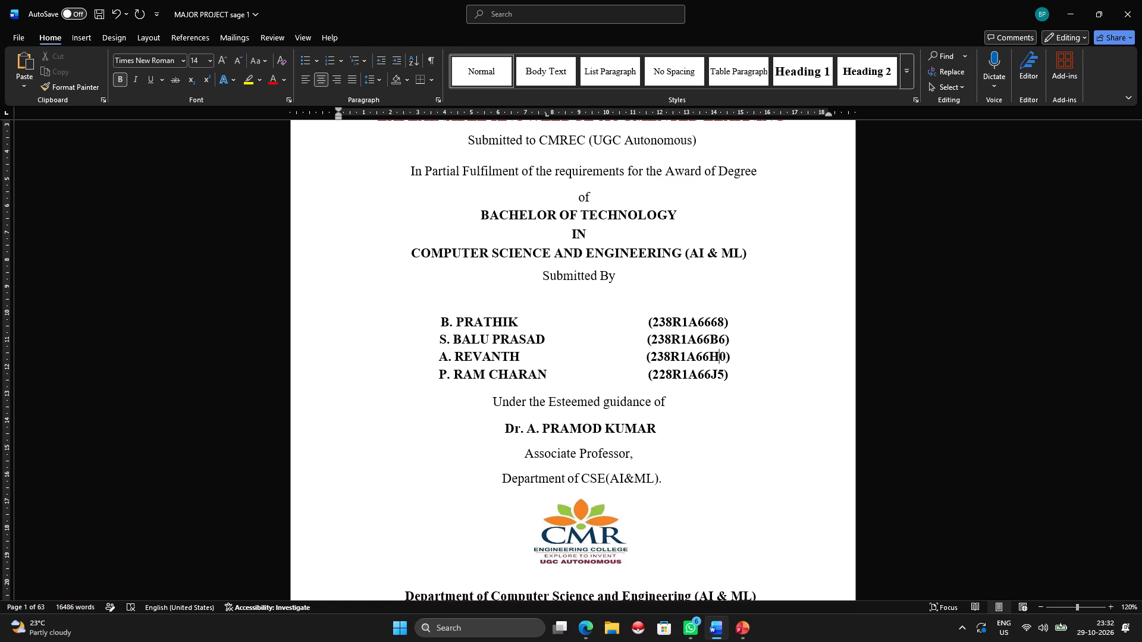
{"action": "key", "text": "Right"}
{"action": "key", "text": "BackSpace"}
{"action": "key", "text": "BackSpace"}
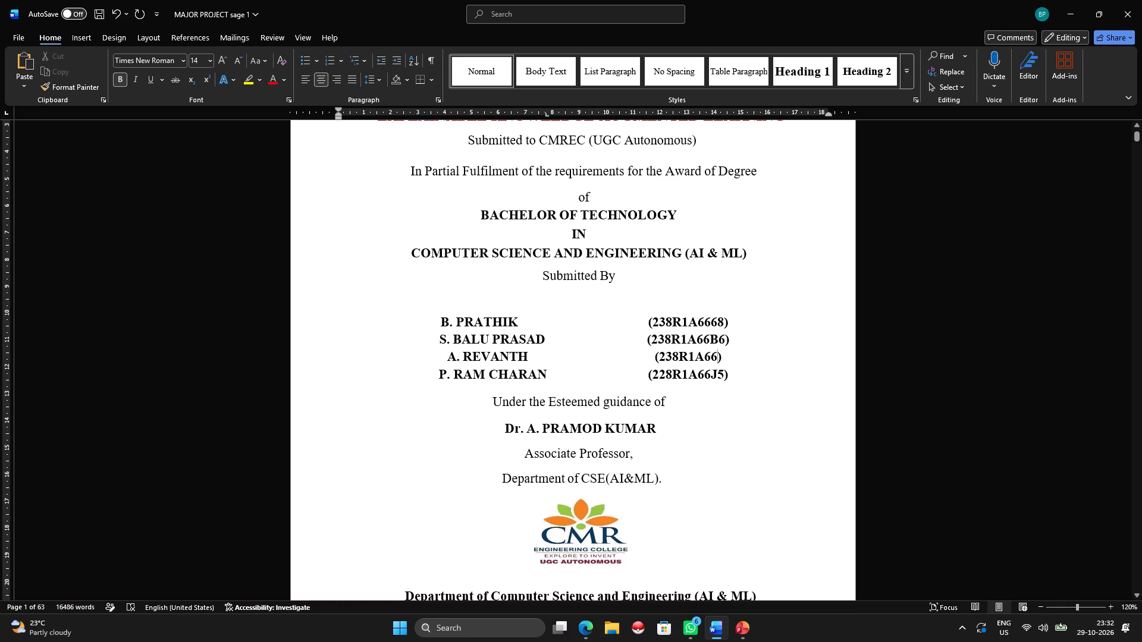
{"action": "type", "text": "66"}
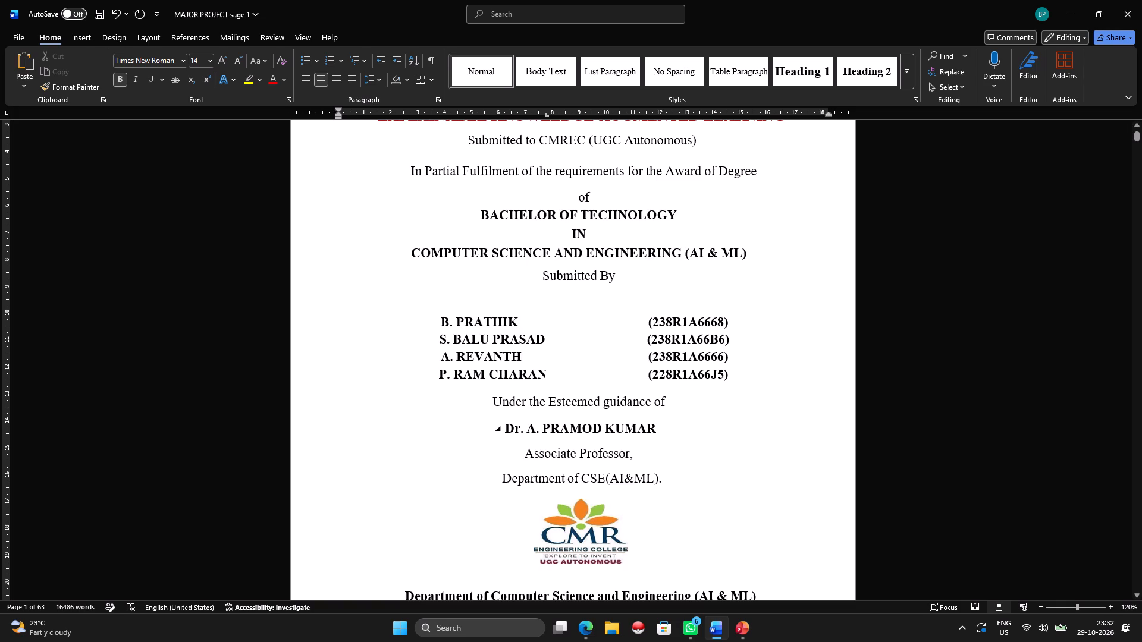
Copy the fourth student's roll number from the PowerPoint review slide and paste it over the old one on the Word cover page.
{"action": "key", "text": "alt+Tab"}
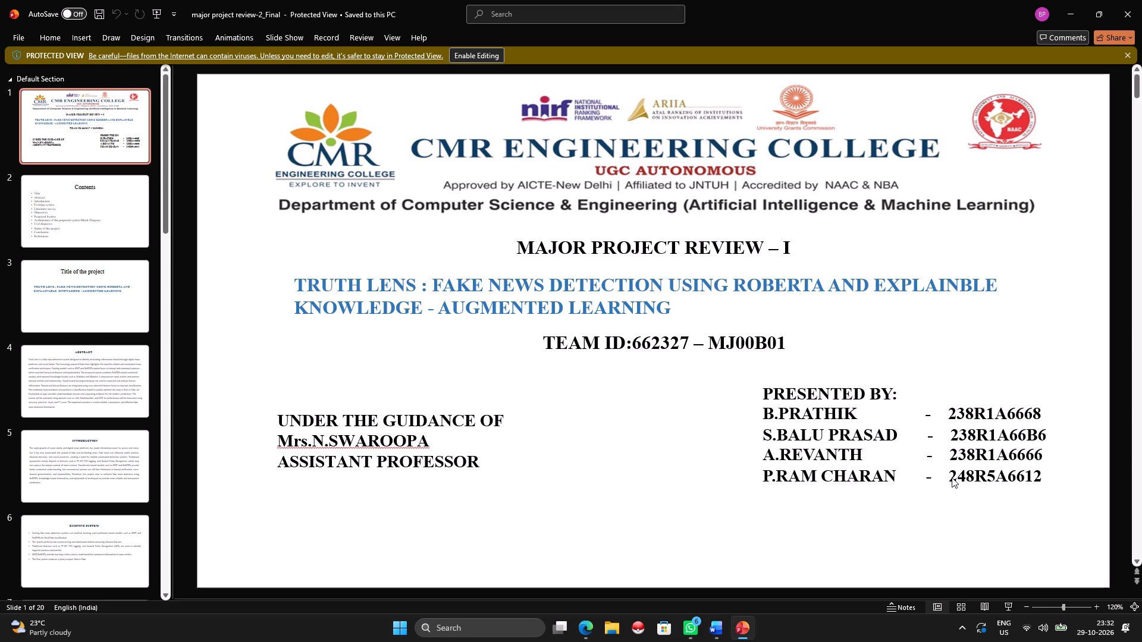
{"action": "left_click_drag", "start_coordinate": [952, 477], "coordinate": [1047, 476]}
{"action": "key", "text": "ctrl+c"}
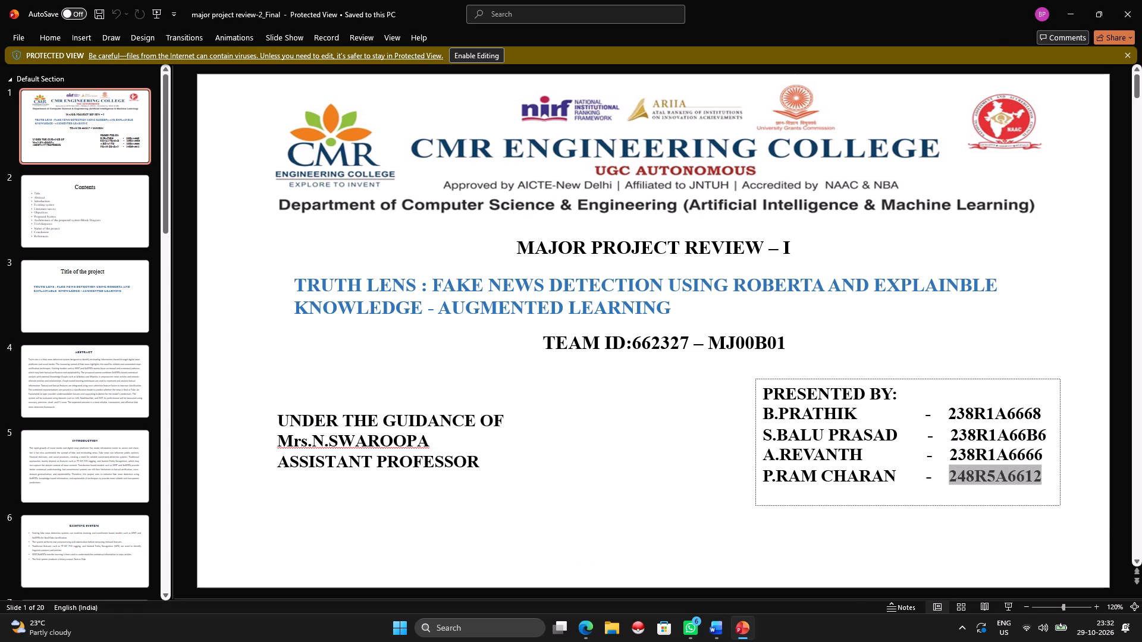
{"action": "key", "text": "alt+Tab"}
{"action": "double_click", "coordinate": [697, 377]}
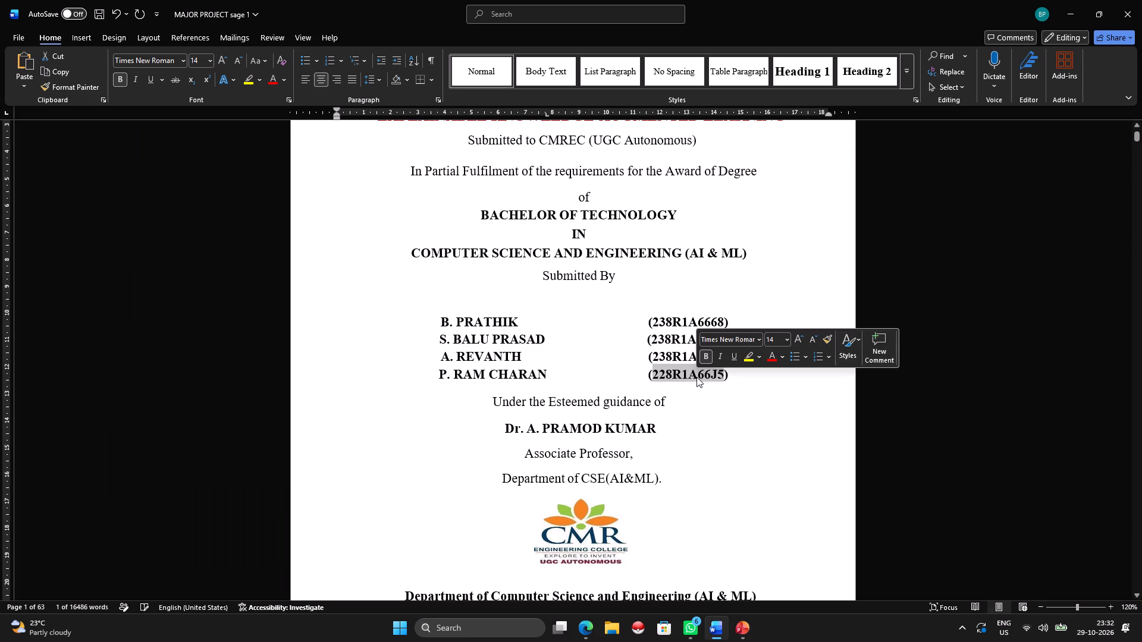
{"action": "key", "text": "ctrl+v"}
{"action": "left_click", "coordinate": [754, 371]}
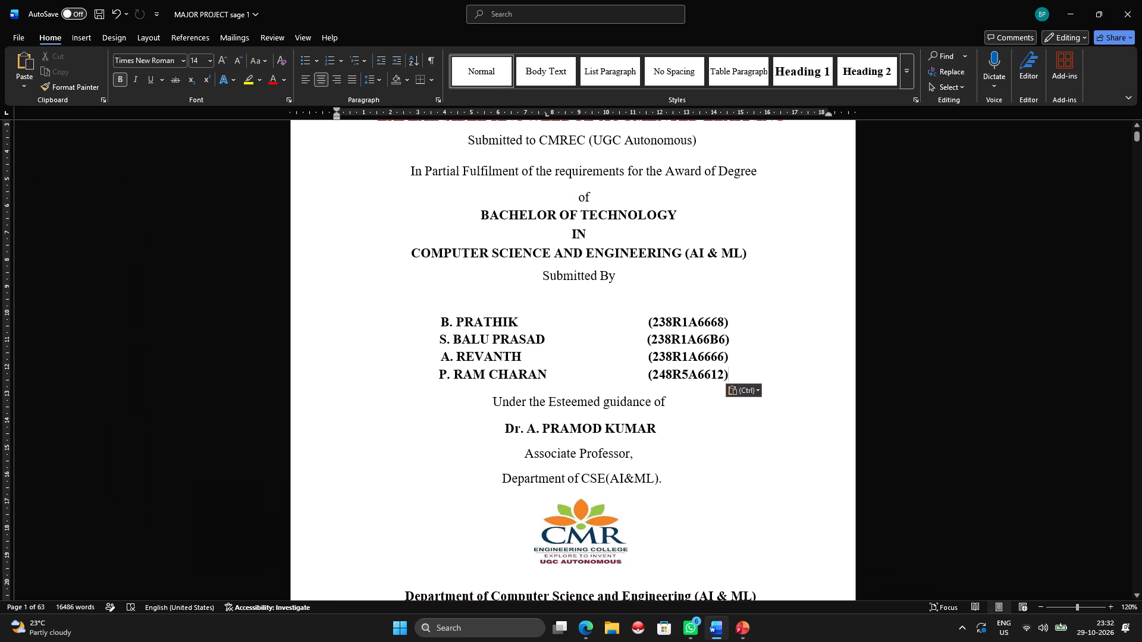
Review the rest of the cover page and the Certificate page for student and guide details that need replacing.
{"action": "scroll", "coordinate": [575, 338], "scroll_direction": "up", "scroll_amount": 8}
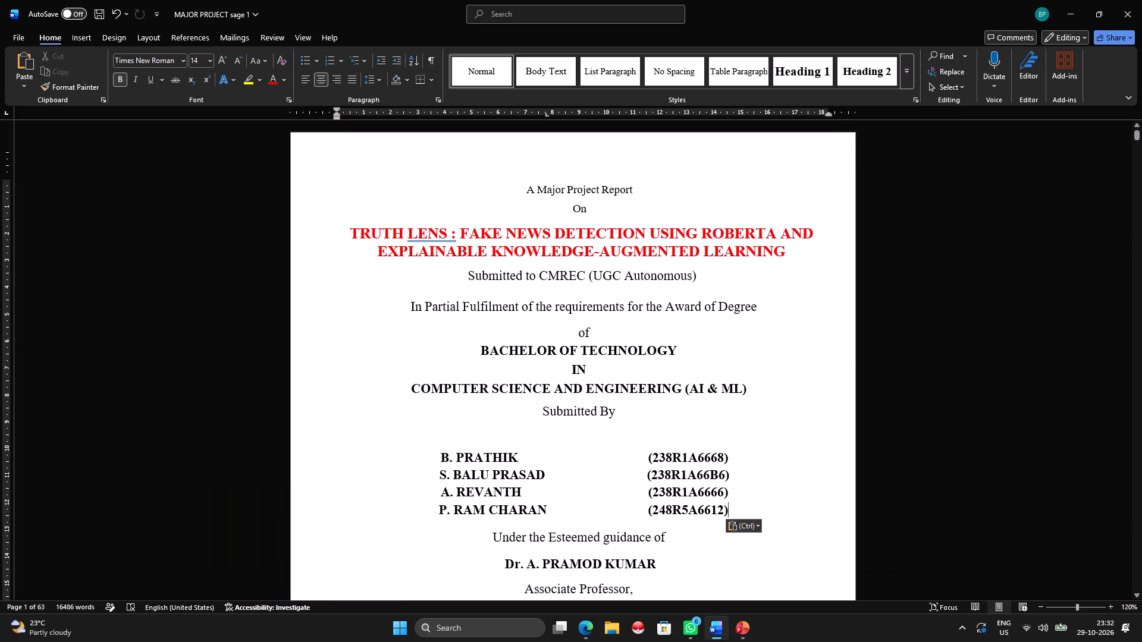
{"action": "scroll", "coordinate": [550, 345], "scroll_direction": "down", "scroll_amount": 6}
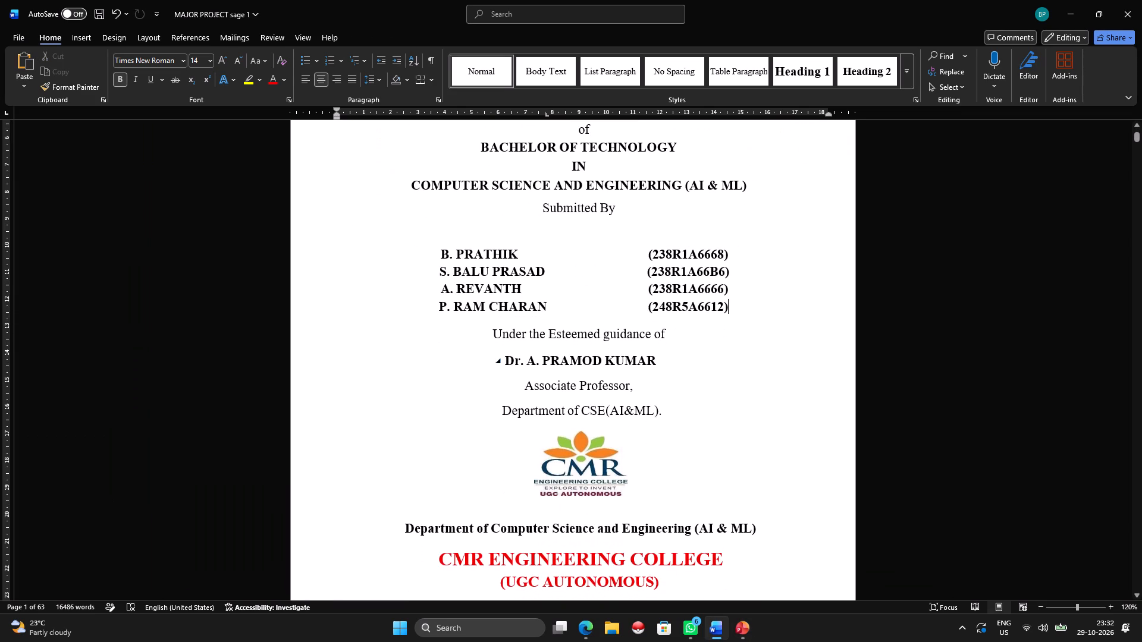
{"action": "scroll", "coordinate": [578, 405], "scroll_direction": "down", "scroll_amount": 4}
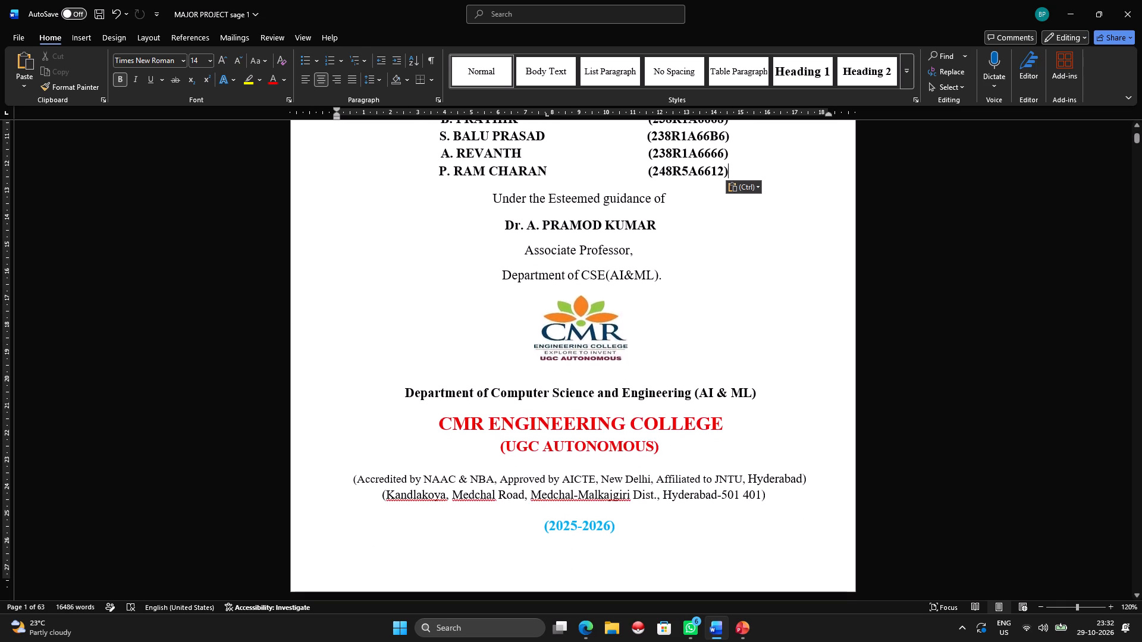
{"action": "scroll", "coordinate": [566, 383], "scroll_direction": "down", "scroll_amount": 8}
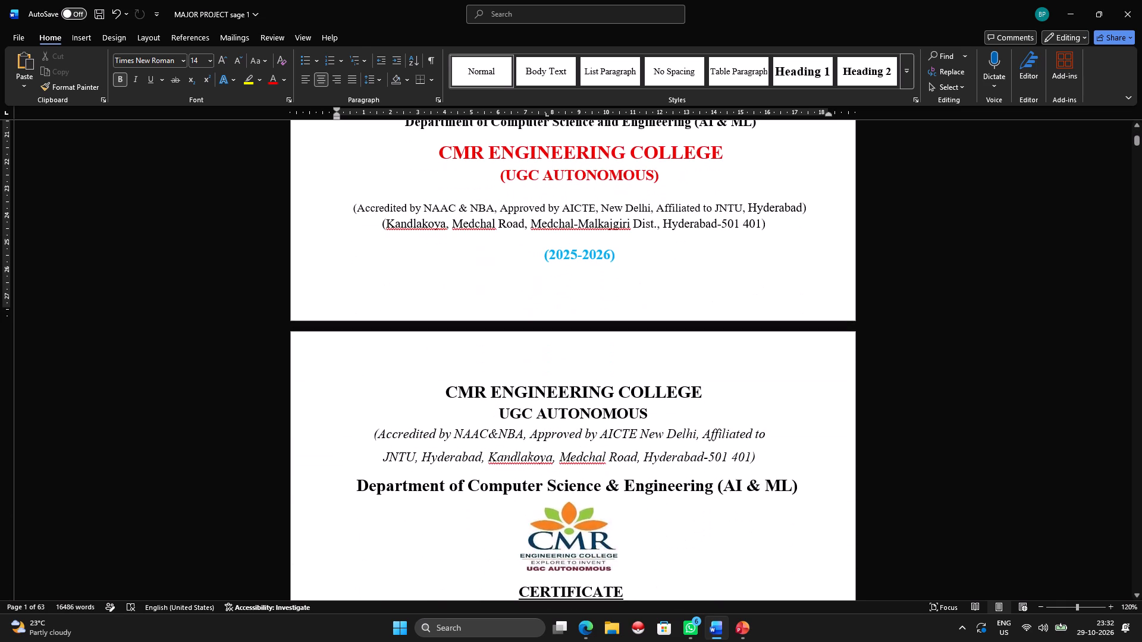
{"action": "scroll", "coordinate": [571, 285], "scroll_direction": "down", "scroll_amount": 3}
{"action": "scroll", "coordinate": [565, 340], "scroll_direction": "down", "scroll_amount": 5}
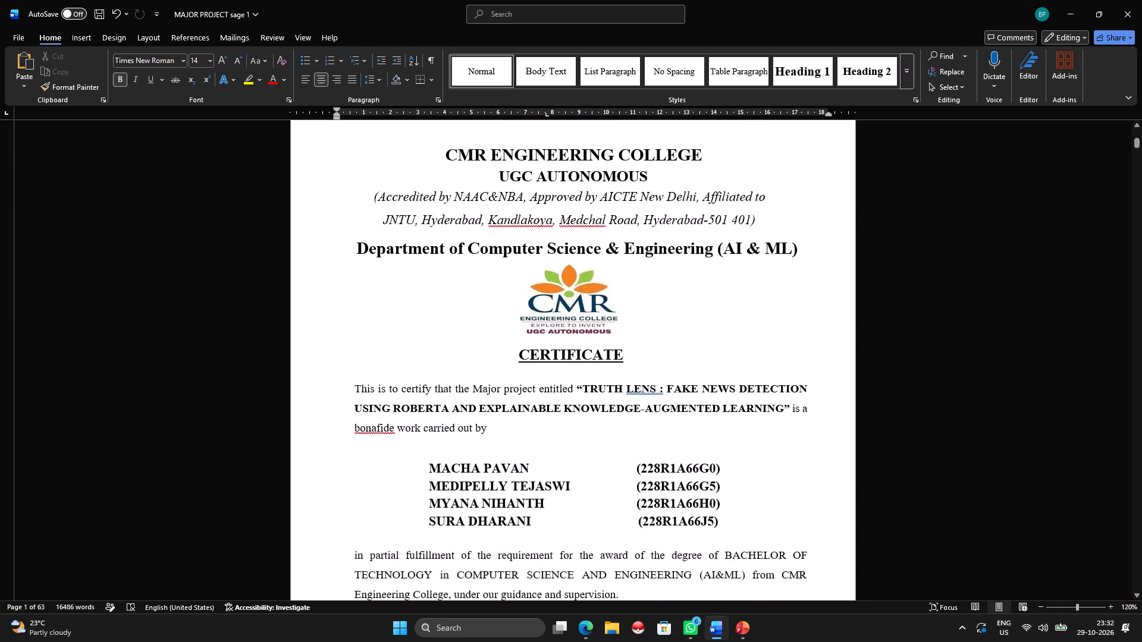
{"action": "scroll", "coordinate": [610, 373], "scroll_direction": "down", "scroll_amount": 1}
{"action": "scroll", "coordinate": [562, 389], "scroll_direction": "down", "scroll_amount": 1}
{"action": "scroll", "coordinate": [483, 348], "scroll_direction": "down", "scroll_amount": 2}
{"action": "scroll", "coordinate": [568, 304], "scroll_direction": "down", "scroll_amount": 1}
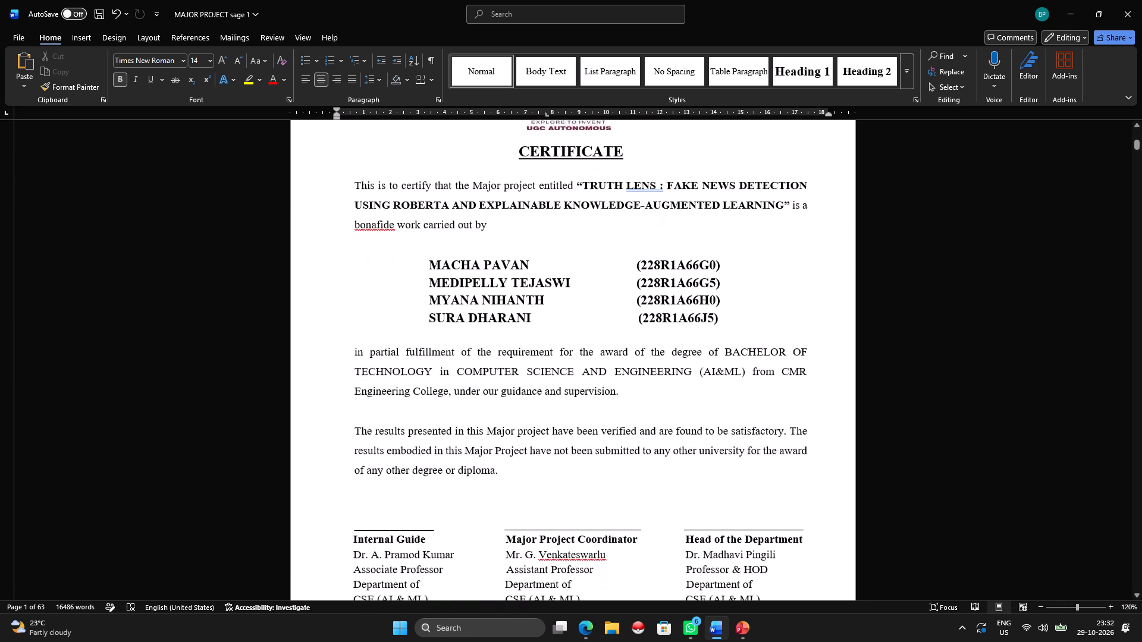
{"action": "scroll", "coordinate": [594, 300], "scroll_direction": "down", "scroll_amount": 1}
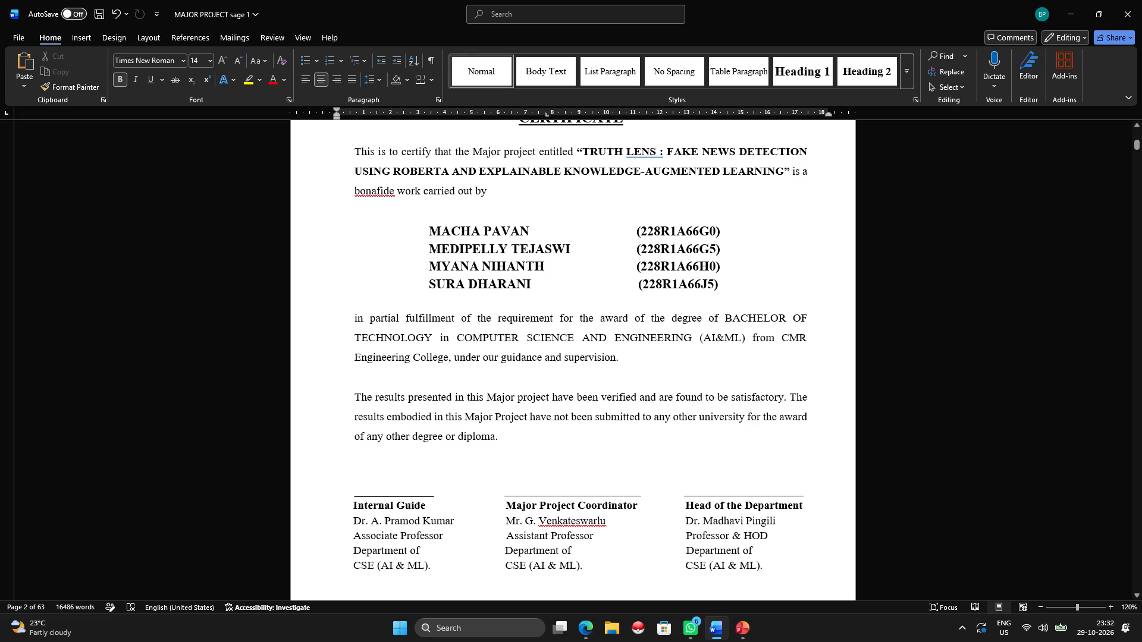
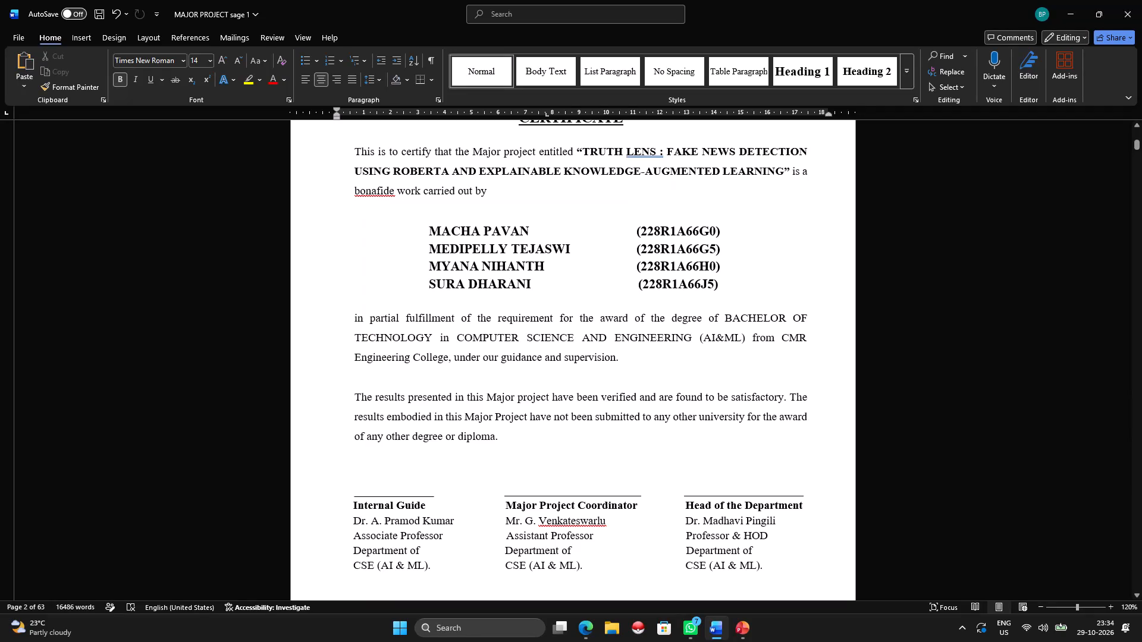
Replace the first and second student names on the Certificate page with the new team's first two members.
{"action": "left_click", "coordinate": [528, 232]}
{"action": "left_click_drag", "start_coordinate": [528, 232], "coordinate": [441, 224]}
{"action": "left_click", "coordinate": [458, 231]}
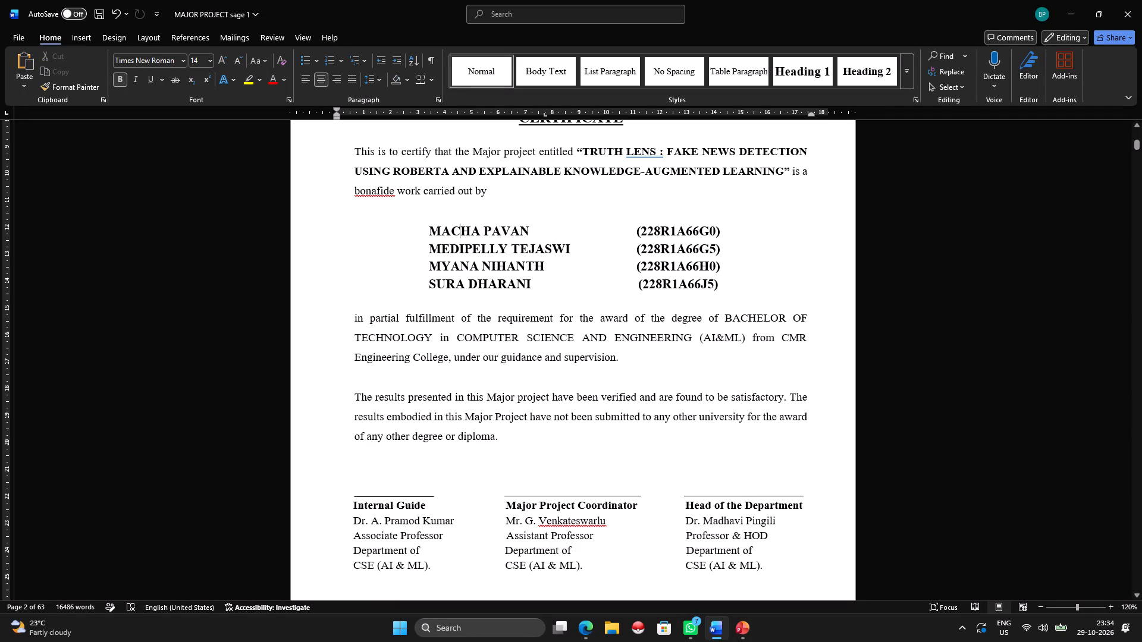
{"action": "left_click_drag", "start_coordinate": [432, 229], "coordinate": [519, 229]}
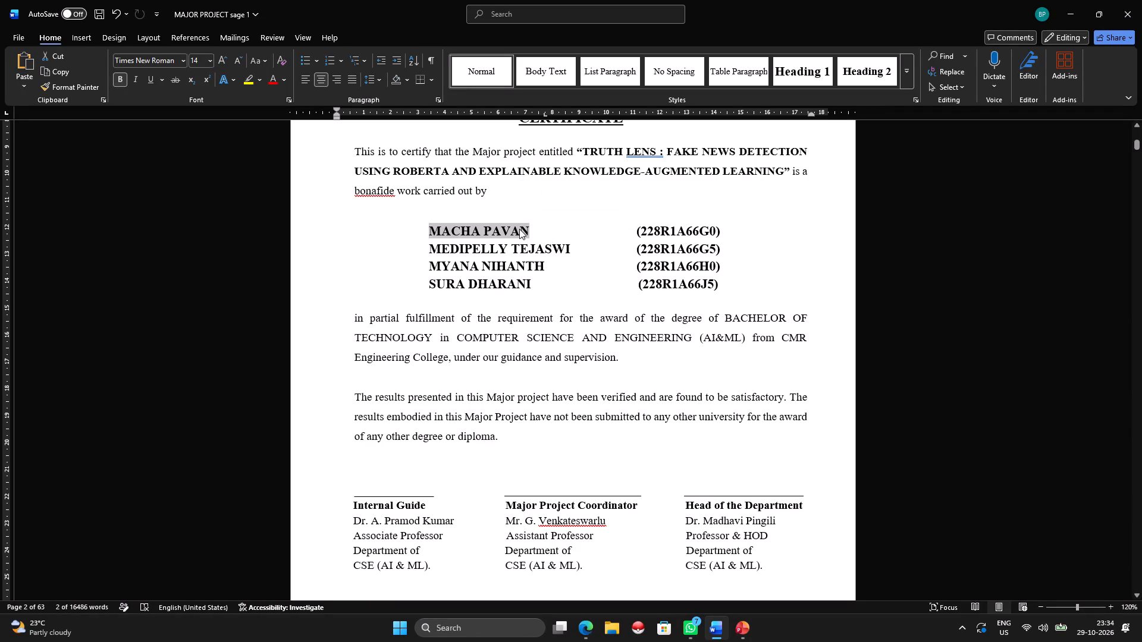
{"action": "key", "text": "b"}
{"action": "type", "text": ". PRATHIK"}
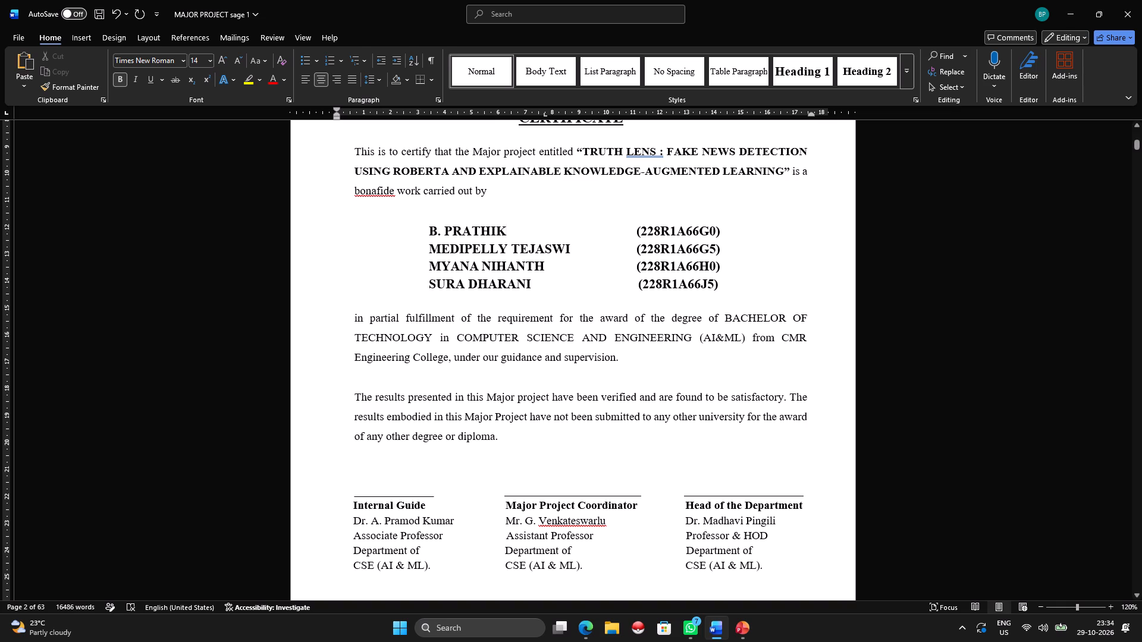
{"action": "left_click_drag", "start_coordinate": [427, 247], "coordinate": [563, 246]}
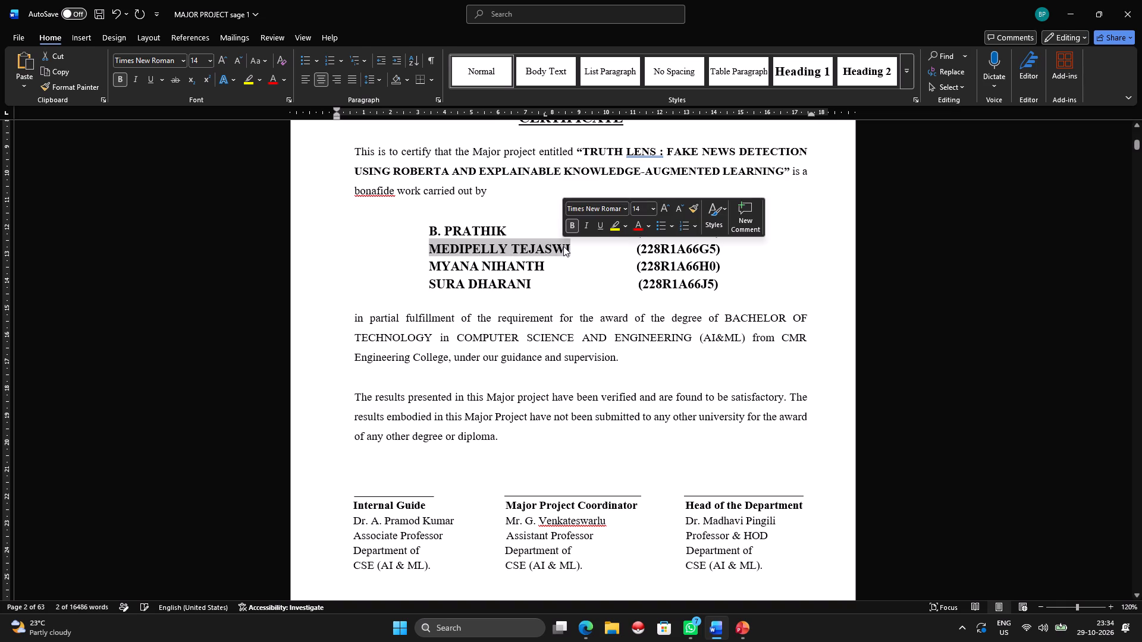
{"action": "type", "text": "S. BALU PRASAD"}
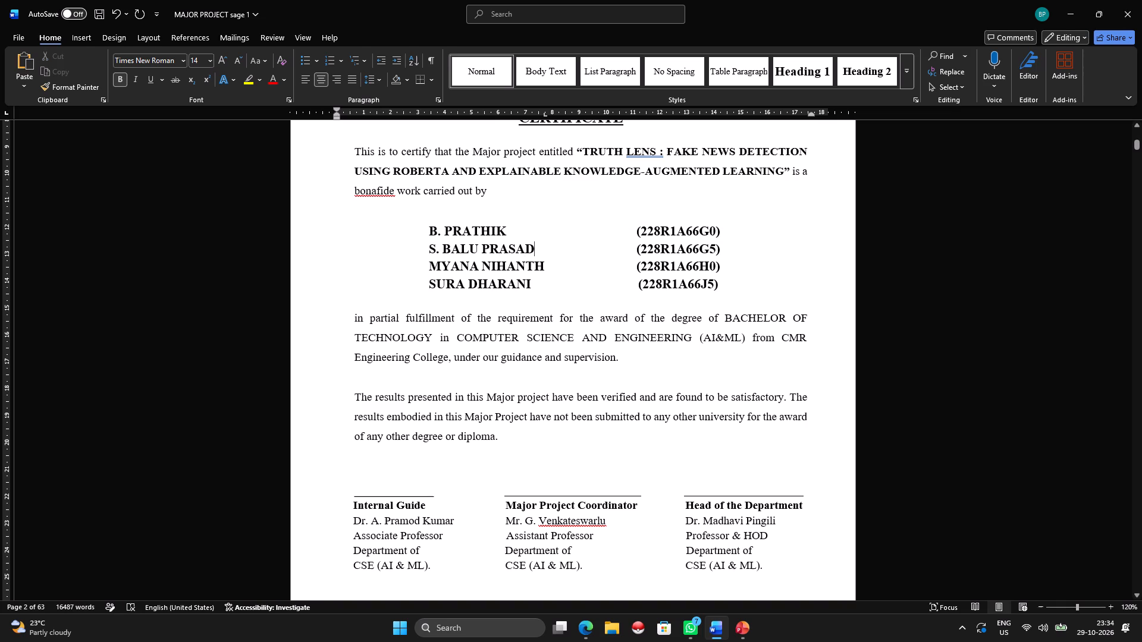
Replace the third and fourth student names on the Certificate page with the new team's remaining two members.
{"action": "left_click_drag", "start_coordinate": [429, 264], "coordinate": [529, 264]}
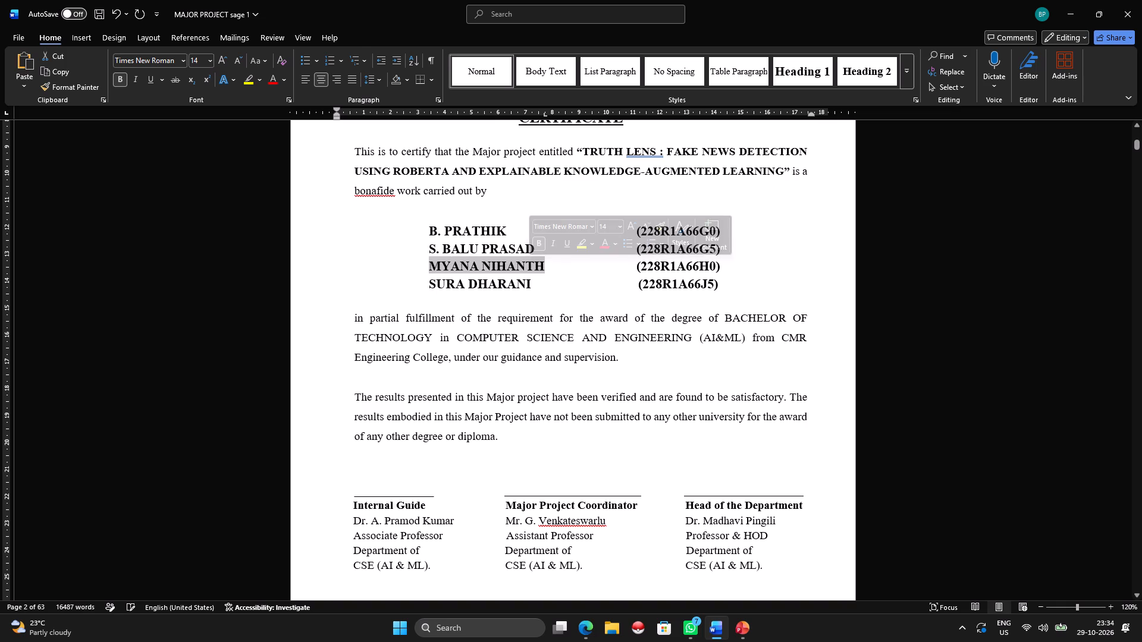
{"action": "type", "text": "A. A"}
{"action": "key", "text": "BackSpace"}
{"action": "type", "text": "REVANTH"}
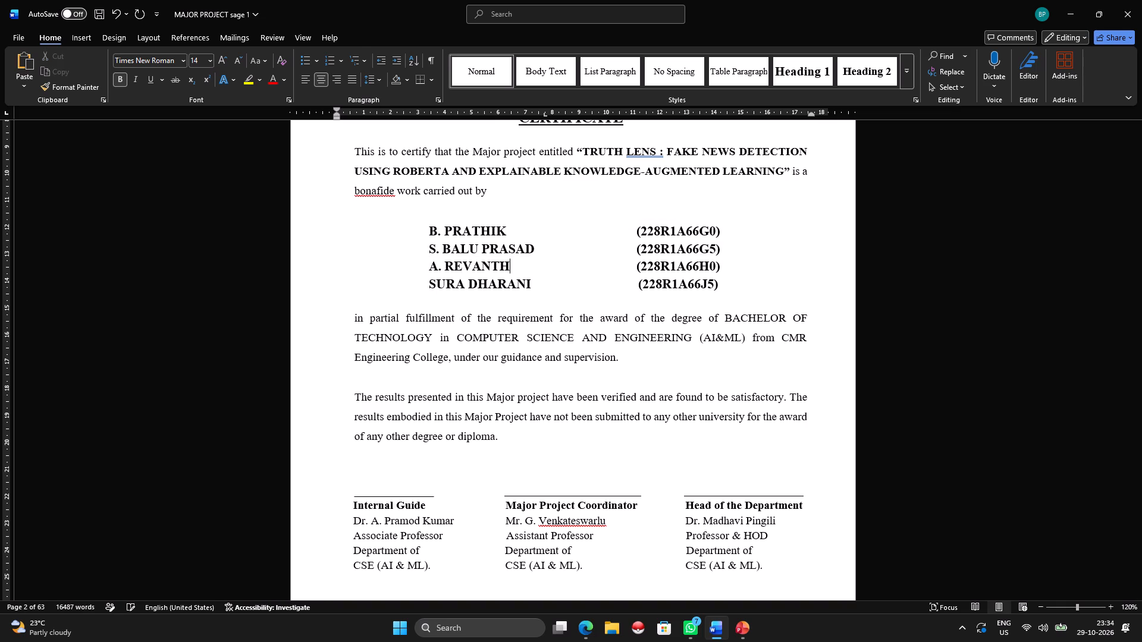
{"action": "left_click_drag", "start_coordinate": [427, 282], "coordinate": [515, 284]}
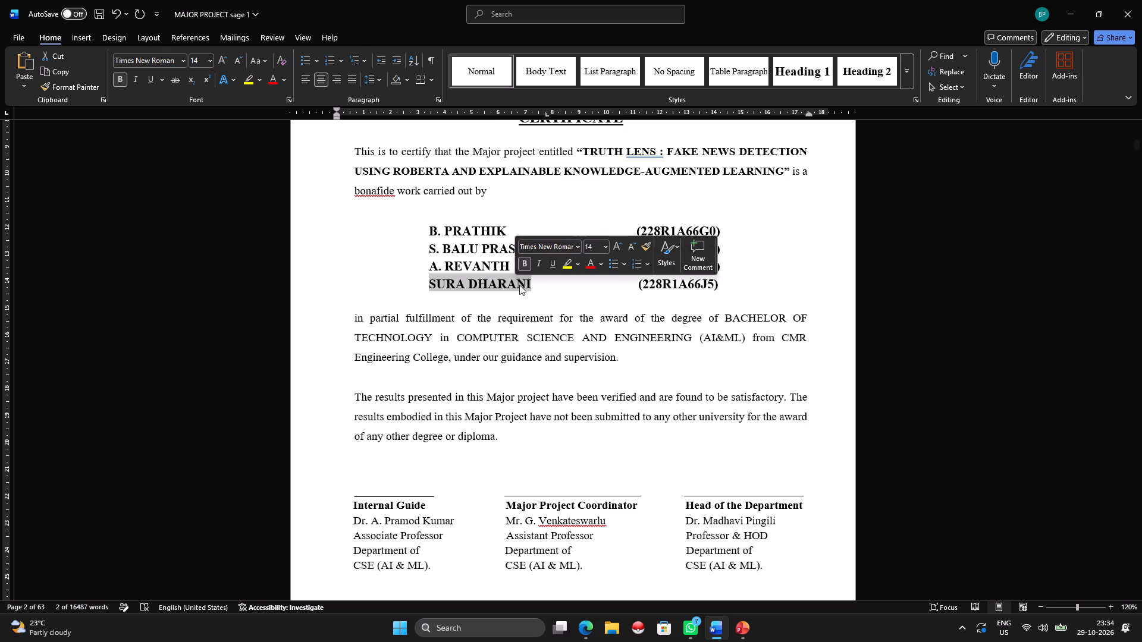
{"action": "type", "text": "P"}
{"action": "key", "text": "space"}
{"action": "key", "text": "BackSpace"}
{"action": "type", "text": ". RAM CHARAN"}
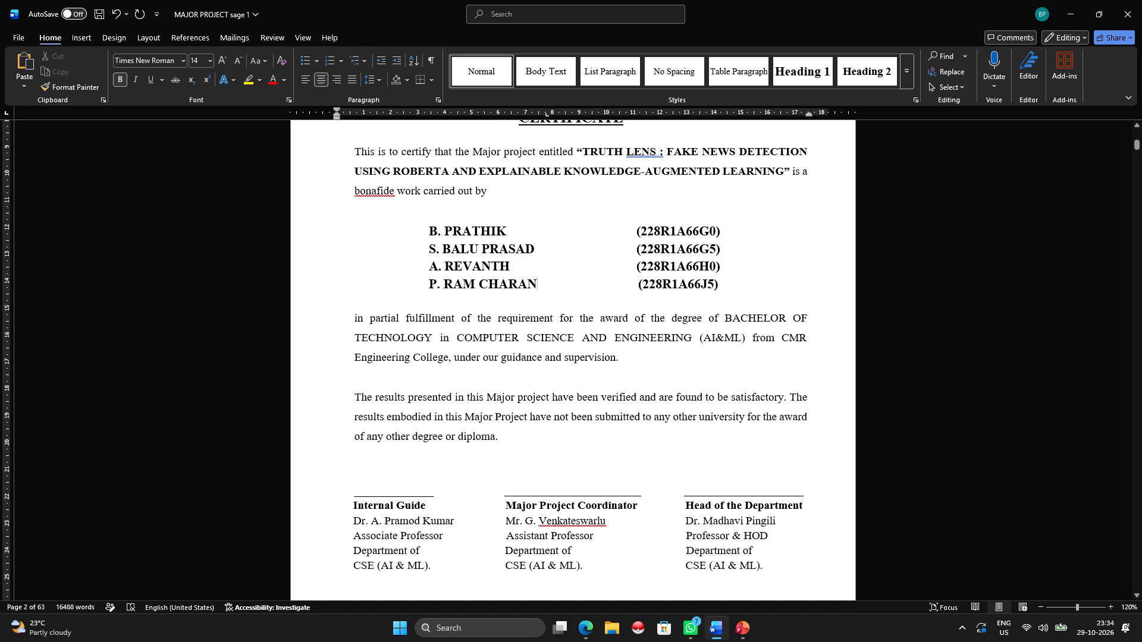
Change the year digit to 3 in the first three students' roll numbers on the Certificate page.
{"action": "left_click", "coordinate": [652, 227]}
{"action": "key", "text": "BackSpace"}
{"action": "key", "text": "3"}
{"action": "key", "text": "Down"}
{"action": "key", "text": "BackSpace"}
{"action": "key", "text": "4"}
{"action": "key", "text": "Down"}
{"action": "key", "text": "BackSpace"}
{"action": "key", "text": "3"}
{"action": "key", "text": "Up"}
{"action": "key", "text": "BackSpace"}
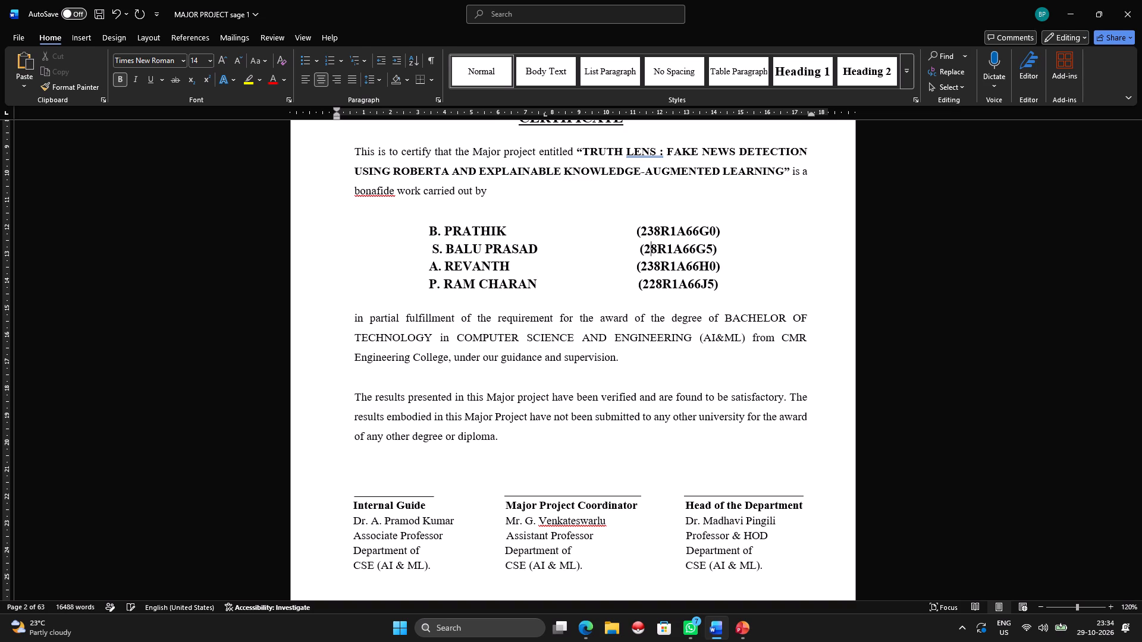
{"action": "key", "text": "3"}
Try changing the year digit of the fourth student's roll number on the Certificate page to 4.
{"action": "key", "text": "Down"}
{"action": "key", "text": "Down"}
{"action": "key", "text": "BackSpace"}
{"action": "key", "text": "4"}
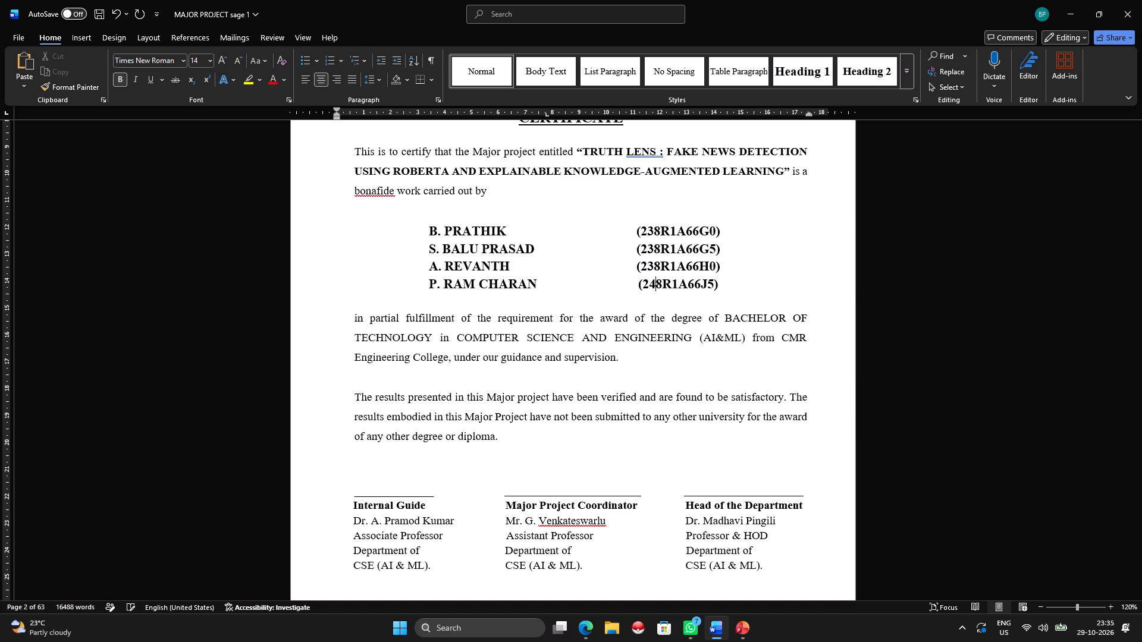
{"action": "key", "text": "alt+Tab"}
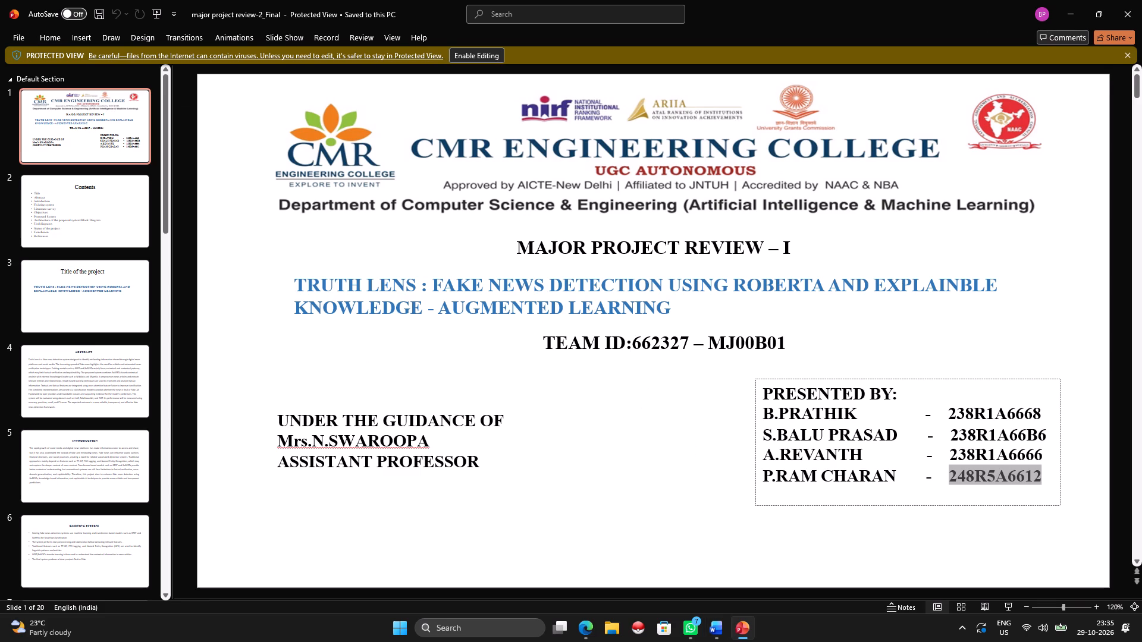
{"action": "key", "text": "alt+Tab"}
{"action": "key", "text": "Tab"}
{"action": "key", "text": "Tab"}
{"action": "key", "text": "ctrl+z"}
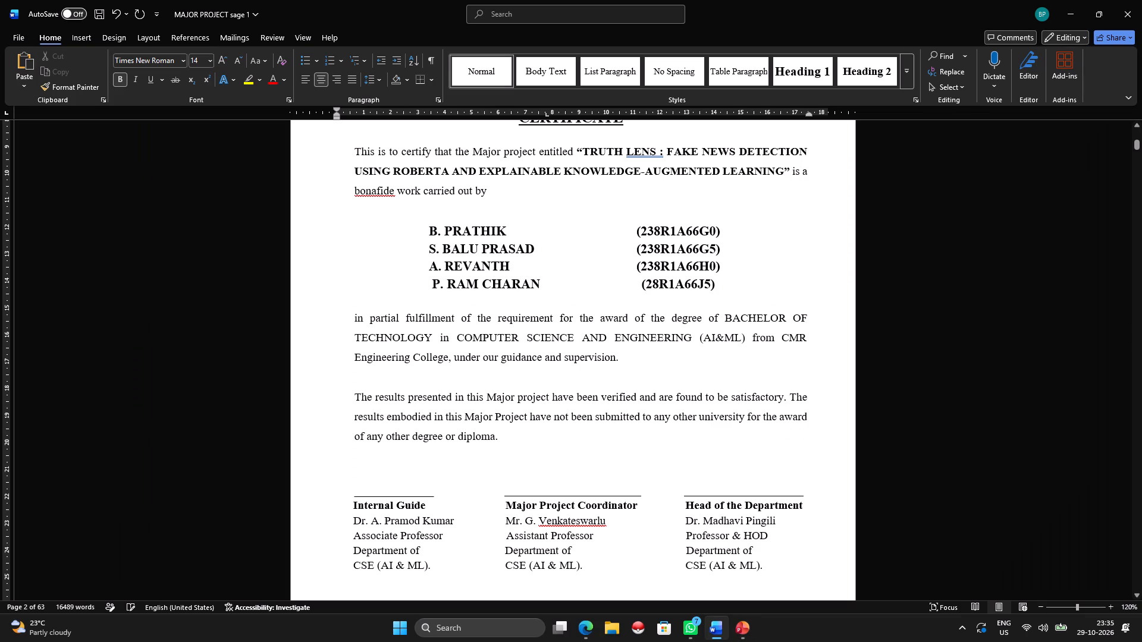
Copy the fourth student's roll number from the PowerPoint review slide and paste it over the old one on the Word Certificate page.
{"action": "key", "text": "alt+Tab"}
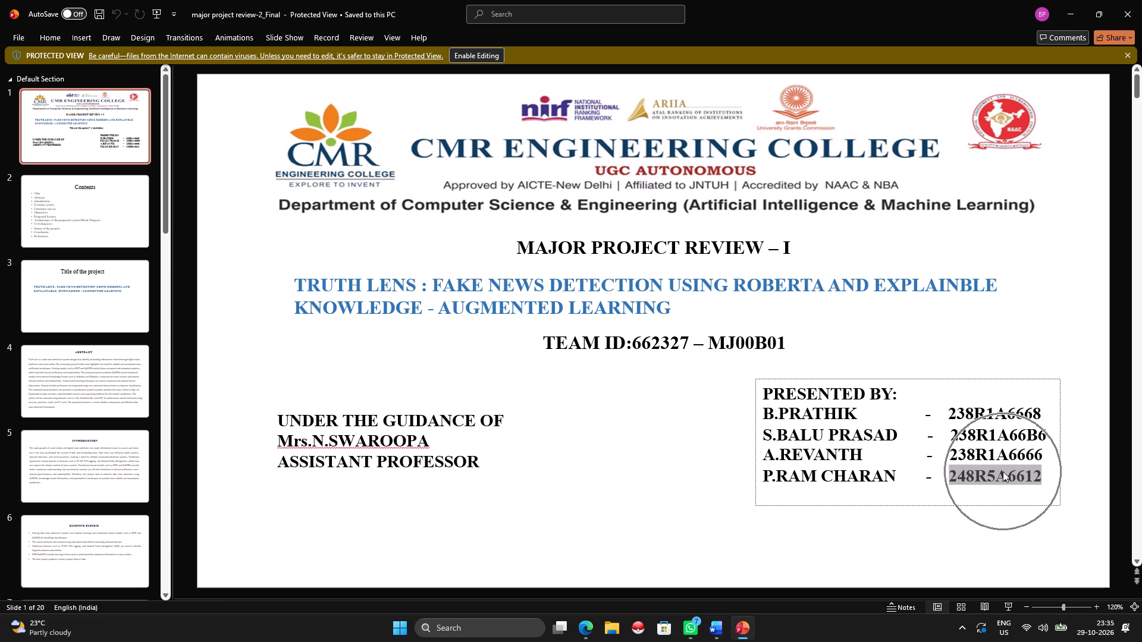
{"action": "key", "text": "ctrl+c"}
{"action": "key", "text": "alt+Tab"}
{"action": "double_click", "coordinate": [686, 282]}
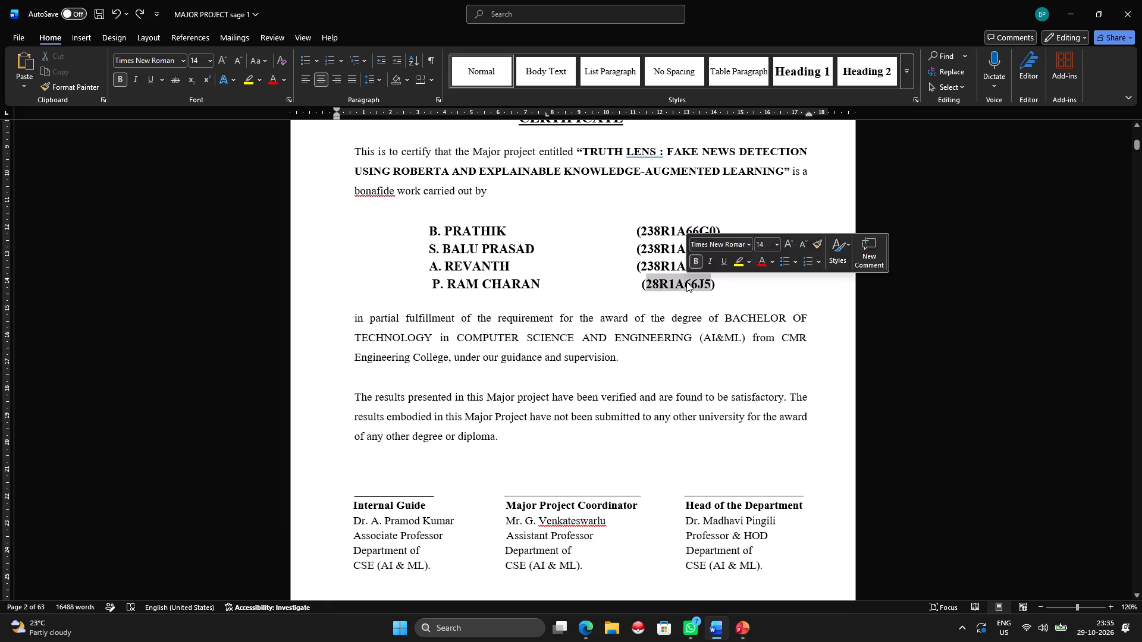
{"action": "key", "text": "ctrl+v"}
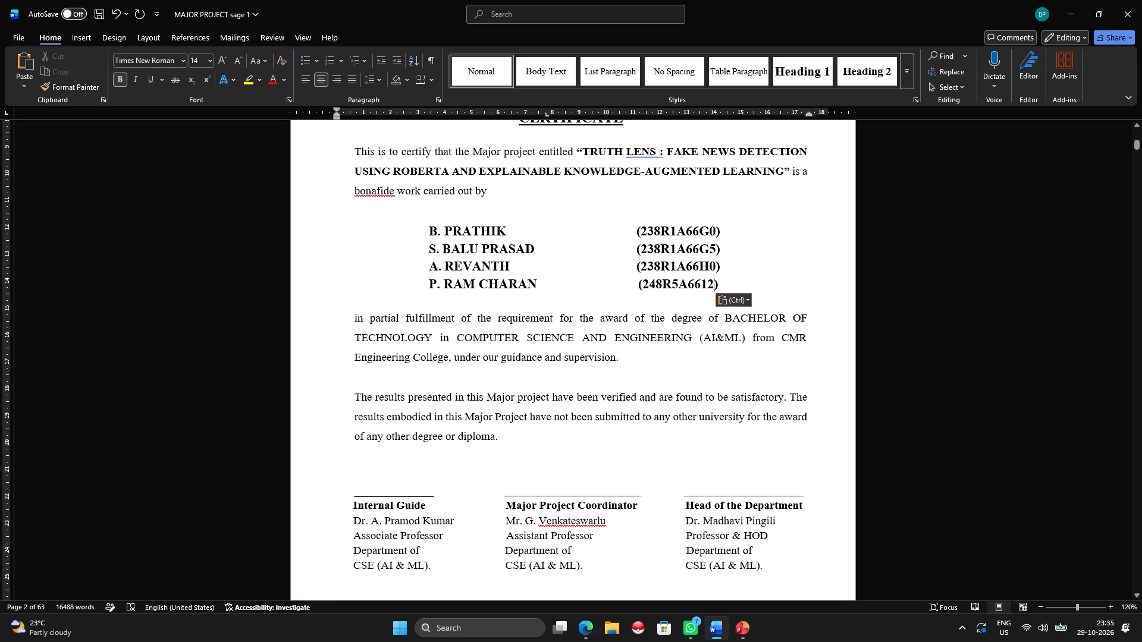
Replace the last two characters of the first student's roll number on the Certificate page to match the review slide.
{"action": "left_click", "coordinate": [717, 232]}
{"action": "key", "text": "BackSpace"}
{"action": "key", "text": "BackSpace"}
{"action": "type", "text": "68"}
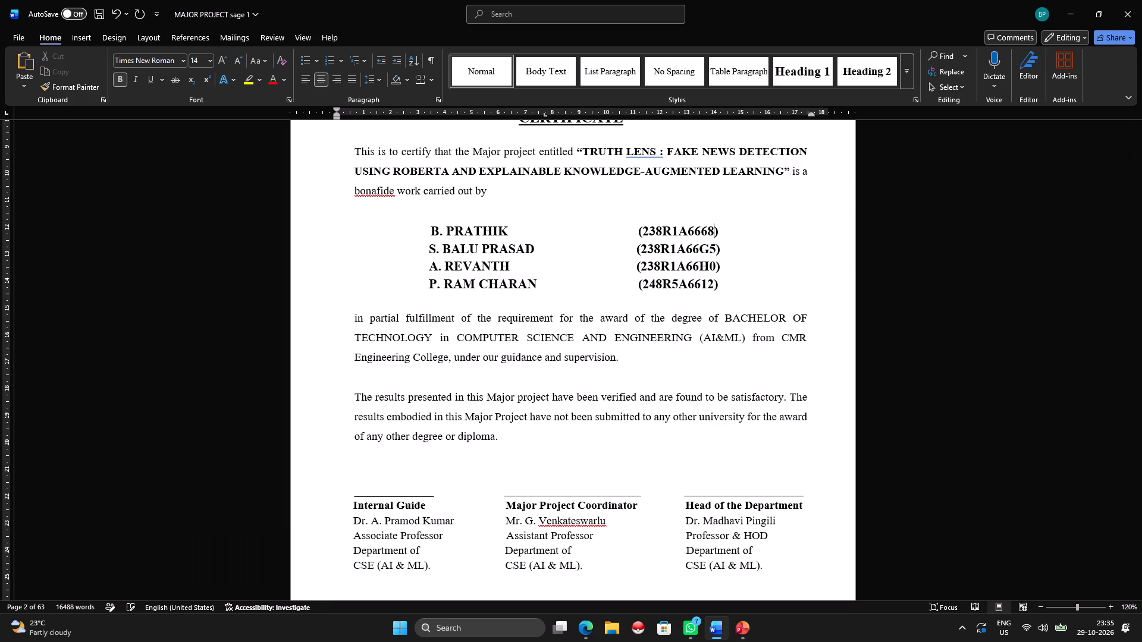
Replace the last two characters of the second student's roll number on the Certificate page to match the review slide, with the letter capitalised.
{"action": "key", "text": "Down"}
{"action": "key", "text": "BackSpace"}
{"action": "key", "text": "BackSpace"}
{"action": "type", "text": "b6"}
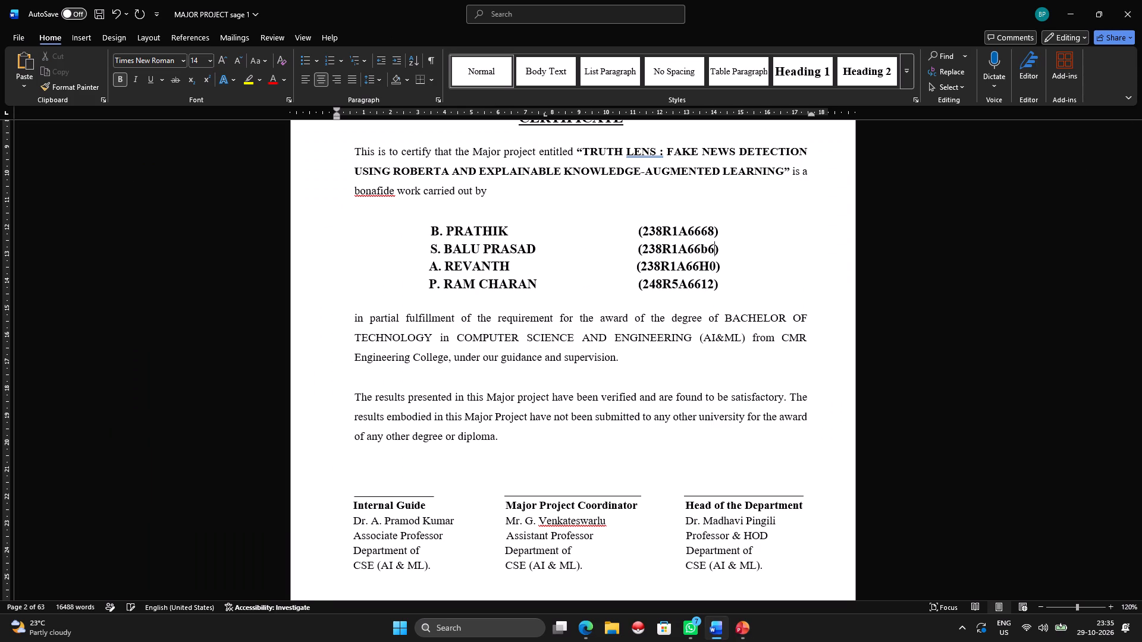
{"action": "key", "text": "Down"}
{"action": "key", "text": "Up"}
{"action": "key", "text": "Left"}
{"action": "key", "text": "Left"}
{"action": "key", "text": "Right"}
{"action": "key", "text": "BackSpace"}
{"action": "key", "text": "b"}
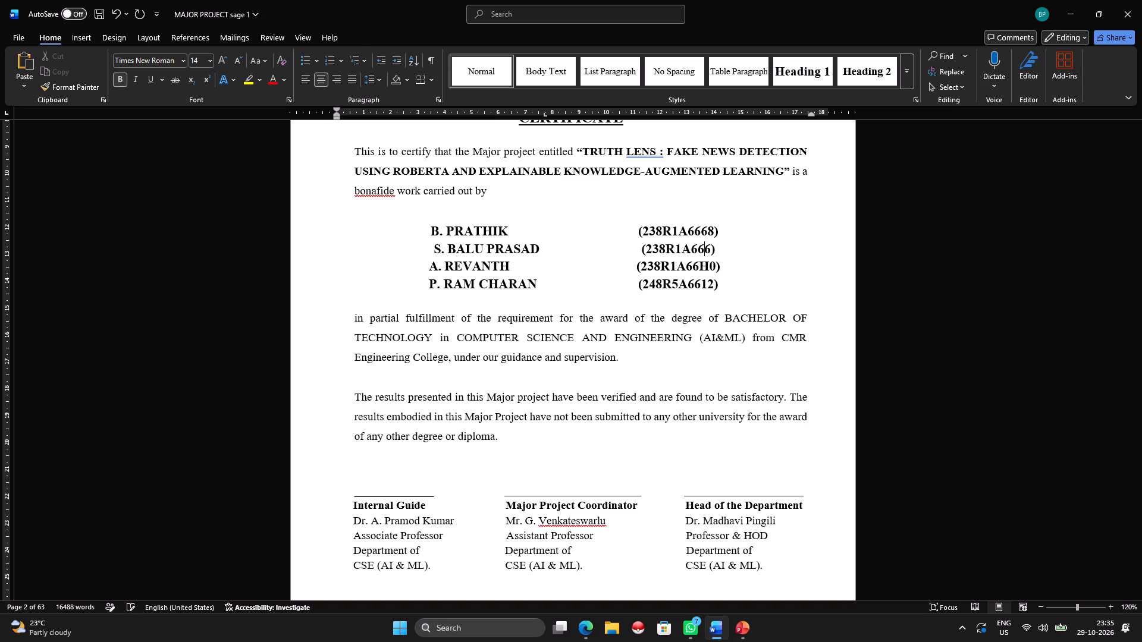
Replace the last two characters of the third student's roll number on the Certificate page to match the review slide.
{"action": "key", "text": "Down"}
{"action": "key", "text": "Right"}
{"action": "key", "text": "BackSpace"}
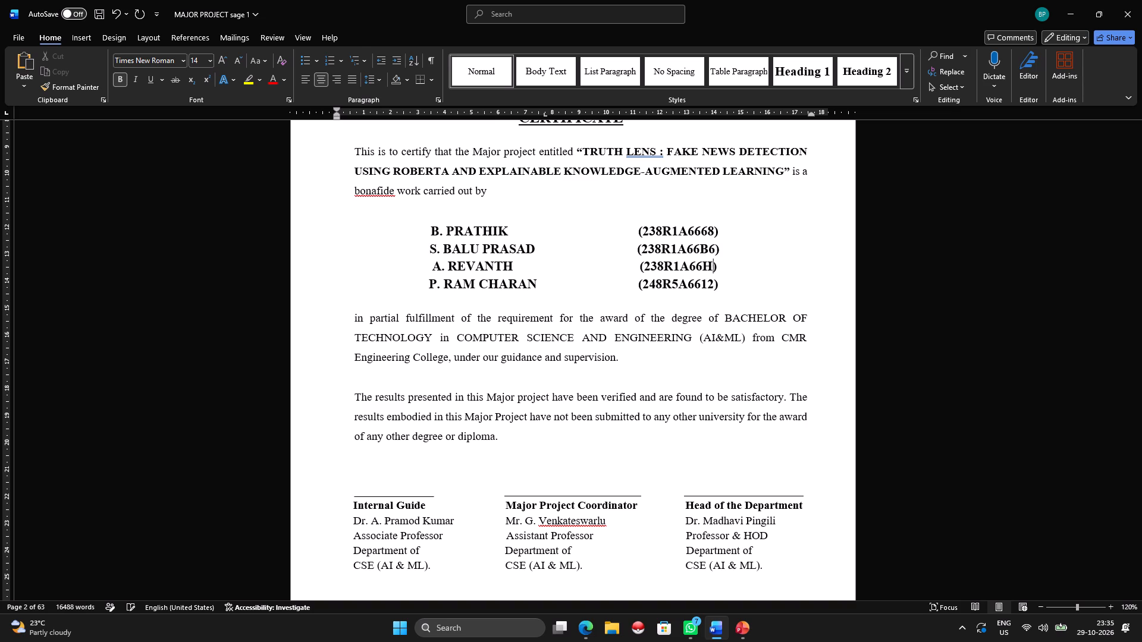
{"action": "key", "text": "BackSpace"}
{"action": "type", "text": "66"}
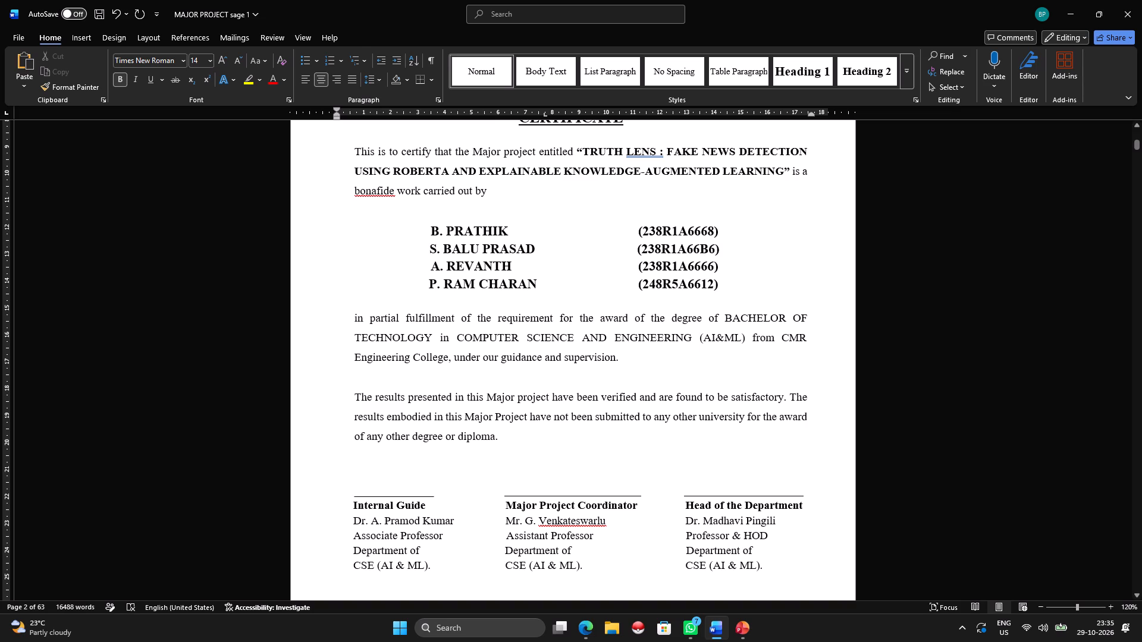
Review the rest of the Certificate page and the Declaration page for student details that need replacing.
{"action": "scroll", "coordinate": [469, 383], "scroll_direction": "down", "scroll_amount": 4}
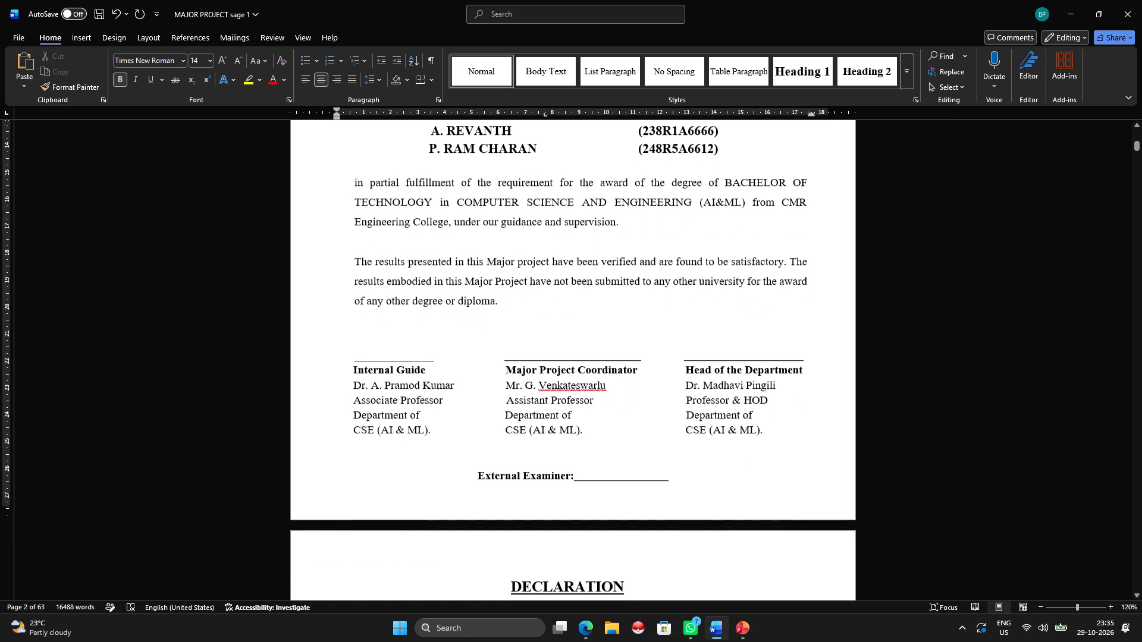
{"action": "scroll", "coordinate": [484, 378], "scroll_direction": "down", "scroll_amount": 2}
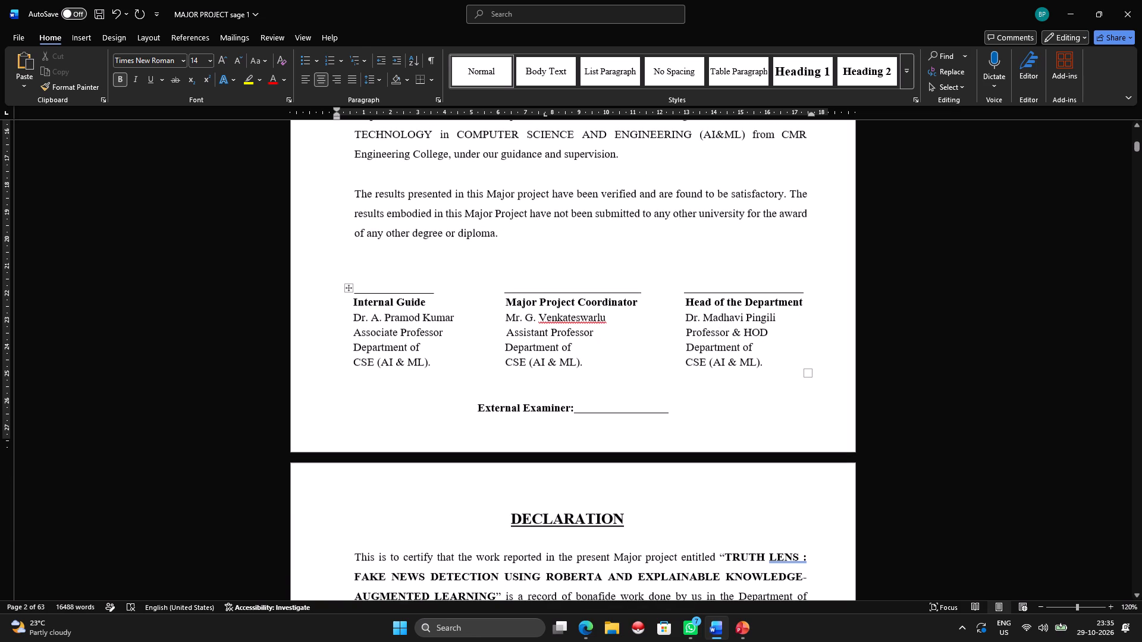
{"action": "scroll", "coordinate": [657, 367], "scroll_direction": "down", "scroll_amount": 1}
{"action": "scroll", "coordinate": [559, 378], "scroll_direction": "down", "scroll_amount": 6}
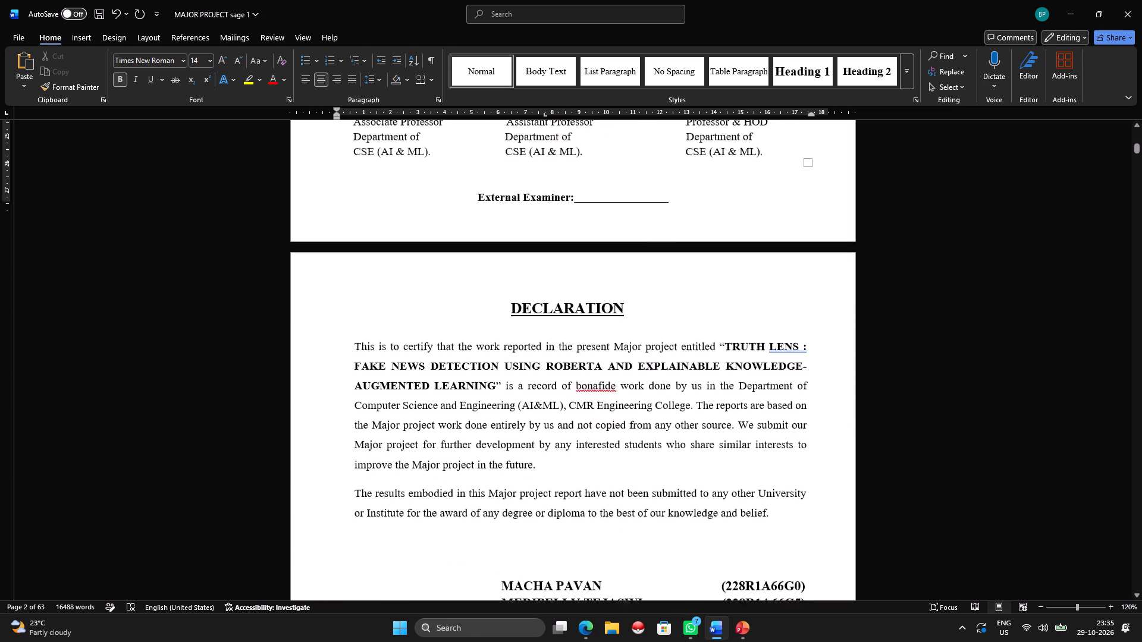
{"action": "scroll", "coordinate": [548, 378], "scroll_direction": "down", "scroll_amount": 6}
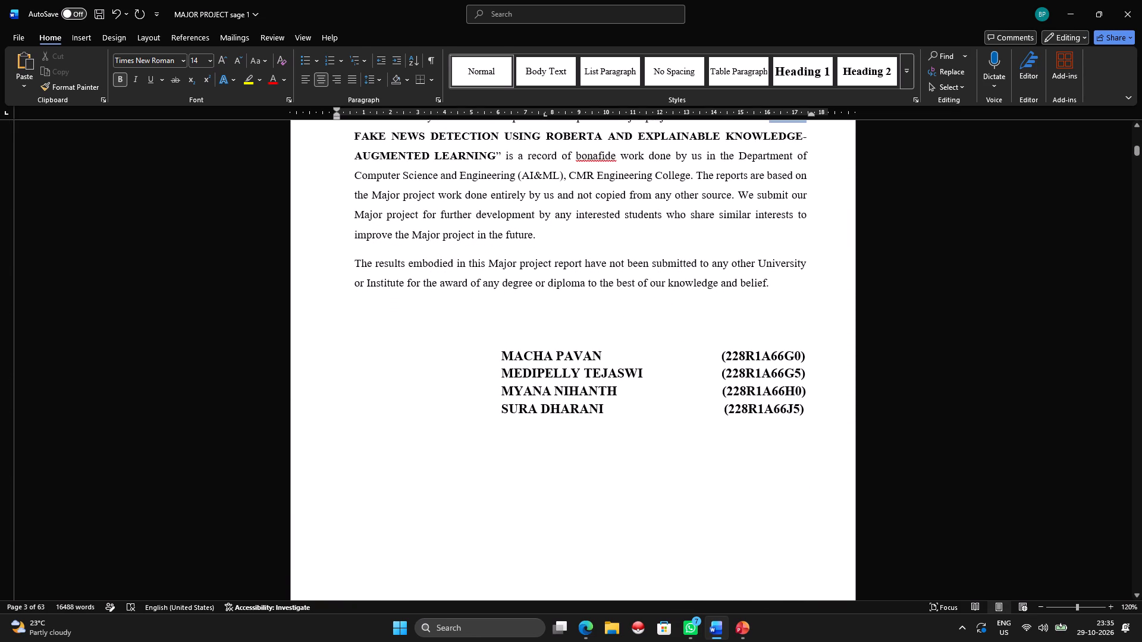
Copy the new team's names and roll numbers from the Certificate page to replace the old student list on the Declaration page.
{"action": "left_click", "coordinate": [497, 353]}
{"action": "left_click_drag", "start_coordinate": [812, 411], "coordinate": [541, 334]}
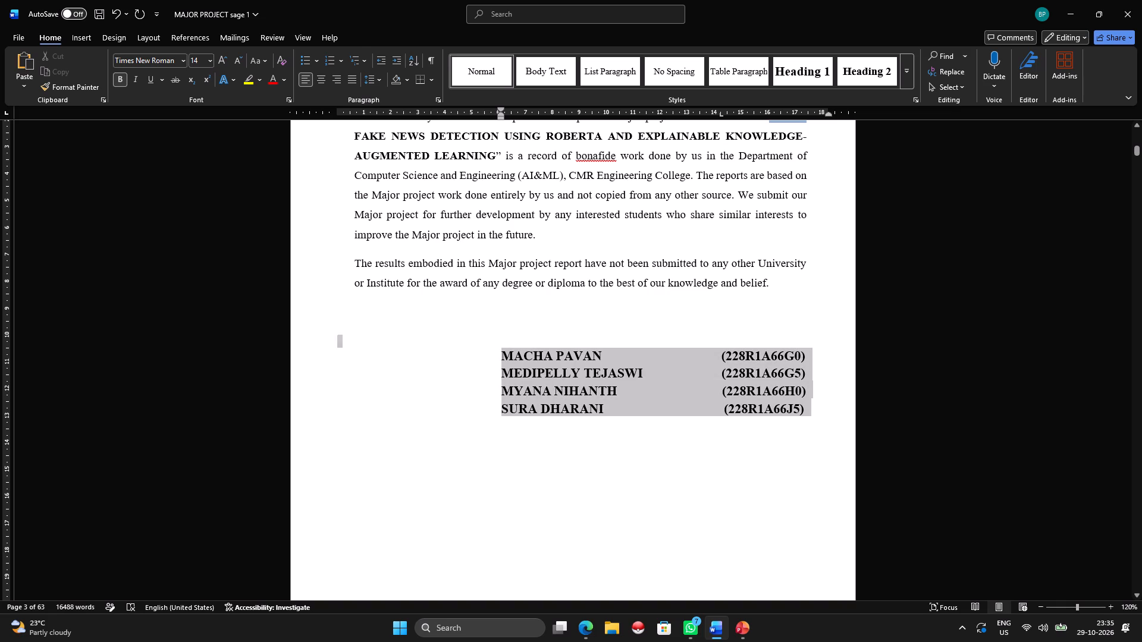
{"action": "left_click_drag", "start_coordinate": [541, 334], "coordinate": [529, 348]}
{"action": "scroll", "coordinate": [597, 427], "scroll_direction": "up", "scroll_amount": 8}
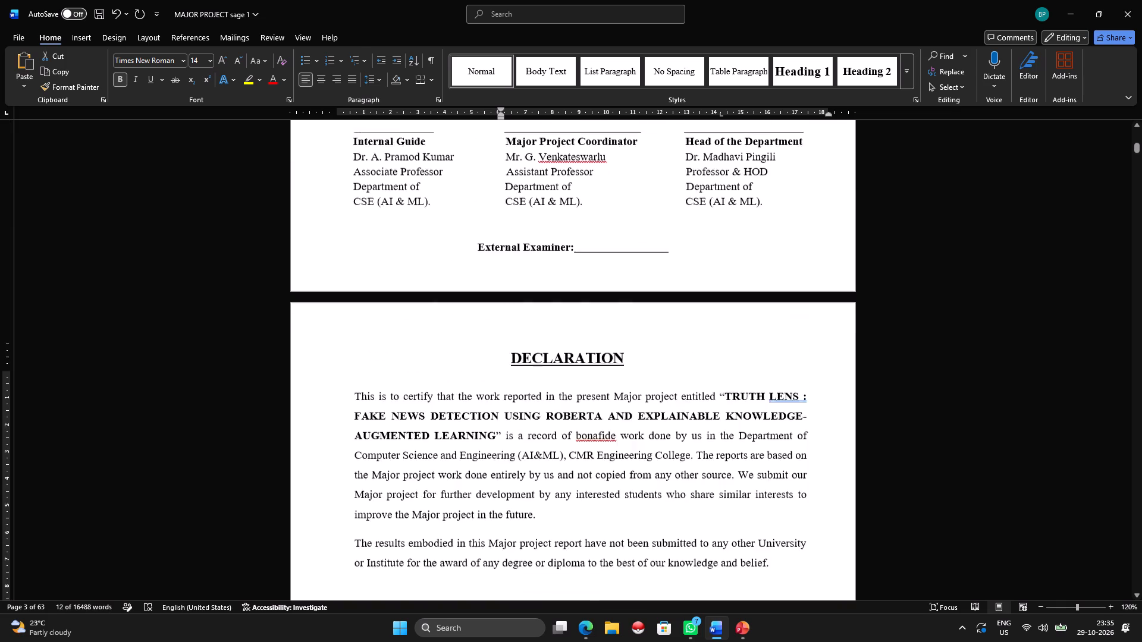
{"action": "scroll", "coordinate": [603, 429], "scroll_direction": "up", "scroll_amount": 14}
{"action": "left_click_drag", "start_coordinate": [728, 385], "coordinate": [454, 338]}
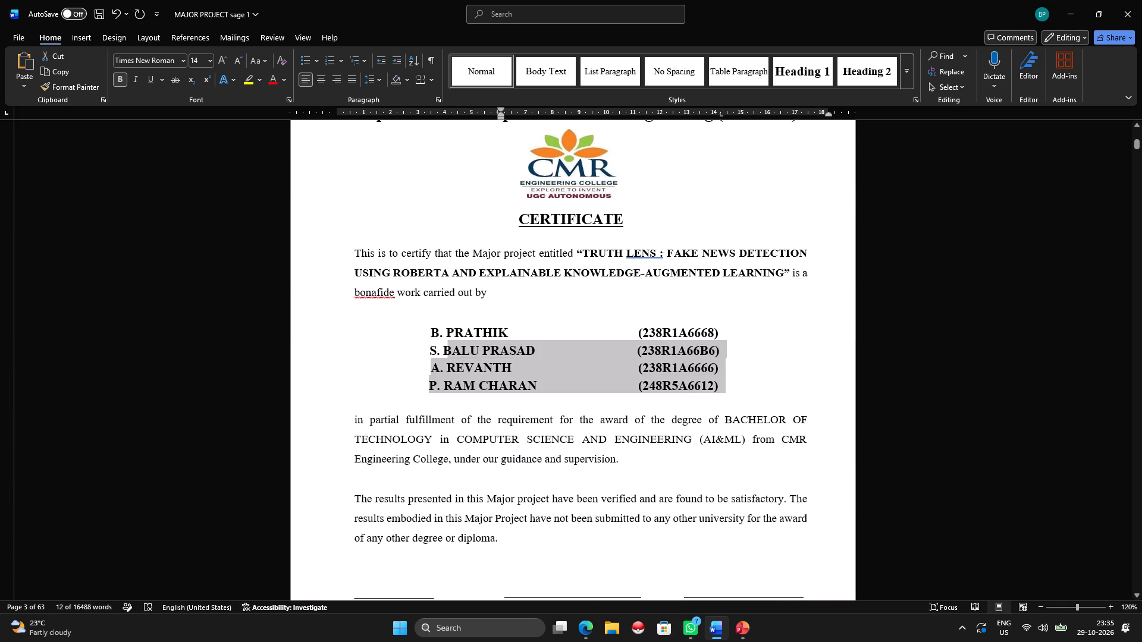
{"action": "left_click_drag", "start_coordinate": [454, 338], "coordinate": [424, 328]}
{"action": "key", "text": "ctrl+c"}
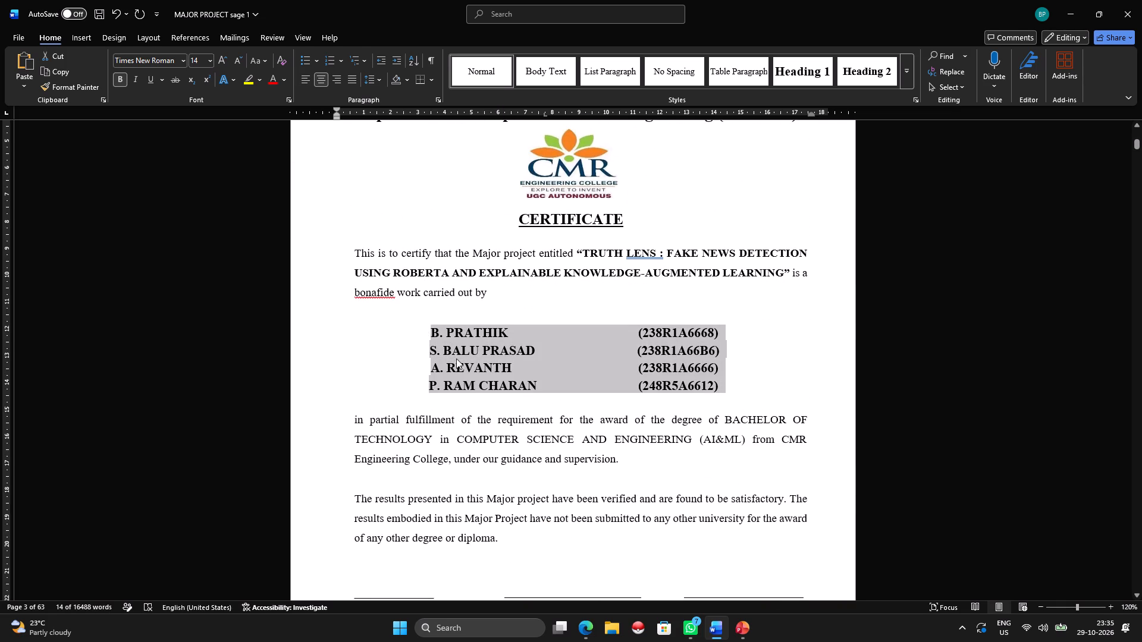
{"action": "scroll", "coordinate": [460, 364], "scroll_direction": "down", "scroll_amount": 20}
{"action": "scroll", "coordinate": [460, 364], "scroll_direction": "down", "scroll_amount": 8}
{"action": "scroll", "coordinate": [773, 334], "scroll_direction": "up", "scroll_amount": 4}
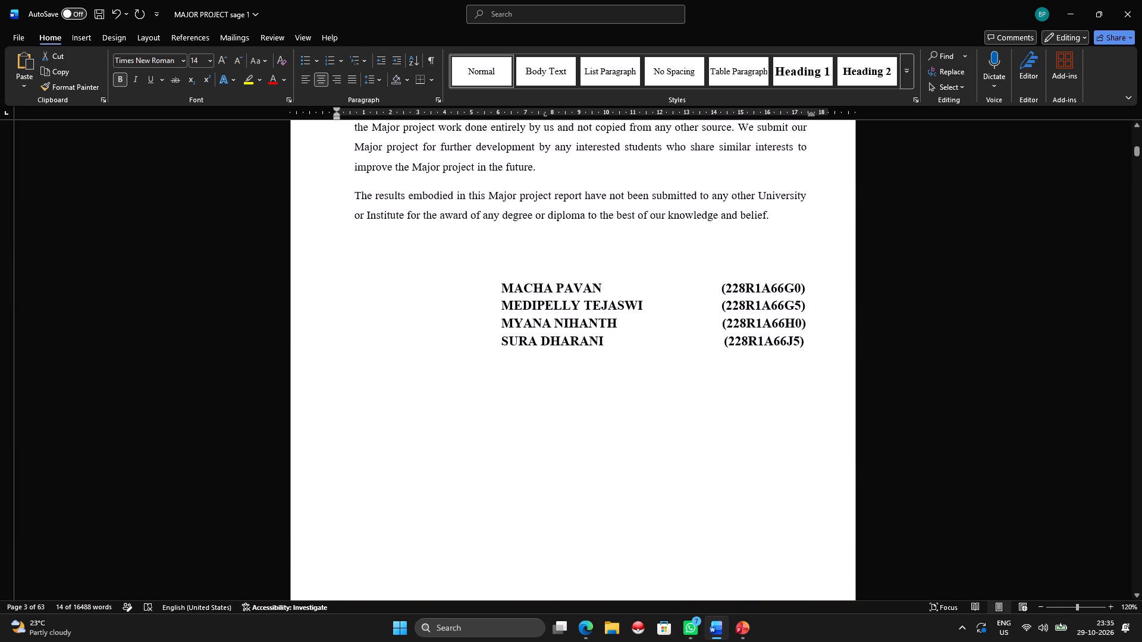
Replace the old student names and roll numbers at the end of the Declaration page with the copied team list.
{"action": "left_click_drag", "start_coordinate": [810, 341], "coordinate": [479, 290]}
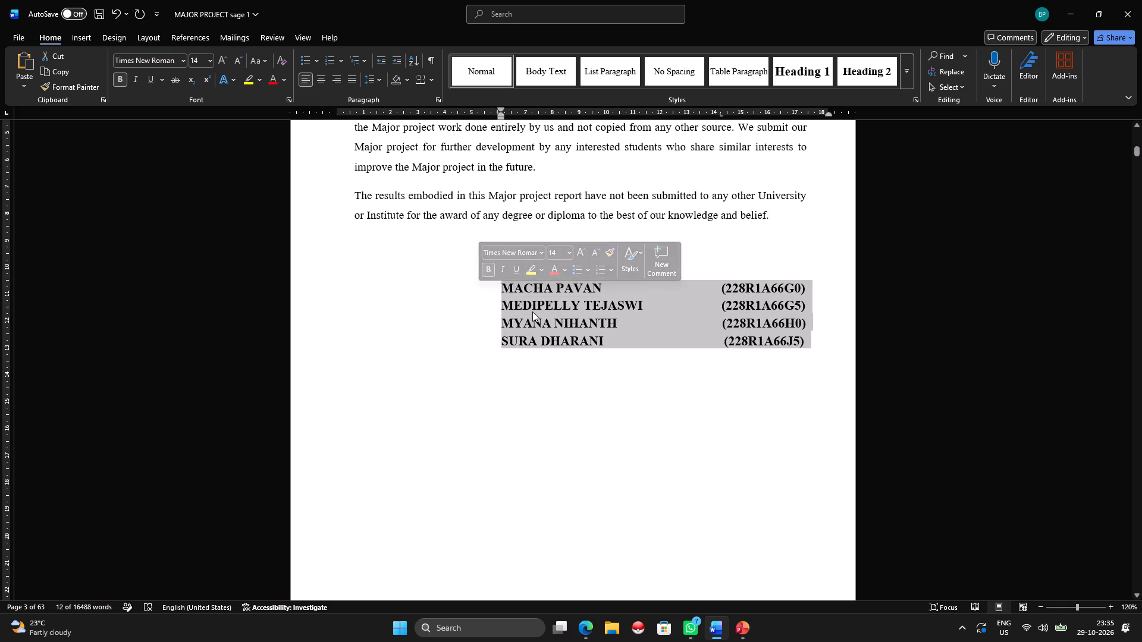
{"action": "key", "text": "ctrl+v"}
{"action": "left_click", "coordinate": [647, 384]}
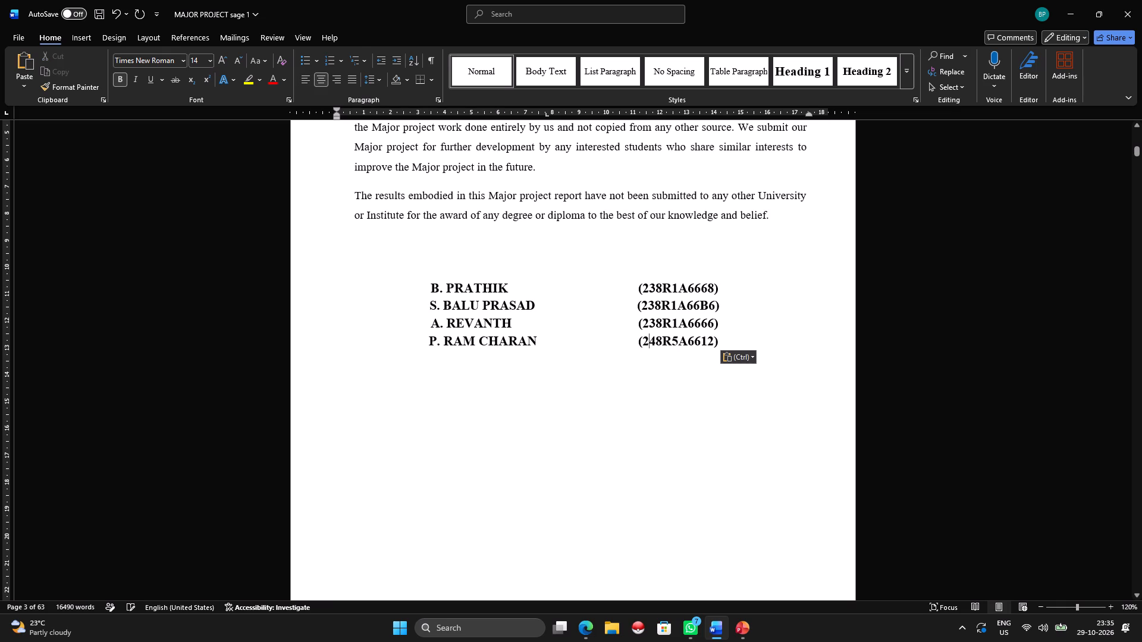
Replace the old student names and roll numbers below the closing thanks on the acknowledgement page with the copied team list.
{"action": "scroll", "coordinate": [540, 434], "scroll_direction": "up", "scroll_amount": 1}
{"action": "scroll", "coordinate": [537, 439], "scroll_direction": "down", "scroll_amount": 19}
{"action": "scroll", "coordinate": [541, 451], "scroll_direction": "down", "scroll_amount": 6}
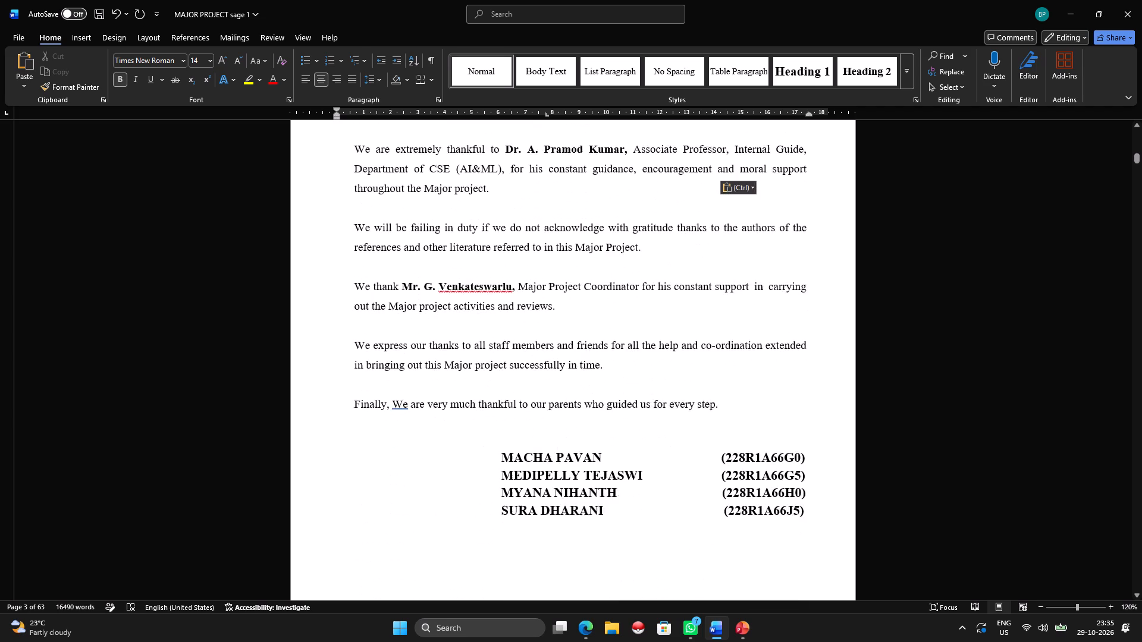
{"action": "scroll", "coordinate": [534, 479], "scroll_direction": "down", "scroll_amount": 4}
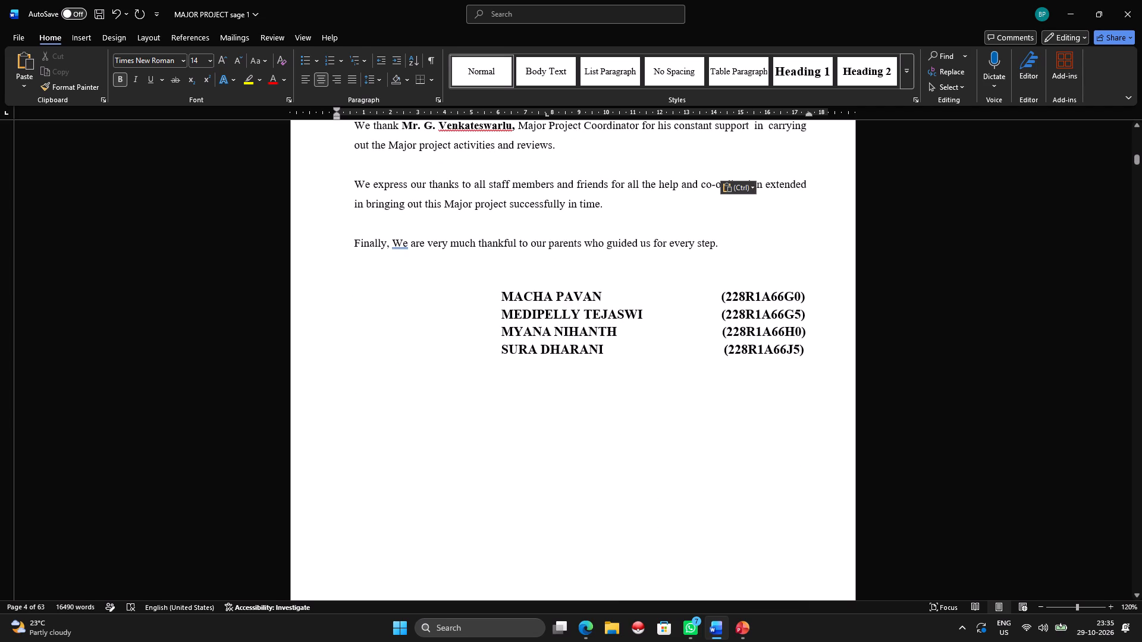
{"action": "left_click_drag", "start_coordinate": [802, 348], "coordinate": [506, 291]}
{"action": "key", "text": "ctrl+v"}
Review the Contents pages, from the opening topics through References, for entries that need updating.
{"action": "scroll", "coordinate": [603, 435], "scroll_direction": "down", "scroll_amount": 14}
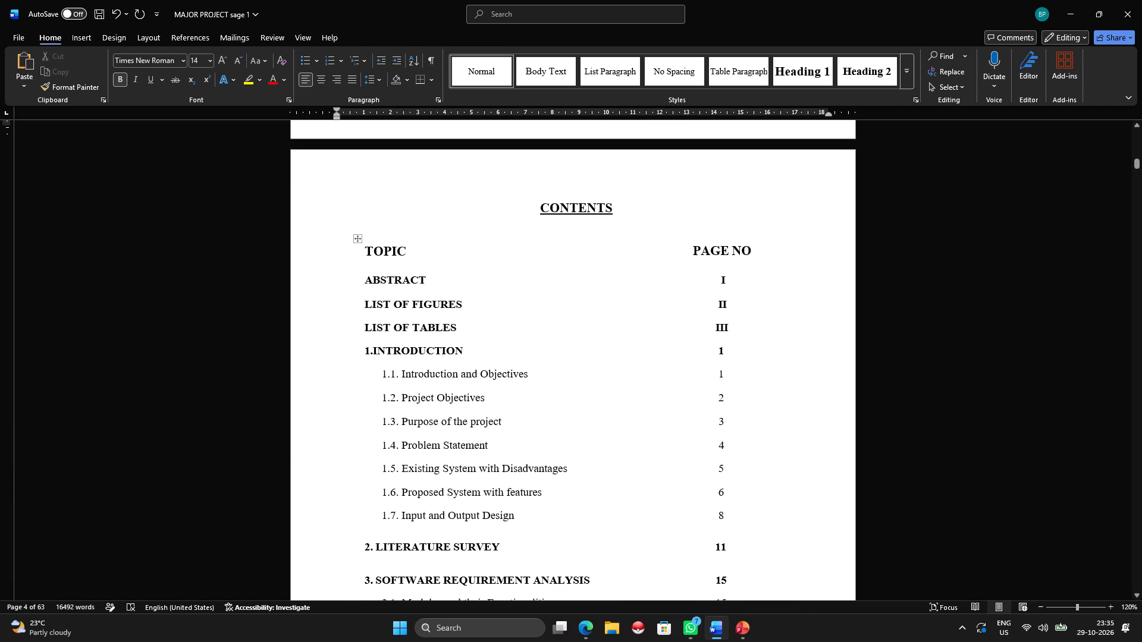
{"action": "scroll", "coordinate": [595, 436], "scroll_direction": "down", "scroll_amount": 17}
{"action": "scroll", "coordinate": [595, 436], "scroll_direction": "down", "scroll_amount": 7}
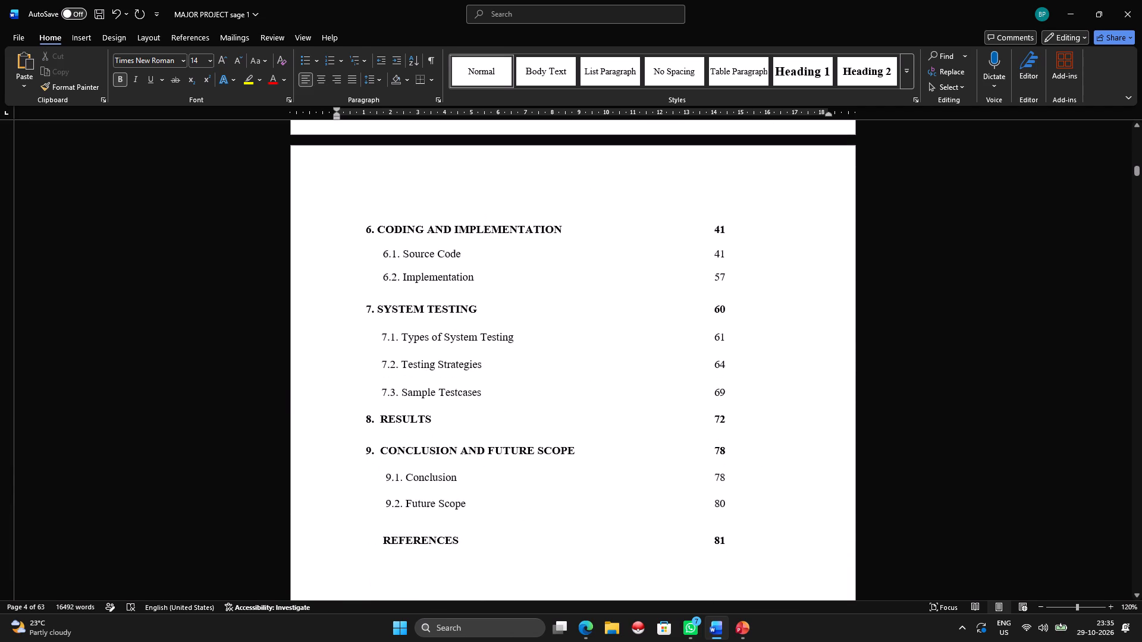
{"action": "scroll", "coordinate": [595, 440], "scroll_direction": "down", "scroll_amount": 4}
{"action": "scroll", "coordinate": [482, 479], "scroll_direction": "up", "scroll_amount": 2}
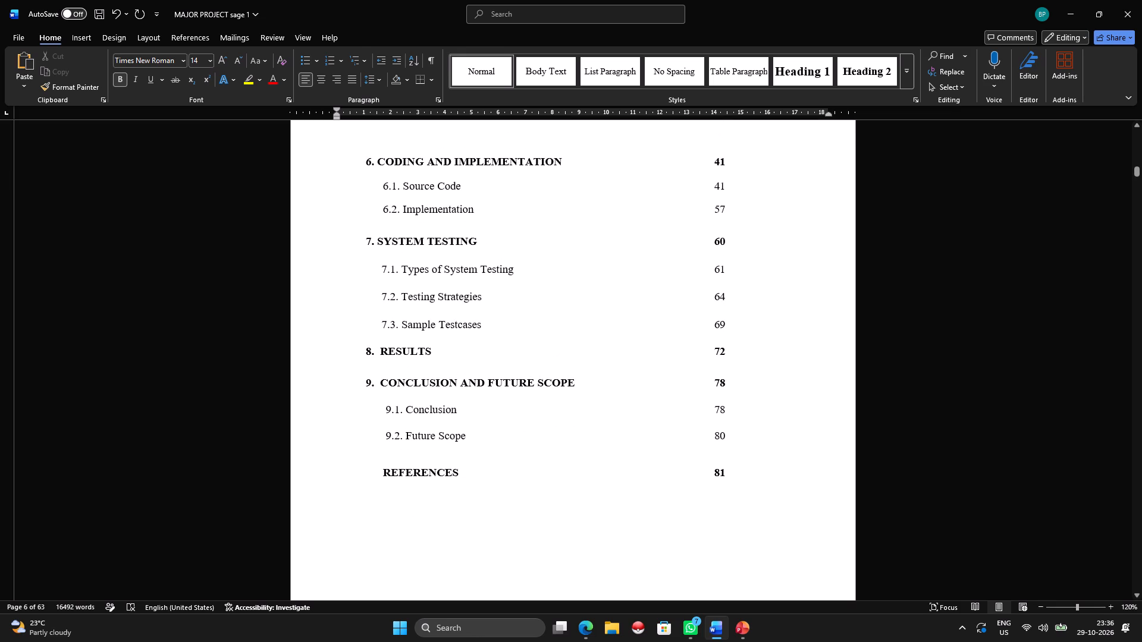
{"action": "scroll", "coordinate": [512, 484], "scroll_direction": "up", "scroll_amount": 2}
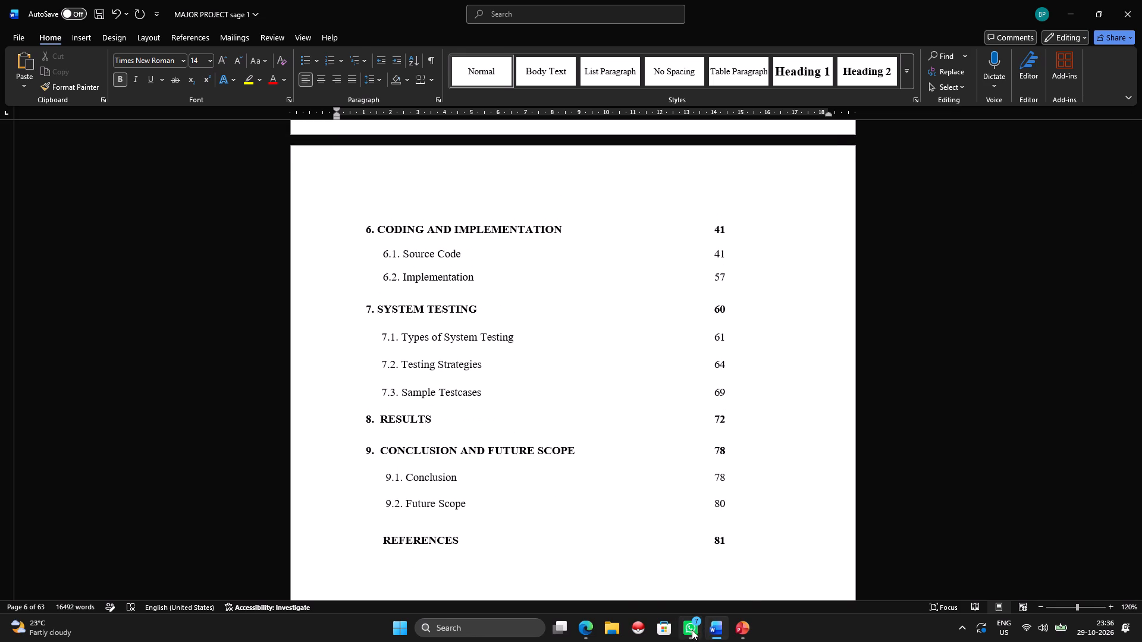
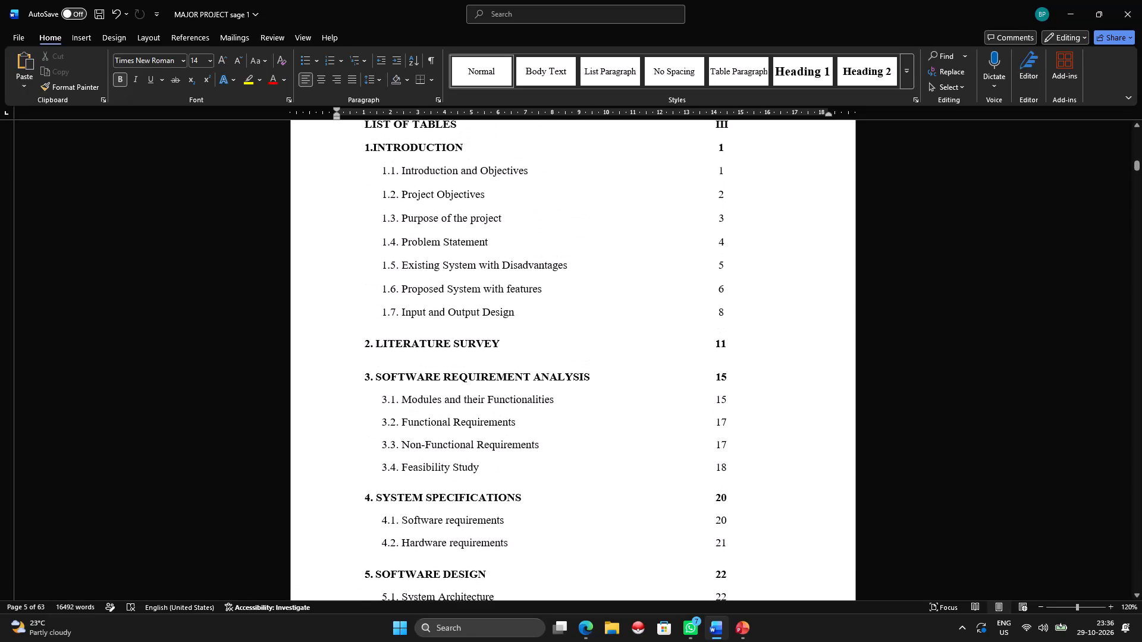
Apply justified alignment to the Abstract page's body text, from its first paragraph through the keywords.
{"action": "scroll", "coordinate": [552, 482], "scroll_direction": "up", "scroll_amount": 4}
{"action": "scroll", "coordinate": [696, 478], "scroll_direction": "down", "scroll_amount": 1}
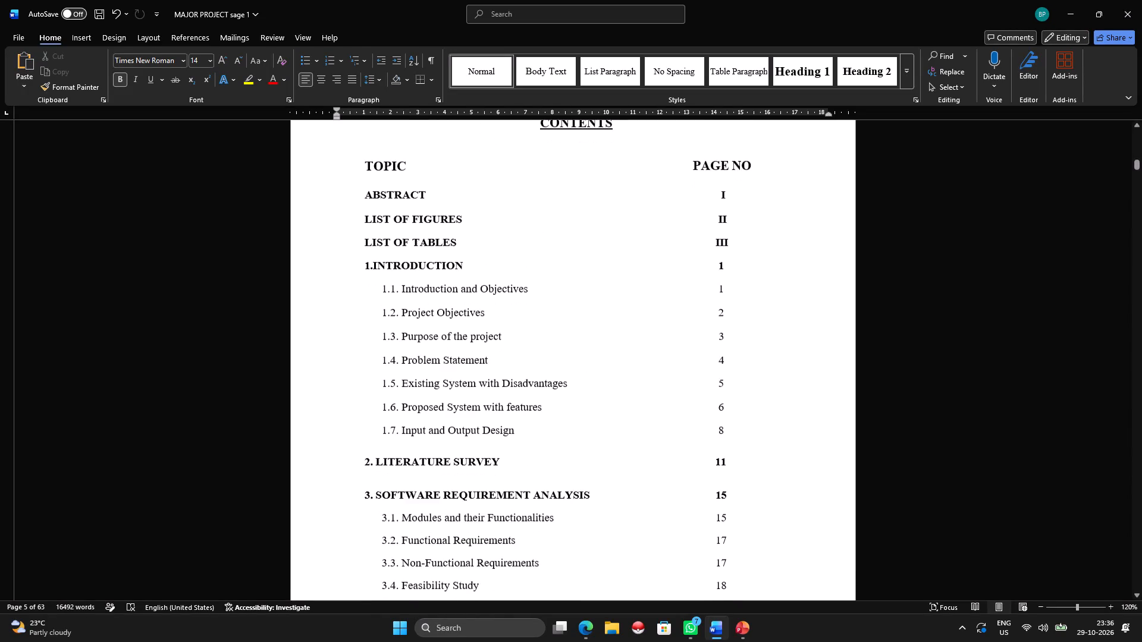
{"action": "scroll", "coordinate": [1009, 399], "scroll_direction": "down", "scroll_amount": 20}
{"action": "scroll", "coordinate": [1009, 399], "scroll_direction": "down", "scroll_amount": 18}
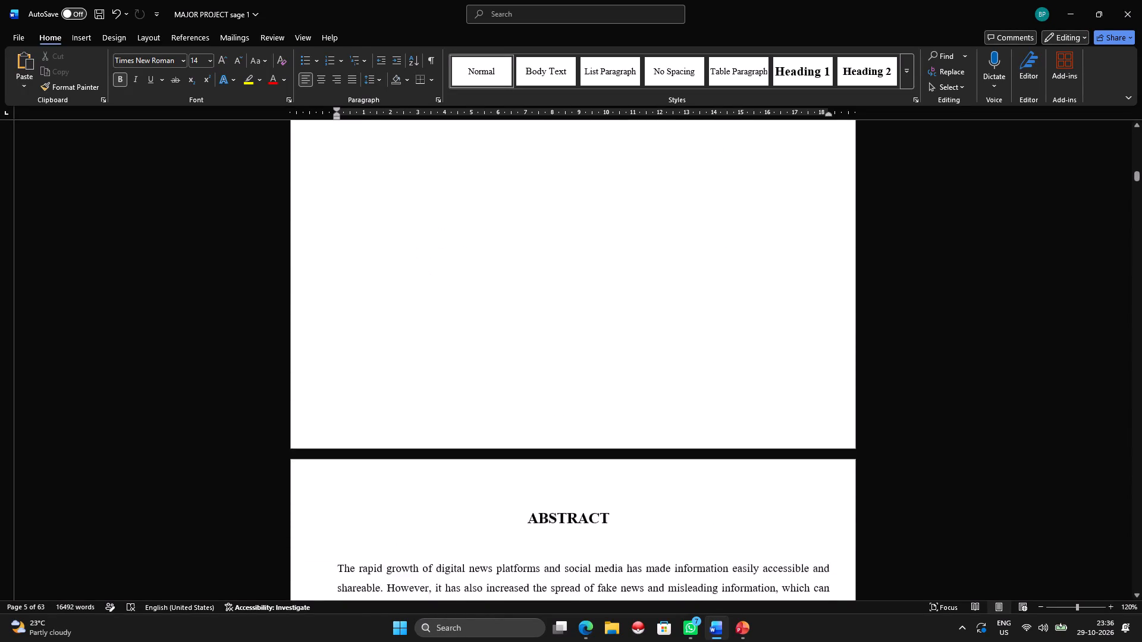
{"action": "scroll", "coordinate": [754, 438], "scroll_direction": "down", "scroll_amount": 15}
{"action": "scroll", "coordinate": [751, 440], "scroll_direction": "down", "scroll_amount": 6}
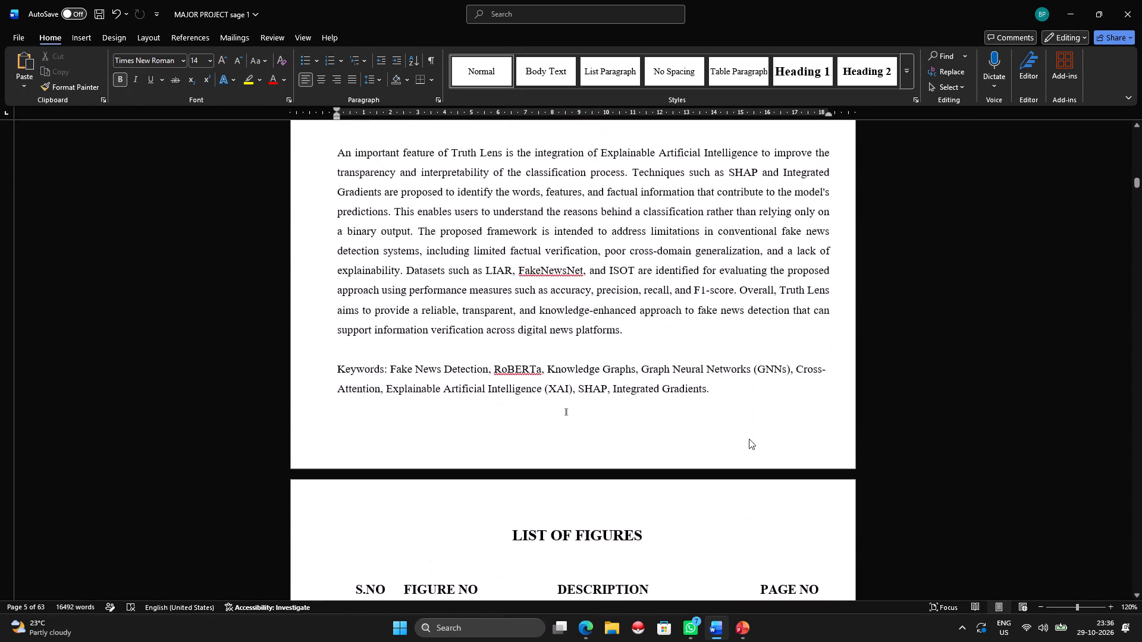
{"action": "scroll", "coordinate": [730, 428], "scroll_direction": "up", "scroll_amount": 2}
{"action": "left_click_drag", "start_coordinate": [709, 455], "coordinate": [407, 177]}
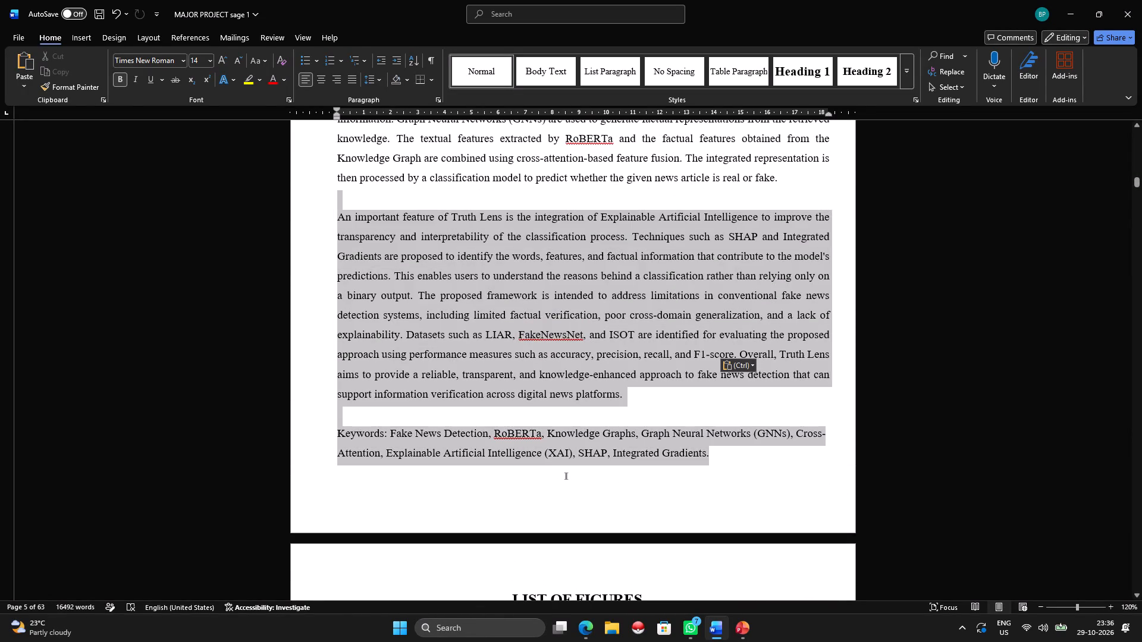
{"action": "left_click_drag", "start_coordinate": [407, 177], "coordinate": [350, 263]}
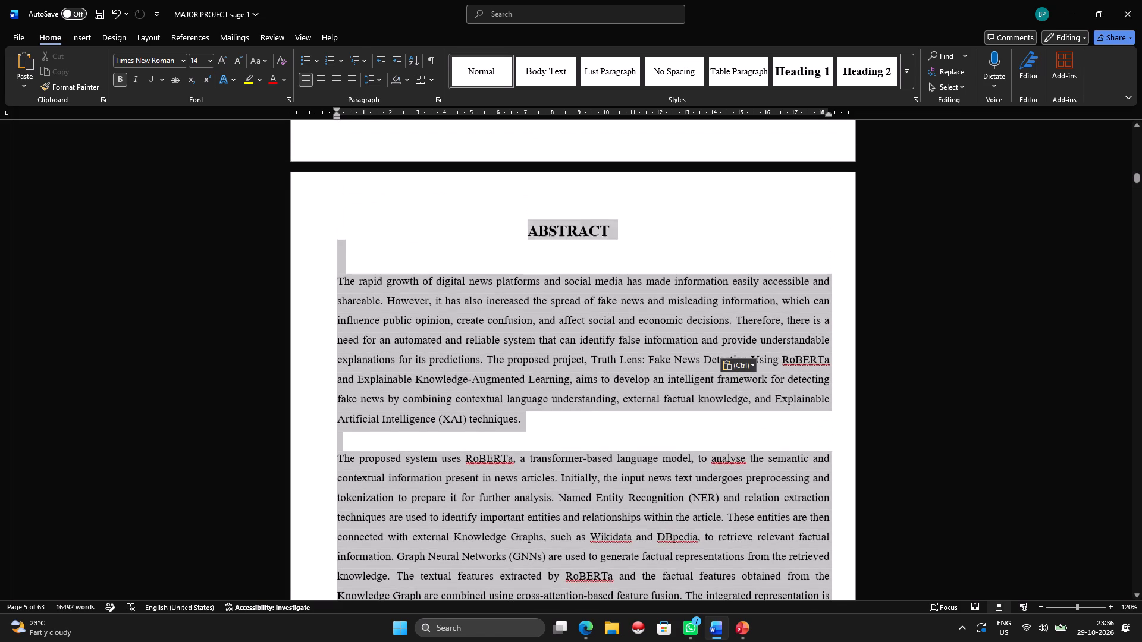
{"action": "left_click_drag", "start_coordinate": [350, 263], "coordinate": [339, 281]}
{"action": "left_click", "coordinate": [352, 82]}
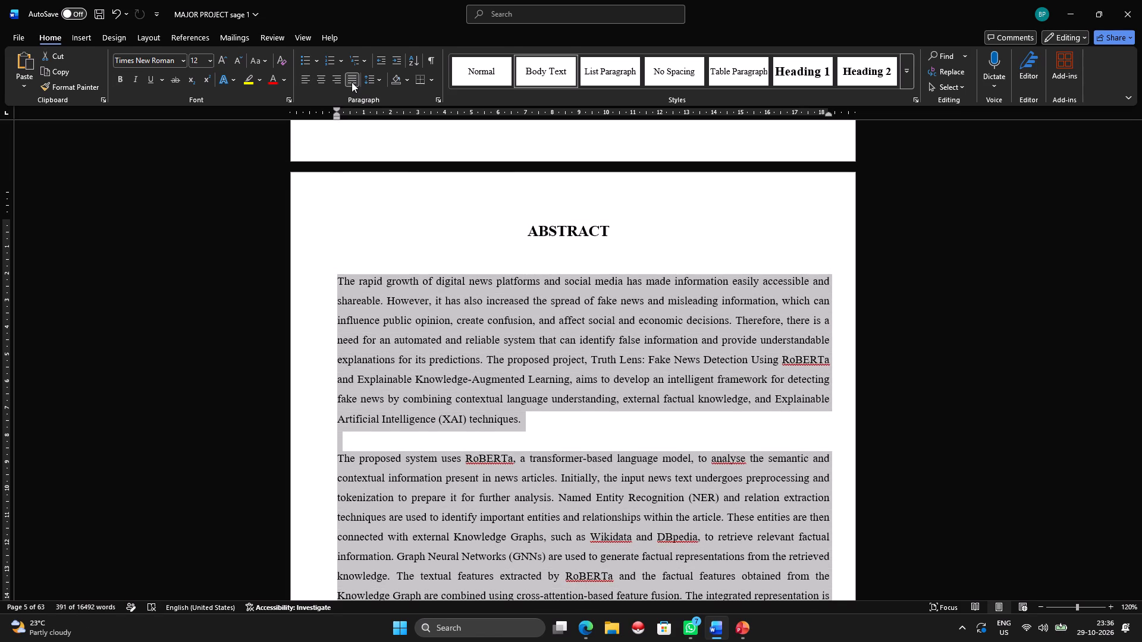
{"action": "left_click", "coordinate": [352, 82]}
{"action": "left_click", "coordinate": [352, 82]}
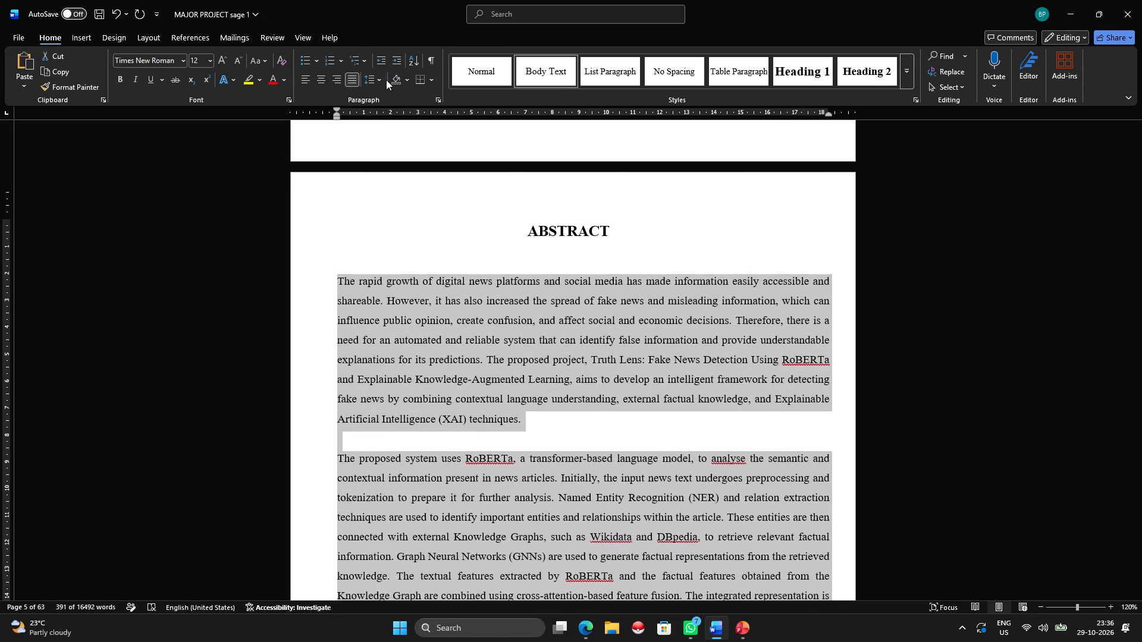
Open the line spacing choices for the selected Abstract body text.
{"action": "left_click", "coordinate": [383, 80]}
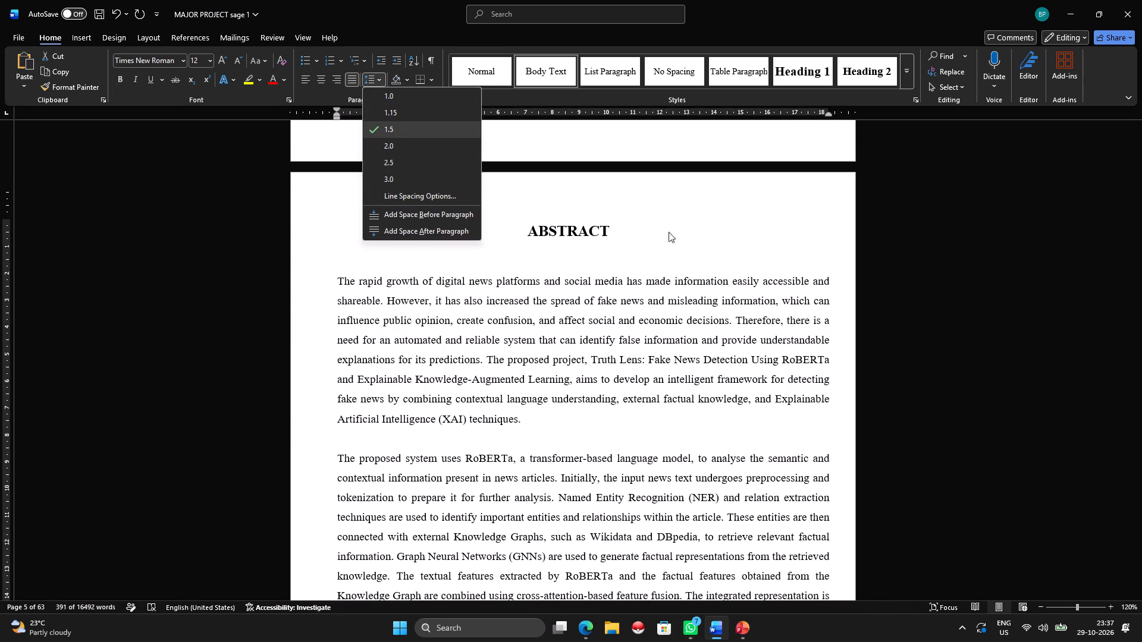
Dismiss the line spacing choices and check the Abstract, List of Figures and List of Tables pages for content and formatting.
{"action": "left_click", "coordinate": [723, 236]}
{"action": "scroll", "coordinate": [689, 287], "scroll_direction": "down", "scroll_amount": 15}
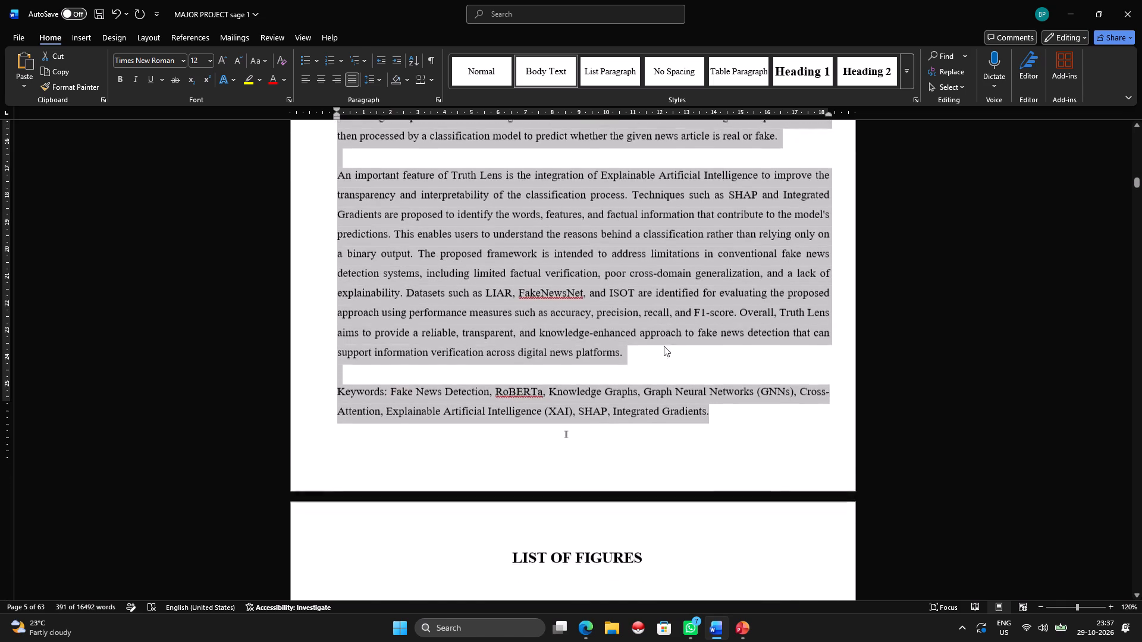
{"action": "scroll", "coordinate": [634, 363], "scroll_direction": "down", "scroll_amount": 14}
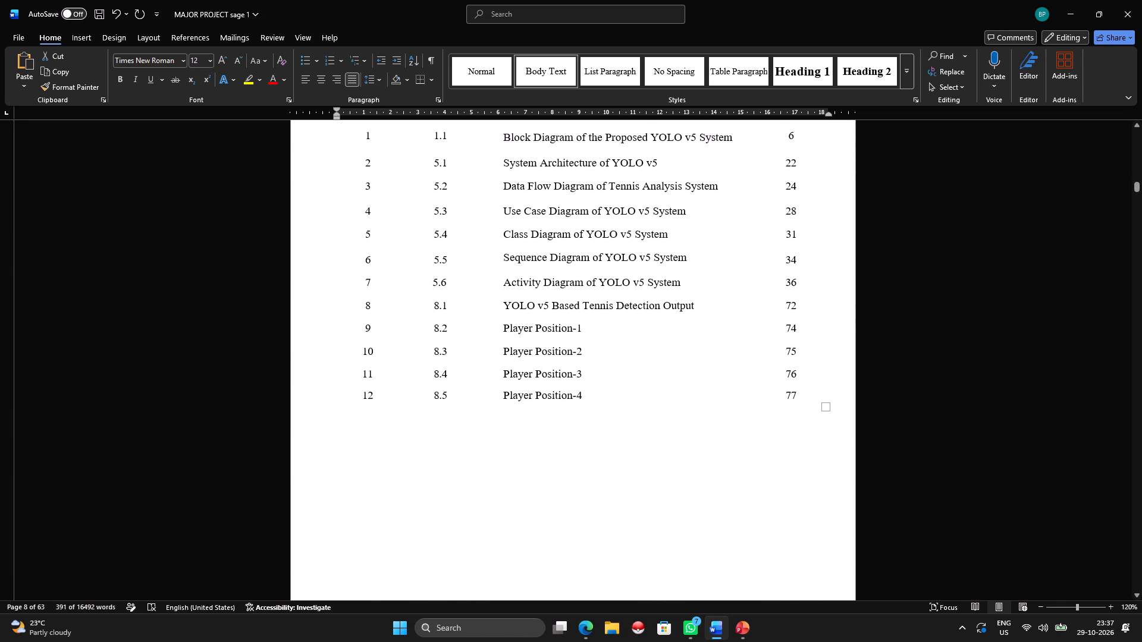
{"action": "scroll", "coordinate": [624, 436], "scroll_direction": "up", "scroll_amount": 3}
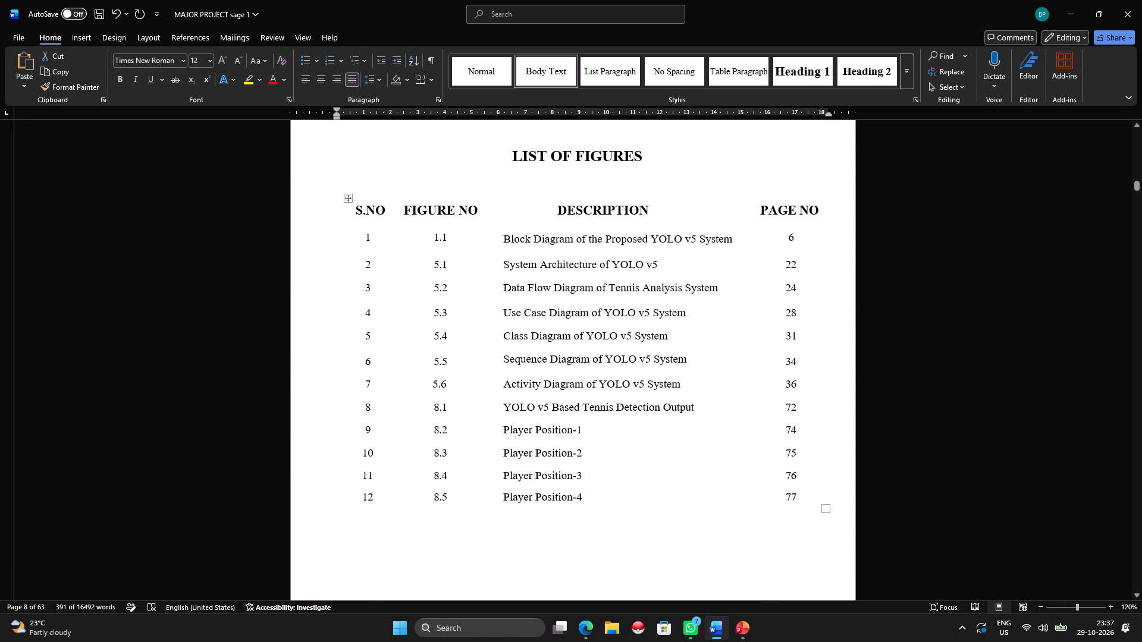
{"action": "scroll", "coordinate": [624, 436], "scroll_direction": "down", "scroll_amount": 6}
{"action": "scroll", "coordinate": [581, 470], "scroll_direction": "down", "scroll_amount": 12}
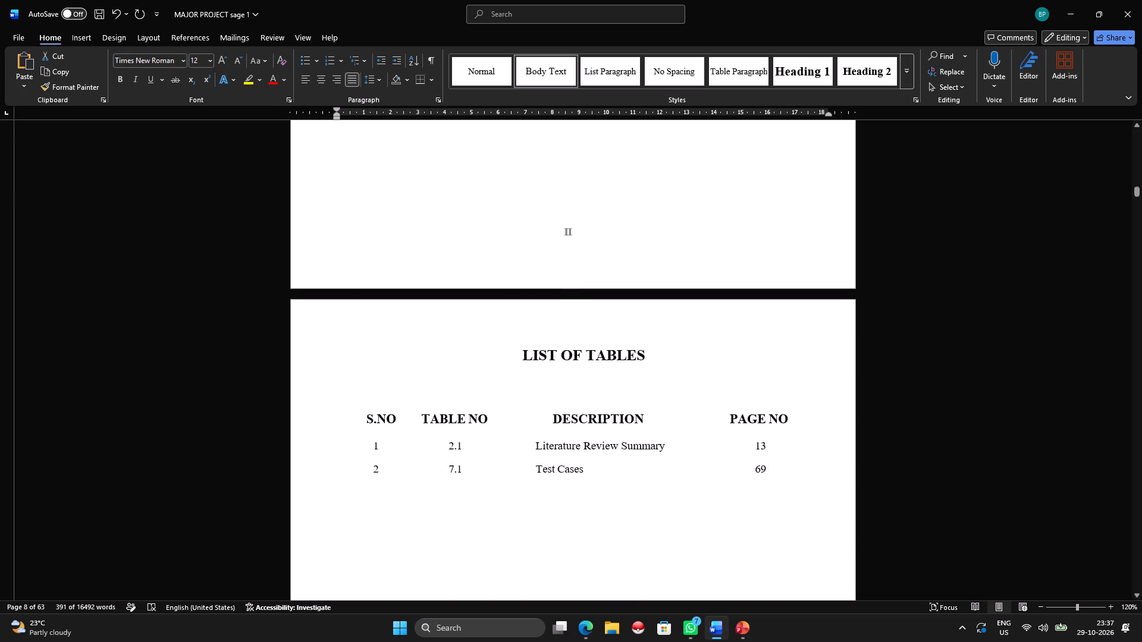
{"action": "scroll", "coordinate": [566, 483], "scroll_direction": "down", "scroll_amount": 9}
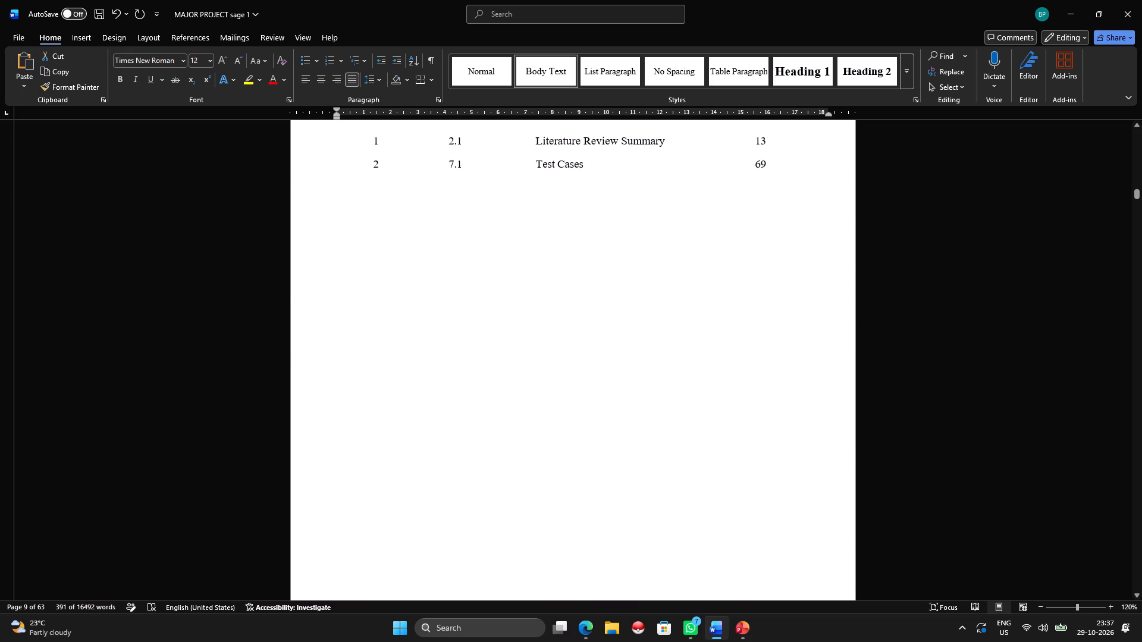
Review the Introduction chapter from section 1.1 through the disadvantages of the existing system in section 1.5.
{"action": "scroll", "coordinate": [560, 484], "scroll_direction": "down", "scroll_amount": 17}
{"action": "scroll", "coordinate": [560, 484], "scroll_direction": "down", "scroll_amount": 4}
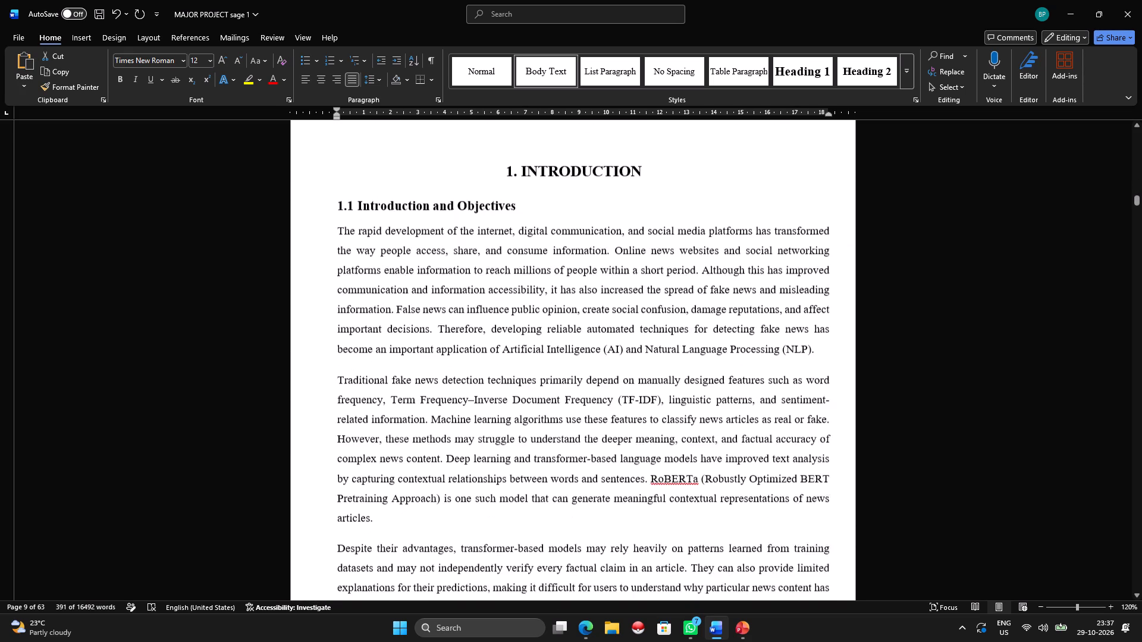
{"action": "scroll", "coordinate": [560, 484], "scroll_direction": "down", "scroll_amount": 6}
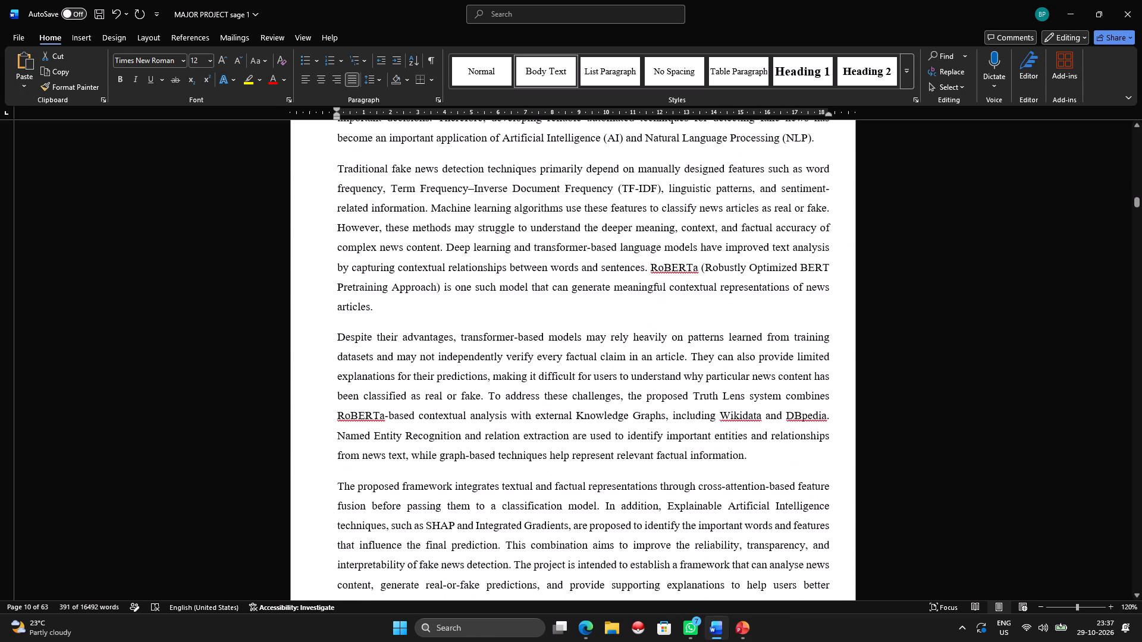
{"action": "scroll", "coordinate": [560, 484], "scroll_direction": "down", "scroll_amount": 4}
{"action": "scroll", "coordinate": [491, 482], "scroll_direction": "down", "scroll_amount": 4}
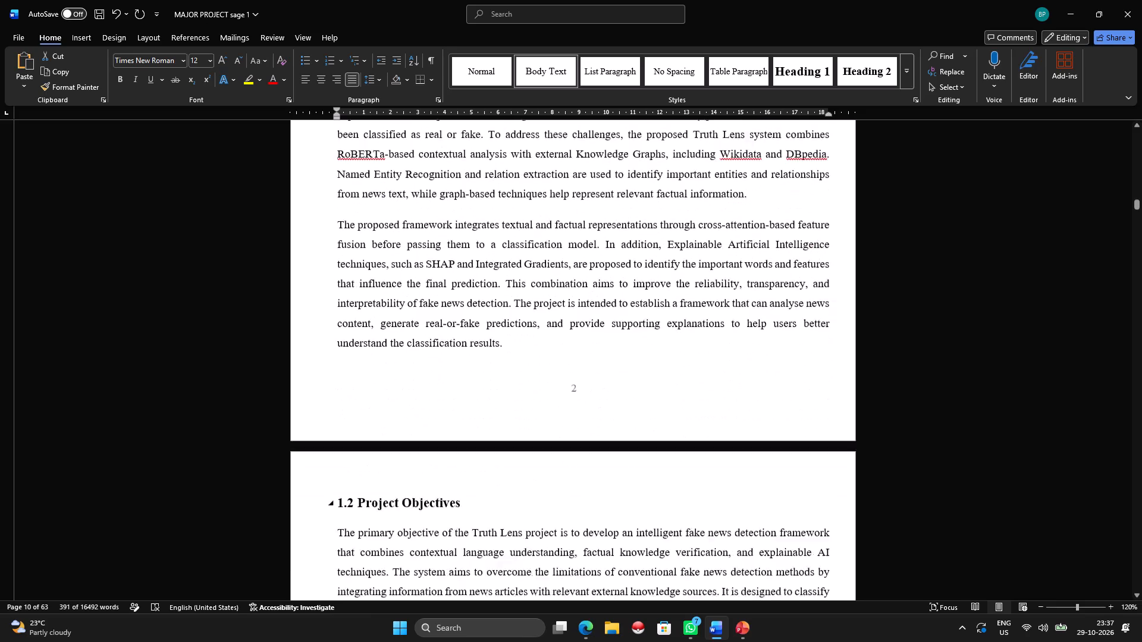
{"action": "scroll", "coordinate": [531, 471], "scroll_direction": "down", "scroll_amount": 18}
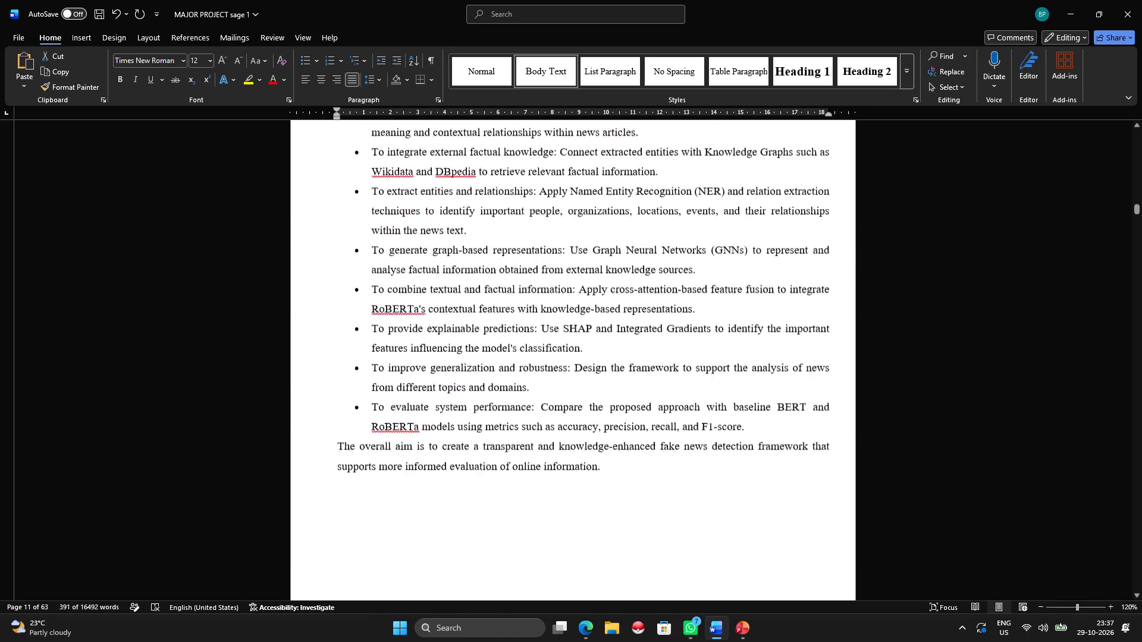
{"action": "scroll", "coordinate": [540, 477], "scroll_direction": "down", "scroll_amount": 15}
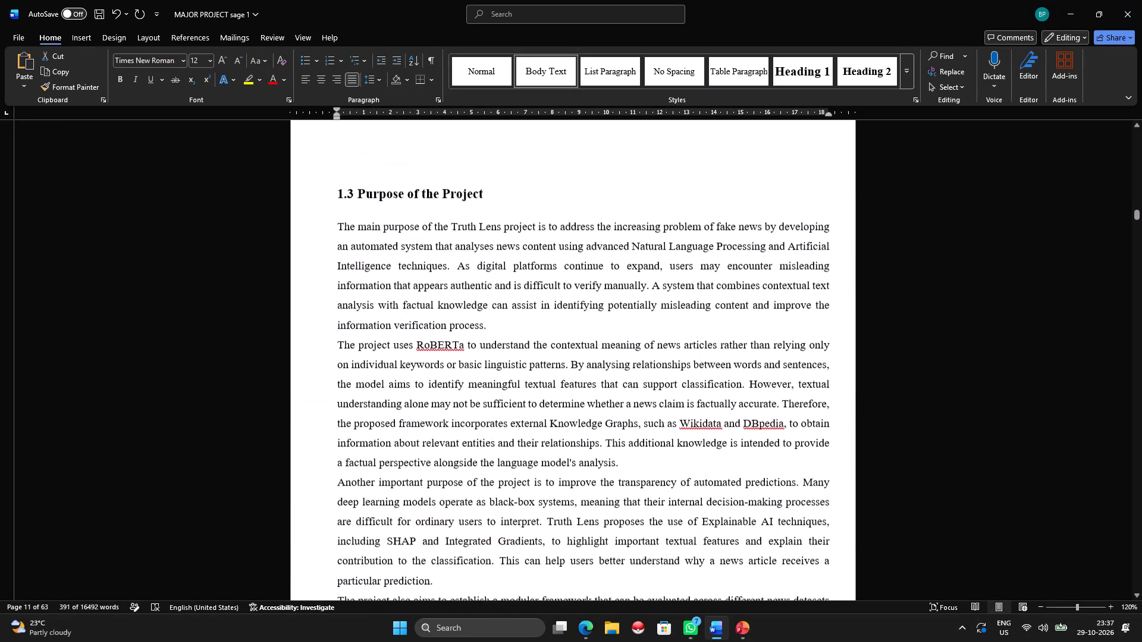
{"action": "scroll", "coordinate": [540, 477], "scroll_direction": "down", "scroll_amount": 20}
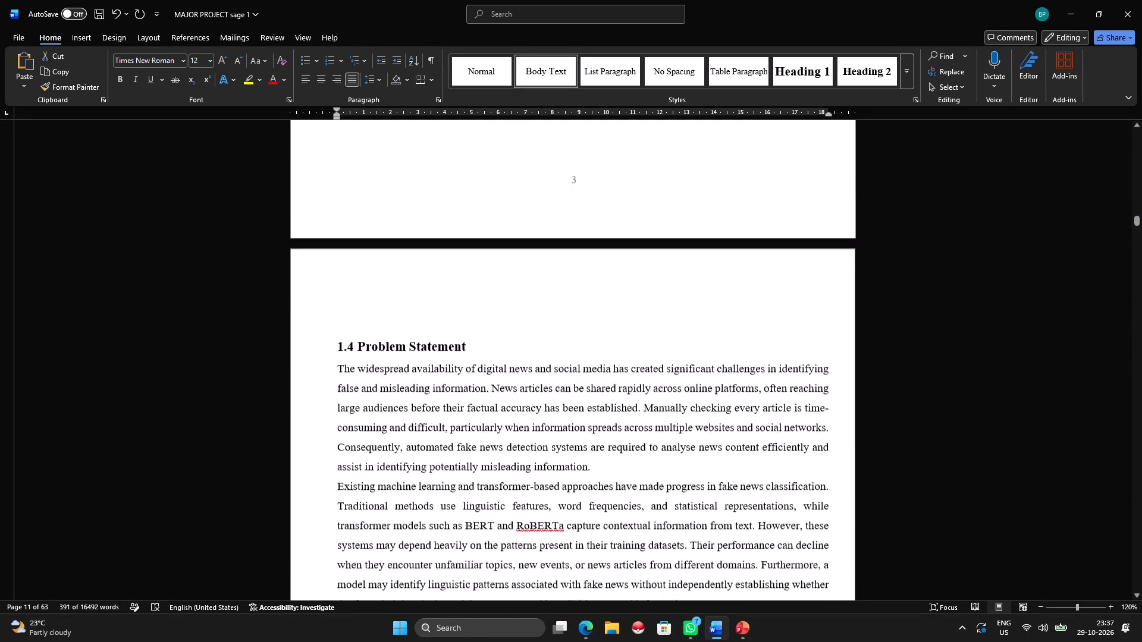
{"action": "scroll", "coordinate": [540, 477], "scroll_direction": "down", "scroll_amount": 17}
{"action": "scroll", "coordinate": [540, 477], "scroll_direction": "down", "scroll_amount": 6}
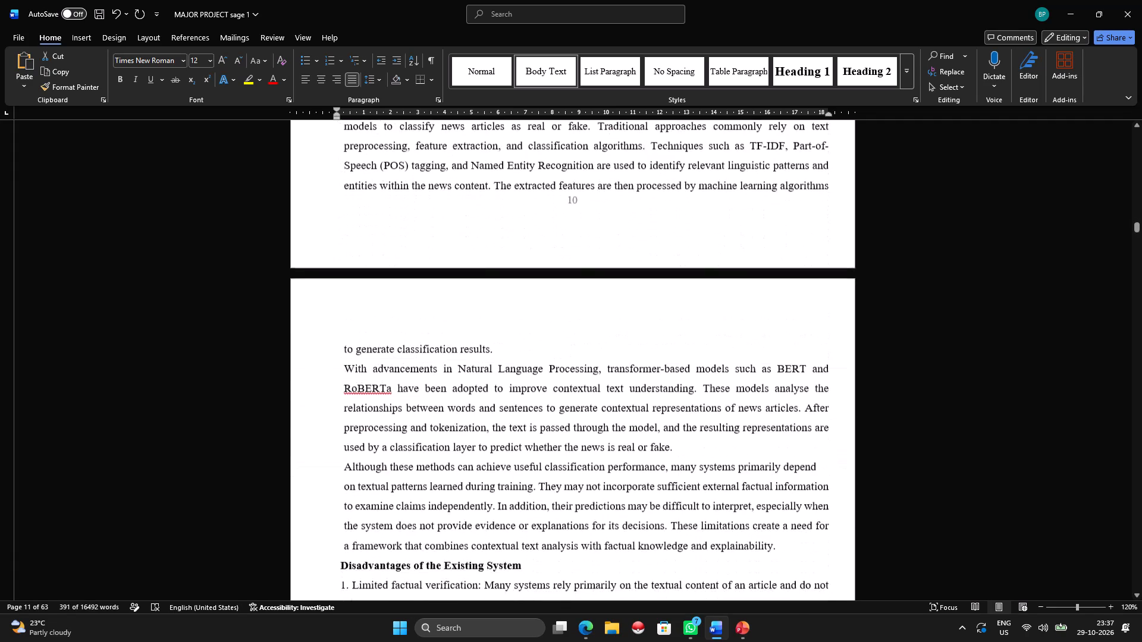
{"action": "scroll", "coordinate": [540, 477], "scroll_direction": "down", "scroll_amount": 8}
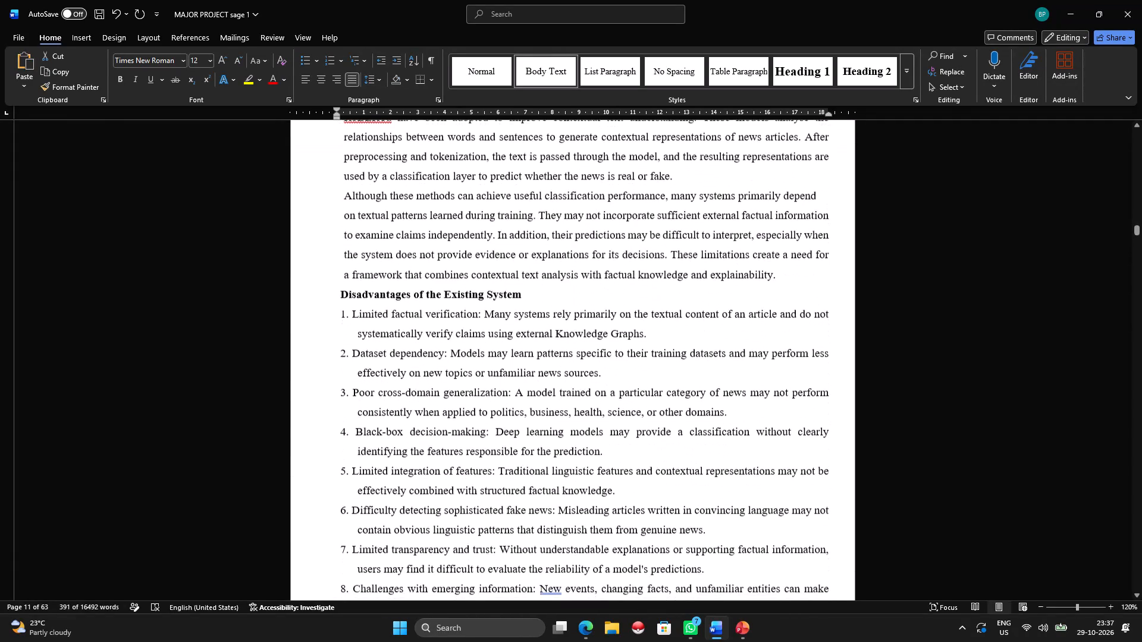
Recheck the Existing System section and review the Proposed System and Input and Output Design sections.
{"action": "left_click", "coordinate": [586, 411]}
{"action": "scroll", "coordinate": [545, 471], "scroll_direction": "up", "scroll_amount": 7}
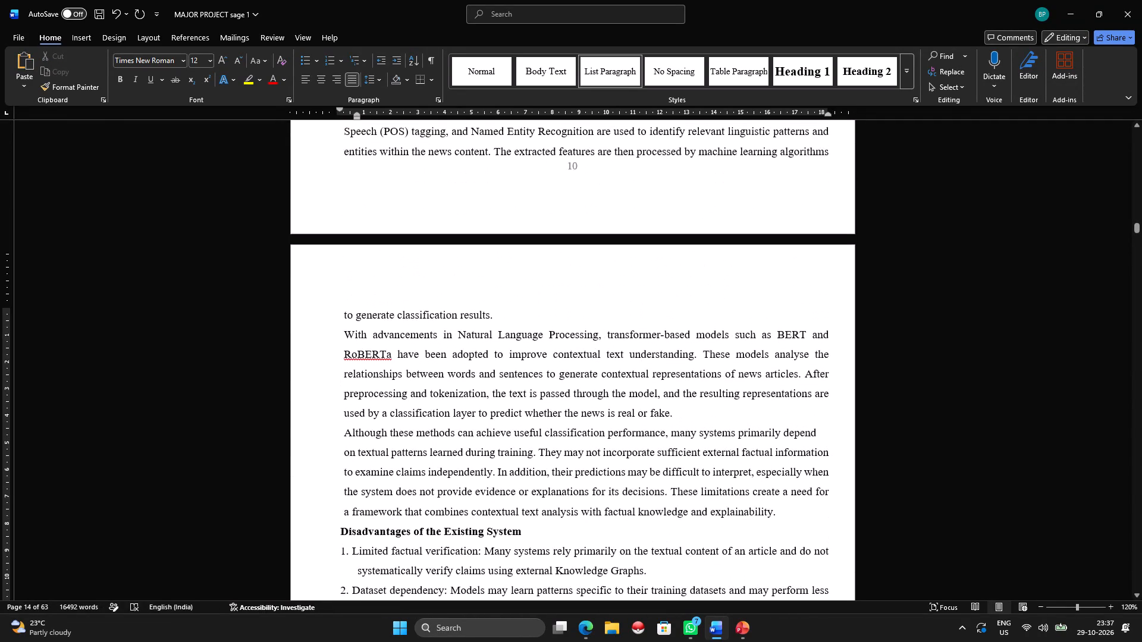
{"action": "scroll", "coordinate": [543, 471], "scroll_direction": "up", "scroll_amount": 2}
{"action": "scroll", "coordinate": [543, 471], "scroll_direction": "down", "scroll_amount": 12}
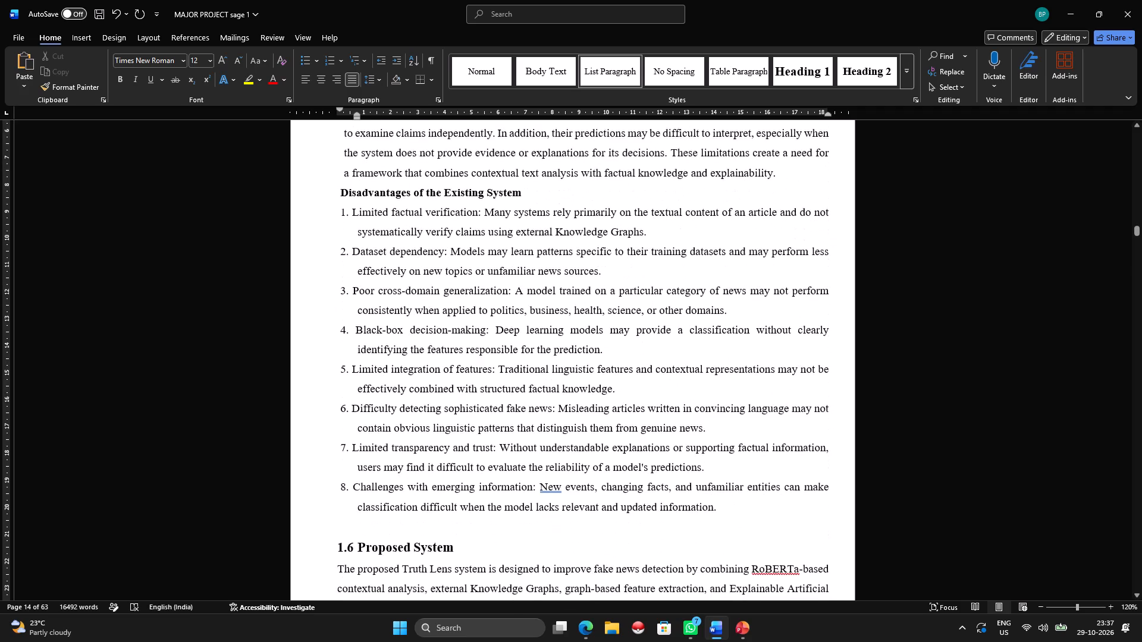
{"action": "scroll", "coordinate": [543, 471], "scroll_direction": "down", "scroll_amount": 12}
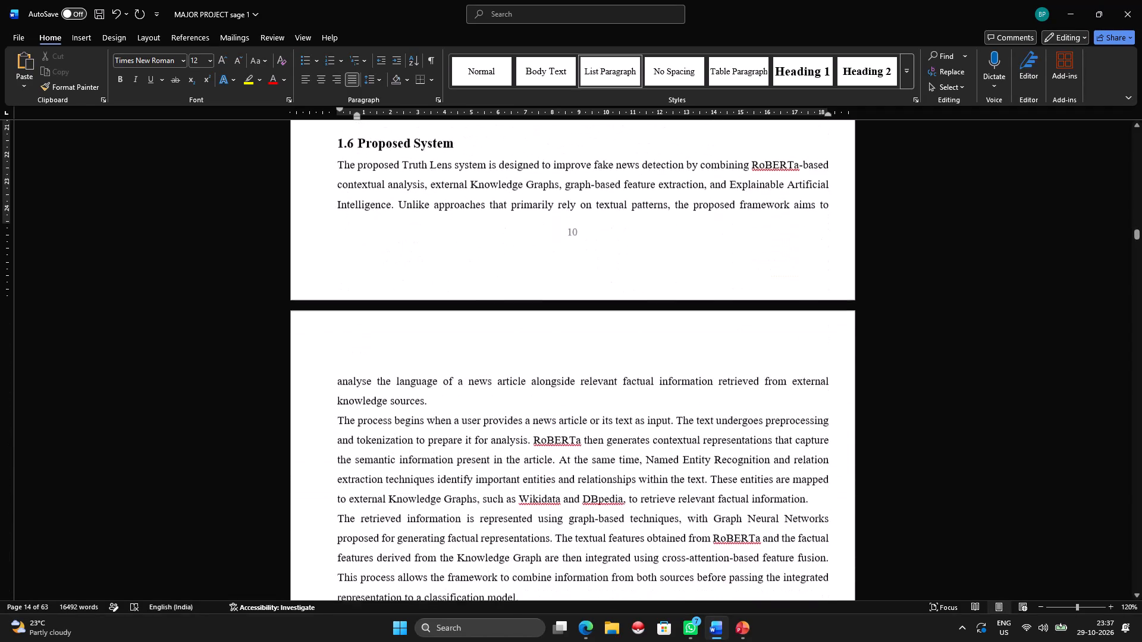
{"action": "scroll", "coordinate": [554, 466], "scroll_direction": "down", "scroll_amount": 10}
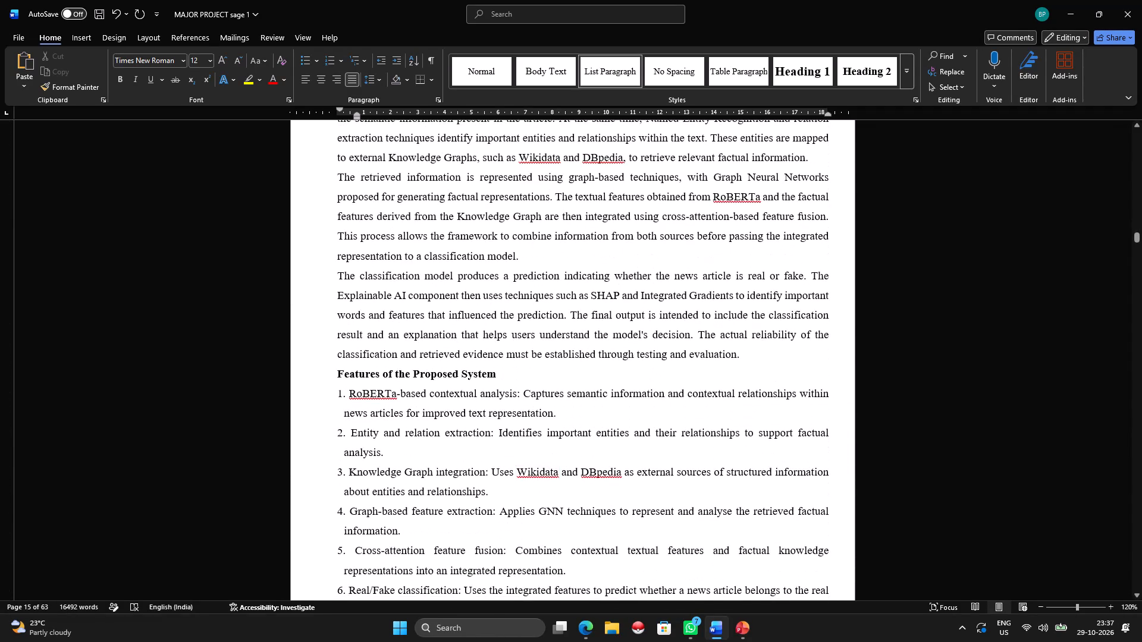
{"action": "scroll", "coordinate": [563, 464], "scroll_direction": "down", "scroll_amount": 19}
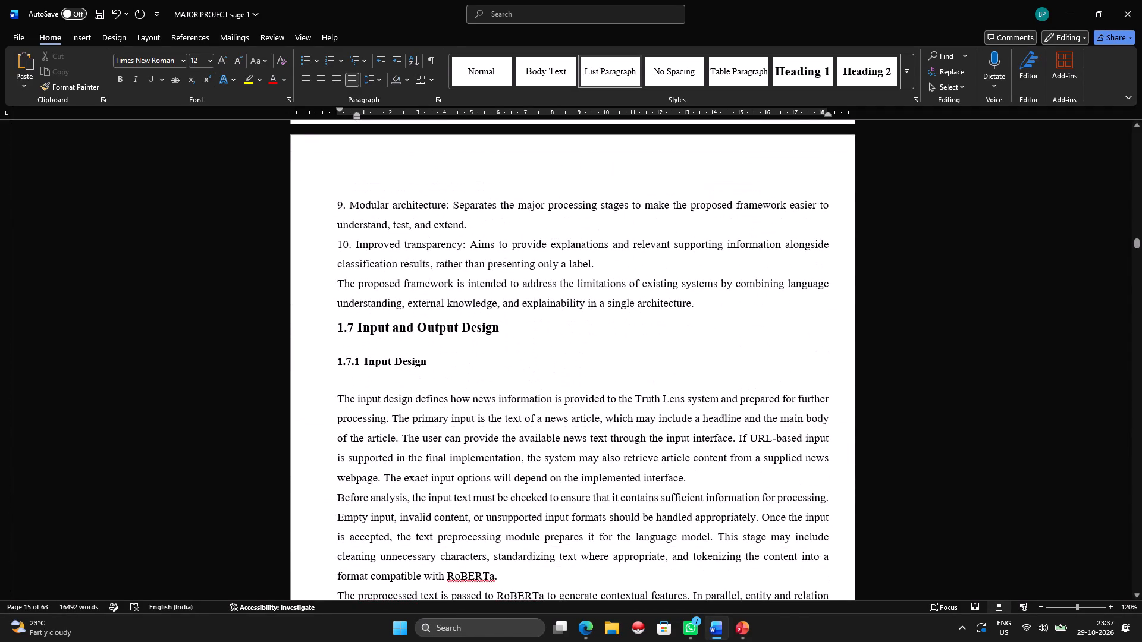
{"action": "scroll", "coordinate": [503, 480], "scroll_direction": "down", "scroll_amount": 20}
{"action": "scroll", "coordinate": [503, 480], "scroll_direction": "down", "scroll_amount": 9}
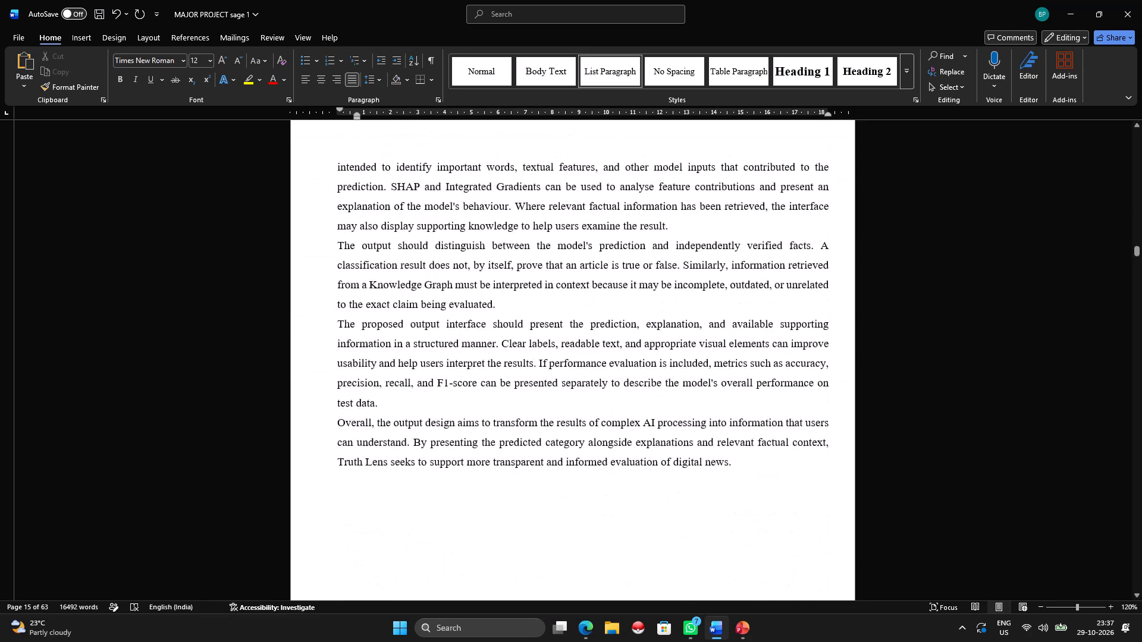
{"action": "scroll", "coordinate": [498, 476], "scroll_direction": "down", "scroll_amount": 16}
{"action": "scroll", "coordinate": [498, 466], "scroll_direction": "down", "scroll_amount": 5}
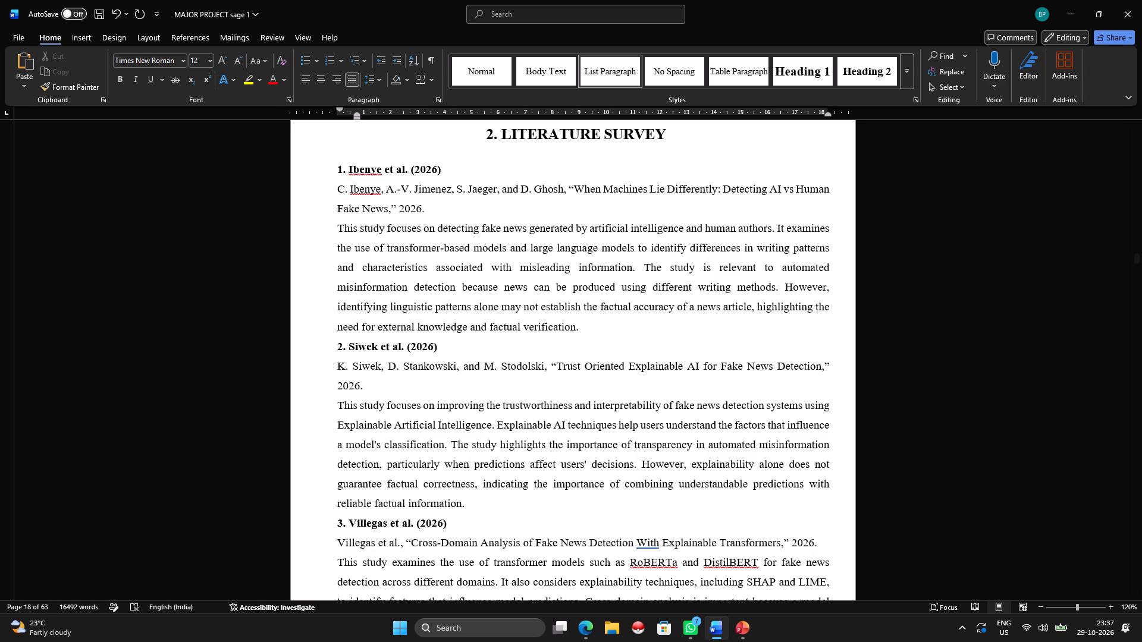
Review the Literature Survey chapter, including the Table 2.1 literature summary, up to the start of chapter 3.
{"action": "scroll", "coordinate": [465, 471], "scroll_direction": "down", "scroll_amount": 12}
{"action": "scroll", "coordinate": [524, 438], "scroll_direction": "down", "scroll_amount": 6}
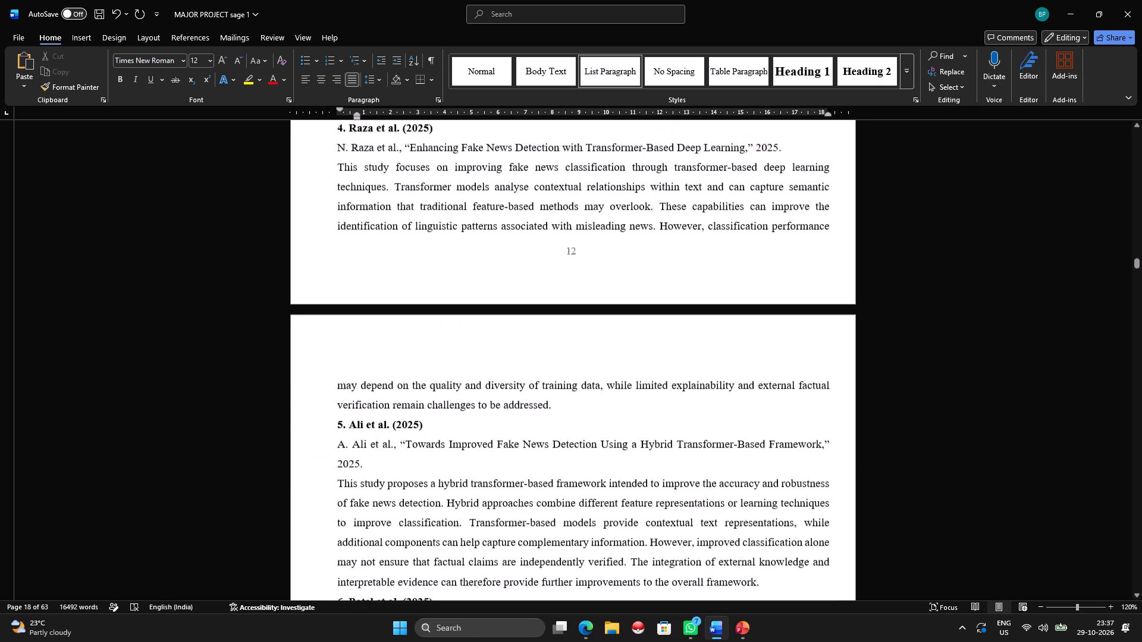
{"action": "scroll", "coordinate": [529, 444], "scroll_direction": "down", "scroll_amount": 18}
{"action": "scroll", "coordinate": [548, 444], "scroll_direction": "down", "scroll_amount": 11}
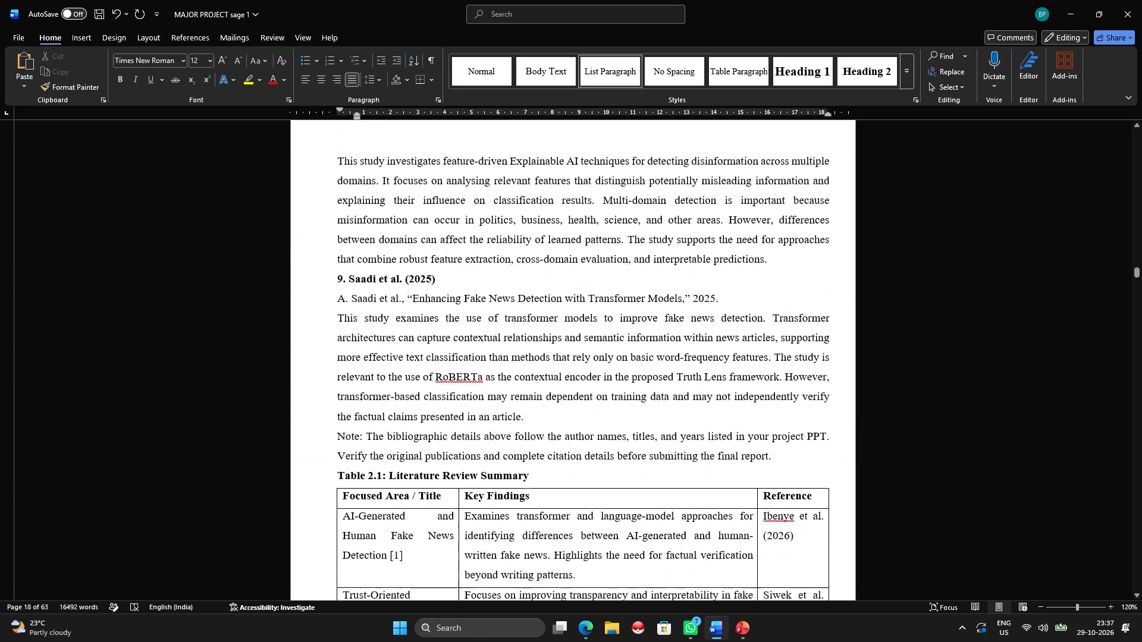
{"action": "scroll", "coordinate": [551, 443], "scroll_direction": "down", "scroll_amount": 11}
{"action": "scroll", "coordinate": [553, 442], "scroll_direction": "up", "scroll_amount": 5}
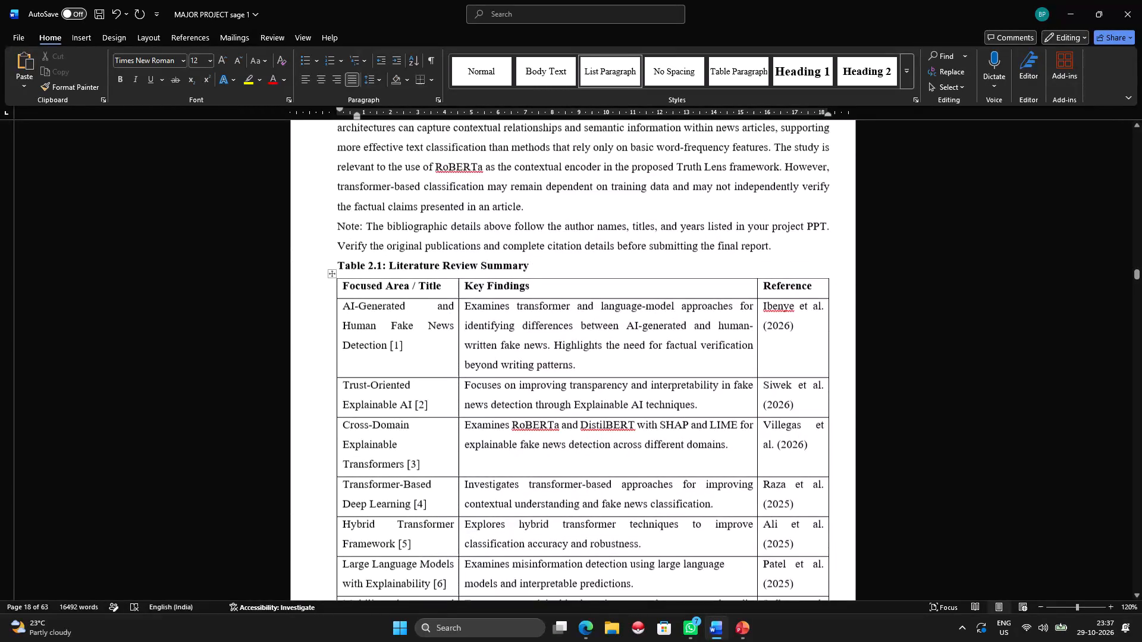
{"action": "scroll", "coordinate": [553, 442], "scroll_direction": "down", "scroll_amount": 14}
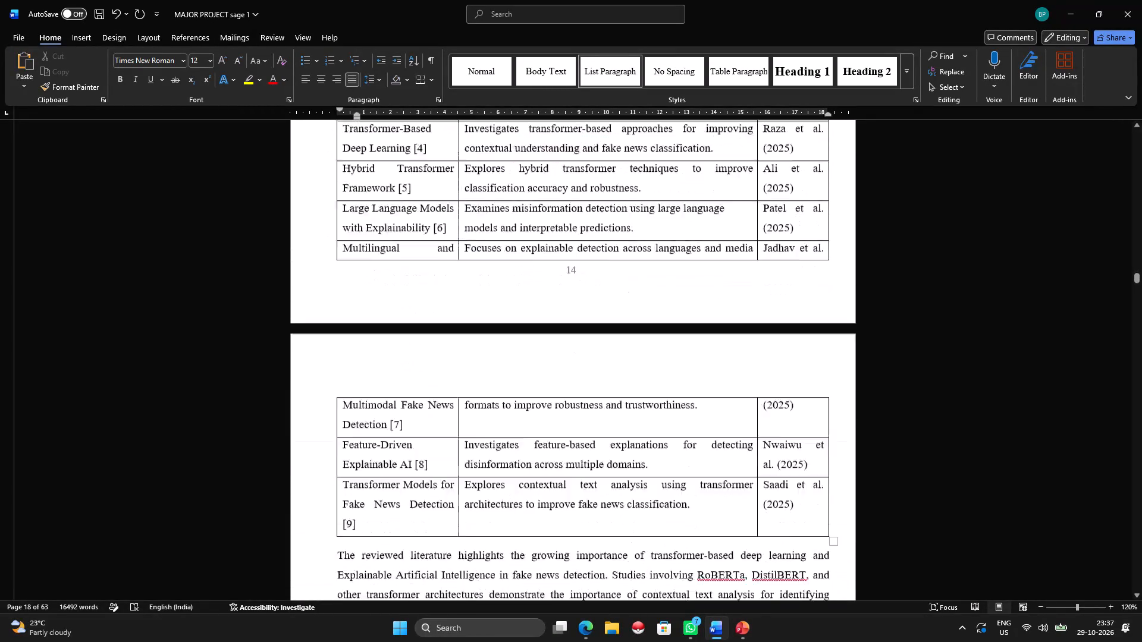
{"action": "scroll", "coordinate": [547, 454], "scroll_direction": "down", "scroll_amount": 20}
{"action": "scroll", "coordinate": [547, 461], "scroll_direction": "down", "scroll_amount": 3}
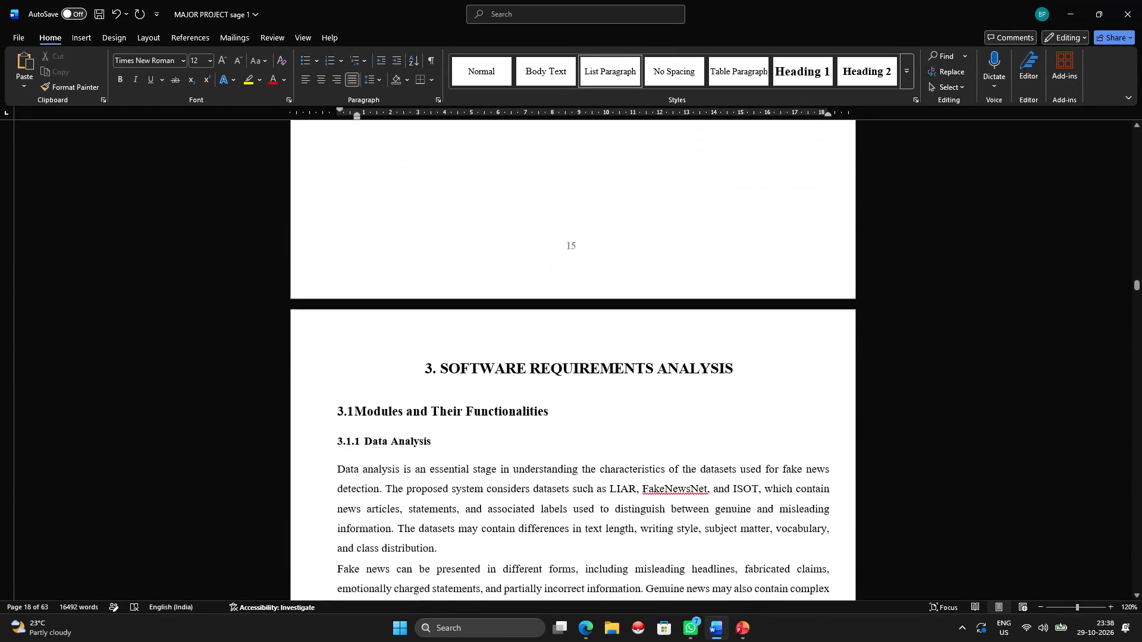
{"action": "scroll", "coordinate": [547, 461], "scroll_direction": "down", "scroll_amount": 2}
{"action": "scroll", "coordinate": [547, 461], "scroll_direction": "up", "scroll_amount": 4}
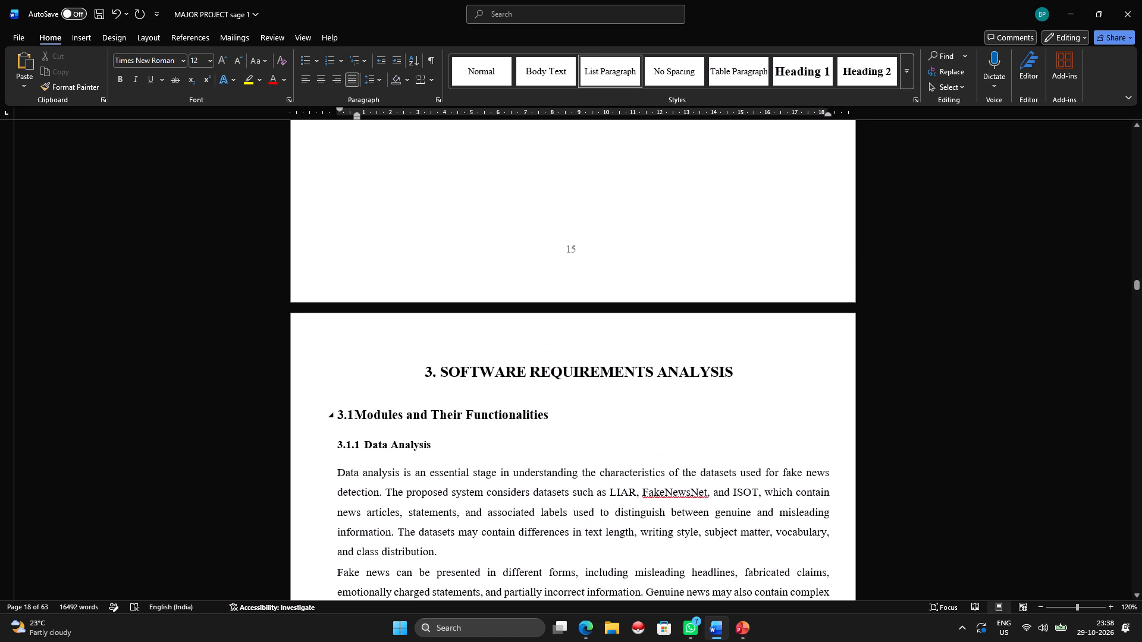
Go back over the pages from the List of Tables to the Literature Survey summary table for a second check.
{"action": "left_click_drag", "start_coordinate": [1135, 284], "coordinate": [1140, 224]}
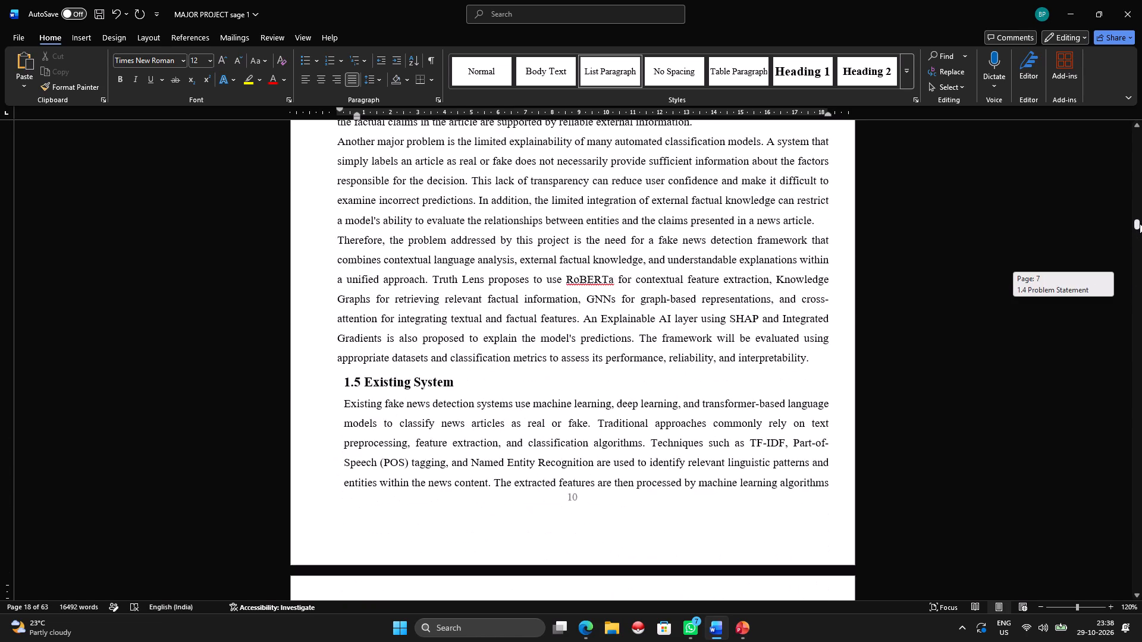
{"action": "left_click_drag", "start_coordinate": [1140, 224], "coordinate": [1141, 196]}
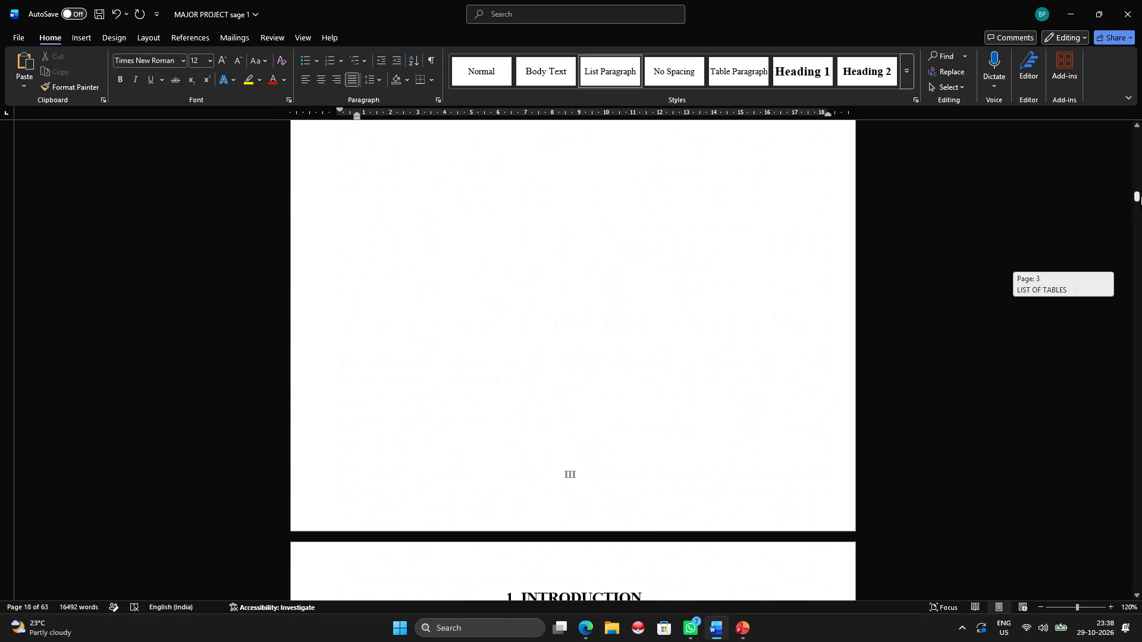
{"action": "left_click_drag", "start_coordinate": [1141, 196], "coordinate": [1141, 226]}
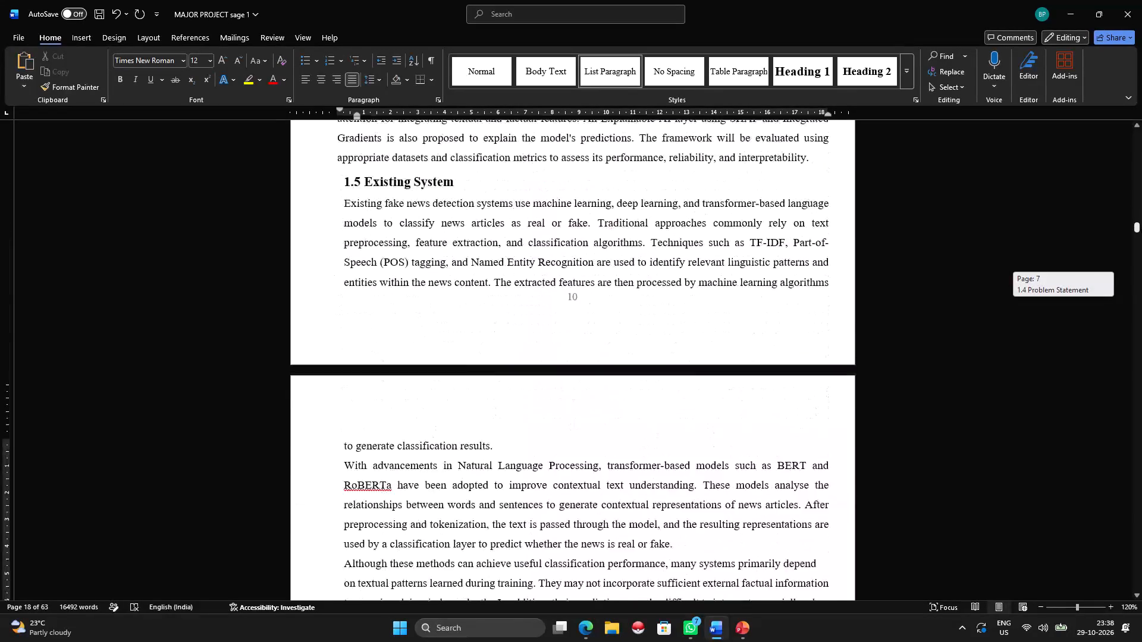
{"action": "left_click_drag", "start_coordinate": [1141, 226], "coordinate": [1141, 250]}
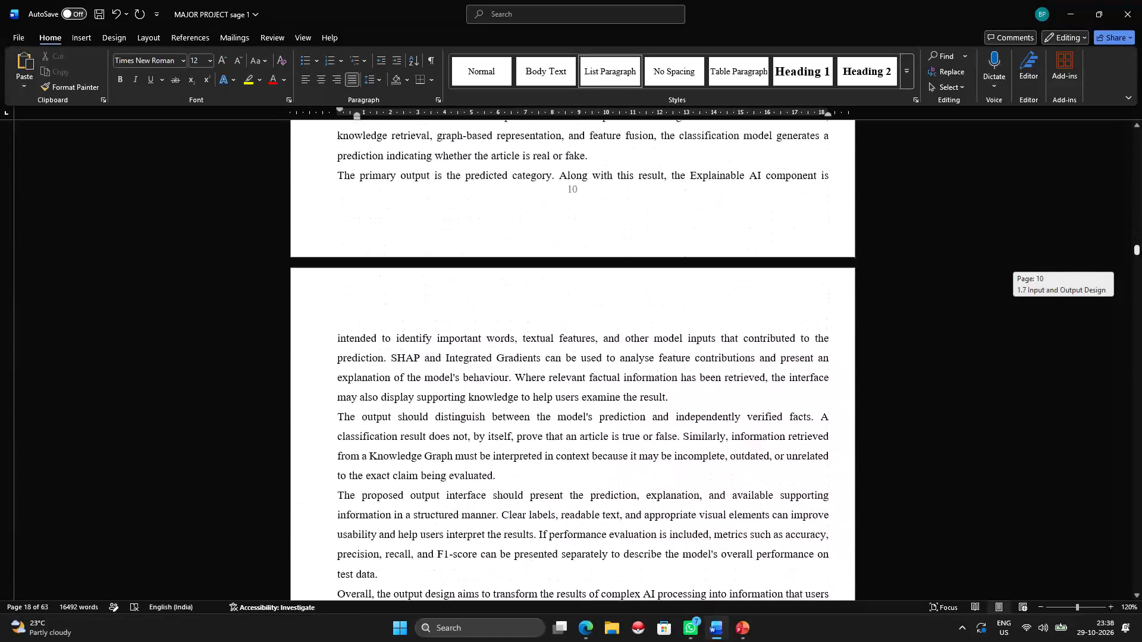
{"action": "left_click_drag", "start_coordinate": [1141, 250], "coordinate": [1141, 257]}
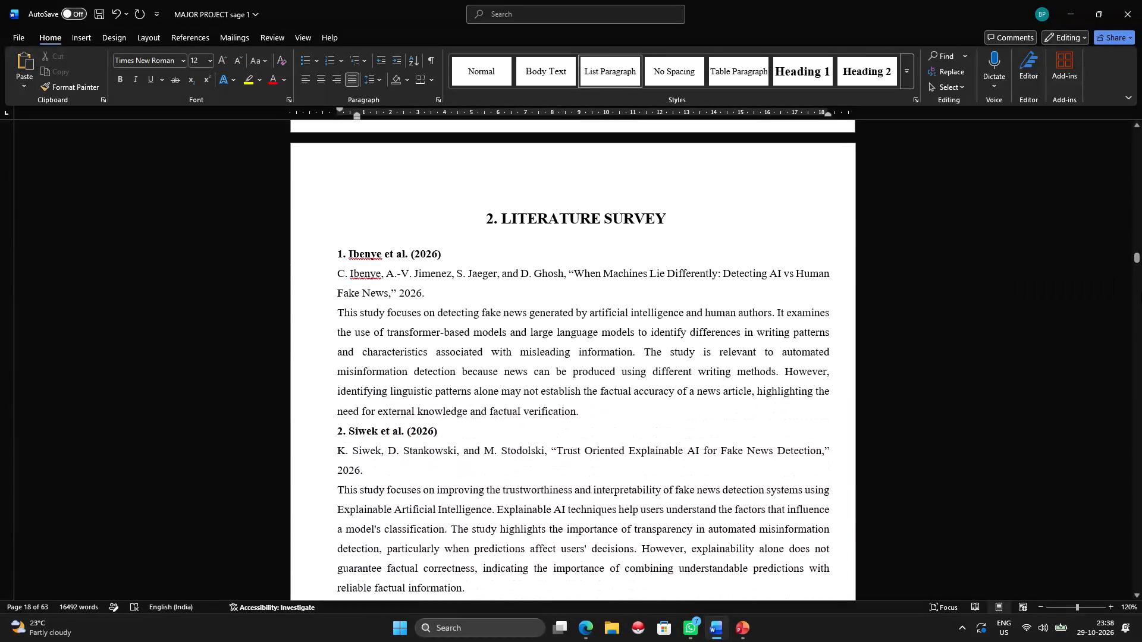
{"action": "left_click_drag", "start_coordinate": [1136, 257], "coordinate": [1141, 276]}
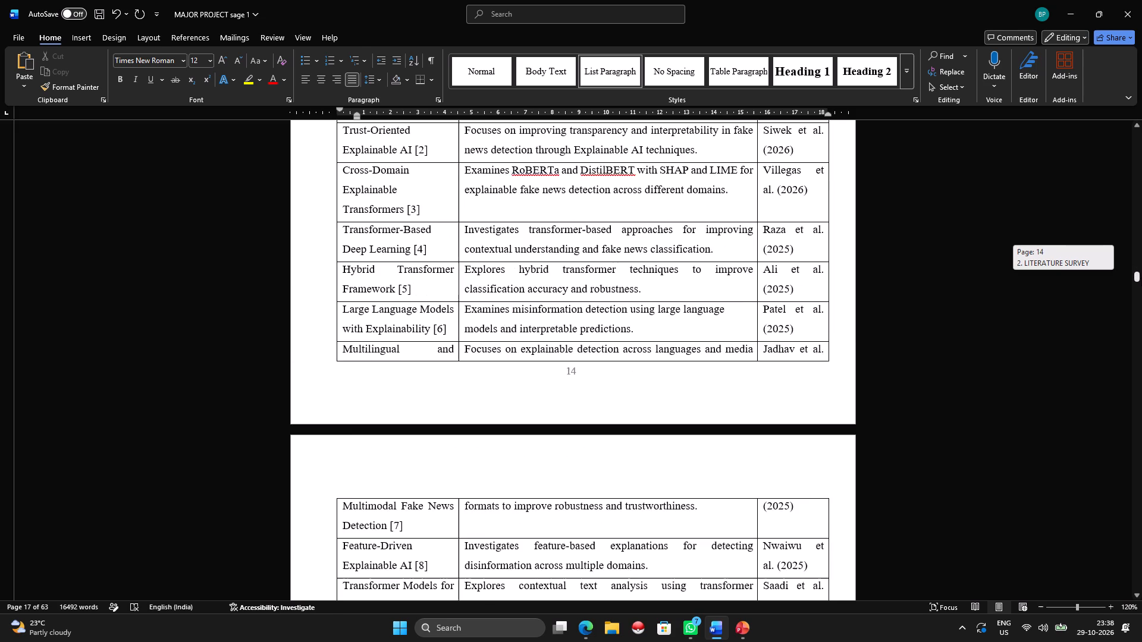
Review chapter 3 from the Data Analysis section 3.1.1 to the start of the Functional Requirements section 3.2.
{"action": "left_click_drag", "start_coordinate": [1141, 276], "coordinate": [1141, 286]}
{"action": "scroll", "coordinate": [643, 401], "scroll_direction": "down", "scroll_amount": 6}
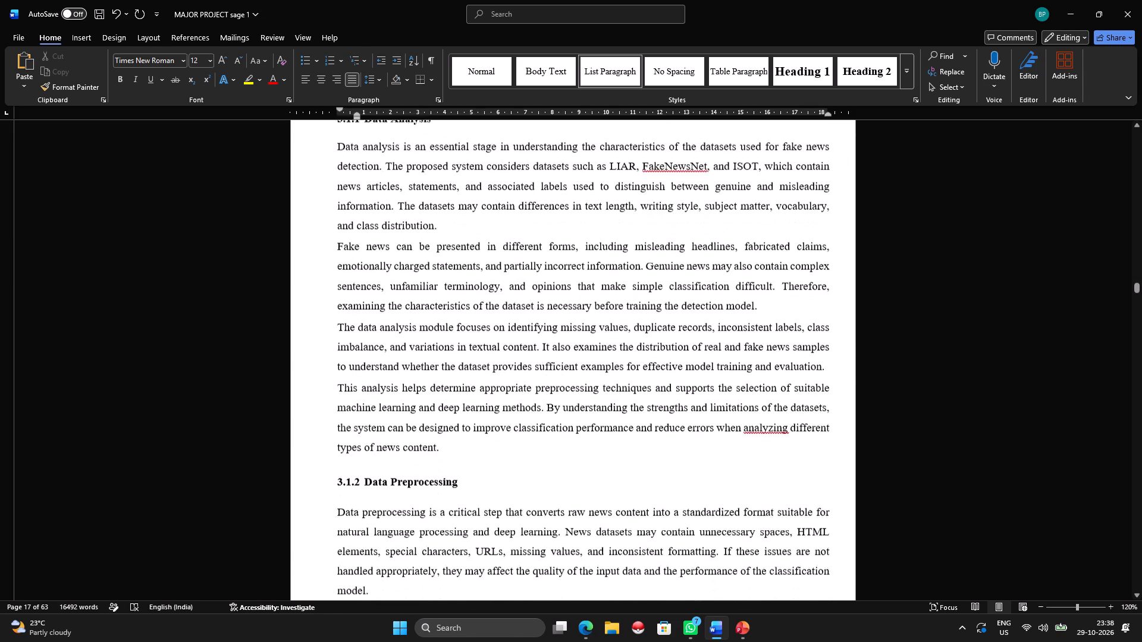
{"action": "scroll", "coordinate": [644, 402], "scroll_direction": "down", "scroll_amount": 20}
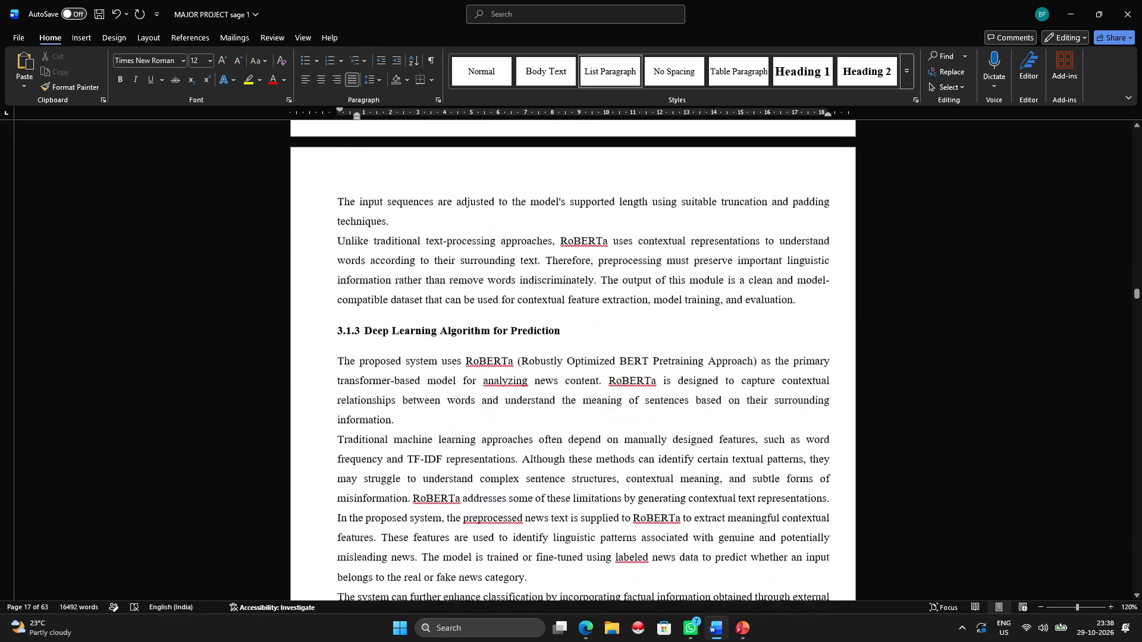
{"action": "scroll", "coordinate": [646, 405], "scroll_direction": "down", "scroll_amount": 9}
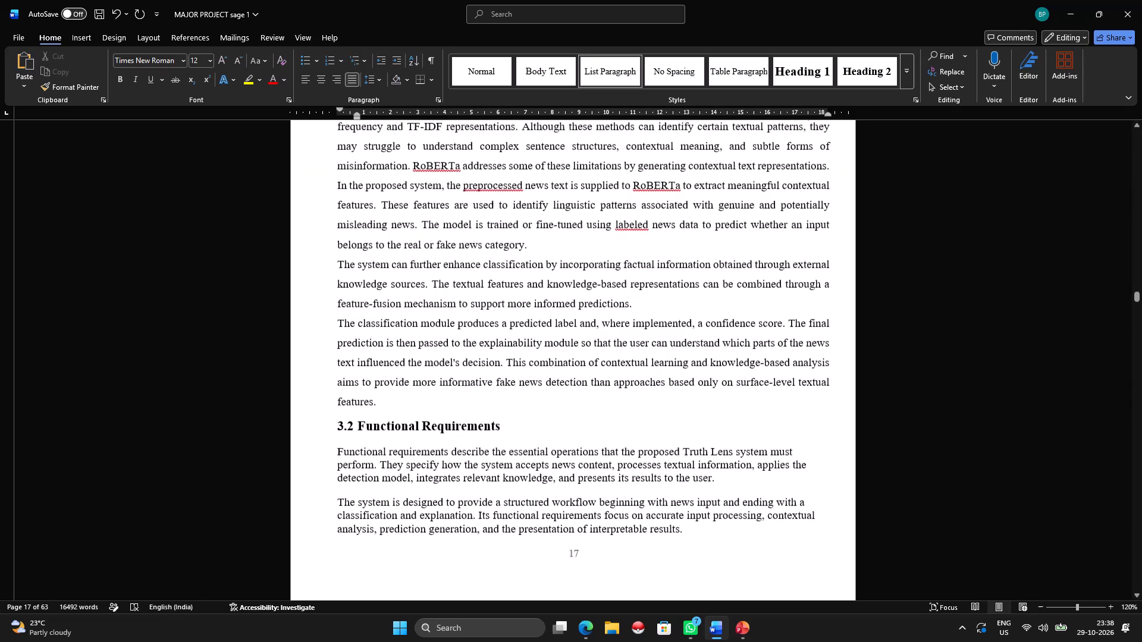
{"action": "scroll", "coordinate": [661, 440], "scroll_direction": "down", "scroll_amount": 3}
Examine the formatting of the functional and non-functional requirements and go back to compare it with section 3.1.3.
{"action": "scroll", "coordinate": [642, 443], "scroll_direction": "up", "scroll_amount": 3}
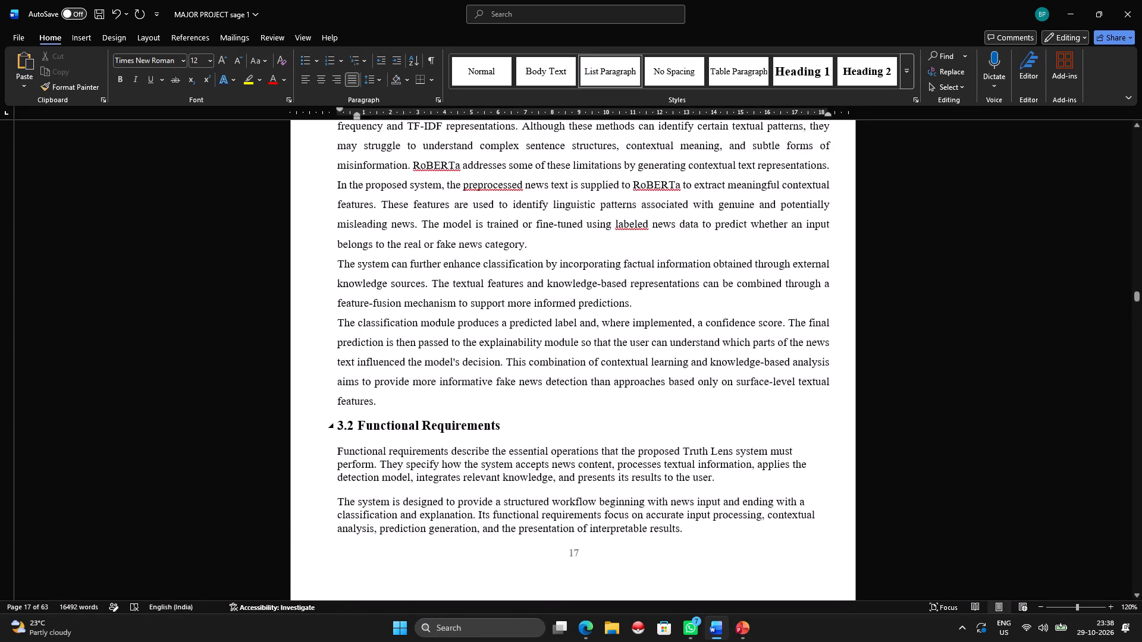
{"action": "scroll", "coordinate": [642, 443], "scroll_direction": "up", "scroll_amount": 8}
{"action": "scroll", "coordinate": [699, 418], "scroll_direction": "down", "scroll_amount": 20}
{"action": "scroll", "coordinate": [699, 418], "scroll_direction": "down", "scroll_amount": 4}
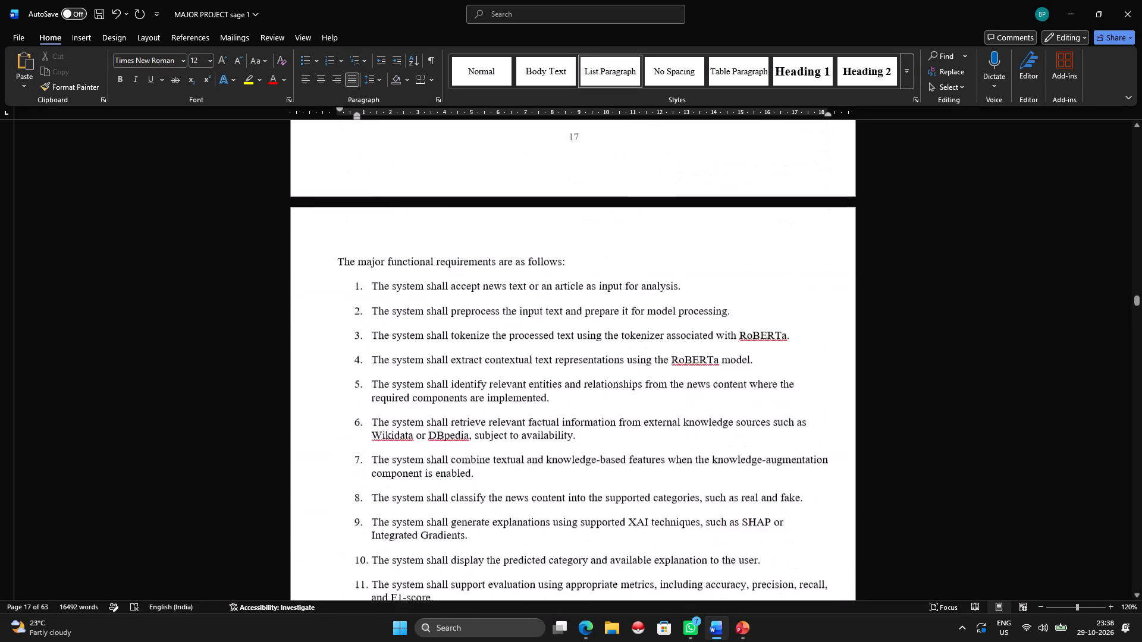
{"action": "scroll", "coordinate": [701, 418], "scroll_direction": "down", "scroll_amount": 14}
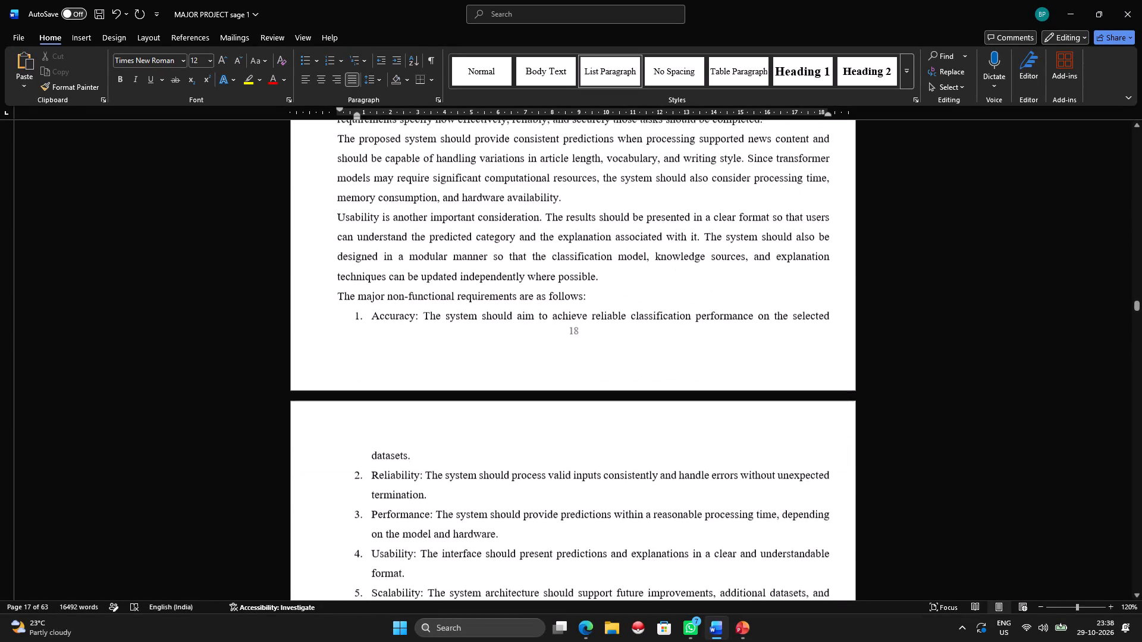
{"action": "scroll", "coordinate": [663, 431], "scroll_direction": "down", "scroll_amount": 16}
{"action": "scroll", "coordinate": [619, 487], "scroll_direction": "up", "scroll_amount": 5}
{"action": "scroll", "coordinate": [645, 481], "scroll_direction": "up", "scroll_amount": 20}
{"action": "scroll", "coordinate": [645, 481], "scroll_direction": "up", "scroll_amount": 10}
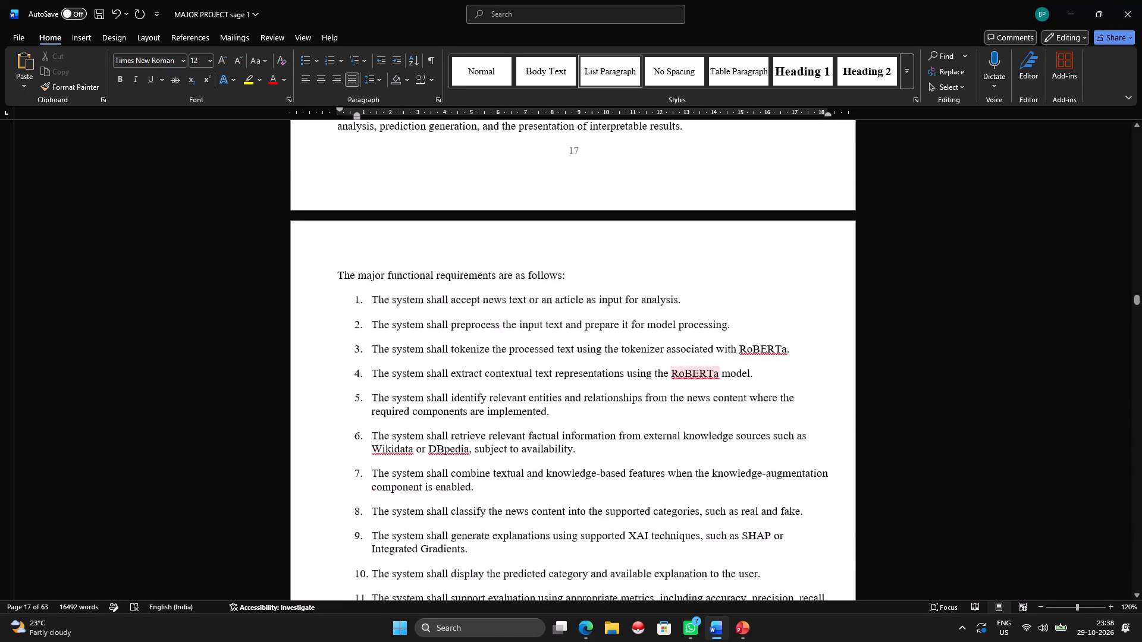
{"action": "scroll", "coordinate": [693, 463], "scroll_direction": "up", "scroll_amount": 18}
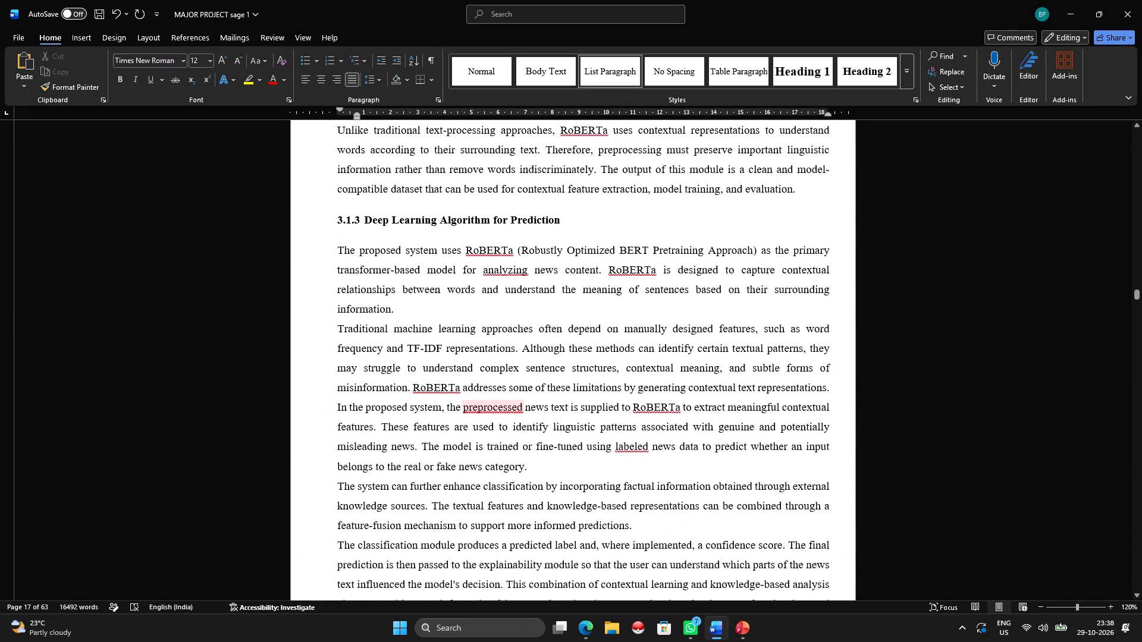
Check the line spacing of a section 3.1.3 paragraph against that of the Functional Requirements text.
{"action": "left_click", "coordinate": [469, 351]}
{"action": "left_click", "coordinate": [379, 81]}
{"action": "scroll", "coordinate": [429, 357], "scroll_direction": "down", "scroll_amount": 2}
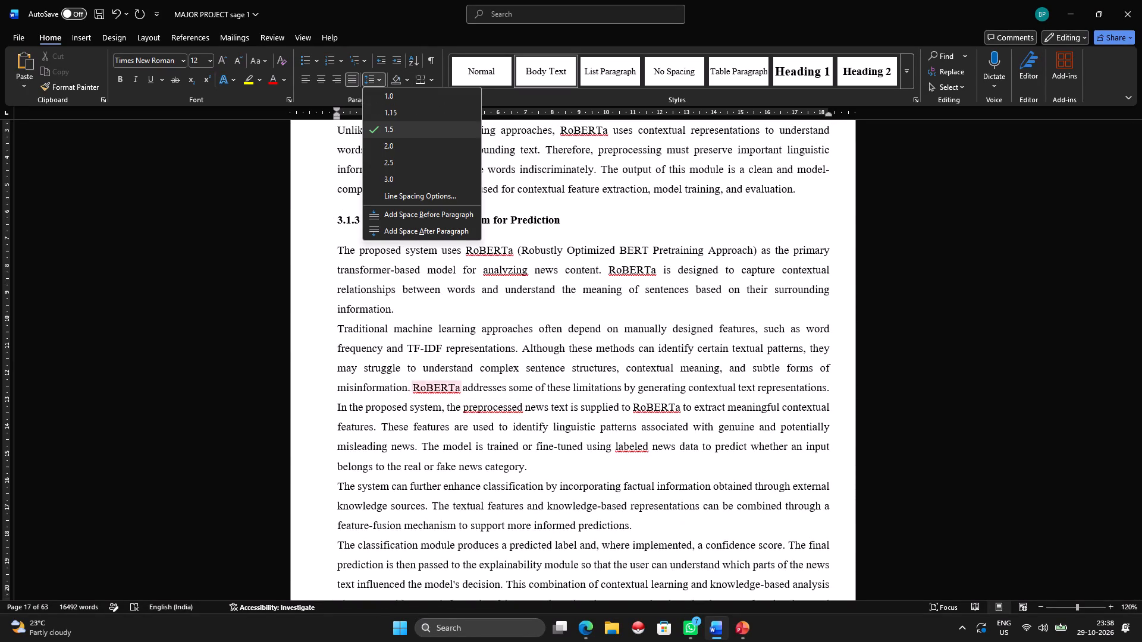
{"action": "scroll", "coordinate": [429, 358], "scroll_direction": "down", "scroll_amount": 10}
{"action": "left_click", "coordinate": [541, 298]}
{"action": "left_click", "coordinate": [515, 341]}
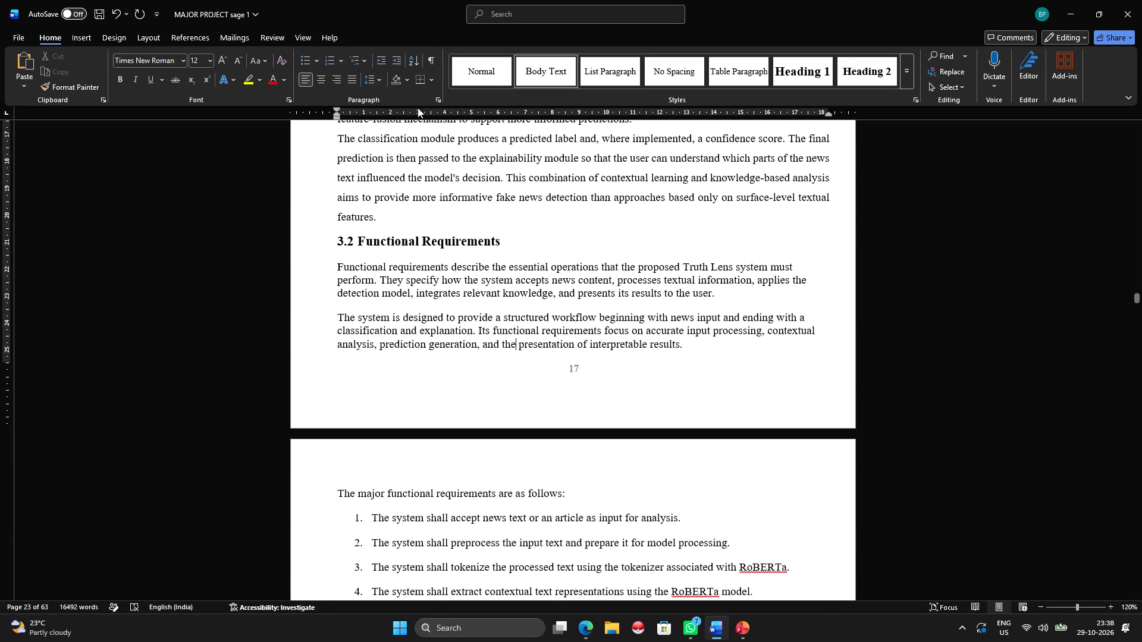
{"action": "left_click", "coordinate": [379, 79]}
{"action": "scroll", "coordinate": [448, 330], "scroll_direction": "up", "scroll_amount": 4}
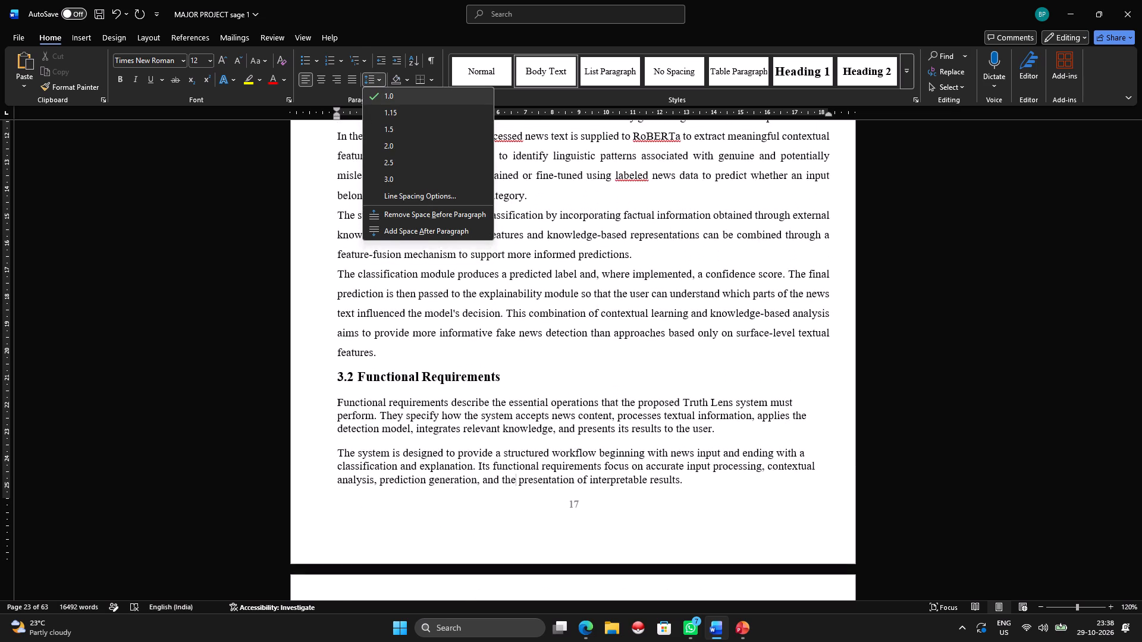
{"action": "scroll", "coordinate": [460, 330], "scroll_direction": "down", "scroll_amount": 1}
Justify all text from the first Functional Requirements paragraph in 3.2 through the end of Social Feasibility in 3.4.3.
{"action": "left_click_drag", "start_coordinate": [338, 364], "coordinate": [432, 440]}
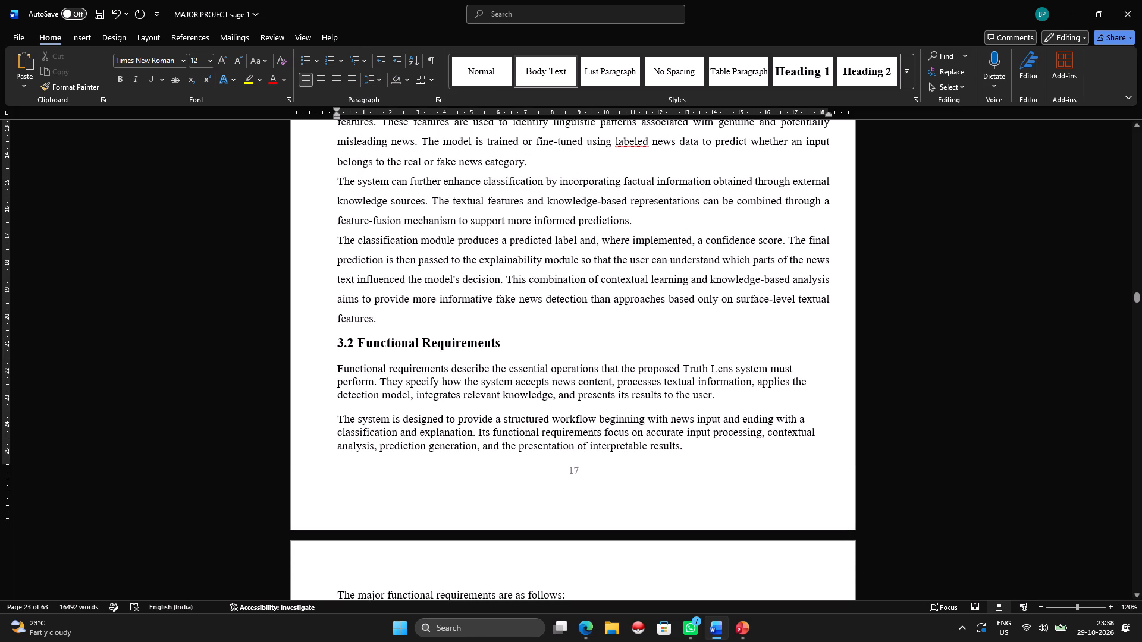
{"action": "left_click_drag", "start_coordinate": [336, 364], "coordinate": [697, 614]}
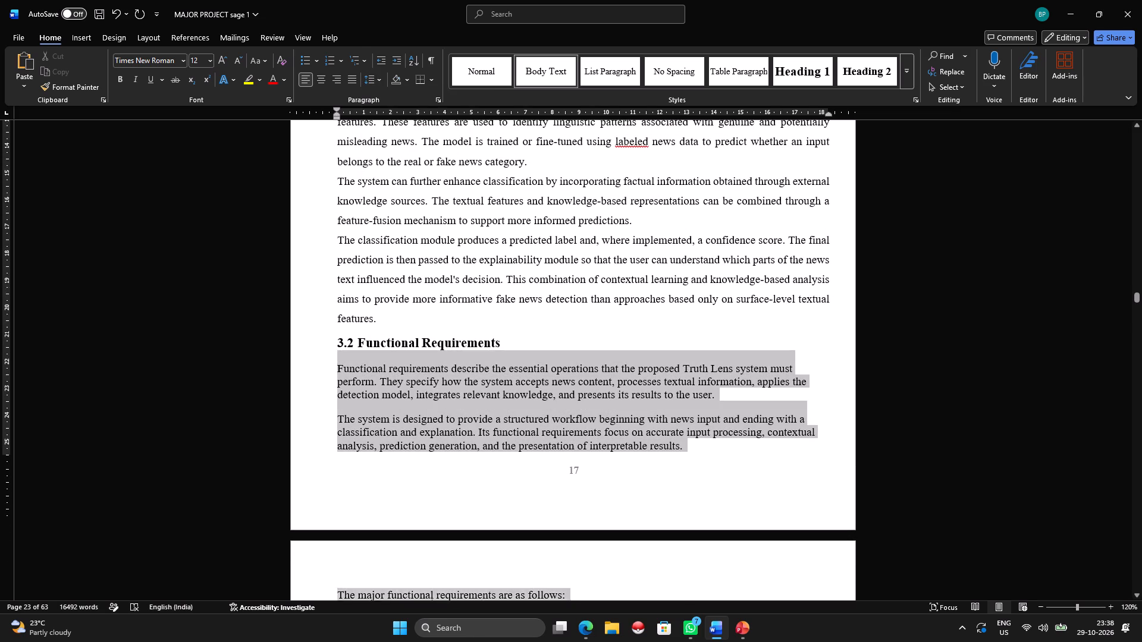
{"action": "left_click_drag", "start_coordinate": [697, 614], "coordinate": [714, 448]}
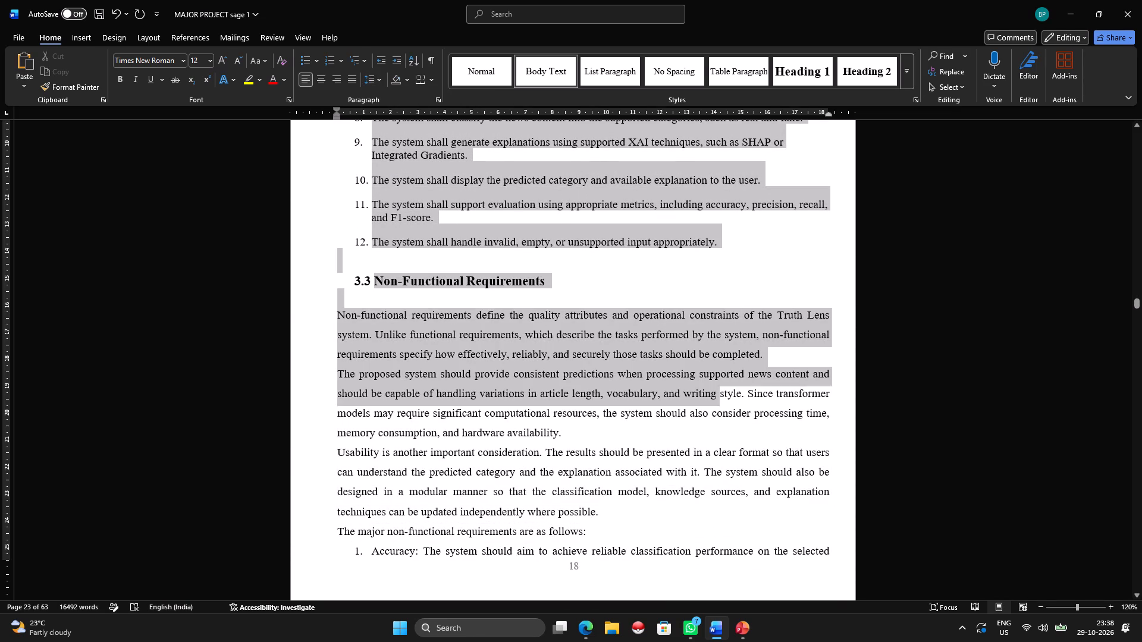
{"action": "left_click_drag", "start_coordinate": [714, 448], "coordinate": [705, 591]}
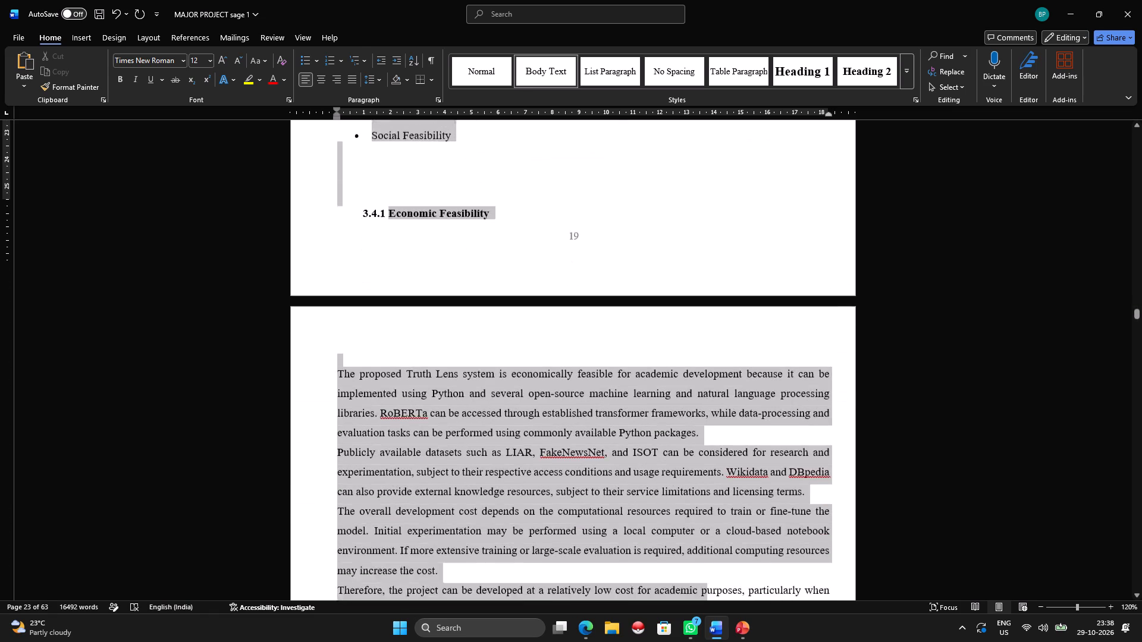
{"action": "left_click_drag", "start_coordinate": [705, 591], "coordinate": [697, 409]}
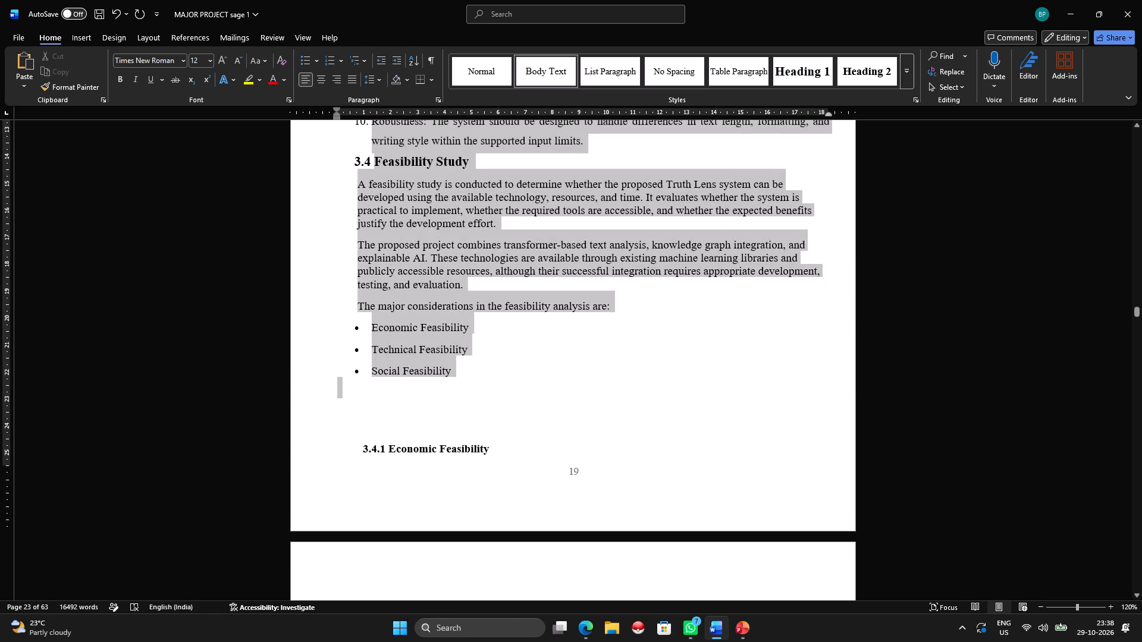
{"action": "left_click_drag", "start_coordinate": [697, 409], "coordinate": [708, 555]}
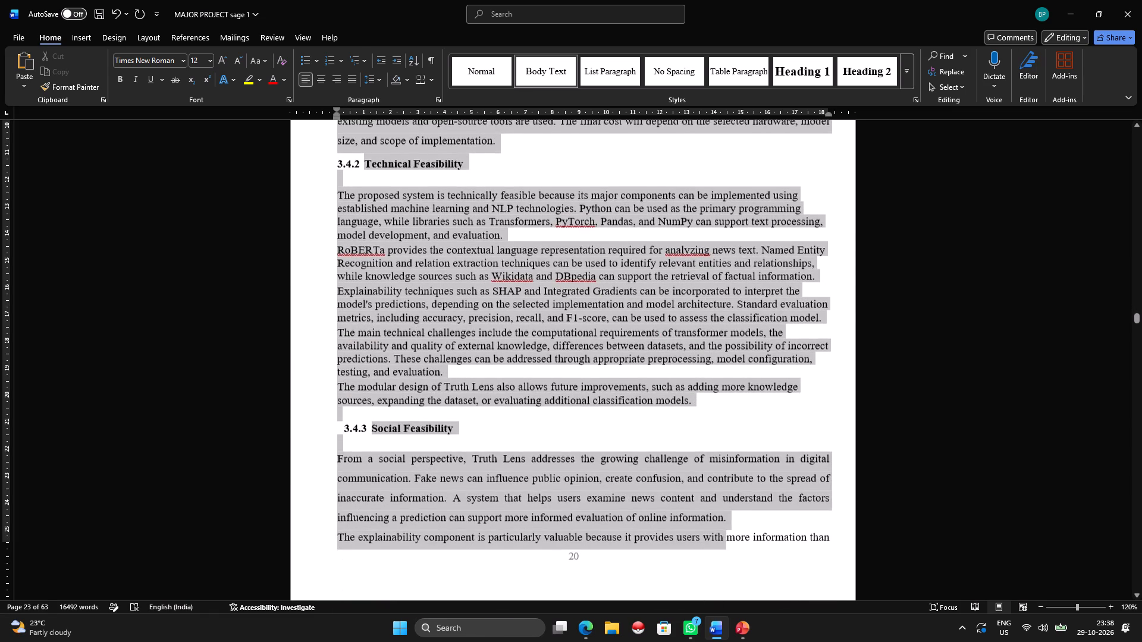
{"action": "left_click_drag", "start_coordinate": [708, 555], "coordinate": [746, 599]}
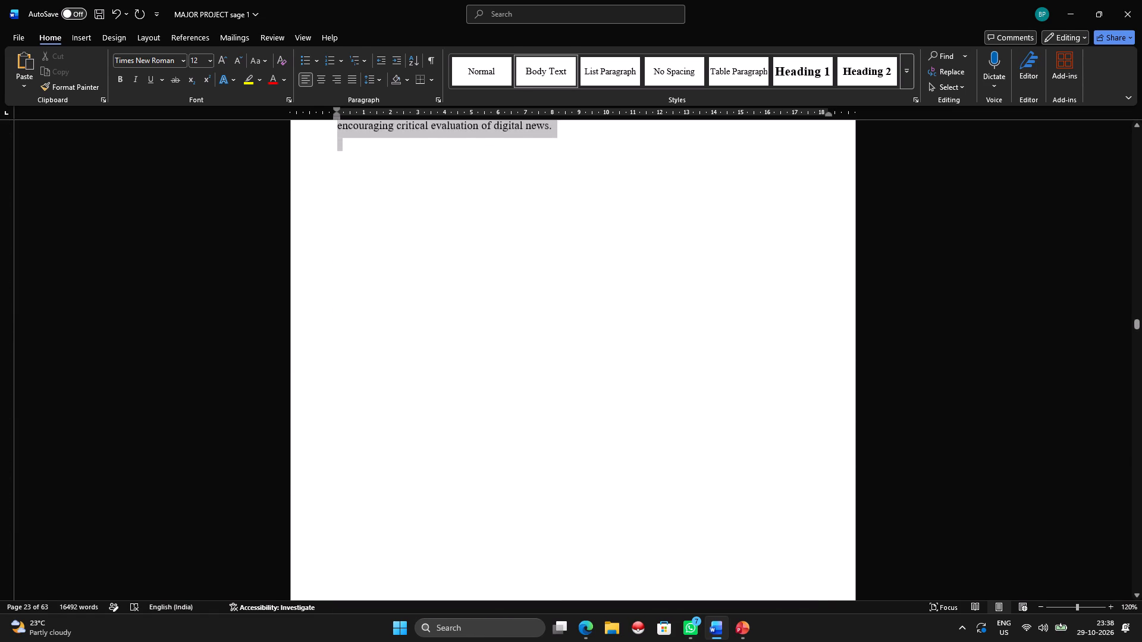
{"action": "left_click_drag", "start_coordinate": [746, 599], "coordinate": [676, 492]}
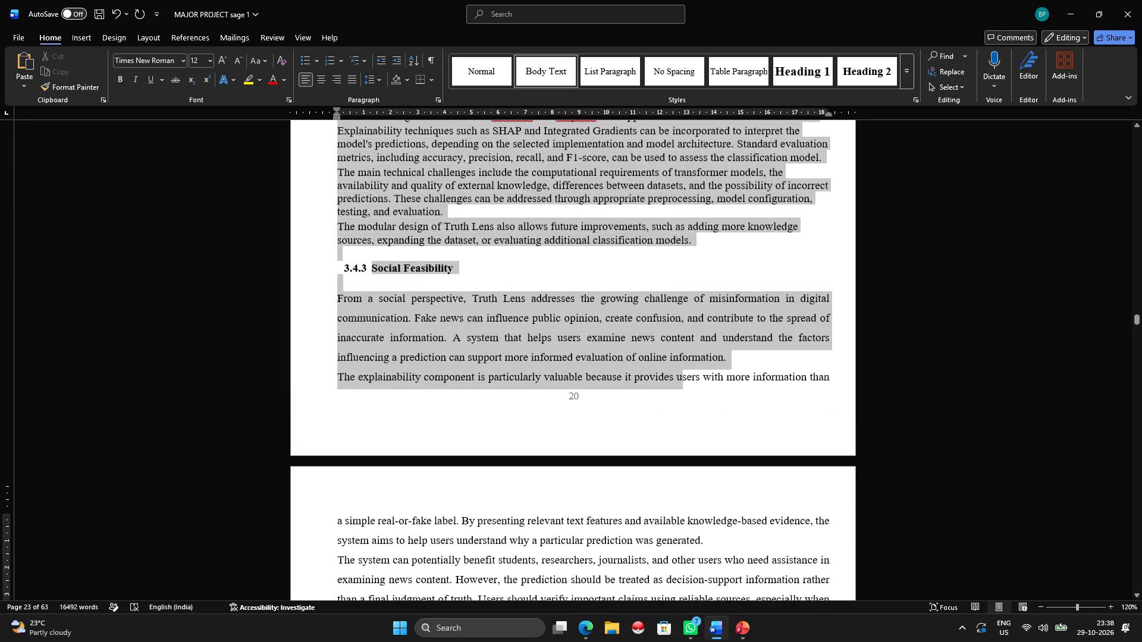
{"action": "left_click_drag", "start_coordinate": [676, 492], "coordinate": [672, 364]}
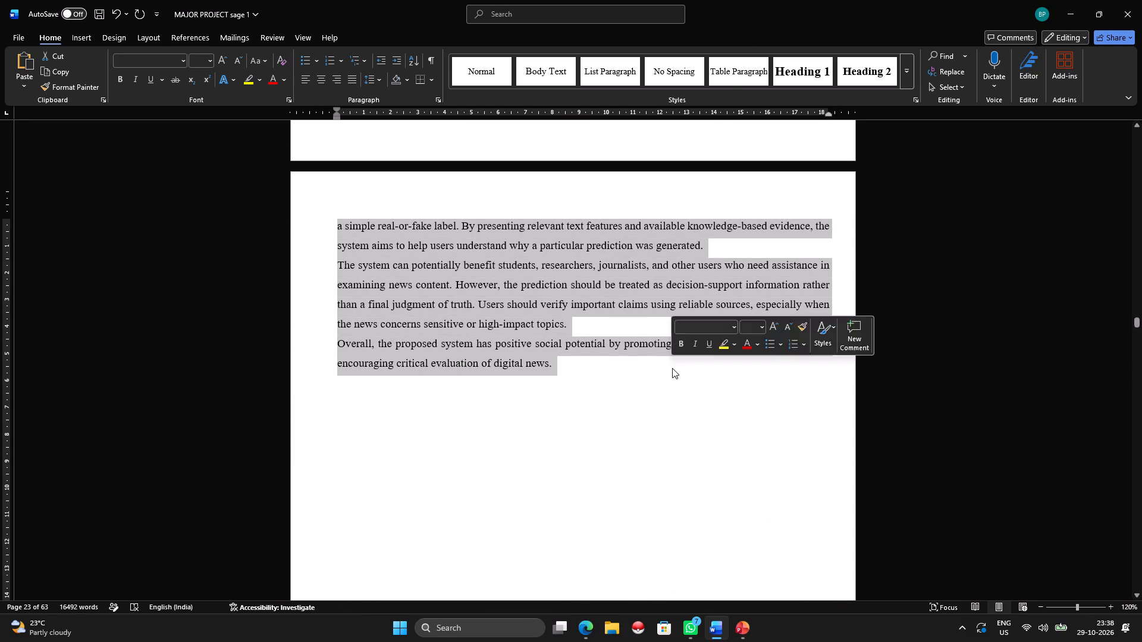
{"action": "left_click", "coordinate": [350, 81]}
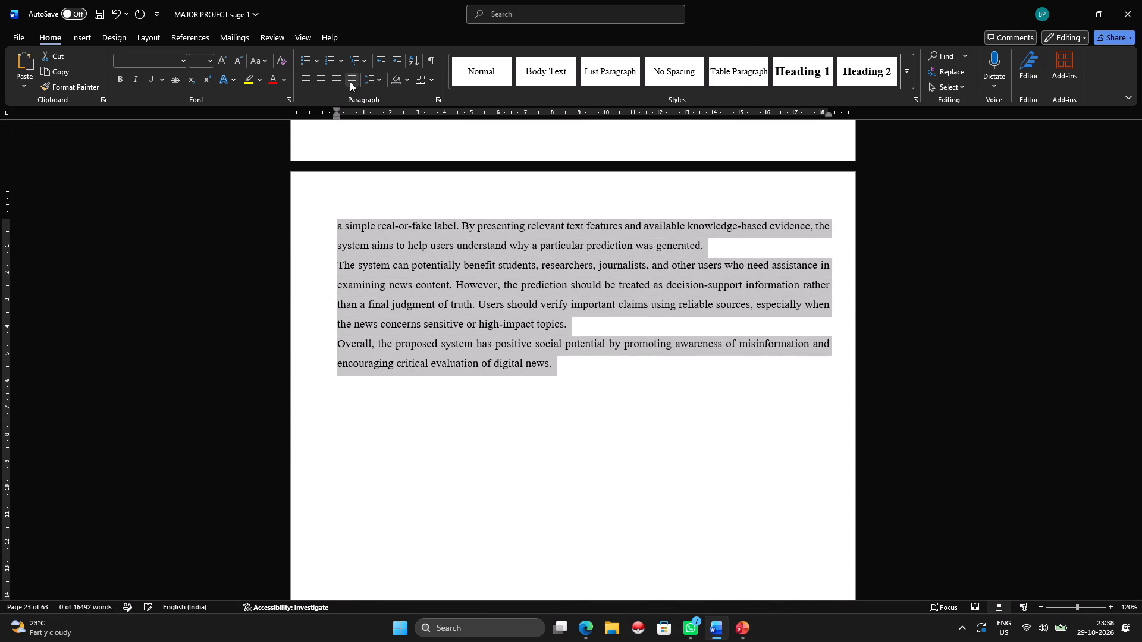
Set the line spacing of the selected text from section 3.2 through 3.4.3 to 1.5.
{"action": "scroll", "coordinate": [455, 273], "scroll_direction": "up", "scroll_amount": 13}
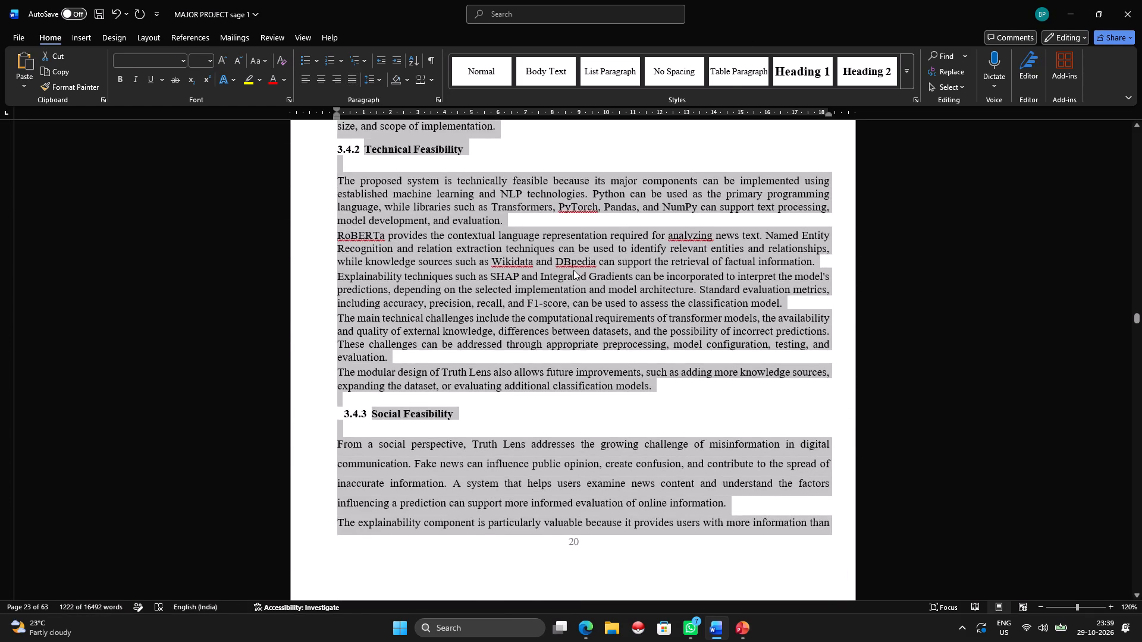
{"action": "scroll", "coordinate": [574, 279], "scroll_direction": "up", "scroll_amount": 11}
{"action": "scroll", "coordinate": [576, 284], "scroll_direction": "up", "scroll_amount": 10}
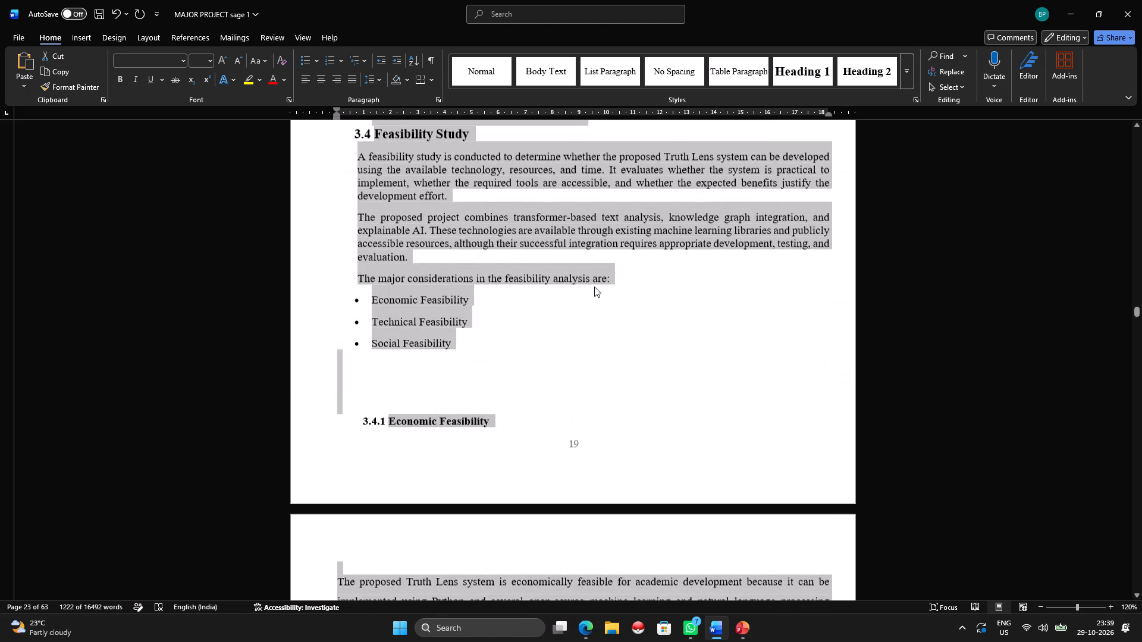
{"action": "scroll", "coordinate": [555, 306], "scroll_direction": "up", "scroll_amount": 20}
{"action": "scroll", "coordinate": [555, 306], "scroll_direction": "up", "scroll_amount": 9}
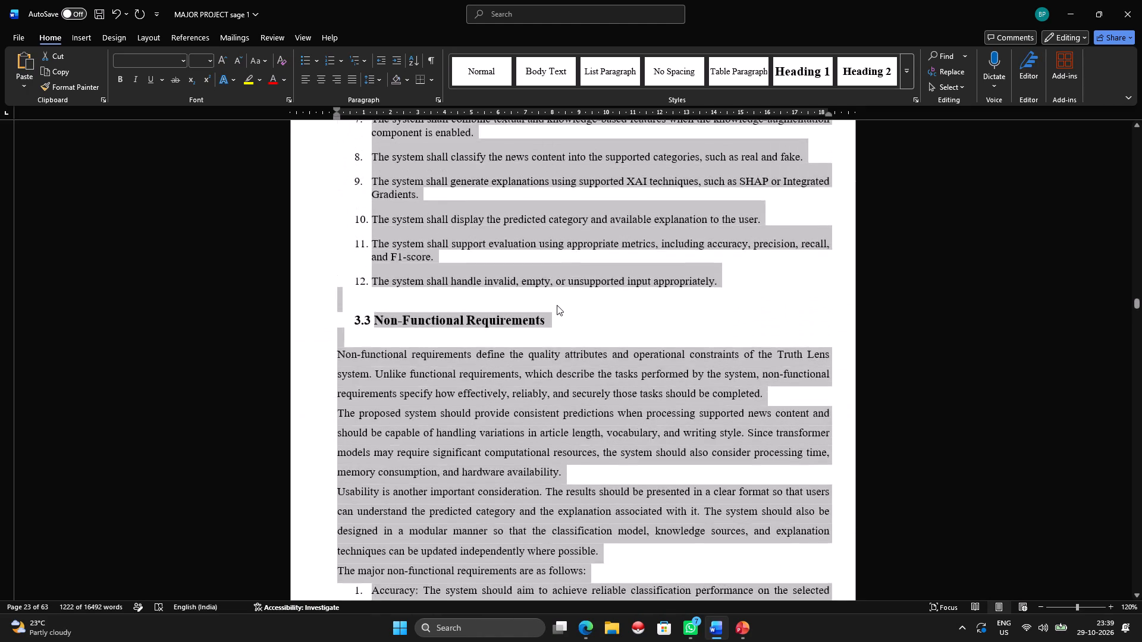
{"action": "scroll", "coordinate": [557, 305], "scroll_direction": "up", "scroll_amount": 19}
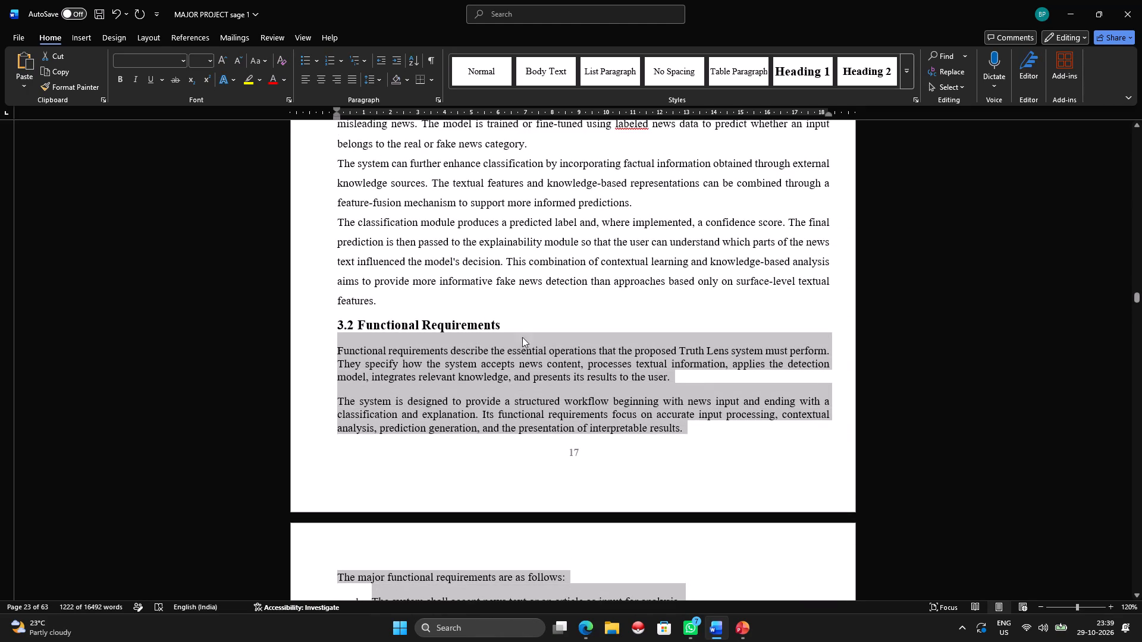
{"action": "left_click", "coordinate": [379, 83]}
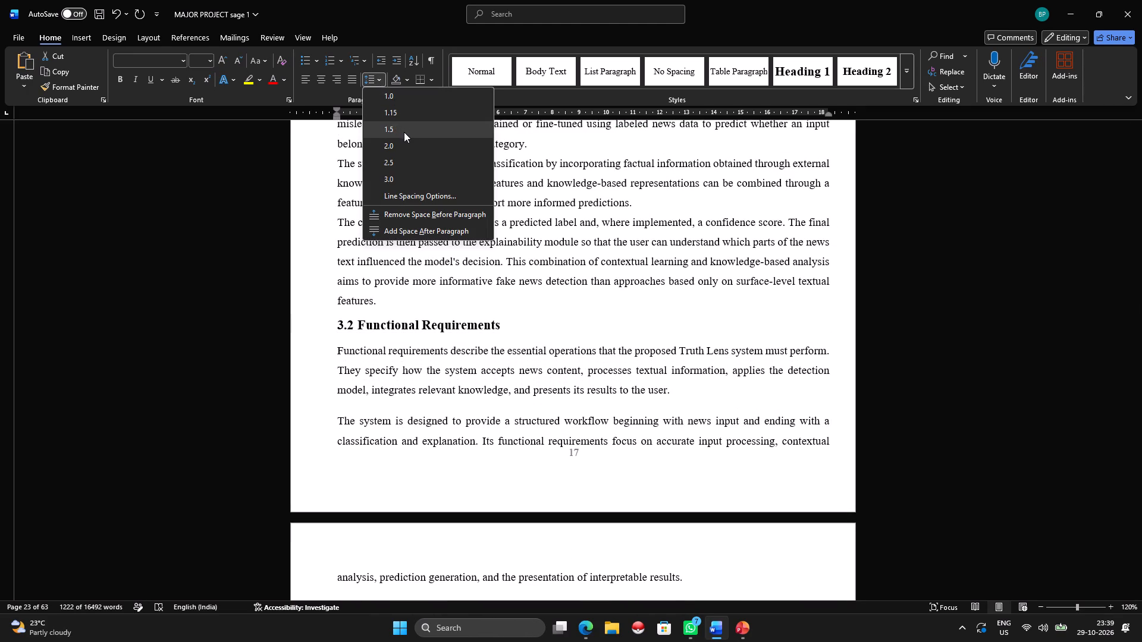
{"action": "left_click", "coordinate": [404, 132]}
Check the layout of the reformatted text from Functional Requirements through Social Feasibility.
{"action": "scroll", "coordinate": [442, 206], "scroll_direction": "down", "scroll_amount": 18}
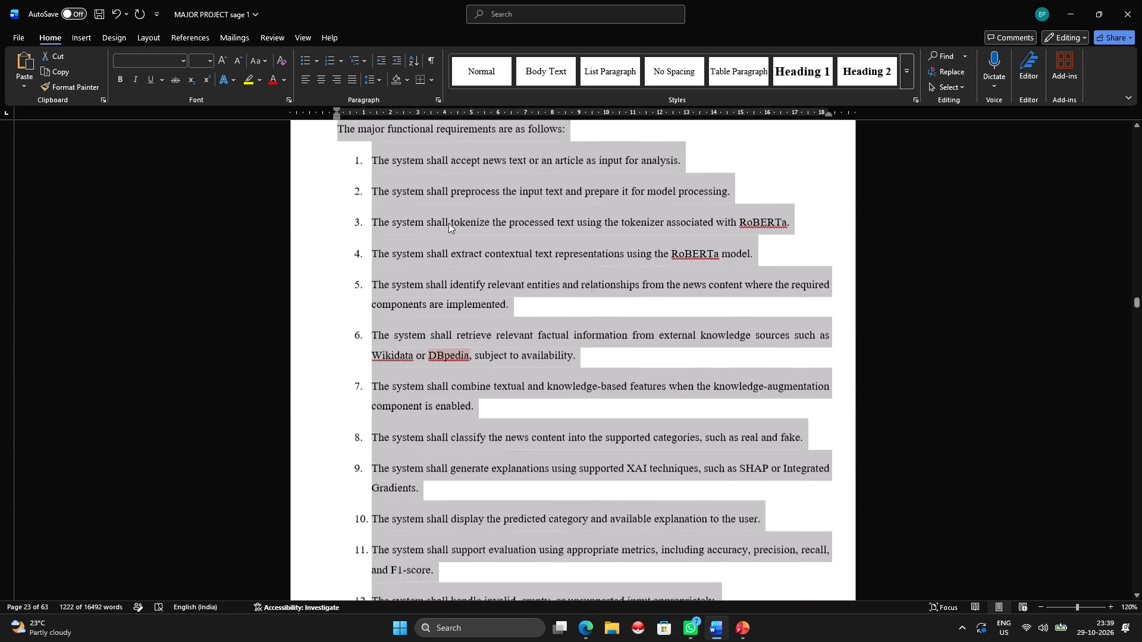
{"action": "scroll", "coordinate": [453, 224], "scroll_direction": "down", "scroll_amount": 5}
{"action": "scroll", "coordinate": [453, 224], "scroll_direction": "down", "scroll_amount": 20}
{"action": "scroll", "coordinate": [453, 224], "scroll_direction": "down", "scroll_amount": 6}
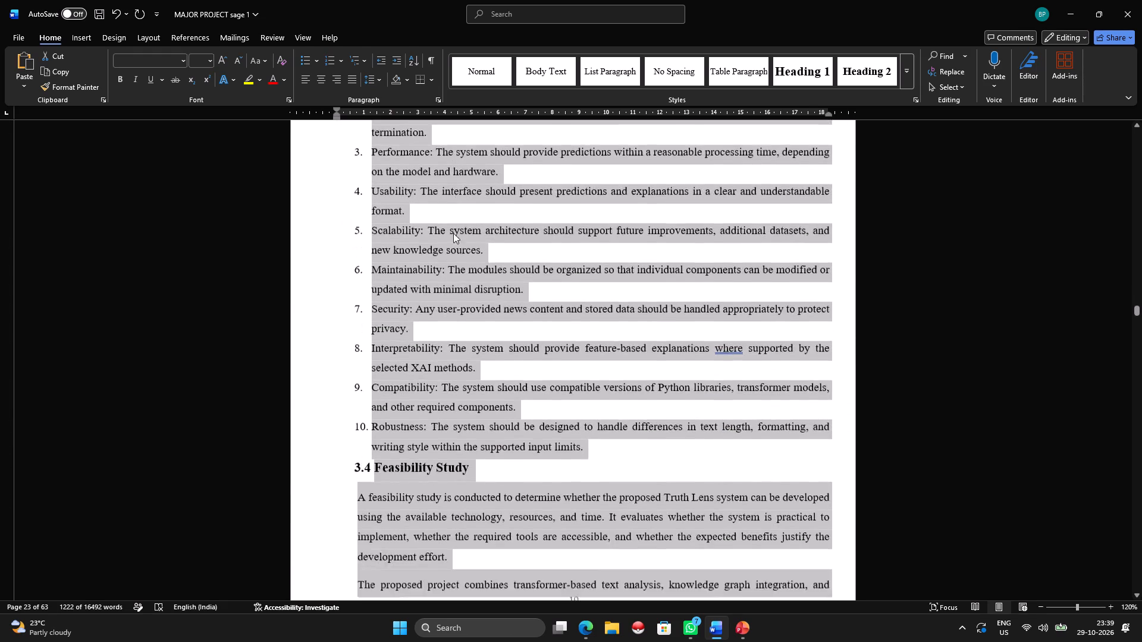
{"action": "scroll", "coordinate": [453, 233], "scroll_direction": "down", "scroll_amount": 10}
{"action": "scroll", "coordinate": [453, 235], "scroll_direction": "down", "scroll_amount": 20}
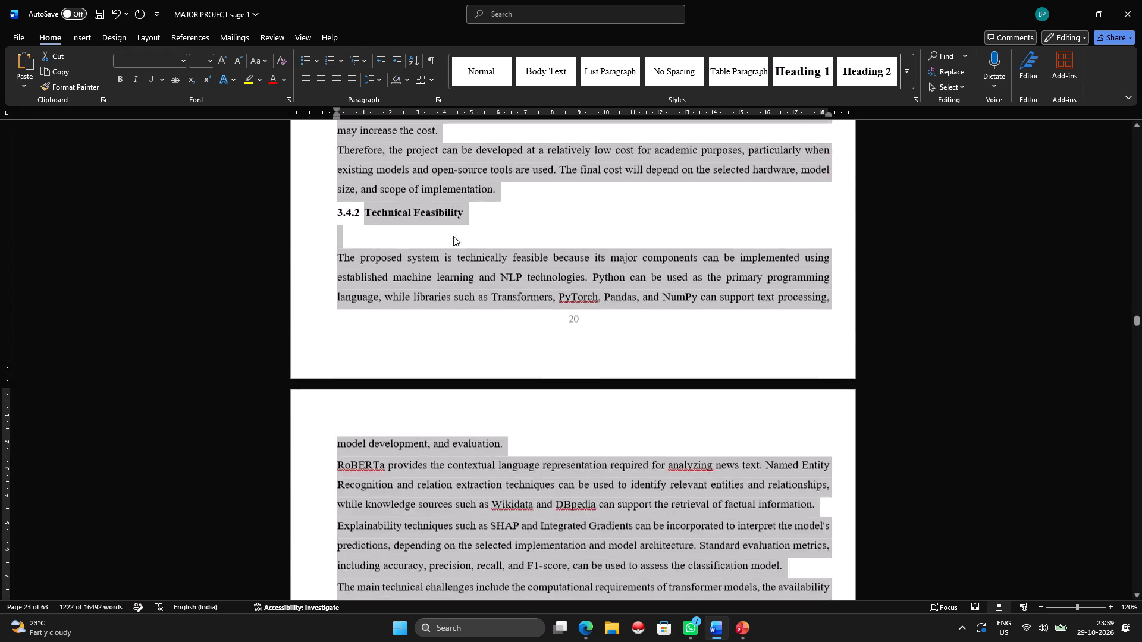
{"action": "scroll", "coordinate": [453, 236], "scroll_direction": "down", "scroll_amount": 20}
{"action": "scroll", "coordinate": [453, 236], "scroll_direction": "down", "scroll_amount": 2}
Delete the three empty lines between the Social Feasibility bullet and the 3.4.1 Economic Feasibility heading.
{"action": "scroll", "coordinate": [498, 259], "scroll_direction": "up", "scroll_amount": 9}
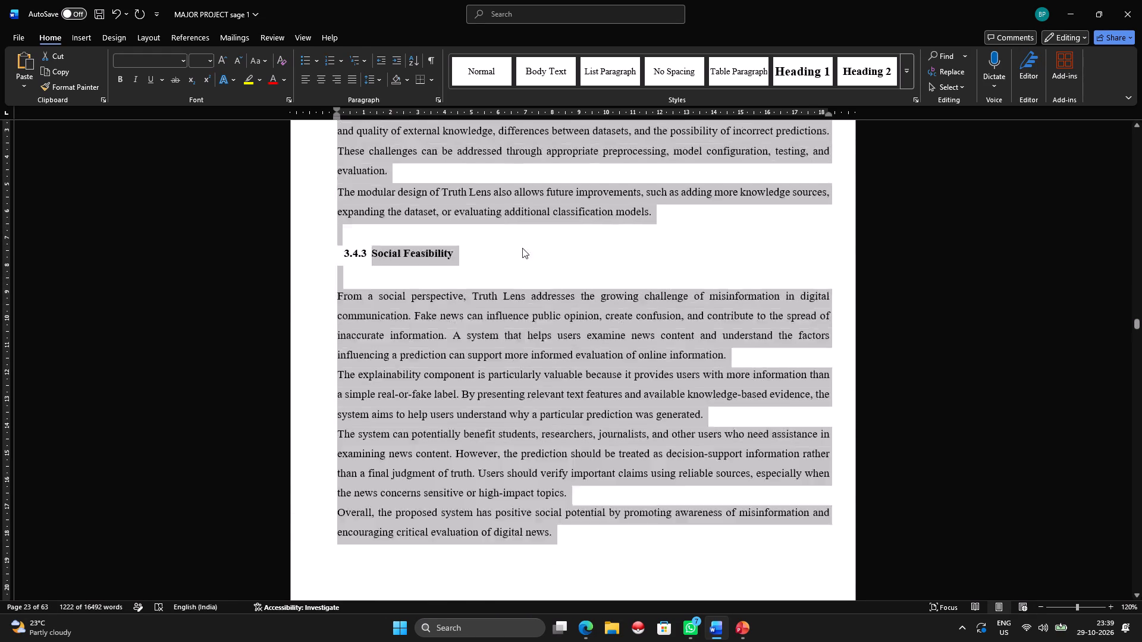
{"action": "scroll", "coordinate": [522, 248], "scroll_direction": "up", "scroll_amount": 20}
{"action": "scroll", "coordinate": [522, 248], "scroll_direction": "up", "scroll_amount": 10}
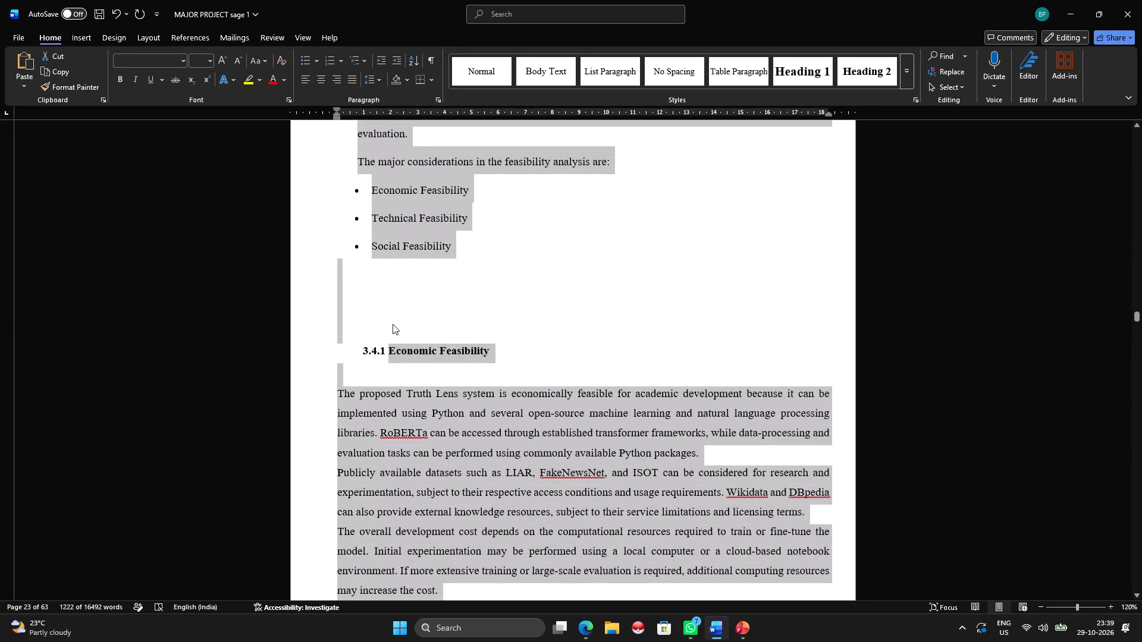
{"action": "left_click", "coordinate": [385, 335]}
{"action": "key", "text": "BackSpace"}
{"action": "key", "text": "BackSpace"}
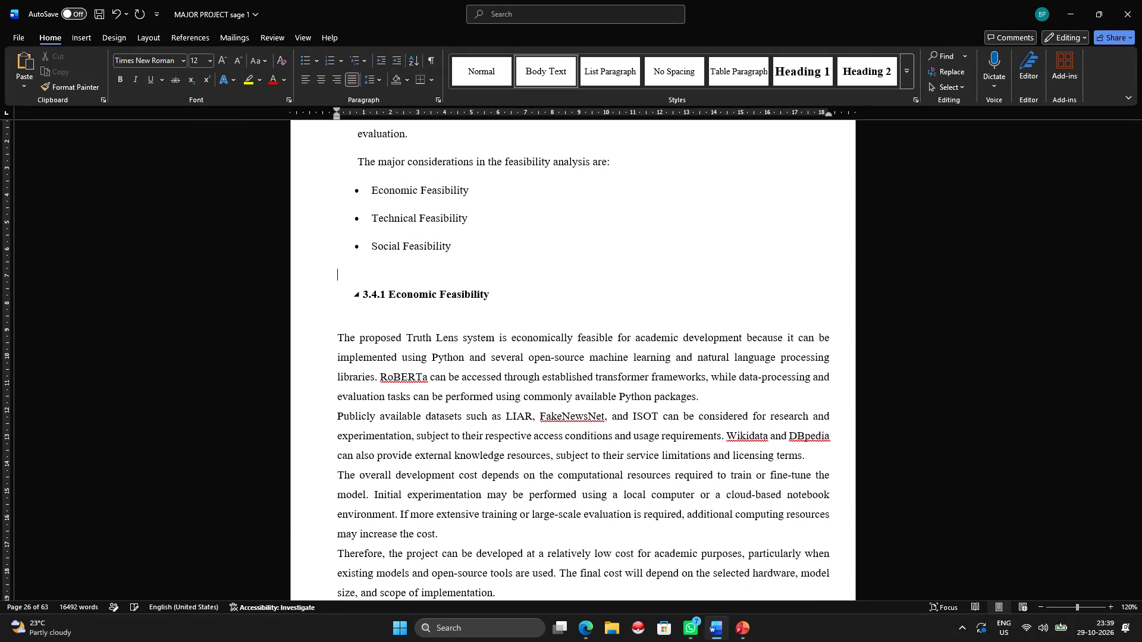
{"action": "key", "text": "BackSpace"}
Align the 3.4.1 Economic Feasibility heading with the left text margin and close the gap between its number and title.
{"action": "scroll", "coordinate": [401, 285], "scroll_direction": "up", "scroll_amount": 3}
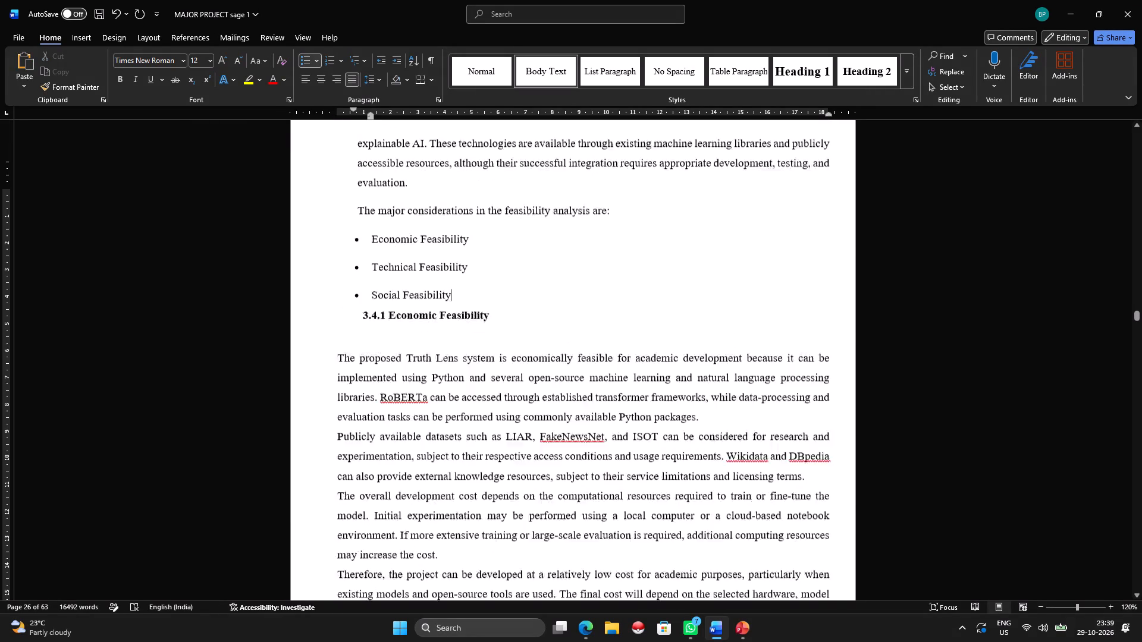
{"action": "left_click", "coordinate": [386, 367]}
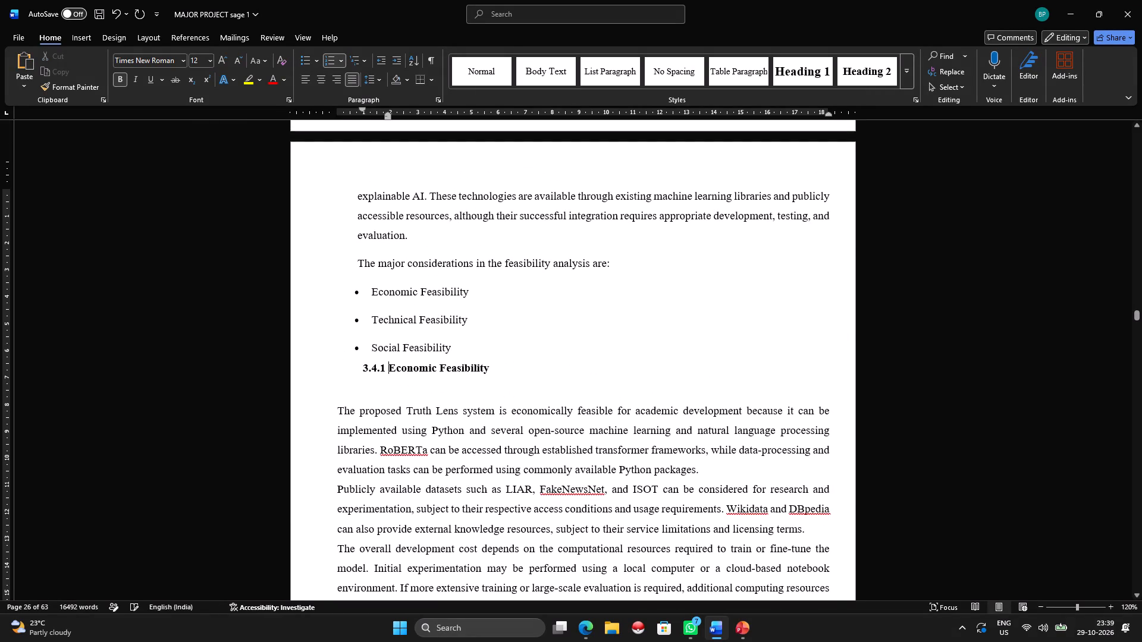
{"action": "left_click_drag", "start_coordinate": [362, 108], "coordinate": [336, 108]}
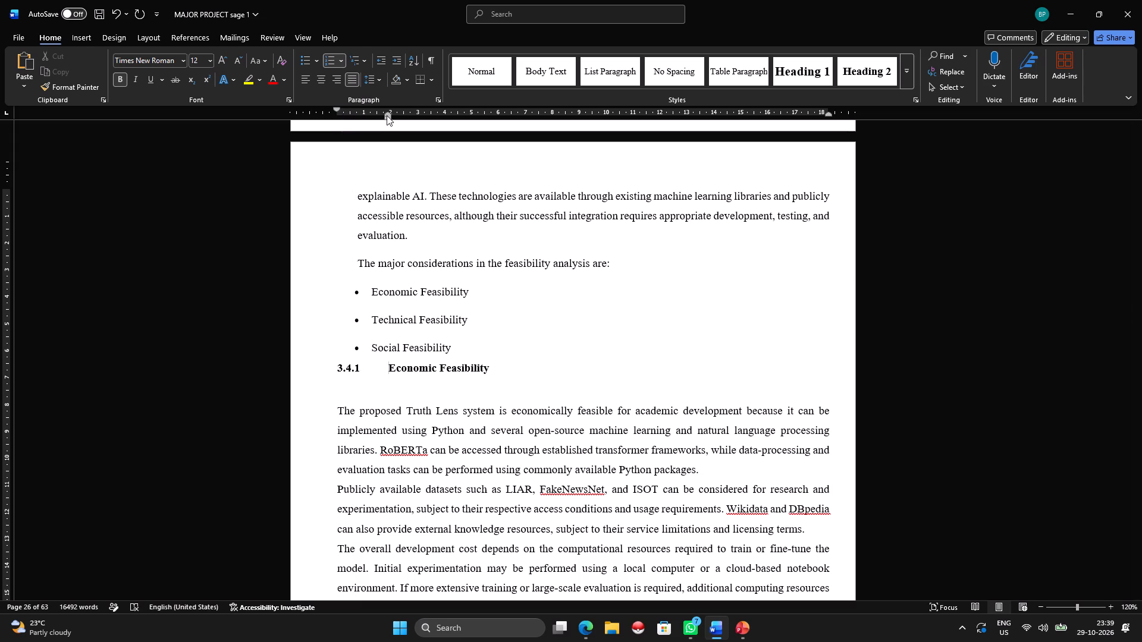
{"action": "left_click_drag", "start_coordinate": [388, 115], "coordinate": [363, 114]}
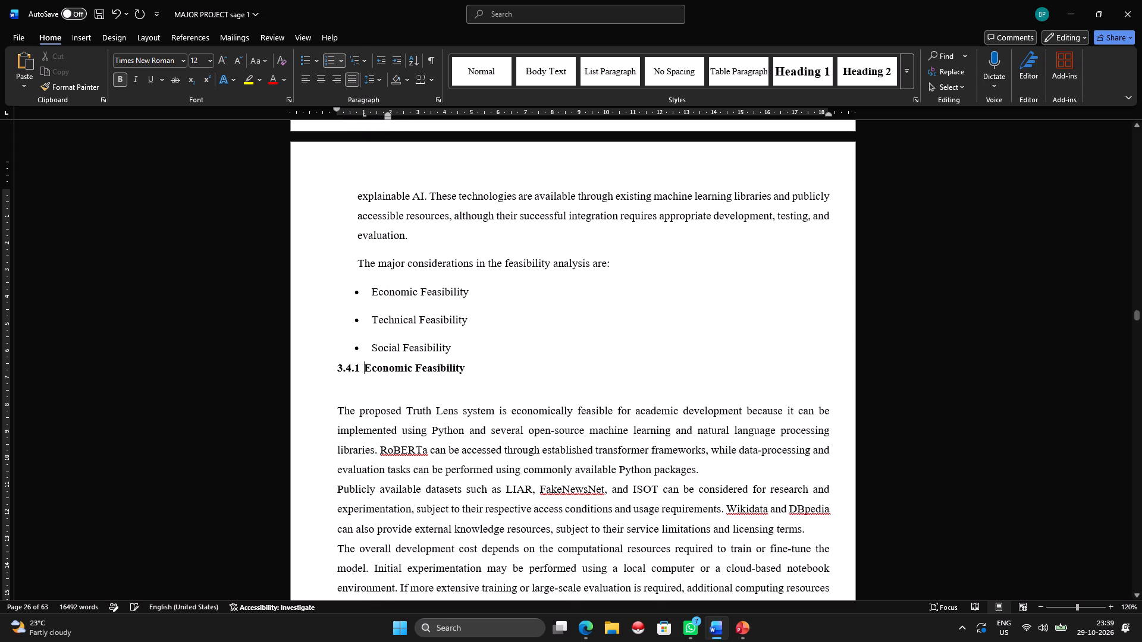
Review the indentation of the headings, paragraphs and lists from section 3.3 through the Feasibility Study.
{"action": "scroll", "coordinate": [453, 313], "scroll_direction": "up", "scroll_amount": 12}
{"action": "scroll", "coordinate": [470, 324], "scroll_direction": "down", "scroll_amount": 8}
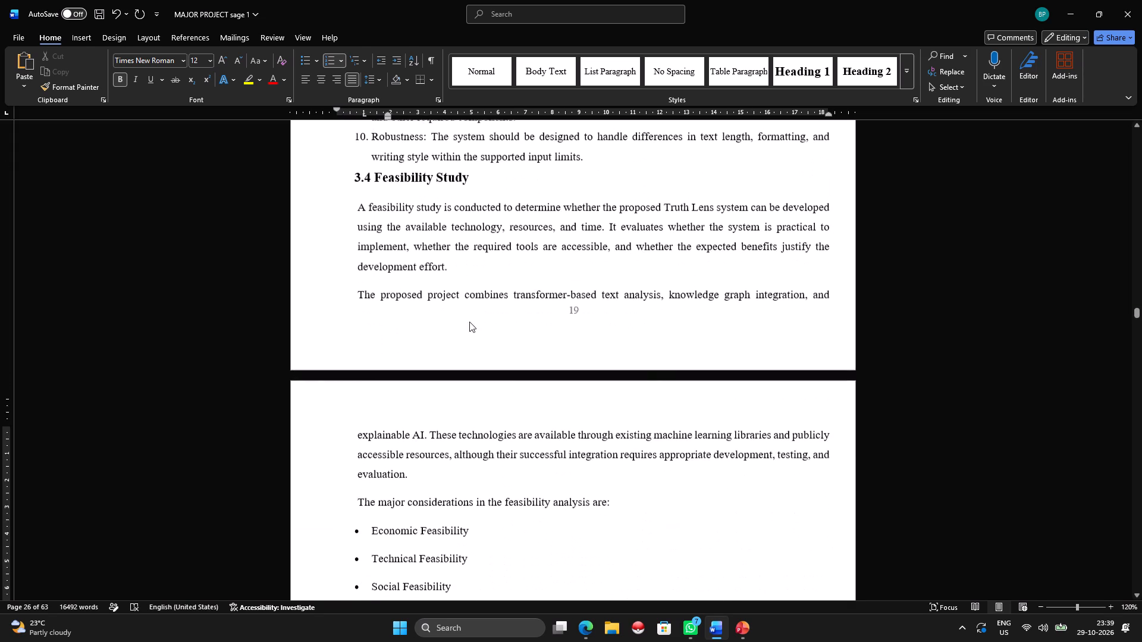
{"action": "scroll", "coordinate": [469, 322], "scroll_direction": "down", "scroll_amount": 5}
{"action": "scroll", "coordinate": [413, 319], "scroll_direction": "up", "scroll_amount": 9}
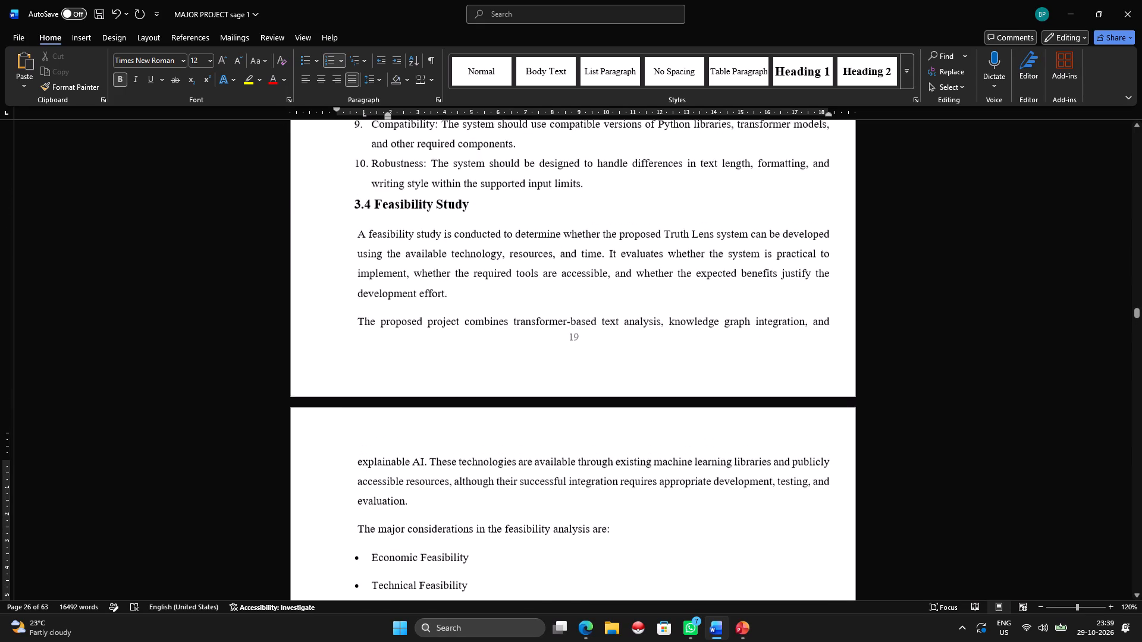
{"action": "scroll", "coordinate": [413, 319], "scroll_direction": "down", "scroll_amount": 4}
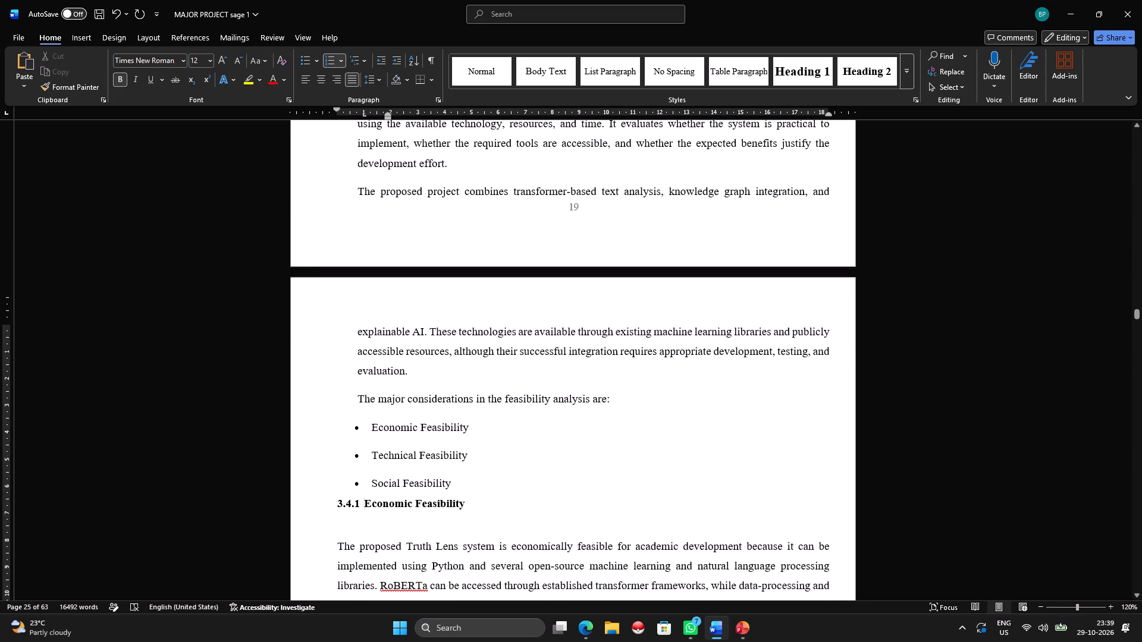
{"action": "scroll", "coordinate": [412, 319], "scroll_direction": "up", "scroll_amount": 16}
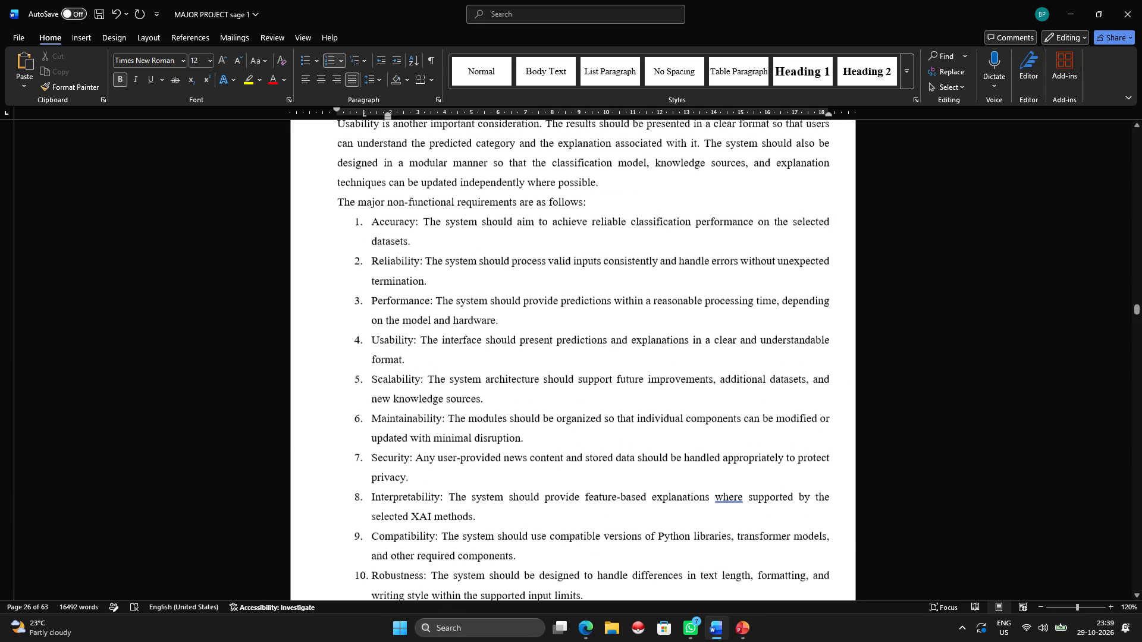
{"action": "scroll", "coordinate": [412, 319], "scroll_direction": "up", "scroll_amount": 13}
{"action": "scroll", "coordinate": [412, 318], "scroll_direction": "down", "scroll_amount": 2}
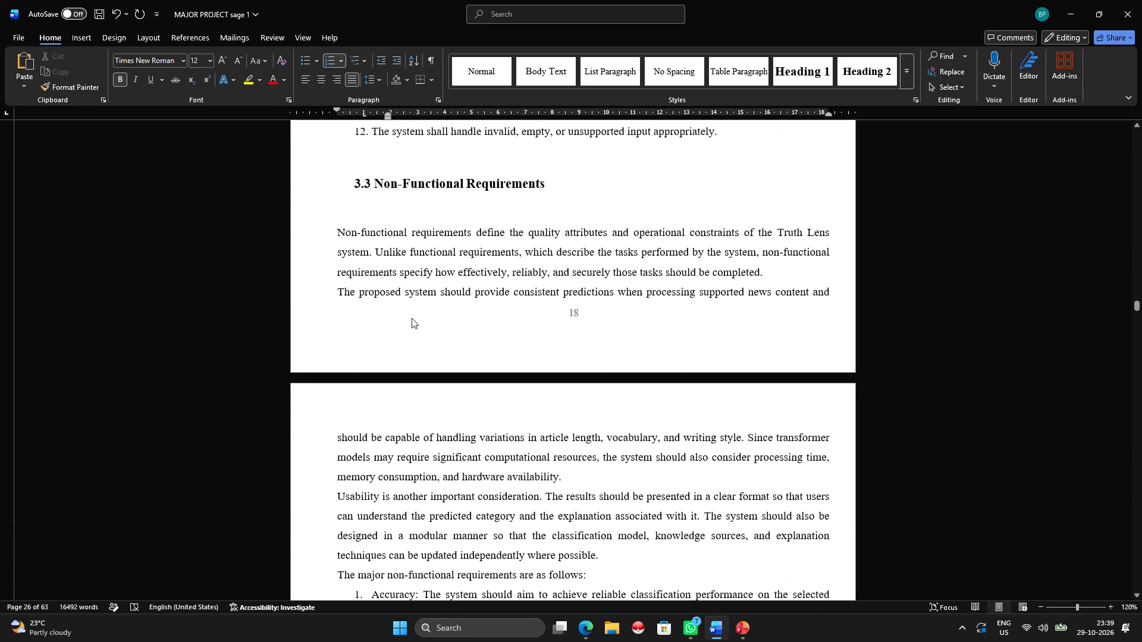
{"action": "scroll", "coordinate": [412, 318], "scroll_direction": "down", "scroll_amount": 4}
{"action": "scroll", "coordinate": [412, 318], "scroll_direction": "up", "scroll_amount": 2}
{"action": "scroll", "coordinate": [412, 318], "scroll_direction": "down", "scroll_amount": 13}
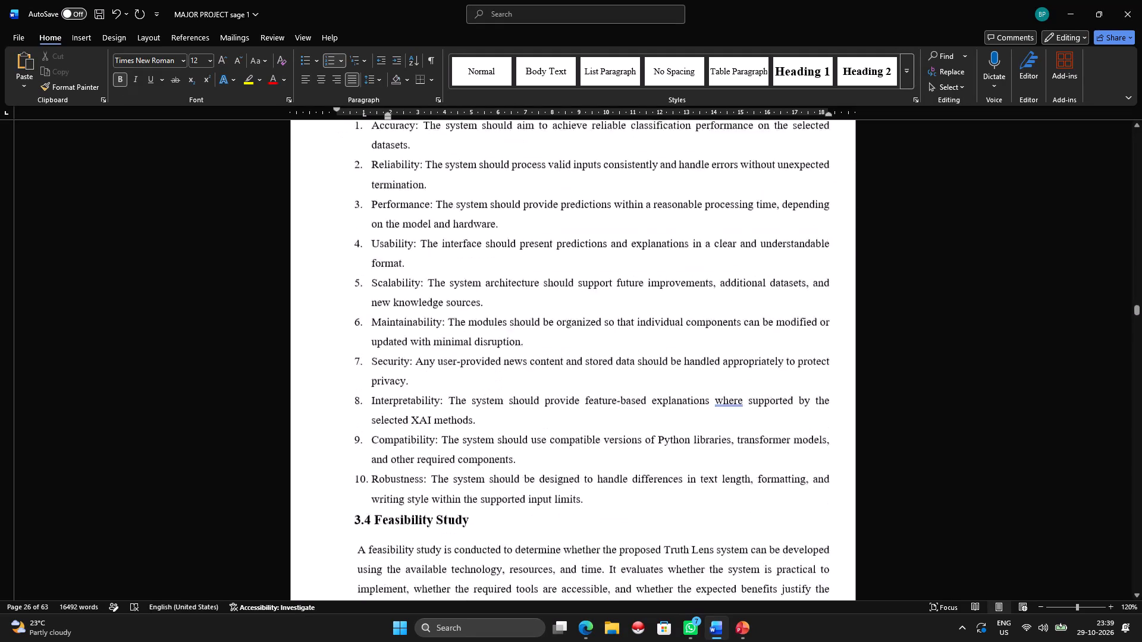
Align the 3.4 Feasibility Study heading with the left text margin and close the gap between its number and title.
{"action": "scroll", "coordinate": [412, 315], "scroll_direction": "down", "scroll_amount": 3}
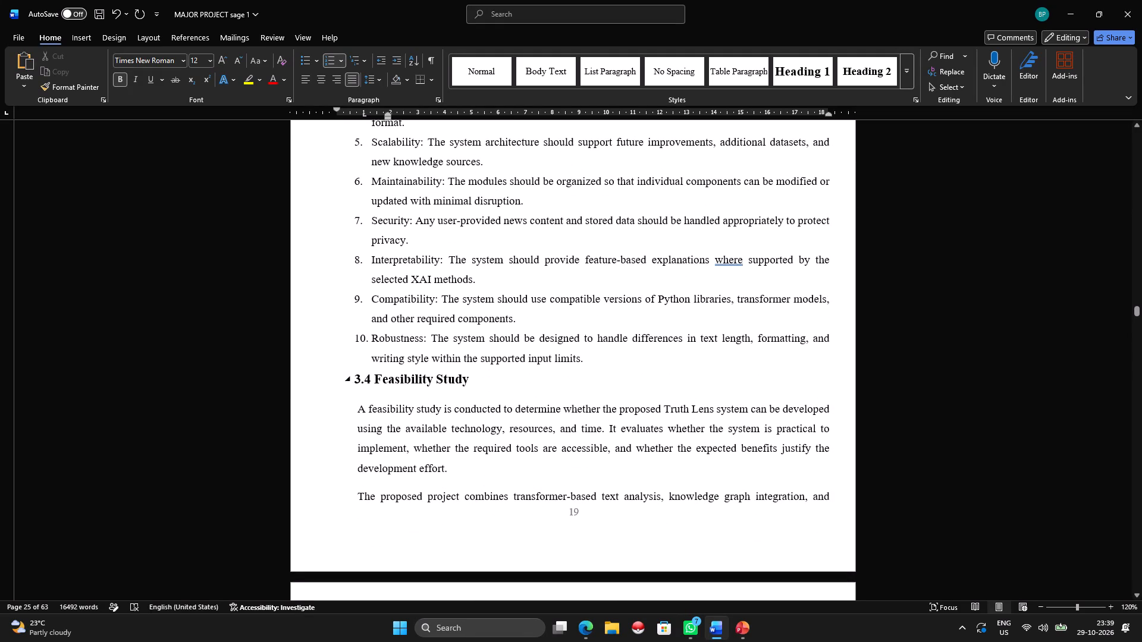
{"action": "left_click", "coordinate": [375, 376]}
{"action": "left_click_drag", "start_coordinate": [352, 107], "coordinate": [349, 106]}
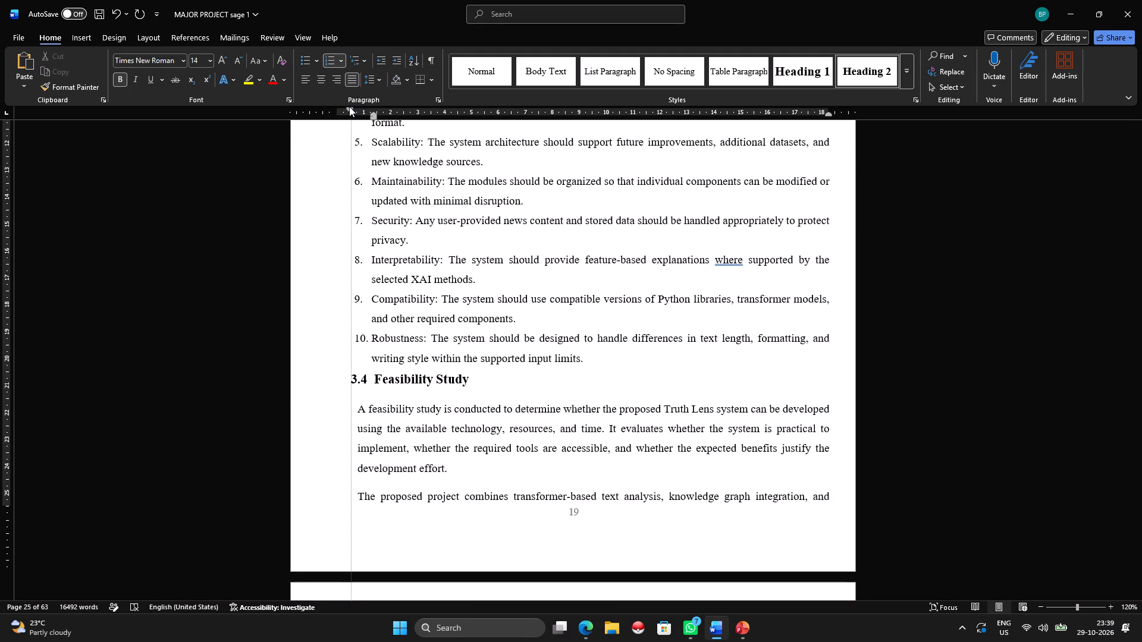
{"action": "left_click_drag", "start_coordinate": [349, 106], "coordinate": [336, 106]}
{"action": "left_click_drag", "start_coordinate": [375, 113], "coordinate": [366, 113]}
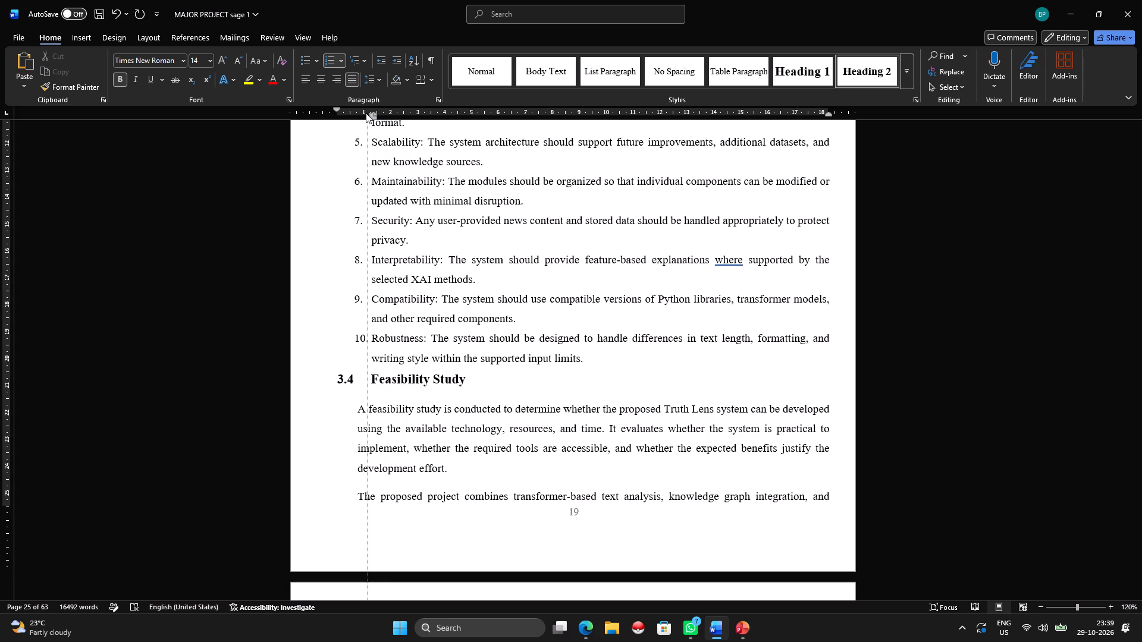
{"action": "left_click_drag", "start_coordinate": [366, 113], "coordinate": [356, 113]}
Convert the numbered list of non-functional requirements, from Accuracy through Robustness, into a bulleted list.
{"action": "scroll", "coordinate": [397, 319], "scroll_direction": "up", "scroll_amount": 6}
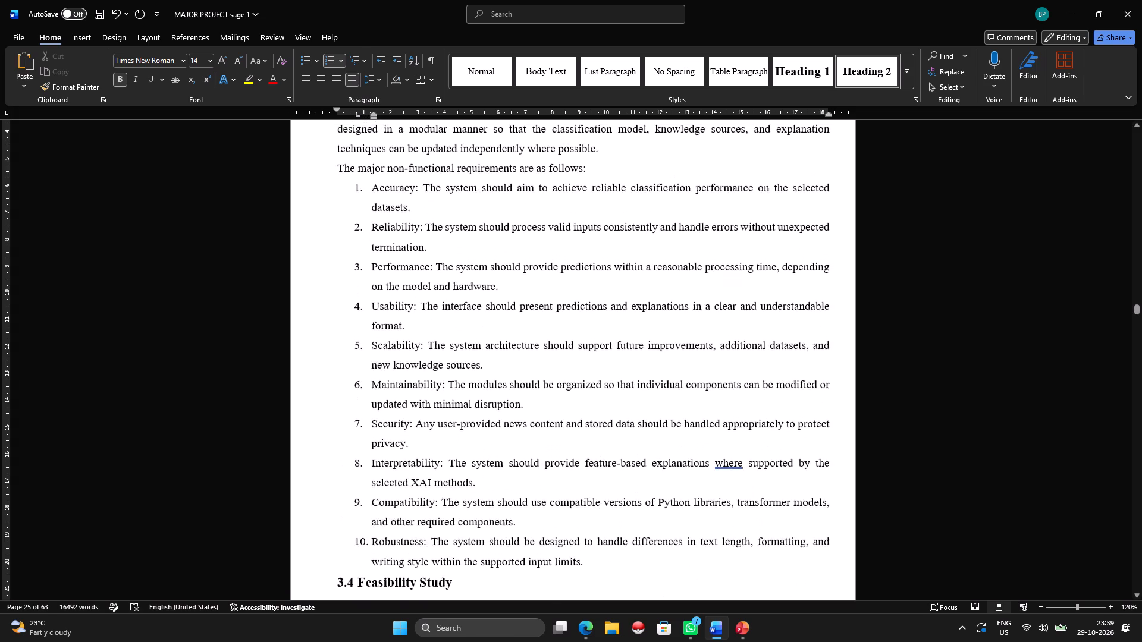
{"action": "scroll", "coordinate": [410, 319], "scroll_direction": "up", "scroll_amount": 9}
{"action": "scroll", "coordinate": [410, 319], "scroll_direction": "down", "scroll_amount": 6}
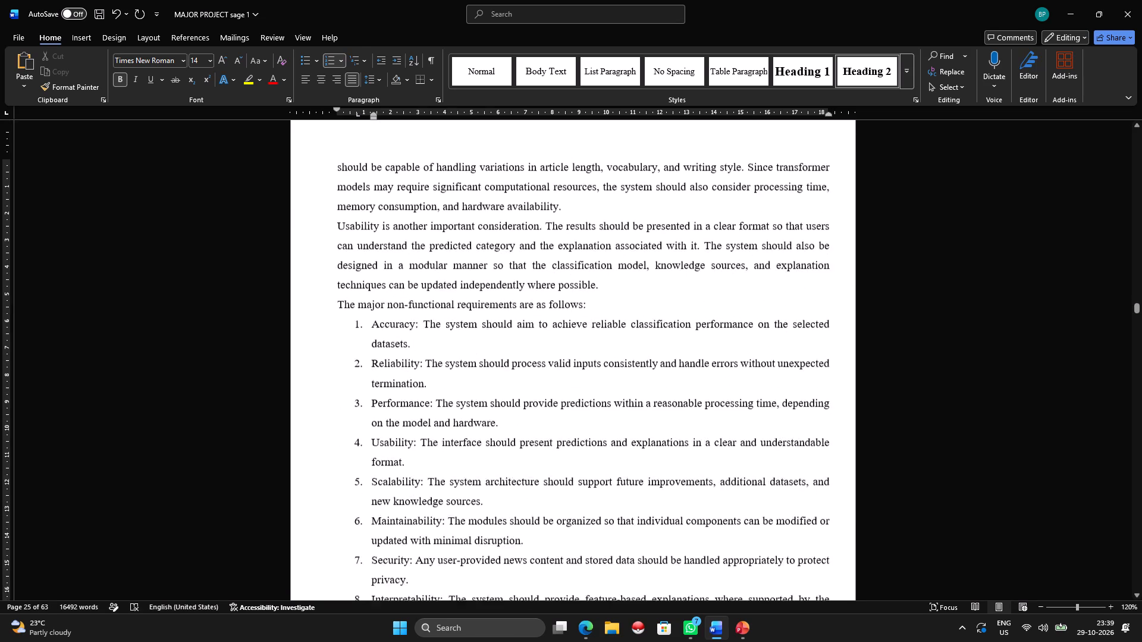
{"action": "scroll", "coordinate": [410, 319], "scroll_direction": "down", "scroll_amount": 4}
{"action": "left_click", "coordinate": [375, 373]}
{"action": "left_click", "coordinate": [356, 350]}
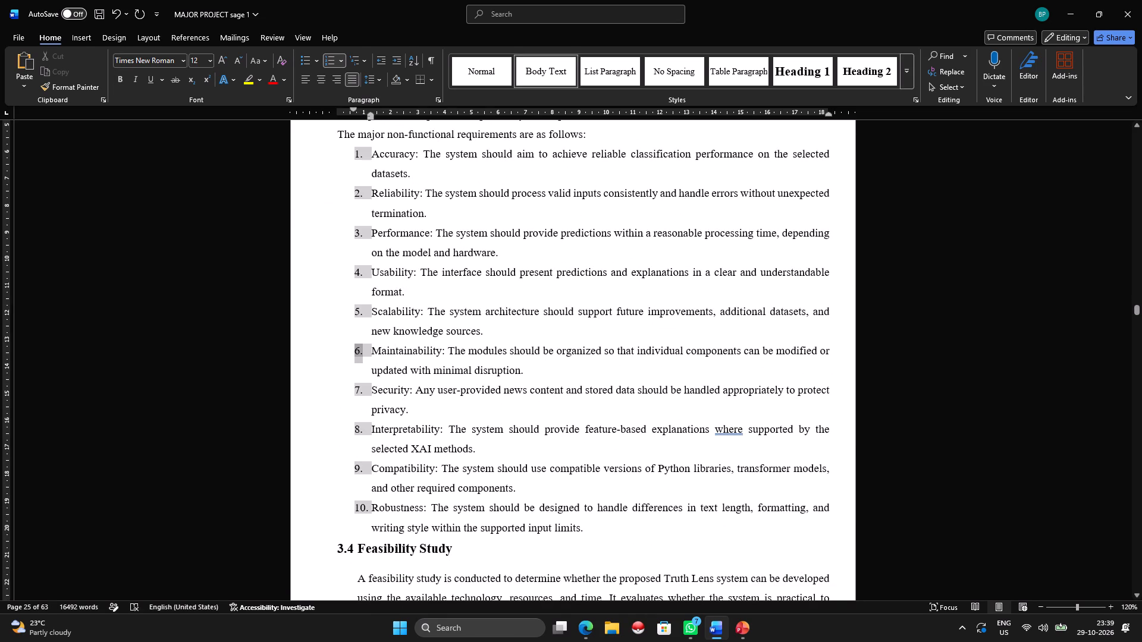
{"action": "left_click", "coordinate": [365, 351]}
{"action": "left_click", "coordinate": [492, 396]}
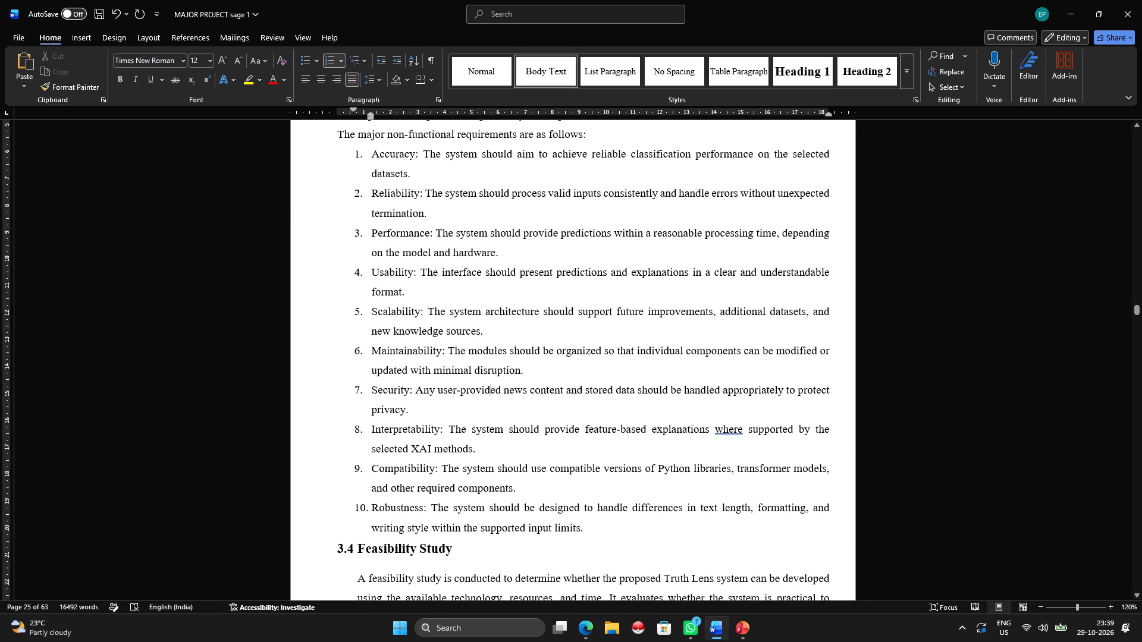
{"action": "left_click_drag", "start_coordinate": [592, 526], "coordinate": [378, 145]}
{"action": "left_click", "coordinate": [409, 197]}
{"action": "left_click_drag", "start_coordinate": [598, 525], "coordinate": [375, 153]}
{"action": "left_click", "coordinate": [308, 63]}
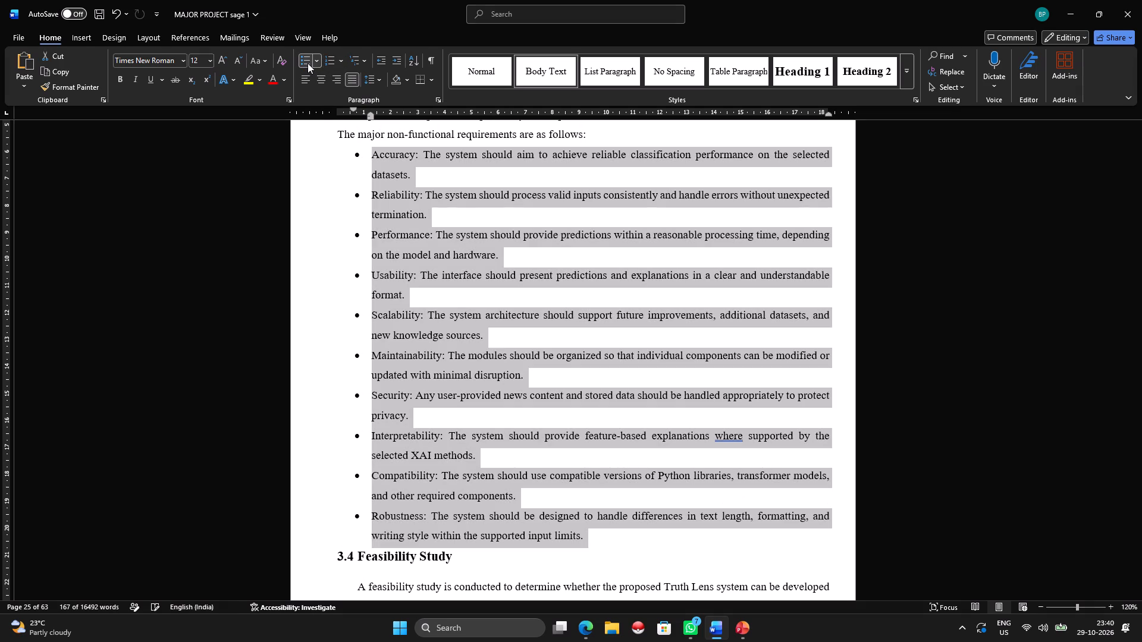
{"action": "left_click", "coordinate": [547, 410]}
Reduce the indent of all lines of the first Feasibility Study paragraph to about 0.25 cm from the left text margin.
{"action": "scroll", "coordinate": [442, 448], "scroll_direction": "up", "scroll_amount": 4}
{"action": "scroll", "coordinate": [442, 448], "scroll_direction": "down", "scroll_amount": 5}
{"action": "scroll", "coordinate": [442, 448], "scroll_direction": "up", "scroll_amount": 1}
{"action": "scroll", "coordinate": [442, 448], "scroll_direction": "down", "scroll_amount": 4}
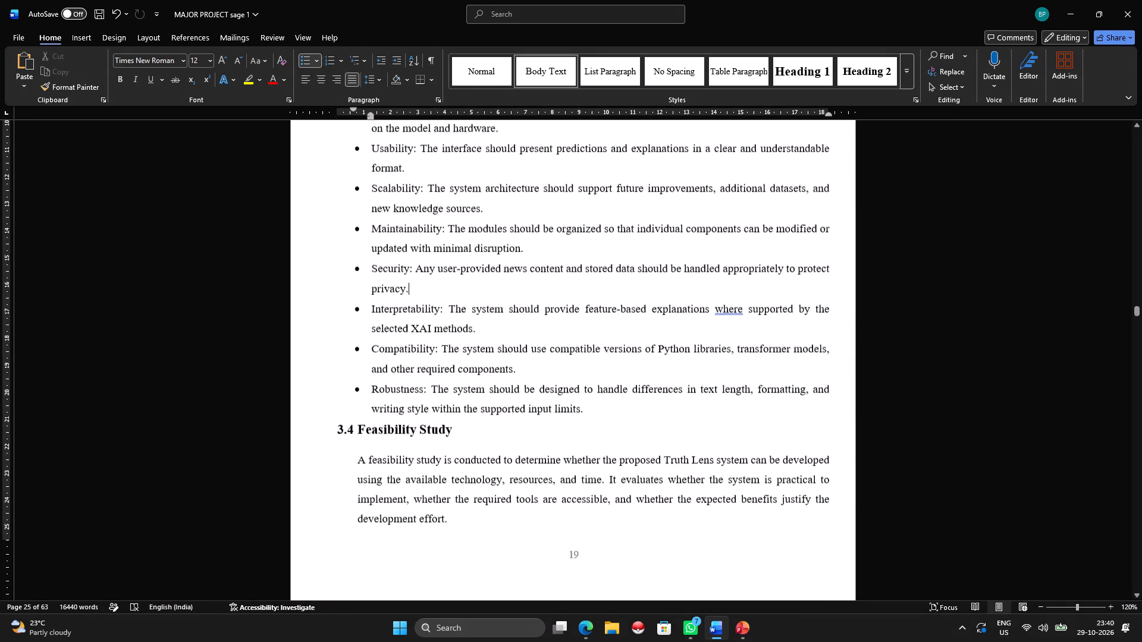
{"action": "scroll", "coordinate": [437, 440], "scroll_direction": "down", "scroll_amount": 3}
{"action": "left_click", "coordinate": [455, 408]}
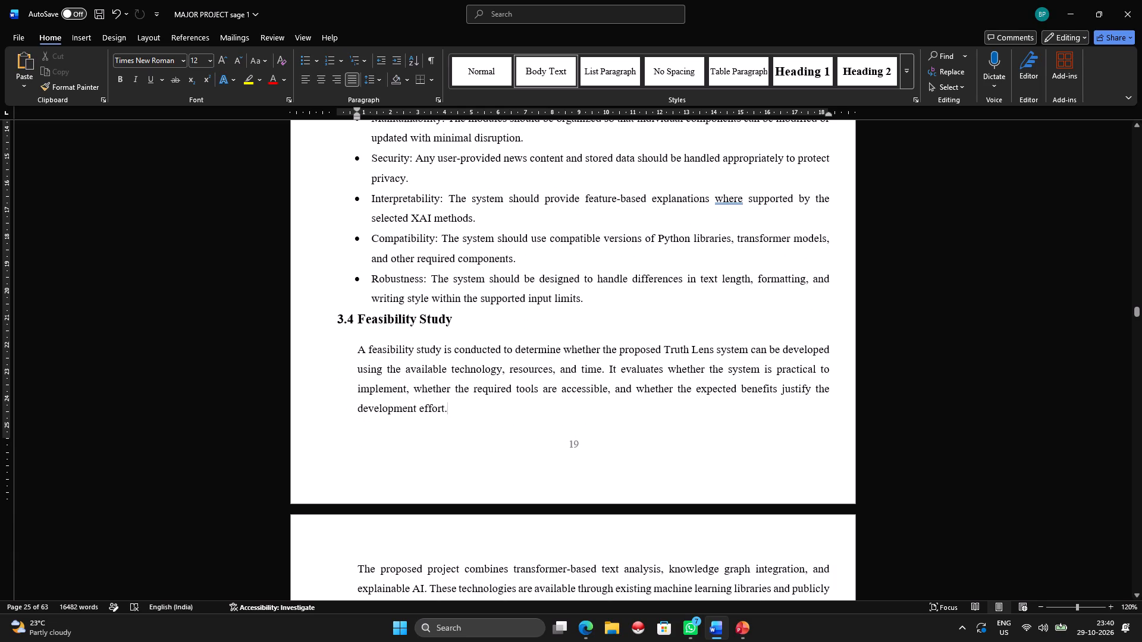
{"action": "left_click", "coordinate": [360, 353]}
{"action": "left_click_drag", "start_coordinate": [357, 108], "coordinate": [342, 109]}
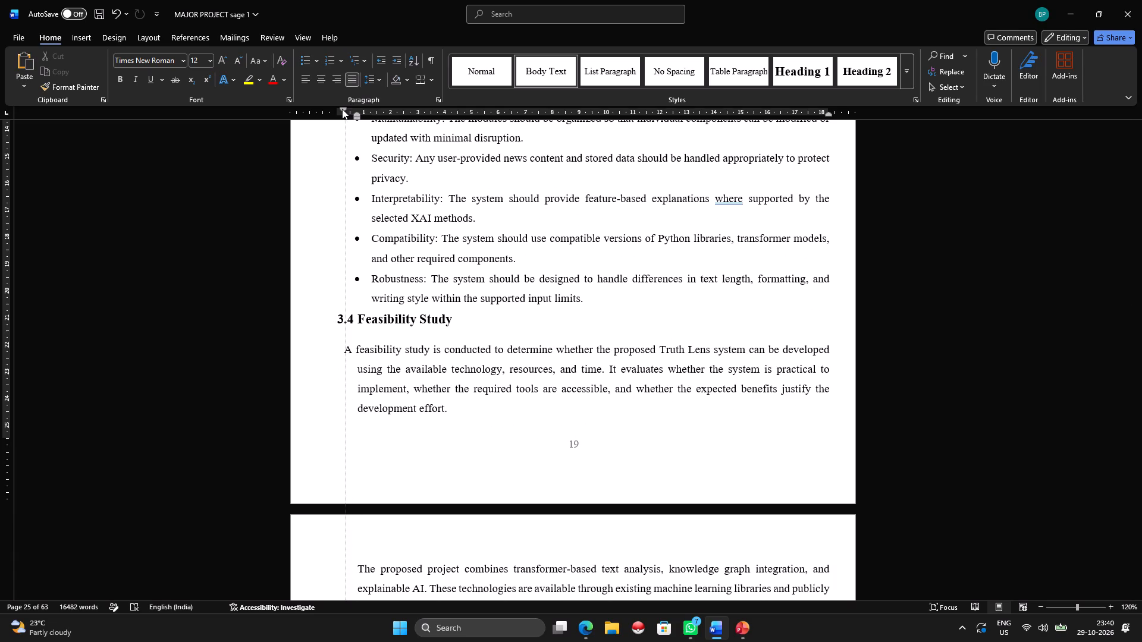
{"action": "left_click_drag", "start_coordinate": [342, 109], "coordinate": [338, 109]}
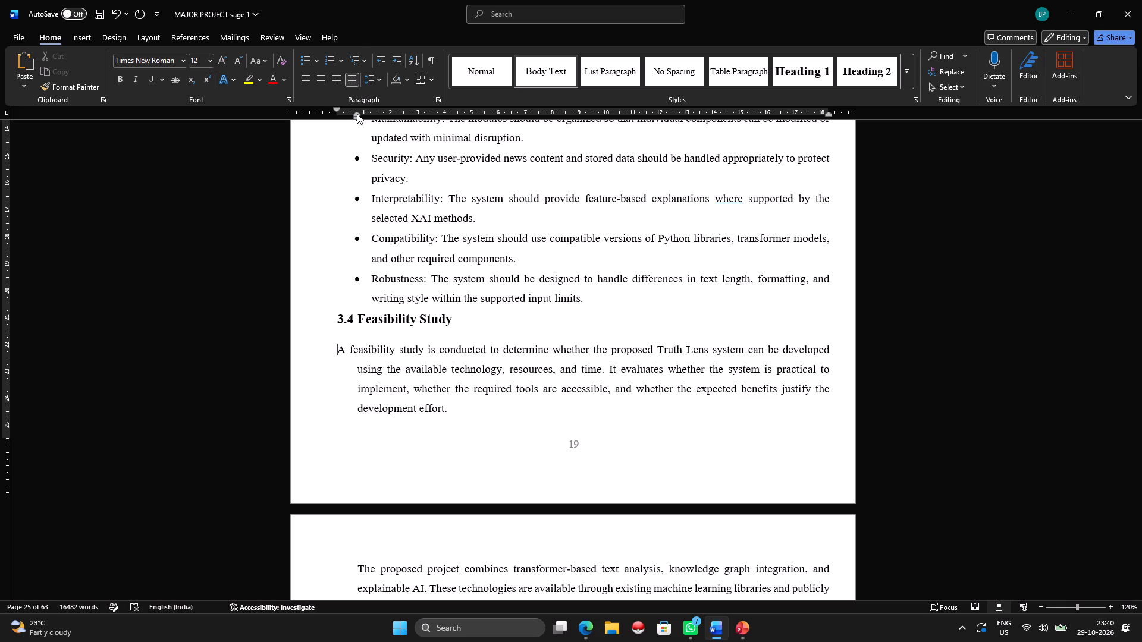
{"action": "left_click_drag", "start_coordinate": [357, 113], "coordinate": [335, 114]}
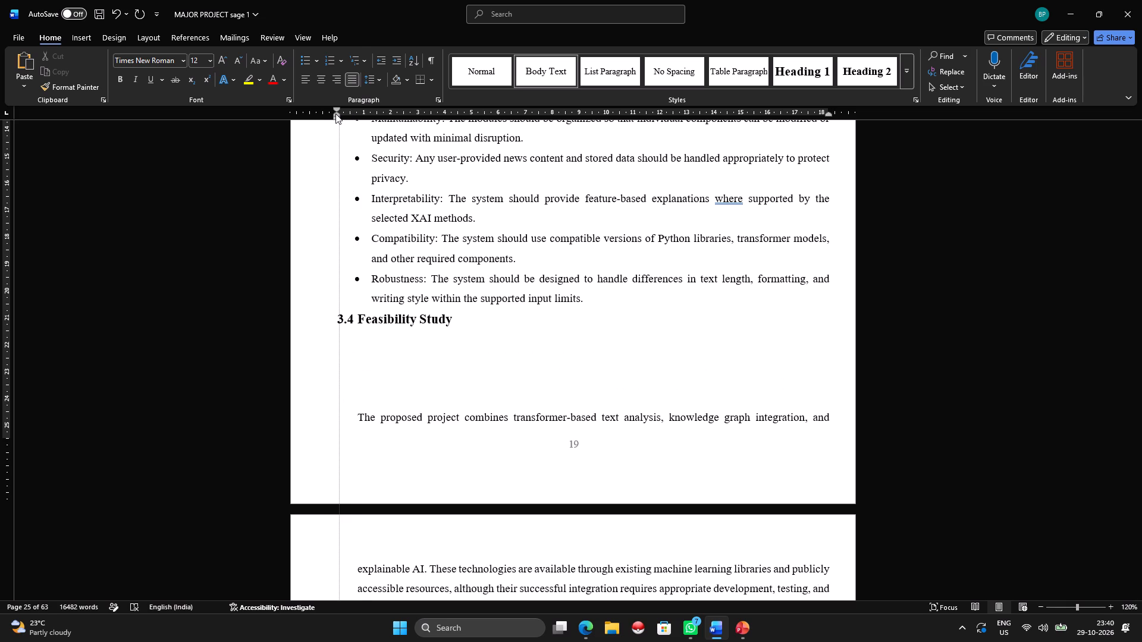
{"action": "left_click_drag", "start_coordinate": [335, 114], "coordinate": [337, 115]}
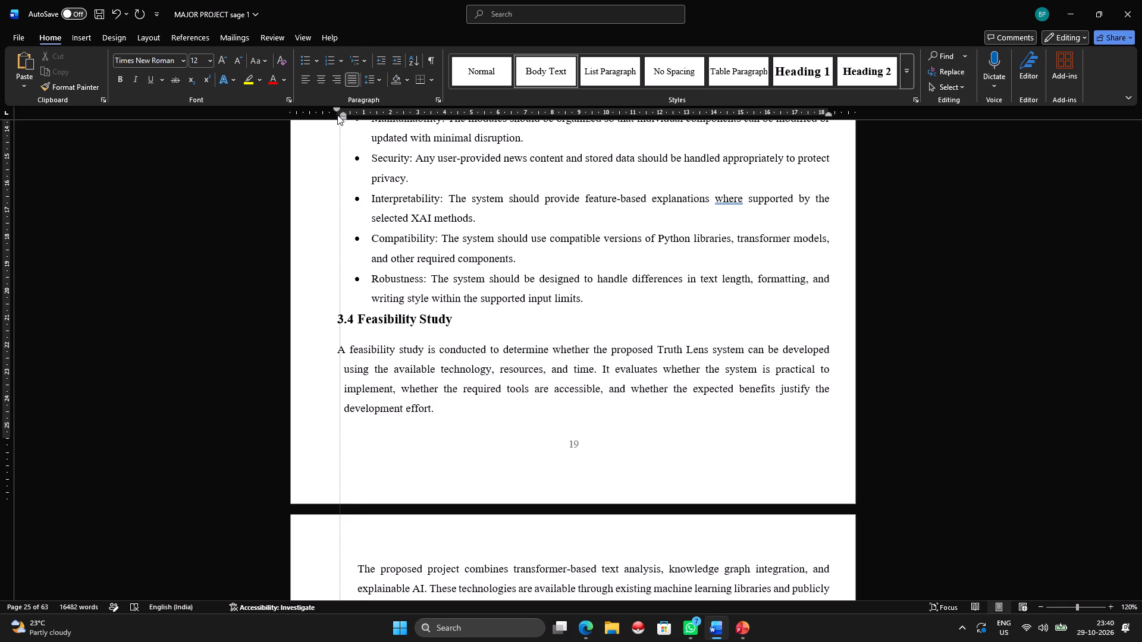
{"action": "left_click_drag", "start_coordinate": [337, 115], "coordinate": [342, 115]}
{"action": "left_click", "coordinate": [337, 109]}
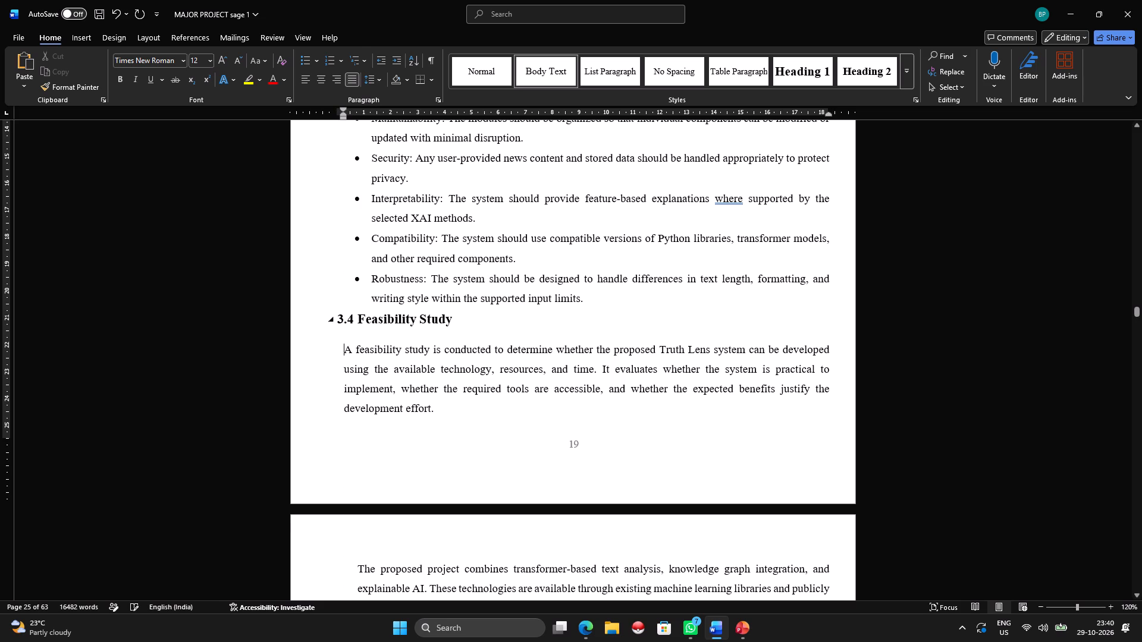
Check the paragraph indentation across section 3.4 and its Economic and Technical Feasibility subsections.
{"action": "scroll", "coordinate": [473, 429], "scroll_direction": "up", "scroll_amount": 1}
{"action": "scroll", "coordinate": [469, 382], "scroll_direction": "up", "scroll_amount": 4}
{"action": "scroll", "coordinate": [469, 382], "scroll_direction": "down", "scroll_amount": 12}
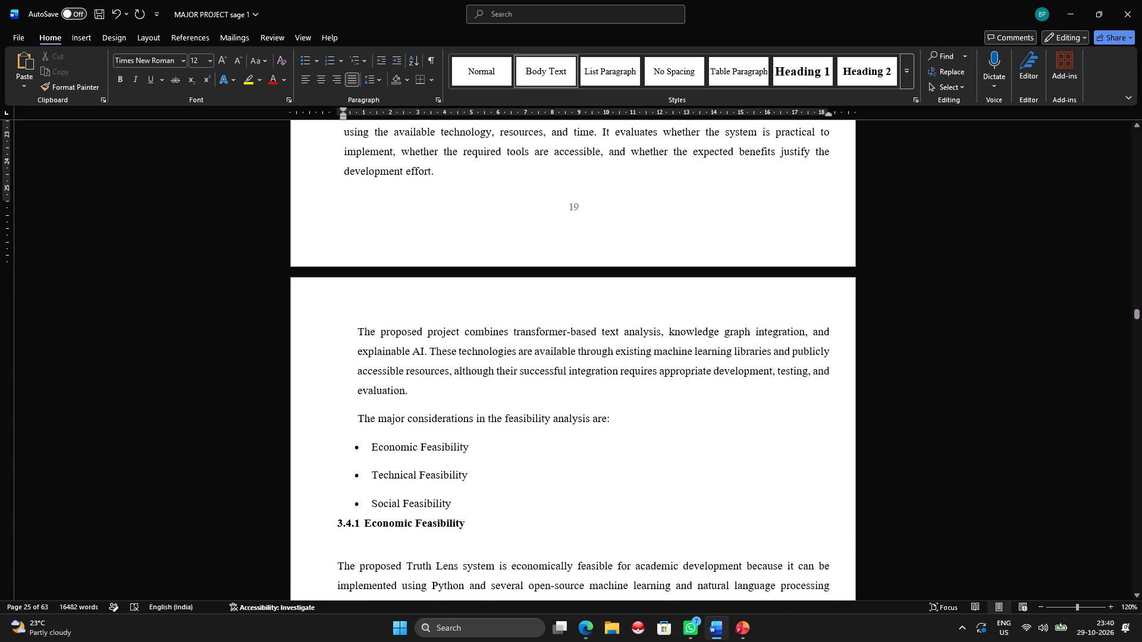
{"action": "scroll", "coordinate": [469, 382], "scroll_direction": "down", "scroll_amount": 14}
{"action": "scroll", "coordinate": [470, 382], "scroll_direction": "down", "scroll_amount": 7}
{"action": "scroll", "coordinate": [470, 382], "scroll_direction": "up", "scroll_amount": 11}
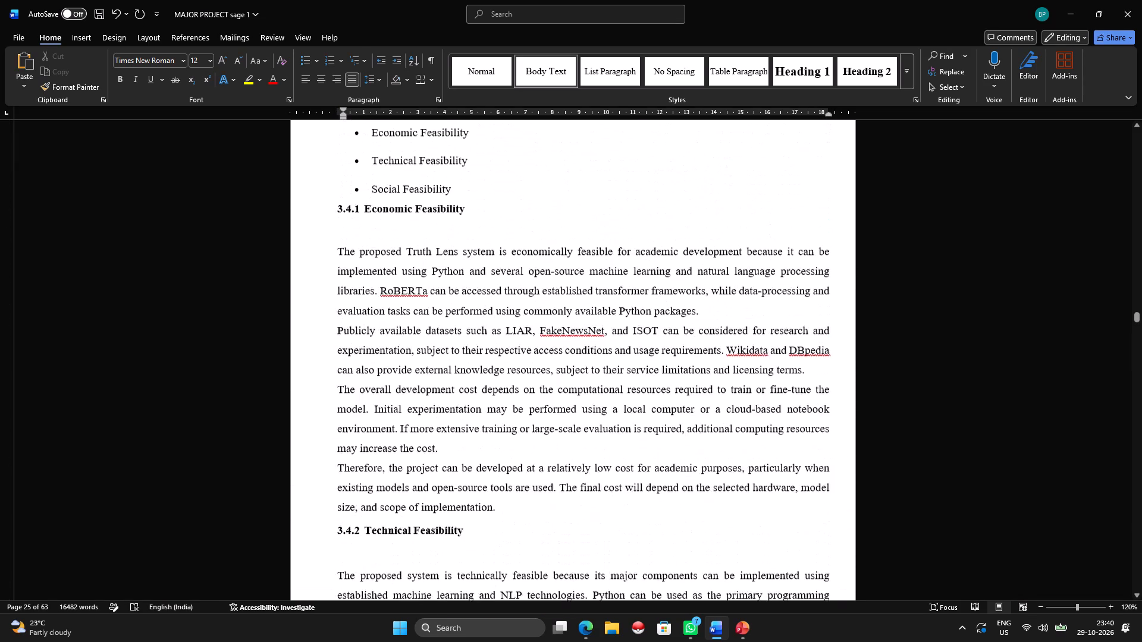
{"action": "scroll", "coordinate": [470, 382], "scroll_direction": "up", "scroll_amount": 11}
{"action": "scroll", "coordinate": [470, 382], "scroll_direction": "down", "scroll_amount": 2}
{"action": "scroll", "coordinate": [421, 362], "scroll_direction": "up", "scroll_amount": 4}
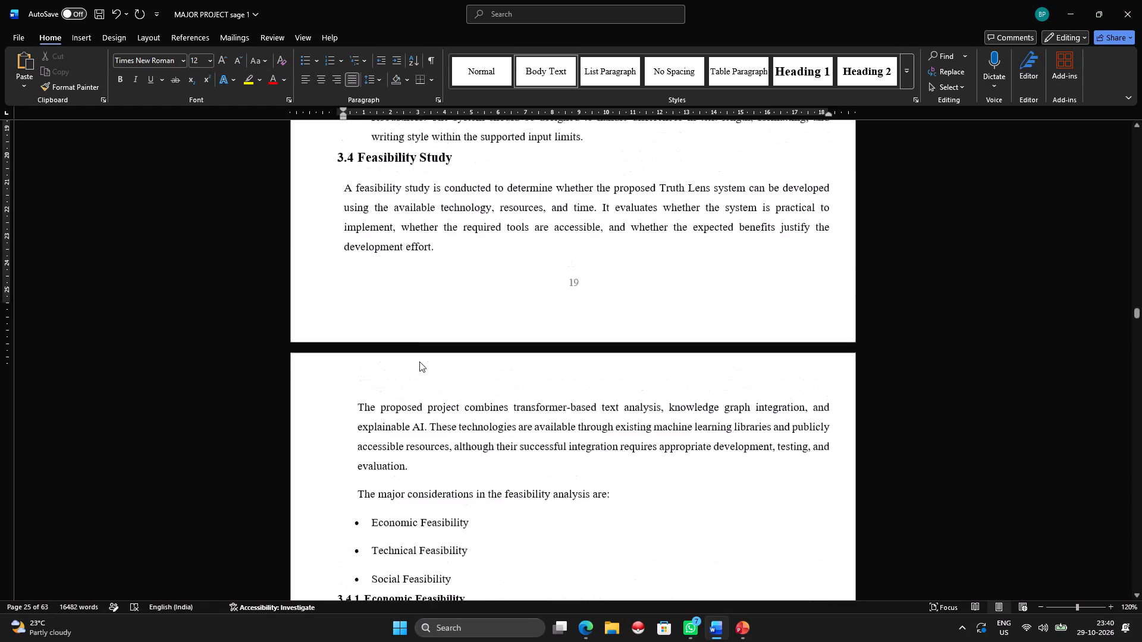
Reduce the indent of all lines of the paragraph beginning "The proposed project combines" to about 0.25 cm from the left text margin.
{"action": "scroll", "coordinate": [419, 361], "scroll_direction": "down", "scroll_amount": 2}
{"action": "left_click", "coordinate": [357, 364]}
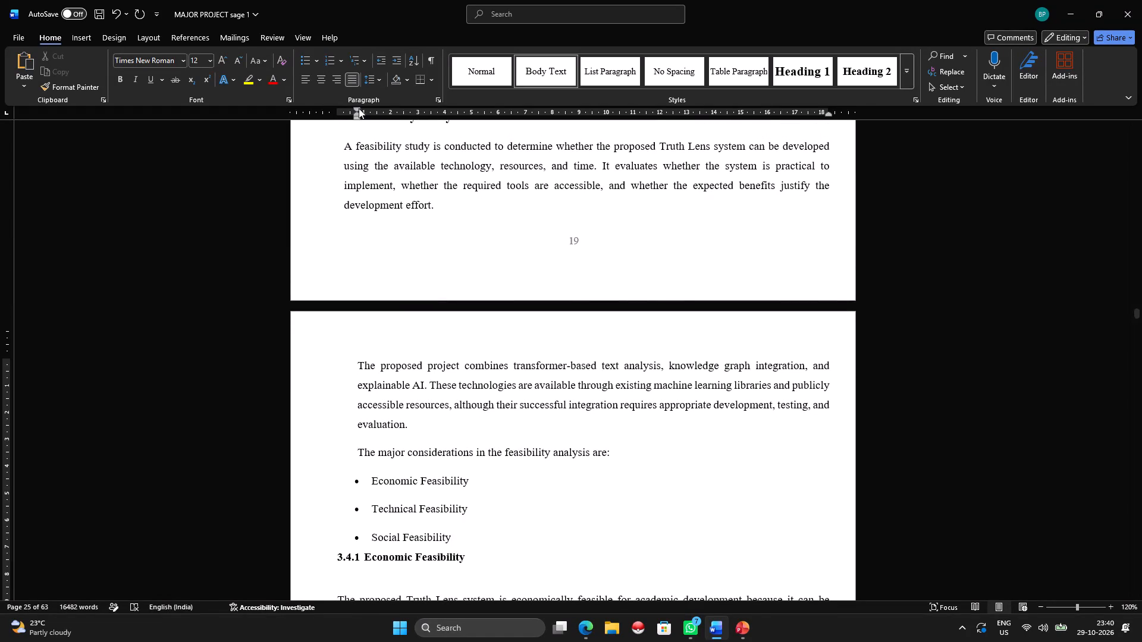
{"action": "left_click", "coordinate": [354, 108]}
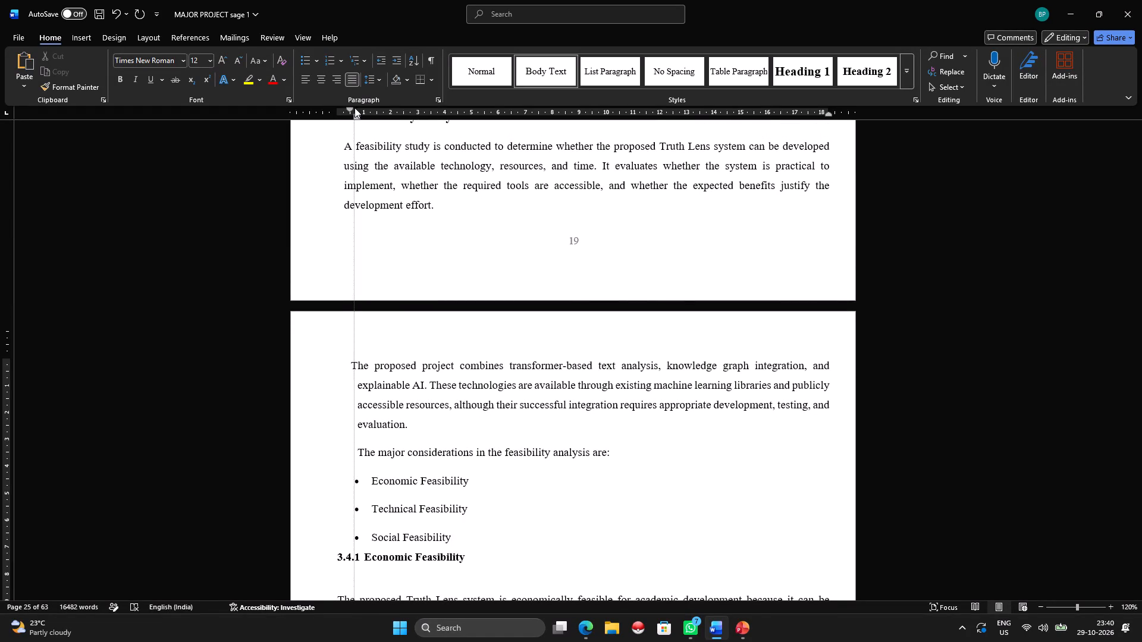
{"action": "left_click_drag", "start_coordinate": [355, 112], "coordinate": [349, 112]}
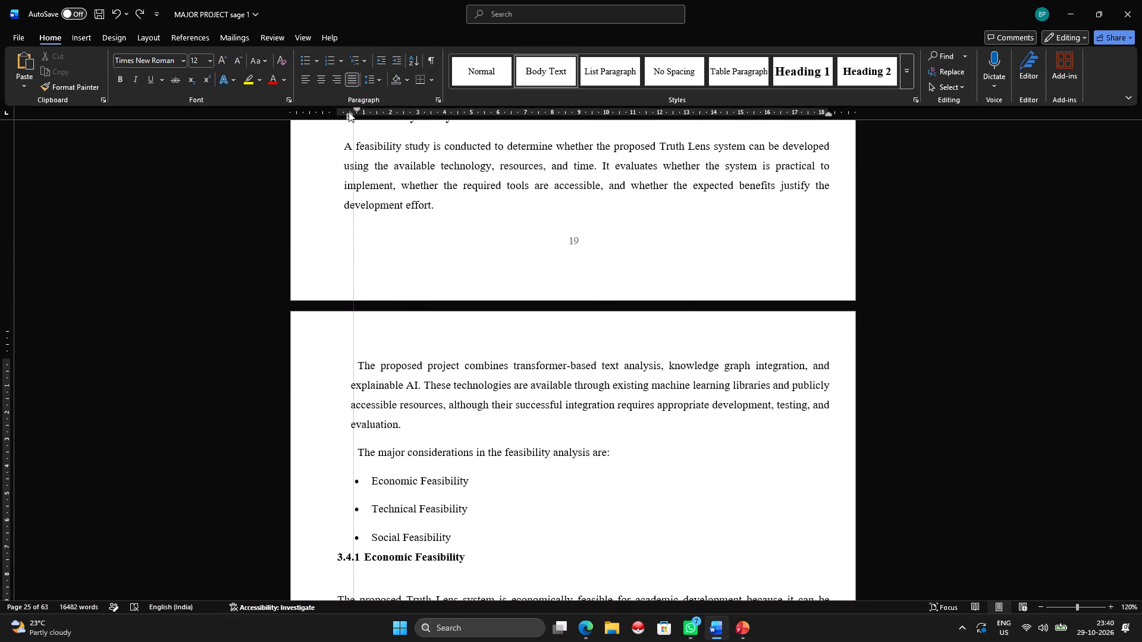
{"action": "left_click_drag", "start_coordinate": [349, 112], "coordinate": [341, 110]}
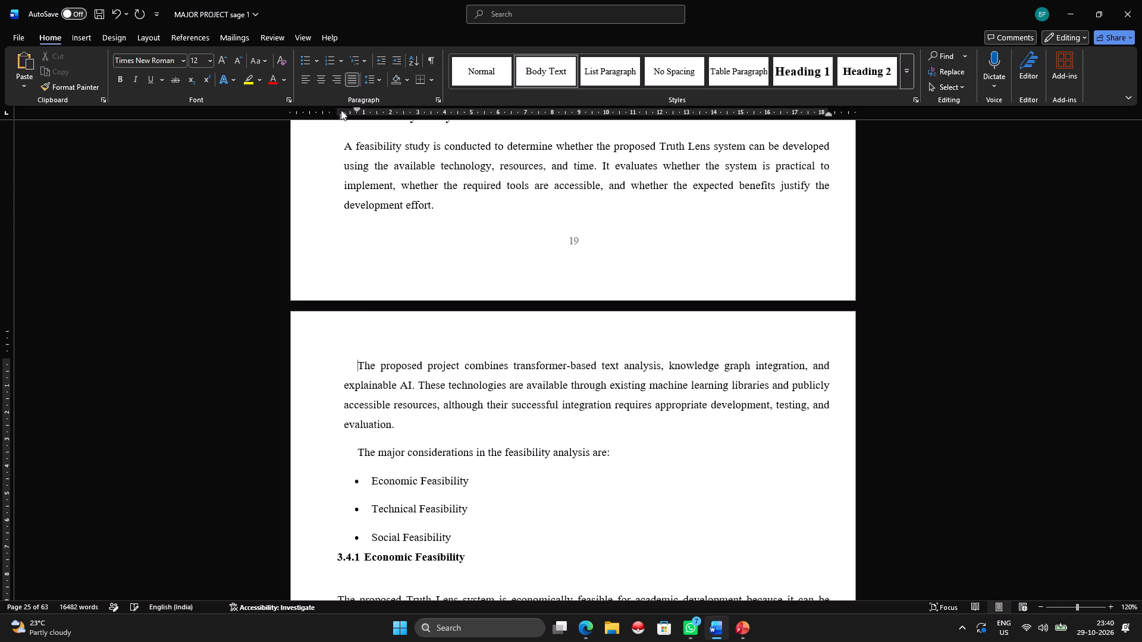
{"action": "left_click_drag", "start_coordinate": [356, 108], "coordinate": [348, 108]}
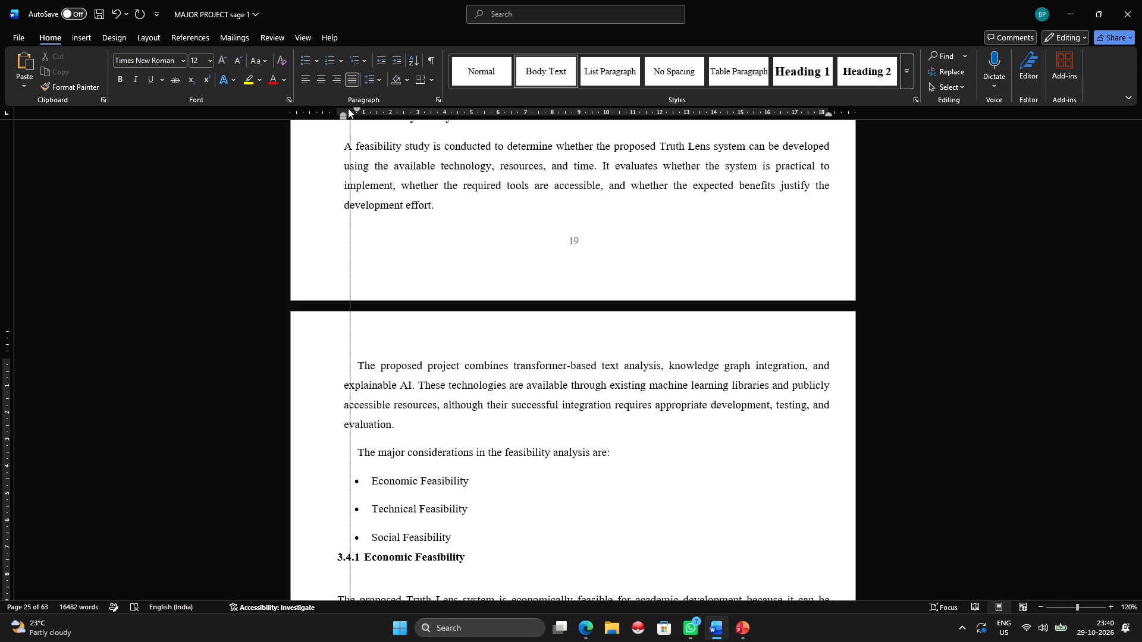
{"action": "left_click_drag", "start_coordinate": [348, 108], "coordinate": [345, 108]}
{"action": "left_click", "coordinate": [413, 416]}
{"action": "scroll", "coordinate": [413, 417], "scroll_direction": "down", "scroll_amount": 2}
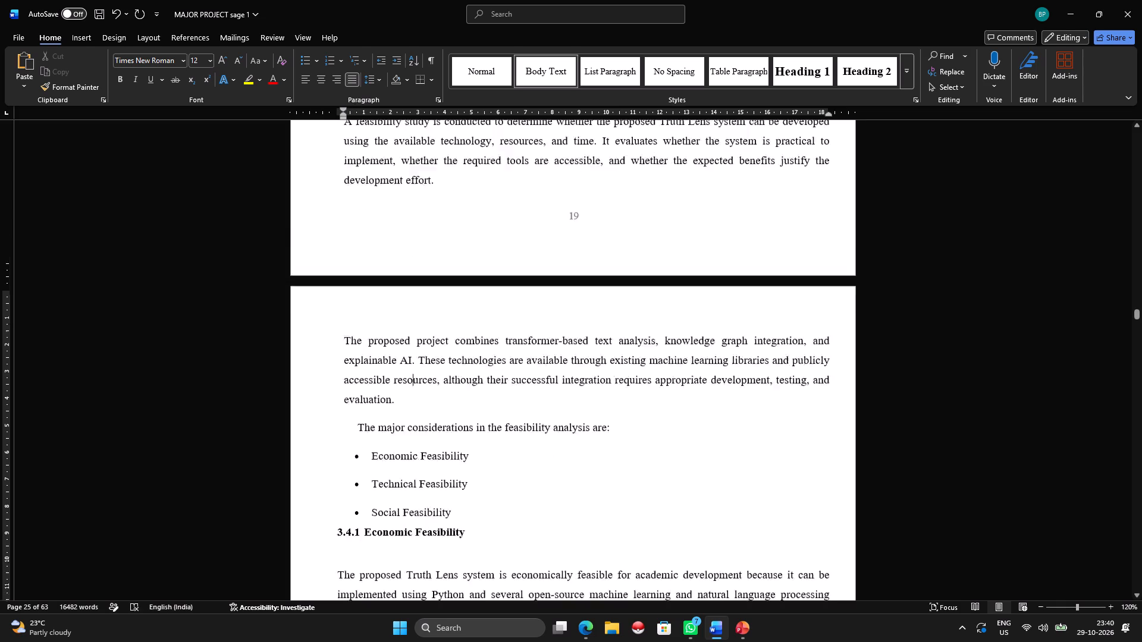
Align the line "The major considerations in the feasibility analysis are:" with the left text margin.
{"action": "scroll", "coordinate": [413, 420], "scroll_direction": "down", "scroll_amount": 1}
{"action": "left_click", "coordinate": [361, 345]}
{"action": "left_click", "coordinate": [359, 350]}
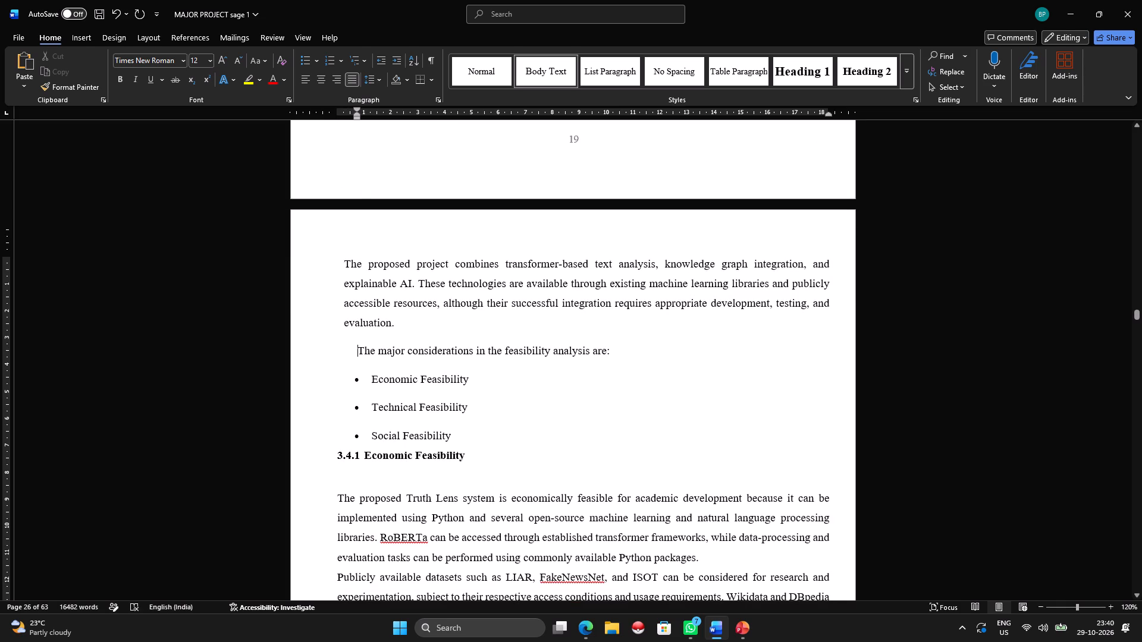
{"action": "left_click_drag", "start_coordinate": [357, 107], "coordinate": [343, 108]}
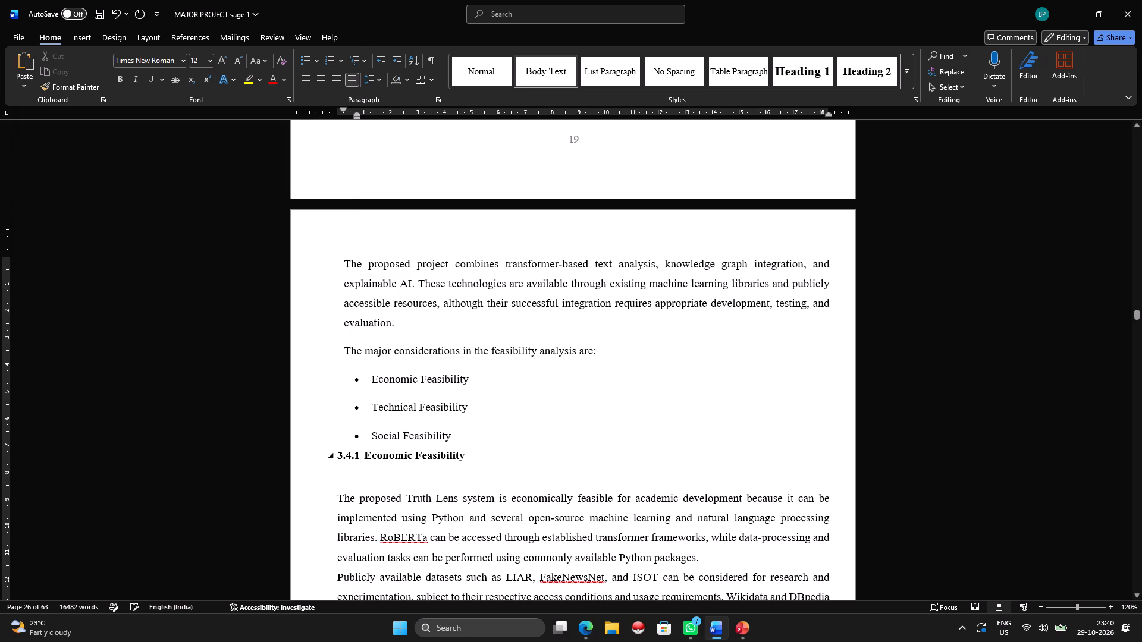
{"action": "left_click", "coordinate": [470, 444]}
{"action": "scroll", "coordinate": [426, 496], "scroll_direction": "down", "scroll_amount": 2}
{"action": "left_click", "coordinate": [347, 281]}
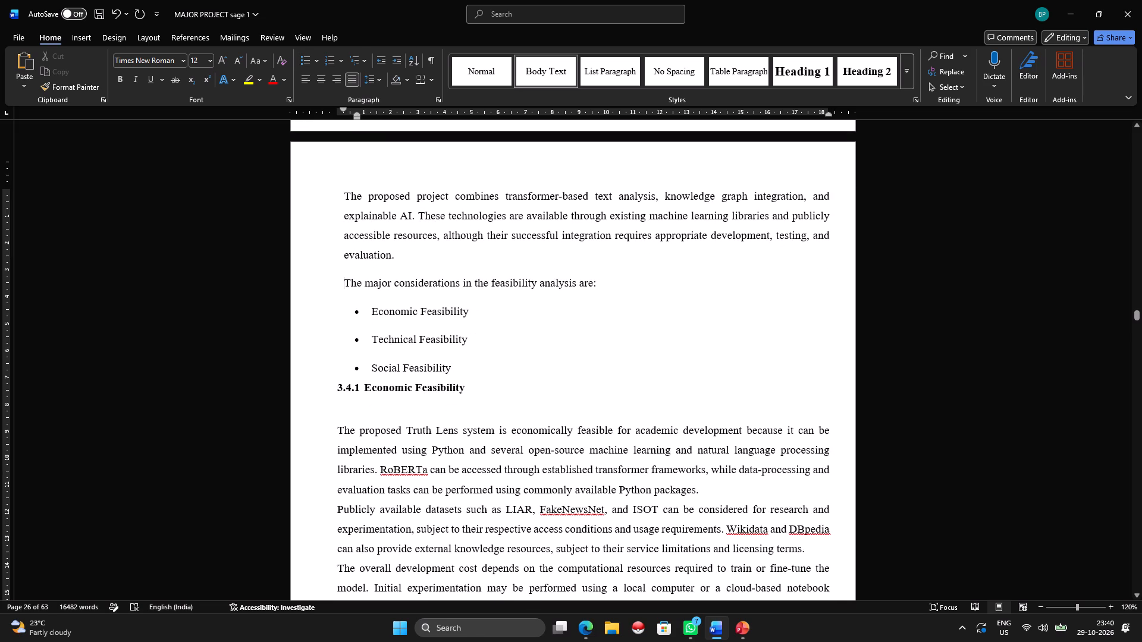
{"action": "left_click", "coordinate": [344, 109]}
Align all lines of the paragraph beginning "The proposed project combines" with the left text margin.
{"action": "left_click_drag", "start_coordinate": [395, 257], "coordinate": [350, 194]}
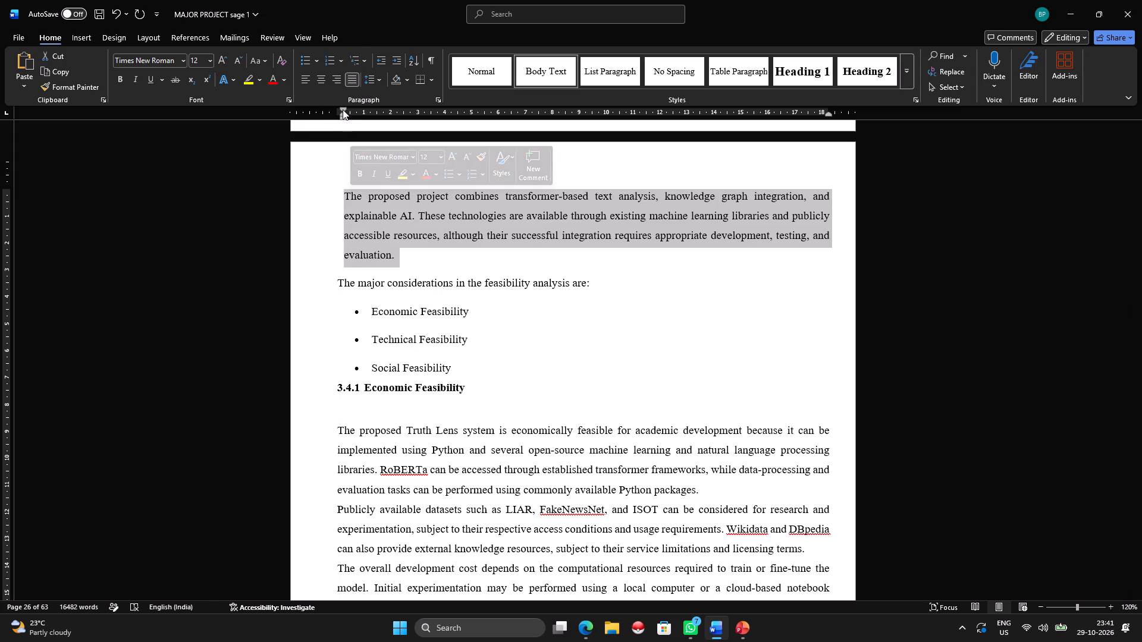
{"action": "left_click_drag", "start_coordinate": [343, 109], "coordinate": [337, 109]}
{"action": "left_click_drag", "start_coordinate": [343, 114], "coordinate": [340, 113]}
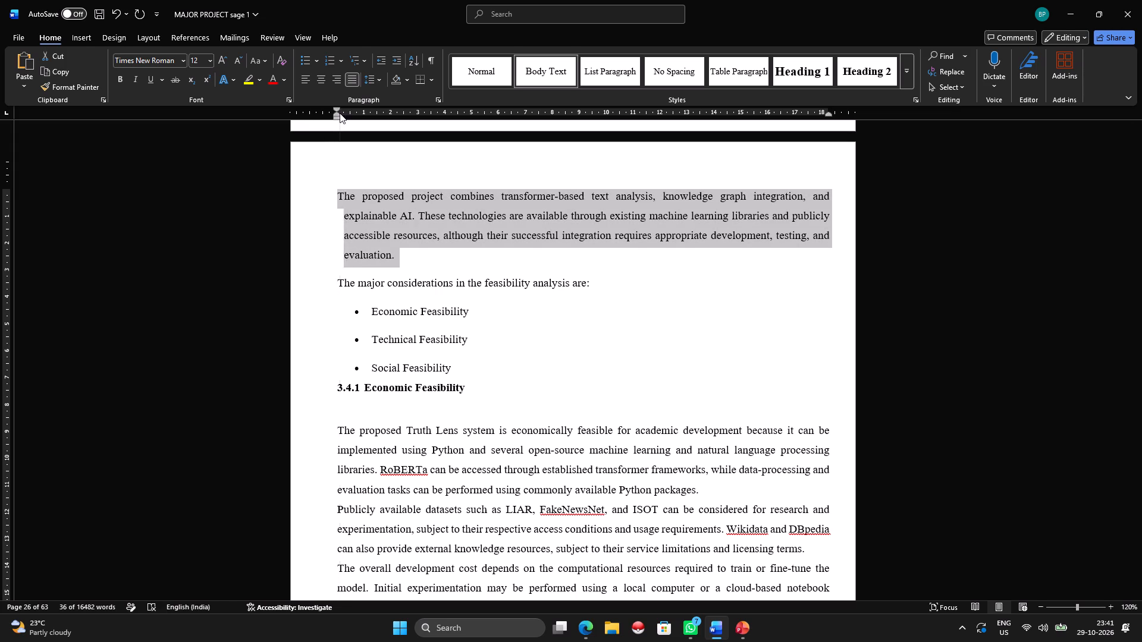
{"action": "left_click_drag", "start_coordinate": [340, 113], "coordinate": [337, 113]}
{"action": "left_click", "coordinate": [403, 272]}
{"action": "left_click", "coordinate": [406, 253]}
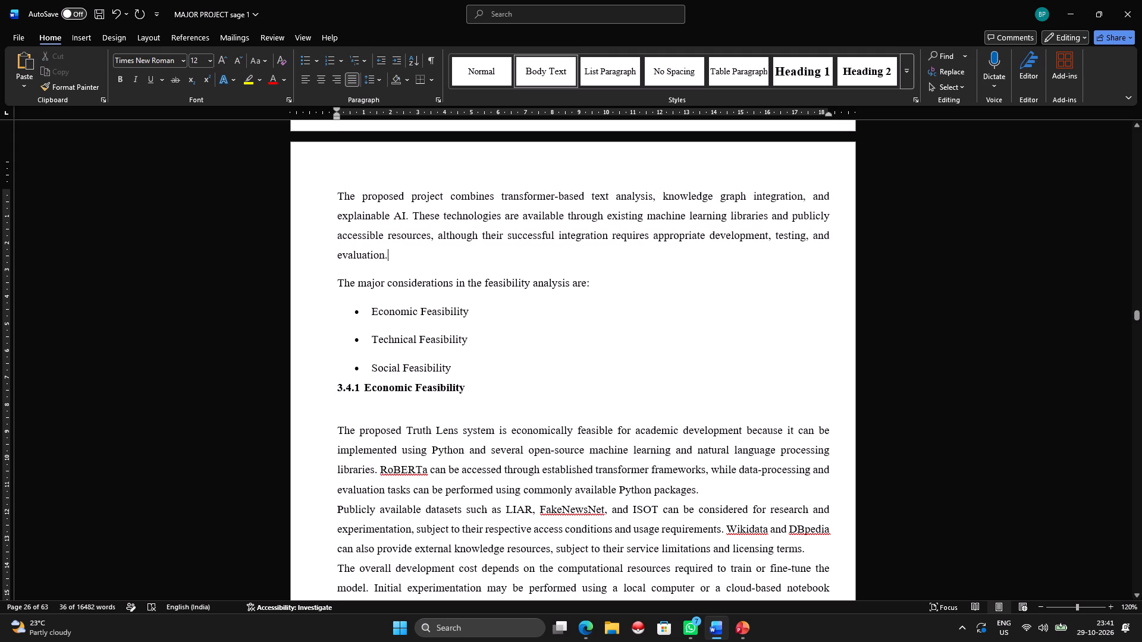
Delete the blank lines below the 3.4.1 Economic Feasibility and 3.4.2 Technical Feasibility headings.
{"action": "scroll", "coordinate": [410, 306], "scroll_direction": "up", "scroll_amount": 13}
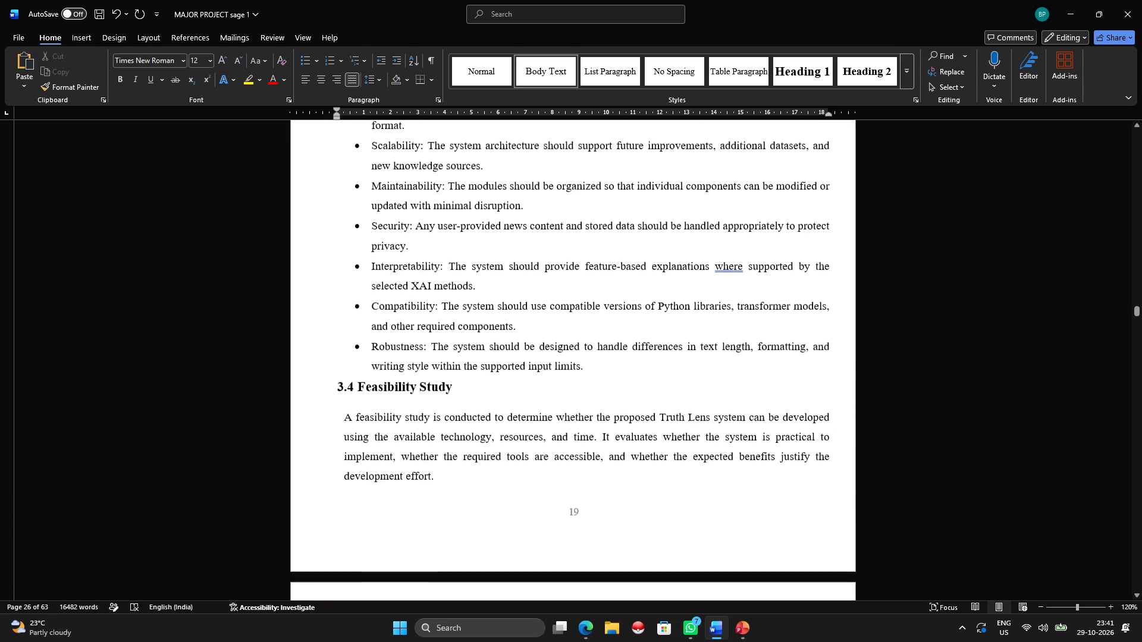
{"action": "scroll", "coordinate": [413, 313], "scroll_direction": "up", "scroll_amount": 11}
{"action": "scroll", "coordinate": [459, 311], "scroll_direction": "down", "scroll_amount": 20}
{"action": "scroll", "coordinate": [459, 311], "scroll_direction": "down", "scroll_amount": 4}
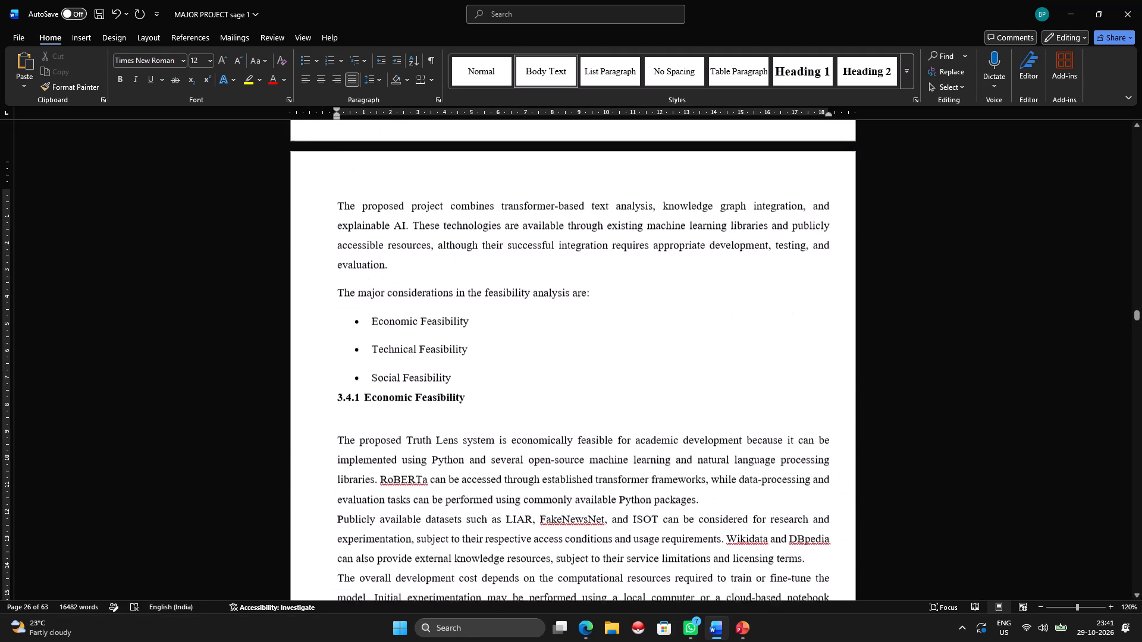
{"action": "scroll", "coordinate": [464, 311], "scroll_direction": "down", "scroll_amount": 6}
{"action": "left_click", "coordinate": [376, 206]}
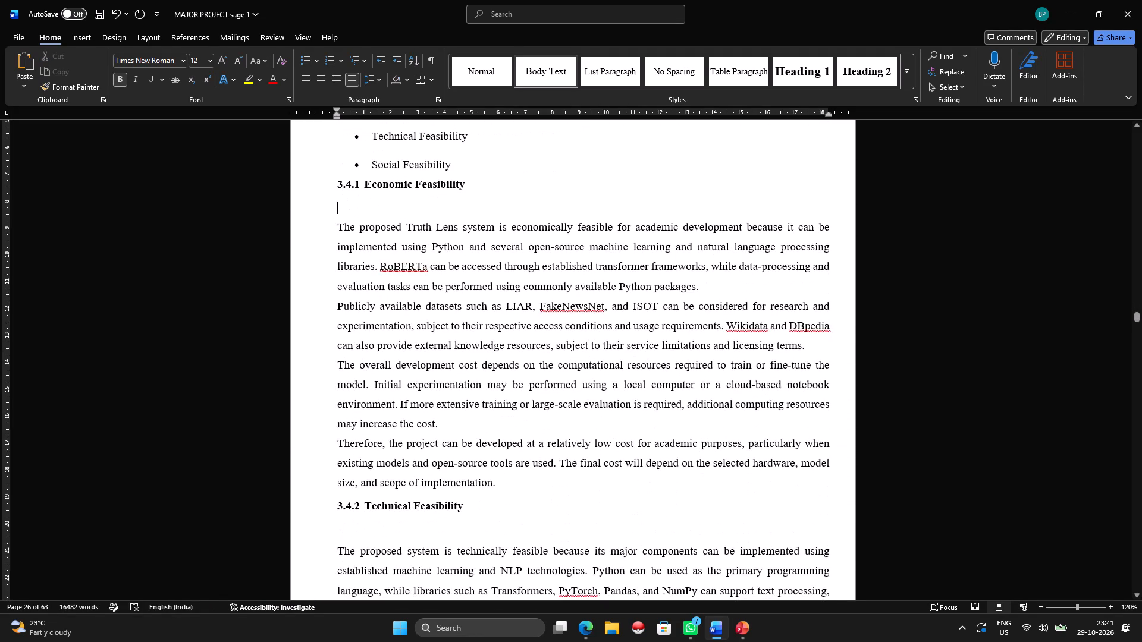
{"action": "key", "text": "BackSpace"}
{"action": "scroll", "coordinate": [420, 335], "scroll_direction": "down", "scroll_amount": 1}
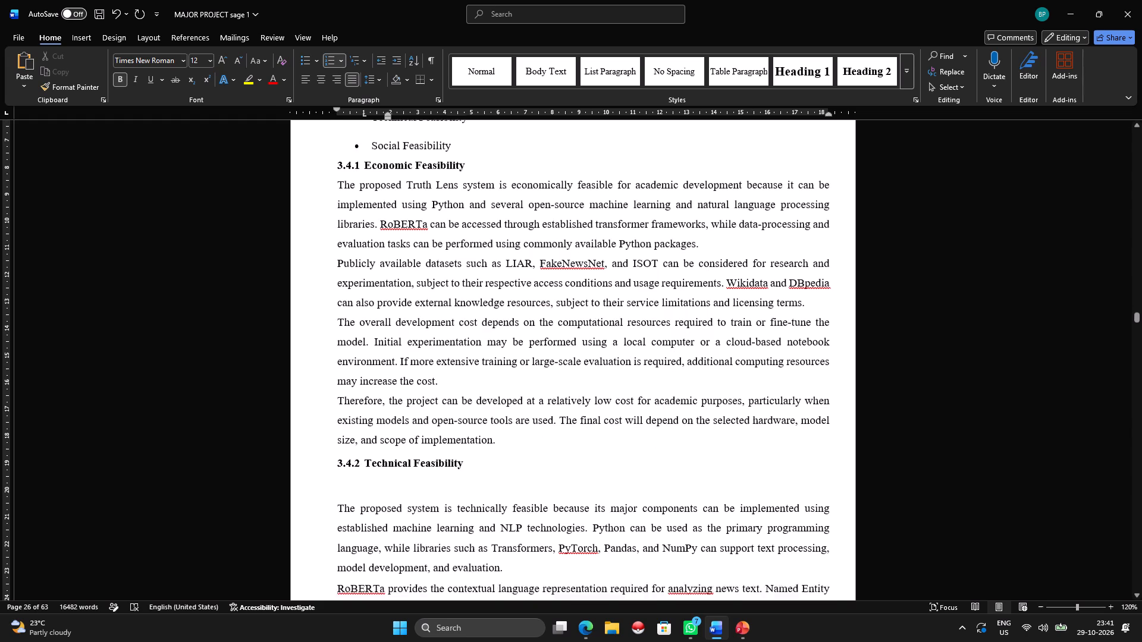
{"action": "left_click", "coordinate": [387, 464]}
{"action": "key", "text": "BackSpace"}
Delete the blank lines above and below the 3.4.3 Social Feasibility heading.
{"action": "scroll", "coordinate": [394, 465], "scroll_direction": "down", "scroll_amount": 15}
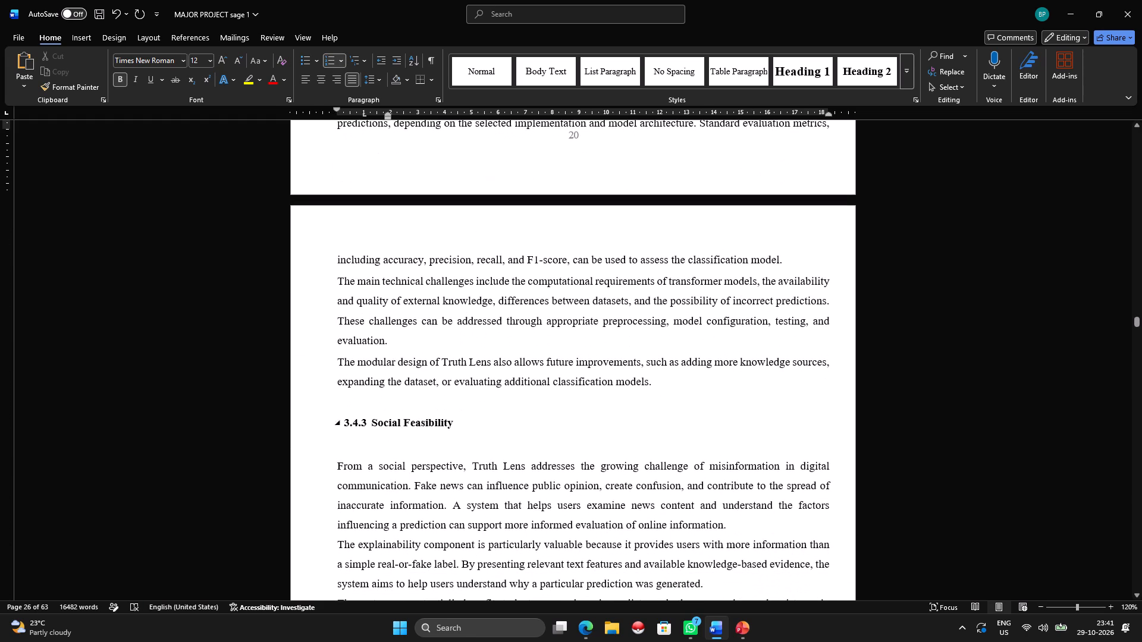
{"action": "left_click", "coordinate": [369, 398]}
{"action": "key", "text": "BackSpace"}
{"action": "left_click", "coordinate": [376, 414]}
{"action": "key", "text": "BackSpace"}
{"action": "scroll", "coordinate": [381, 432], "scroll_direction": "down", "scroll_amount": 2}
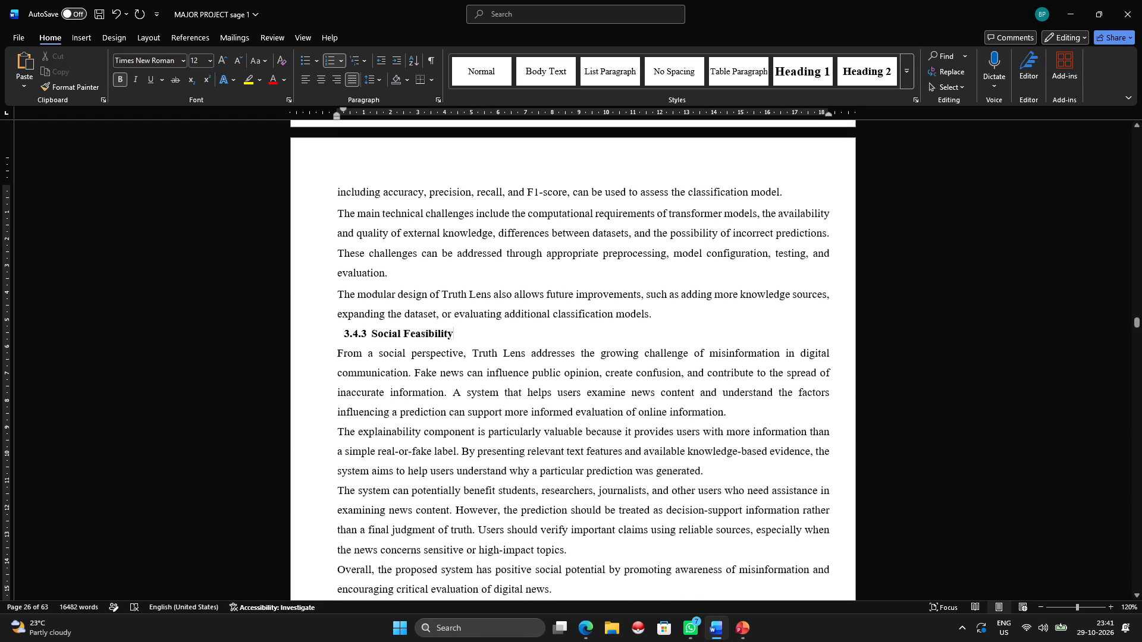
Shift the 3.4.3 Social Feasibility heading outward to about 0.25 cm outside the left text margin.
{"action": "scroll", "coordinate": [399, 413], "scroll_direction": "up", "scroll_amount": 12}
{"action": "scroll", "coordinate": [432, 394], "scroll_direction": "down", "scroll_amount": 3}
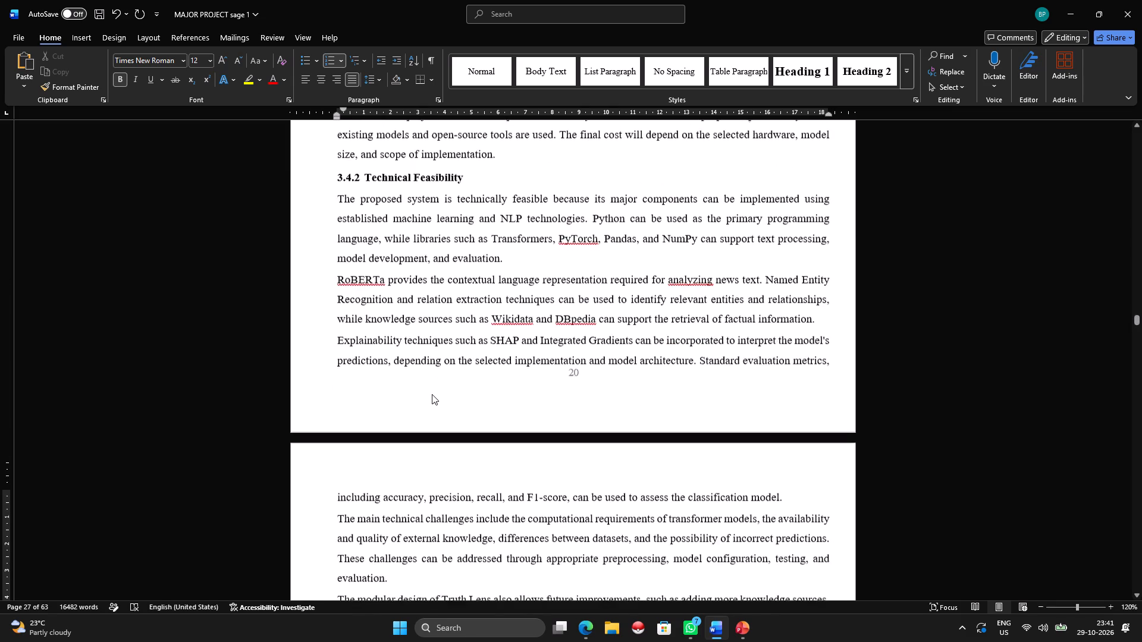
{"action": "scroll", "coordinate": [432, 394], "scroll_direction": "down", "scroll_amount": 14}
{"action": "scroll", "coordinate": [428, 399], "scroll_direction": "up", "scroll_amount": 11}
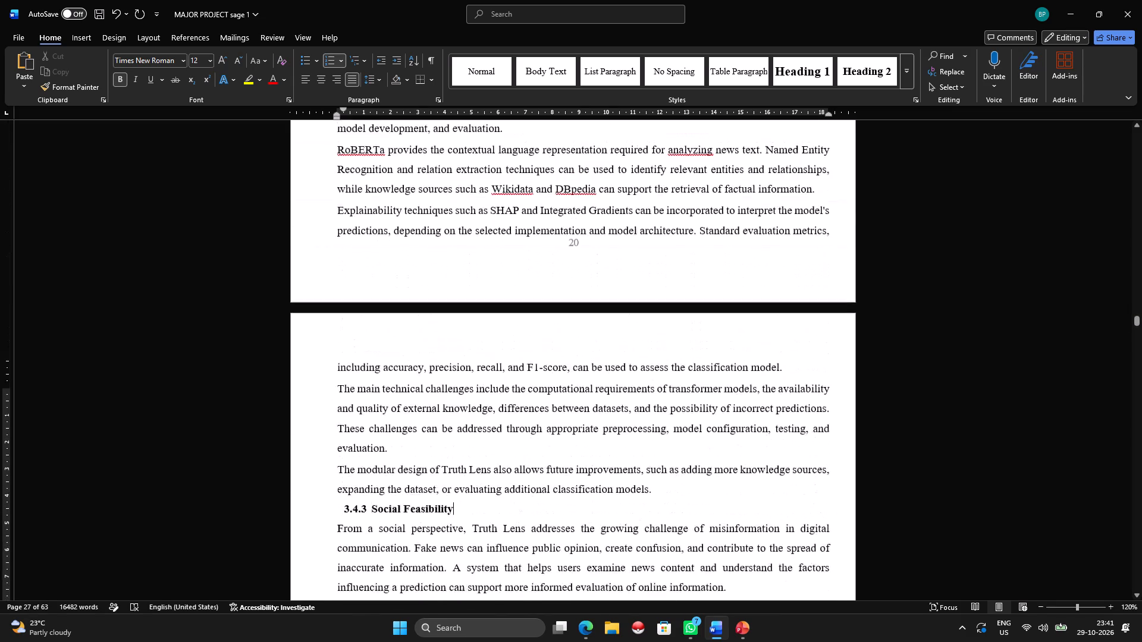
{"action": "scroll", "coordinate": [403, 396], "scroll_direction": "up", "scroll_amount": 3}
{"action": "scroll", "coordinate": [403, 396], "scroll_direction": "down", "scroll_amount": 5}
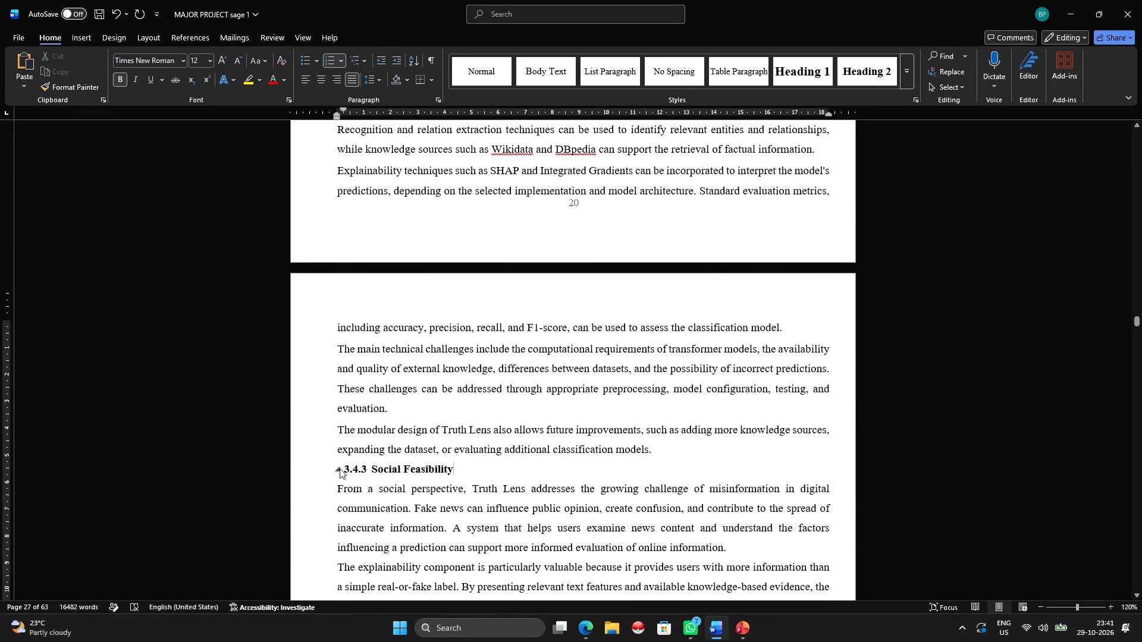
{"action": "left_click", "coordinate": [372, 470]}
{"action": "left_click_drag", "start_coordinate": [336, 115], "coordinate": [330, 115]}
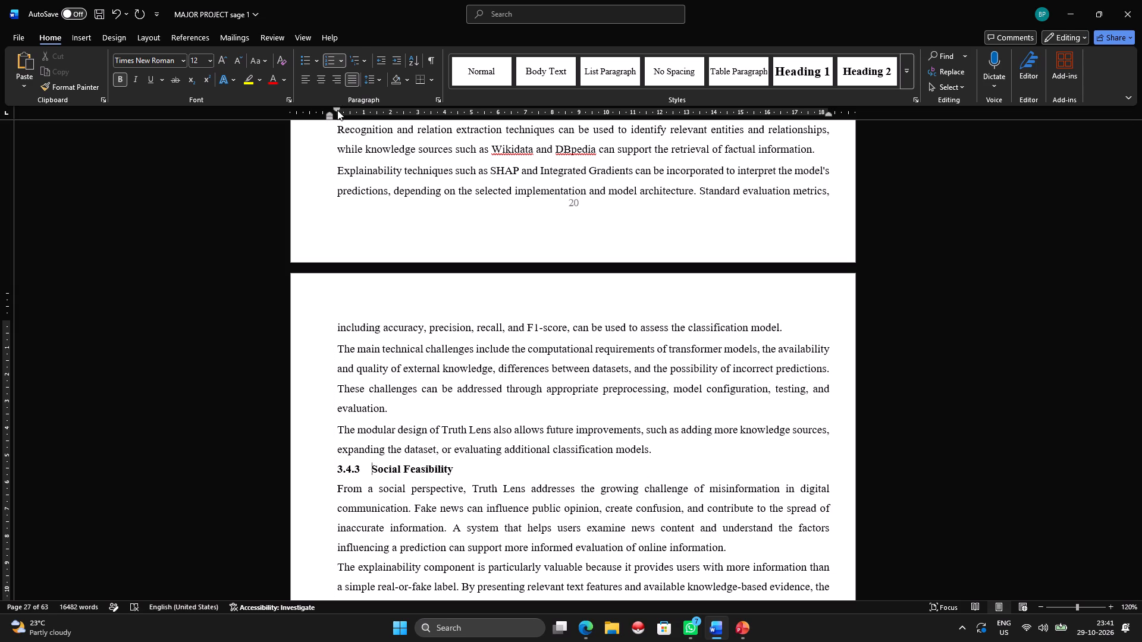
{"action": "left_click_drag", "start_coordinate": [337, 110], "coordinate": [331, 110]}
Close the gap between the number and title of the 3.4.3 Social Feasibility heading with a hanging indent at about 0.75 cm.
{"action": "key", "text": "BackSpace"}
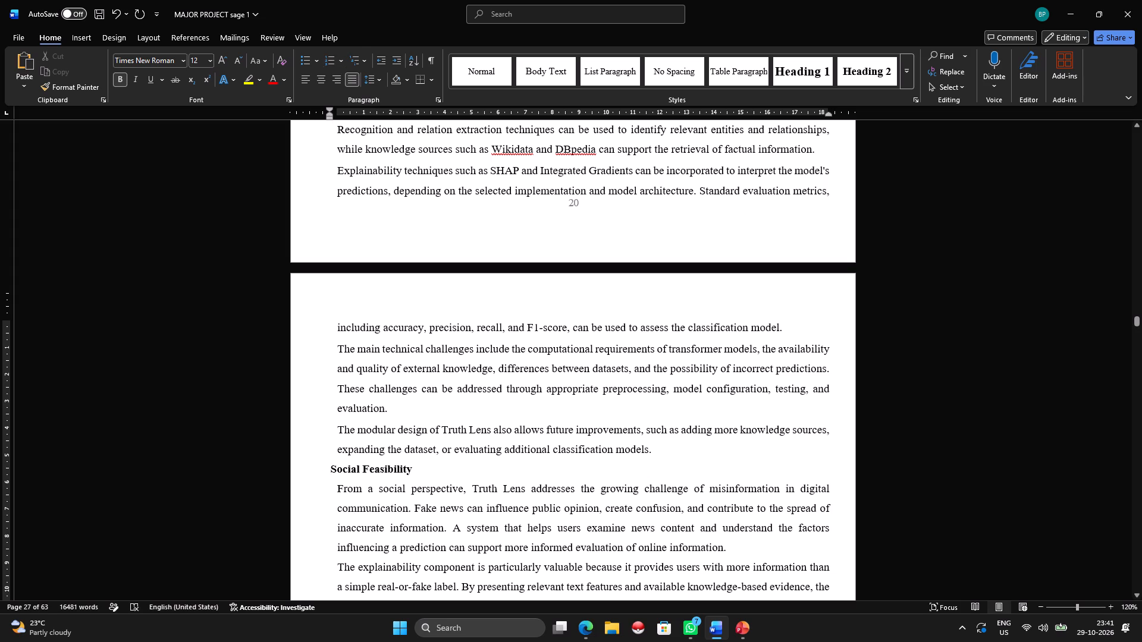
{"action": "key", "text": "ctrl+z"}
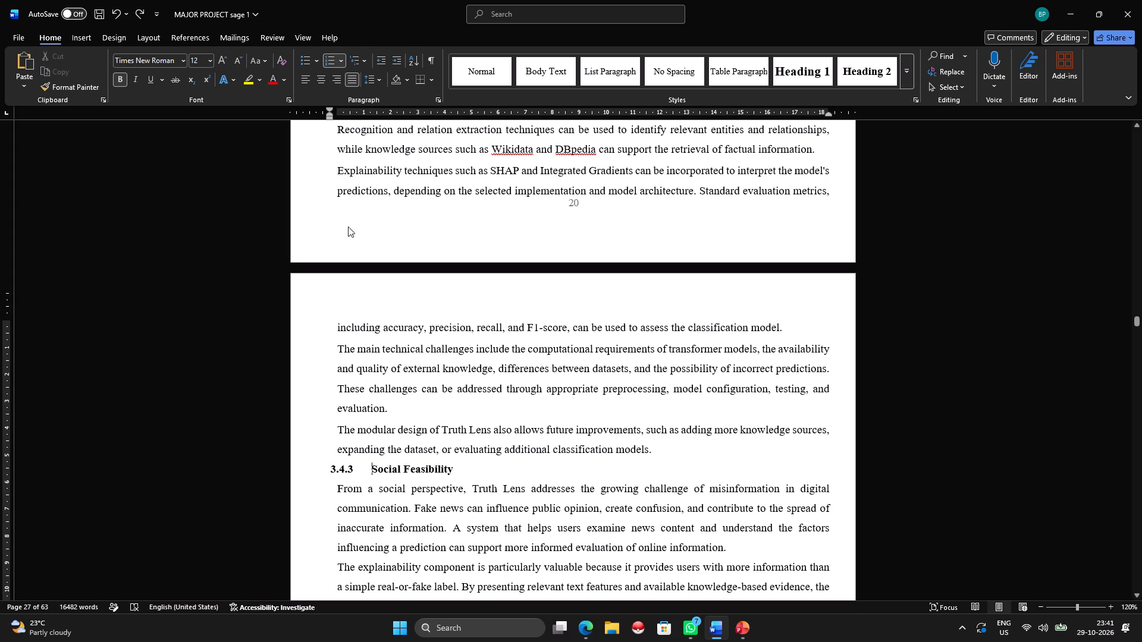
{"action": "left_click", "coordinate": [453, 489]}
{"action": "scroll", "coordinate": [426, 502], "scroll_direction": "down", "scroll_amount": 4}
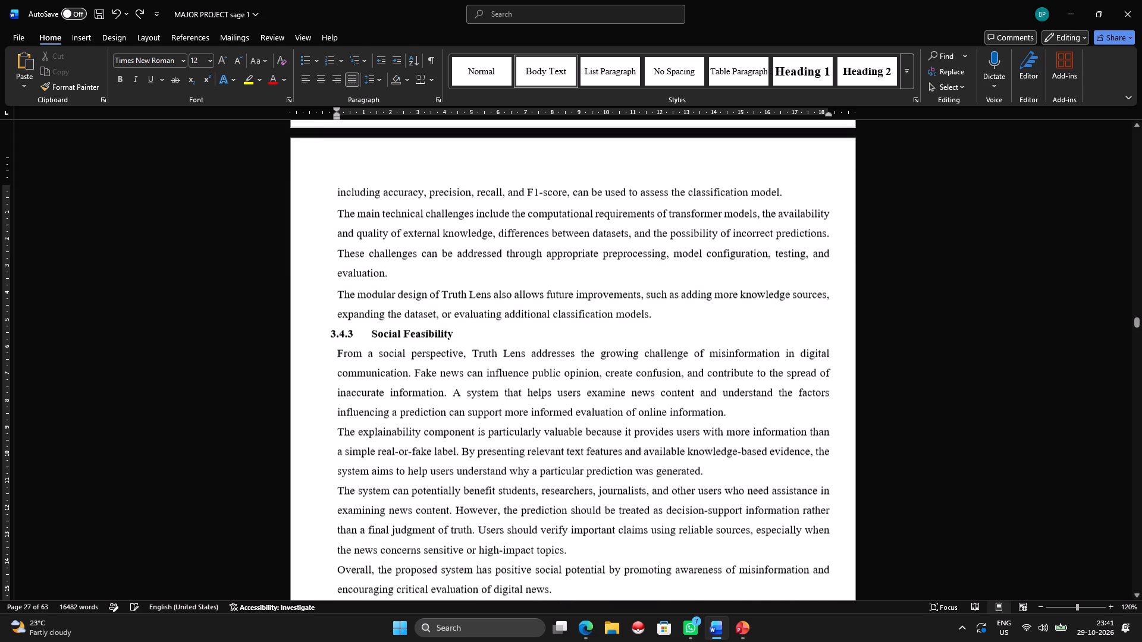
{"action": "left_click", "coordinate": [371, 330]}
{"action": "left_click", "coordinate": [361, 336]}
{"action": "left_click", "coordinate": [357, 331]}
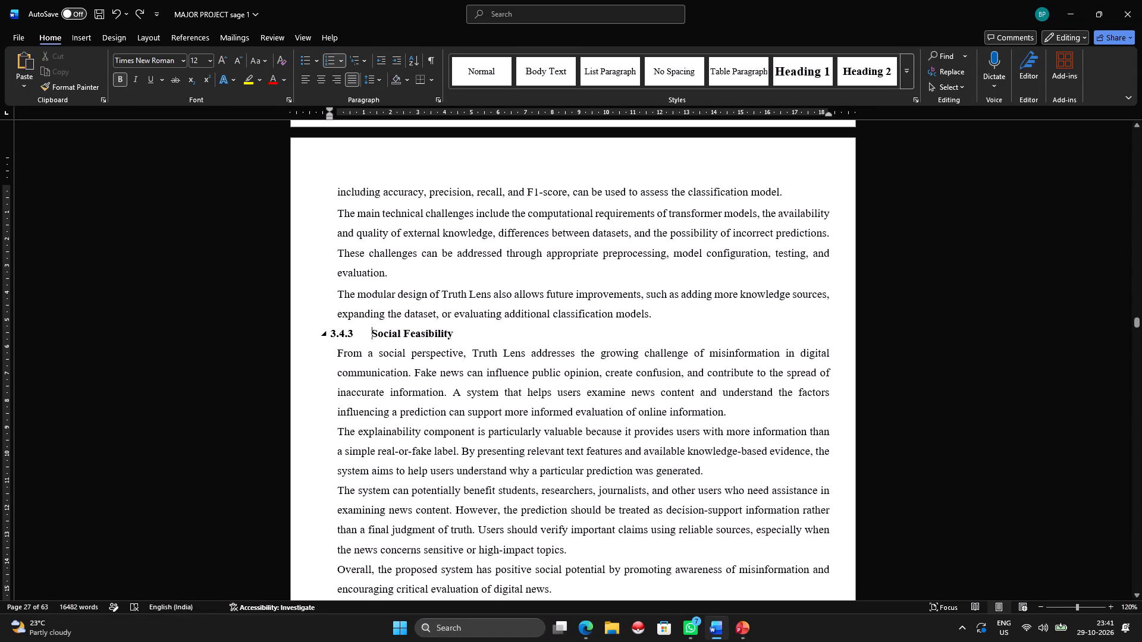
{"action": "left_click", "coordinate": [374, 335]}
{"action": "left_click_drag", "start_coordinate": [329, 114], "coordinate": [319, 114]}
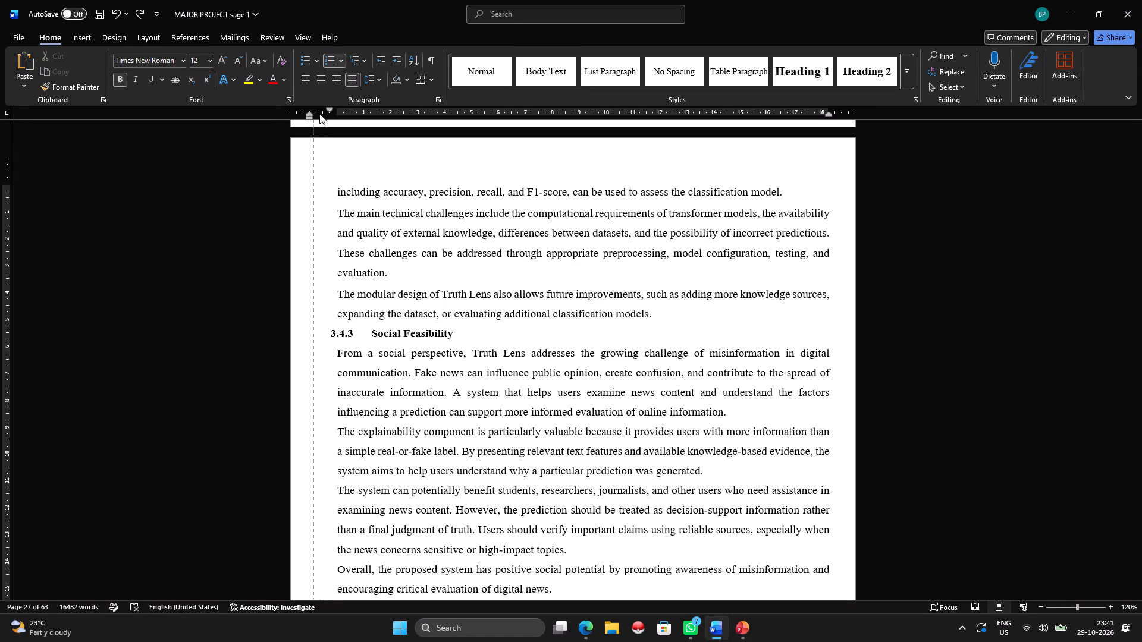
{"action": "left_click_drag", "start_coordinate": [319, 114], "coordinate": [356, 115]}
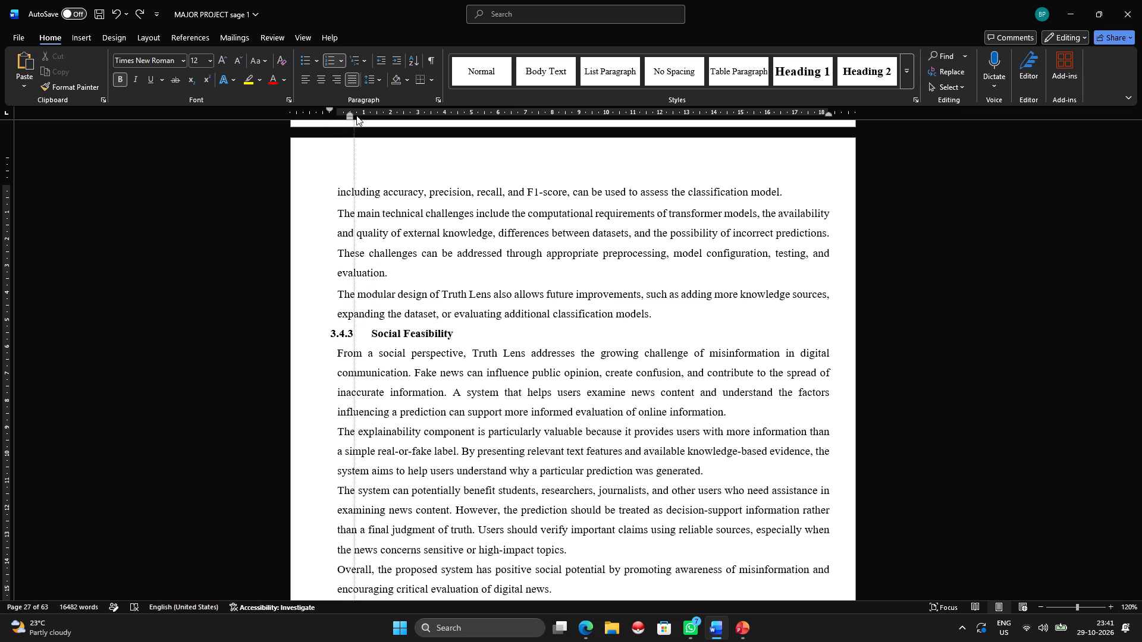
{"action": "left_click_drag", "start_coordinate": [356, 115], "coordinate": [355, 115]}
{"action": "left_click", "coordinate": [465, 330]}
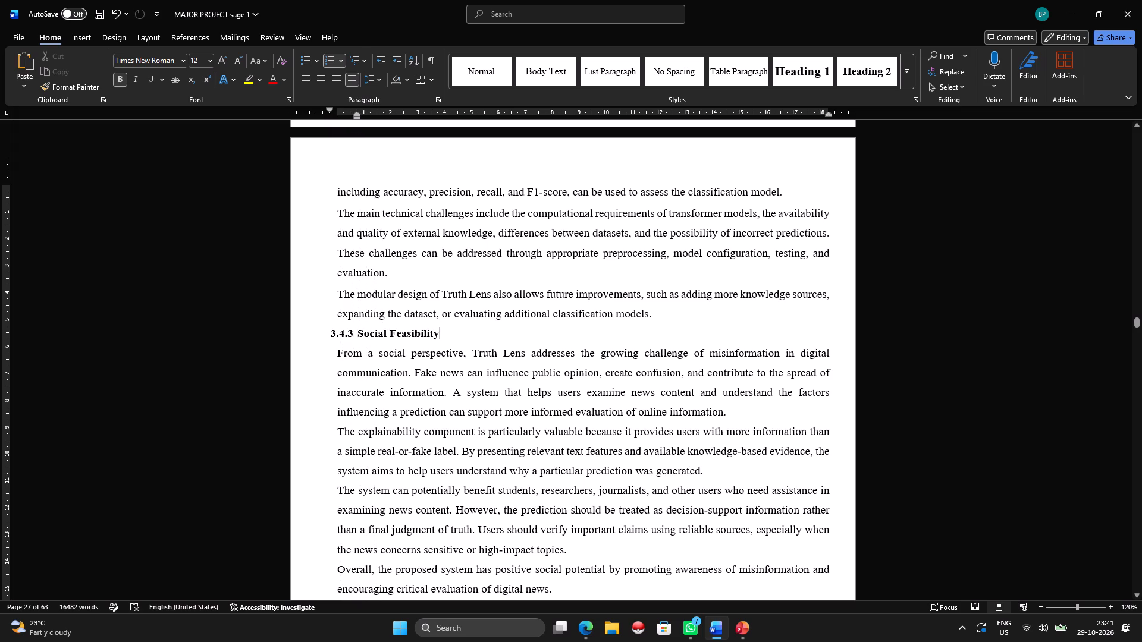
Compare the alignment of the 3.4.2 Technical Feasibility and 3.4.3 Social Feasibility headings.
{"action": "scroll", "coordinate": [401, 431], "scroll_direction": "up", "scroll_amount": 11}
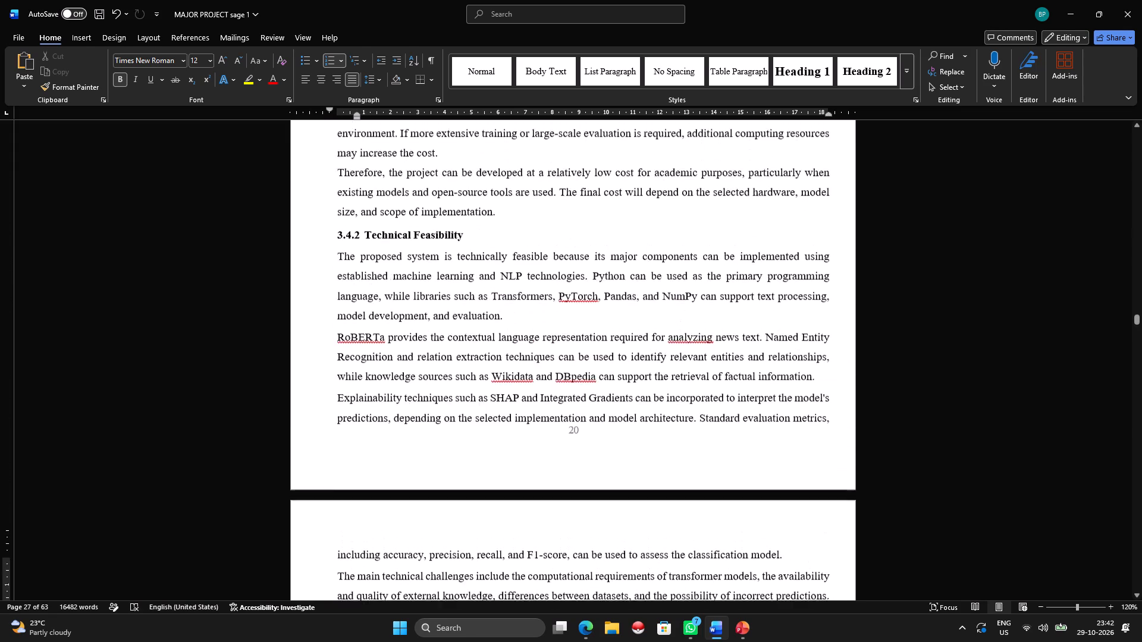
{"action": "scroll", "coordinate": [401, 431], "scroll_direction": "down", "scroll_amount": 10}
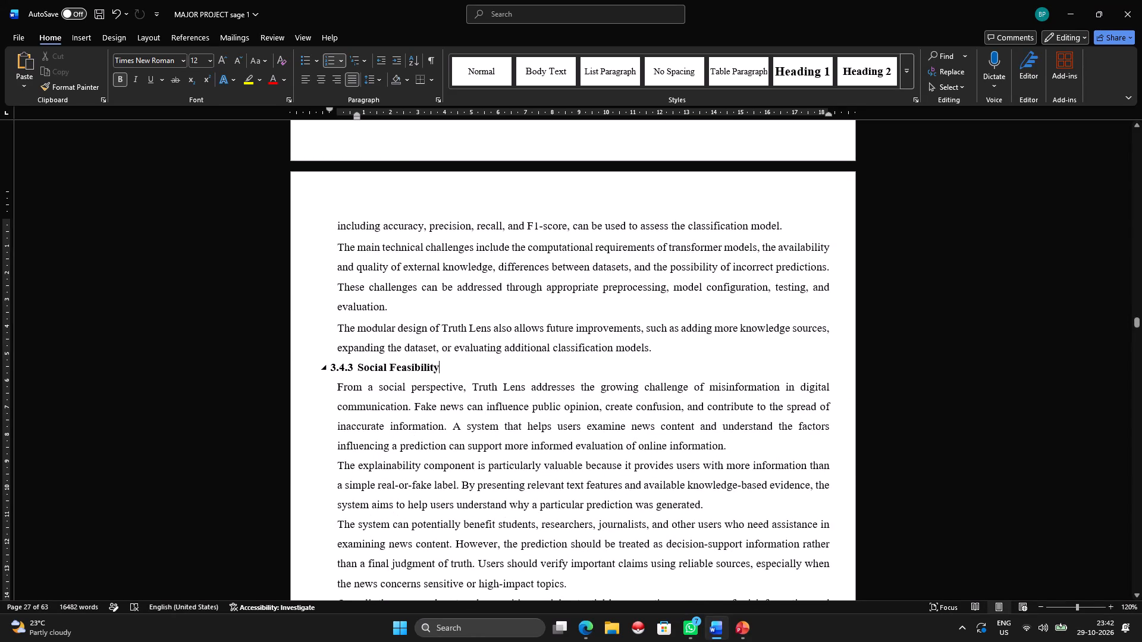
Align the 3.4.3 Social Feasibility heading flush with the left text margin and set its title at about 1 cm.
{"action": "scroll", "coordinate": [361, 327], "scroll_direction": "up", "scroll_amount": 4}
{"action": "scroll", "coordinate": [361, 327], "scroll_direction": "down", "scroll_amount": 4}
{"action": "left_click_drag", "start_coordinate": [328, 108], "coordinate": [335, 108]}
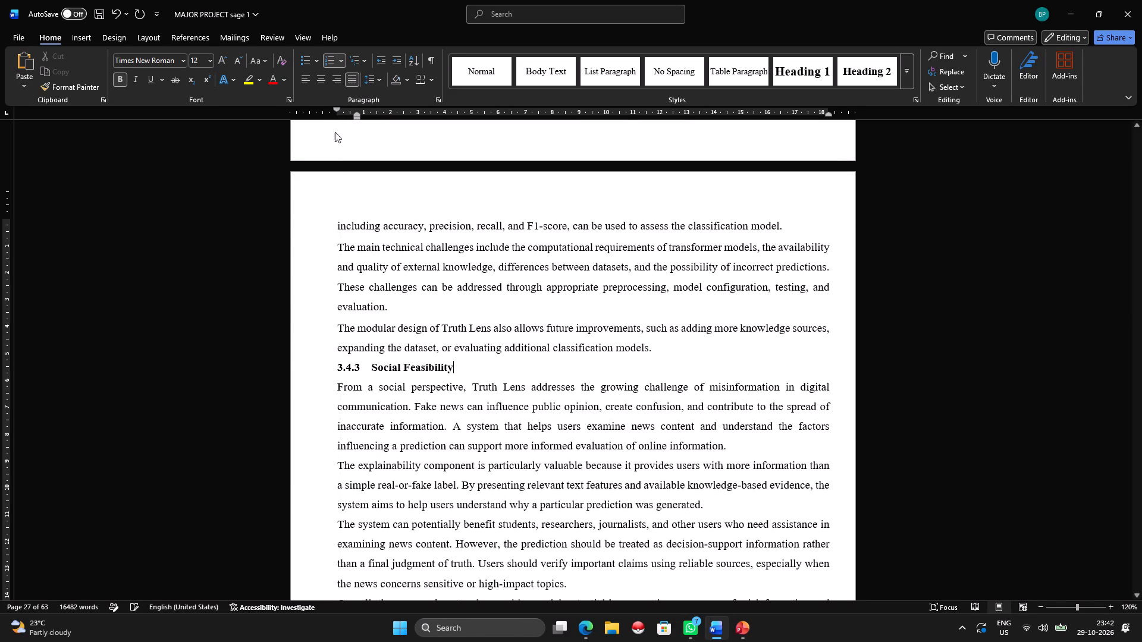
{"action": "left_click", "coordinate": [372, 364]}
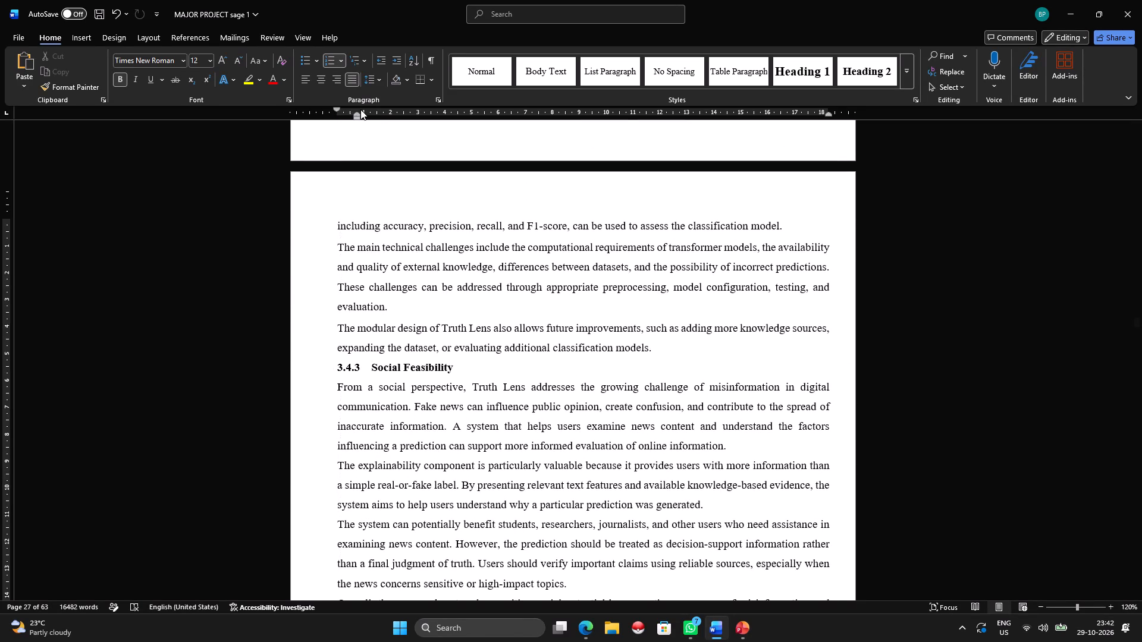
{"action": "left_click", "coordinate": [359, 112]}
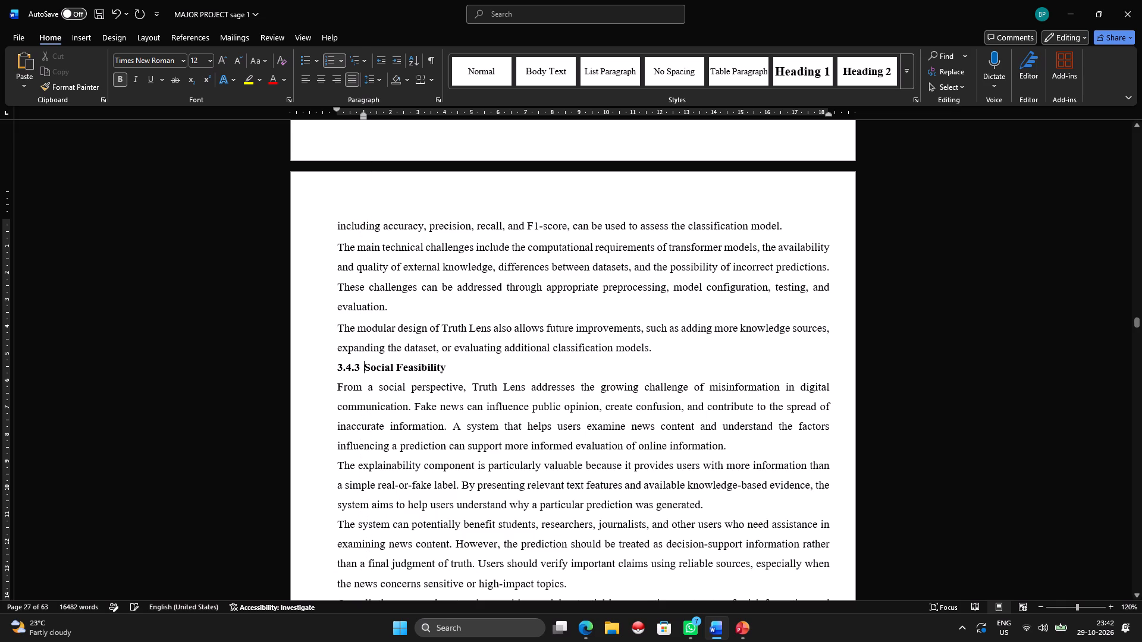
{"action": "left_click", "coordinate": [477, 368]}
Align the 4. SOFTWARE SPECIFICATIONS heading number with the left text margin and set its title at about 0.5 cm.
{"action": "scroll", "coordinate": [476, 383], "scroll_direction": "down", "scroll_amount": 11}
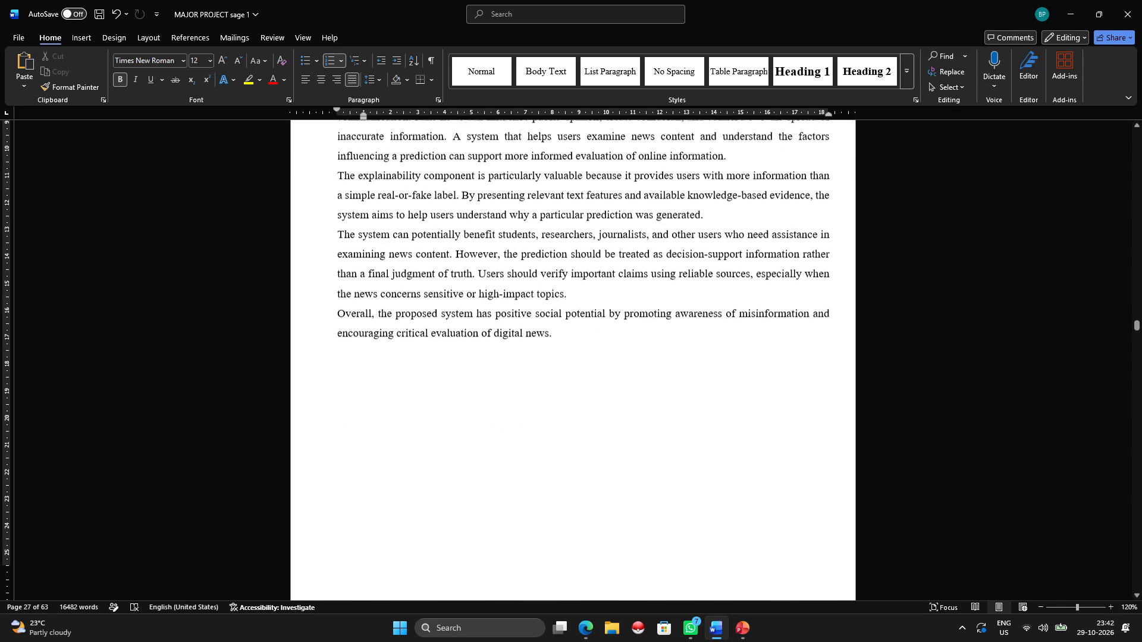
{"action": "scroll", "coordinate": [492, 384], "scroll_direction": "down", "scroll_amount": 11}
{"action": "scroll", "coordinate": [436, 382], "scroll_direction": "down", "scroll_amount": 2}
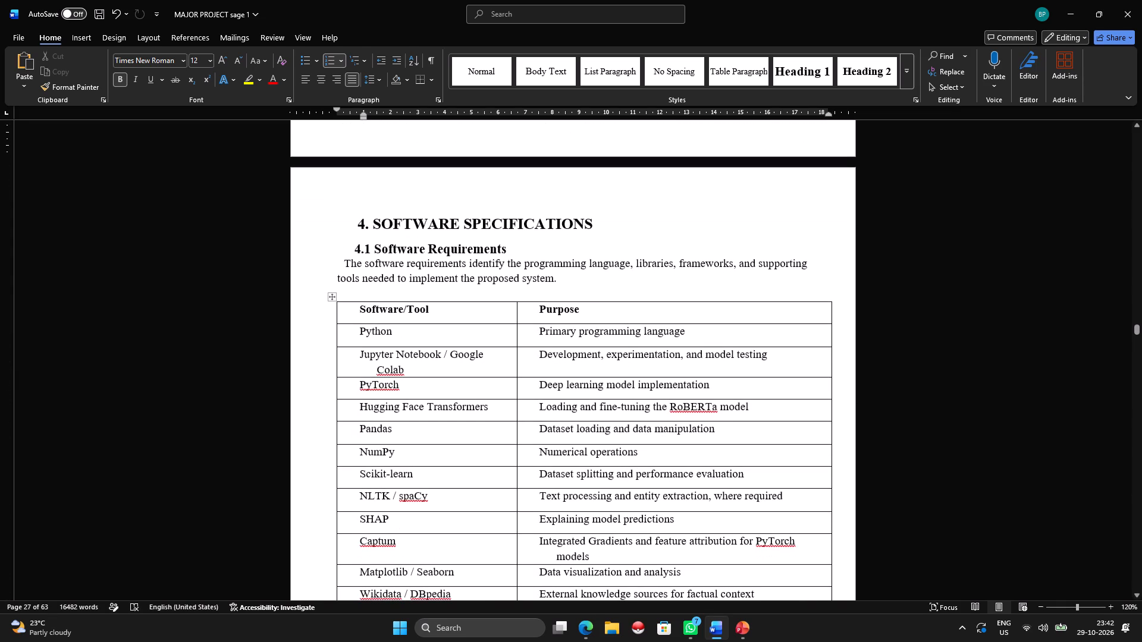
{"action": "scroll", "coordinate": [441, 379], "scroll_direction": "down", "scroll_amount": 4}
{"action": "scroll", "coordinate": [441, 379], "scroll_direction": "up", "scroll_amount": 5}
{"action": "scroll", "coordinate": [441, 379], "scroll_direction": "down", "scroll_amount": 4}
{"action": "scroll", "coordinate": [441, 379], "scroll_direction": "up", "scroll_amount": 3}
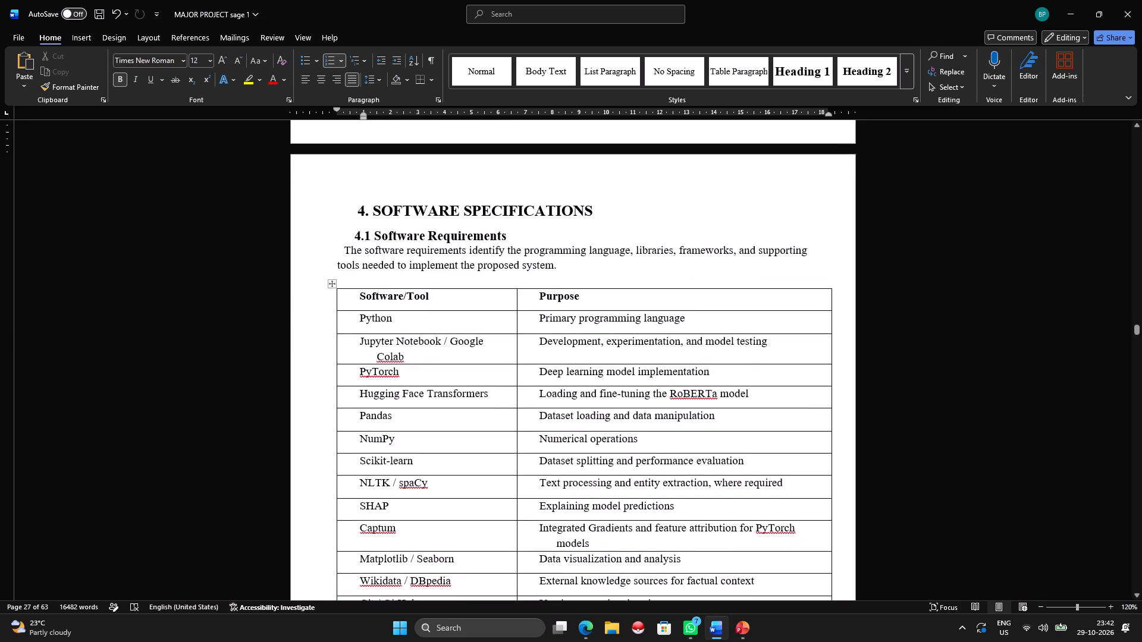
{"action": "scroll", "coordinate": [441, 379], "scroll_direction": "up", "scroll_amount": 3}
{"action": "left_click", "coordinate": [359, 325]}
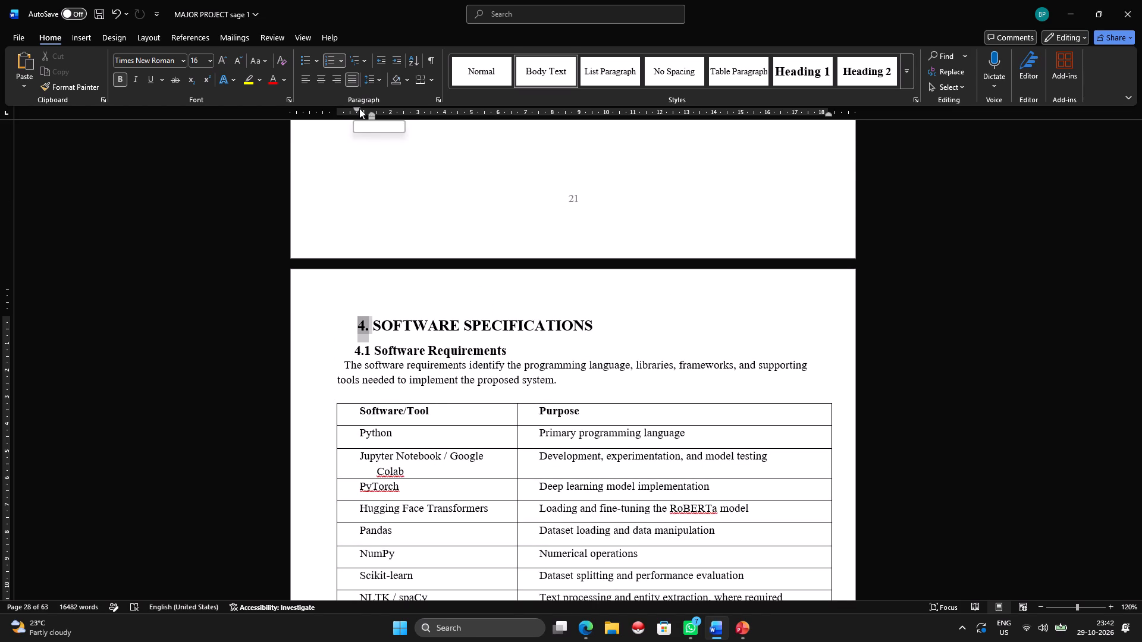
{"action": "left_click_drag", "start_coordinate": [356, 108], "coordinate": [337, 108]}
{"action": "left_click", "coordinate": [376, 322]}
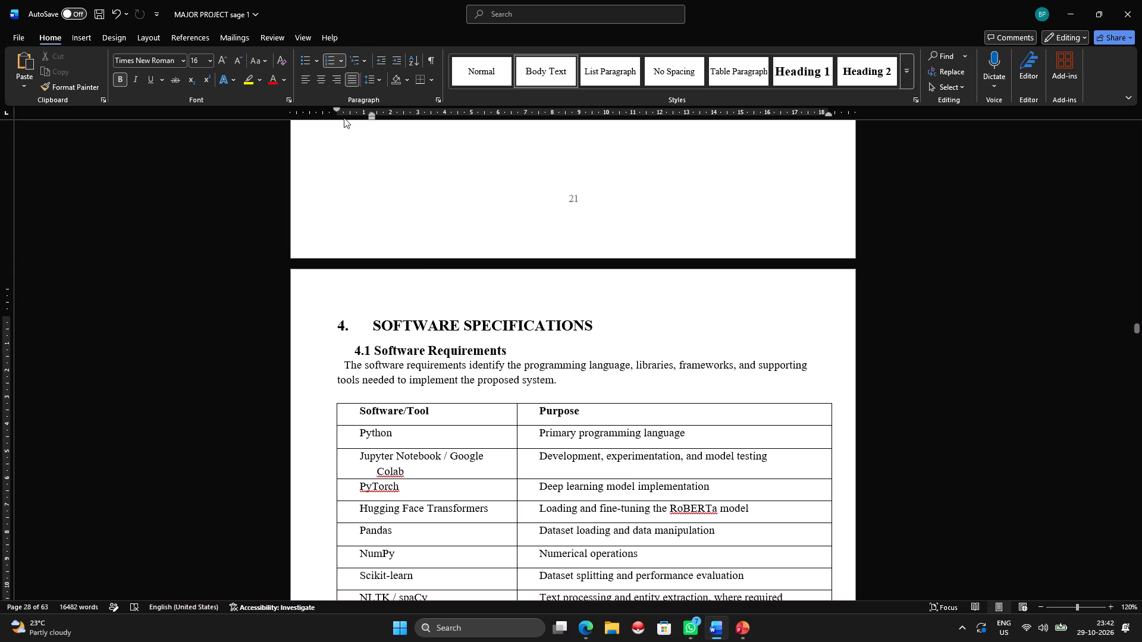
{"action": "left_click_drag", "start_coordinate": [371, 114], "coordinate": [352, 114]}
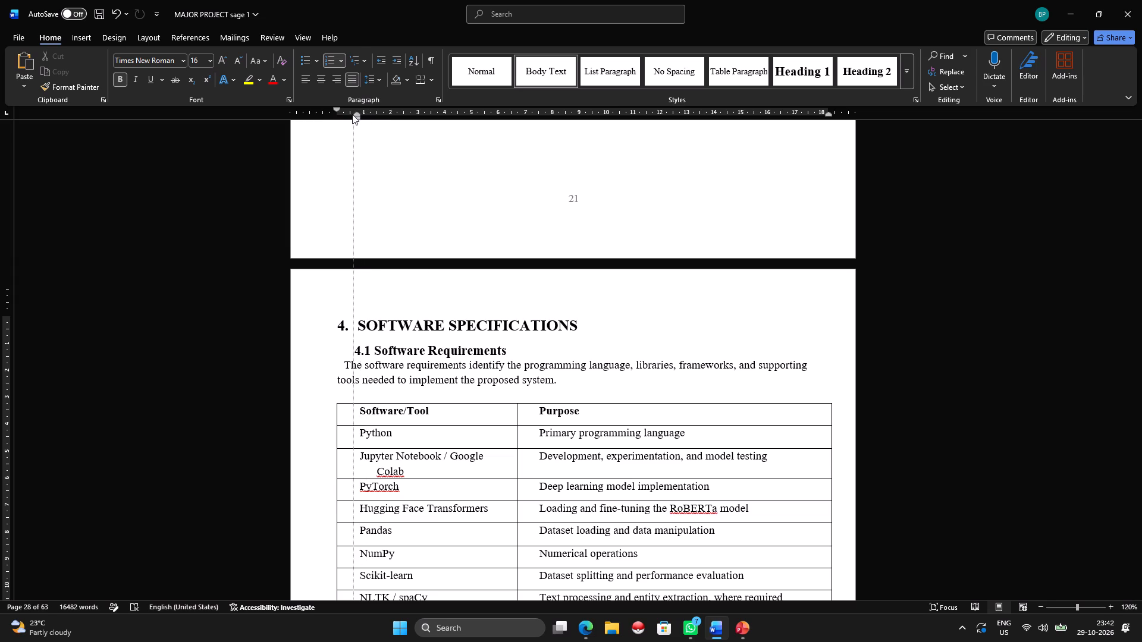
{"action": "left_click_drag", "start_coordinate": [352, 114], "coordinate": [350, 114]}
Examine the heading and list formatting from the literature survey through section 3.3.
{"action": "scroll", "coordinate": [479, 366], "scroll_direction": "up", "scroll_amount": 15}
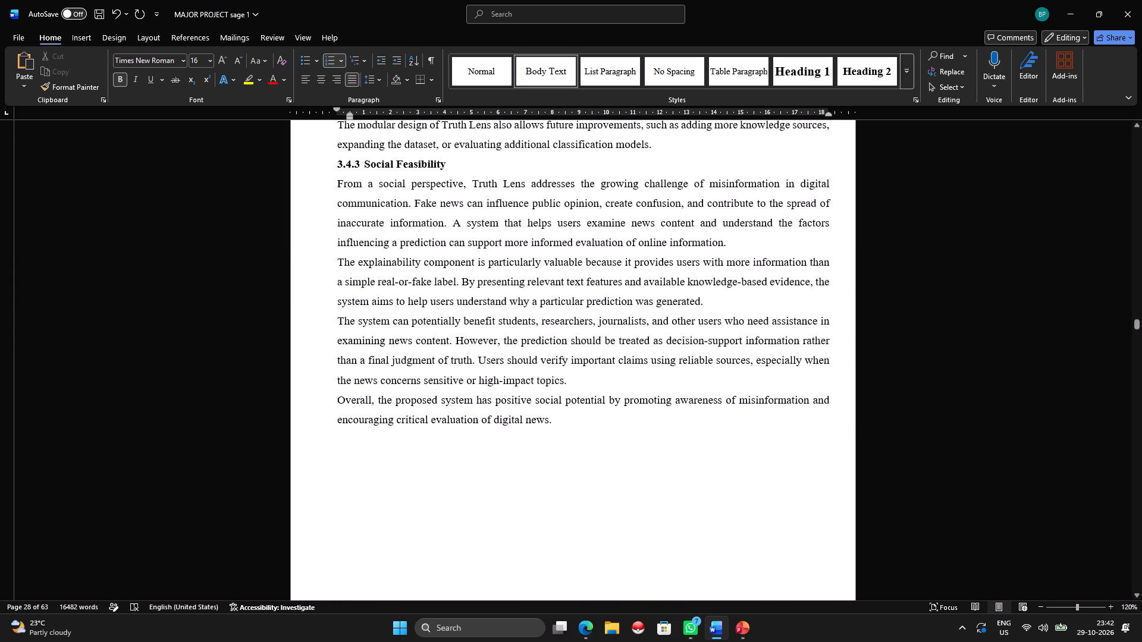
{"action": "left_click_drag", "start_coordinate": [1138, 323], "coordinate": [1132, 259]}
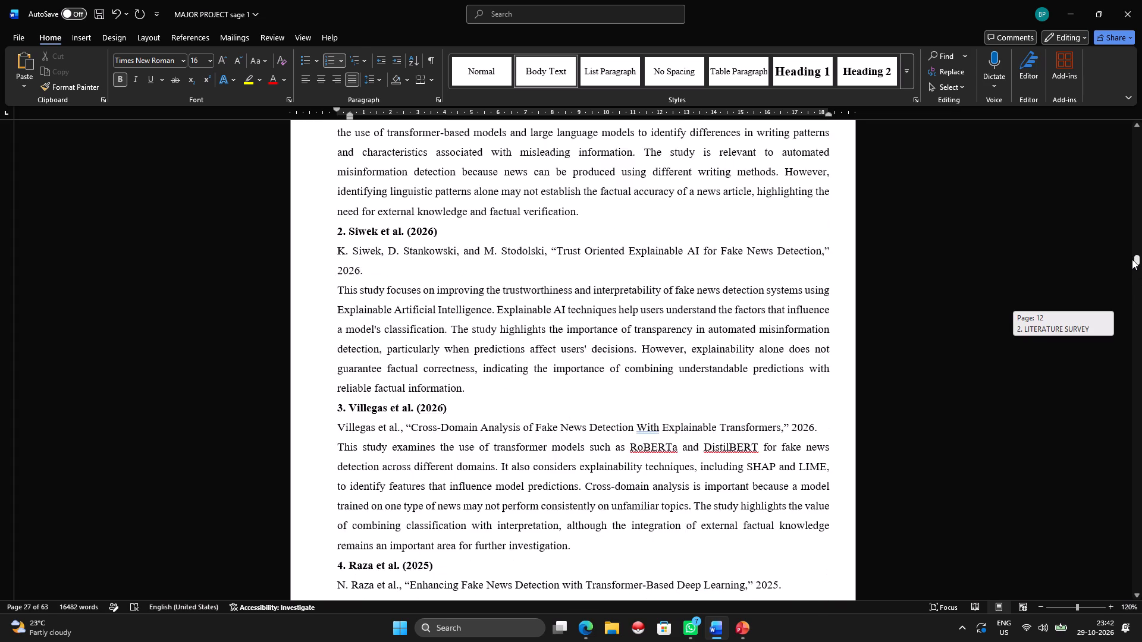
{"action": "left_click_drag", "start_coordinate": [1132, 259], "coordinate": [1137, 282]}
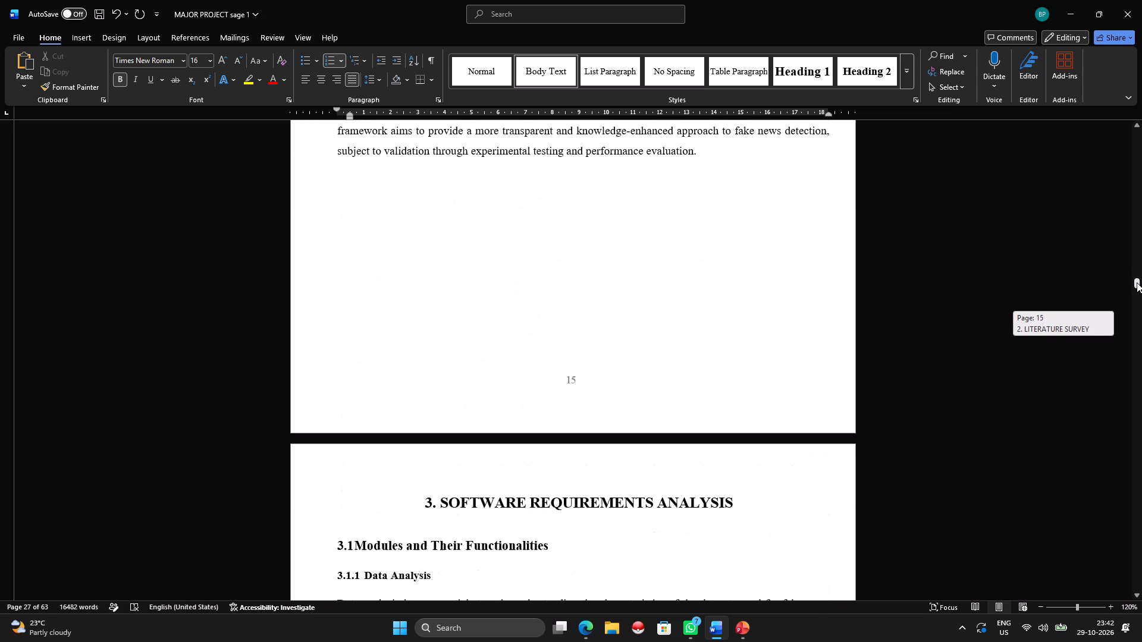
{"action": "left_click_drag", "start_coordinate": [1137, 282], "coordinate": [1141, 293]}
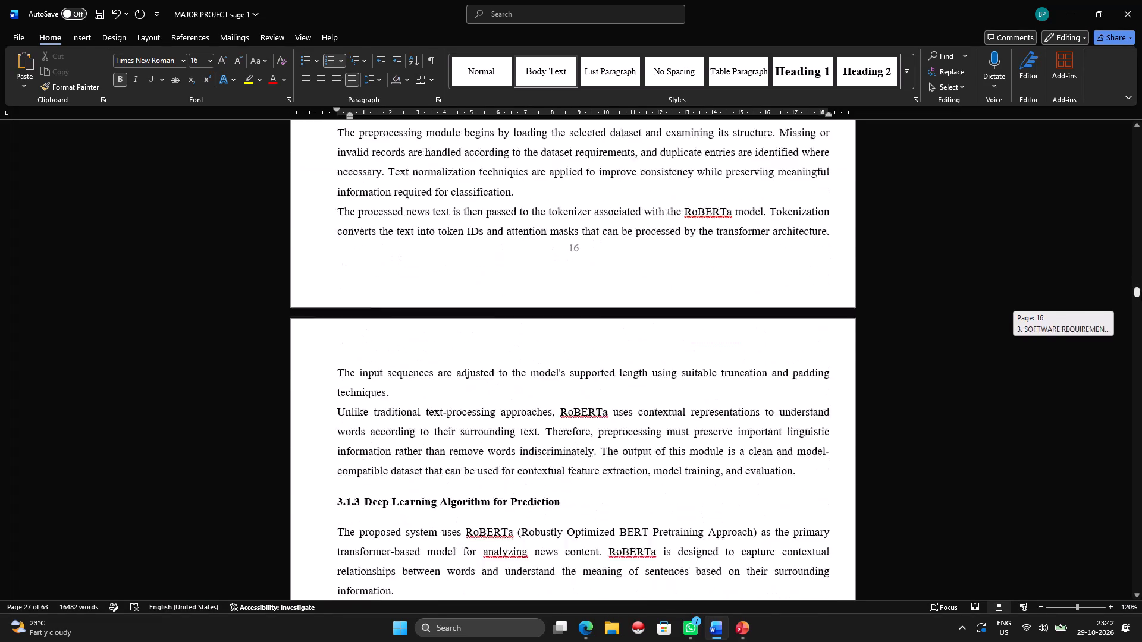
{"action": "left_click_drag", "start_coordinate": [1141, 293], "coordinate": [1141, 305]}
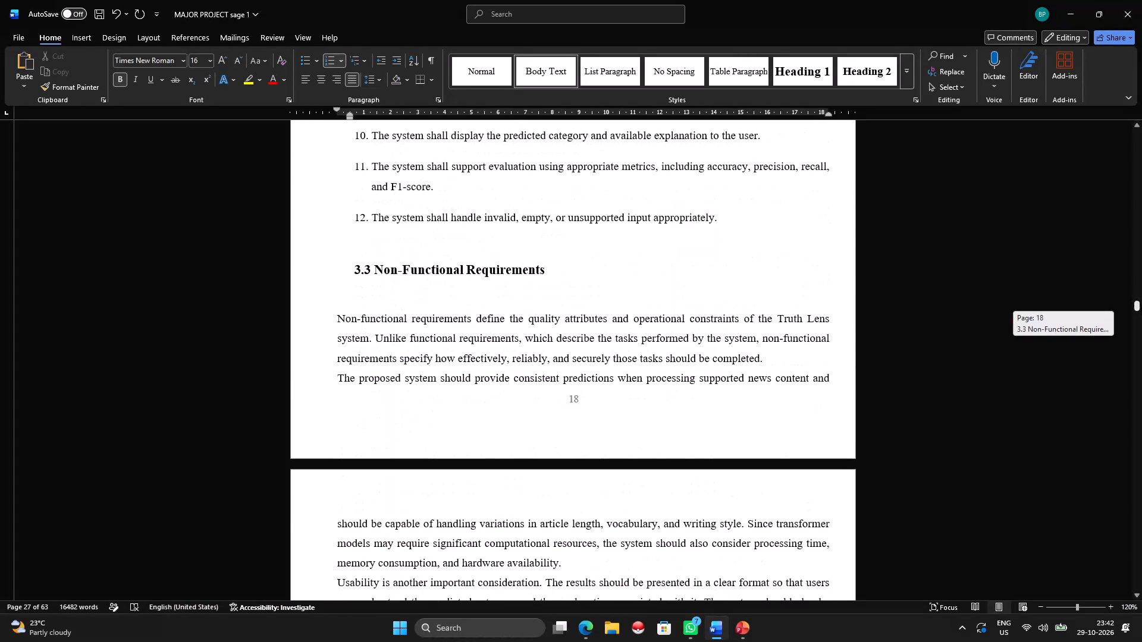
{"action": "left_click_drag", "start_coordinate": [1141, 305], "coordinate": [1135, 297]}
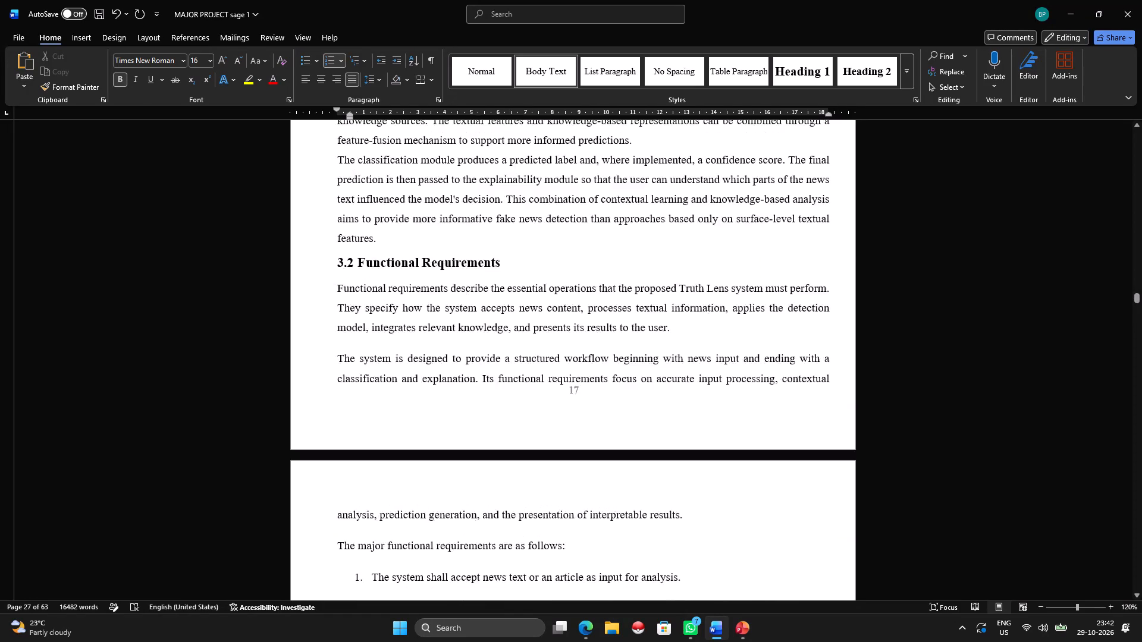
{"action": "scroll", "coordinate": [676, 401], "scroll_direction": "up", "scroll_amount": 5}
{"action": "scroll", "coordinate": [604, 430], "scroll_direction": "up", "scroll_amount": 5}
{"action": "scroll", "coordinate": [577, 446], "scroll_direction": "down", "scroll_amount": 20}
{"action": "scroll", "coordinate": [577, 446], "scroll_direction": "down", "scroll_amount": 2}
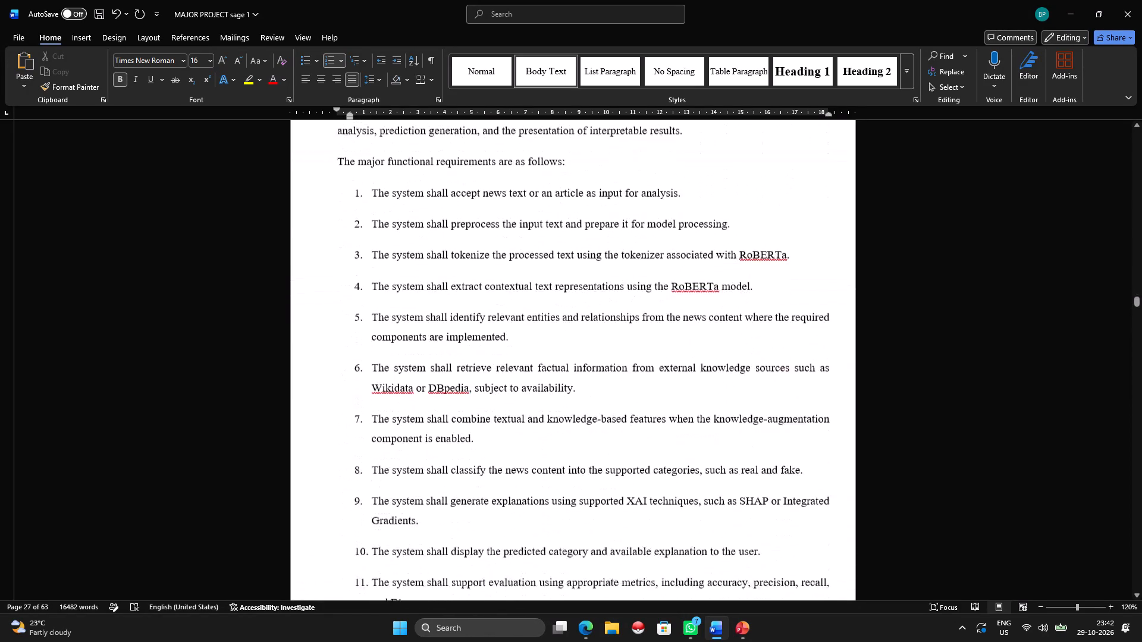
Convert the numbered list of major functional requirements in section 3.2 into a bulleted list.
{"action": "scroll", "coordinate": [579, 447], "scroll_direction": "down", "scroll_amount": 5}
{"action": "left_click", "coordinate": [729, 445]}
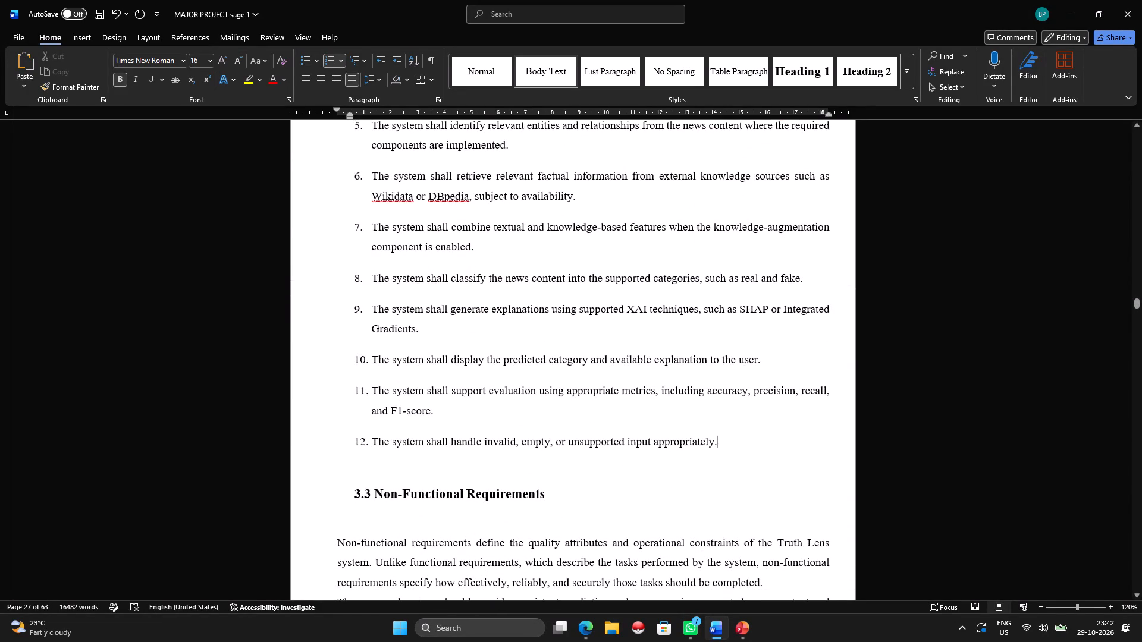
{"action": "left_click_drag", "start_coordinate": [719, 440], "coordinate": [633, 396]}
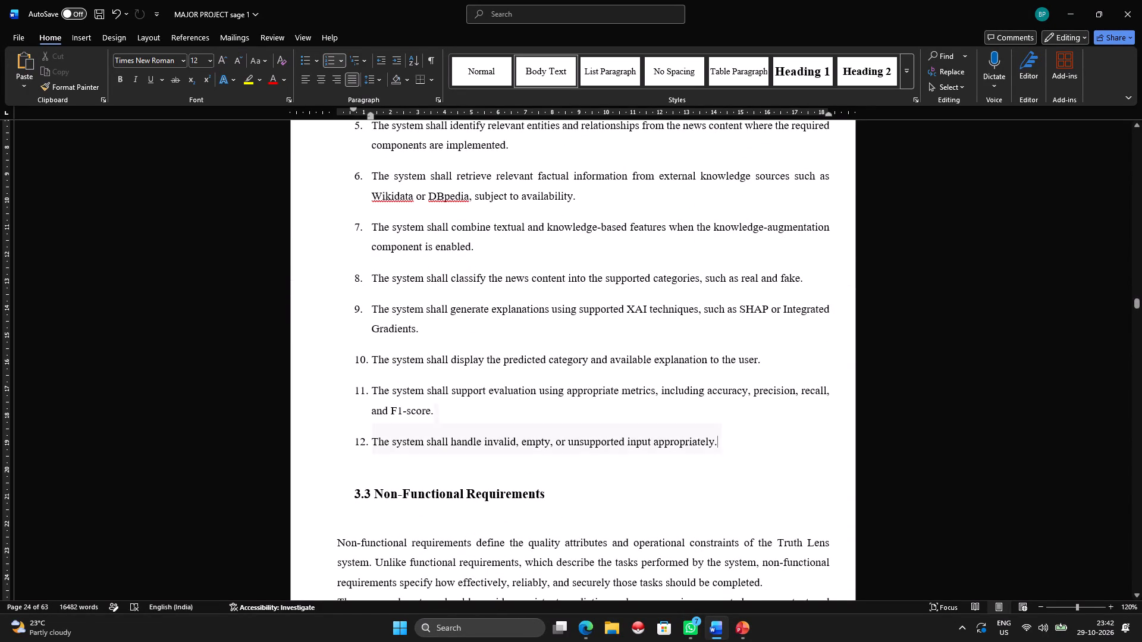
{"action": "left_click_drag", "start_coordinate": [633, 396], "coordinate": [374, 247]}
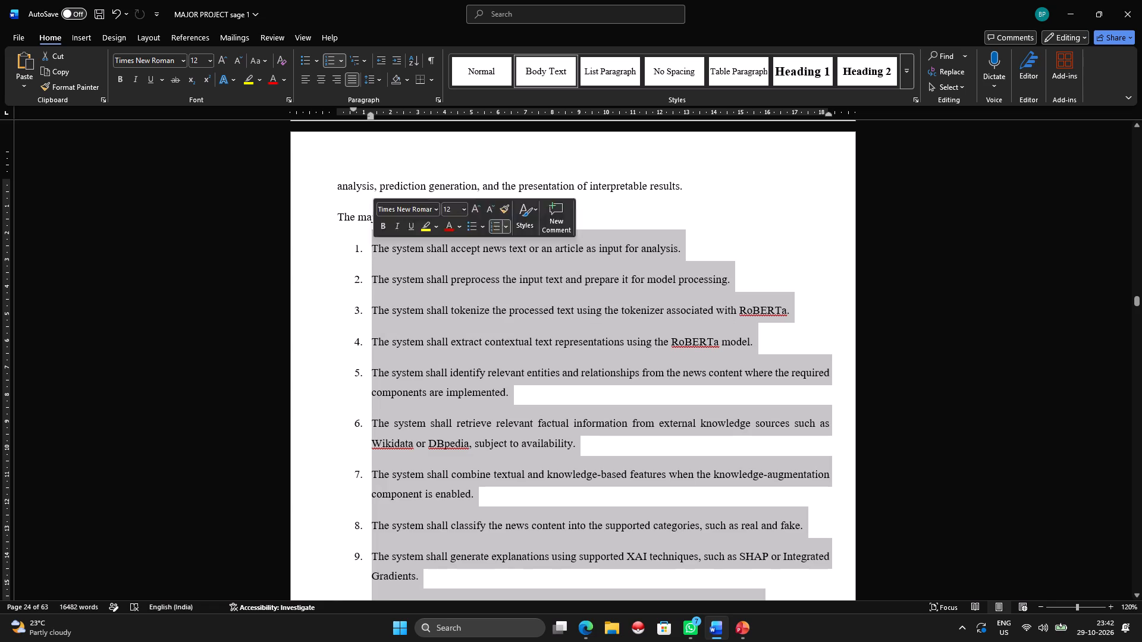
{"action": "left_click", "coordinate": [305, 56]}
{"action": "scroll", "coordinate": [534, 459], "scroll_direction": "down", "scroll_amount": 2}
{"action": "scroll", "coordinate": [579, 512], "scroll_direction": "up", "scroll_amount": 2}
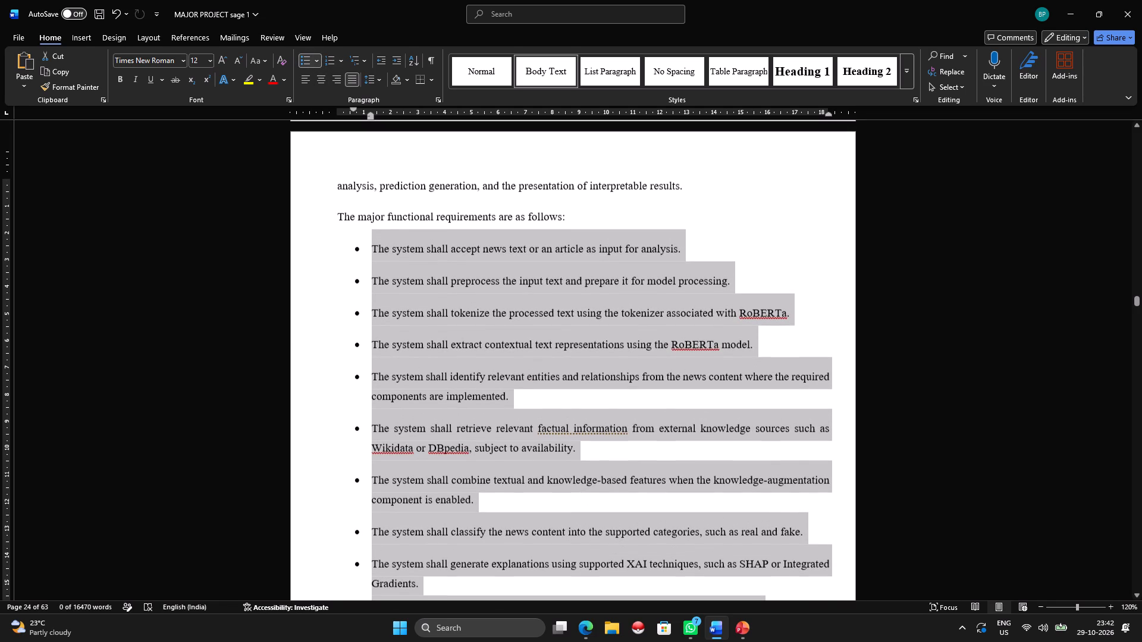
Narrow the gap between the bullets and text of the functional requirements list so the text starts at about 1 cm.
{"action": "left_click_drag", "start_coordinate": [371, 115], "coordinate": [369, 114]}
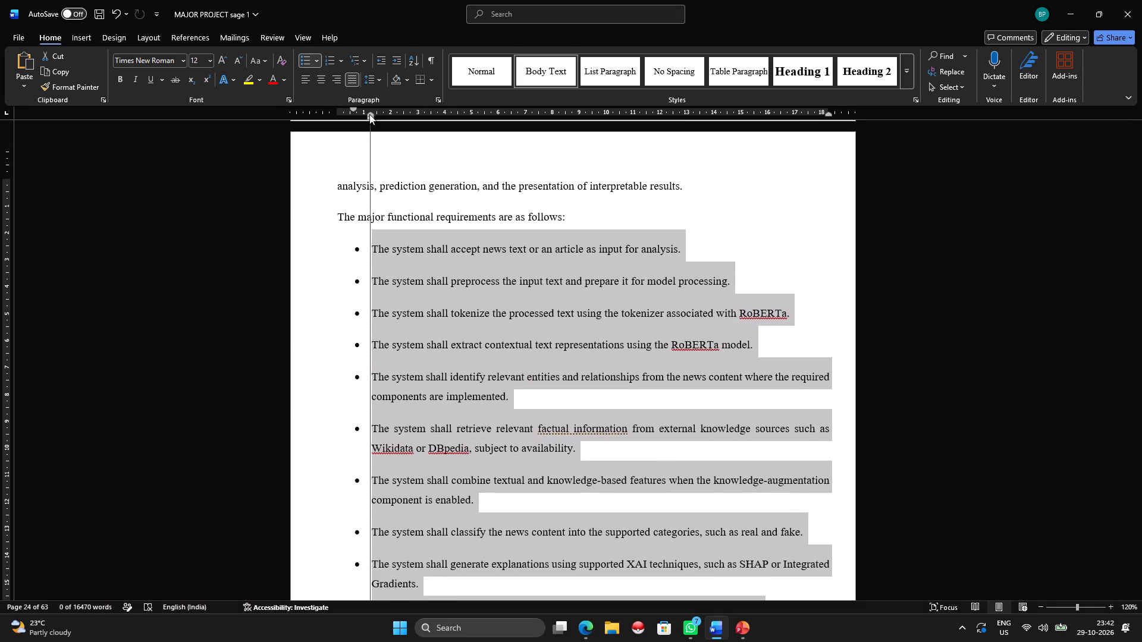
{"action": "left_click_drag", "start_coordinate": [369, 114], "coordinate": [364, 114]}
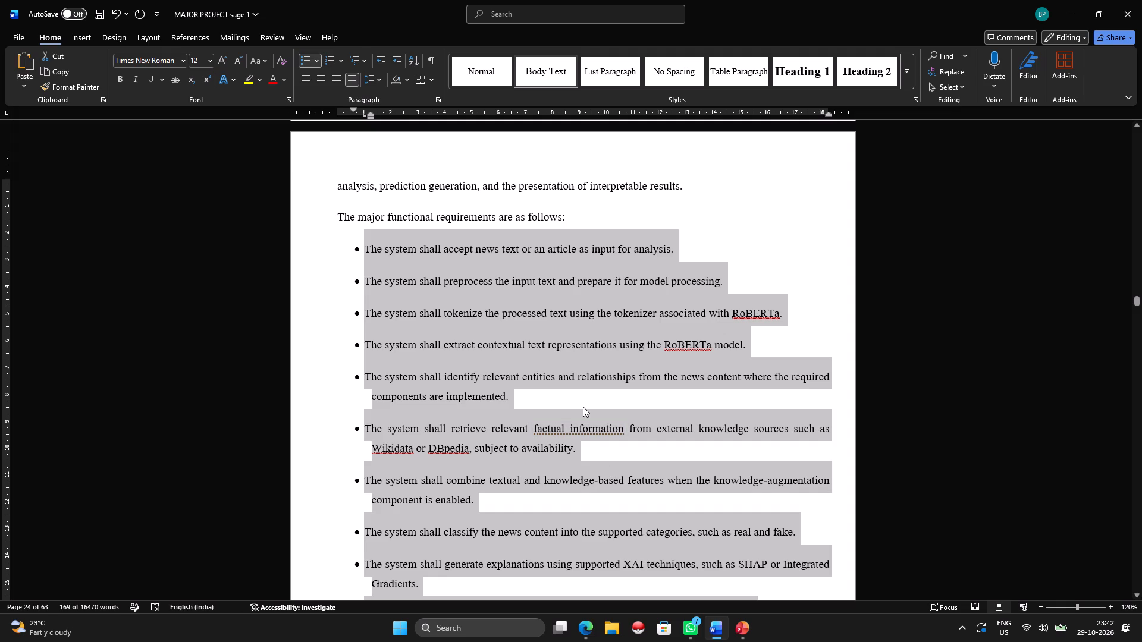
{"action": "left_click", "coordinate": [581, 399]}
Align the 3.3 Non-Functional Requirements heading number with the left text margin and set its title at about 0.75 cm.
{"action": "scroll", "coordinate": [645, 553], "scroll_direction": "down", "scroll_amount": 9}
{"action": "scroll", "coordinate": [574, 549], "scroll_direction": "down", "scroll_amount": 5}
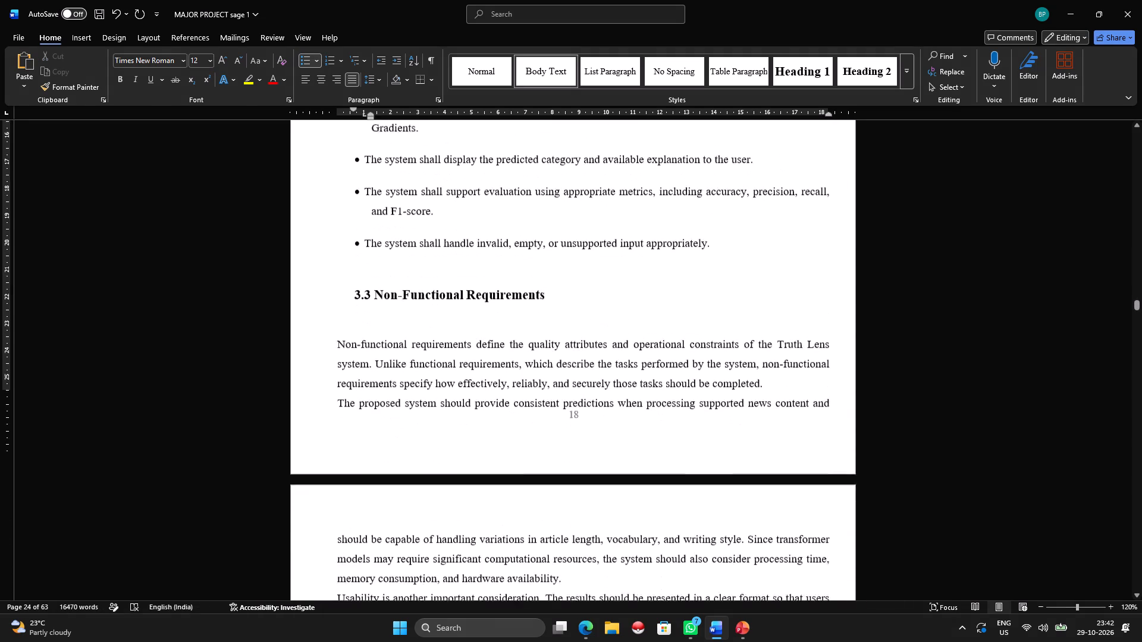
{"action": "scroll", "coordinate": [566, 550], "scroll_direction": "down", "scroll_amount": 2}
{"action": "scroll", "coordinate": [566, 550], "scroll_direction": "up", "scroll_amount": 4}
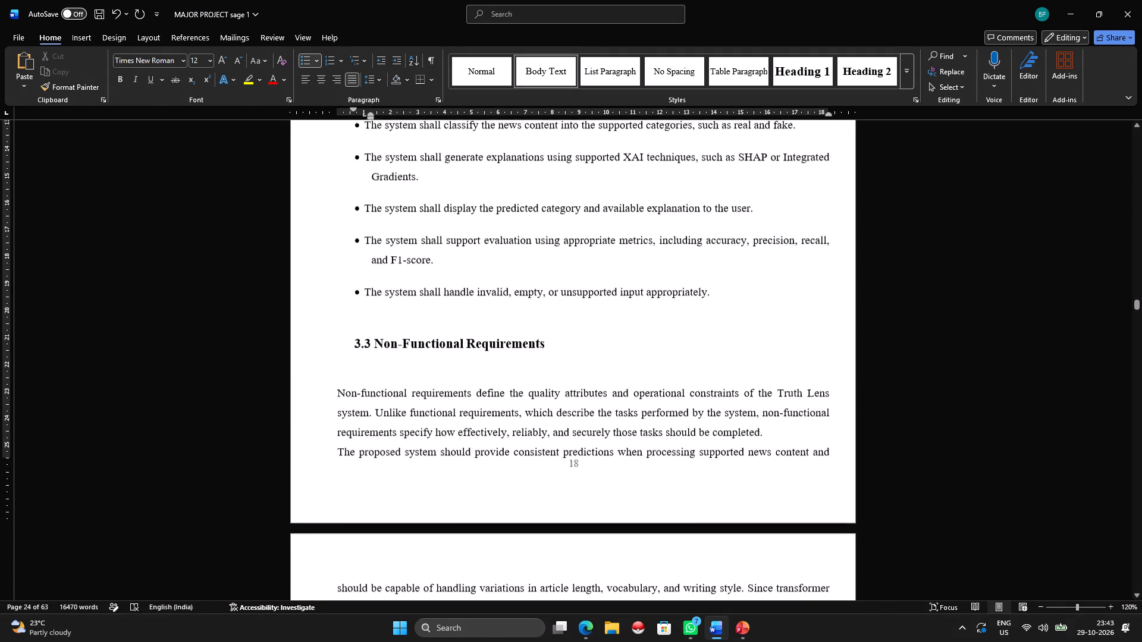
{"action": "left_click", "coordinate": [350, 350]}
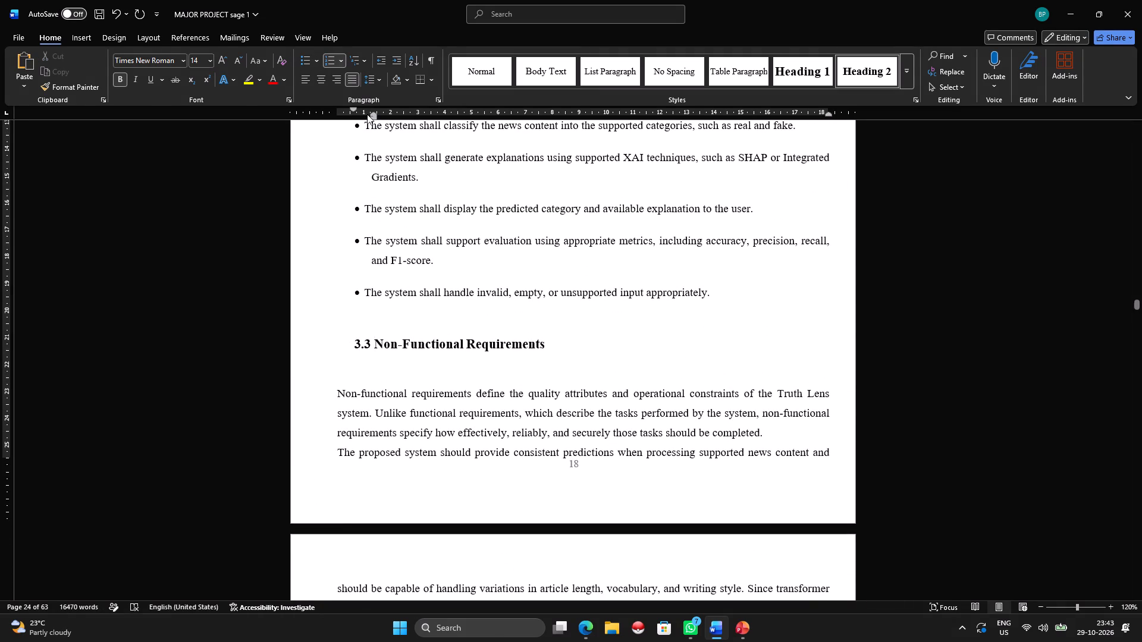
{"action": "left_click_drag", "start_coordinate": [353, 107], "coordinate": [339, 107]}
{"action": "left_click_drag", "start_coordinate": [339, 107], "coordinate": [338, 107]}
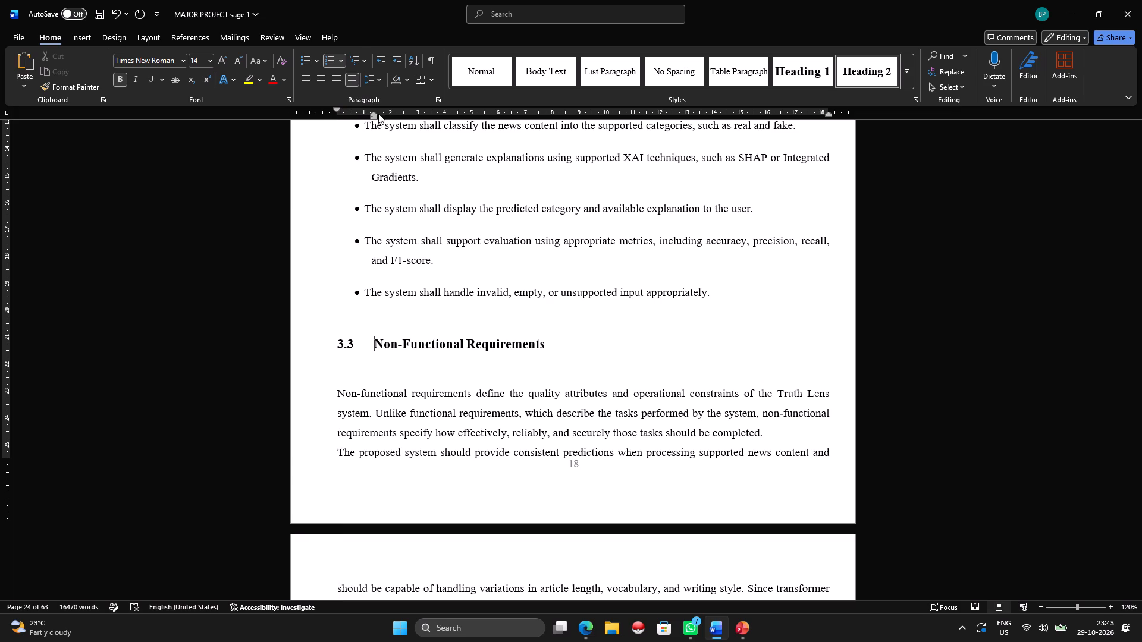
{"action": "left_click", "coordinate": [371, 114]}
{"action": "left_click_drag", "start_coordinate": [373, 114], "coordinate": [357, 114]}
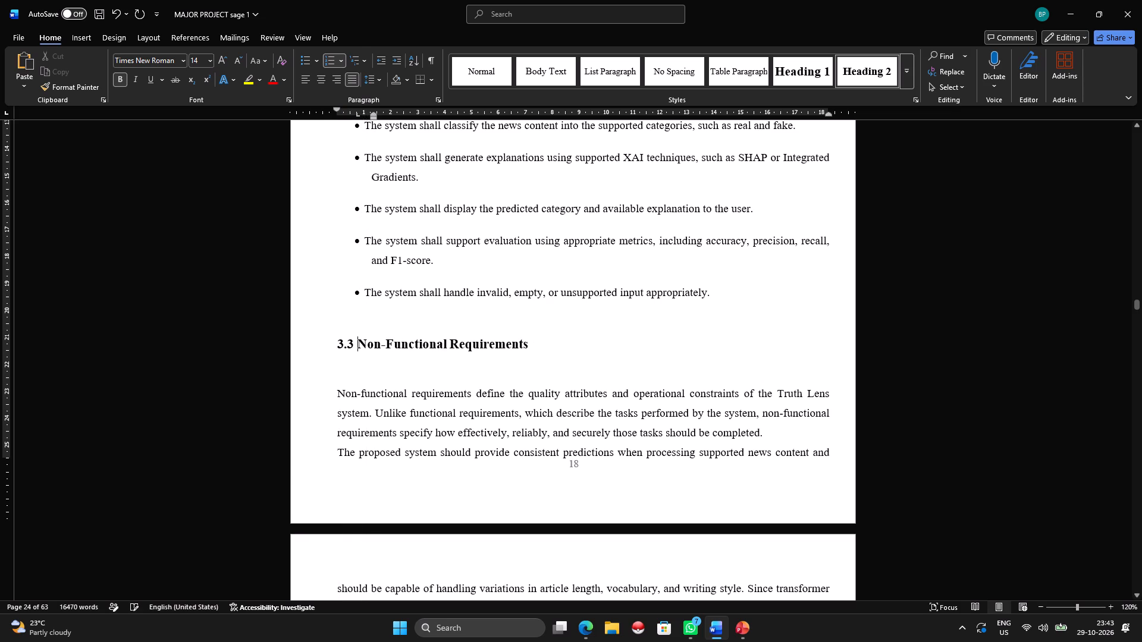
Delete the blank line below the 3.3 Non-Functional Requirements heading.
{"action": "left_click", "coordinate": [390, 372]}
{"action": "key", "text": "BackSpace"}
Check the heading, list and paragraph alignment from section 3.3 through the start of chapter 4.
{"action": "scroll", "coordinate": [429, 418], "scroll_direction": "down", "scroll_amount": 5}
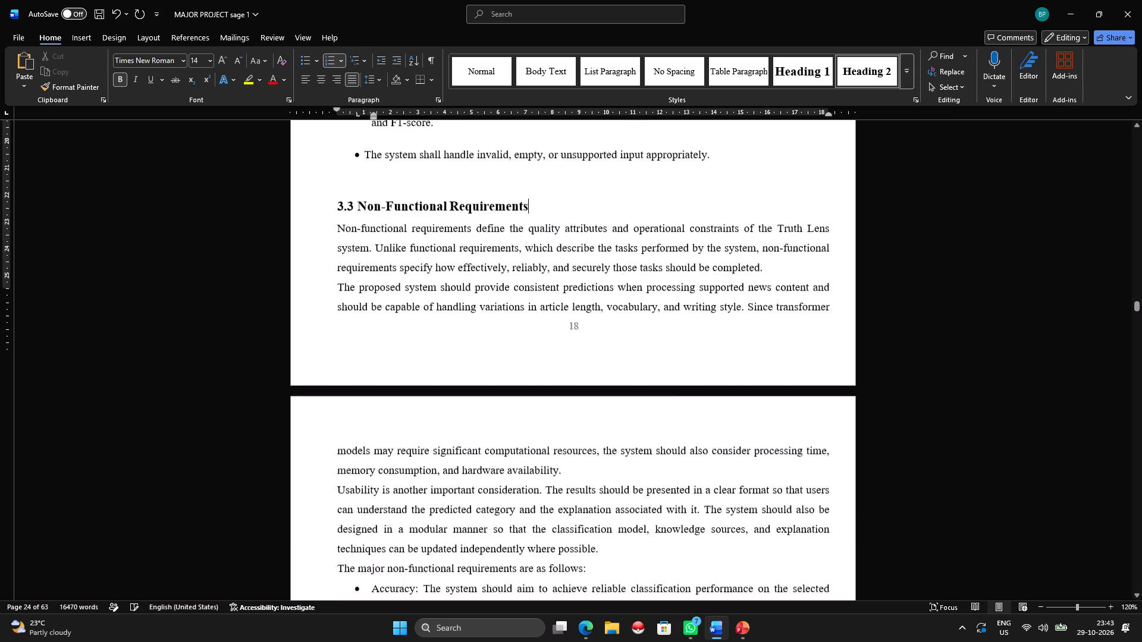
{"action": "scroll", "coordinate": [432, 425], "scroll_direction": "down", "scroll_amount": 16}
{"action": "scroll", "coordinate": [432, 449], "scroll_direction": "down", "scroll_amount": 5}
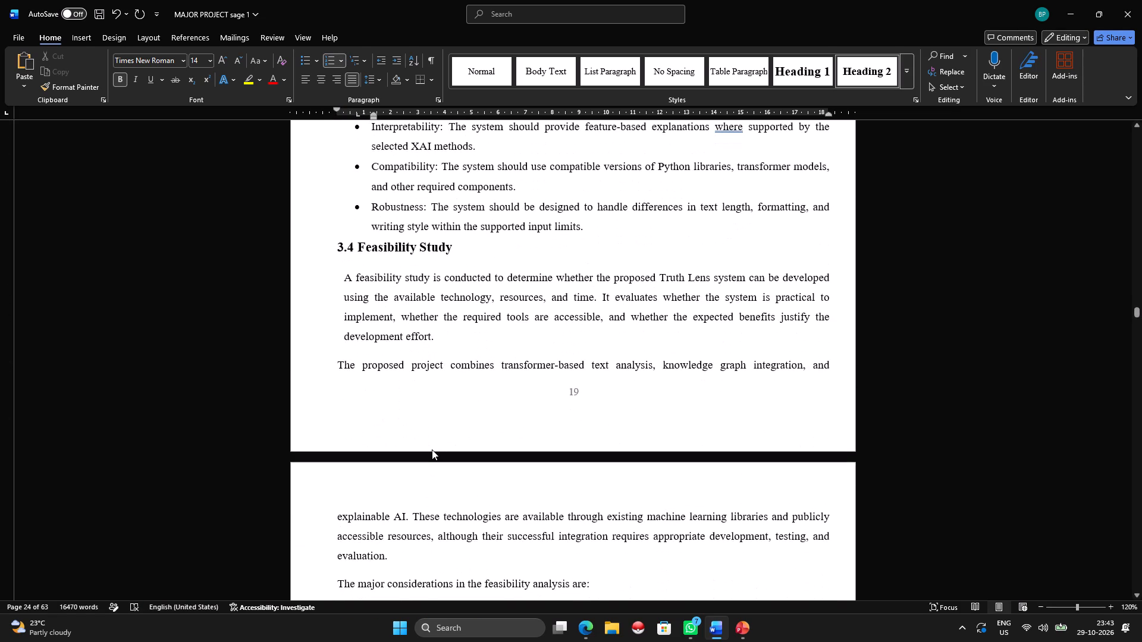
{"action": "scroll", "coordinate": [432, 449], "scroll_direction": "down", "scroll_amount": 13}
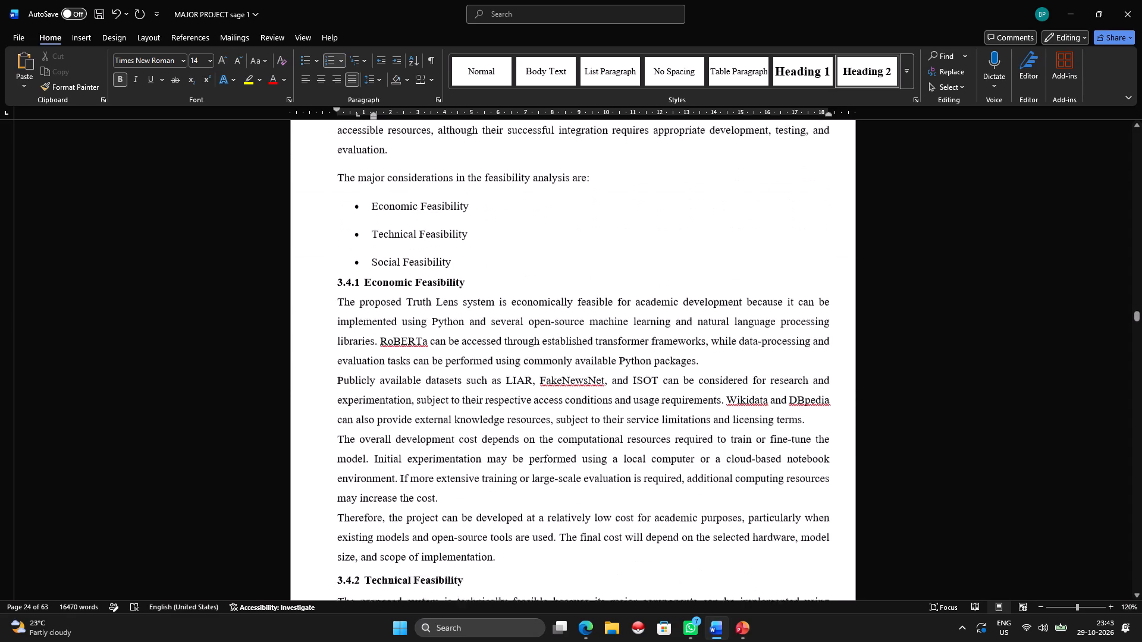
{"action": "scroll", "coordinate": [432, 449], "scroll_direction": "down", "scroll_amount": 10}
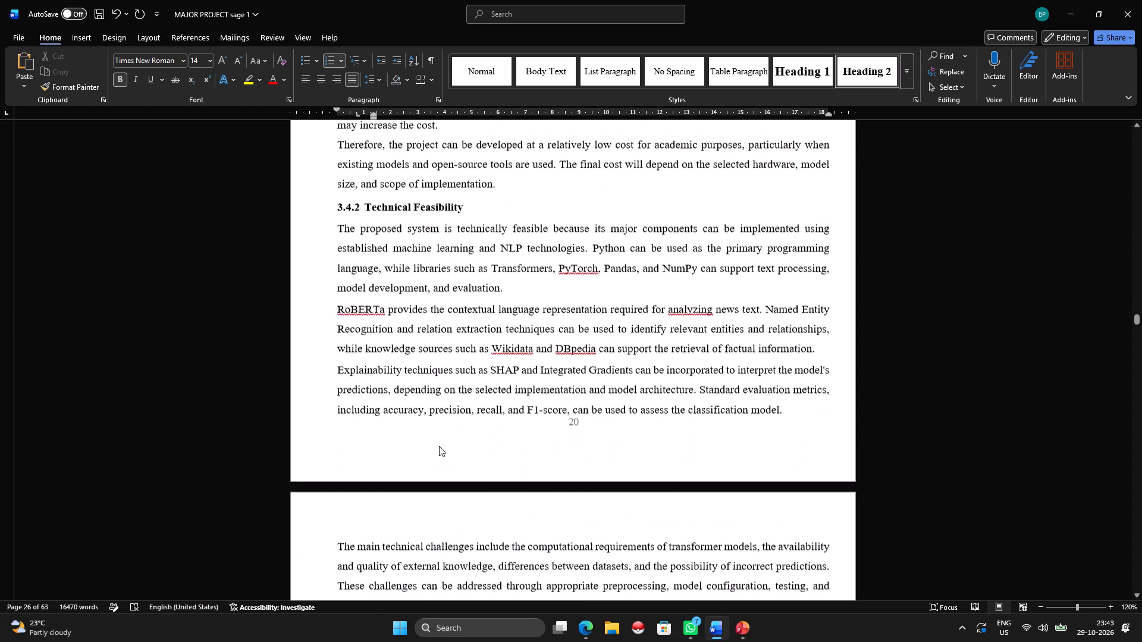
{"action": "scroll", "coordinate": [439, 446], "scroll_direction": "down", "scroll_amount": 16}
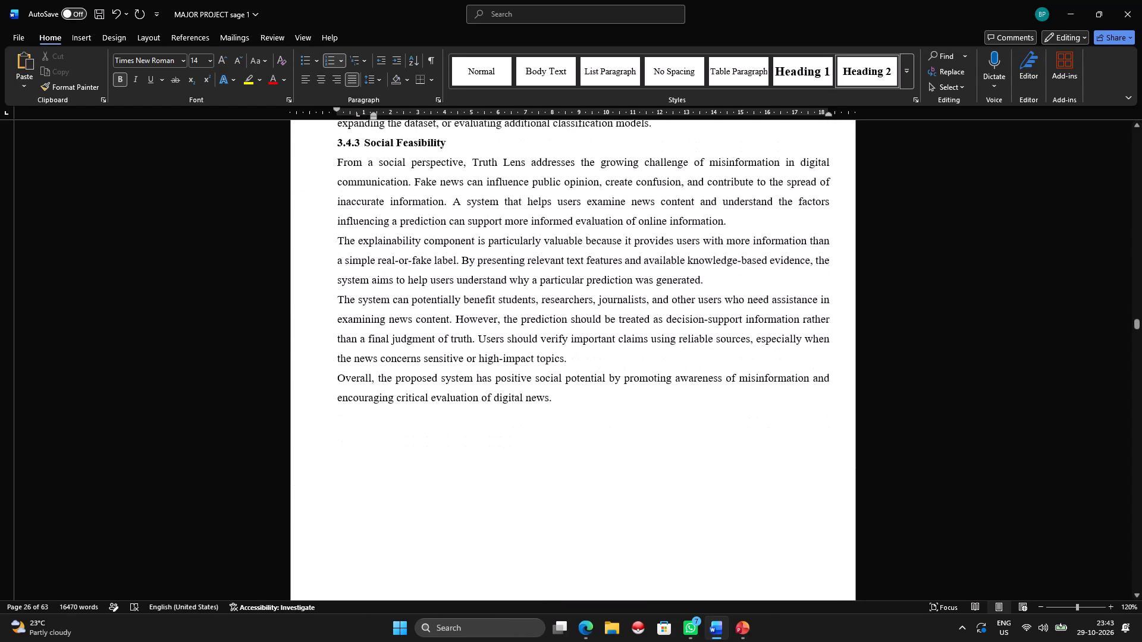
{"action": "scroll", "coordinate": [439, 446], "scroll_direction": "down", "scroll_amount": 16}
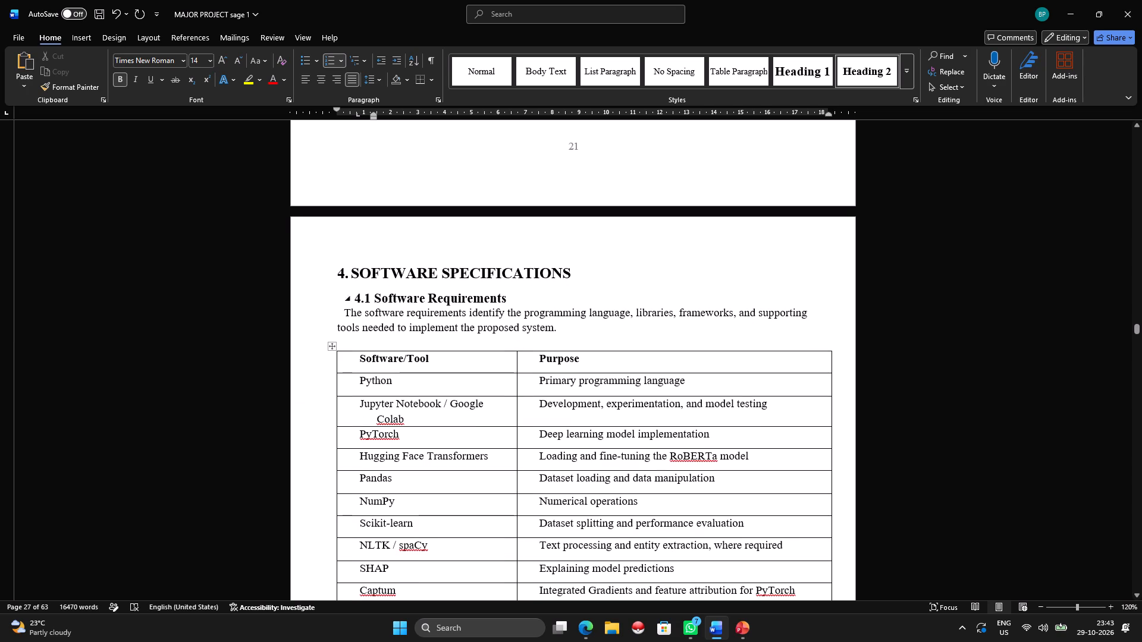
Align the 4.1 Software Requirements heading number with the left text margin and set its title at about 0.75 cm.
{"action": "left_click", "coordinate": [576, 273]}
{"action": "left_click", "coordinate": [356, 301]}
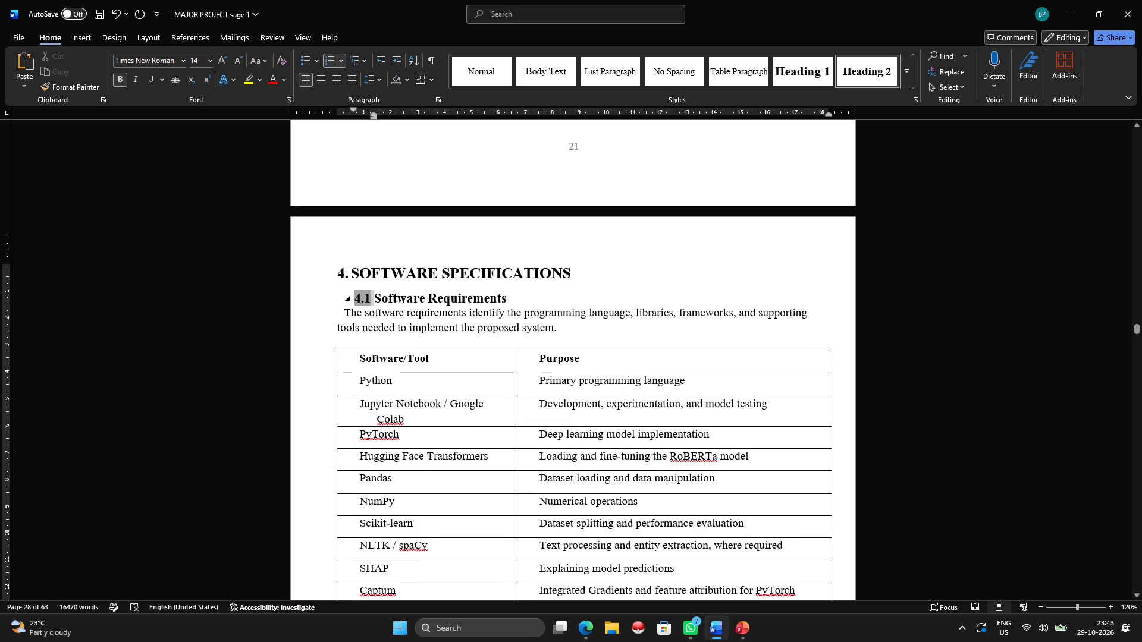
{"action": "left_click", "coordinate": [373, 301]}
{"action": "left_click_drag", "start_coordinate": [352, 108], "coordinate": [335, 108]}
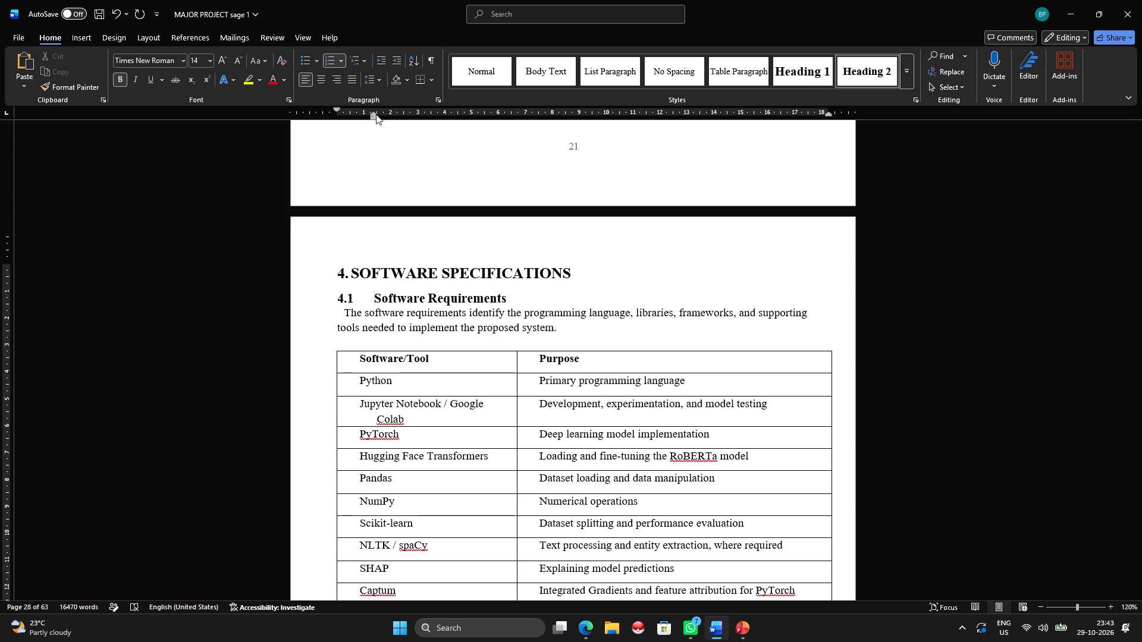
{"action": "left_click_drag", "start_coordinate": [374, 114], "coordinate": [357, 114]}
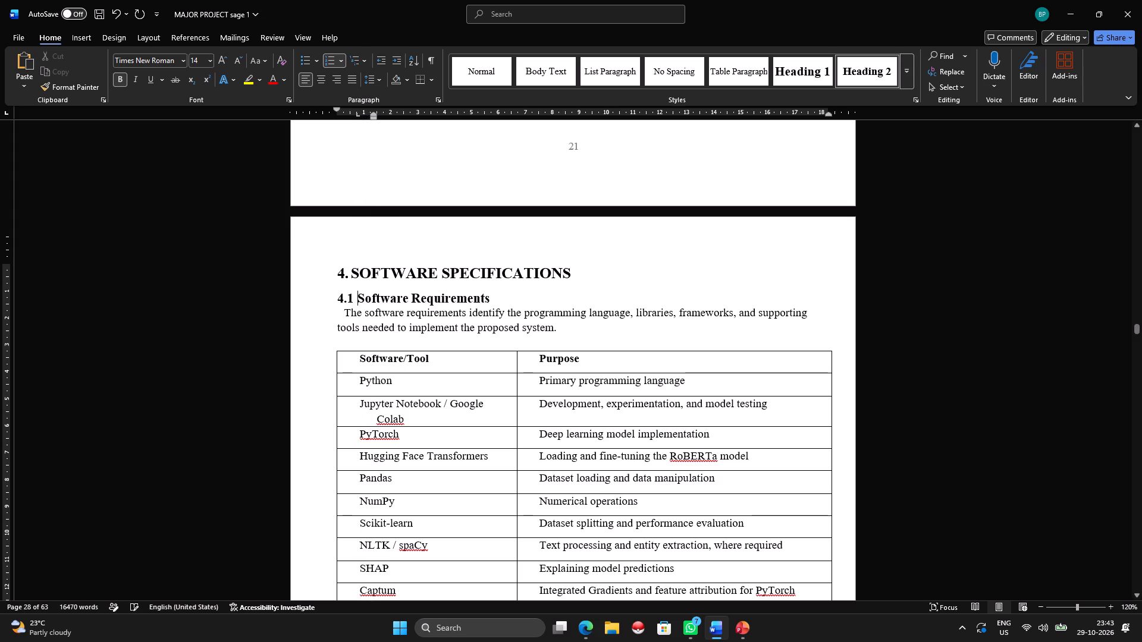
Remove the first-line indent from the introductory paragraph of section 4.1 and justify the paragraph.
{"action": "left_click", "coordinate": [346, 311]}
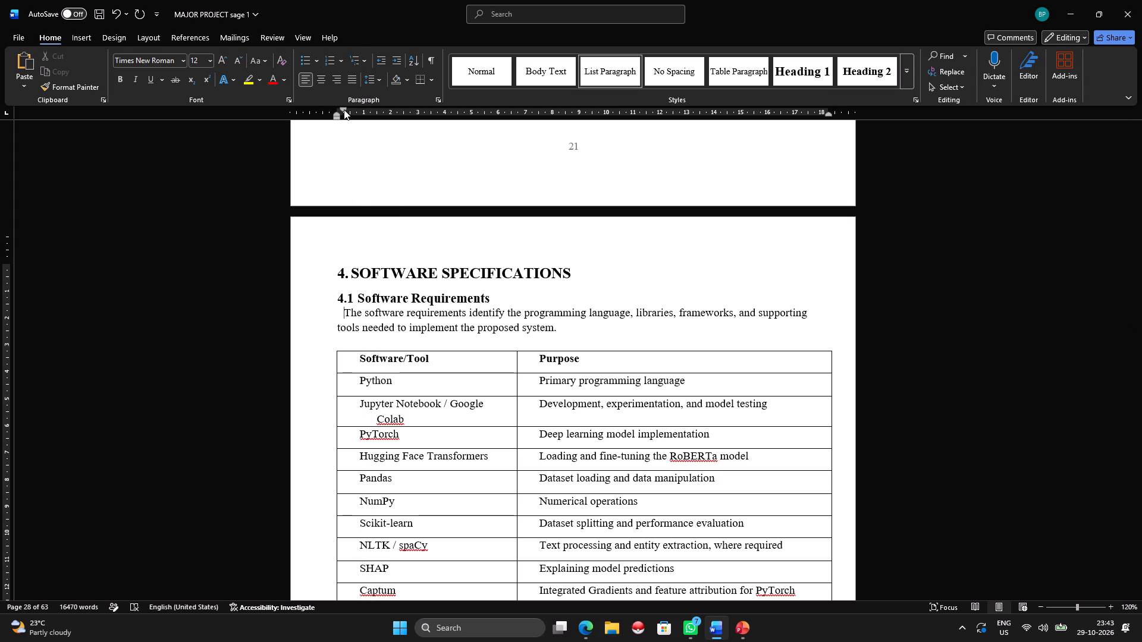
{"action": "left_click_drag", "start_coordinate": [344, 109], "coordinate": [338, 109]}
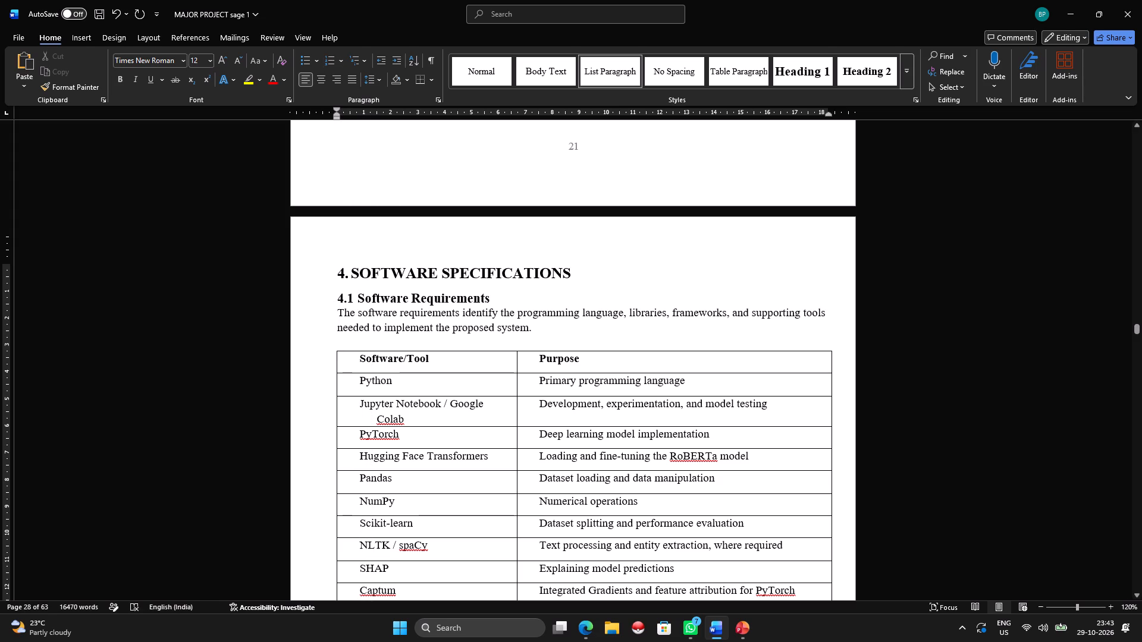
{"action": "left_click", "coordinate": [548, 328]}
{"action": "left_click_drag", "start_coordinate": [551, 336], "coordinate": [323, 316]}
{"action": "left_click", "coordinate": [350, 80]}
{"action": "left_click", "coordinate": [551, 335]}
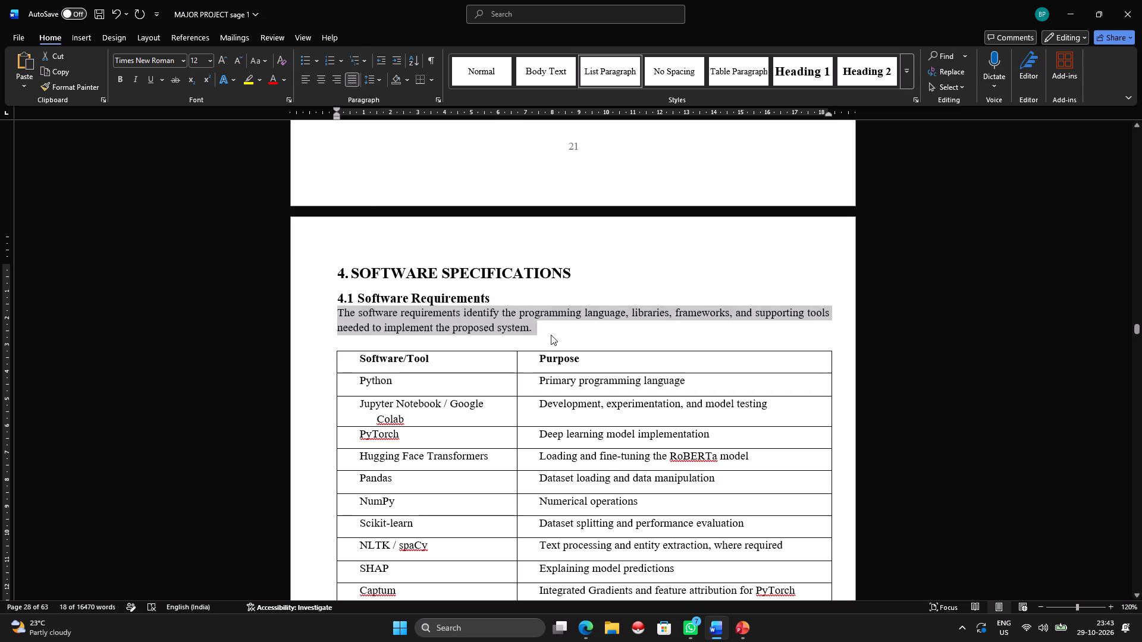
Justify the text throughout the Software/Tool and Purpose table in section 4.1.
{"action": "scroll", "coordinate": [551, 346], "scroll_direction": "down", "scroll_amount": 5}
{"action": "scroll", "coordinate": [528, 392], "scroll_direction": "down", "scroll_amount": 17}
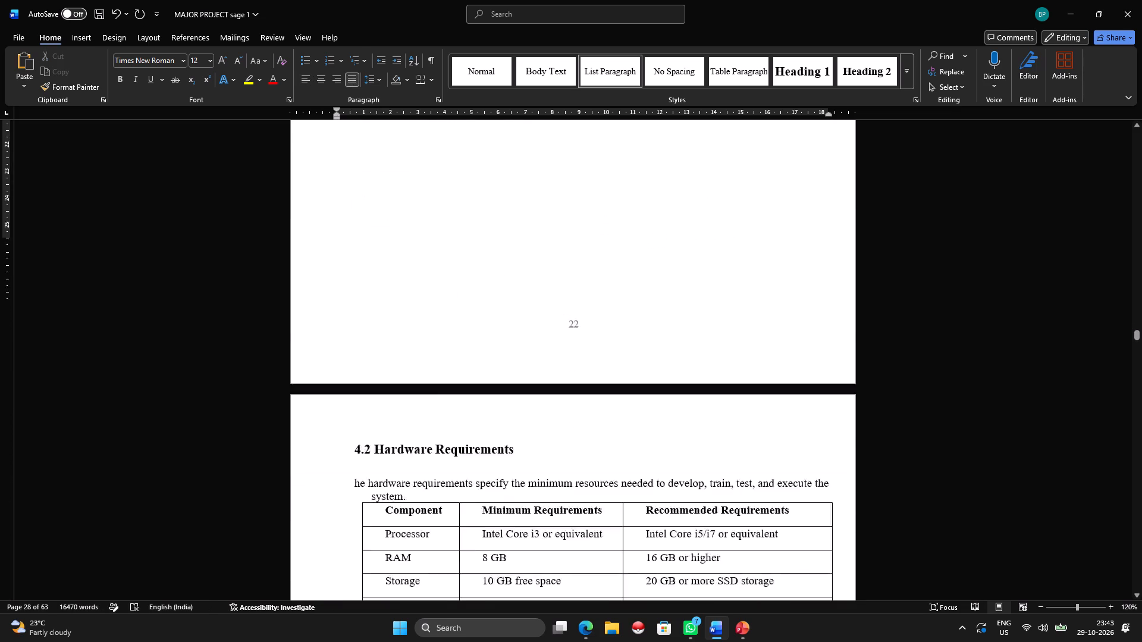
{"action": "scroll", "coordinate": [516, 445], "scroll_direction": "up", "scroll_amount": 5}
{"action": "scroll", "coordinate": [514, 449], "scroll_direction": "down", "scroll_amount": 1}
{"action": "scroll", "coordinate": [514, 449], "scroll_direction": "up", "scroll_amount": 16}
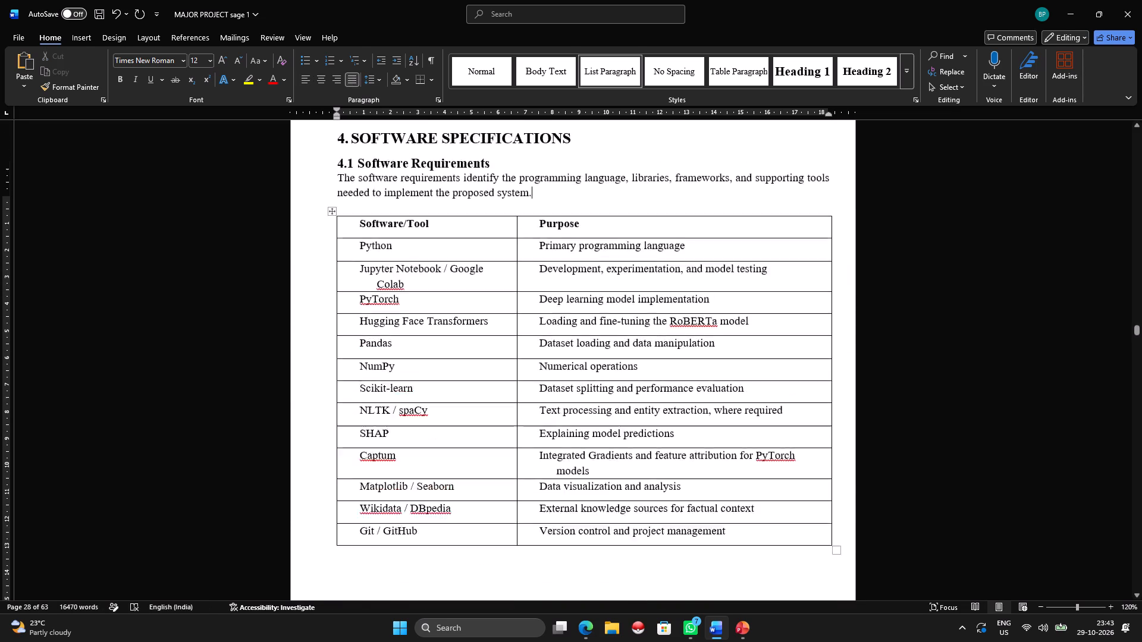
{"action": "left_click_drag", "start_coordinate": [344, 275], "coordinate": [645, 640]}
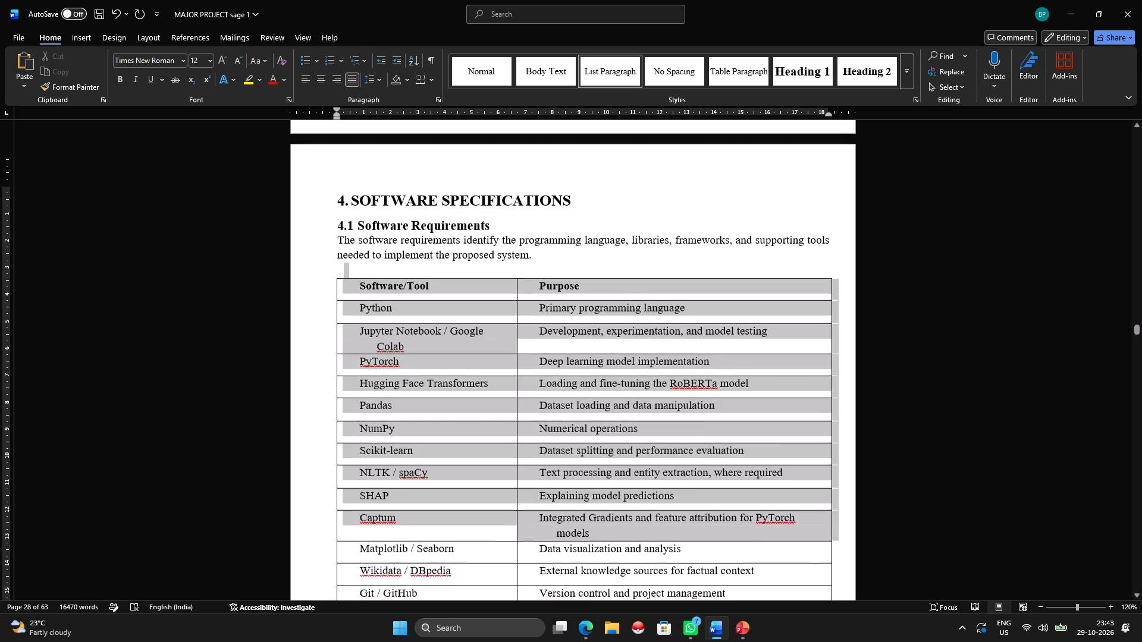
{"action": "left_click_drag", "start_coordinate": [645, 640], "coordinate": [726, 259]}
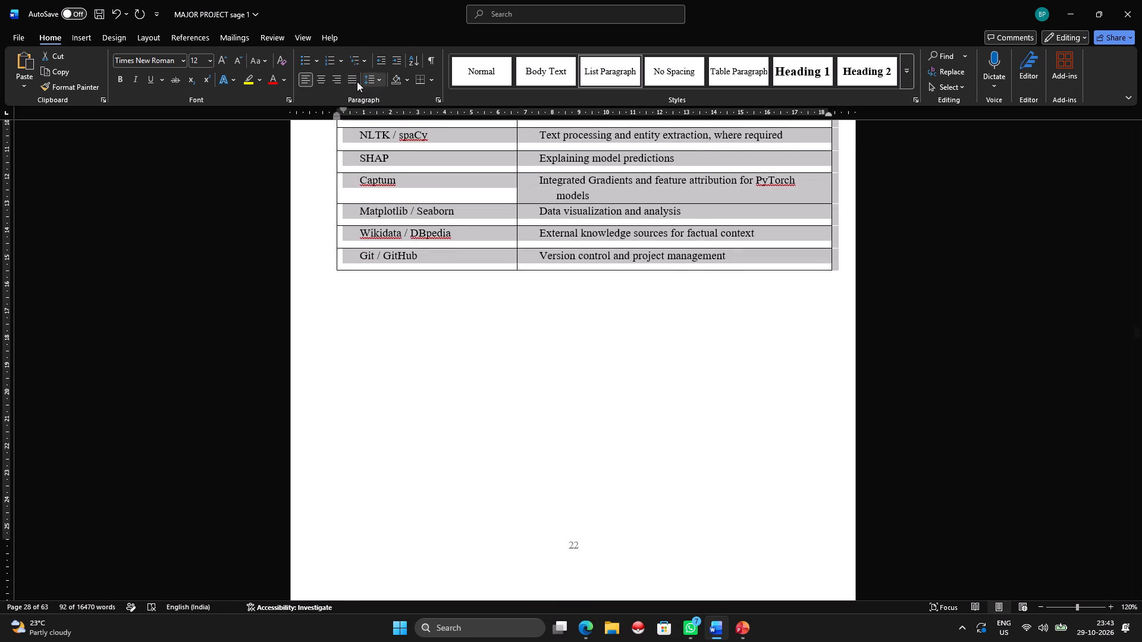
{"action": "left_click", "coordinate": [350, 81]}
{"action": "scroll", "coordinate": [423, 288], "scroll_direction": "up", "scroll_amount": 7}
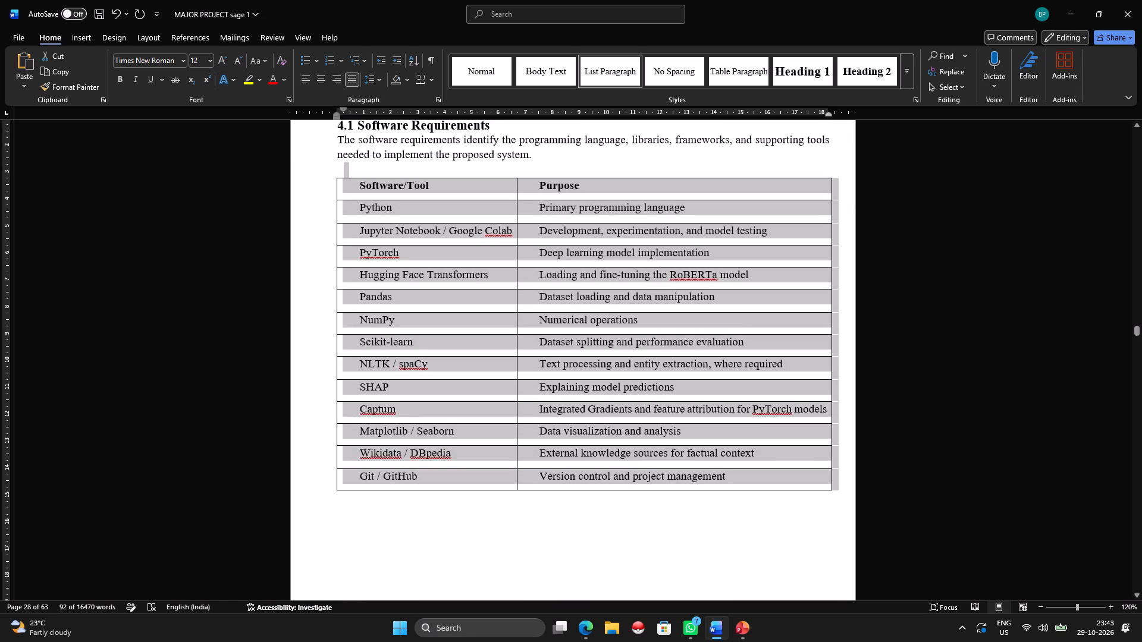
{"action": "left_click", "coordinate": [525, 575]}
Add the missing capital T at the start of the introductory sentence in section 4.2.
{"action": "scroll", "coordinate": [497, 559], "scroll_direction": "up", "scroll_amount": 3}
{"action": "scroll", "coordinate": [495, 559], "scroll_direction": "down", "scroll_amount": 14}
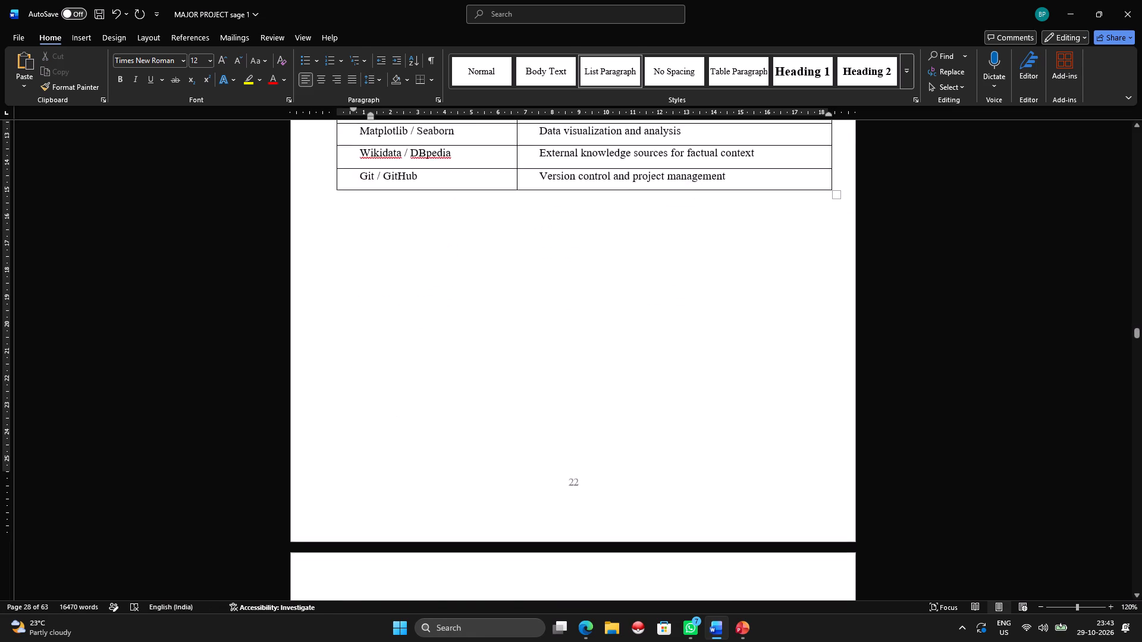
{"action": "scroll", "coordinate": [488, 556], "scroll_direction": "down", "scroll_amount": 6}
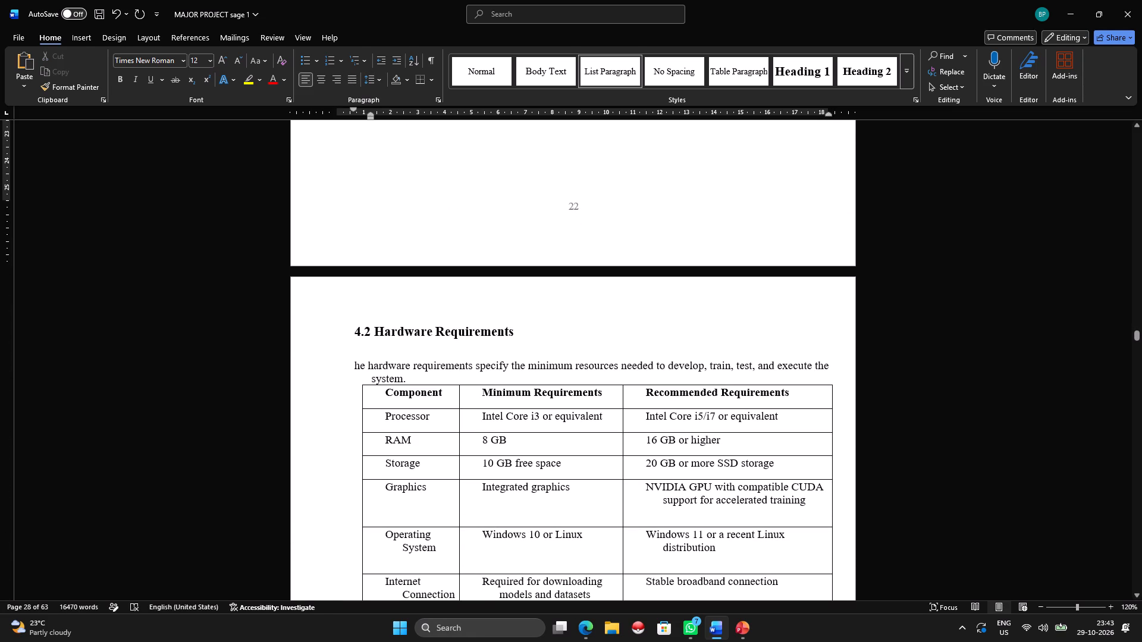
{"action": "left_click", "coordinate": [355, 363]}
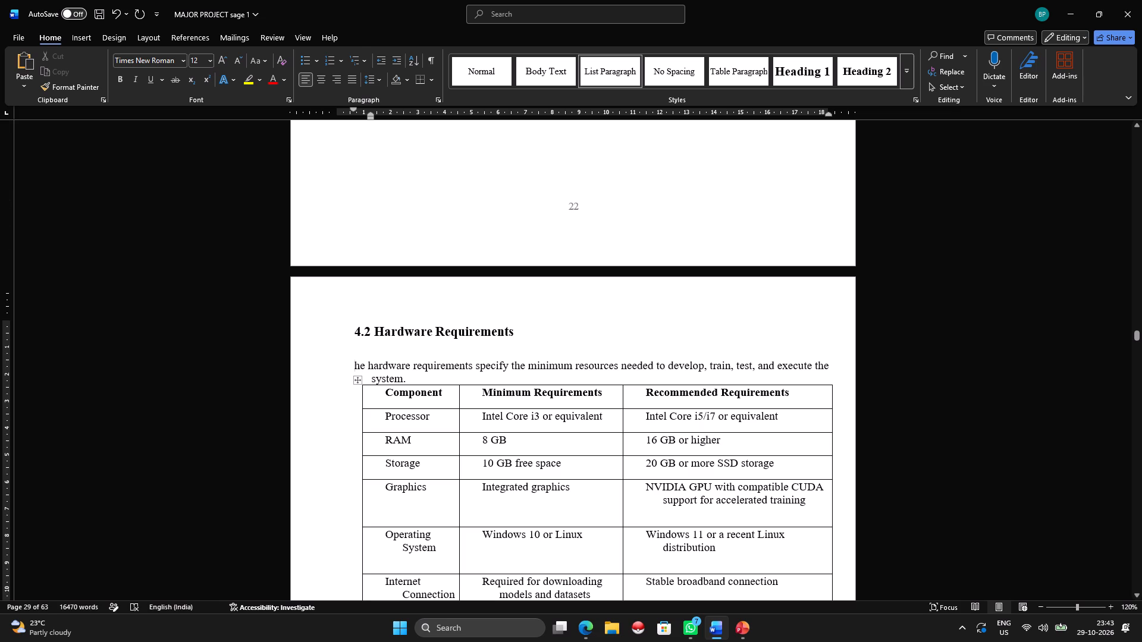
{"action": "key", "text": "shift+t"}
{"action": "left_click", "coordinate": [426, 381]}
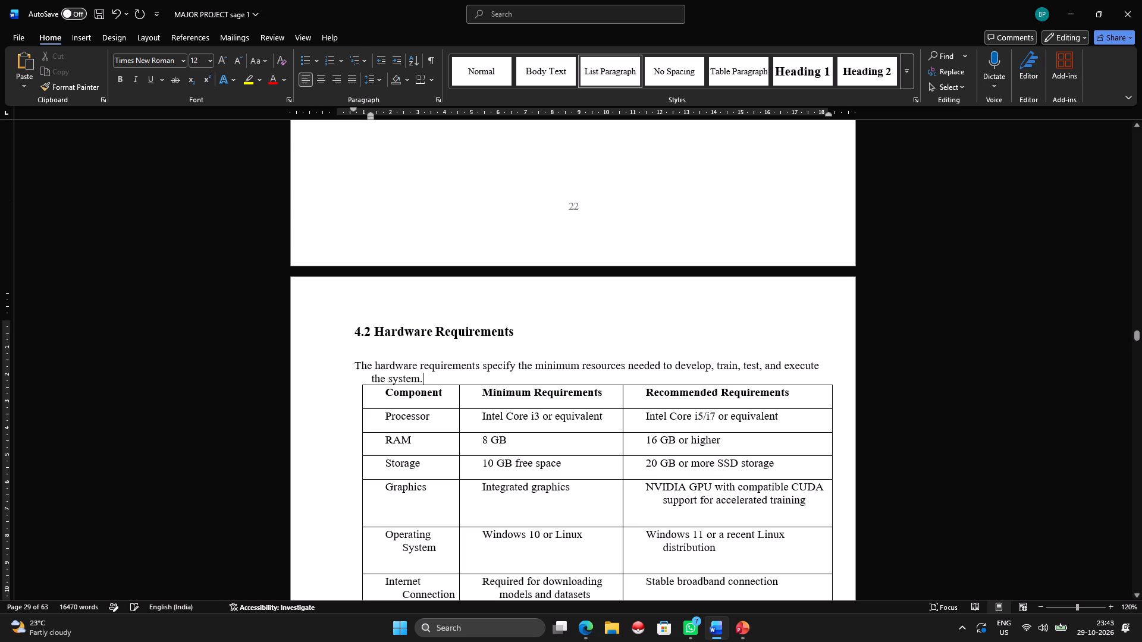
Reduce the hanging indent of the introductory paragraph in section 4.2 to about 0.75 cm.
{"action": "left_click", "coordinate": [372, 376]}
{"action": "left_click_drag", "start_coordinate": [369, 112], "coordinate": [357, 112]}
Compare the heading, paragraph and table alignment of section 4.1 with that of section 4.2.
{"action": "scroll", "coordinate": [376, 328], "scroll_direction": "up", "scroll_amount": 4}
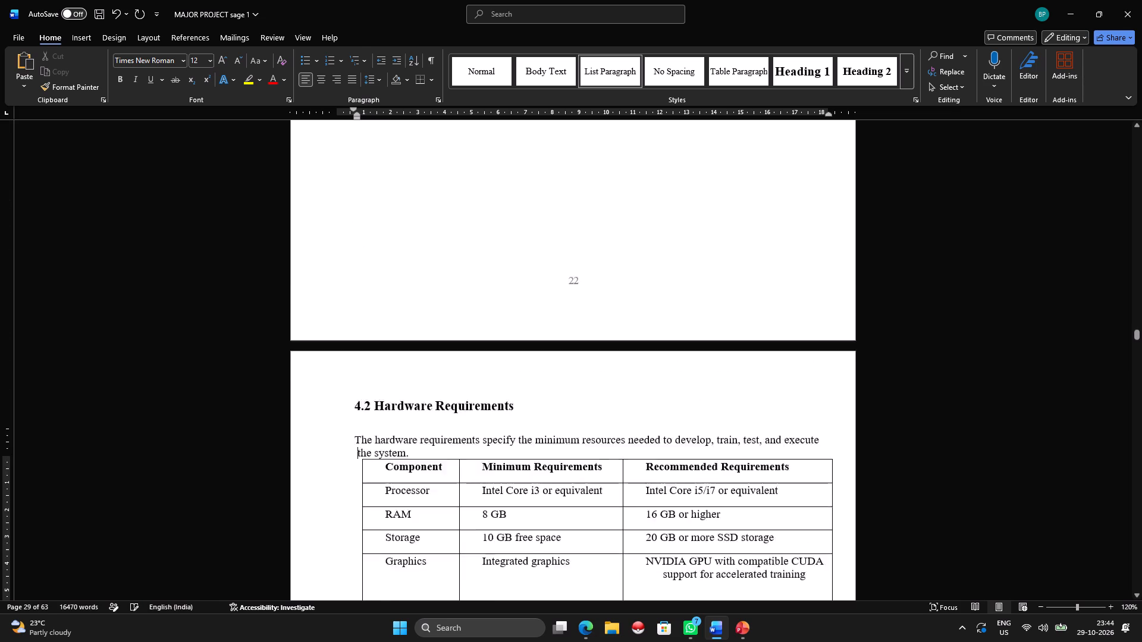
{"action": "scroll", "coordinate": [376, 334], "scroll_direction": "down", "scroll_amount": 2}
{"action": "scroll", "coordinate": [377, 336], "scroll_direction": "up", "scroll_amount": 19}
{"action": "scroll", "coordinate": [377, 355], "scroll_direction": "down", "scroll_amount": 6}
{"action": "scroll", "coordinate": [377, 355], "scroll_direction": "up", "scroll_amount": 1}
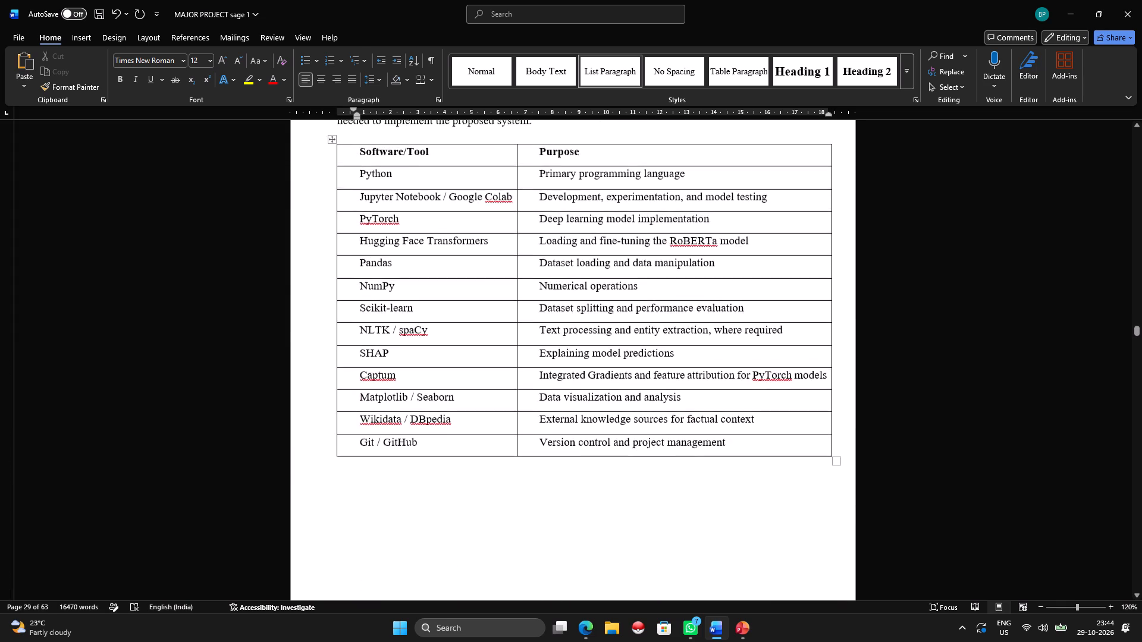
{"action": "scroll", "coordinate": [377, 364], "scroll_direction": "up", "scroll_amount": 6}
{"action": "scroll", "coordinate": [375, 367], "scroll_direction": "down", "scroll_amount": 20}
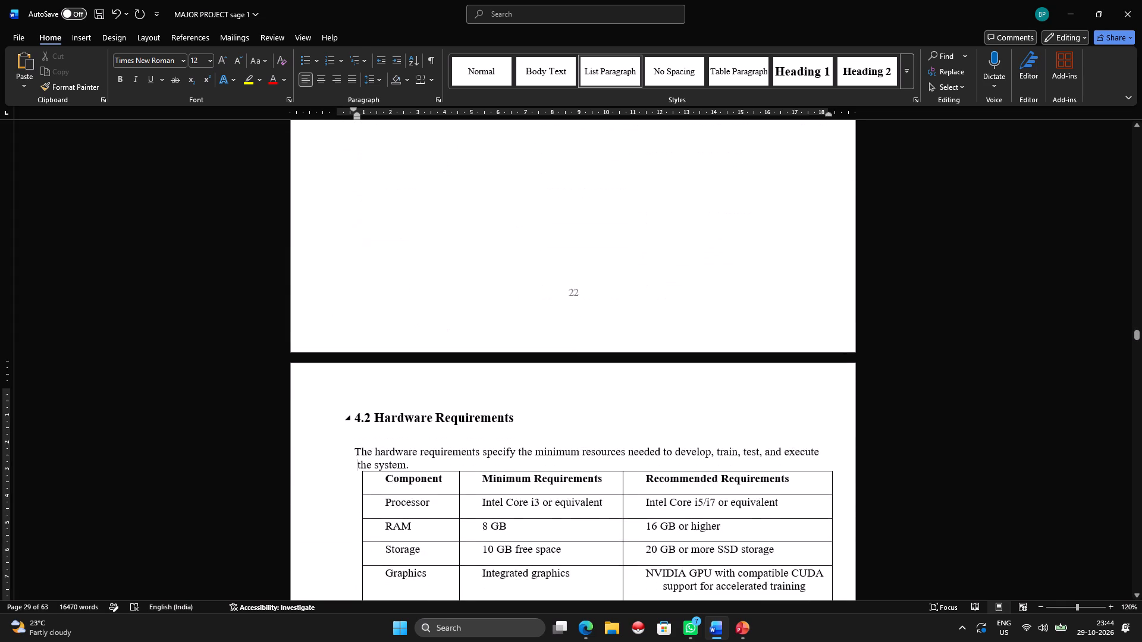
Move the 4.2 Hardware Requirements heading number to about 0.25 cm and its title to about 1 cm.
{"action": "left_click", "coordinate": [374, 398]}
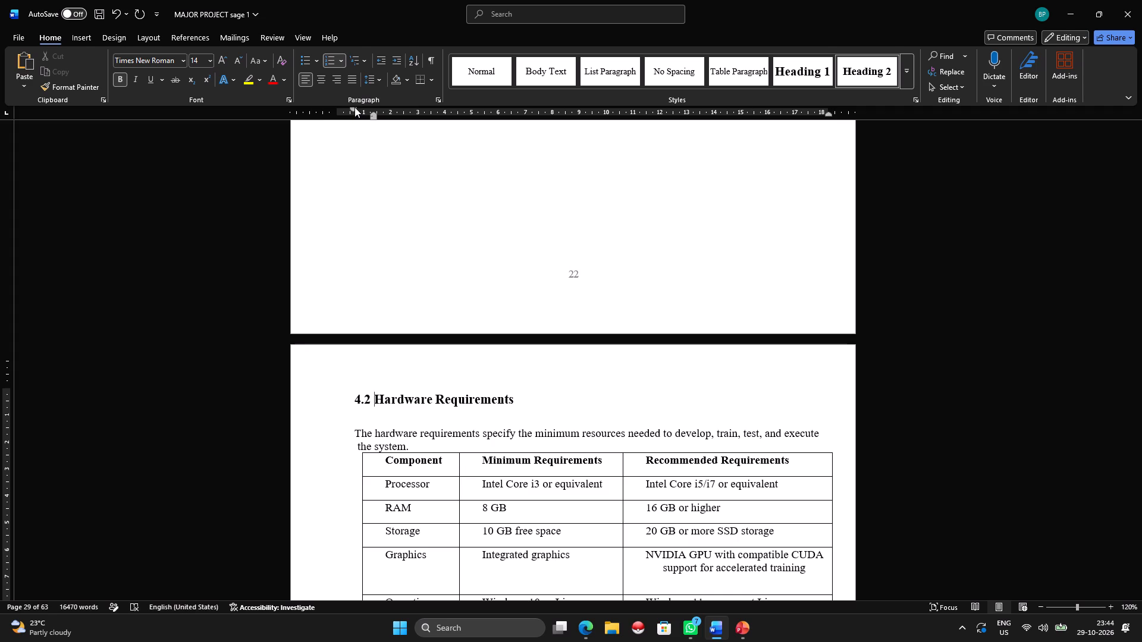
{"action": "left_click_drag", "start_coordinate": [354, 107], "coordinate": [343, 107]}
{"action": "left_click_drag", "start_coordinate": [374, 114], "coordinate": [360, 114]}
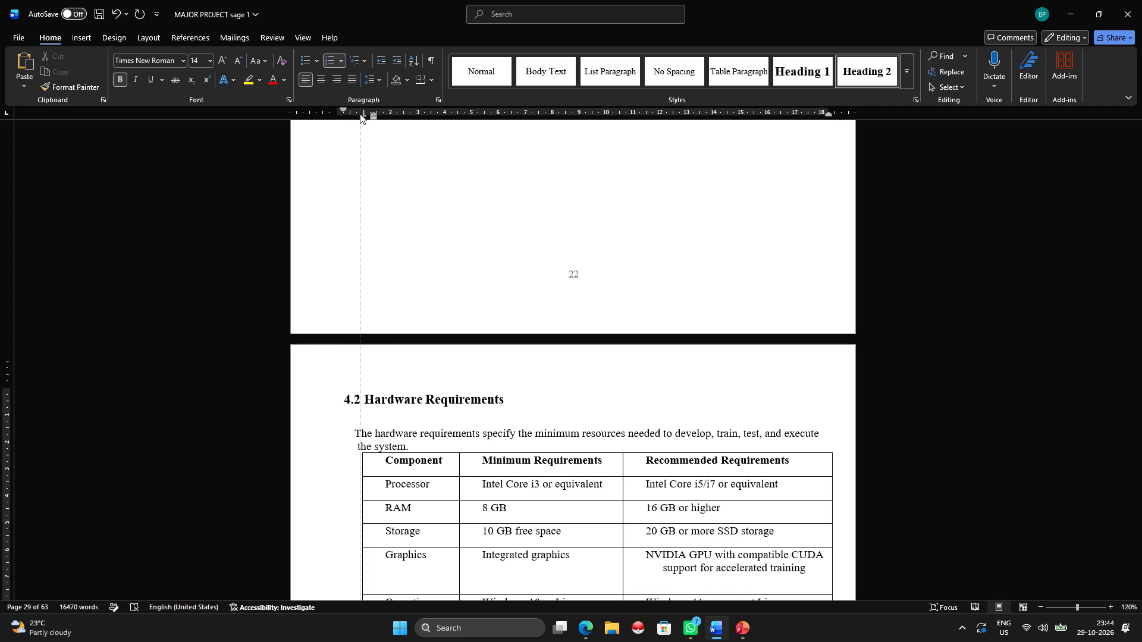
{"action": "left_click_drag", "start_coordinate": [360, 114], "coordinate": [362, 114]}
Align all lines of the introductory paragraph in section 4.2 with its heading number at about 0.25 cm.
{"action": "left_click", "coordinate": [362, 433]}
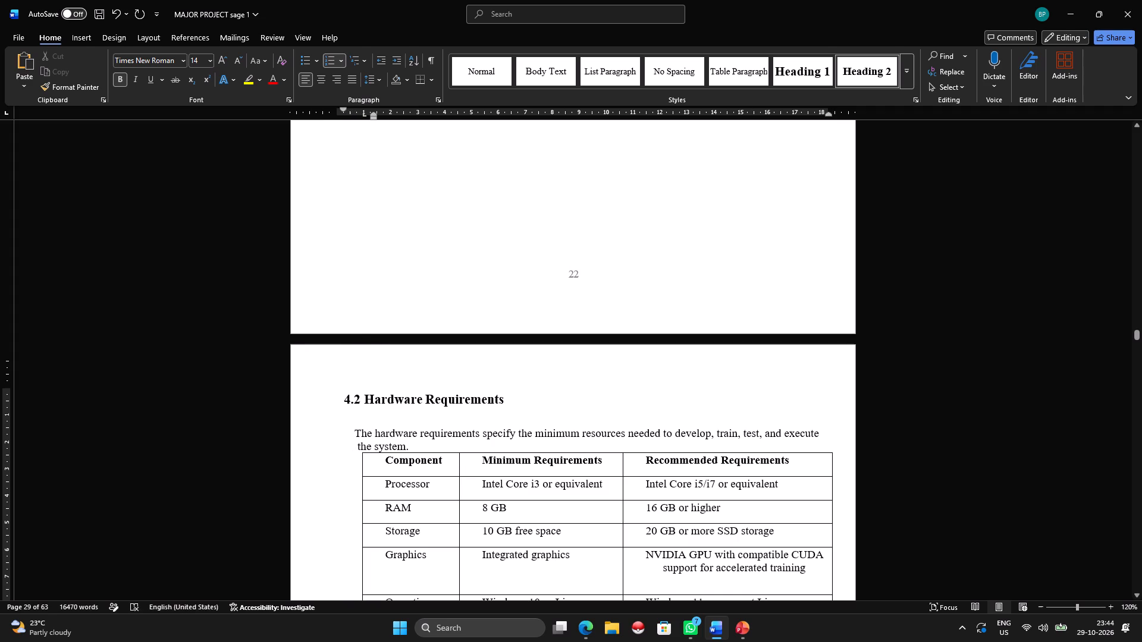
{"action": "left_click", "coordinate": [359, 433]}
{"action": "left_click", "coordinate": [353, 429]}
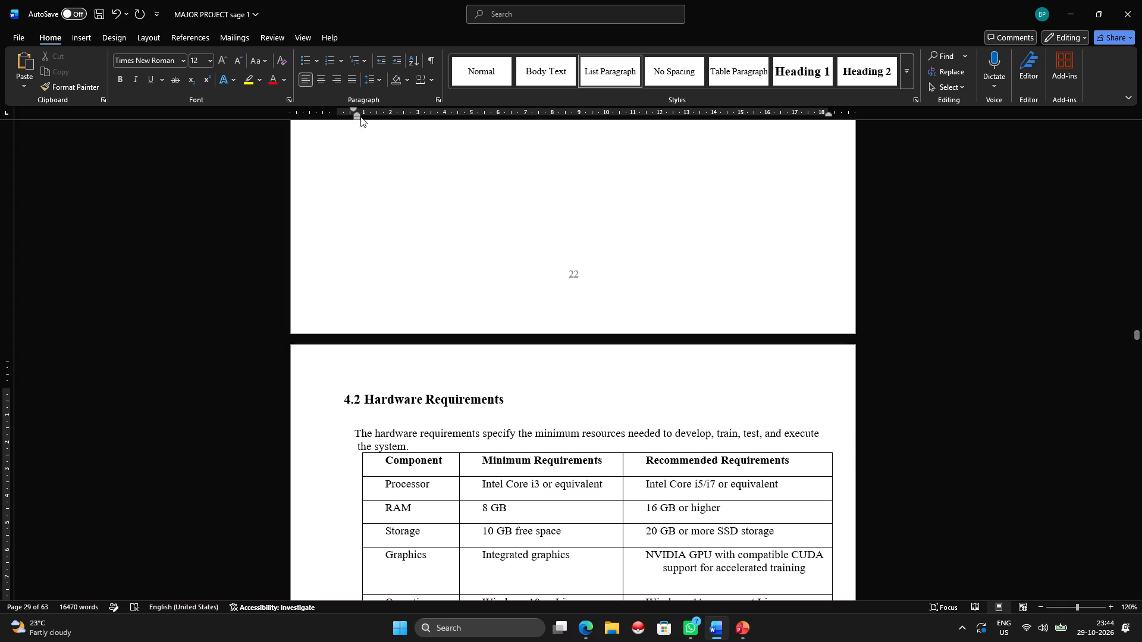
{"action": "left_click_drag", "start_coordinate": [355, 109], "coordinate": [345, 109]}
{"action": "left_click_drag", "start_coordinate": [357, 114], "coordinate": [352, 114]}
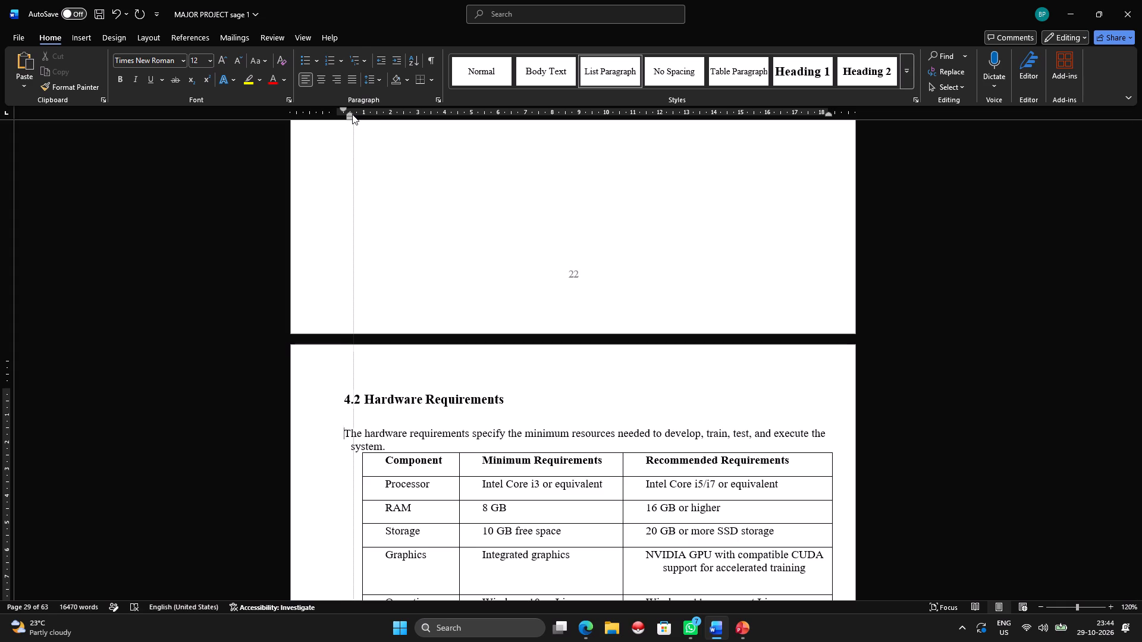
{"action": "left_click_drag", "start_coordinate": [352, 114], "coordinate": [346, 114]}
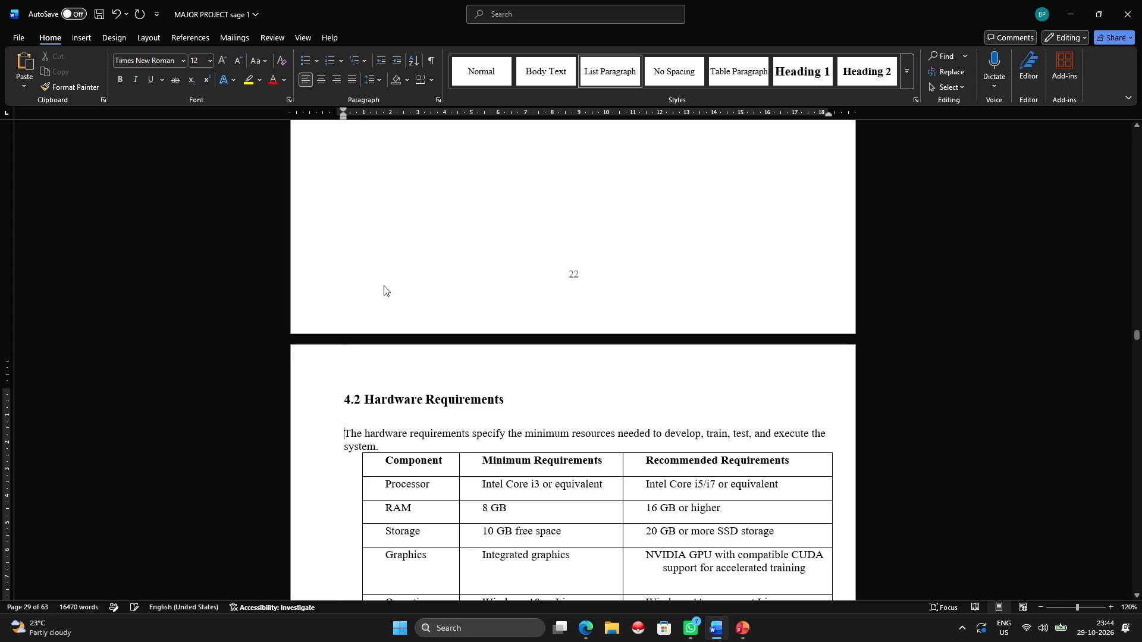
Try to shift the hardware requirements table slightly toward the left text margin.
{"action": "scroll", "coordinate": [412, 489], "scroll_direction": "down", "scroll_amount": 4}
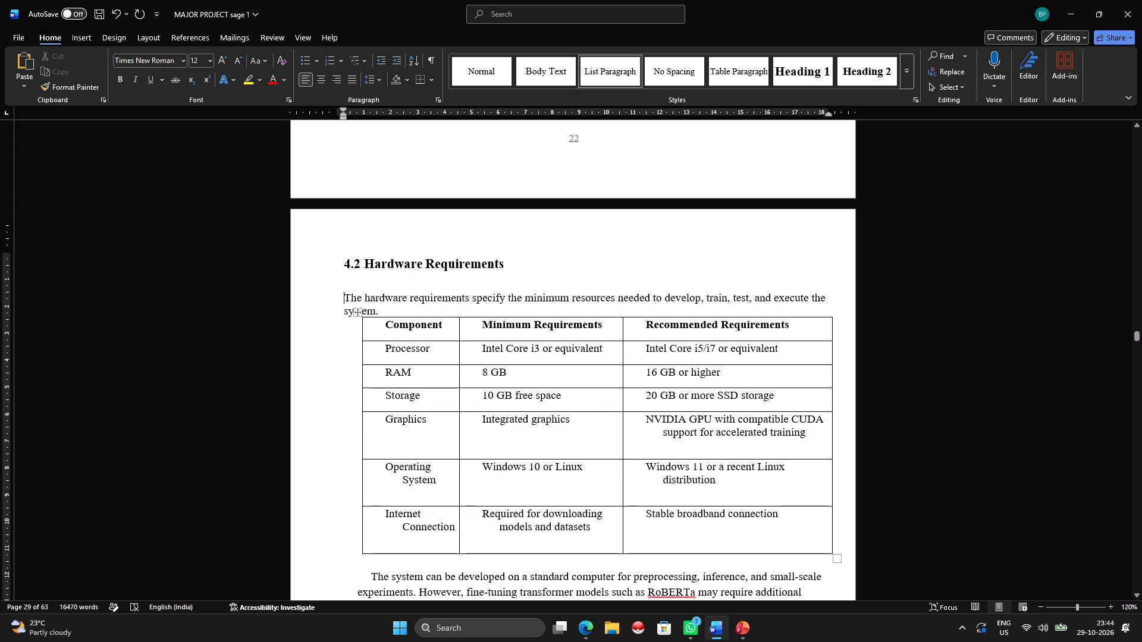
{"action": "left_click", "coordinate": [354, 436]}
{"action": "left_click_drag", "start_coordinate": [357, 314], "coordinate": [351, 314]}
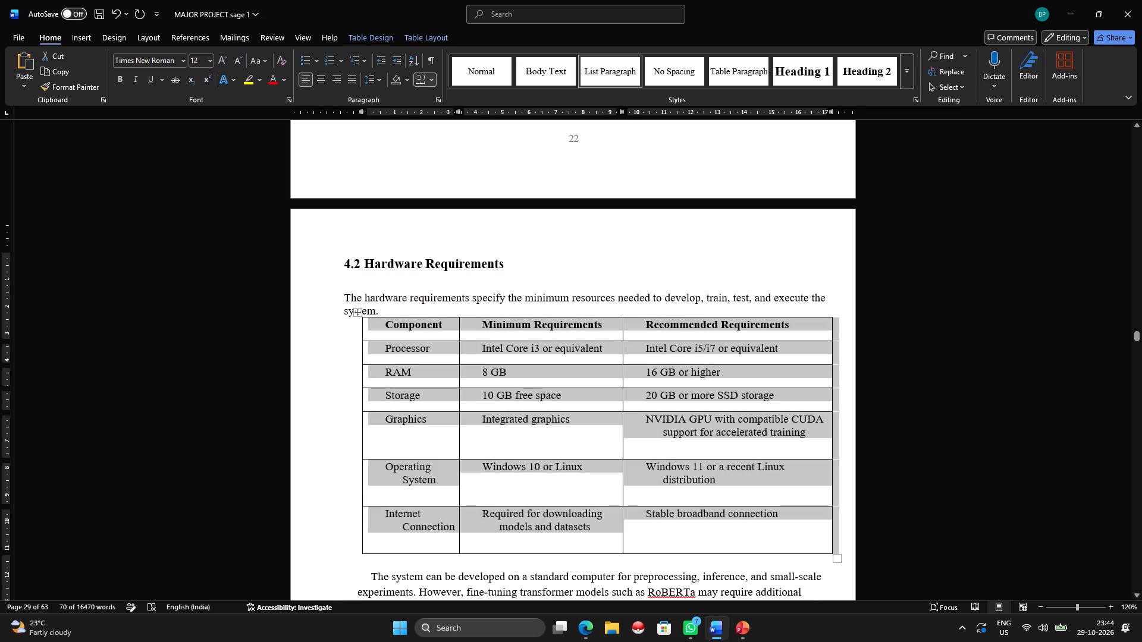
Justify the introductory paragraph of section 4.2 together with the hardware requirements table text.
{"action": "left_click", "coordinate": [650, 546]}
{"action": "left_click_drag", "start_coordinate": [677, 549], "coordinate": [357, 345]}
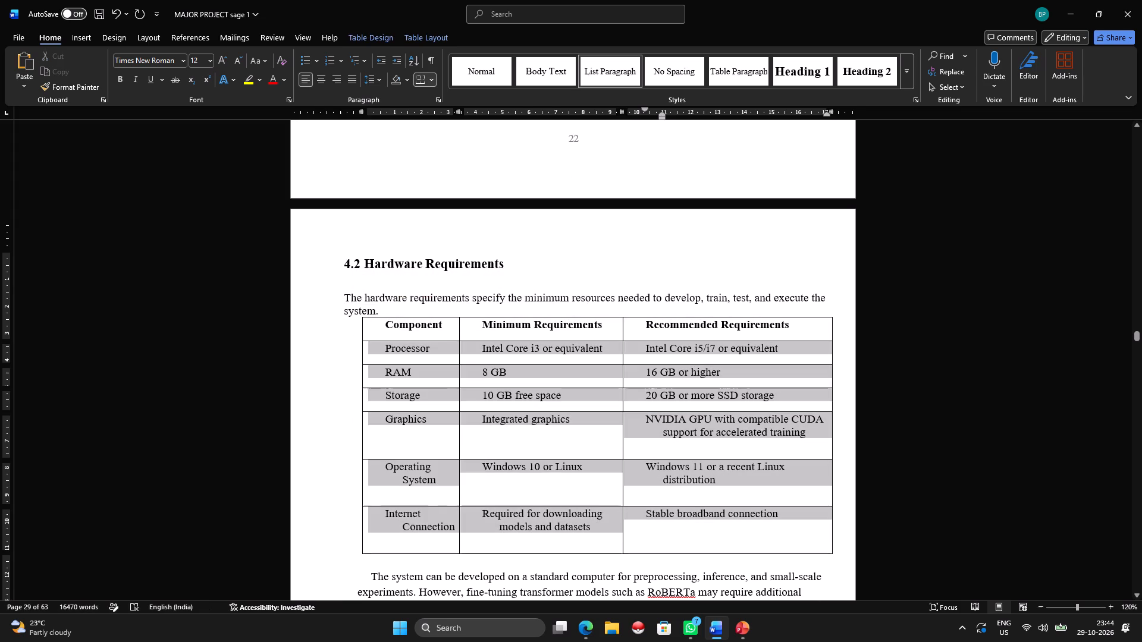
{"action": "left_click_drag", "start_coordinate": [357, 345], "coordinate": [346, 297]}
{"action": "left_click", "coordinate": [352, 83]}
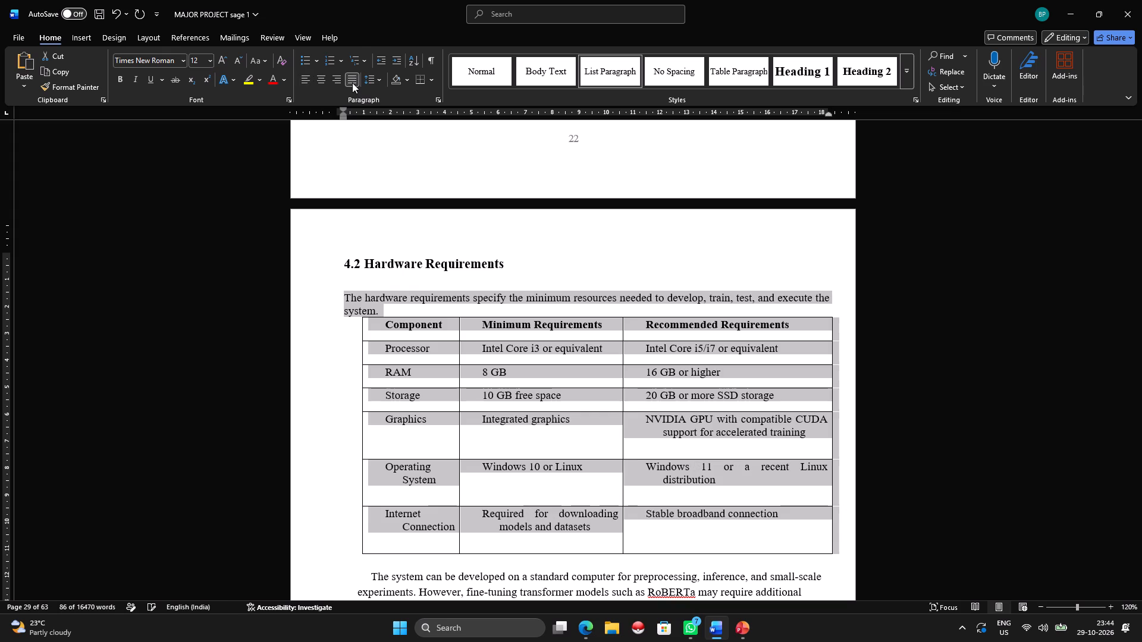
{"action": "left_click", "coordinate": [554, 279]}
Align all lines of the paragraph below the hardware requirements table with the section 4.2 text, at about 0.25 cm.
{"action": "scroll", "coordinate": [430, 440], "scroll_direction": "up", "scroll_amount": 1}
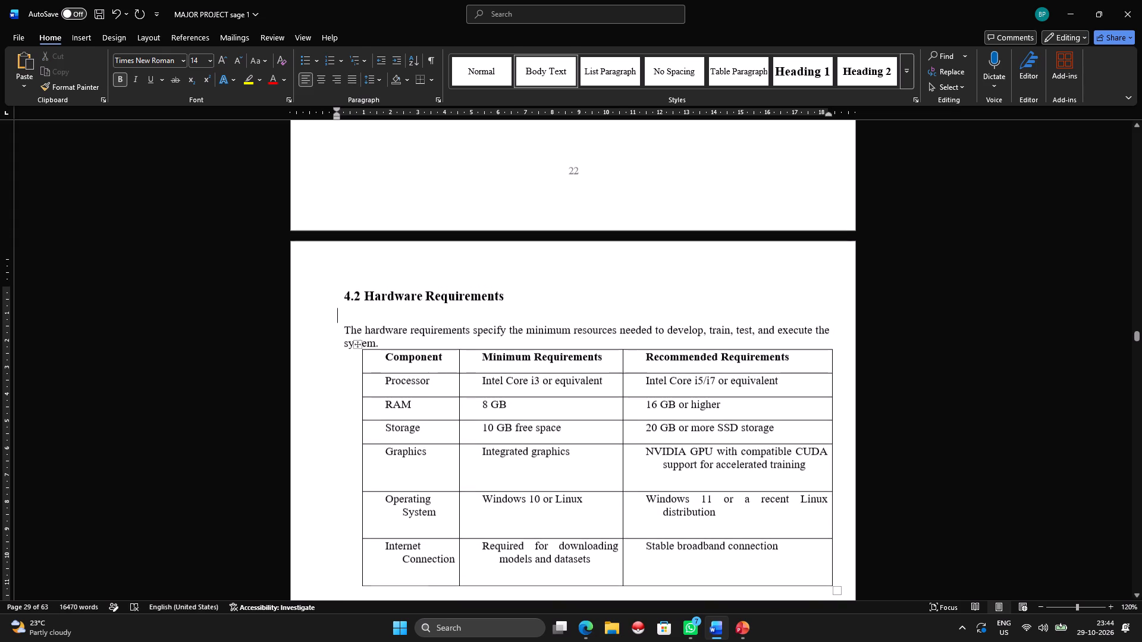
{"action": "scroll", "coordinate": [405, 427], "scroll_direction": "up", "scroll_amount": 1}
{"action": "scroll", "coordinate": [382, 462], "scroll_direction": "down", "scroll_amount": 5}
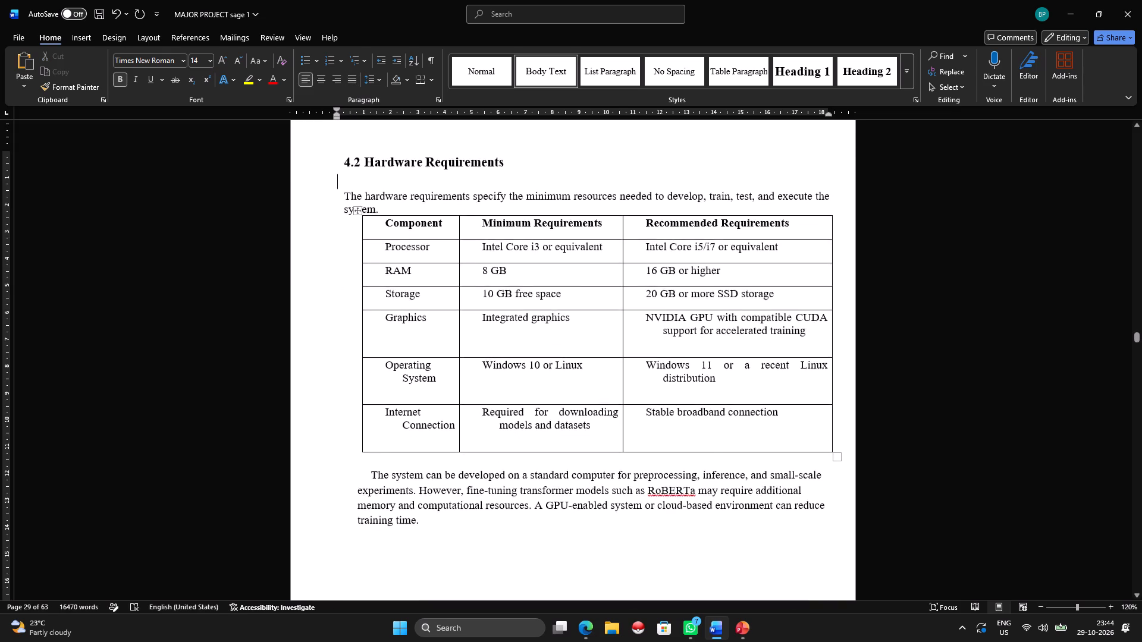
{"action": "scroll", "coordinate": [410, 518], "scroll_direction": "down", "scroll_amount": 1}
{"action": "left_click", "coordinate": [422, 488]}
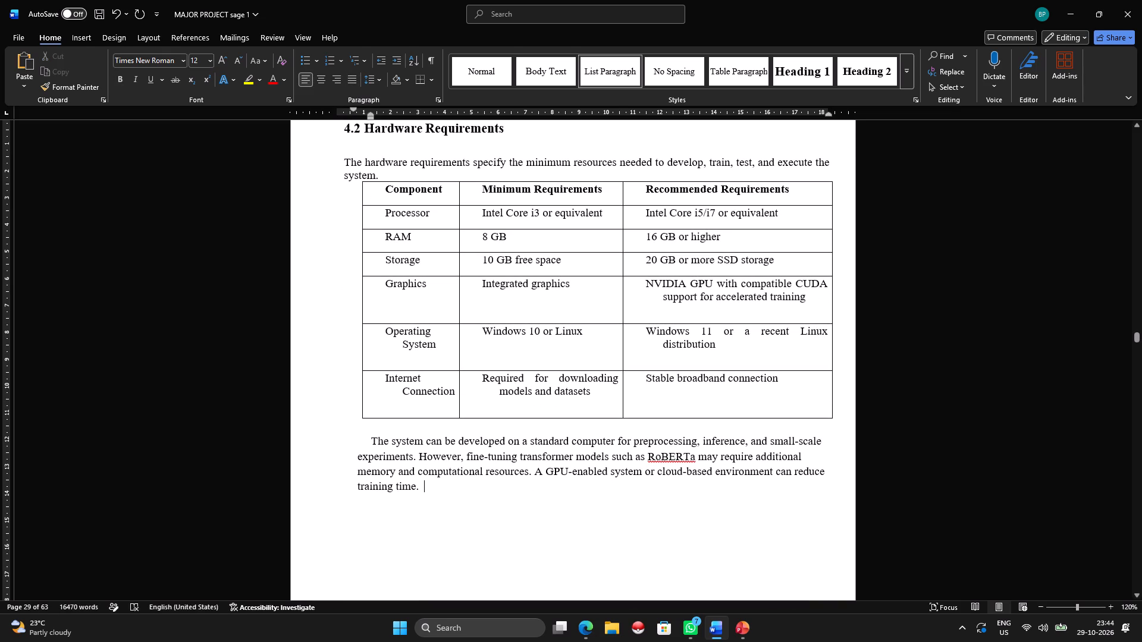
{"action": "left_click", "coordinate": [374, 446]}
{"action": "left_click_drag", "start_coordinate": [369, 110], "coordinate": [346, 110]}
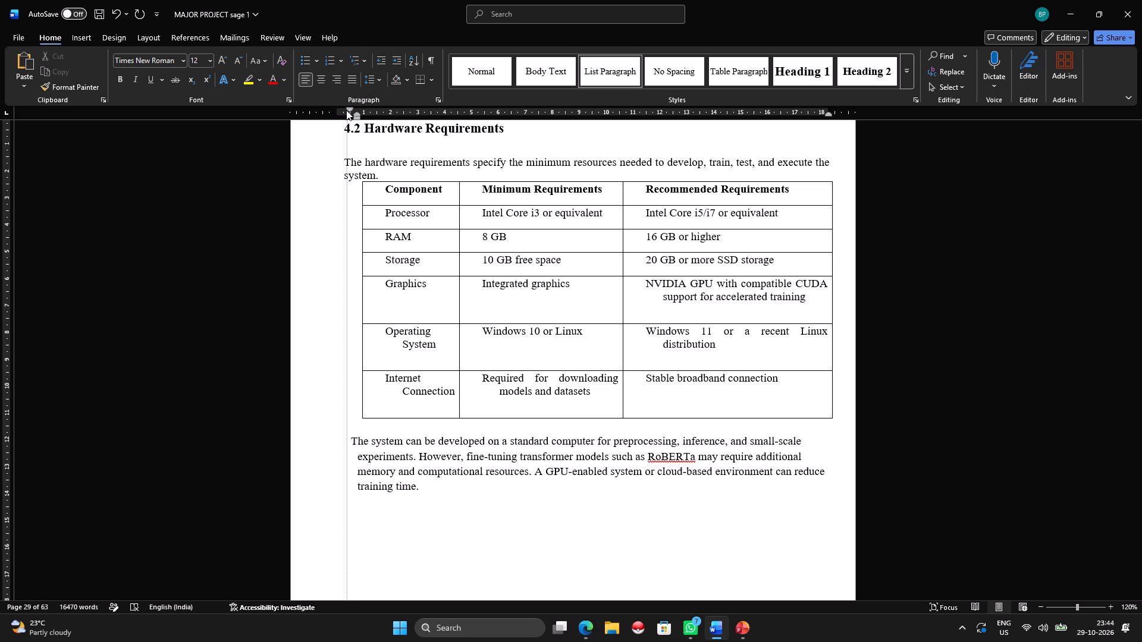
{"action": "left_click_drag", "start_coordinate": [346, 110], "coordinate": [347, 110]}
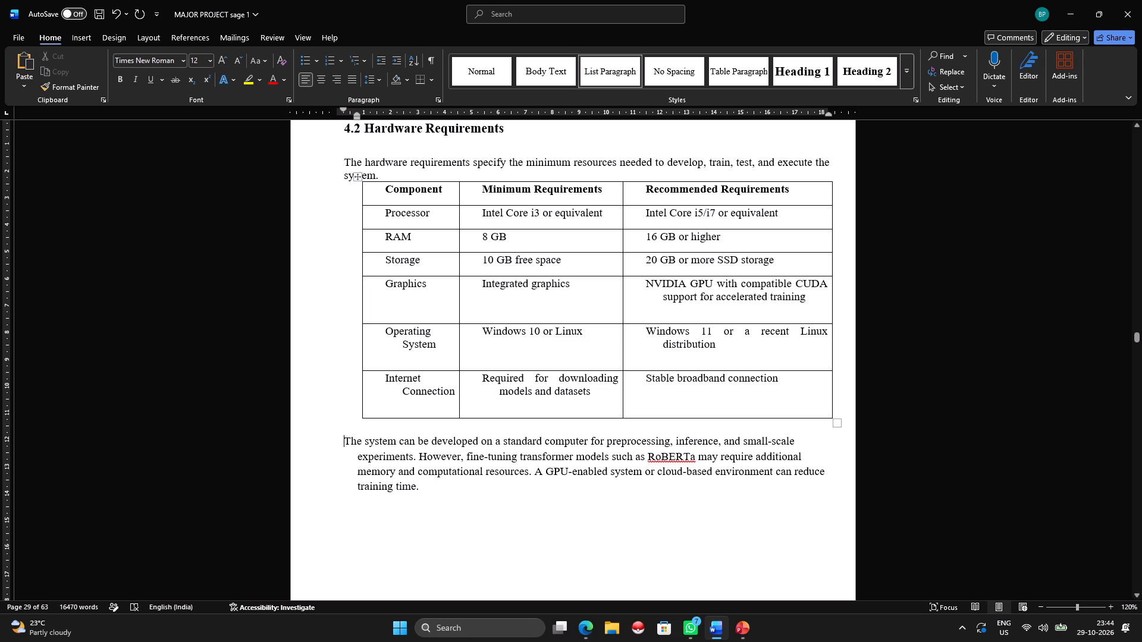
{"action": "left_click", "coordinate": [357, 117]}
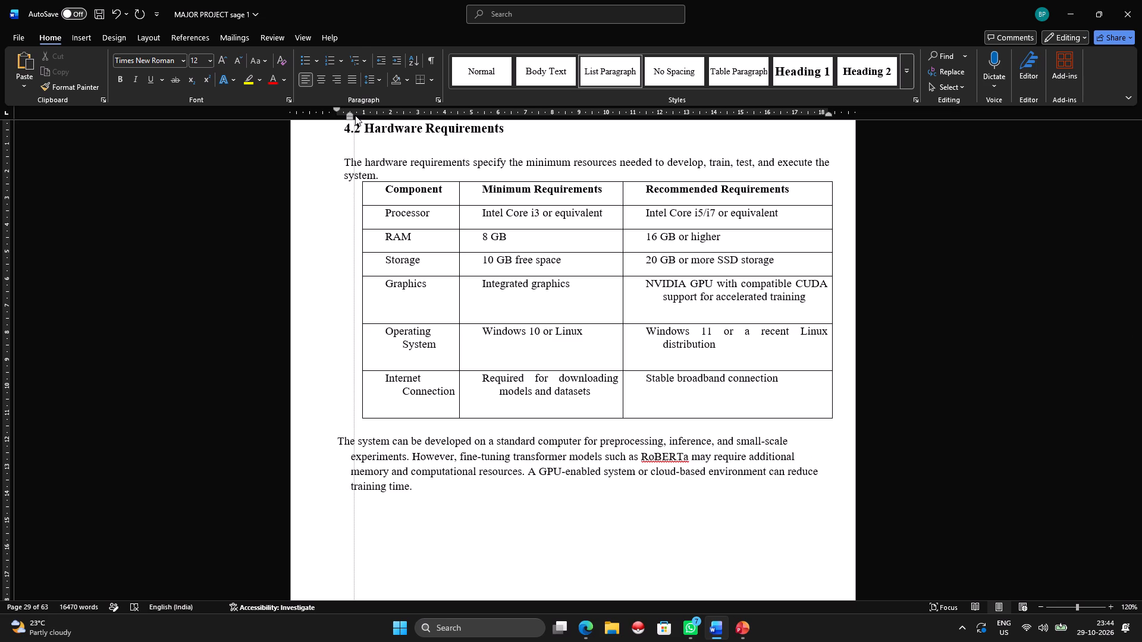
{"action": "left_click", "coordinate": [355, 114]}
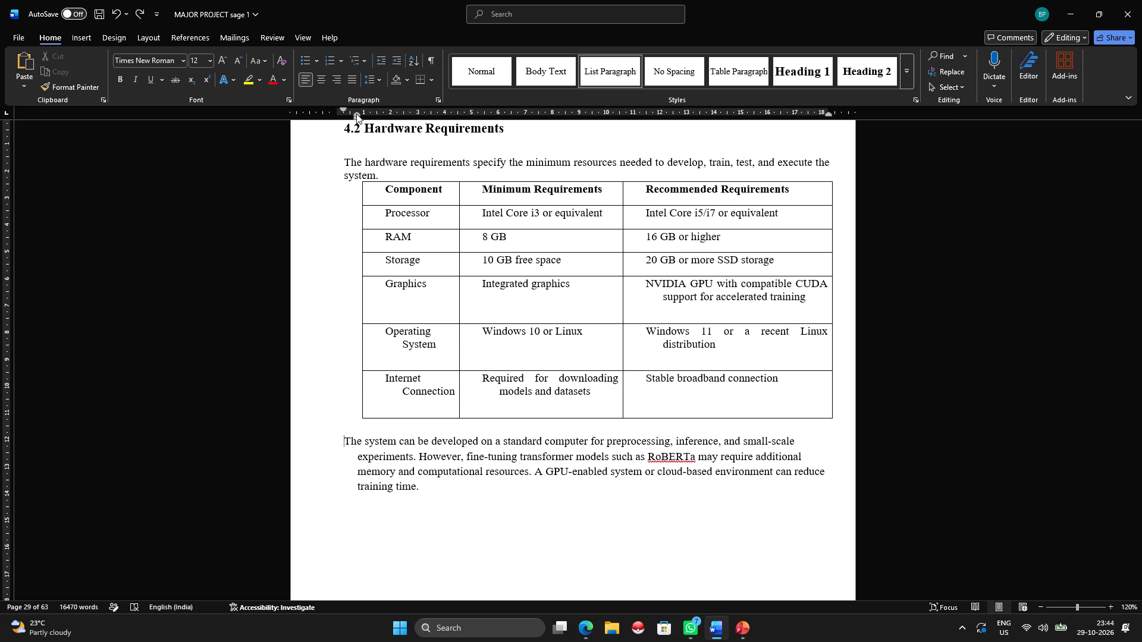
{"action": "left_click_drag", "start_coordinate": [356, 114], "coordinate": [345, 115]}
{"action": "left_click", "coordinate": [415, 505]}
Insert an empty line between the introductory paragraph of section 4.2 and the hardware requirements table.
{"action": "scroll", "coordinate": [425, 540], "scroll_direction": "up", "scroll_amount": 3}
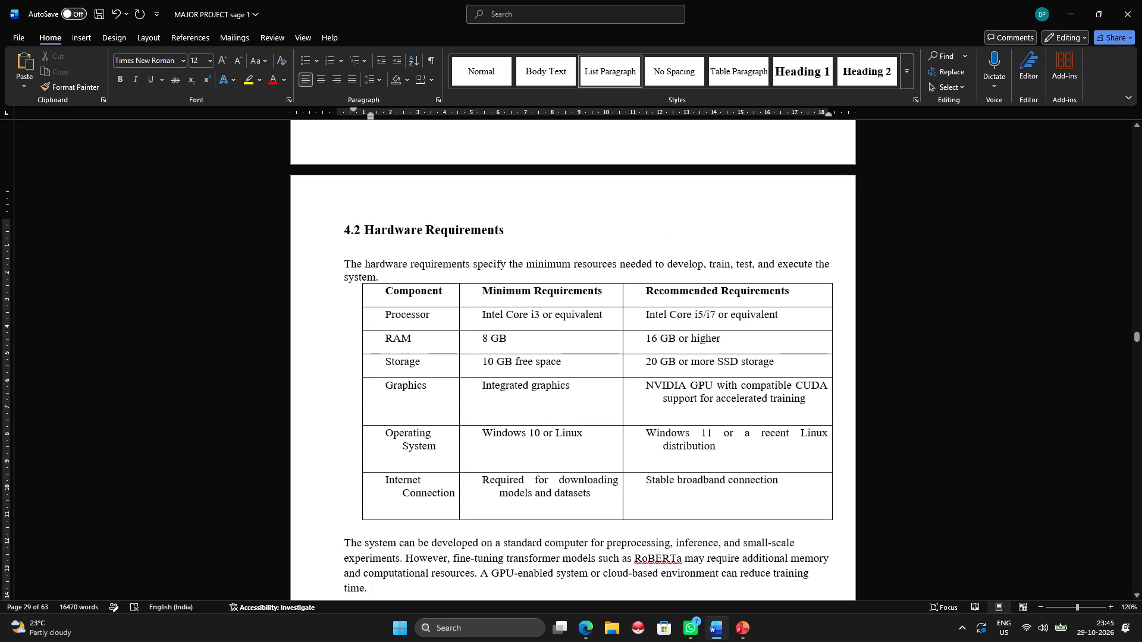
{"action": "scroll", "coordinate": [450, 527], "scroll_direction": "up", "scroll_amount": 1}
{"action": "scroll", "coordinate": [450, 527], "scroll_direction": "down", "scroll_amount": 5}
{"action": "scroll", "coordinate": [526, 535], "scroll_direction": "up", "scroll_amount": 12}
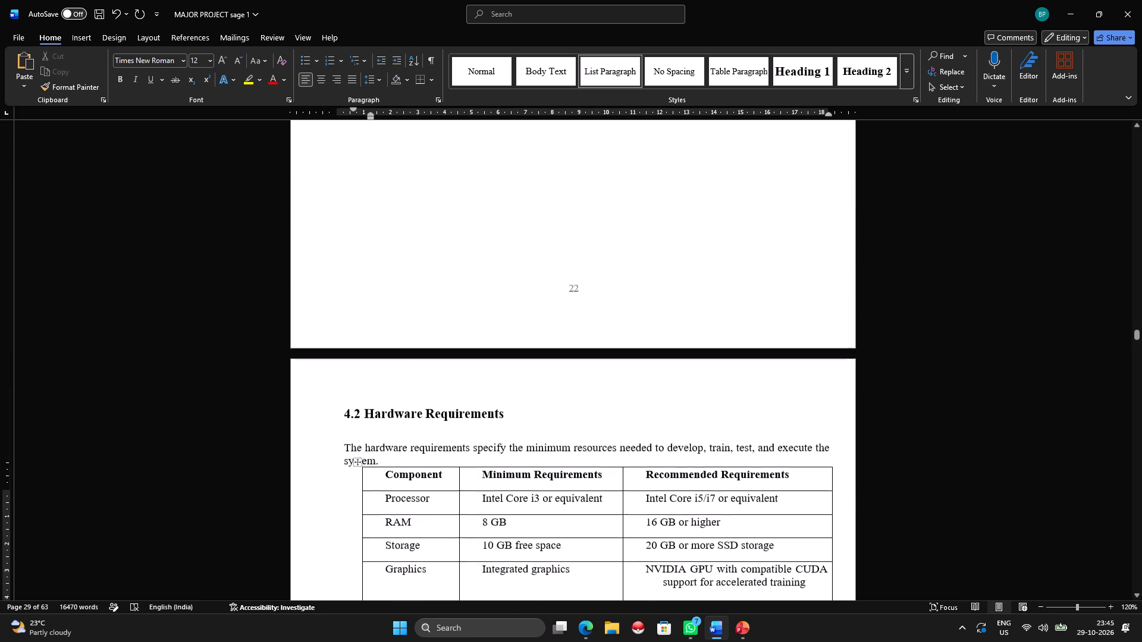
{"action": "scroll", "coordinate": [526, 535], "scroll_direction": "up", "scroll_amount": 14}
{"action": "scroll", "coordinate": [526, 535], "scroll_direction": "down", "scroll_amount": 14}
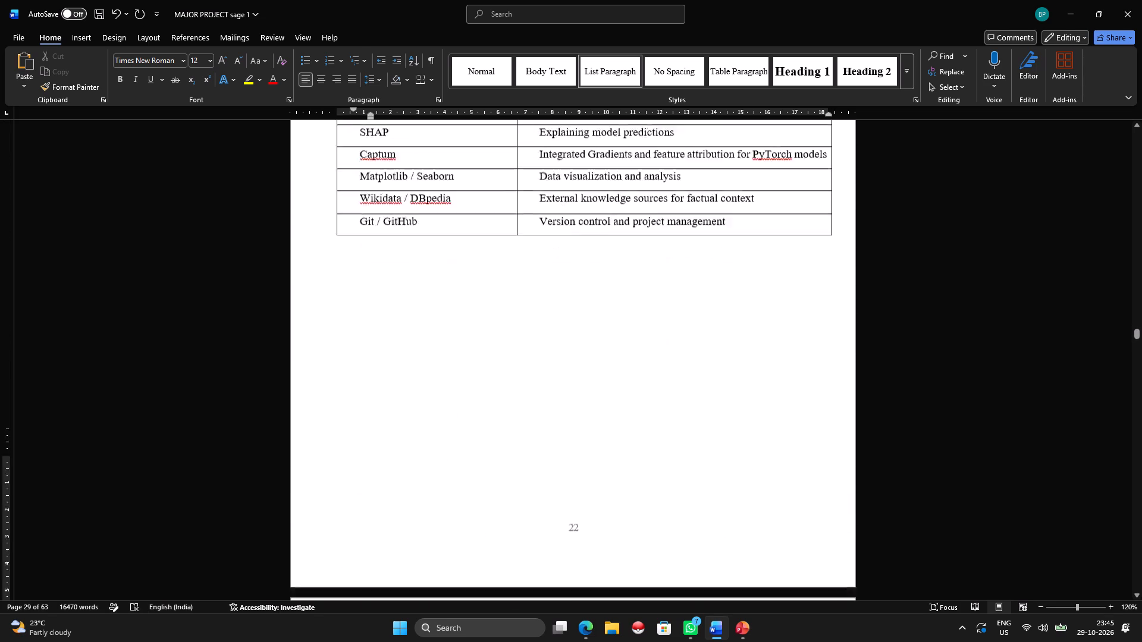
{"action": "scroll", "coordinate": [533, 543], "scroll_direction": "down", "scroll_amount": 2}
{"action": "scroll", "coordinate": [503, 557], "scroll_direction": "up", "scroll_amount": 3}
{"action": "scroll", "coordinate": [459, 534], "scroll_direction": "down", "scroll_amount": 6}
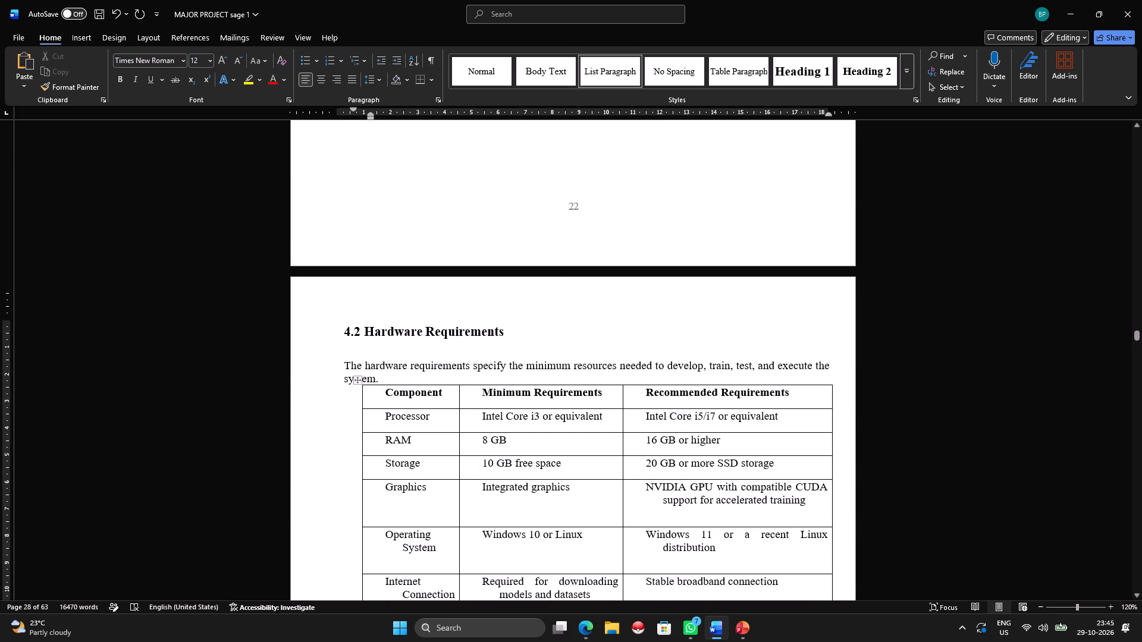
{"action": "left_click", "coordinate": [404, 377]}
{"action": "scroll", "coordinate": [475, 409], "scroll_direction": "down", "scroll_amount": 5}
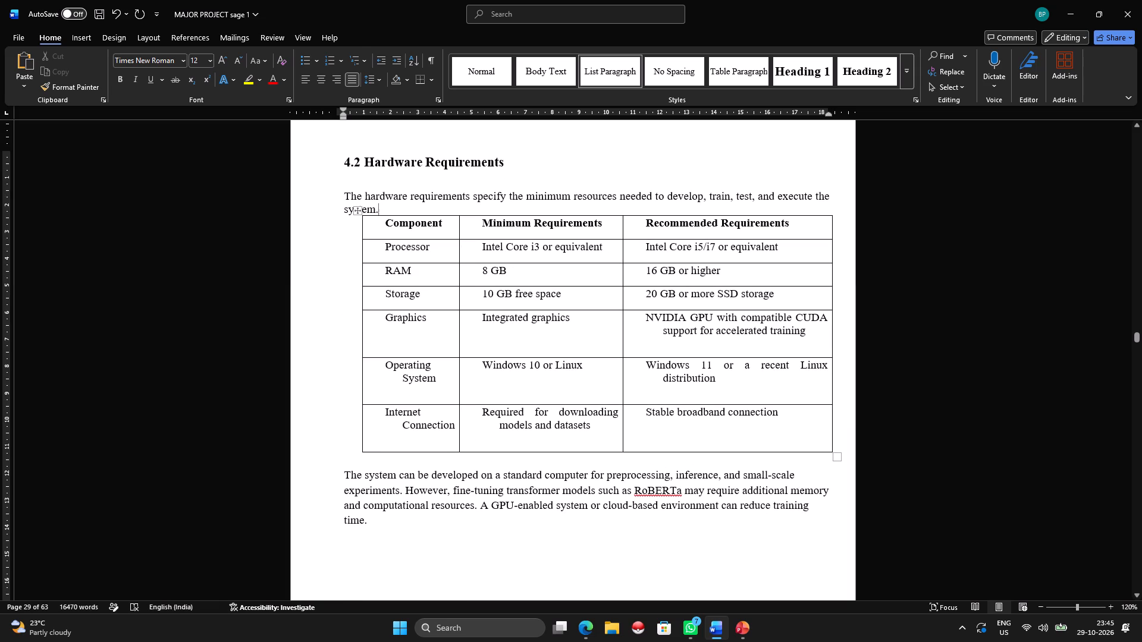
{"action": "key", "text": "Return"}
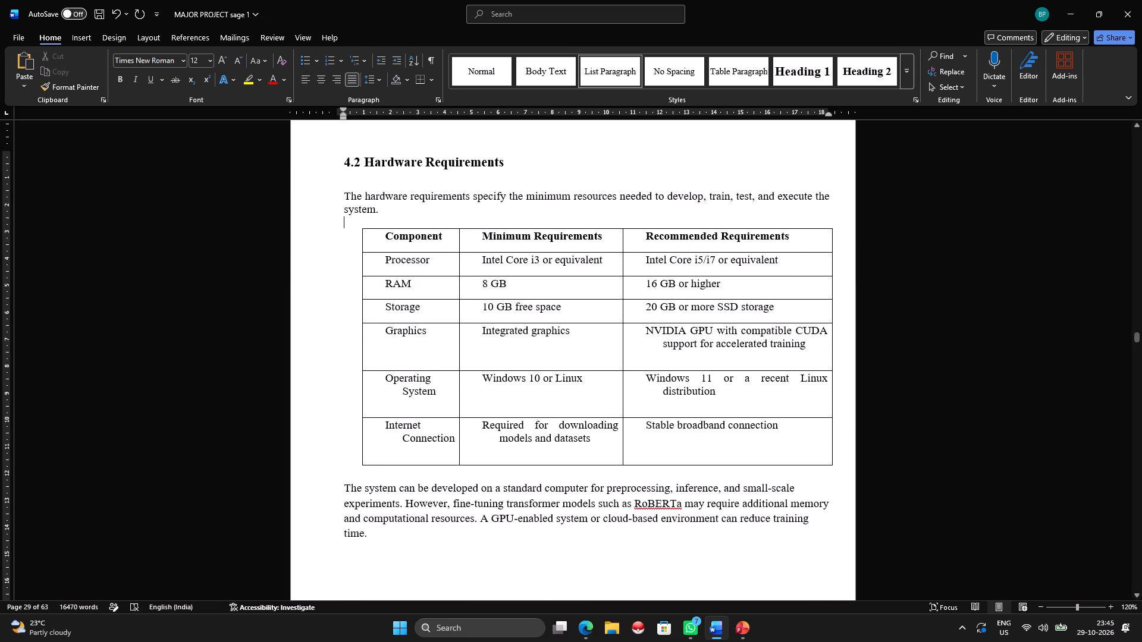
{"action": "left_click", "coordinate": [356, 240]}
{"action": "left_click", "coordinate": [348, 232]}
{"action": "left_click", "coordinate": [341, 221]}
Check the layout of section 4.2 and the hardware requirements table against the preceding page.
{"action": "scroll", "coordinate": [472, 459], "scroll_direction": "up", "scroll_amount": 18}
{"action": "scroll", "coordinate": [477, 449], "scroll_direction": "up", "scroll_amount": 6}
{"action": "scroll", "coordinate": [475, 486], "scroll_direction": "down", "scroll_amount": 20}
{"action": "scroll", "coordinate": [475, 486], "scroll_direction": "down", "scroll_amount": 1}
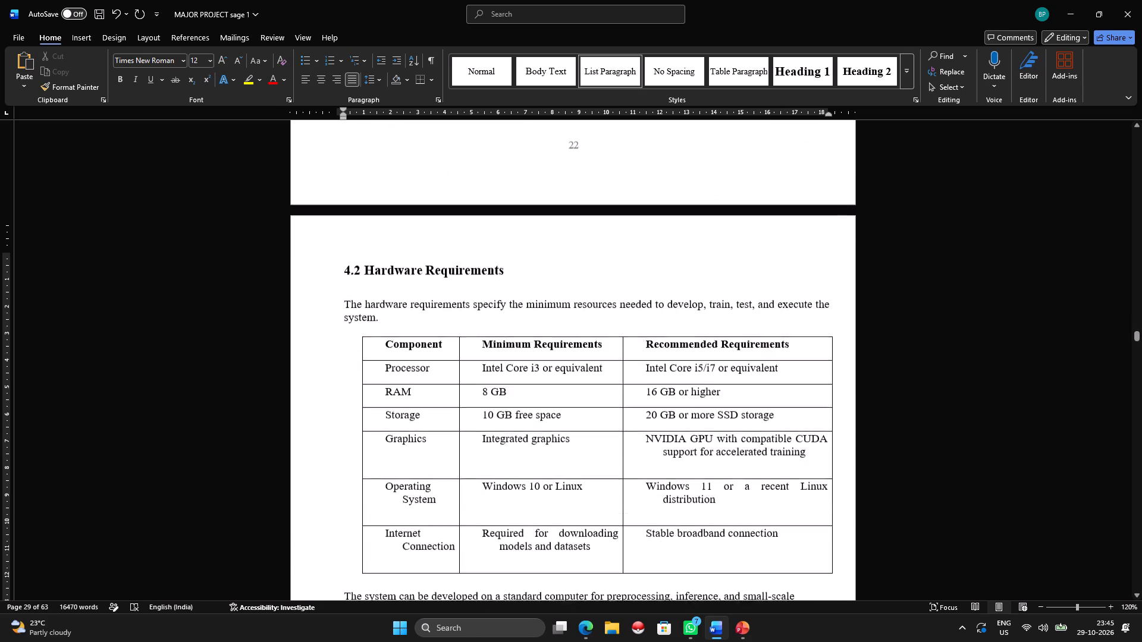
{"action": "scroll", "coordinate": [467, 506], "scroll_direction": "up", "scroll_amount": 2}
{"action": "scroll", "coordinate": [495, 506], "scroll_direction": "down", "scroll_amount": 4}
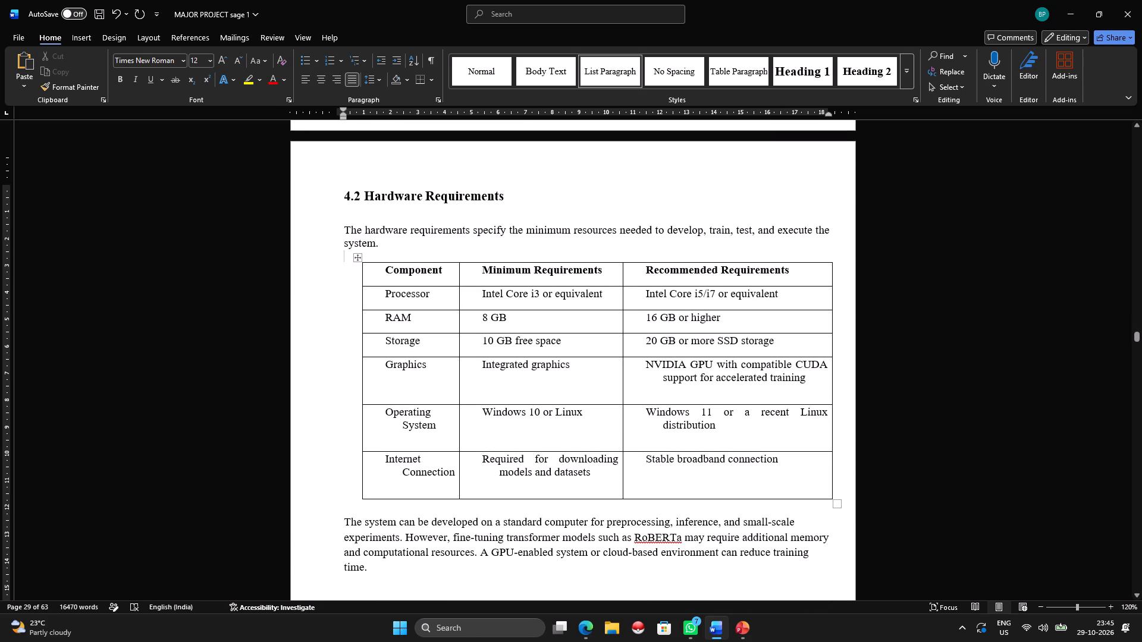
{"action": "left_click", "coordinate": [832, 360]}
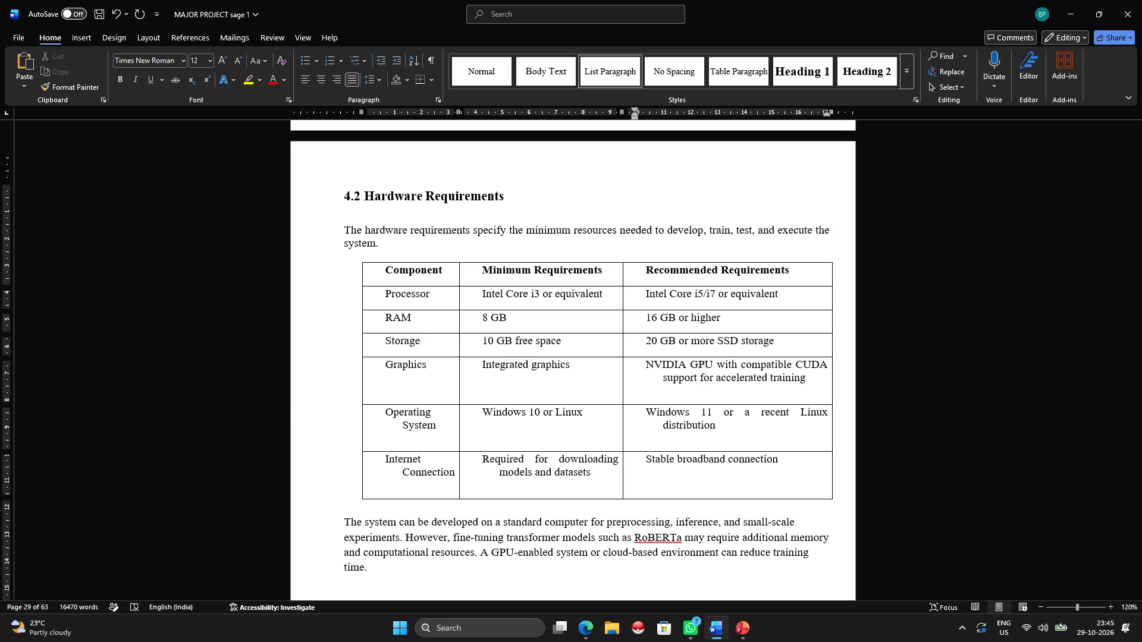
{"action": "left_click", "coordinate": [849, 388]}
{"action": "left_click", "coordinate": [783, 426]}
Justify the closing paragraph below the hardware requirements table.
{"action": "scroll", "coordinate": [649, 517], "scroll_direction": "down", "scroll_amount": 5}
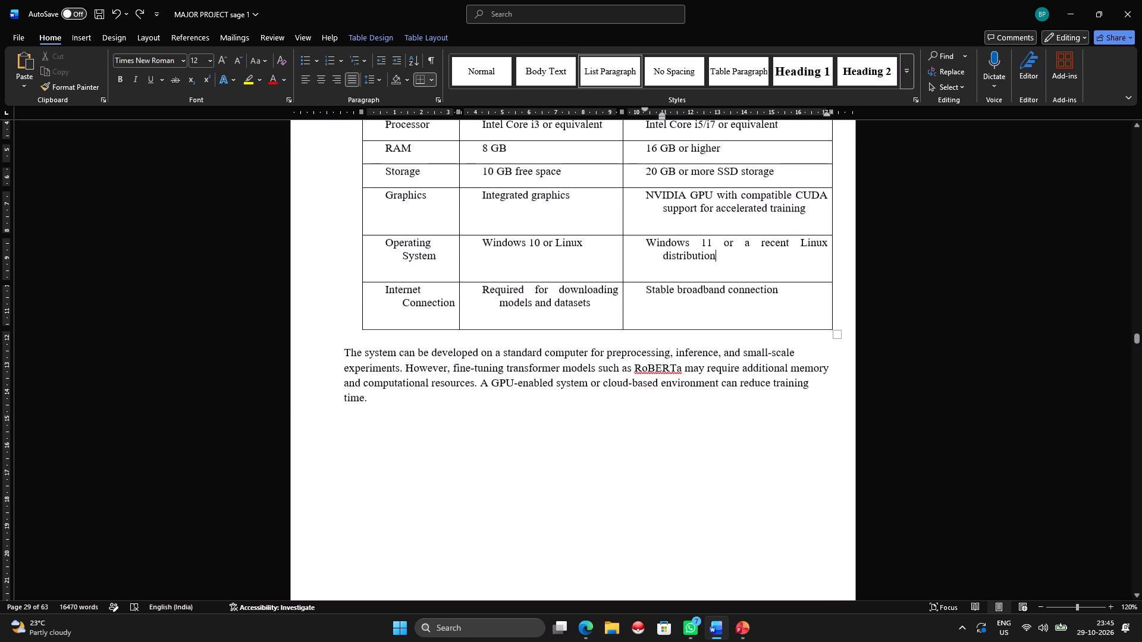
{"action": "left_click", "coordinate": [544, 382]}
{"action": "left_click_drag", "start_coordinate": [417, 408], "coordinate": [365, 383]}
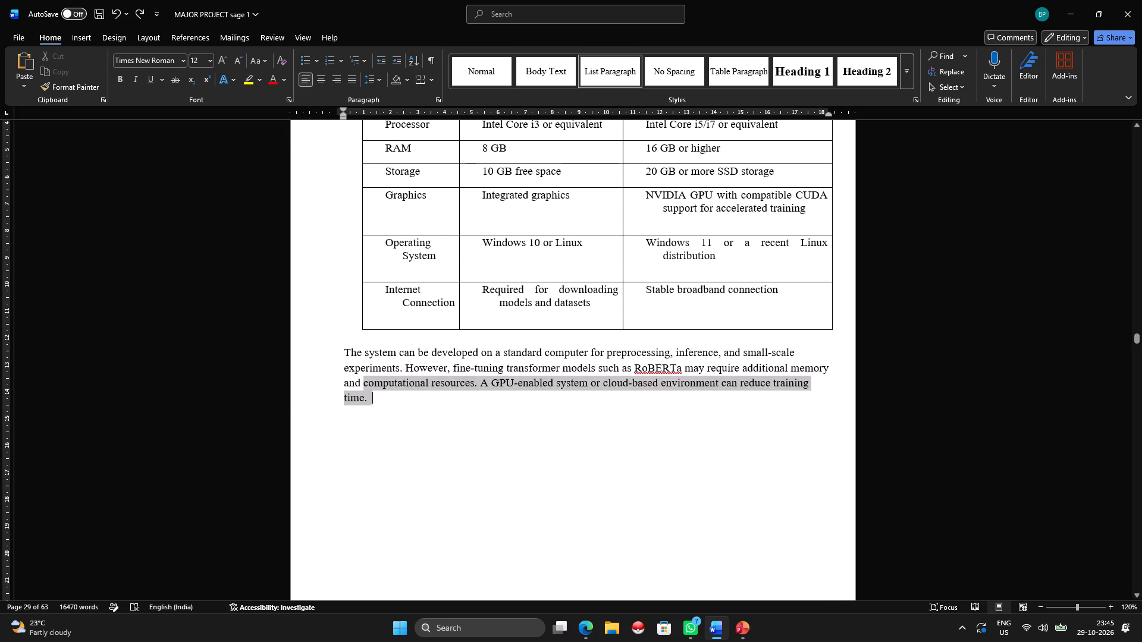
{"action": "left_click_drag", "start_coordinate": [365, 383], "coordinate": [337, 351]}
{"action": "left_click", "coordinate": [355, 81]}
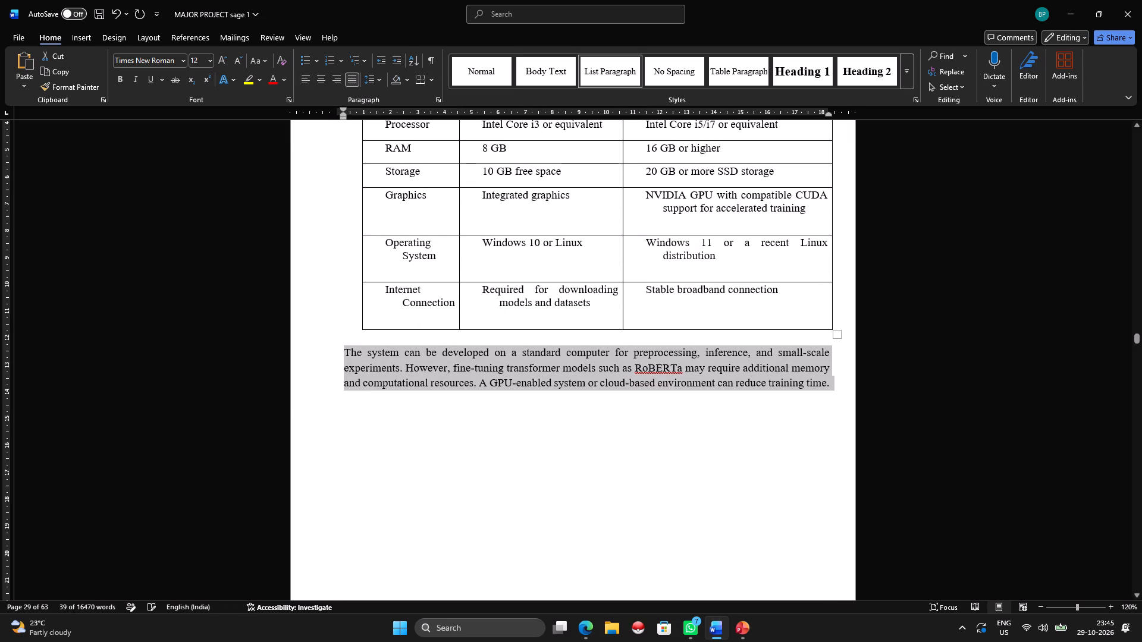
{"action": "left_click", "coordinate": [420, 418]}
Review the end of section 4.2, the 5.1 System Architecture diagram and the text that follows it.
{"action": "scroll", "coordinate": [413, 484], "scroll_direction": "up", "scroll_amount": 7}
{"action": "scroll", "coordinate": [410, 488], "scroll_direction": "down", "scroll_amount": 4}
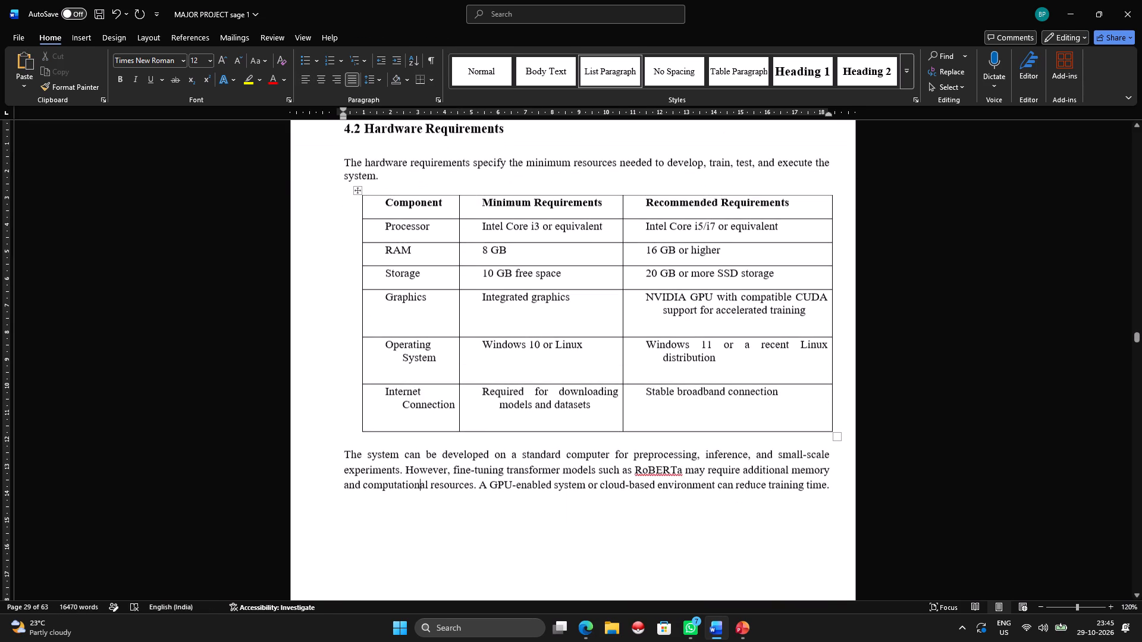
{"action": "scroll", "coordinate": [426, 511], "scroll_direction": "down", "scroll_amount": 17}
{"action": "scroll", "coordinate": [460, 504], "scroll_direction": "down", "scroll_amount": 5}
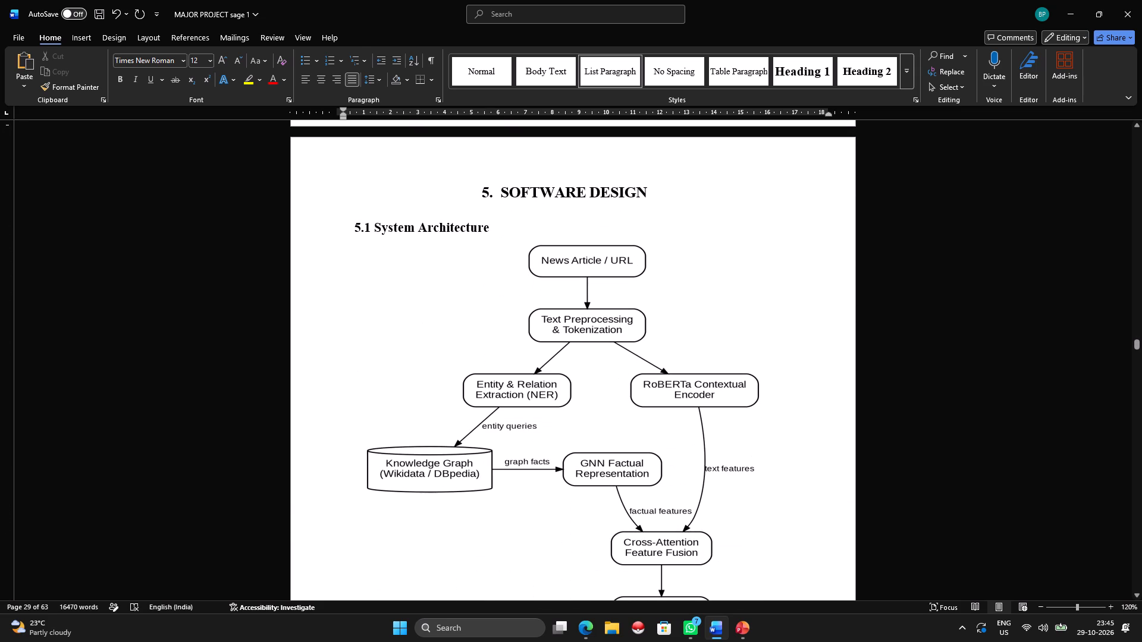
{"action": "scroll", "coordinate": [626, 457], "scroll_direction": "down", "scroll_amount": 1}
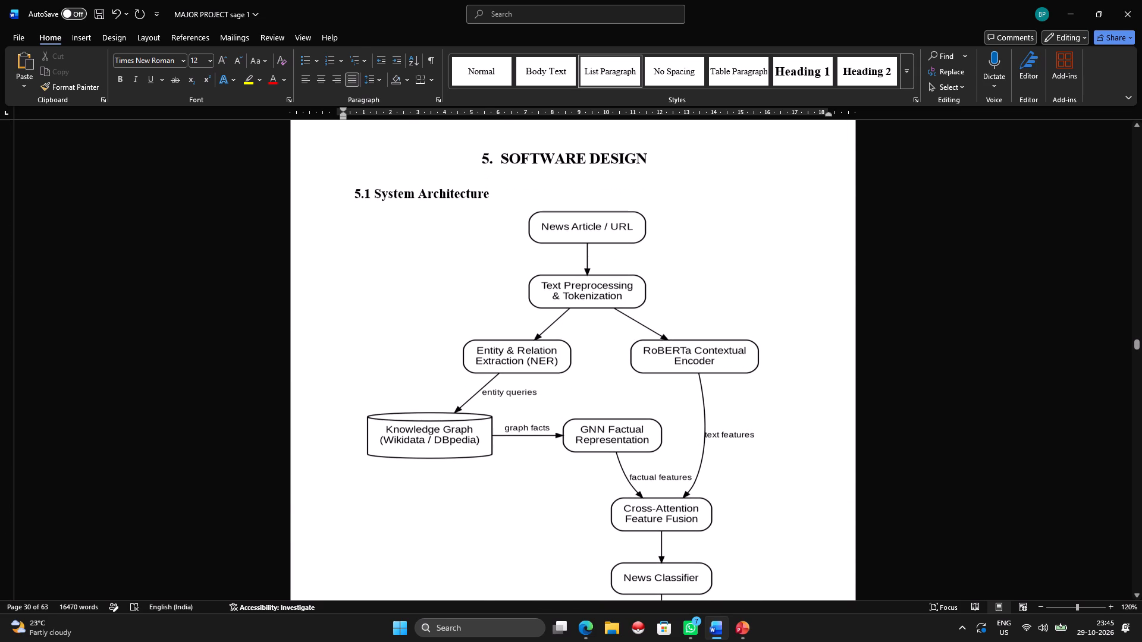
{"action": "scroll", "coordinate": [611, 455], "scroll_direction": "down", "scroll_amount": 6}
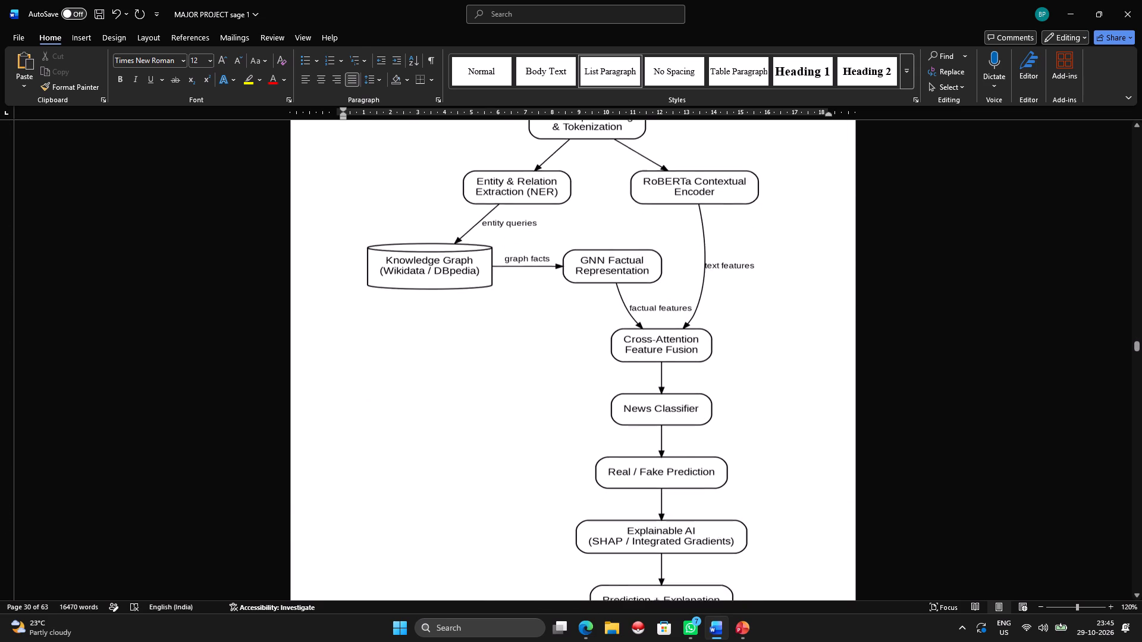
{"action": "scroll", "coordinate": [598, 472], "scroll_direction": "down", "scroll_amount": 8}
{"action": "scroll", "coordinate": [544, 454], "scroll_direction": "down", "scroll_amount": 2}
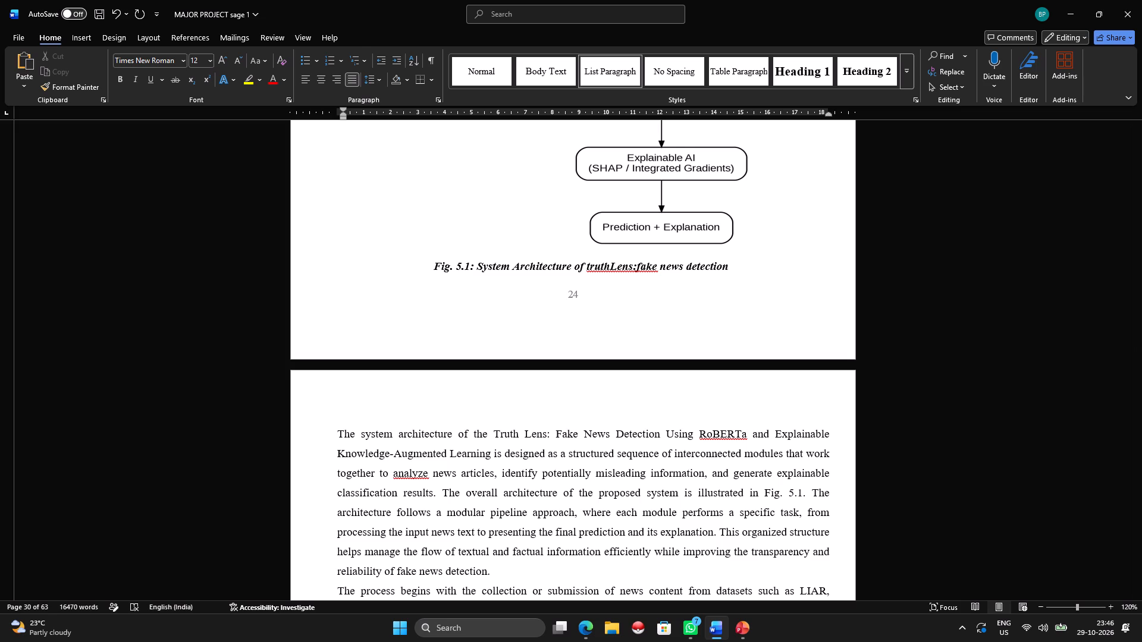
{"action": "scroll", "coordinate": [592, 504], "scroll_direction": "up", "scroll_amount": 14}
{"action": "scroll", "coordinate": [633, 403], "scroll_direction": "down", "scroll_amount": 4}
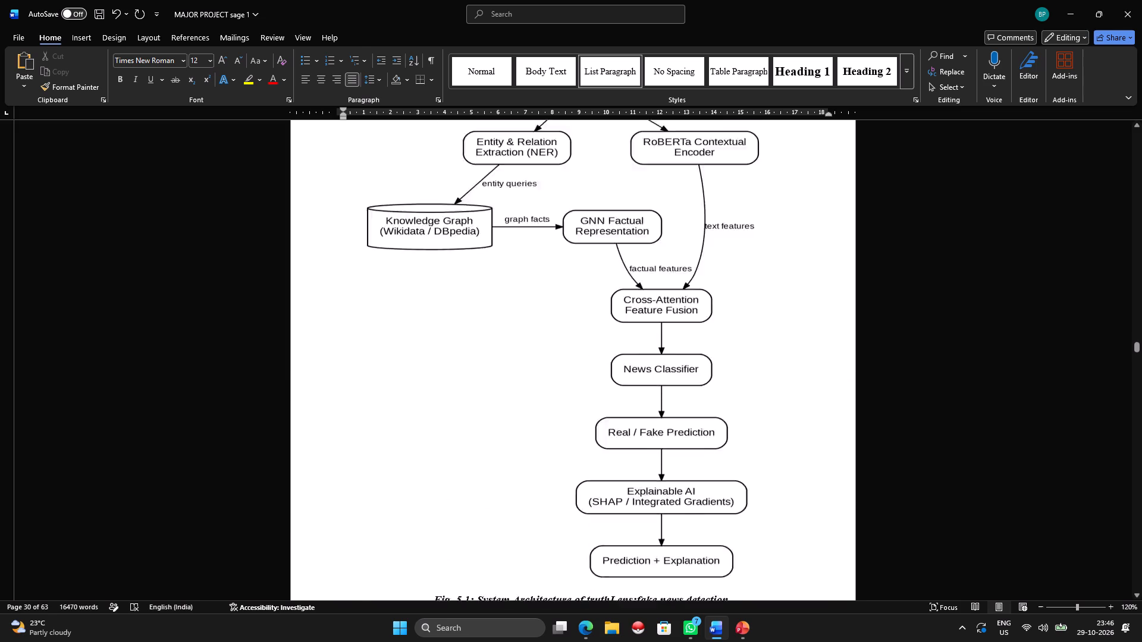
{"action": "scroll", "coordinate": [633, 403], "scroll_direction": "down", "scroll_amount": 11}
{"action": "scroll", "coordinate": [542, 419], "scroll_direction": "down", "scroll_amount": 7}
{"action": "scroll", "coordinate": [357, 364], "scroll_direction": "up", "scroll_amount": 11}
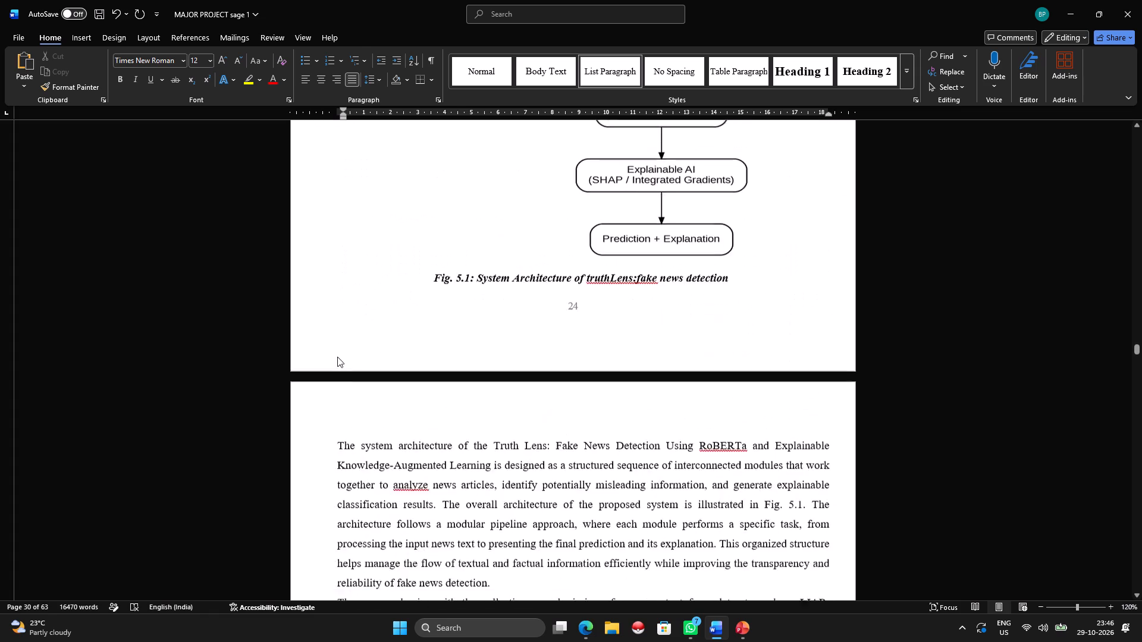
{"action": "scroll", "coordinate": [337, 357], "scroll_direction": "up", "scroll_amount": 20}
{"action": "scroll", "coordinate": [337, 357], "scroll_direction": "up", "scroll_amount": 13}
{"action": "scroll", "coordinate": [717, 418], "scroll_direction": "up", "scroll_amount": 2}
Set the line spacing of the closing paragraph below the hardware requirements table to 1.5.
{"action": "left_click_drag", "start_coordinate": [833, 454], "coordinate": [462, 415]}
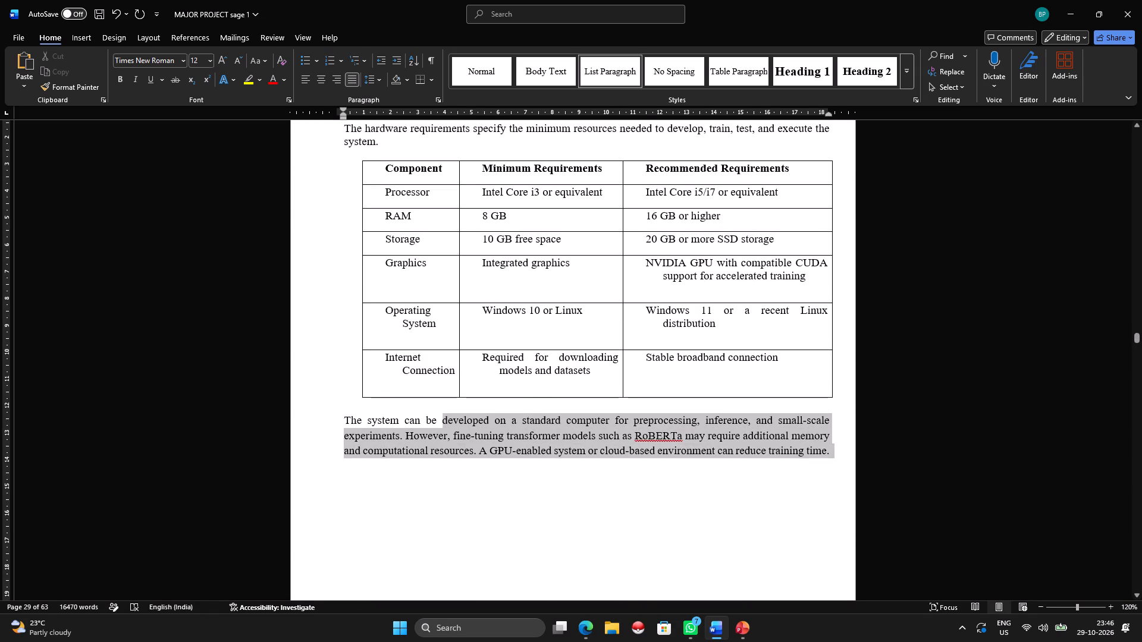
{"action": "left_click_drag", "start_coordinate": [462, 415], "coordinate": [325, 415]}
{"action": "left_click", "coordinate": [369, 81]}
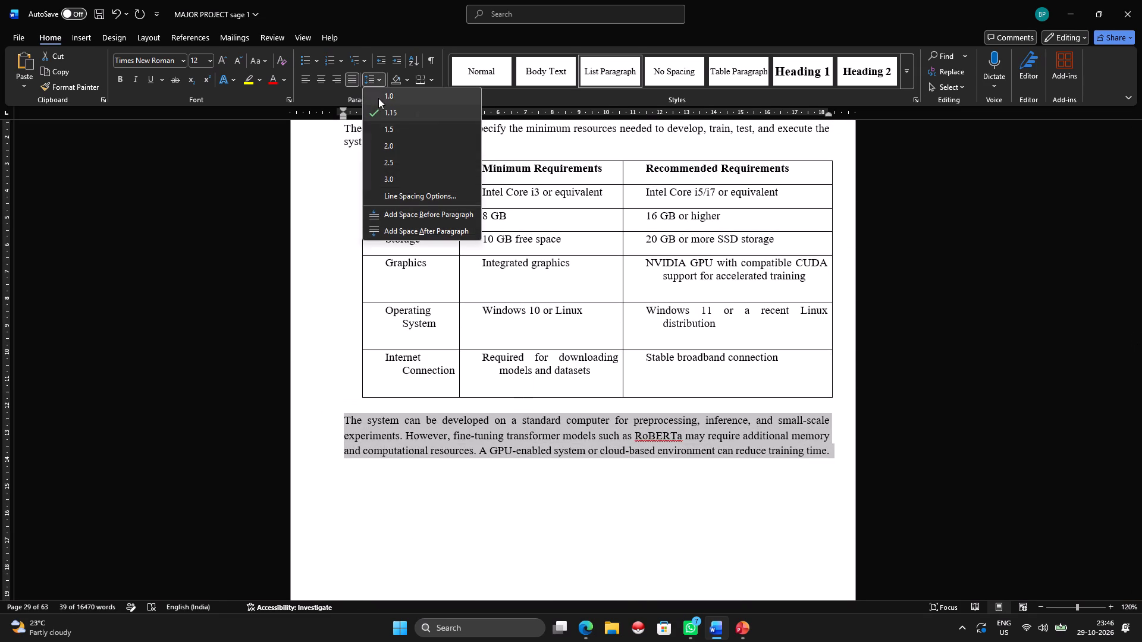
{"action": "left_click", "coordinate": [396, 133]}
Set the line spacing of the introductory paragraph in section 4.2 to 1.5.
{"action": "scroll", "coordinate": [479, 348], "scroll_direction": "up", "scroll_amount": 7}
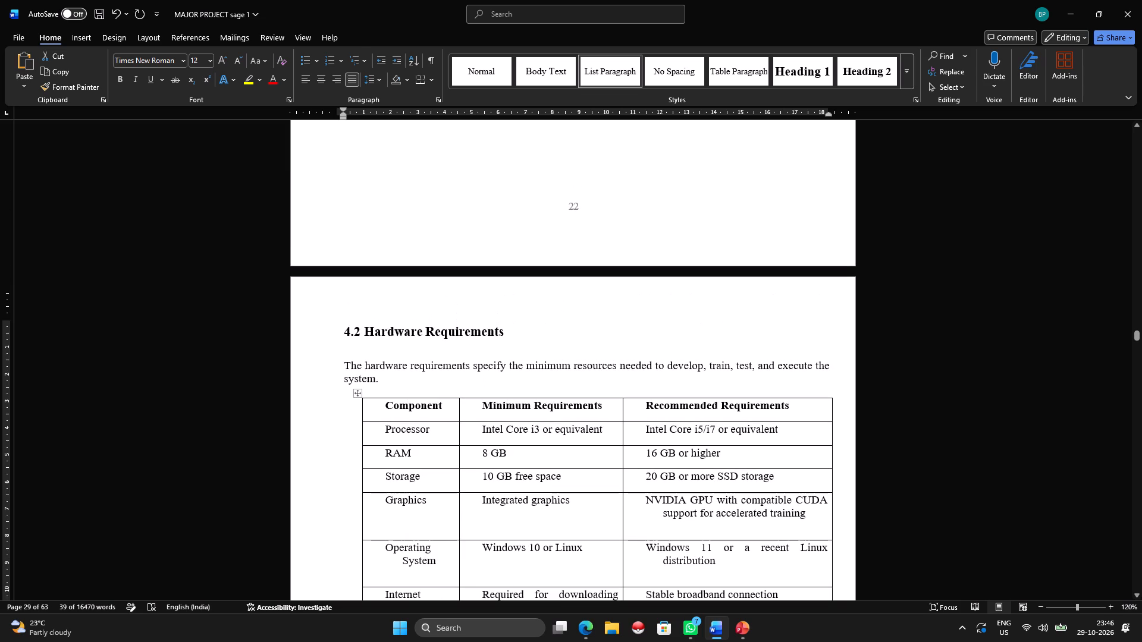
{"action": "left_click_drag", "start_coordinate": [390, 379], "coordinate": [344, 363]}
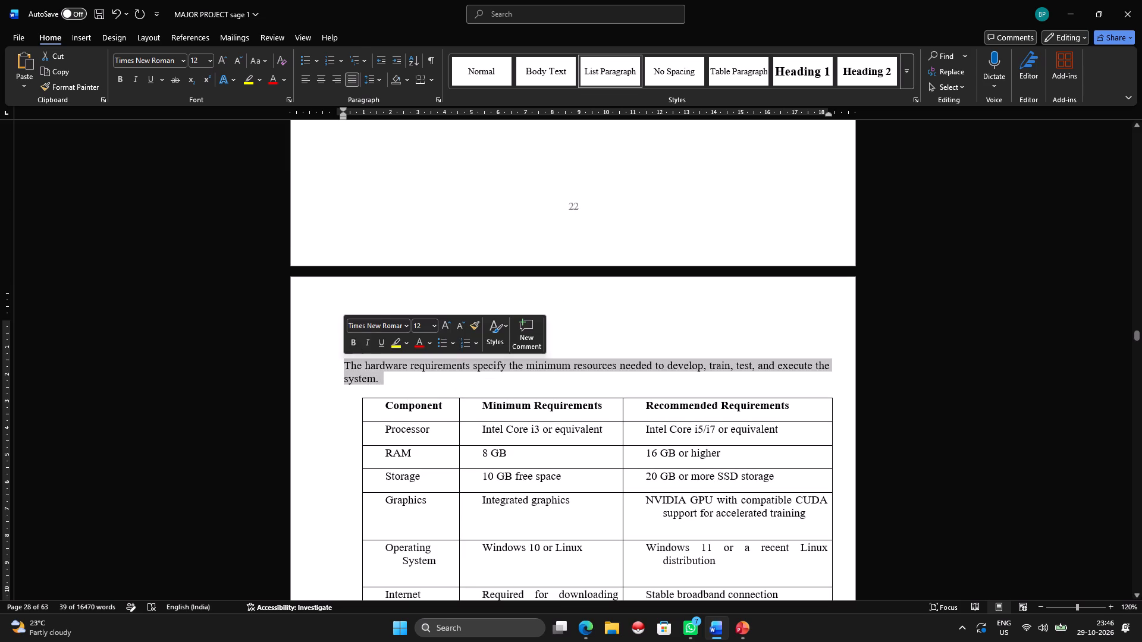
{"action": "left_click", "coordinate": [384, 78]}
{"action": "left_click", "coordinate": [397, 127]}
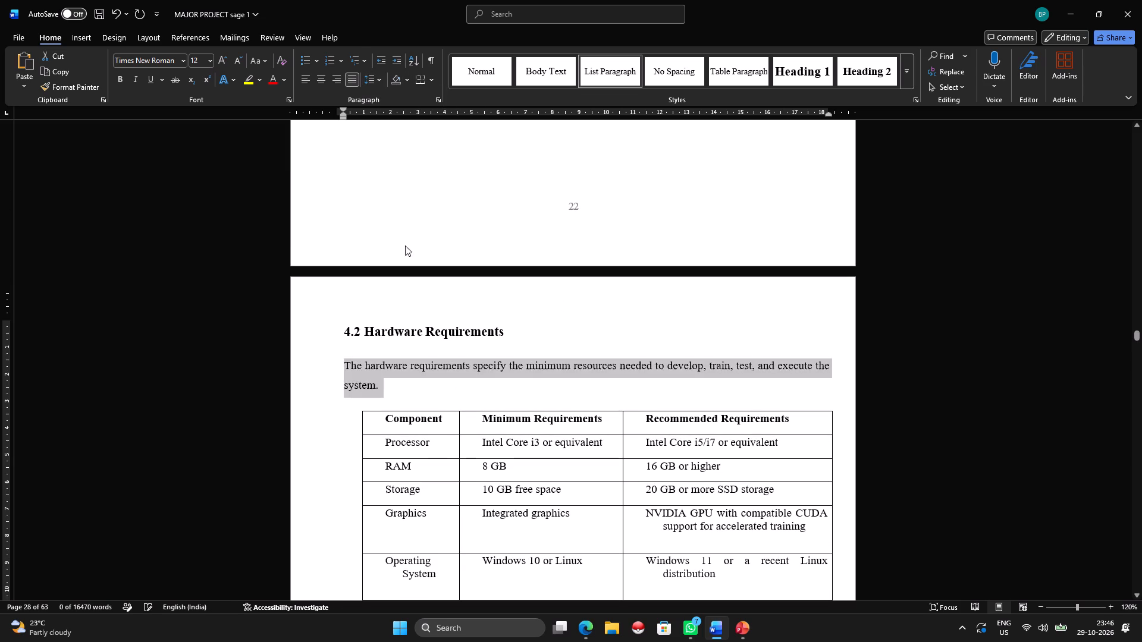
Set the line spacing of the introductory paragraph in section 4.1 Software Requirements to 1.5.
{"action": "scroll", "coordinate": [453, 371], "scroll_direction": "up", "scroll_amount": 20}
{"action": "scroll", "coordinate": [453, 371], "scroll_direction": "up", "scroll_amount": 2}
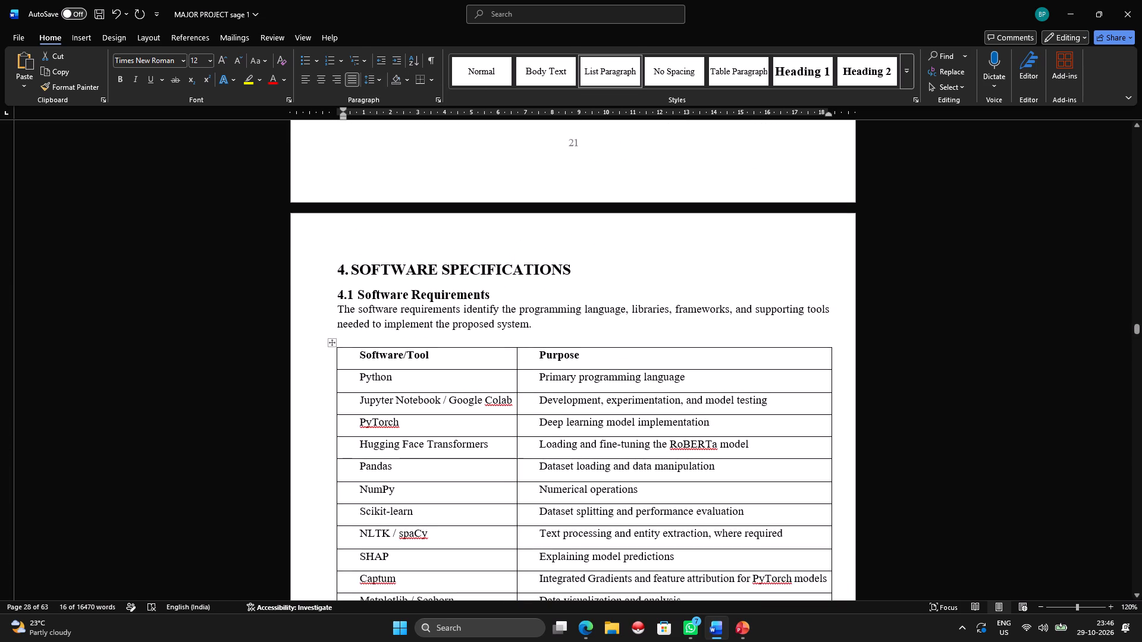
{"action": "left_click_drag", "start_coordinate": [541, 330], "coordinate": [323, 307]}
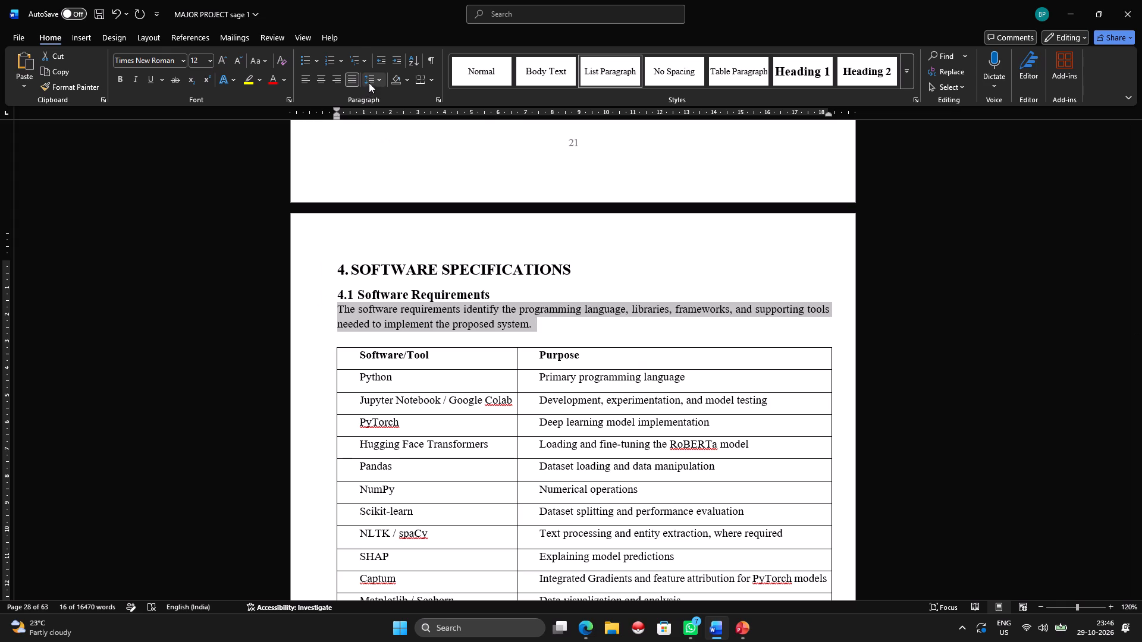
{"action": "left_click", "coordinate": [375, 79]}
{"action": "left_click", "coordinate": [400, 131]}
Set the line spacing of the whole software requirements table in section 4.1 to 1.5.
{"action": "scroll", "coordinate": [490, 382], "scroll_direction": "down", "scroll_amount": 5}
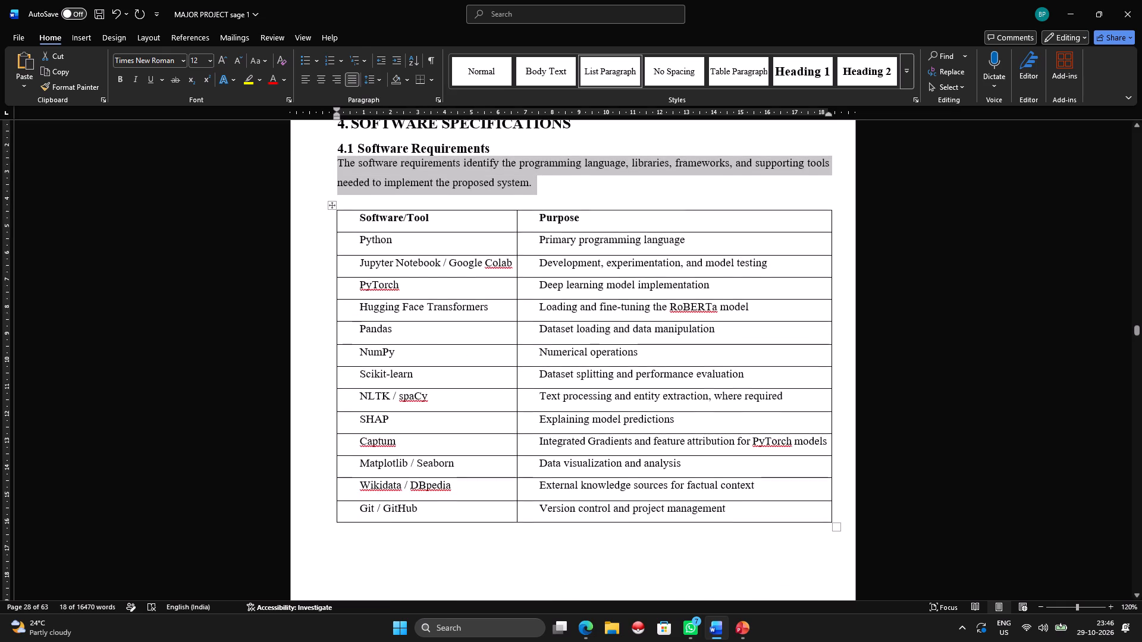
{"action": "scroll", "coordinate": [490, 382], "scroll_direction": "down", "scroll_amount": 1}
{"action": "left_click_drag", "start_coordinate": [751, 455], "coordinate": [311, 149]}
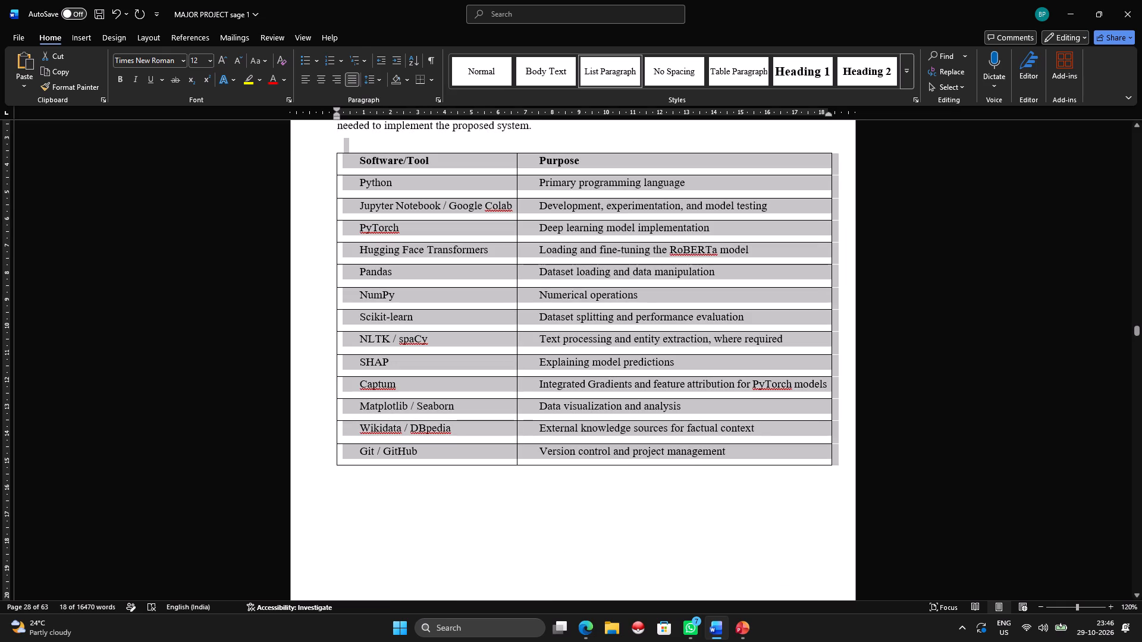
{"action": "left_click_drag", "start_coordinate": [311, 149], "coordinate": [318, 158]}
{"action": "left_click", "coordinate": [372, 81]}
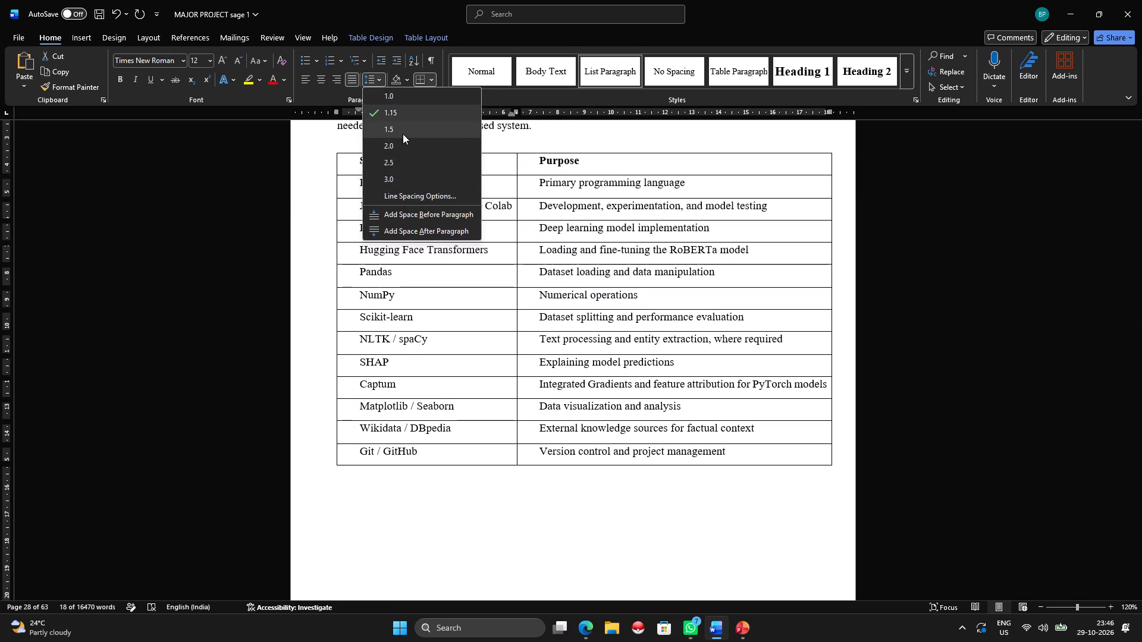
{"action": "left_click", "coordinate": [403, 134]}
Apply 1.5 line spacing to all the body paragraphs of section 5.1, from below Fig. 5.1 to the 5.2 heading.
{"action": "scroll", "coordinate": [539, 410], "scroll_direction": "down", "scroll_amount": 20}
{"action": "scroll", "coordinate": [539, 410], "scroll_direction": "down", "scroll_amount": 8}
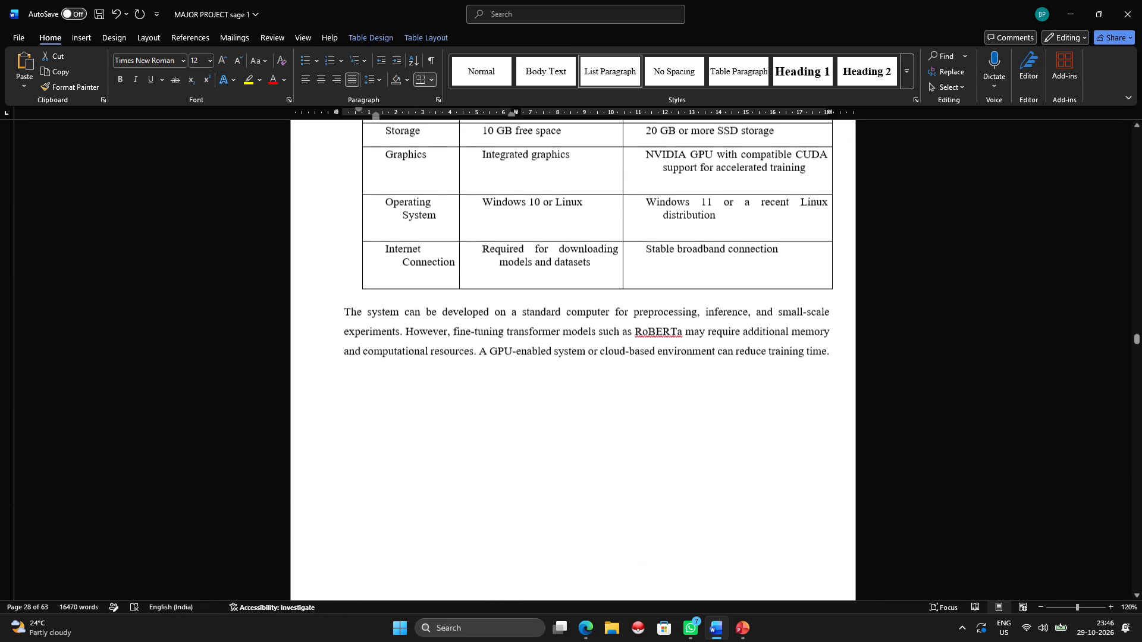
{"action": "scroll", "coordinate": [578, 422], "scroll_direction": "up", "scroll_amount": 6}
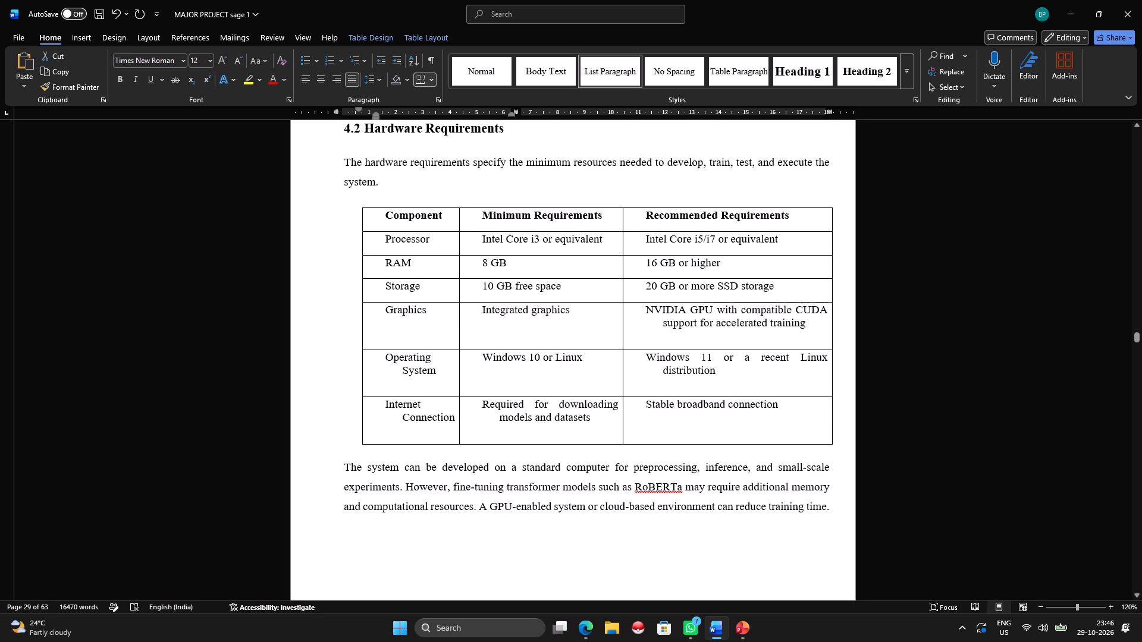
{"action": "scroll", "coordinate": [514, 489], "scroll_direction": "up", "scroll_amount": 3}
{"action": "scroll", "coordinate": [513, 489], "scroll_direction": "down", "scroll_amount": 5}
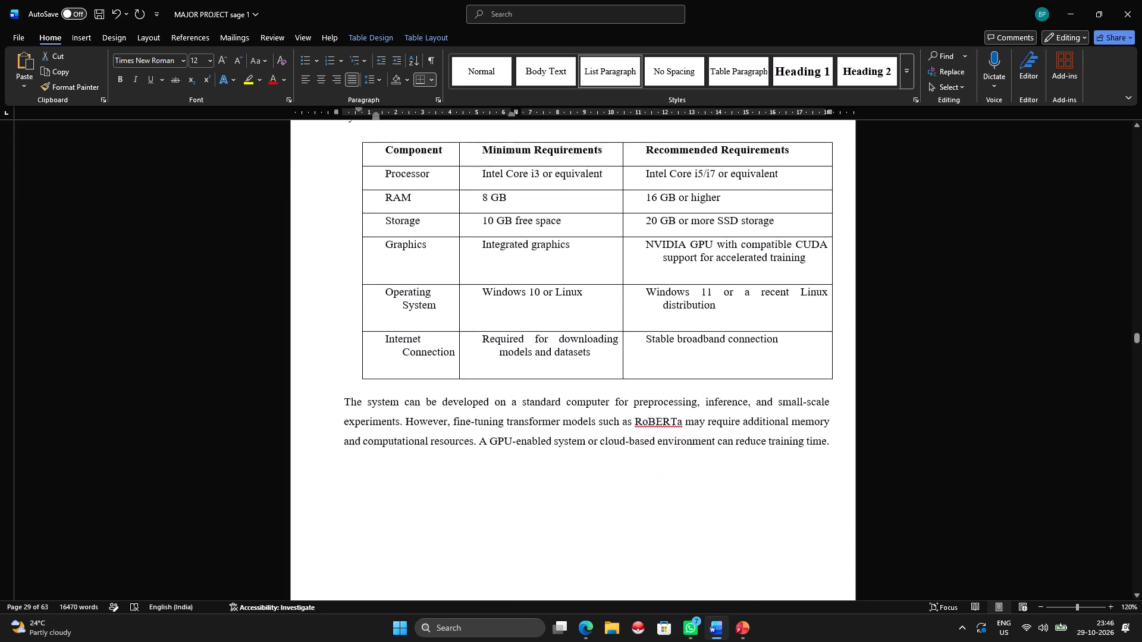
{"action": "scroll", "coordinate": [513, 489], "scroll_direction": "down", "scroll_amount": 10}
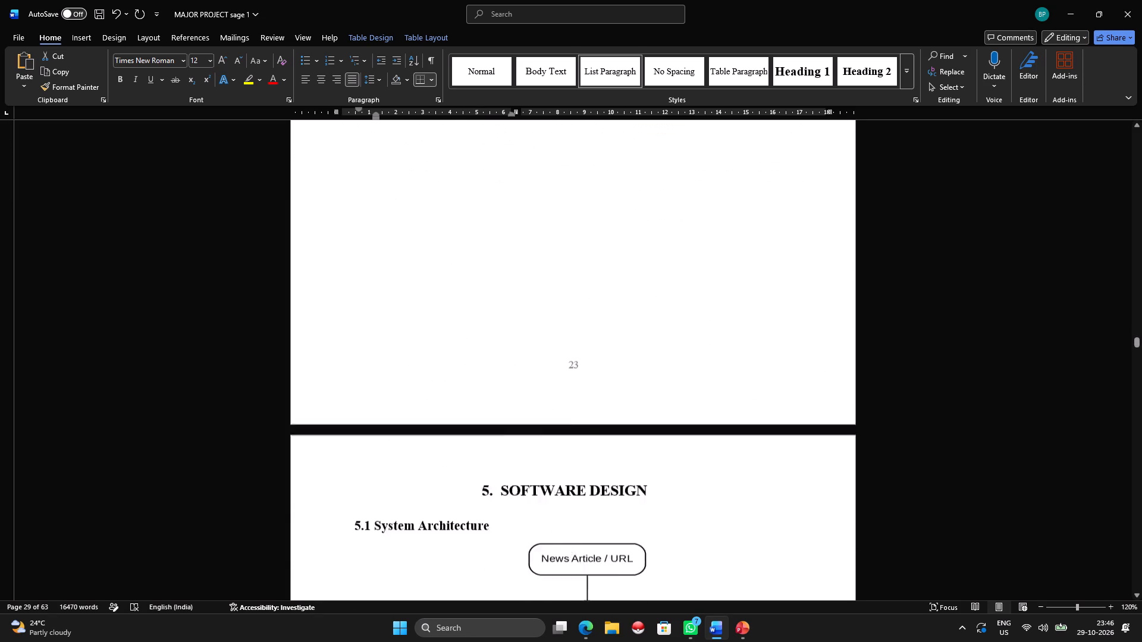
{"action": "scroll", "coordinate": [524, 508], "scroll_direction": "down", "scroll_amount": 20}
{"action": "scroll", "coordinate": [524, 508], "scroll_direction": "down", "scroll_amount": 16}
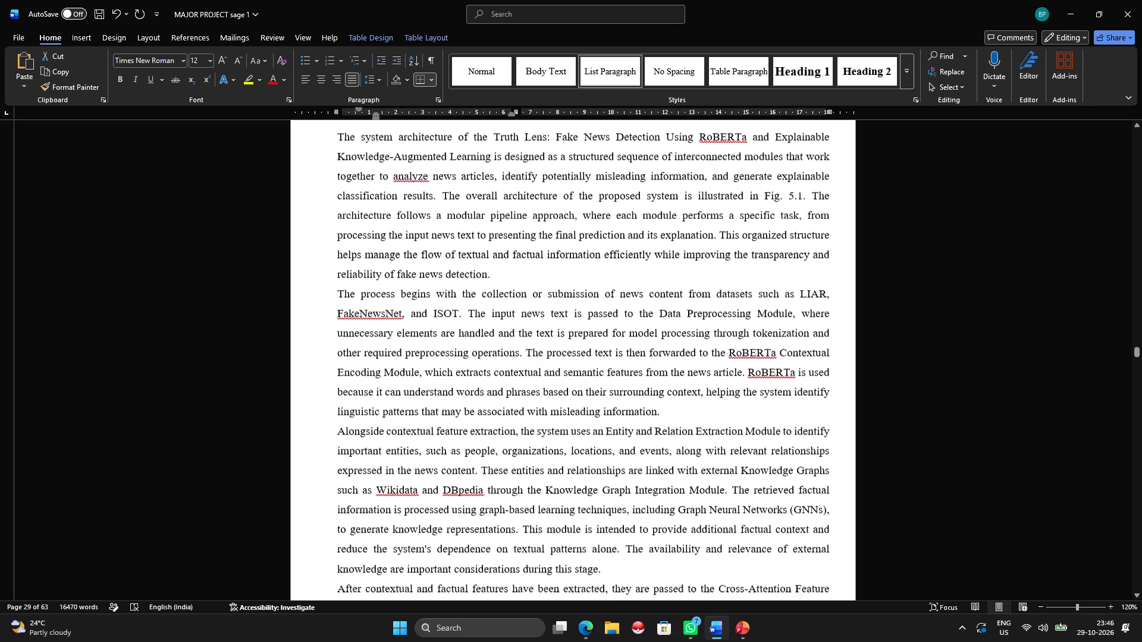
{"action": "scroll", "coordinate": [485, 487], "scroll_direction": "down", "scroll_amount": 5}
{"action": "scroll", "coordinate": [475, 480], "scroll_direction": "up", "scroll_amount": 10}
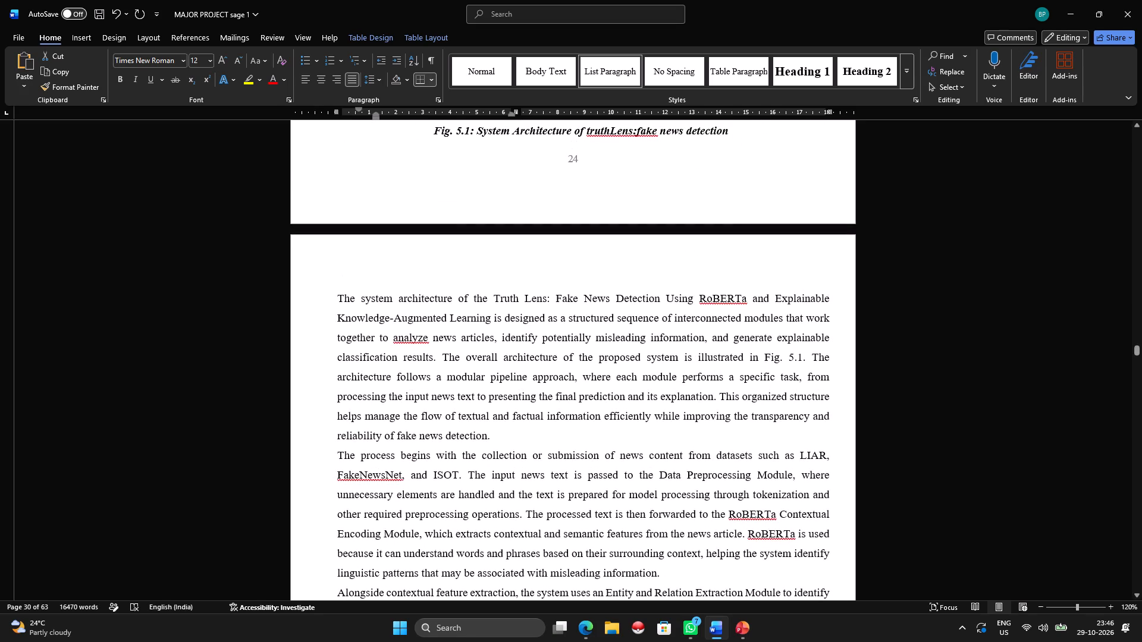
{"action": "left_click_drag", "start_coordinate": [337, 295], "coordinate": [576, 578]}
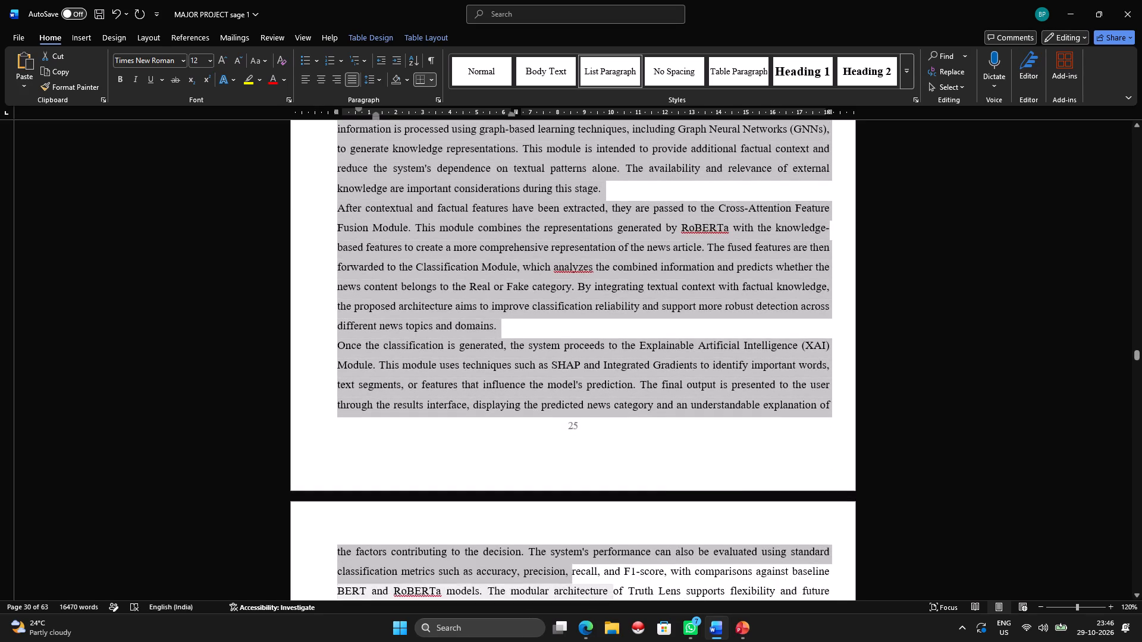
{"action": "left_click_drag", "start_coordinate": [576, 578], "coordinate": [667, 337]}
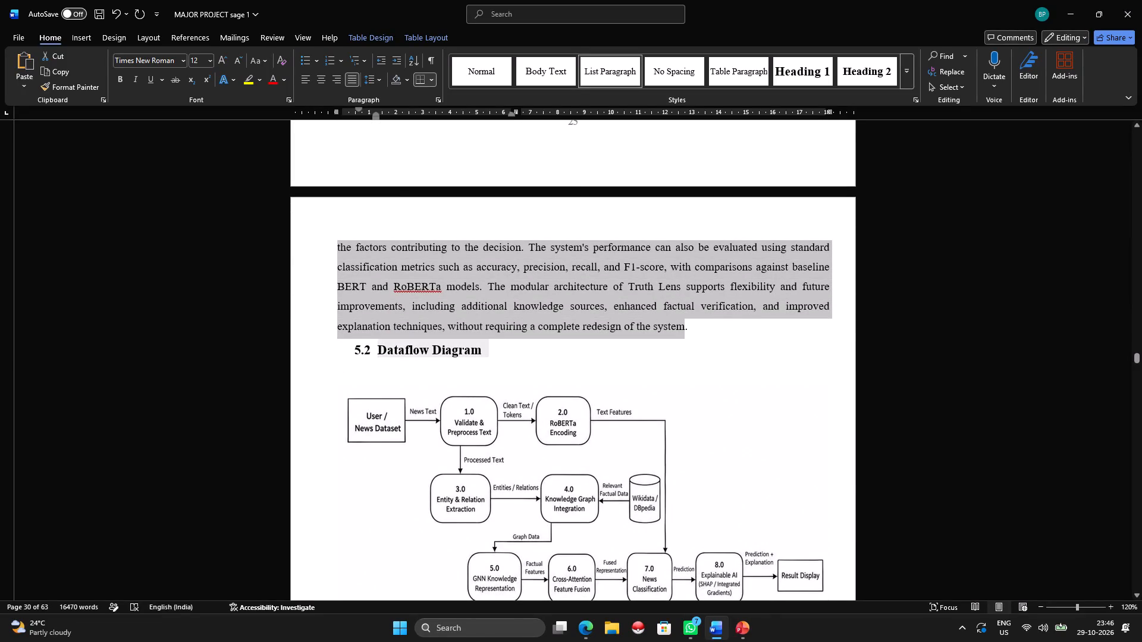
{"action": "left_click_drag", "start_coordinate": [667, 337], "coordinate": [689, 332]}
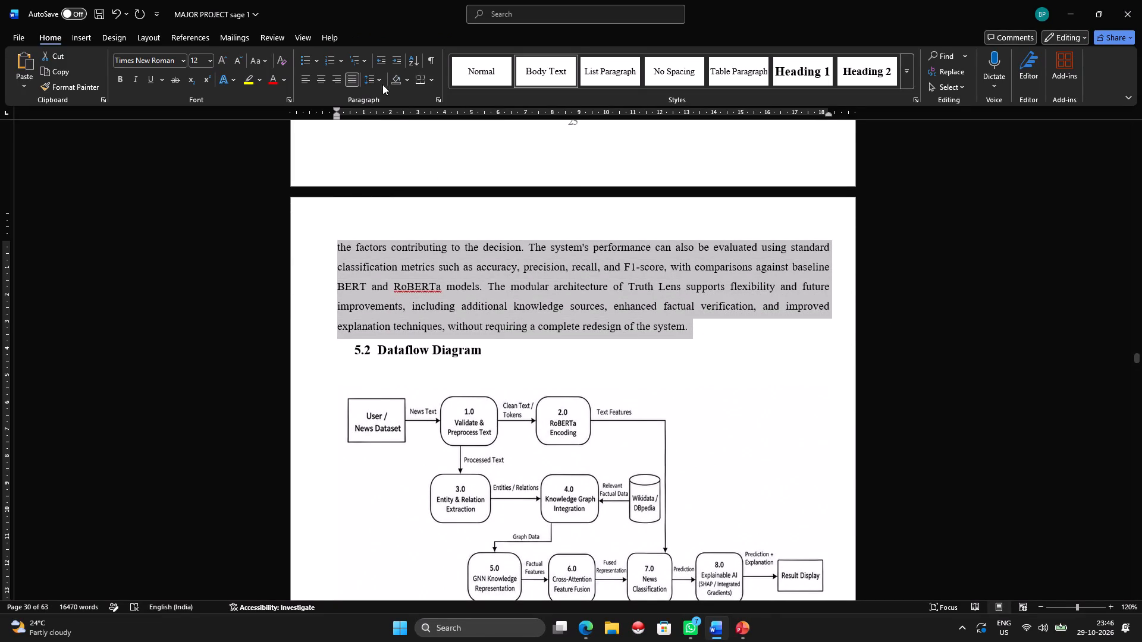
{"action": "left_click", "coordinate": [382, 84]}
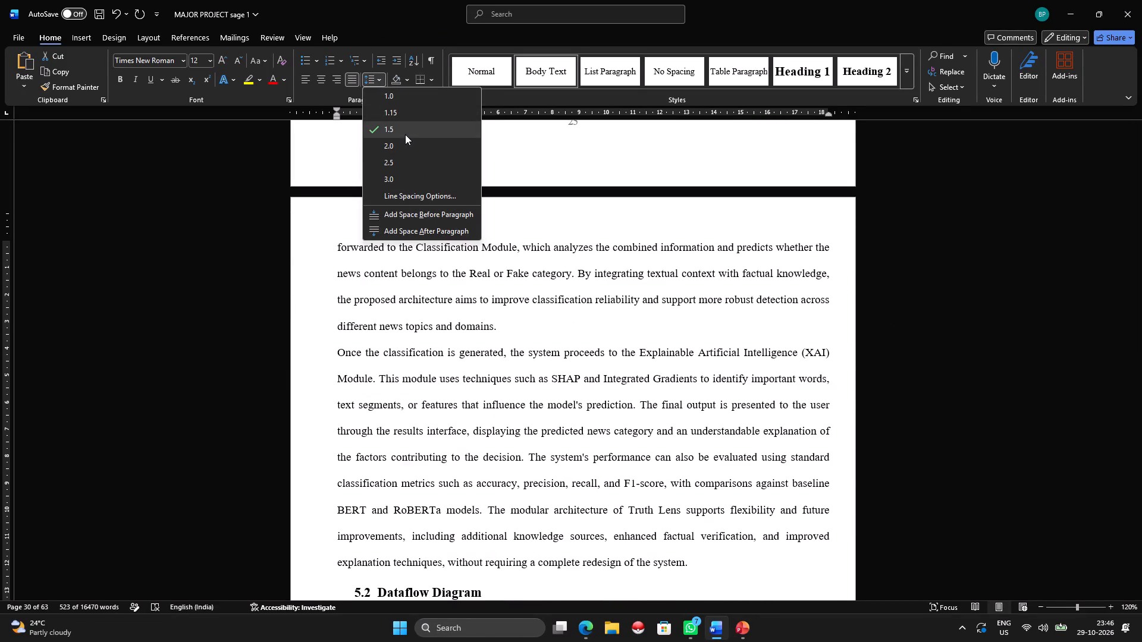
{"action": "left_click", "coordinate": [405, 134]}
{"action": "scroll", "coordinate": [492, 340], "scroll_direction": "up", "scroll_amount": 16}
{"action": "left_click", "coordinate": [550, 377]}
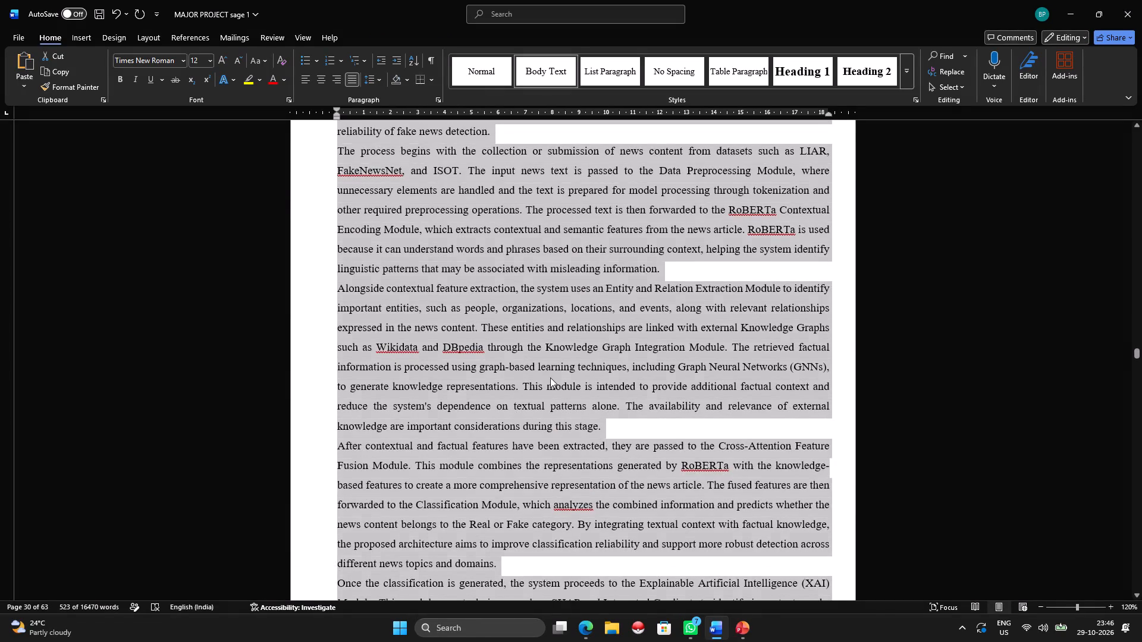
Check the line spacing of the first paragraph below the Data Flow Diagram caption.
{"action": "scroll", "coordinate": [548, 377], "scroll_direction": "up", "scroll_amount": 7}
{"action": "scroll", "coordinate": [535, 391], "scroll_direction": "down", "scroll_amount": 5}
{"action": "scroll", "coordinate": [535, 395], "scroll_direction": "down", "scroll_amount": 19}
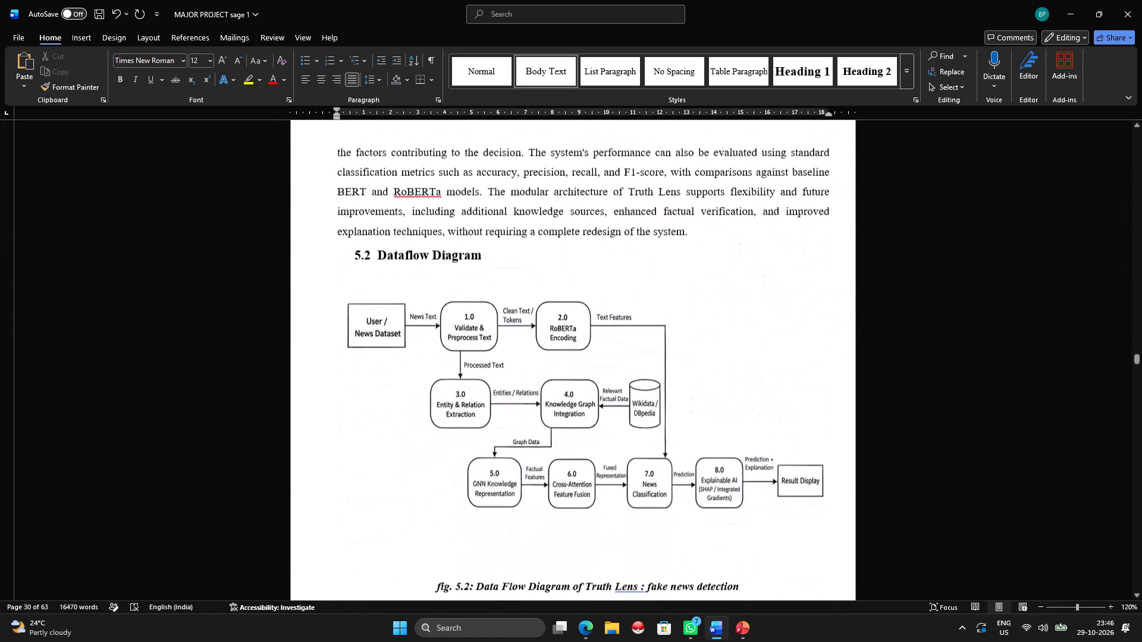
{"action": "scroll", "coordinate": [538, 407], "scroll_direction": "down", "scroll_amount": 11}
{"action": "left_click", "coordinate": [341, 300]}
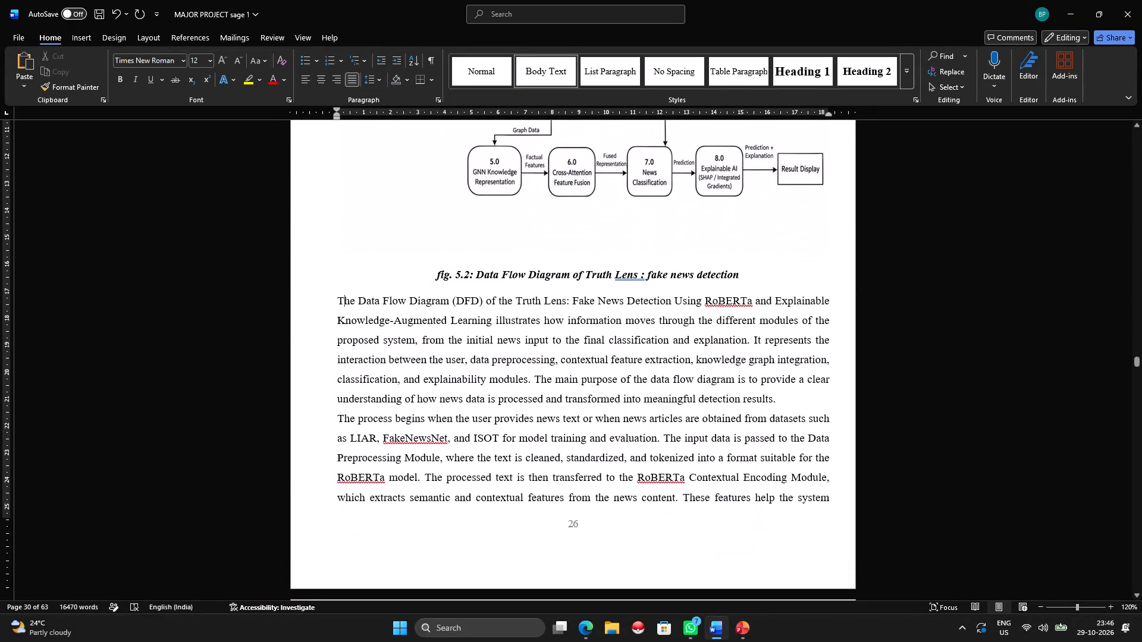
{"action": "left_click", "coordinate": [377, 77]}
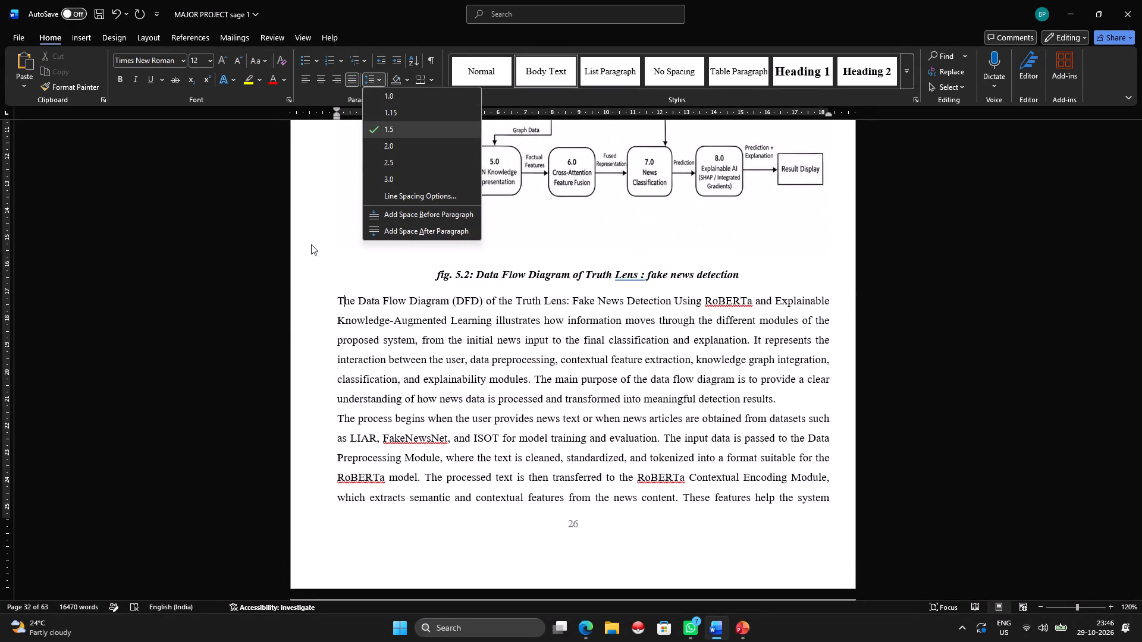
{"action": "left_click", "coordinate": [311, 244]}
Align the 5.2 Dataflow Diagram heading with the body text's left margin and narrow the gap after its number.
{"action": "scroll", "coordinate": [463, 382], "scroll_direction": "up", "scroll_amount": 4}
{"action": "scroll", "coordinate": [519, 395], "scroll_direction": "up", "scroll_amount": 3}
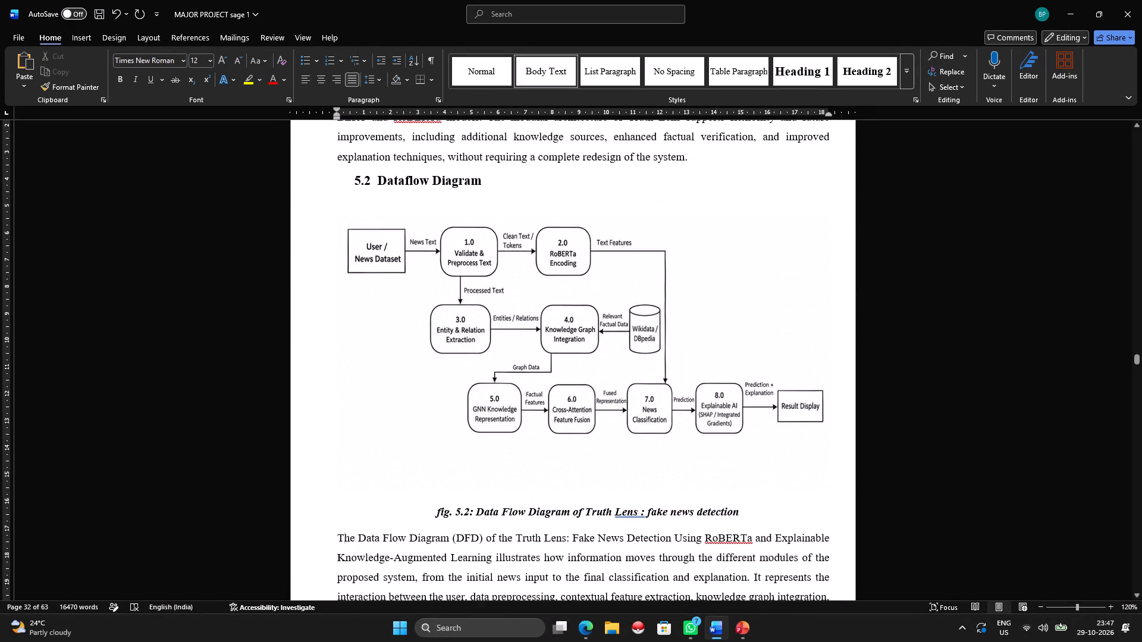
{"action": "scroll", "coordinate": [522, 407], "scroll_direction": "up", "scroll_amount": 3}
{"action": "scroll", "coordinate": [421, 345], "scroll_direction": "up", "scroll_amount": 1}
{"action": "left_click", "coordinate": [356, 314]}
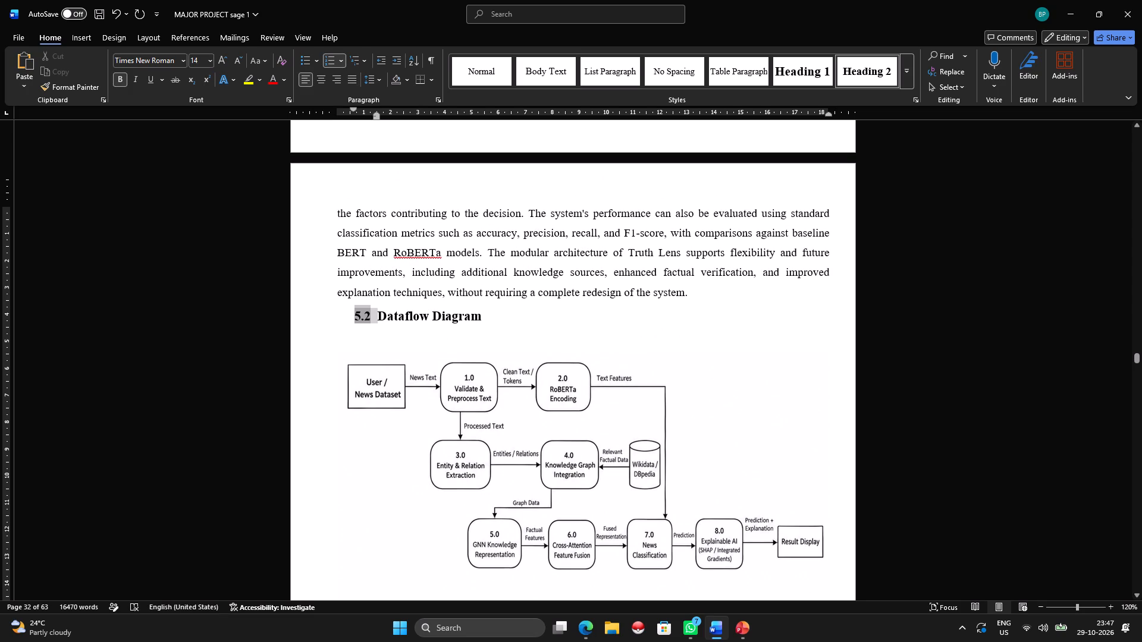
{"action": "left_click_drag", "start_coordinate": [353, 108], "coordinate": [342, 108]}
{"action": "left_click_drag", "start_coordinate": [377, 113], "coordinate": [369, 113]}
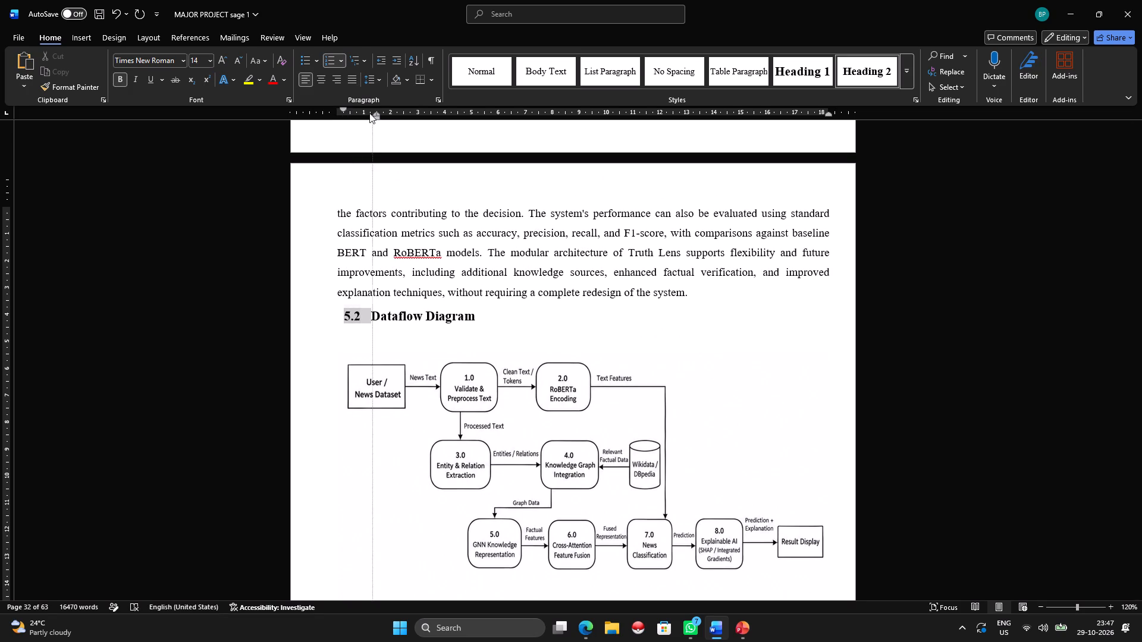
{"action": "left_click_drag", "start_coordinate": [369, 113], "coordinate": [365, 113]}
{"action": "left_click", "coordinate": [394, 351]}
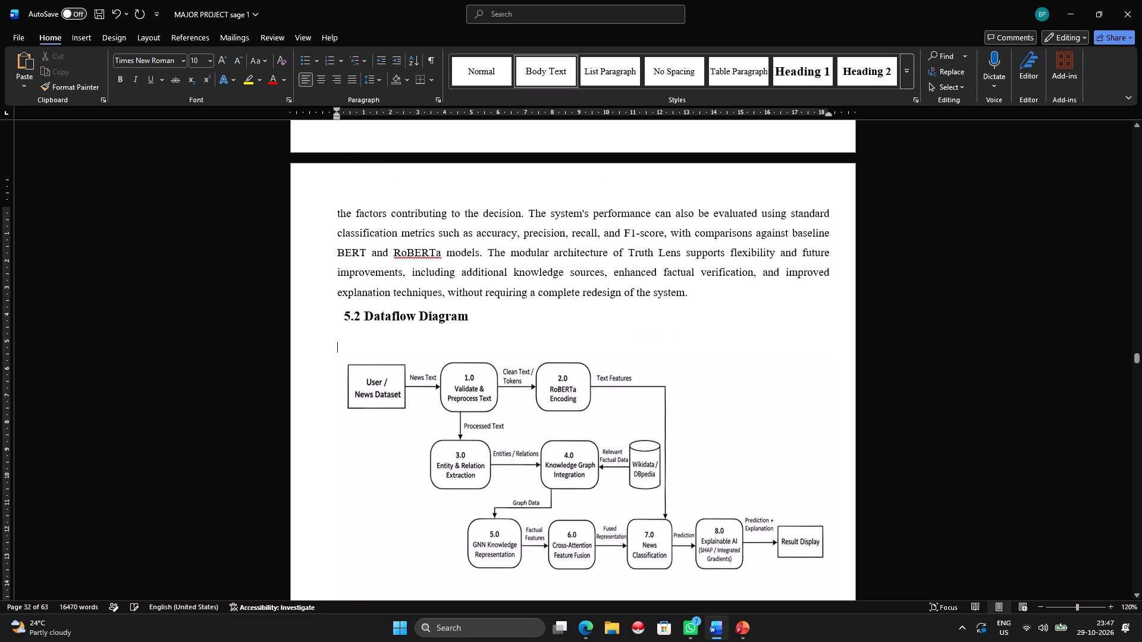
{"action": "left_click", "coordinate": [363, 317]}
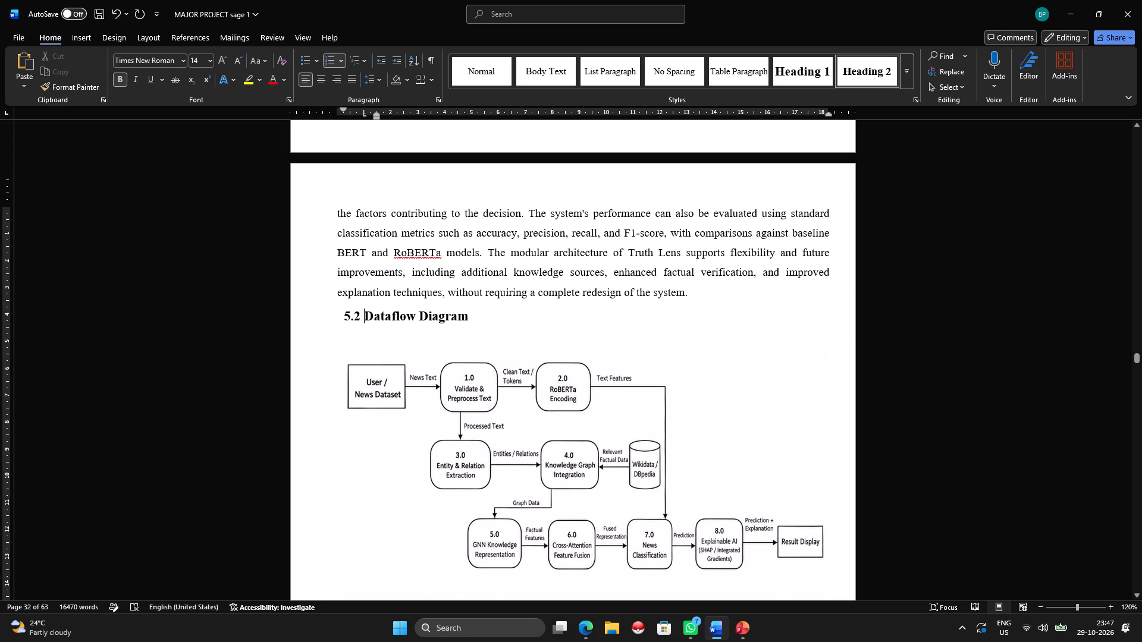
{"action": "left_click_drag", "start_coordinate": [343, 109], "coordinate": [337, 109]}
{"action": "left_click_drag", "start_coordinate": [377, 112], "coordinate": [371, 113]}
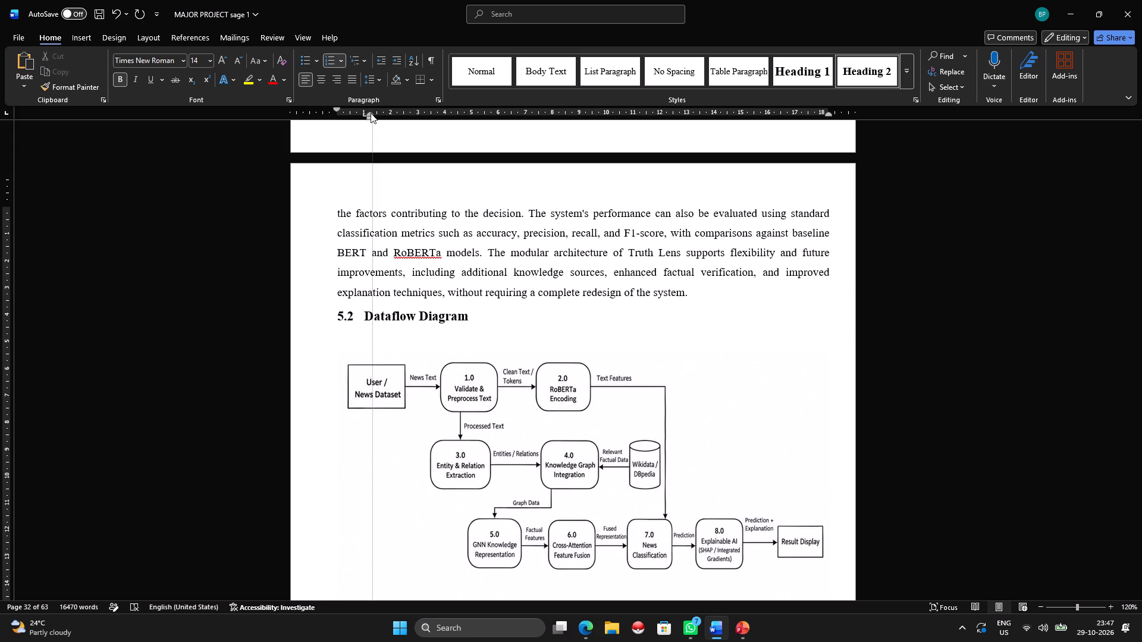
{"action": "left_click_drag", "start_coordinate": [371, 113], "coordinate": [357, 114]}
{"action": "left_click", "coordinate": [443, 343]}
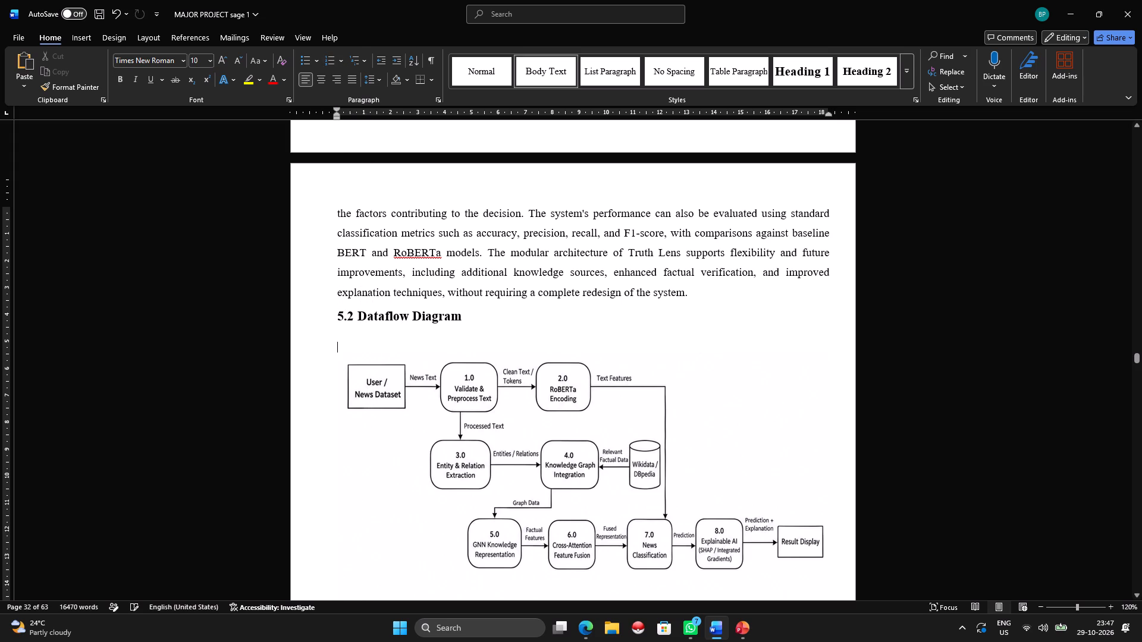
Examine the rest of section 5.2 and check the line spacing of its closing paragraph.
{"action": "scroll", "coordinate": [566, 442], "scroll_direction": "down", "scroll_amount": 17}
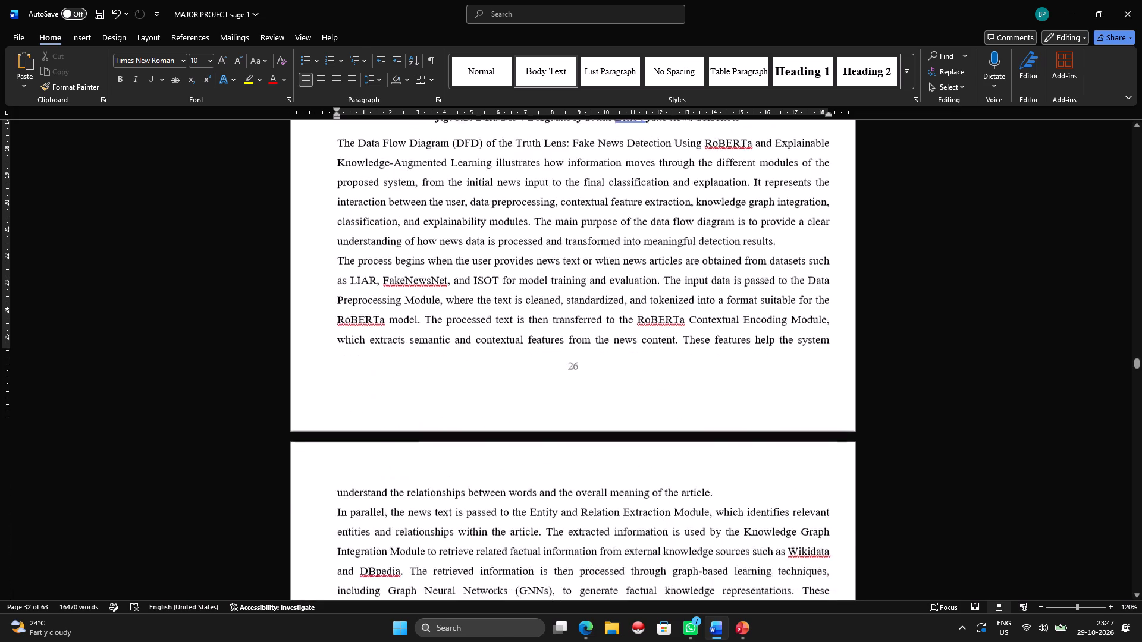
{"action": "scroll", "coordinate": [577, 467], "scroll_direction": "down", "scroll_amount": 10}
{"action": "scroll", "coordinate": [519, 493], "scroll_direction": "down", "scroll_amount": 3}
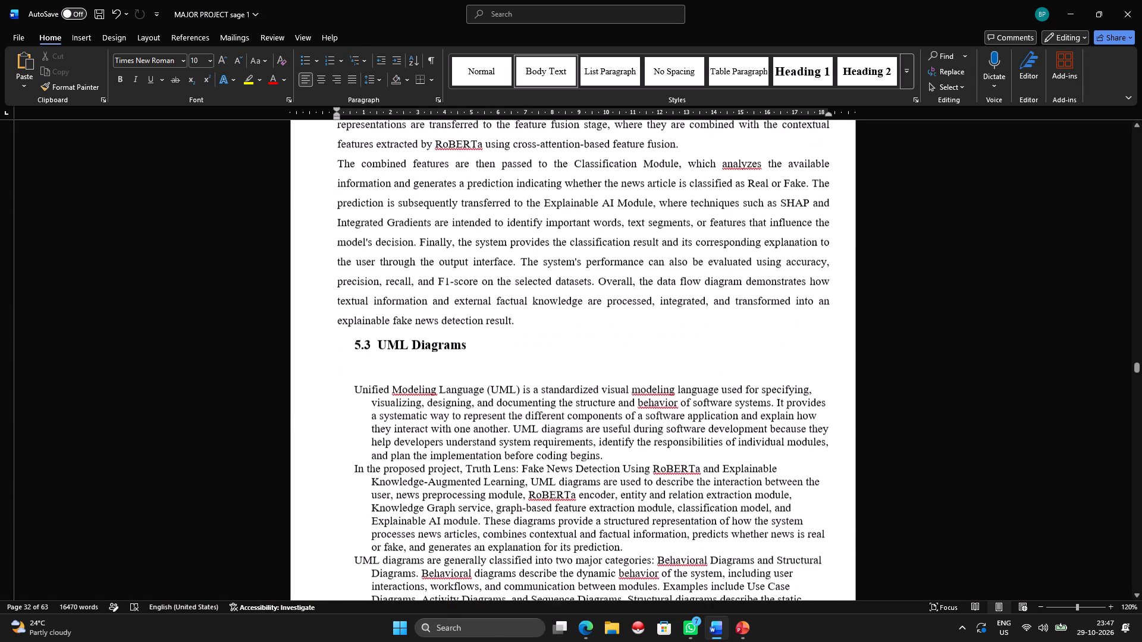
{"action": "scroll", "coordinate": [501, 502], "scroll_direction": "up", "scroll_amount": 6}
{"action": "scroll", "coordinate": [462, 522], "scroll_direction": "down", "scroll_amount": 1}
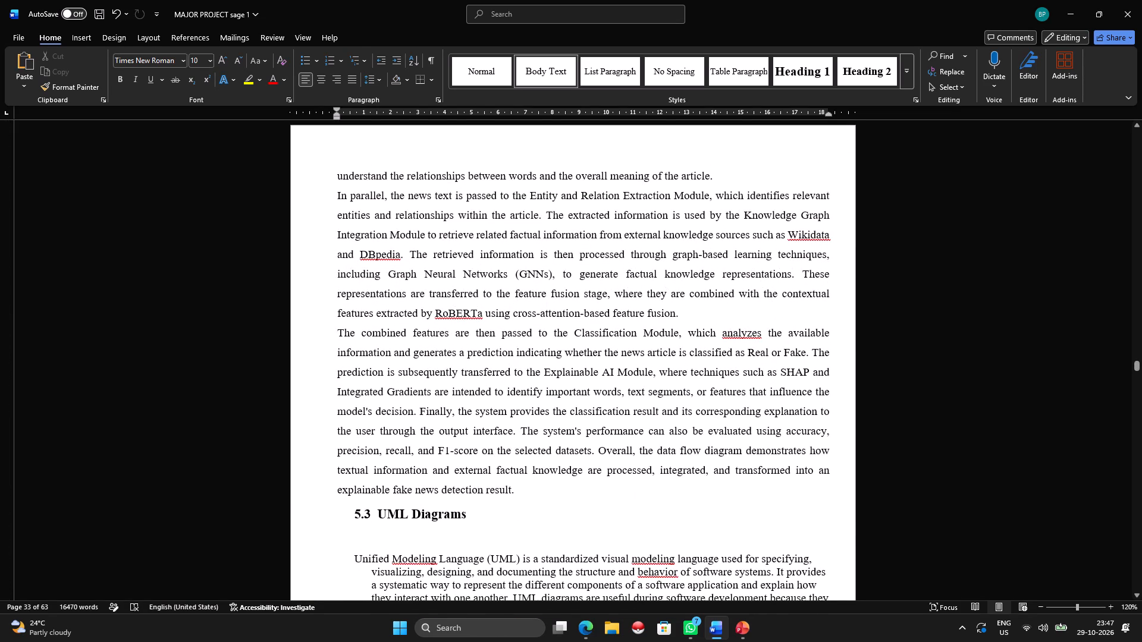
{"action": "left_click", "coordinate": [556, 443]}
{"action": "left_click", "coordinate": [376, 82]}
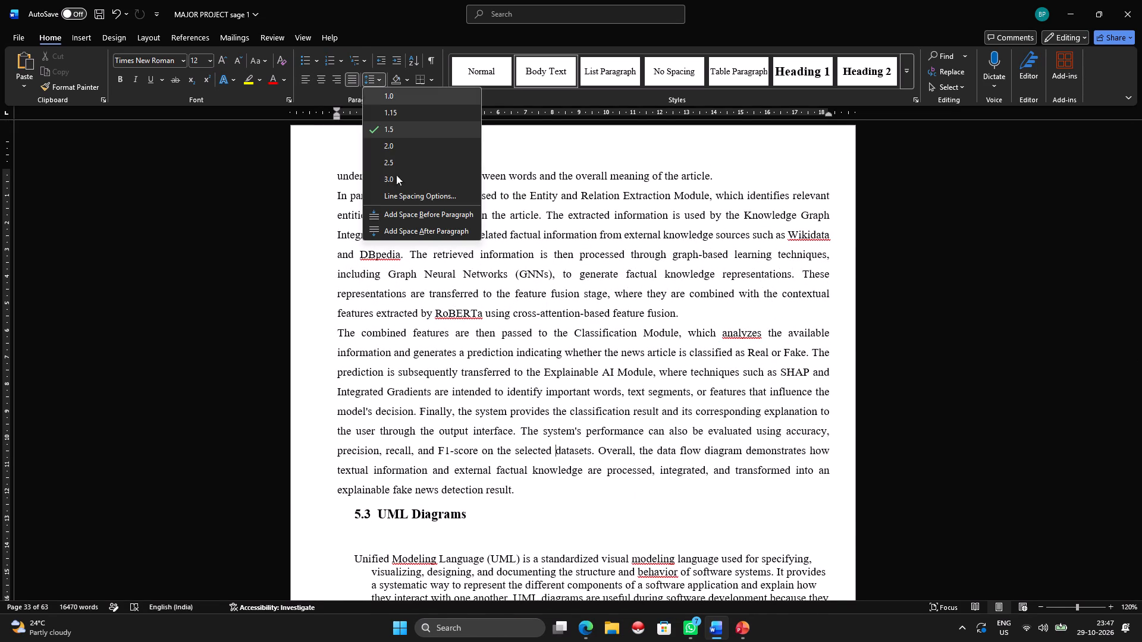
{"action": "left_click", "coordinate": [503, 442]}
Align the 5.3 UML Diagrams heading with the body text's left margin and narrow the gap after its number.
{"action": "scroll", "coordinate": [503, 442], "scroll_direction": "down", "scroll_amount": 4}
{"action": "left_click", "coordinate": [357, 385]}
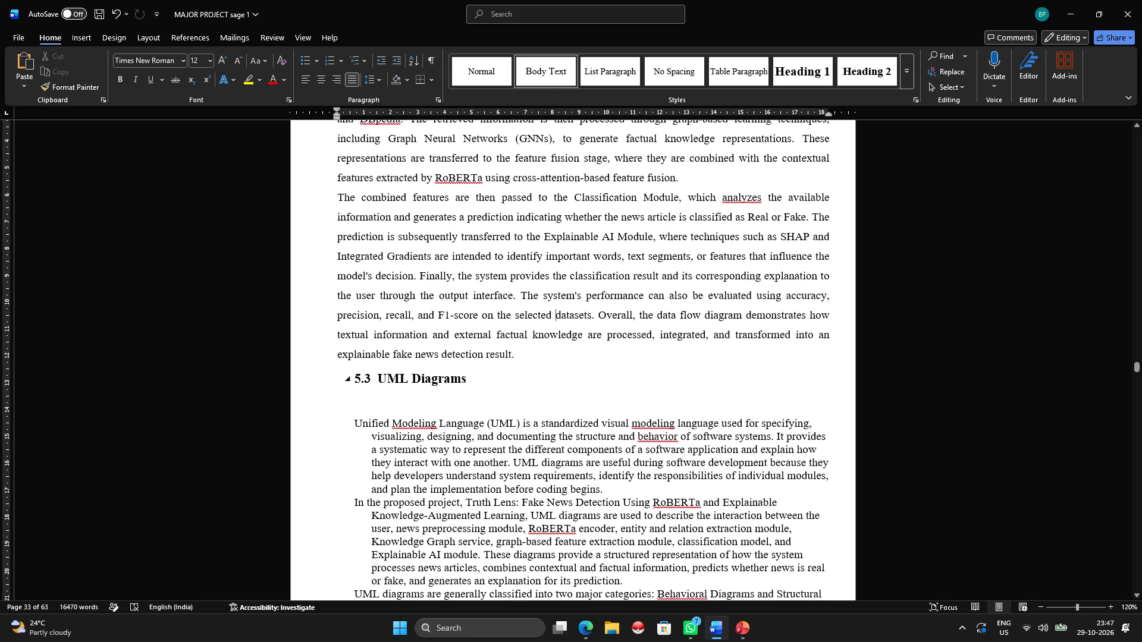
{"action": "left_click", "coordinate": [378, 378]}
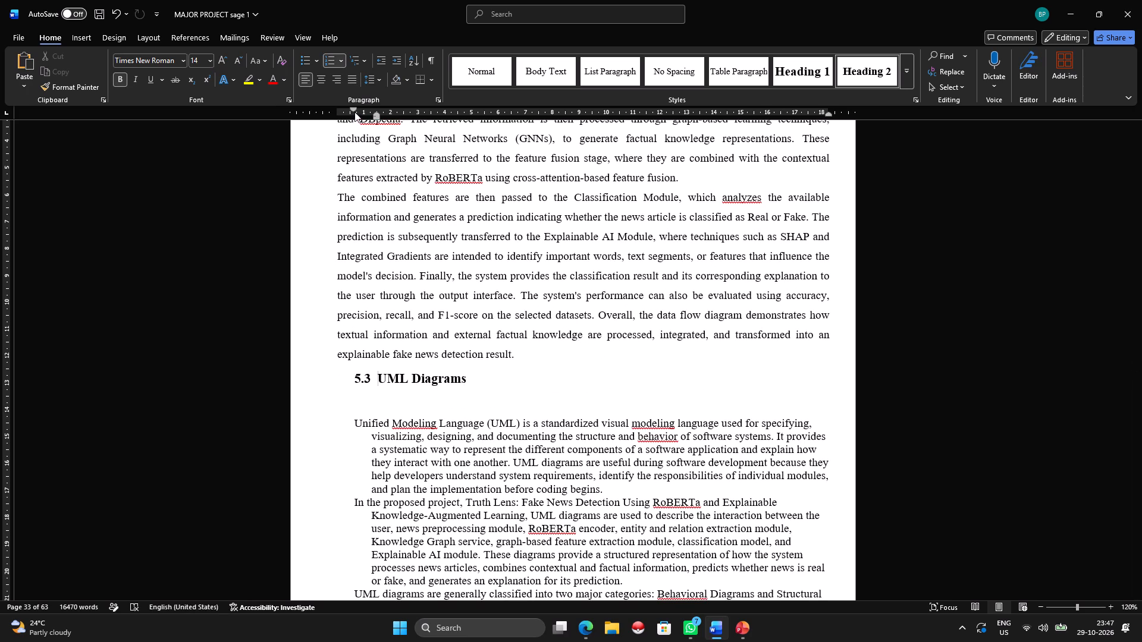
{"action": "left_click_drag", "start_coordinate": [354, 108], "coordinate": [337, 108]}
{"action": "left_click_drag", "start_coordinate": [375, 114], "coordinate": [356, 114]}
{"action": "scroll", "coordinate": [486, 420], "scroll_direction": "down", "scroll_amount": 6}
{"action": "scroll", "coordinate": [511, 434], "scroll_direction": "up", "scroll_amount": 1}
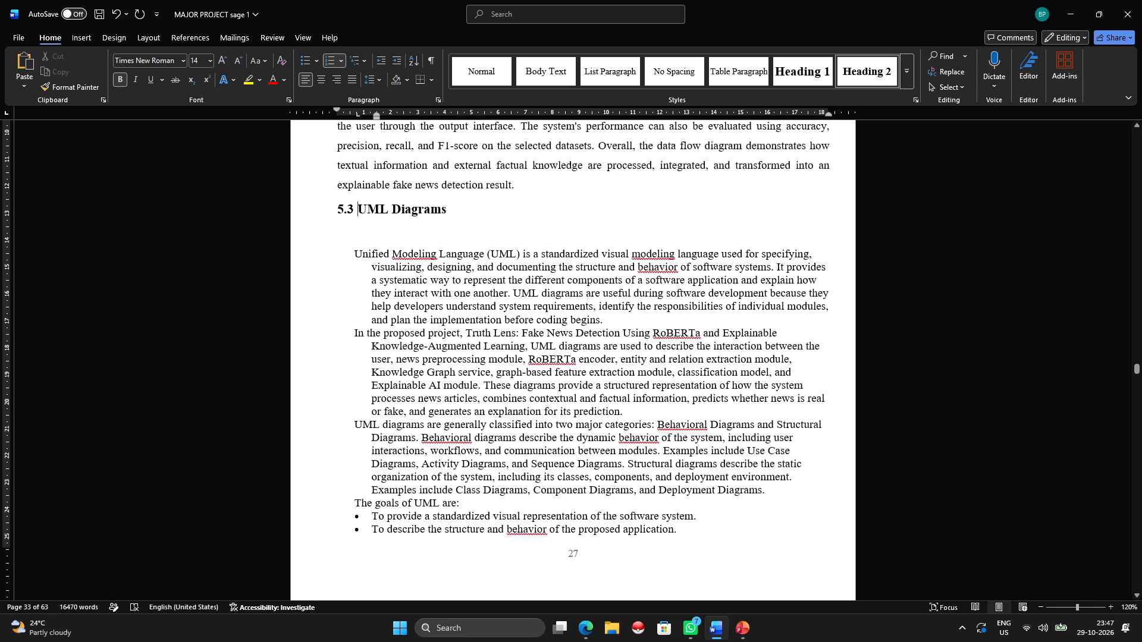
Justify the section 5.3 text from the first UML paragraph into the UML goals list and set its line spacing to 1.5.
{"action": "scroll", "coordinate": [372, 365], "scroll_direction": "down", "scroll_amount": 2}
{"action": "left_click_drag", "start_coordinate": [356, 186], "coordinate": [673, 498]}
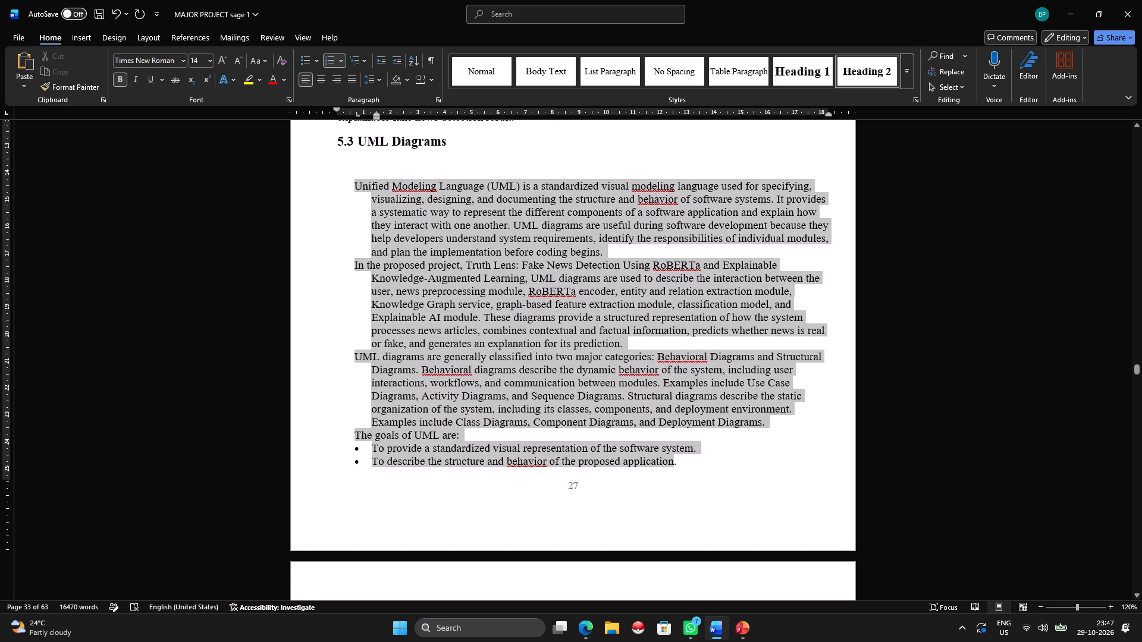
{"action": "left_click_drag", "start_coordinate": [673, 498], "coordinate": [707, 641]}
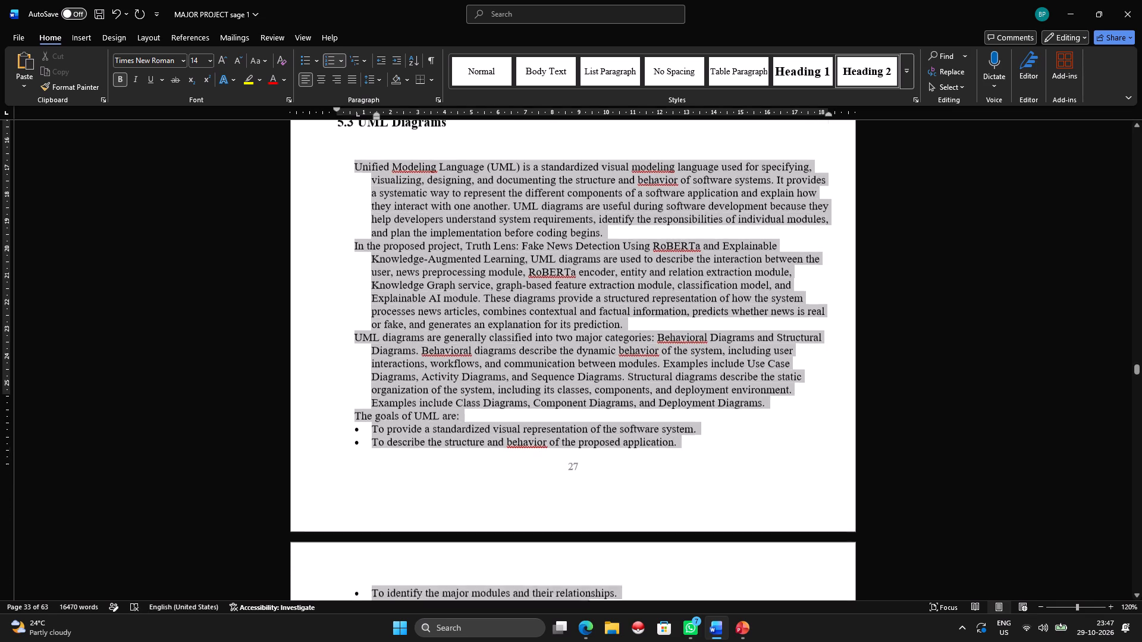
{"action": "left_click_drag", "start_coordinate": [707, 641], "coordinate": [616, 301]}
{"action": "scroll", "coordinate": [593, 421], "scroll_direction": "up", "scroll_amount": 13}
{"action": "scroll", "coordinate": [540, 411], "scroll_direction": "up", "scroll_amount": 3}
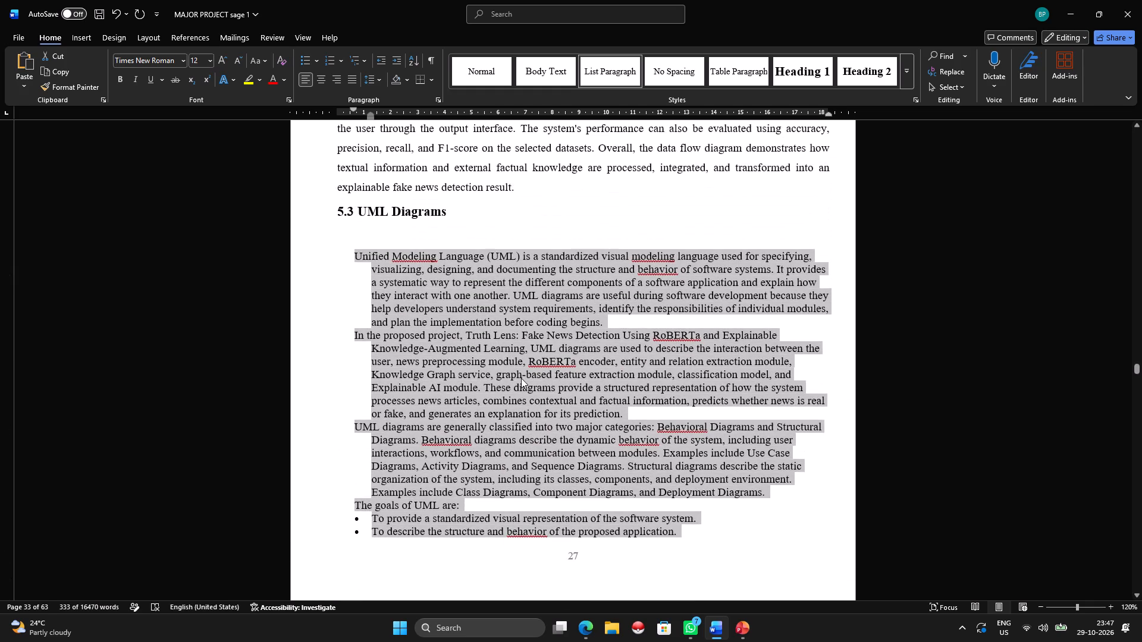
{"action": "left_click", "coordinate": [354, 79]}
{"action": "left_click", "coordinate": [377, 83]}
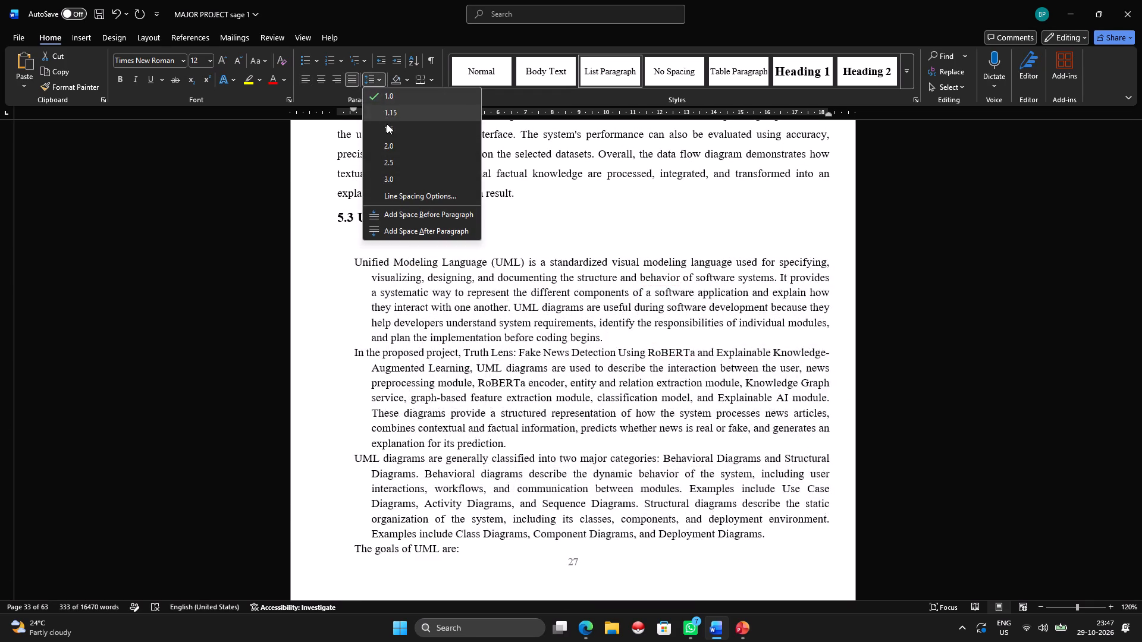
{"action": "left_click", "coordinate": [393, 129]}
Reduce the hanging indent of the first UML paragraph so its wrapped lines sit almost under its first line.
{"action": "left_click", "coordinate": [368, 278]}
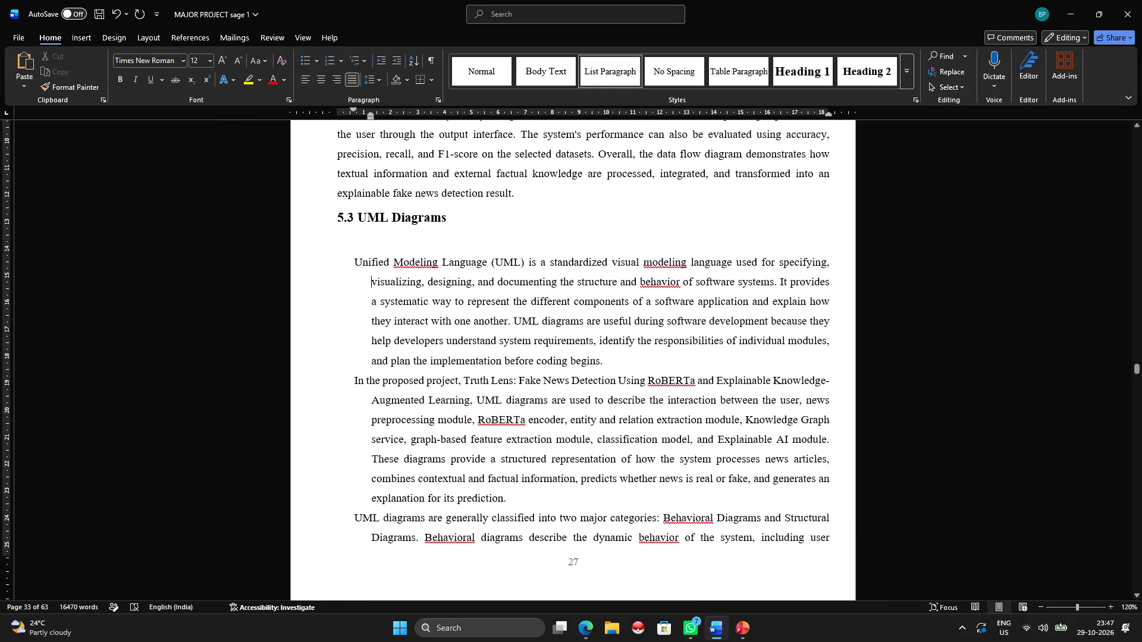
{"action": "left_click_drag", "start_coordinate": [357, 260], "coordinate": [486, 542]}
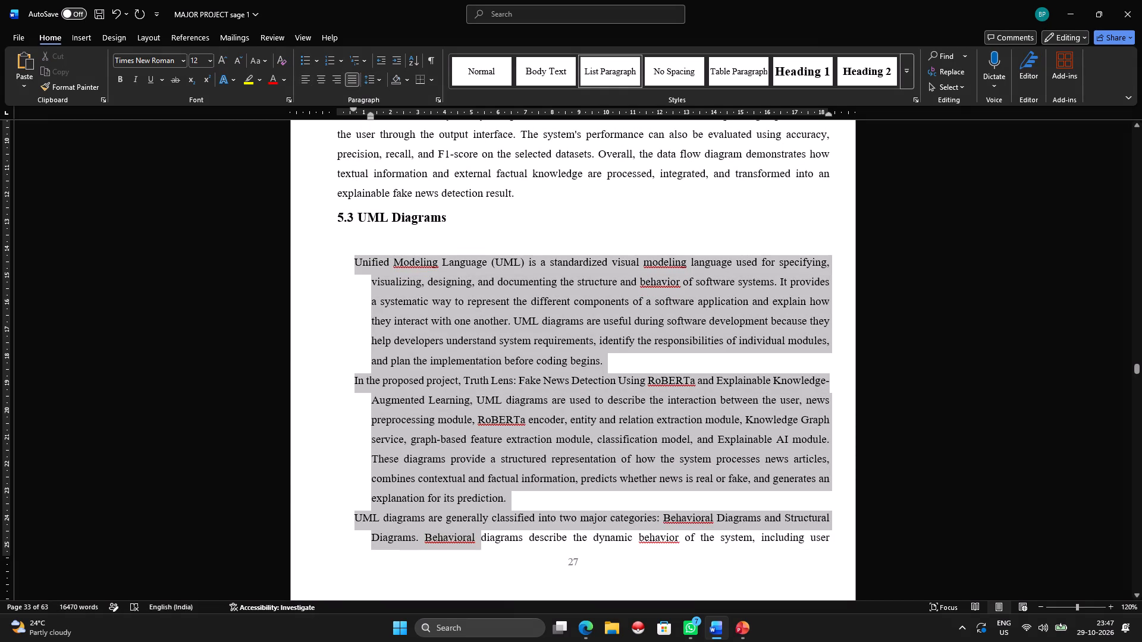
{"action": "left_click_drag", "start_coordinate": [486, 542], "coordinate": [805, 561]}
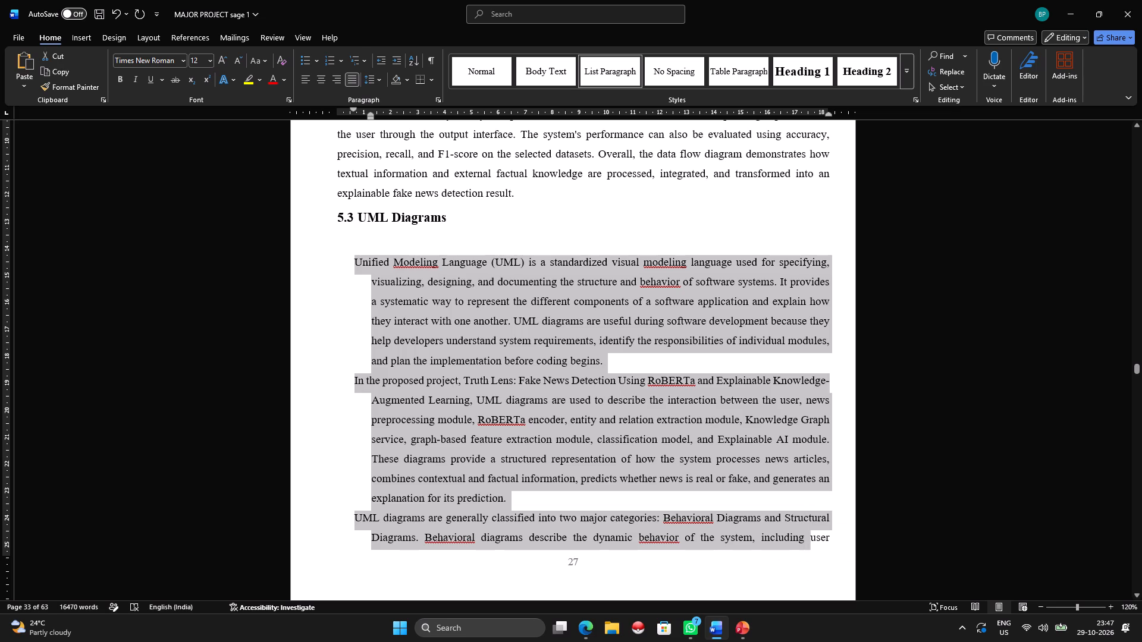
{"action": "left_click", "coordinate": [673, 550]}
{"action": "left_click", "coordinate": [400, 284]}
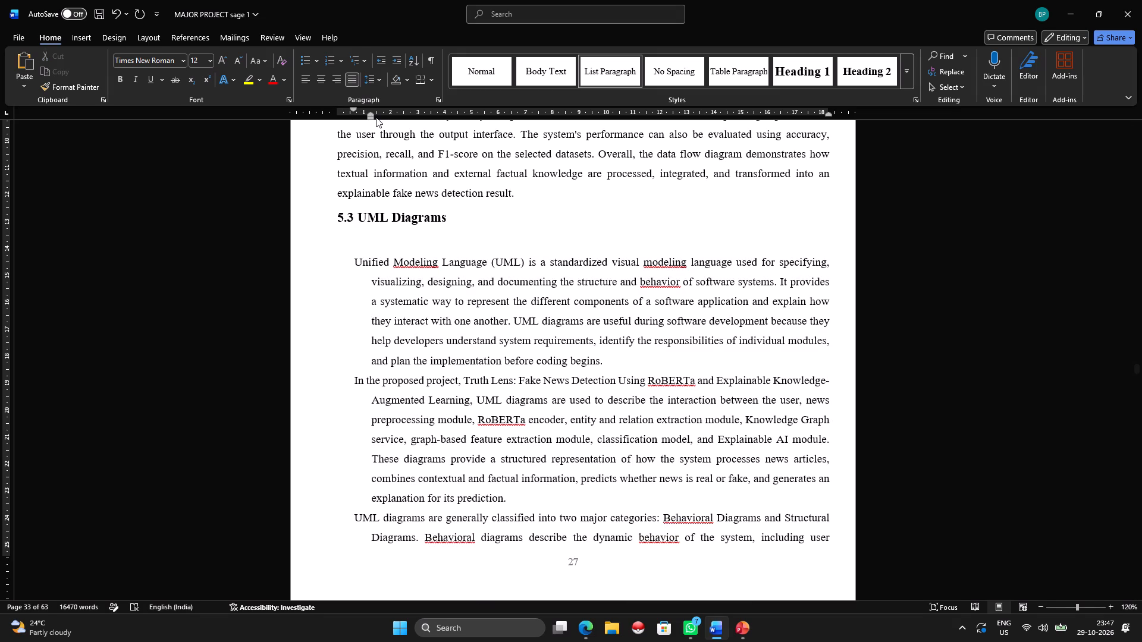
{"action": "left_click_drag", "start_coordinate": [369, 114], "coordinate": [357, 114]}
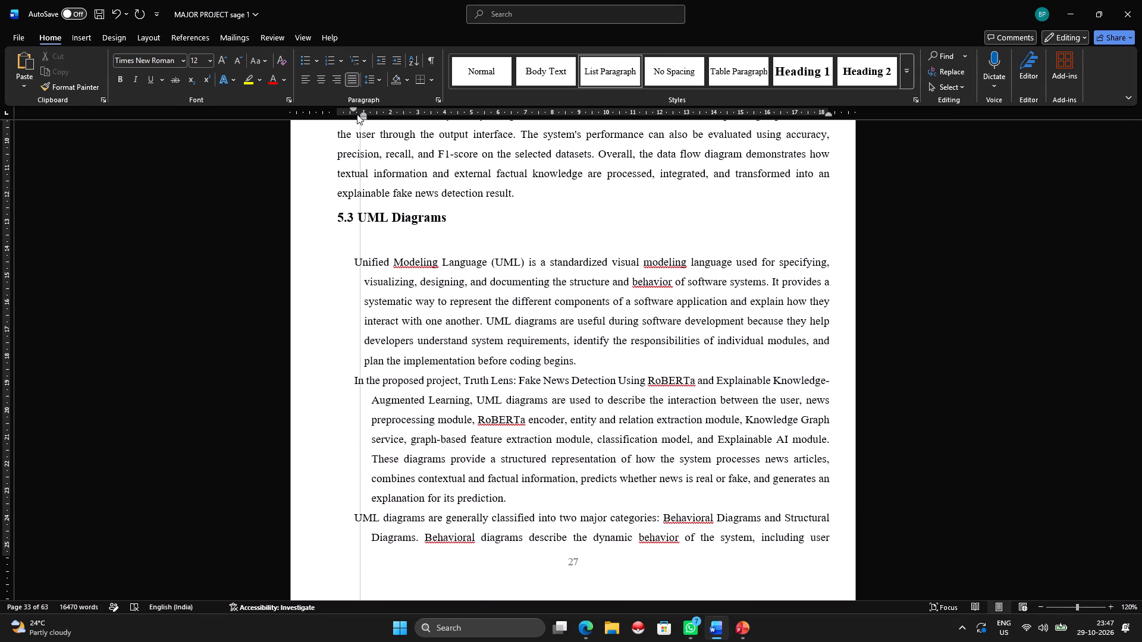
{"action": "left_click_drag", "start_coordinate": [357, 114], "coordinate": [352, 114]}
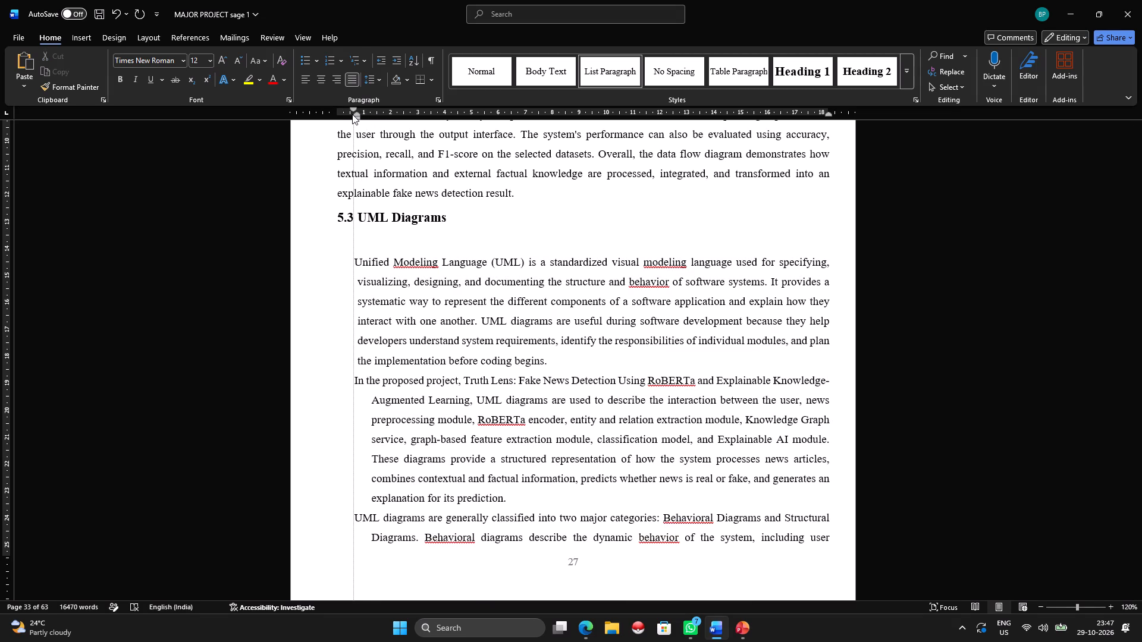
{"action": "left_click_drag", "start_coordinate": [352, 114], "coordinate": [355, 114]}
Replace the blank line below the 5.3 UML Diagrams heading with a shorter, unnumbered blank line.
{"action": "left_click", "coordinate": [372, 251]}
{"action": "key", "text": "BackSpace"}
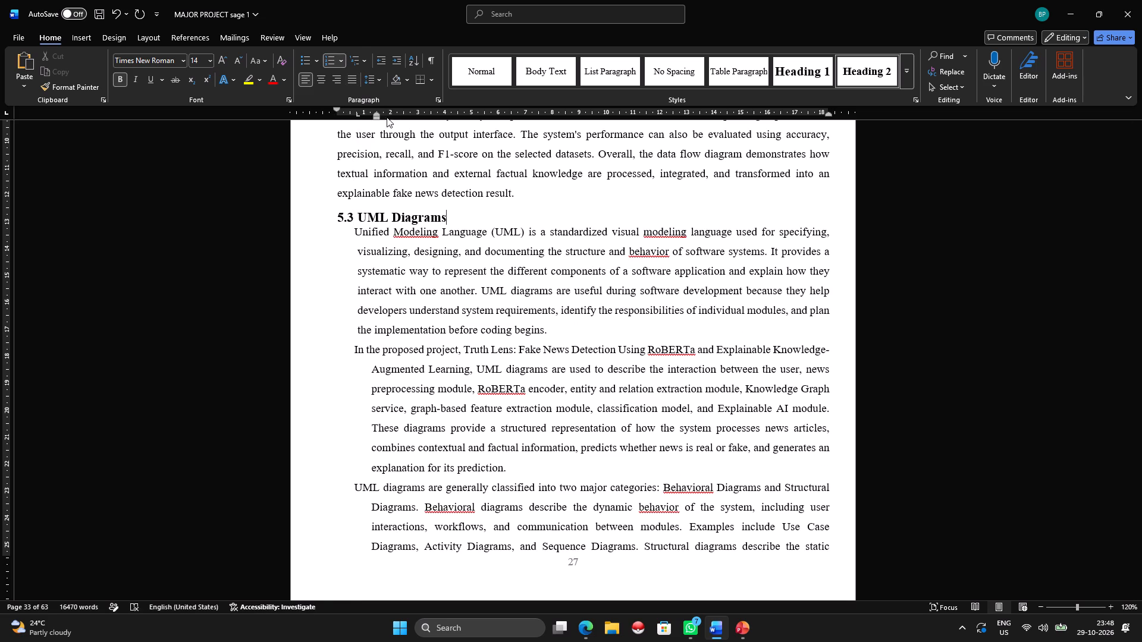
{"action": "key", "text": "Return"}
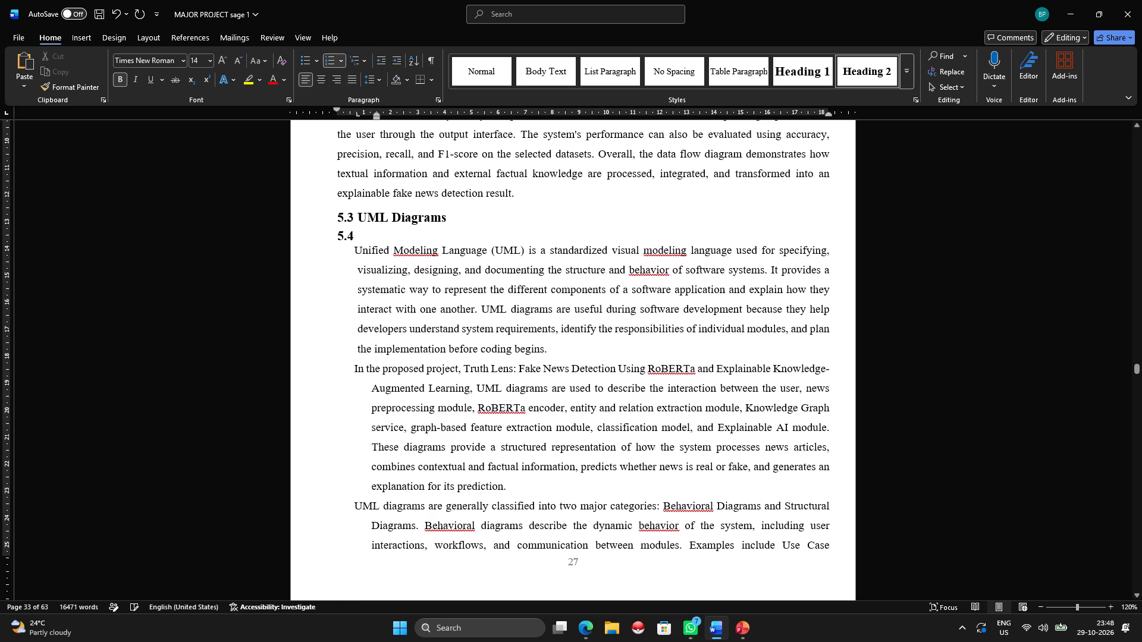
{"action": "key", "text": "BackSpace"}
Move the first-line indent of the three introductory UML paragraphs closer to the page's left margin.
{"action": "left_click_drag", "start_coordinate": [355, 255], "coordinate": [570, 538]}
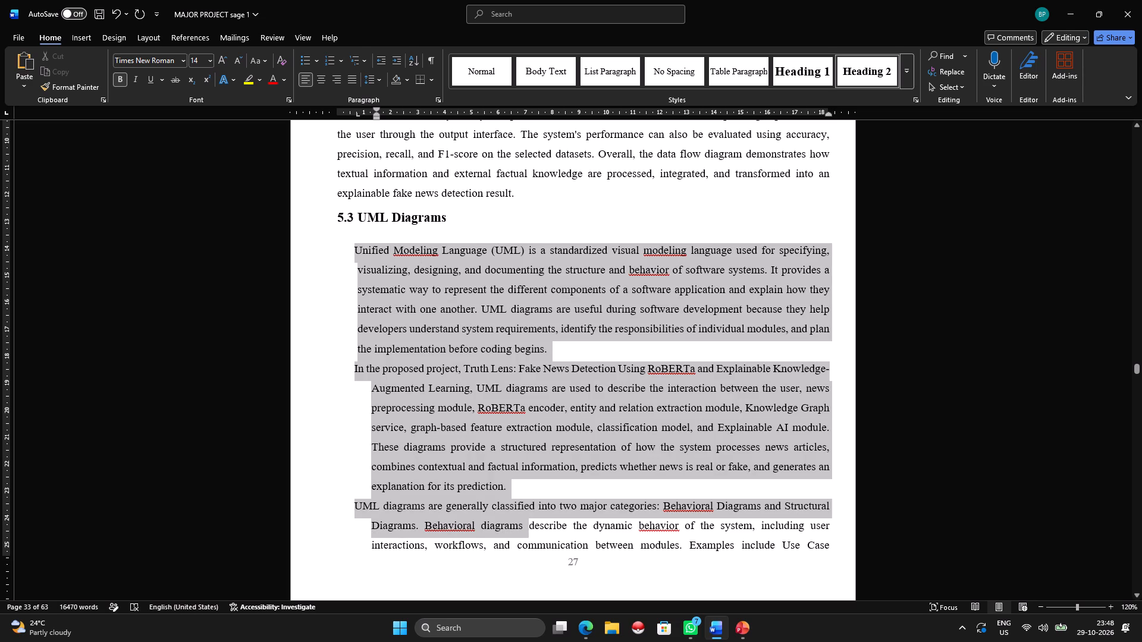
{"action": "left_click_drag", "start_coordinate": [570, 538], "coordinate": [674, 353]}
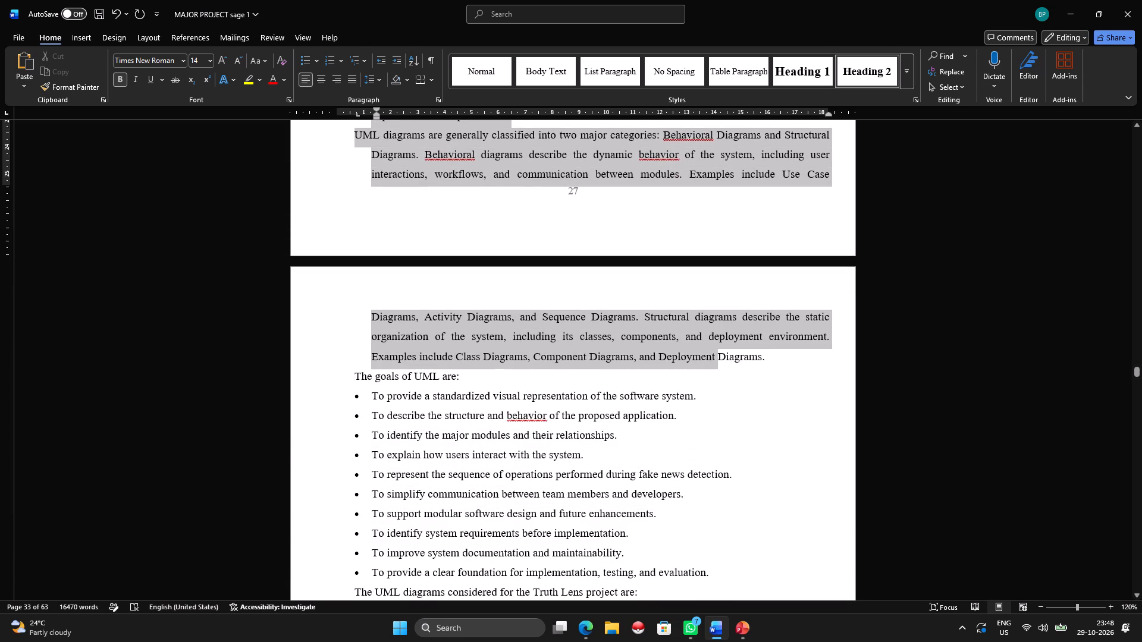
{"action": "left_click_drag", "start_coordinate": [674, 353], "coordinate": [777, 357]}
{"action": "scroll", "coordinate": [516, 457], "scroll_direction": "up", "scroll_amount": 8}
{"action": "left_click_drag", "start_coordinate": [354, 110], "coordinate": [344, 110]}
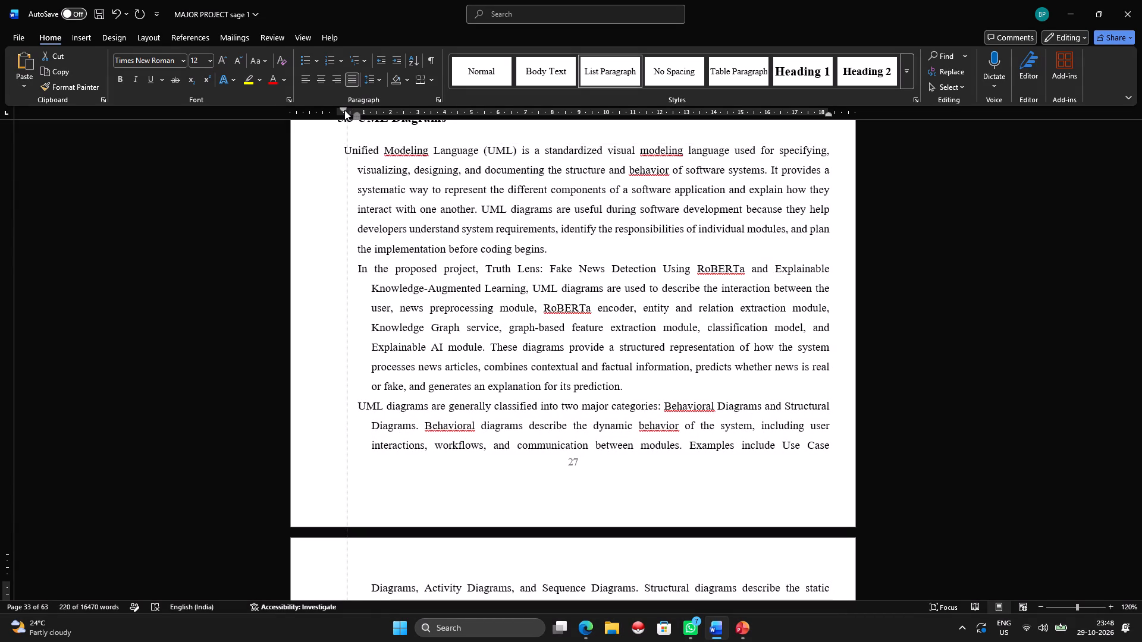
{"action": "left_click_drag", "start_coordinate": [344, 110], "coordinate": [340, 109]}
{"action": "scroll", "coordinate": [373, 223], "scroll_direction": "up", "scroll_amount": 4}
{"action": "scroll", "coordinate": [375, 242], "scroll_direction": "down", "scroll_amount": 2}
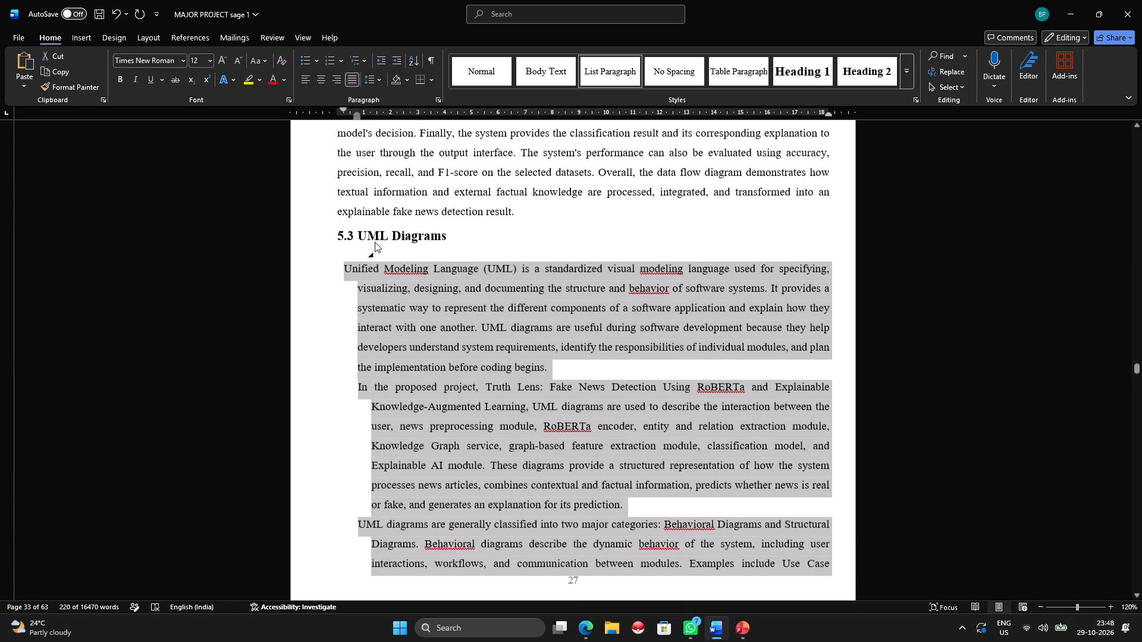
Remove the remaining hanging indent of the first UML paragraph so all its lines start at the same position.
{"action": "left_click", "coordinate": [402, 282]}
{"action": "left_click_drag", "start_coordinate": [554, 315], "coordinate": [417, 259]}
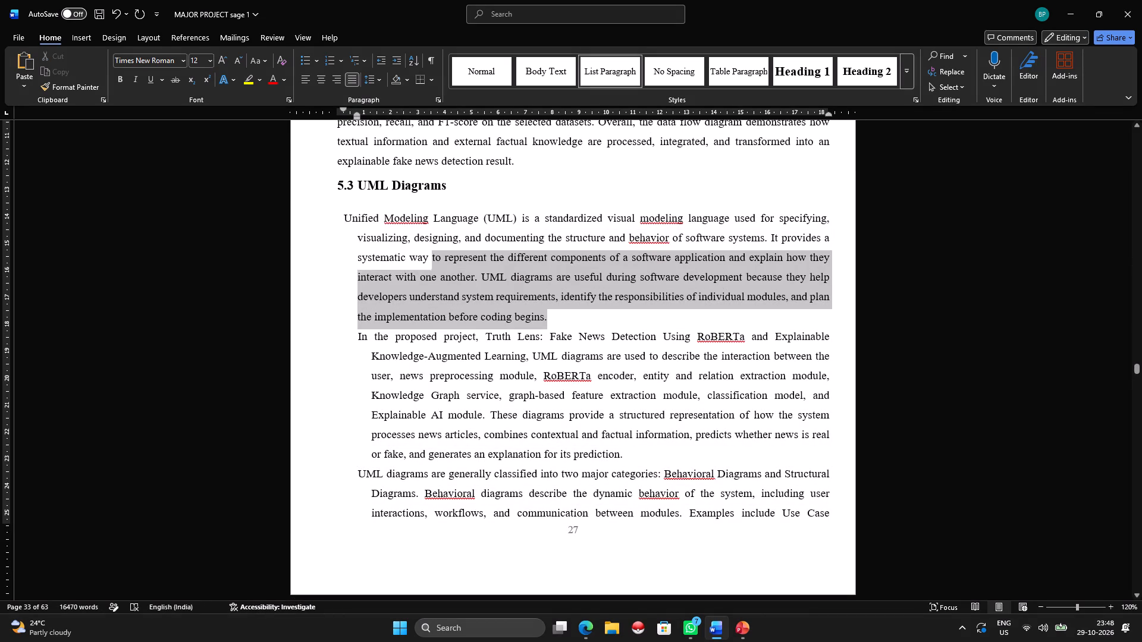
{"action": "left_click_drag", "start_coordinate": [417, 259], "coordinate": [356, 238]}
{"action": "left_click_drag", "start_coordinate": [356, 112], "coordinate": [348, 112]}
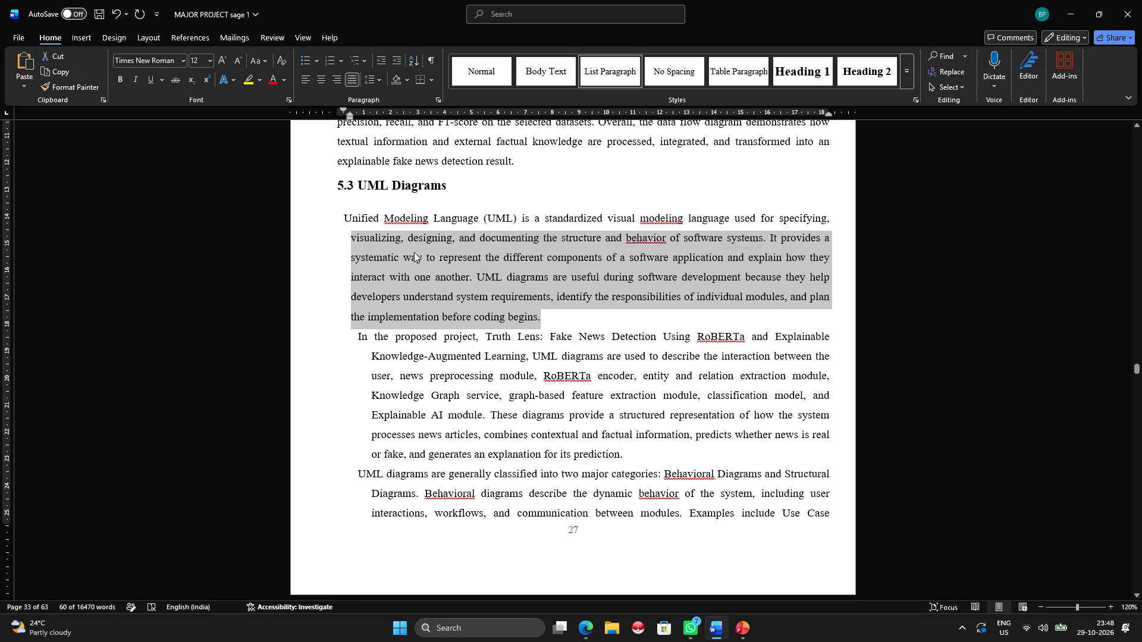
{"action": "left_click", "coordinate": [414, 252]}
{"action": "left_click", "coordinate": [352, 116]}
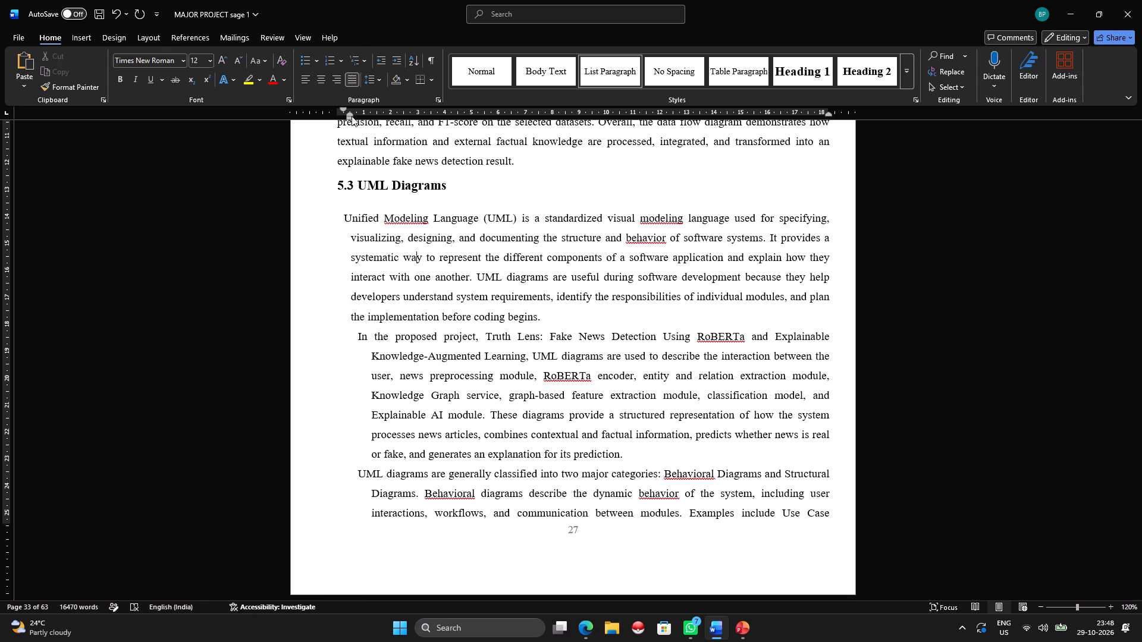
{"action": "left_click", "coordinate": [350, 114]}
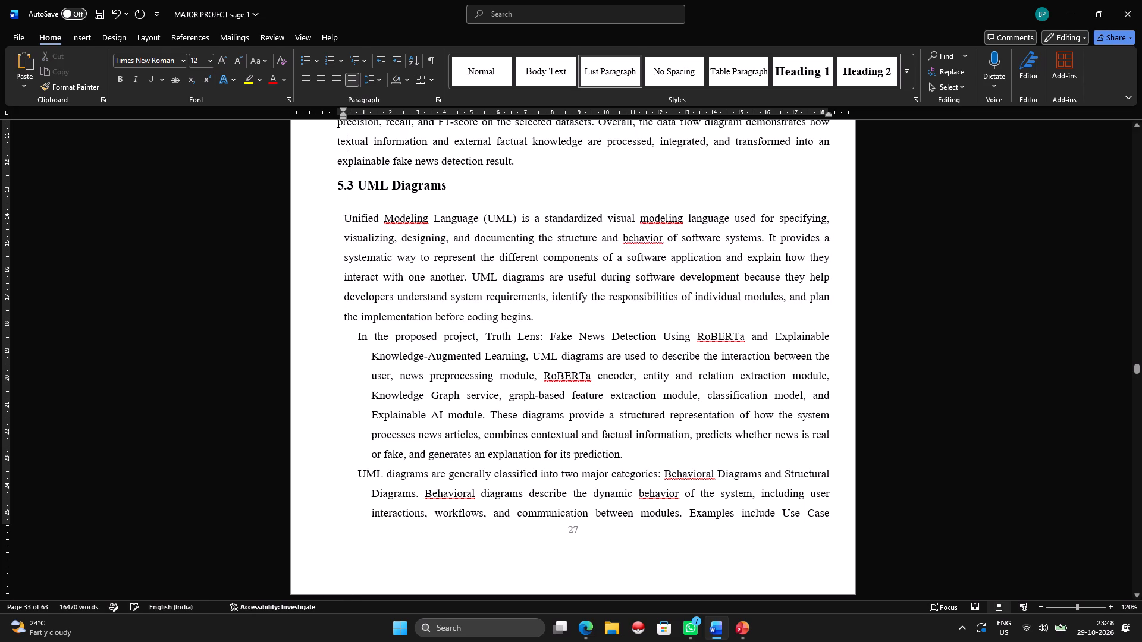
Align all lines of the paragraph beginning "In the proposed project" with the first UML paragraph.
{"action": "left_click", "coordinate": [445, 357]}
{"action": "left_click", "coordinate": [358, 333]}
{"action": "left_click_drag", "start_coordinate": [357, 107], "coordinate": [343, 107]}
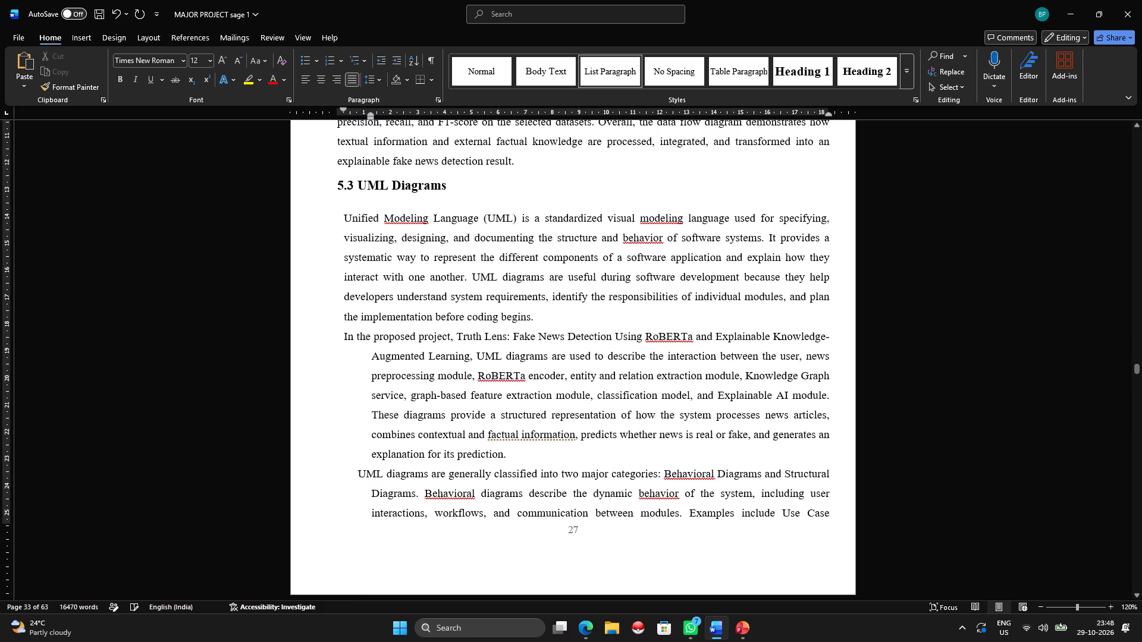
{"action": "left_click", "coordinate": [412, 381]}
{"action": "left_click_drag", "start_coordinate": [369, 113], "coordinate": [347, 113]}
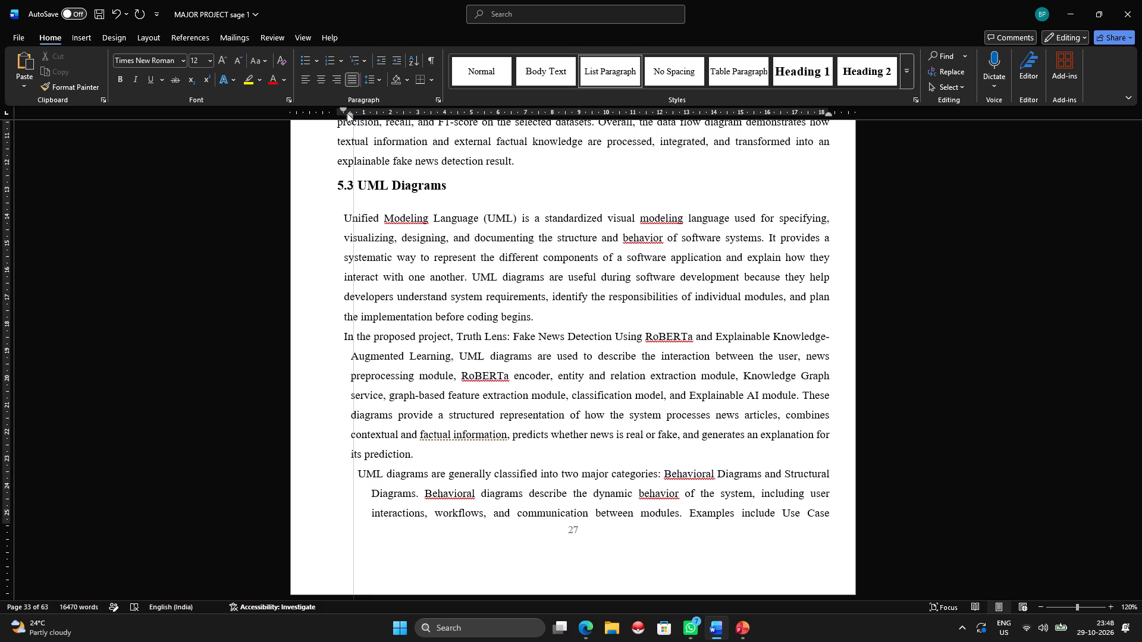
{"action": "left_click_drag", "start_coordinate": [347, 113], "coordinate": [344, 113]}
Align all lines of the paragraph beginning "UML diagrams are generally classified" with the two paragraphs above it.
{"action": "left_click", "coordinate": [374, 474]}
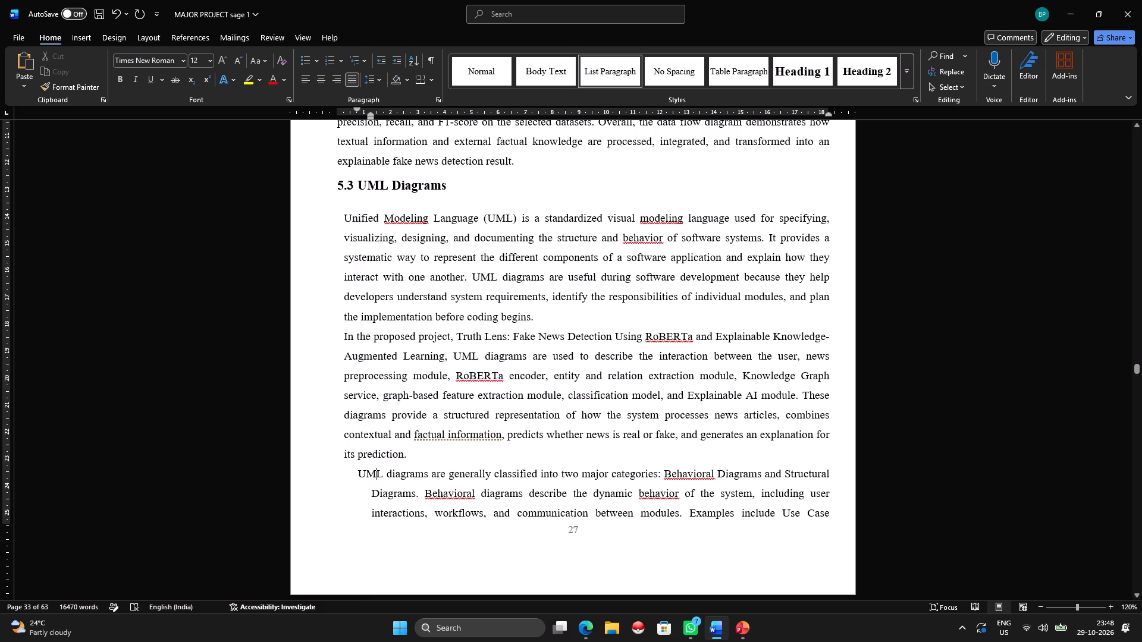
{"action": "left_click_drag", "start_coordinate": [357, 108], "coordinate": [343, 108]}
{"action": "left_click_drag", "start_coordinate": [368, 114], "coordinate": [362, 114]}
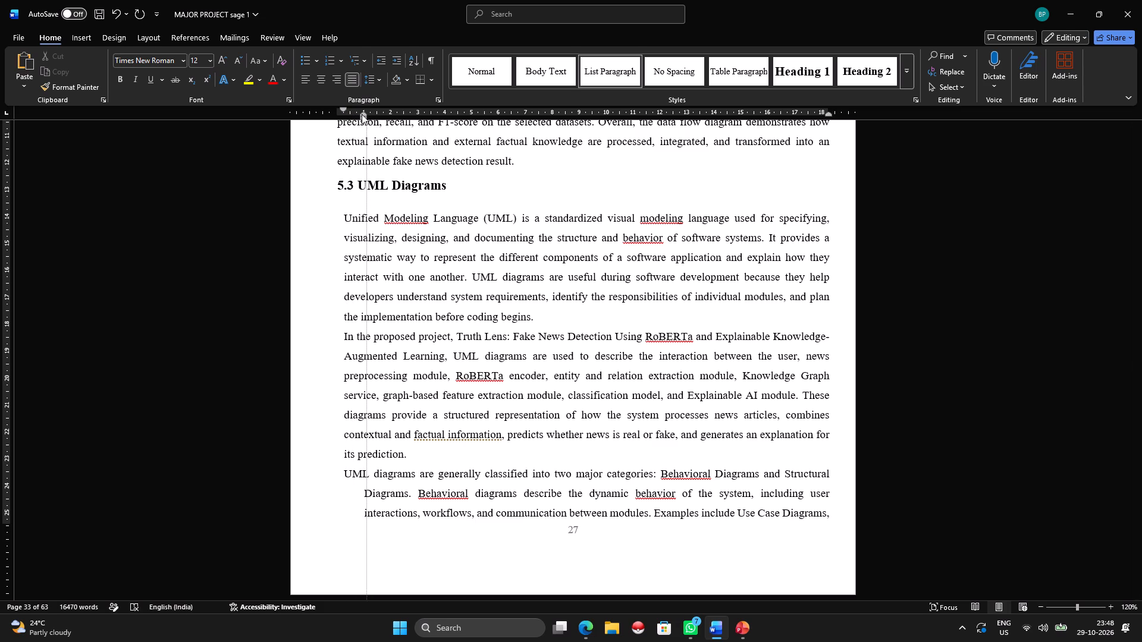
{"action": "left_click_drag", "start_coordinate": [362, 114], "coordinate": [347, 113]}
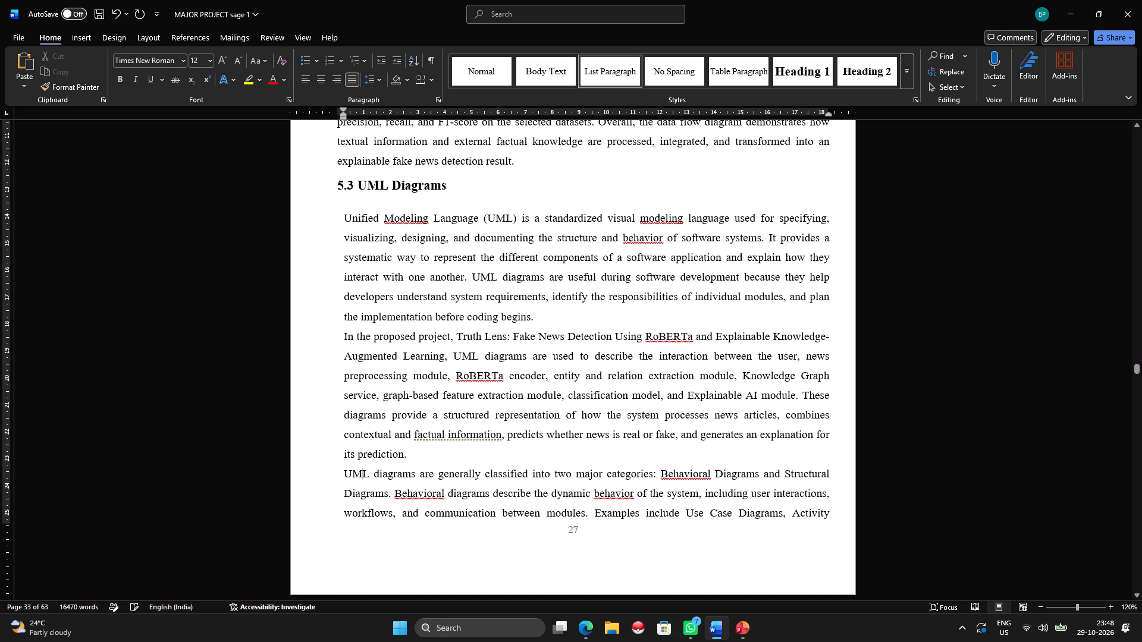
{"action": "left_click", "coordinate": [483, 451]}
Shift the whole first UML paragraph flush with the left margin of the section 5.2 body text.
{"action": "scroll", "coordinate": [479, 497], "scroll_direction": "up", "scroll_amount": 7}
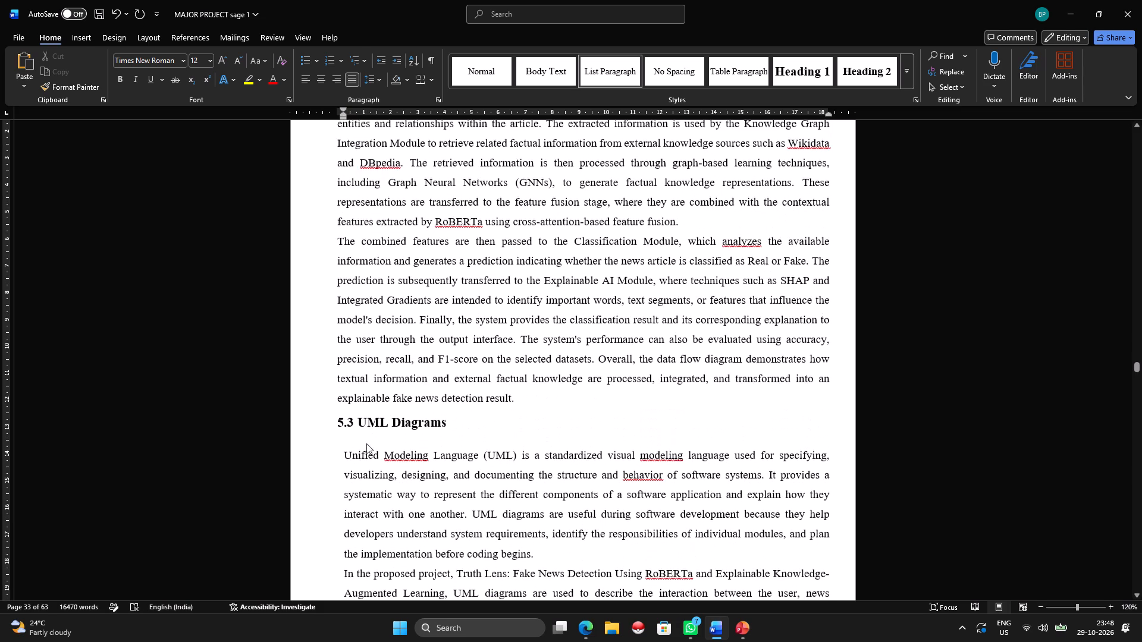
{"action": "scroll", "coordinate": [367, 460], "scroll_direction": "down", "scroll_amount": 1}
{"action": "left_click", "coordinate": [347, 414]}
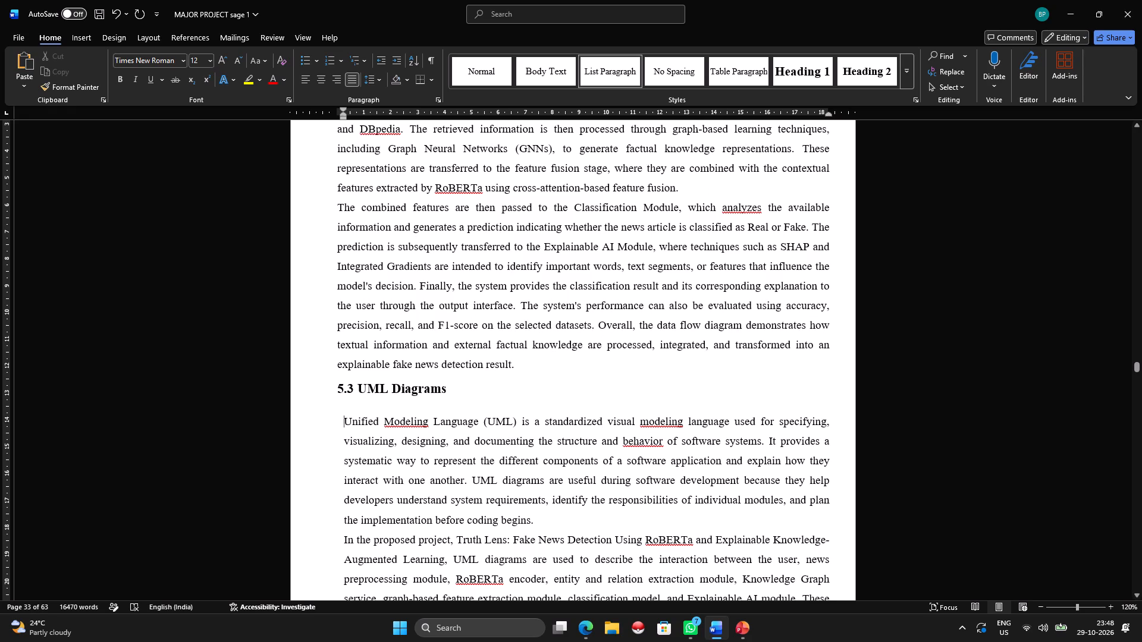
{"action": "left_click", "coordinate": [343, 109]}
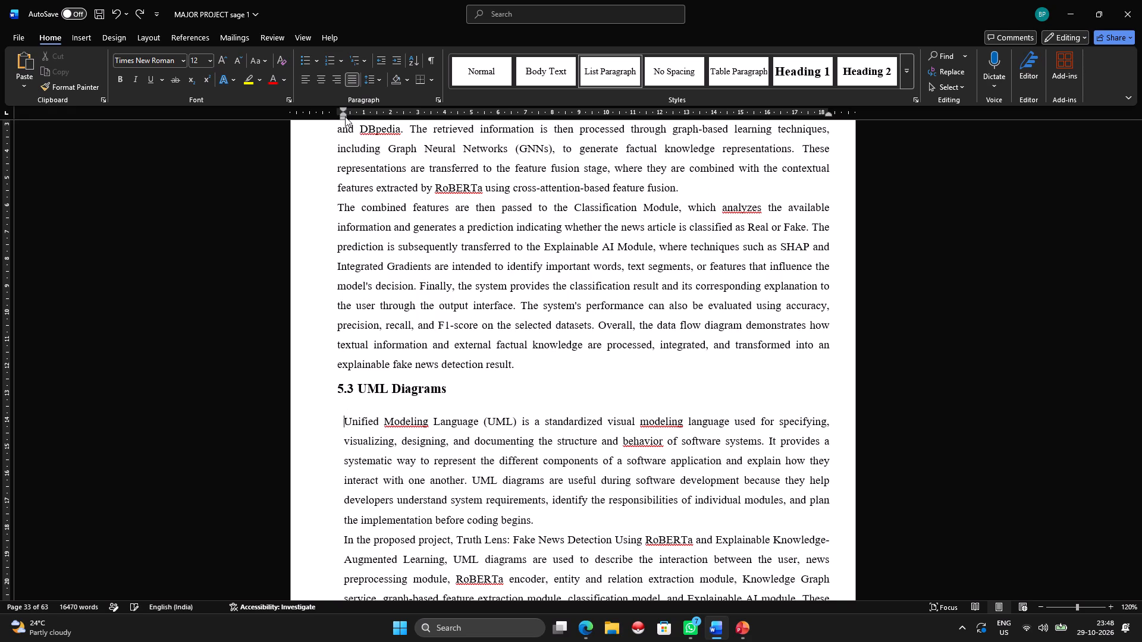
{"action": "left_click", "coordinate": [343, 114]}
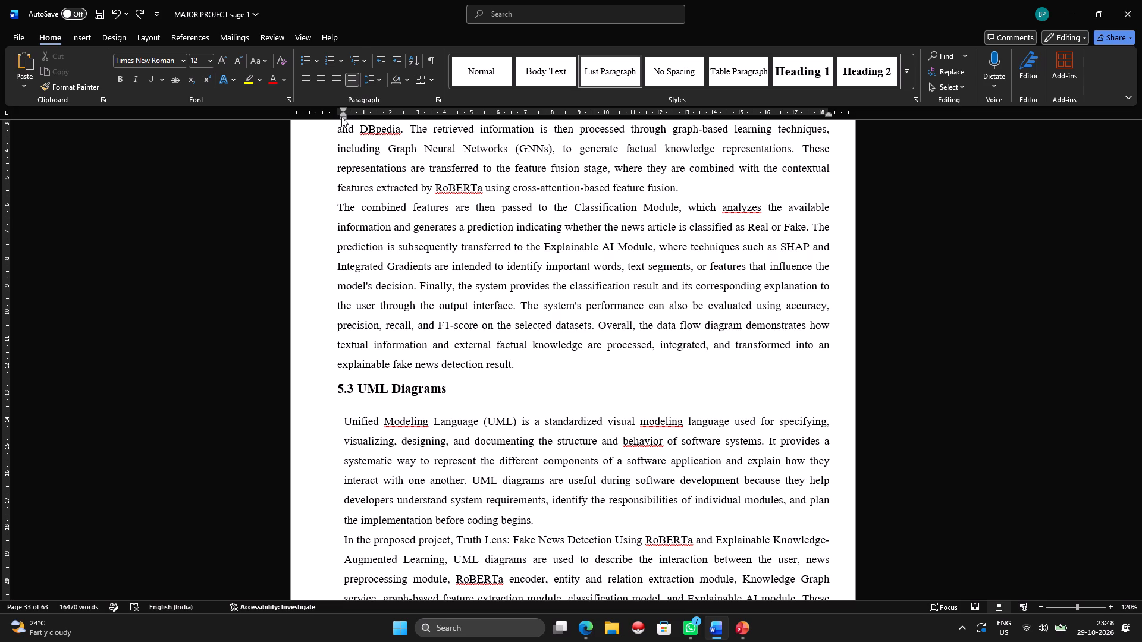
{"action": "left_click", "coordinate": [341, 117]}
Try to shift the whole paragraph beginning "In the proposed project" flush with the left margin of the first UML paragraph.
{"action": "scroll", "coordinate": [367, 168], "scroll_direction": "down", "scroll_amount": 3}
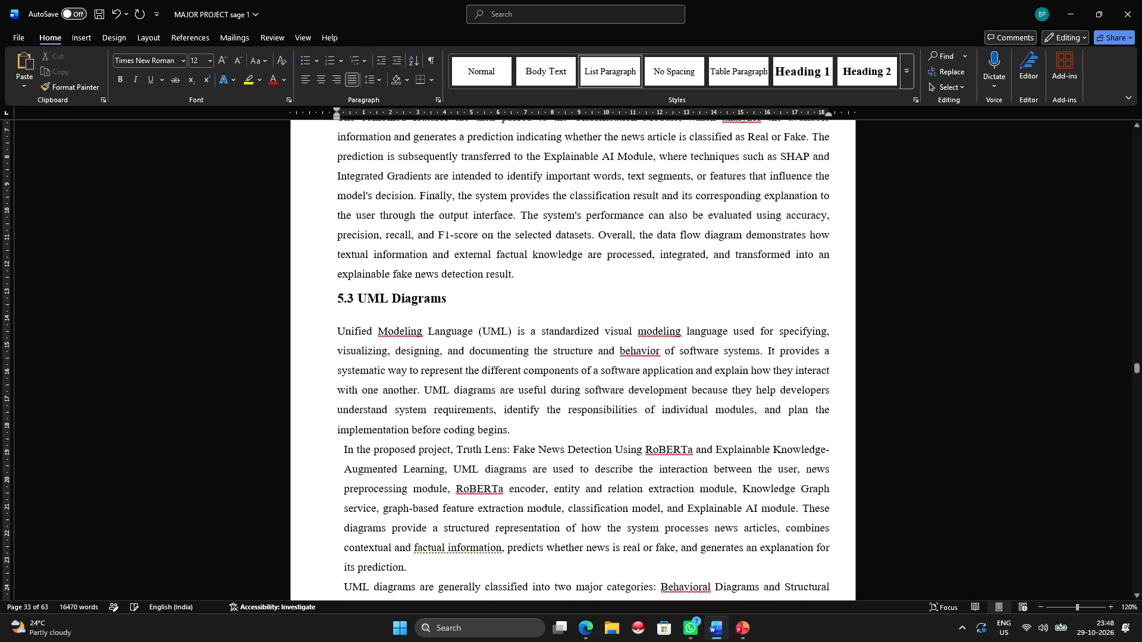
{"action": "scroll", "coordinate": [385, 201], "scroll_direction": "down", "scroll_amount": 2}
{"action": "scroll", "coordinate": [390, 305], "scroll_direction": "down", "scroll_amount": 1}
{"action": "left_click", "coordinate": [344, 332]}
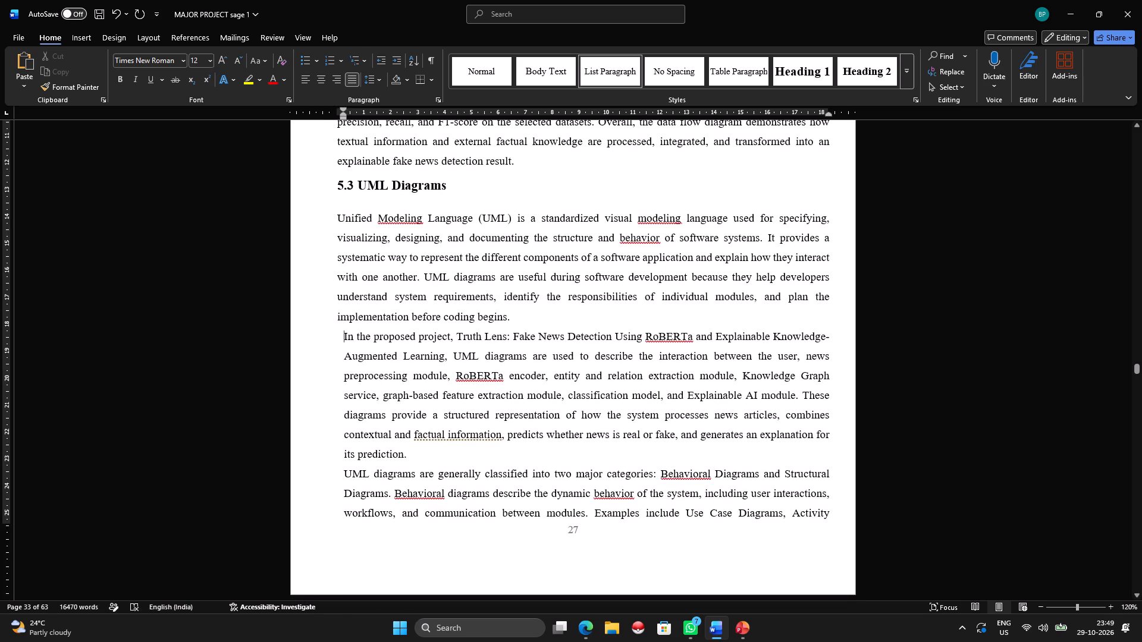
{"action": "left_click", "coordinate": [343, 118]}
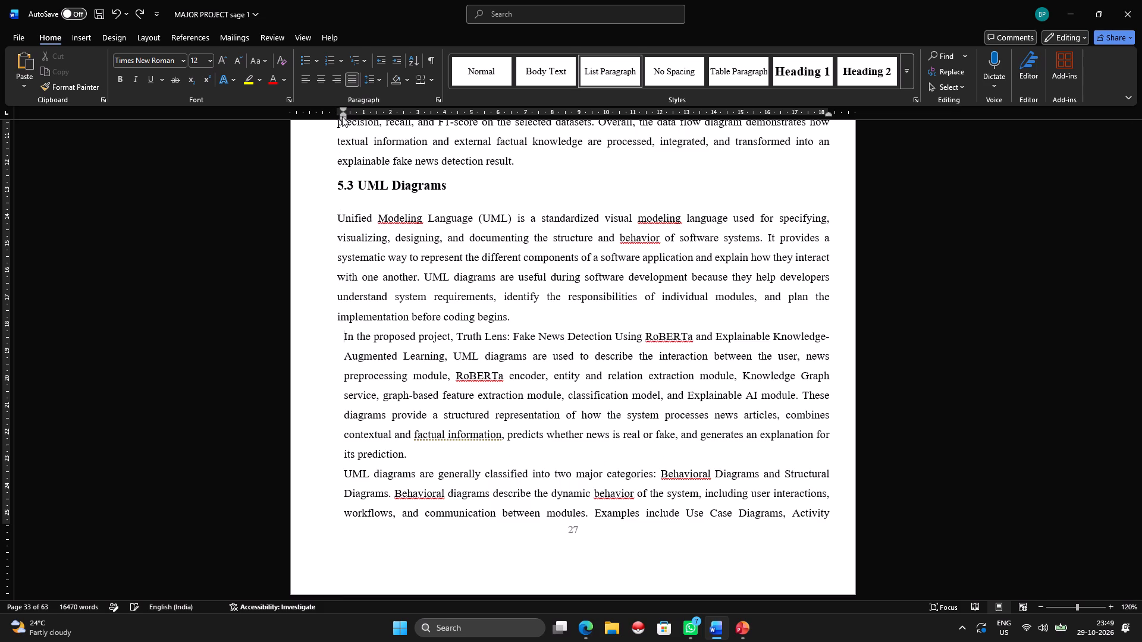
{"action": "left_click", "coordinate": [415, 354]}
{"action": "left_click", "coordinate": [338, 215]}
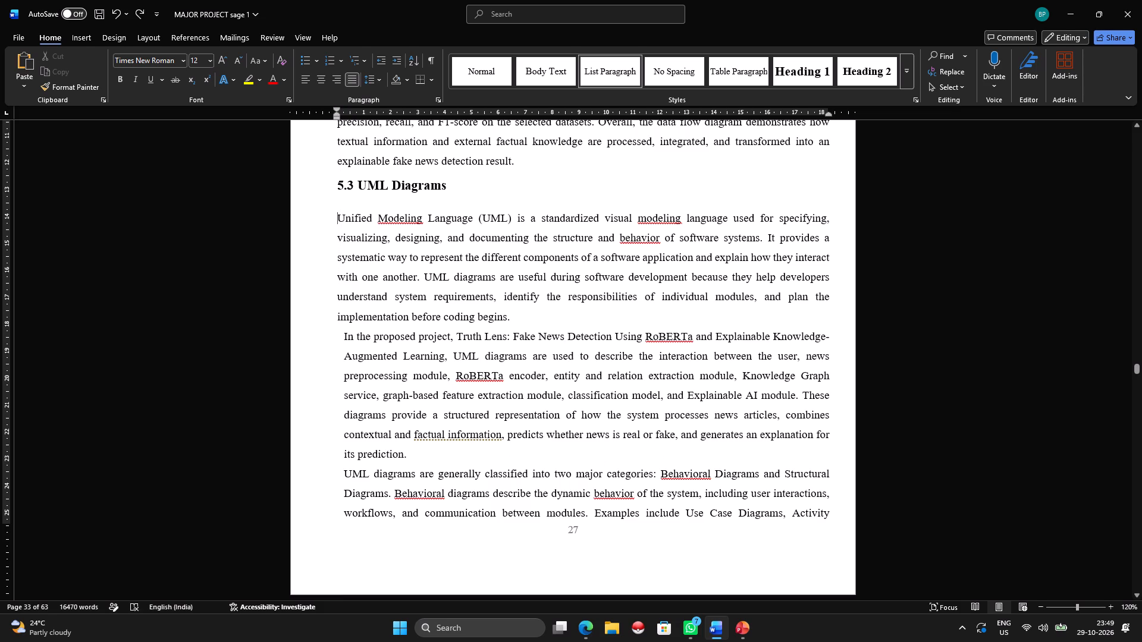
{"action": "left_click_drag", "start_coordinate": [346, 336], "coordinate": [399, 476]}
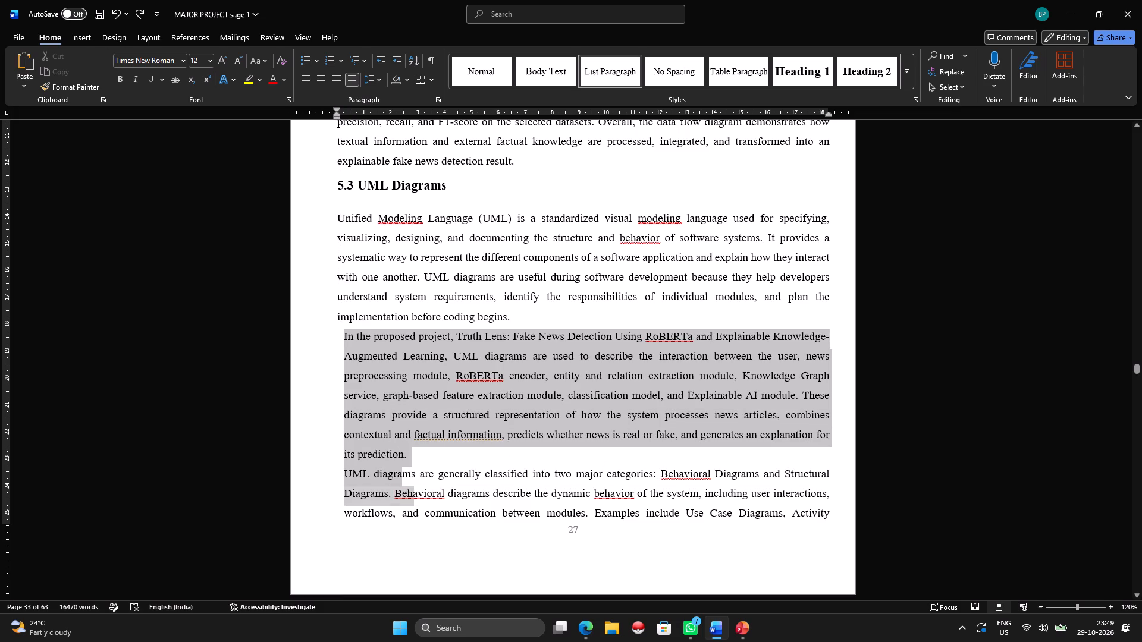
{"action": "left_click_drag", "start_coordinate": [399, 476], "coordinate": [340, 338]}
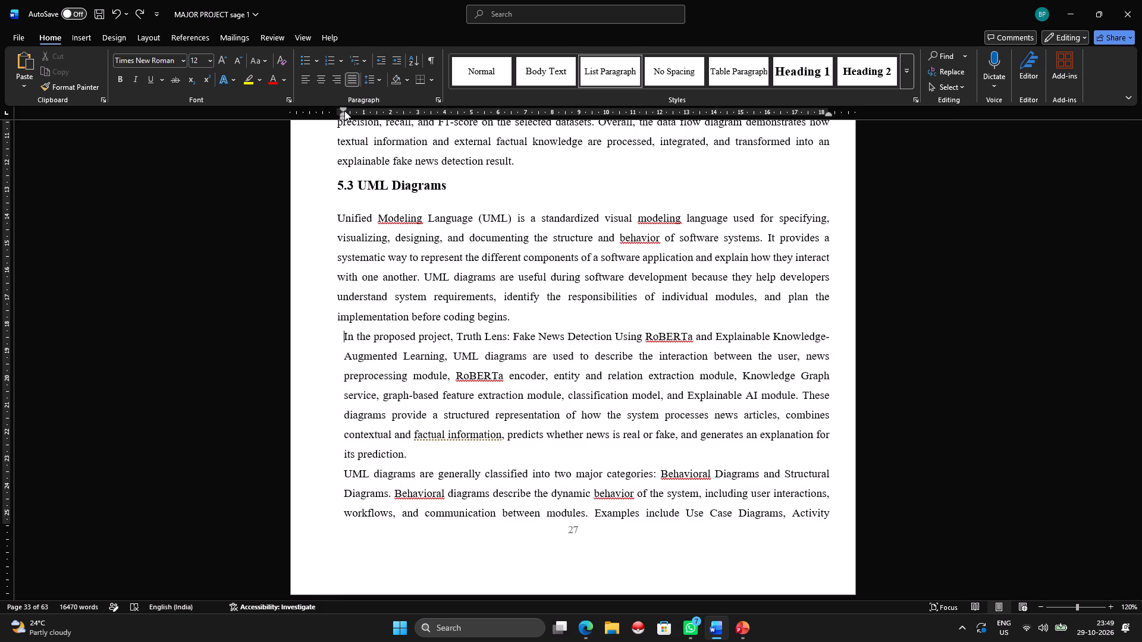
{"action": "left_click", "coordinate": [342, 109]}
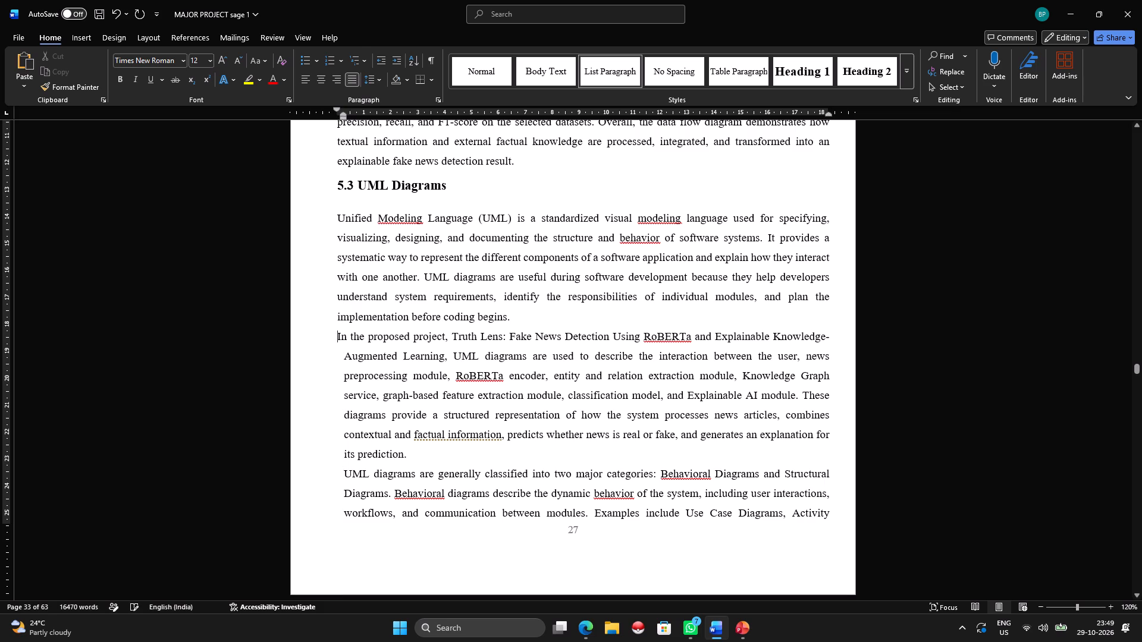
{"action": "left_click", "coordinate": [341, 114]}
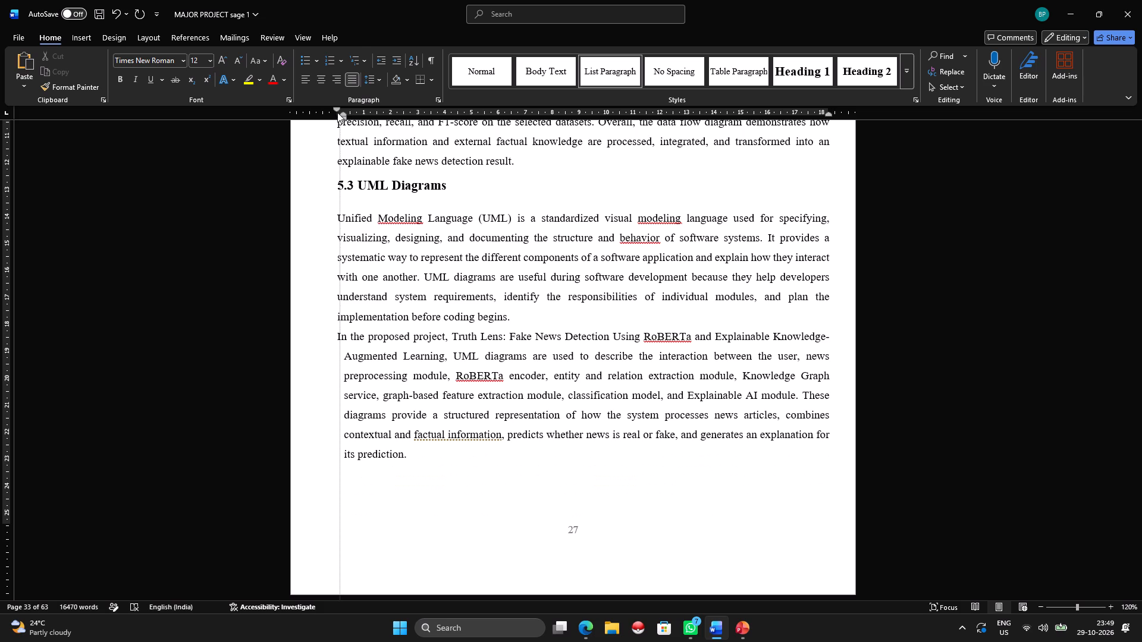
Compare the left alignment of the section 5.2 paragraphs with that of the section 5.3 UML paragraphs.
{"action": "scroll", "coordinate": [427, 468], "scroll_direction": "down", "scroll_amount": 4}
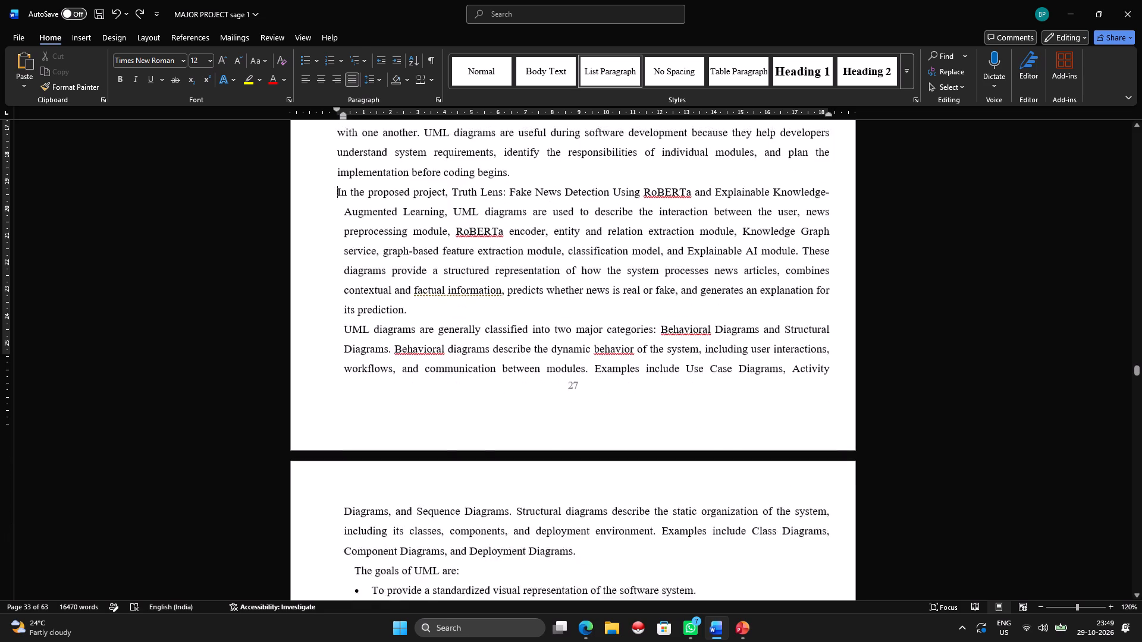
{"action": "scroll", "coordinate": [427, 468], "scroll_direction": "down", "scroll_amount": 5}
{"action": "scroll", "coordinate": [435, 493], "scroll_direction": "up", "scroll_amount": 6}
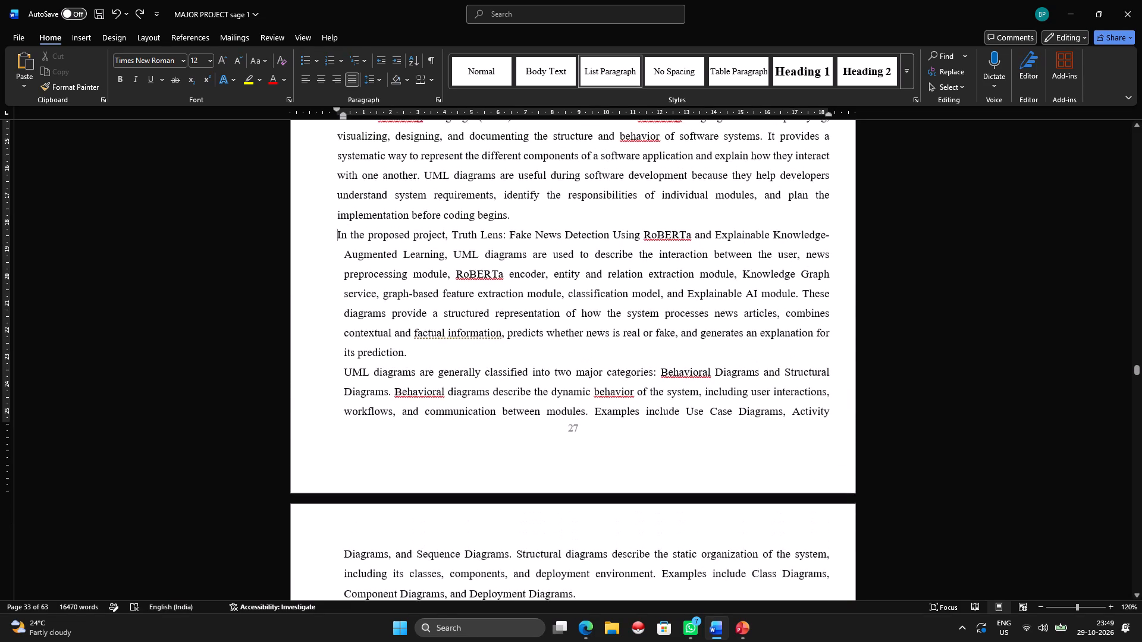
{"action": "scroll", "coordinate": [435, 493], "scroll_direction": "down", "scroll_amount": 1}
{"action": "scroll", "coordinate": [430, 499], "scroll_direction": "up", "scroll_amount": 4}
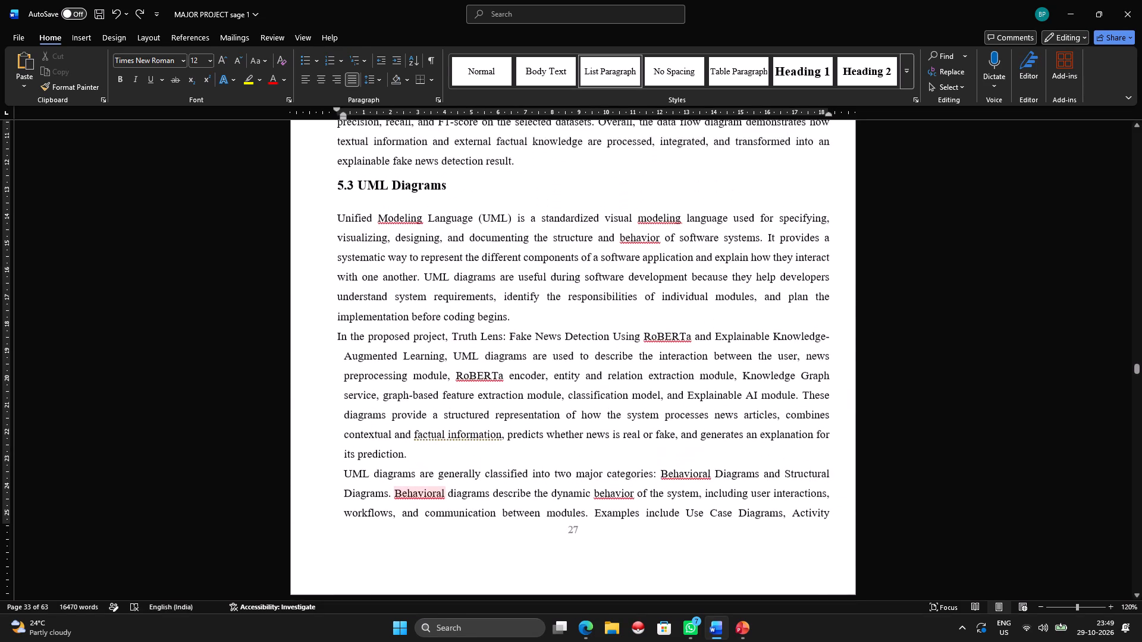
{"action": "scroll", "coordinate": [430, 499], "scroll_direction": "up", "scroll_amount": 17}
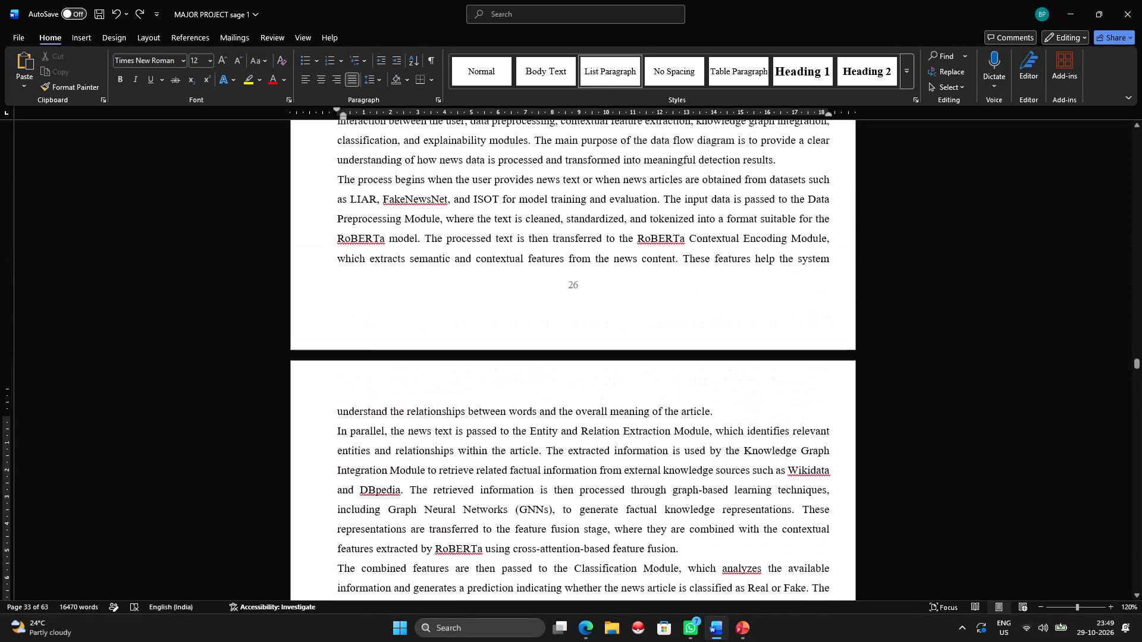
{"action": "scroll", "coordinate": [441, 496], "scroll_direction": "down", "scroll_amount": 2}
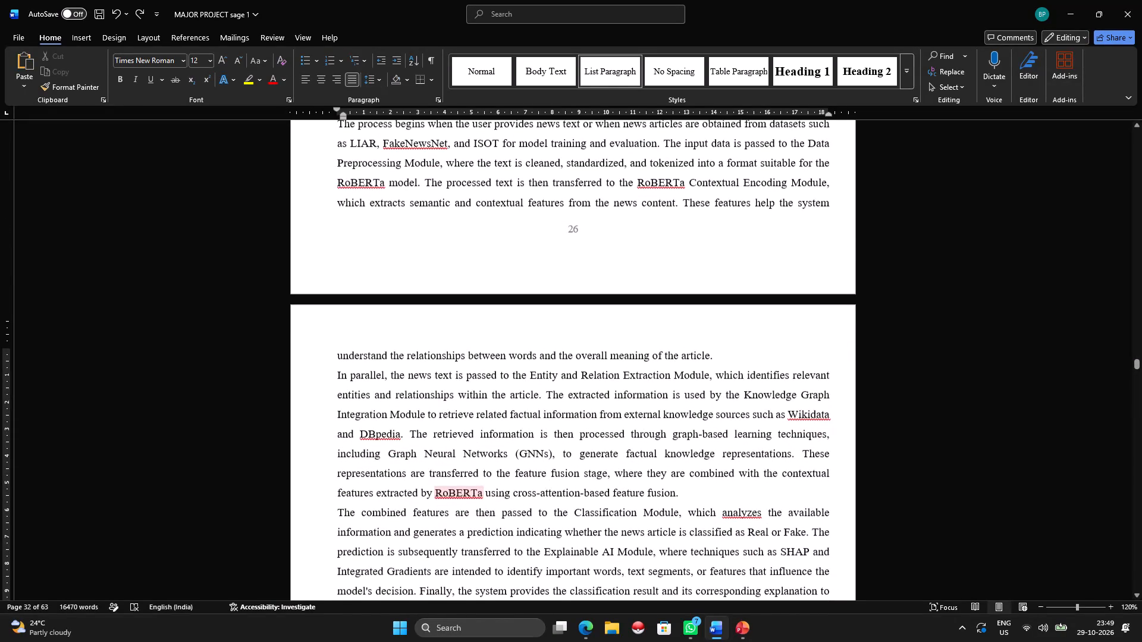
{"action": "left_click", "coordinate": [342, 376]}
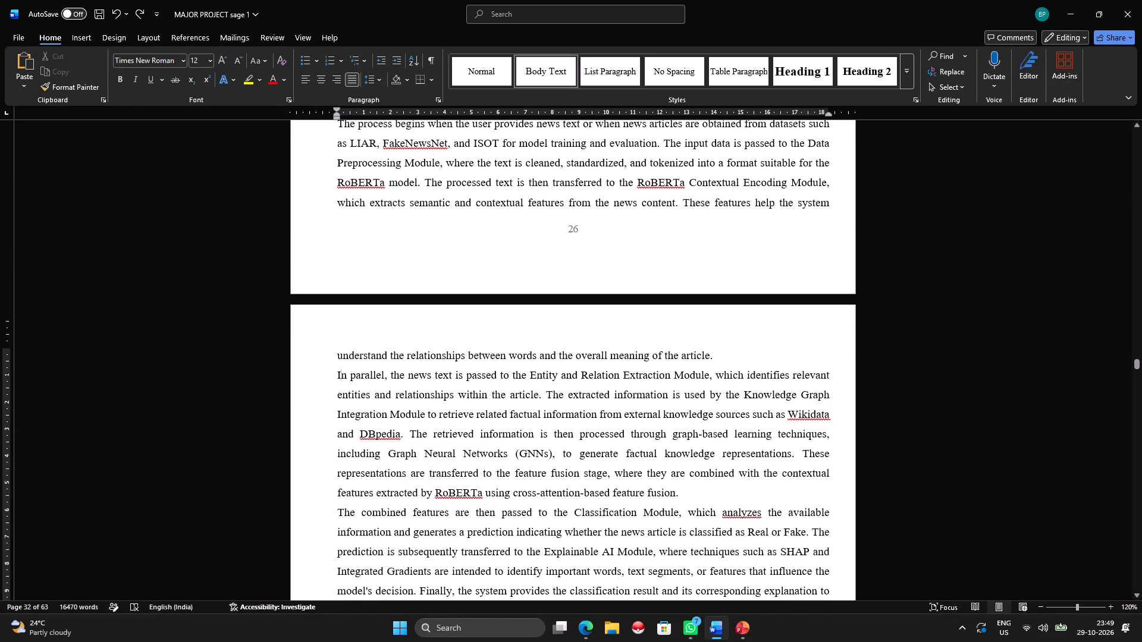
{"action": "left_click", "coordinate": [344, 174]}
{"action": "left_click", "coordinate": [340, 174]}
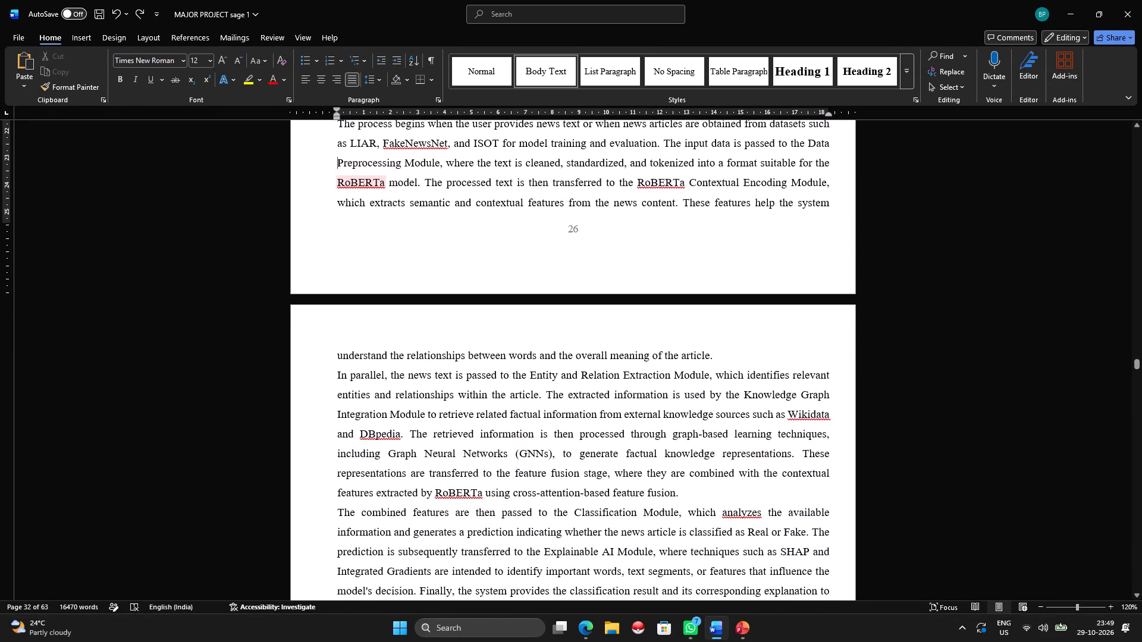
{"action": "scroll", "coordinate": [330, 375], "scroll_direction": "down", "scroll_amount": 4}
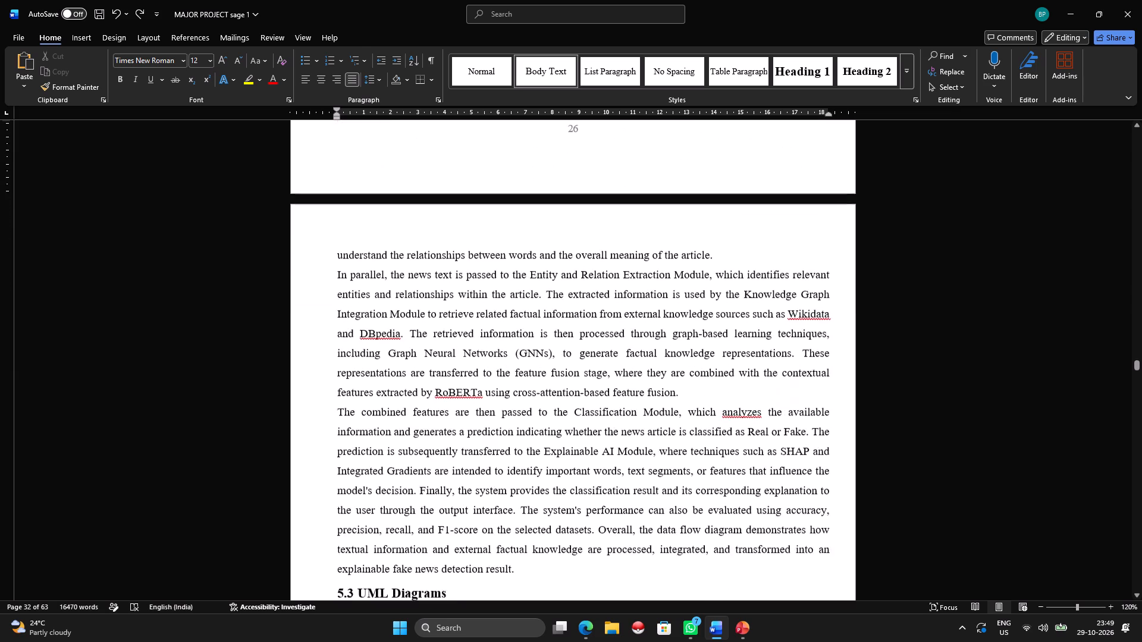
{"action": "scroll", "coordinate": [330, 375], "scroll_direction": "down", "scroll_amount": 11}
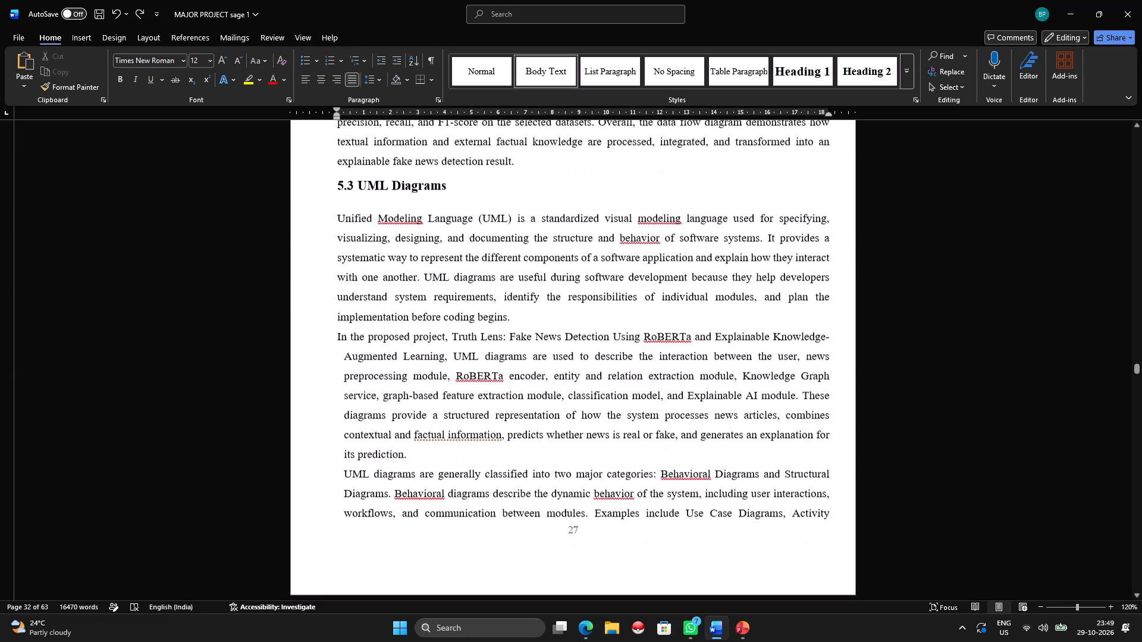
Delete the entire paragraph beginning "In the proposed project" from section 5.3.
{"action": "left_click_drag", "start_coordinate": [339, 336], "coordinate": [402, 452]}
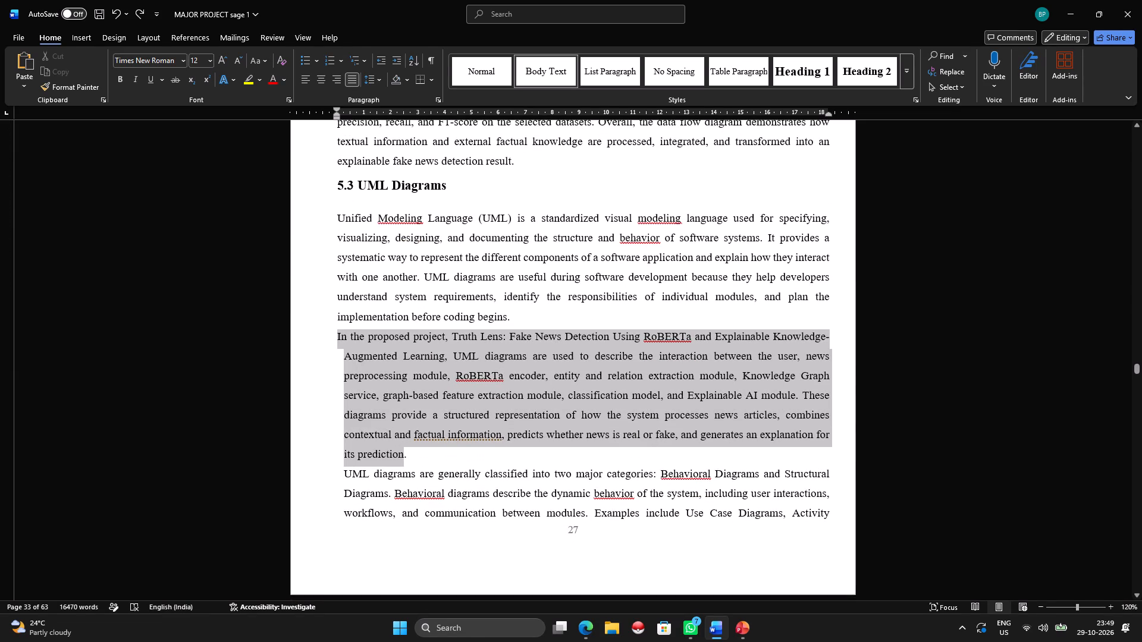
{"action": "left_click_drag", "start_coordinate": [402, 452], "coordinate": [409, 454]}
{"action": "key", "text": "BackSpace"}
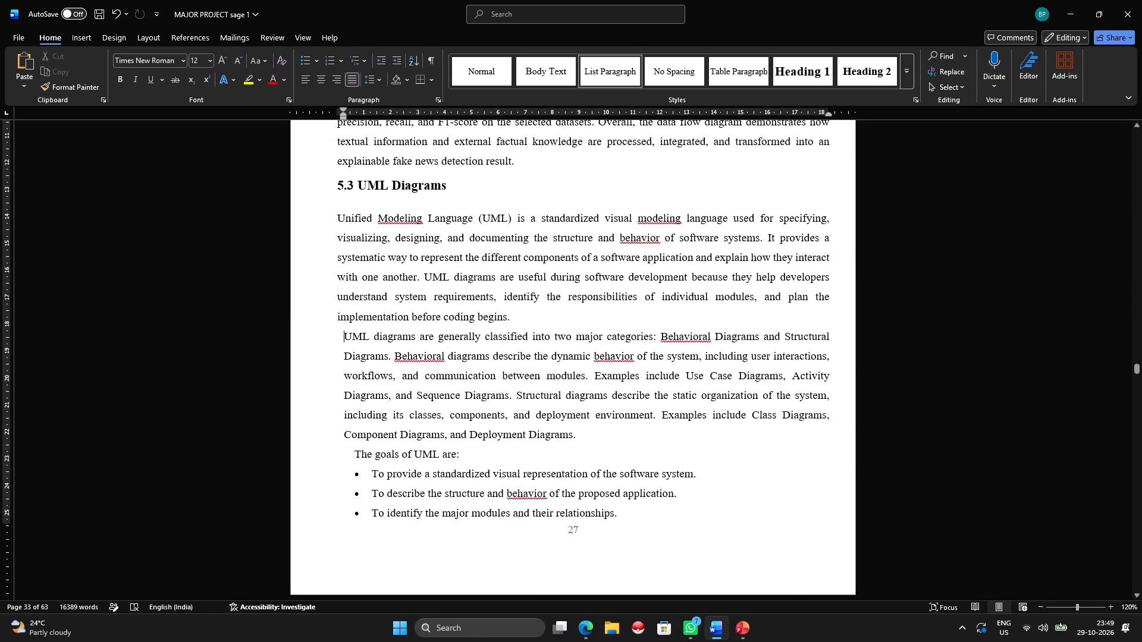
Shift all lines of the paragraph beginning "UML diagrams are generally classified" flush with the left margin.
{"action": "left_click_drag", "start_coordinate": [343, 109], "coordinate": [336, 108]}
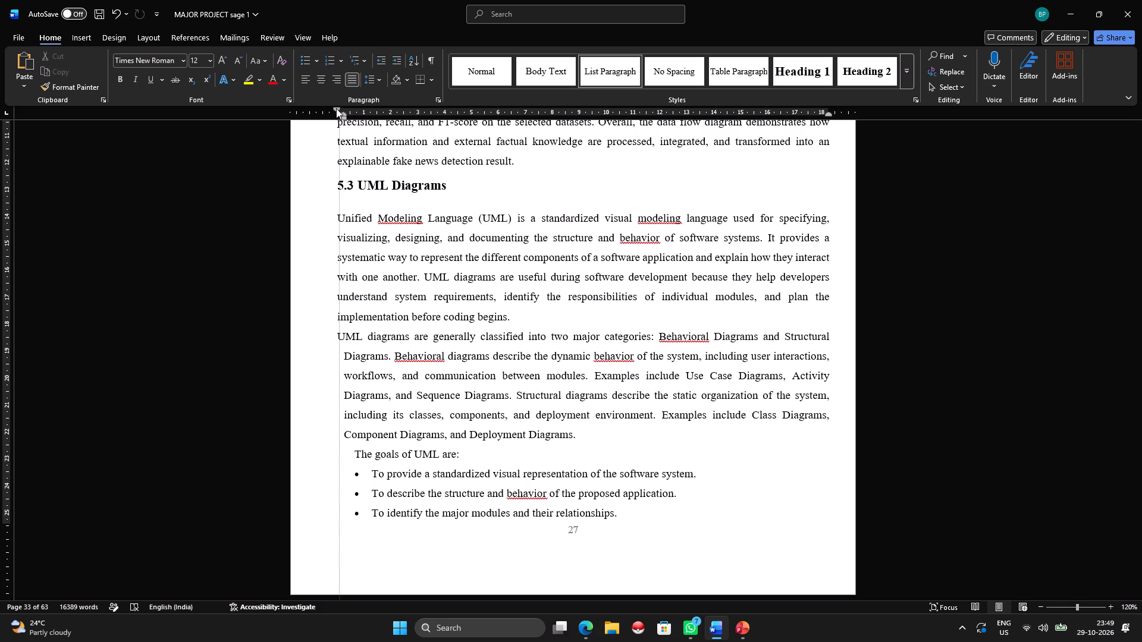
{"action": "left_click_drag", "start_coordinate": [336, 108], "coordinate": [335, 108]}
{"action": "left_click_drag", "start_coordinate": [343, 115], "coordinate": [339, 115]}
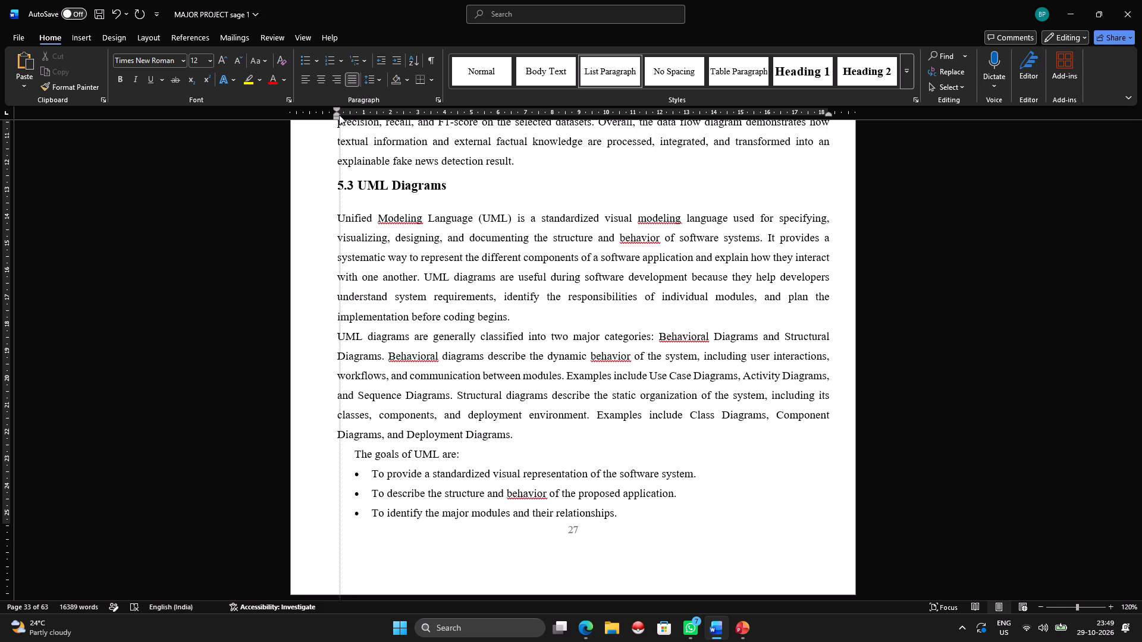
{"action": "left_click_drag", "start_coordinate": [339, 115], "coordinate": [337, 115]}
Move the line "The goals of UML are:" flush with the left margin and reduce its hanging indent to about 0.5 cm.
{"action": "scroll", "coordinate": [390, 394], "scroll_direction": "down", "scroll_amount": 4}
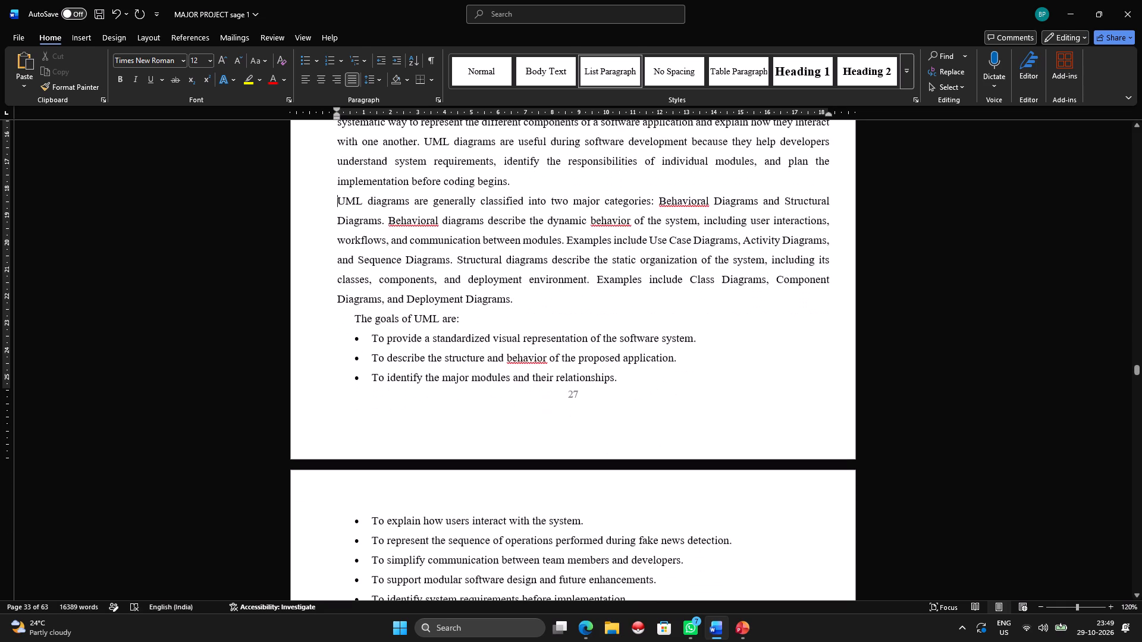
{"action": "left_click", "coordinate": [356, 313]}
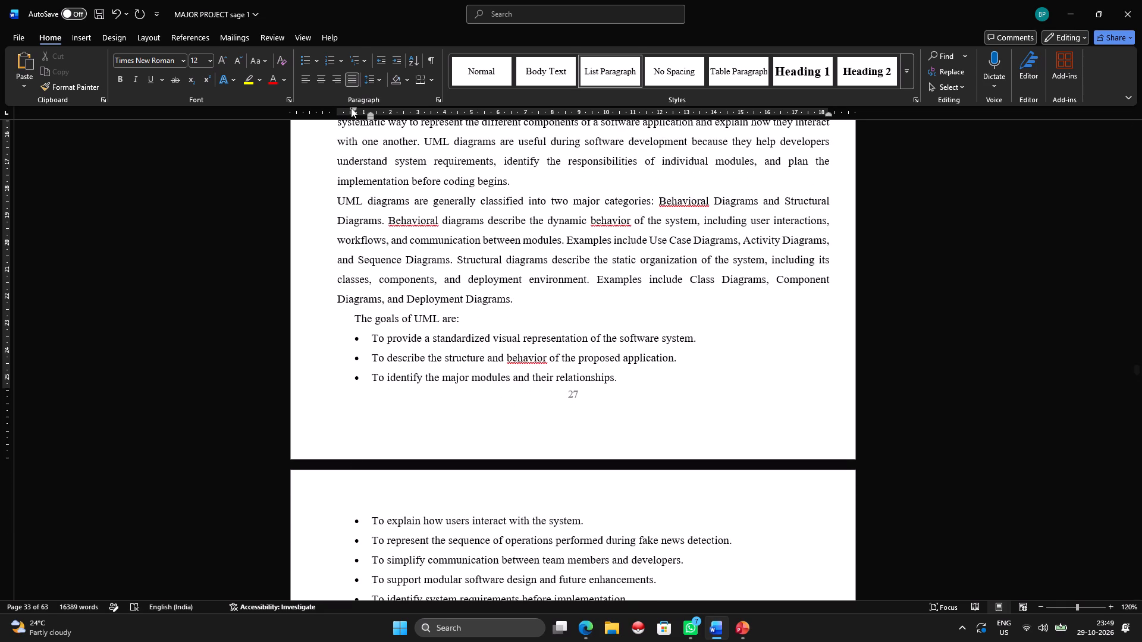
{"action": "left_click_drag", "start_coordinate": [351, 108], "coordinate": [338, 106]}
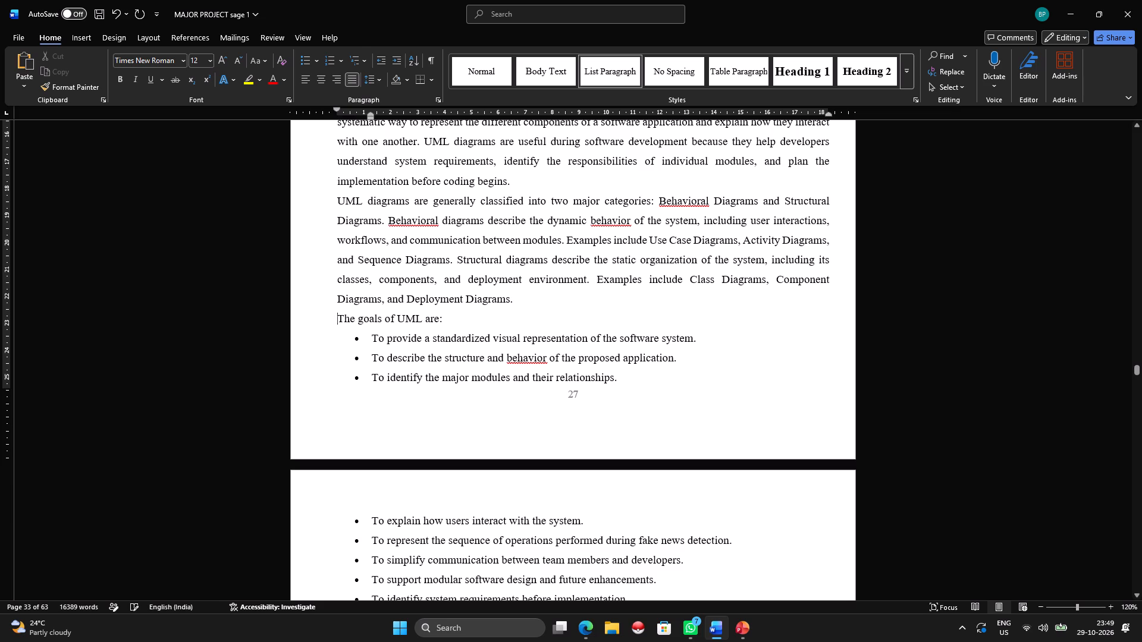
{"action": "left_click_drag", "start_coordinate": [369, 114], "coordinate": [359, 112]}
{"action": "left_click_drag", "start_coordinate": [359, 112], "coordinate": [349, 112]}
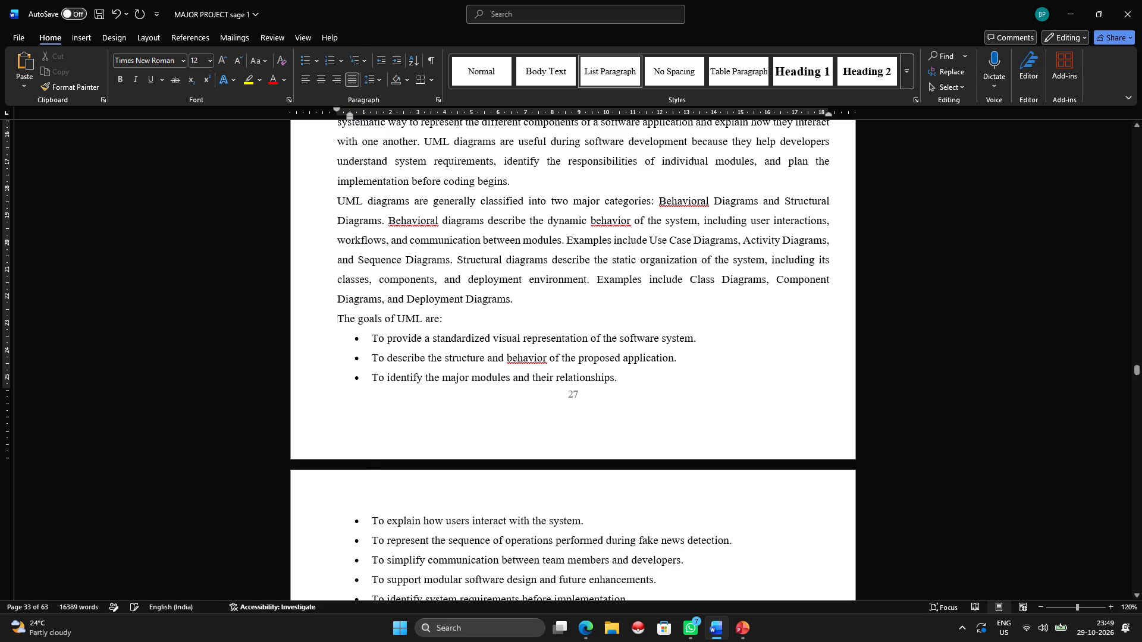
Move the line "The UML diagrams considered for the Truth Lens project are:" flush with the left margin.
{"action": "scroll", "coordinate": [515, 374], "scroll_direction": "down", "scroll_amount": 9}
{"action": "scroll", "coordinate": [445, 427], "scroll_direction": "up", "scroll_amount": 1}
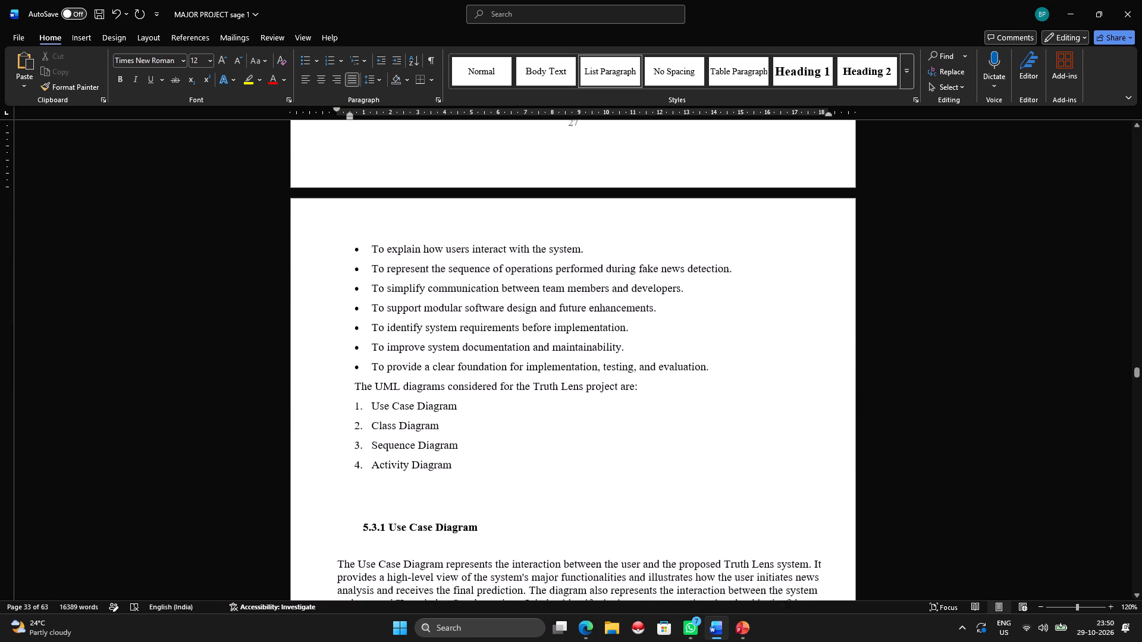
{"action": "scroll", "coordinate": [444, 428], "scroll_direction": "up", "scroll_amount": 1}
{"action": "left_click", "coordinate": [353, 419]}
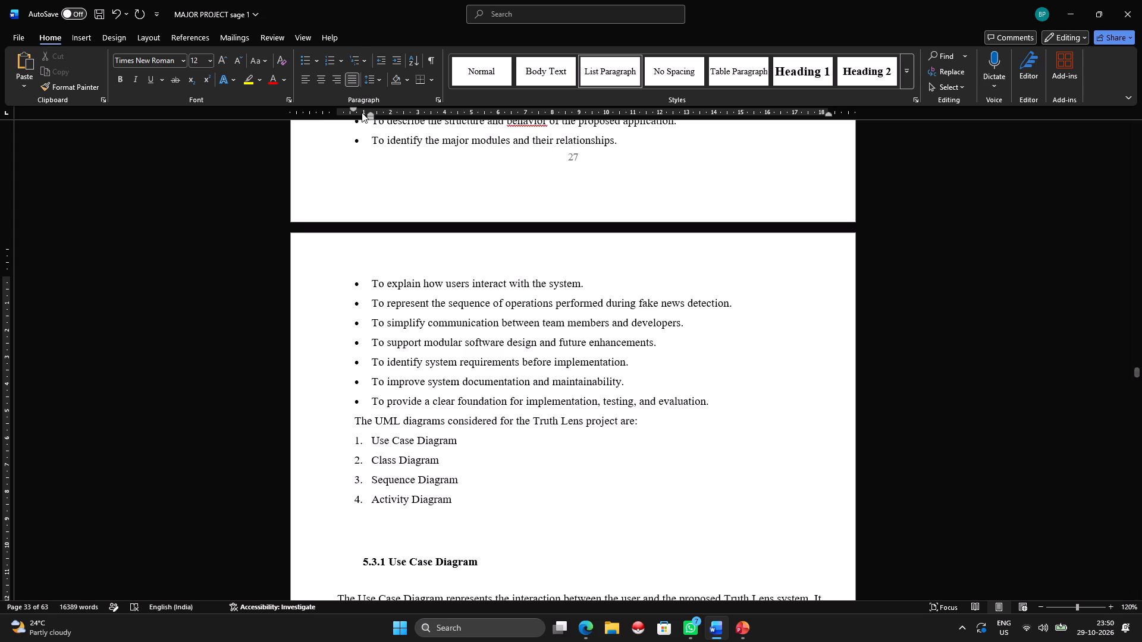
{"action": "left_click_drag", "start_coordinate": [354, 107], "coordinate": [335, 107]}
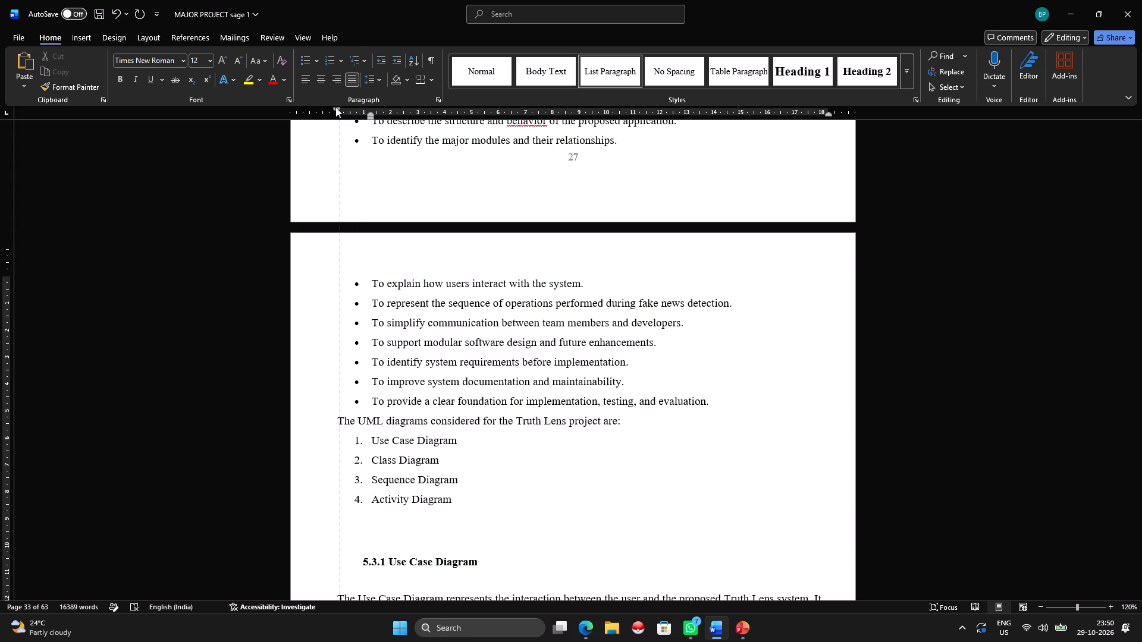
{"action": "left_click_drag", "start_coordinate": [335, 107], "coordinate": [334, 107]}
Remove the extra blank lines between the "Activity Diagram" list item and the heading "5.3.1 Use Case Diagram".
{"action": "scroll", "coordinate": [357, 193], "scroll_direction": "up", "scroll_amount": 2}
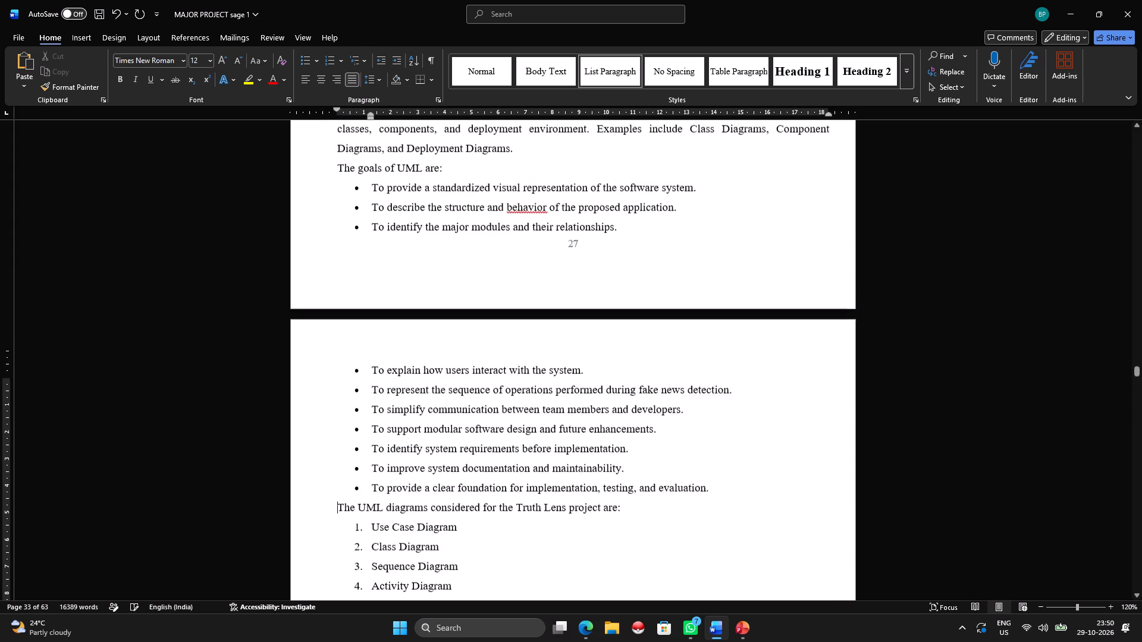
{"action": "scroll", "coordinate": [357, 197], "scroll_direction": "up", "scroll_amount": 2}
{"action": "scroll", "coordinate": [357, 197], "scroll_direction": "down", "scroll_amount": 6}
{"action": "scroll", "coordinate": [368, 257], "scroll_direction": "down", "scroll_amount": 5}
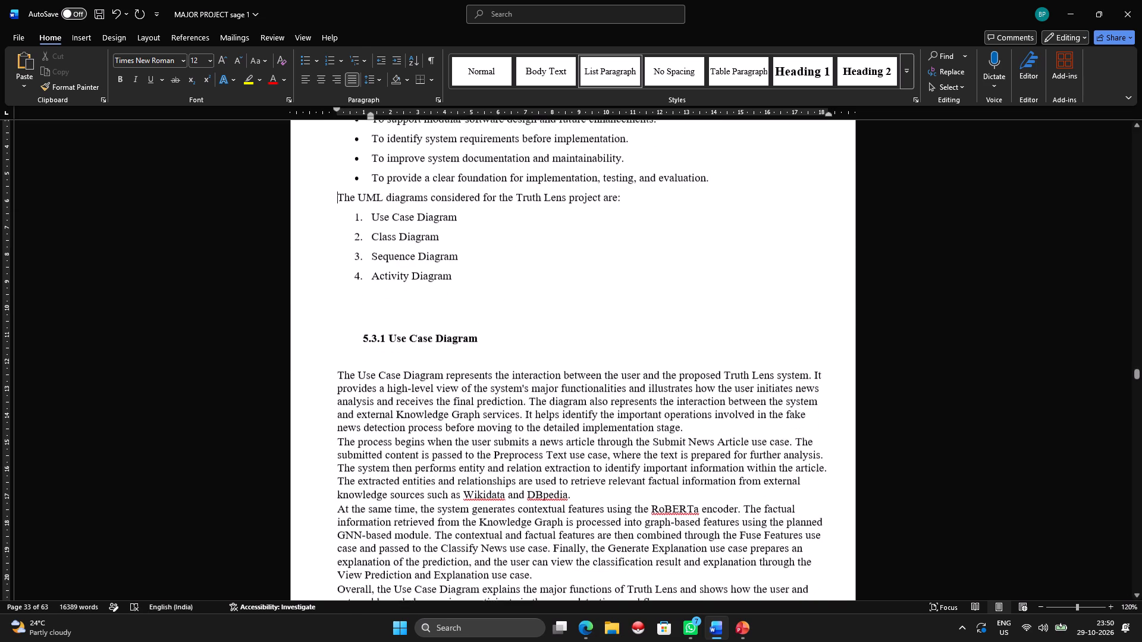
{"action": "left_click", "coordinate": [393, 298]}
{"action": "key", "text": "BackSpace"}
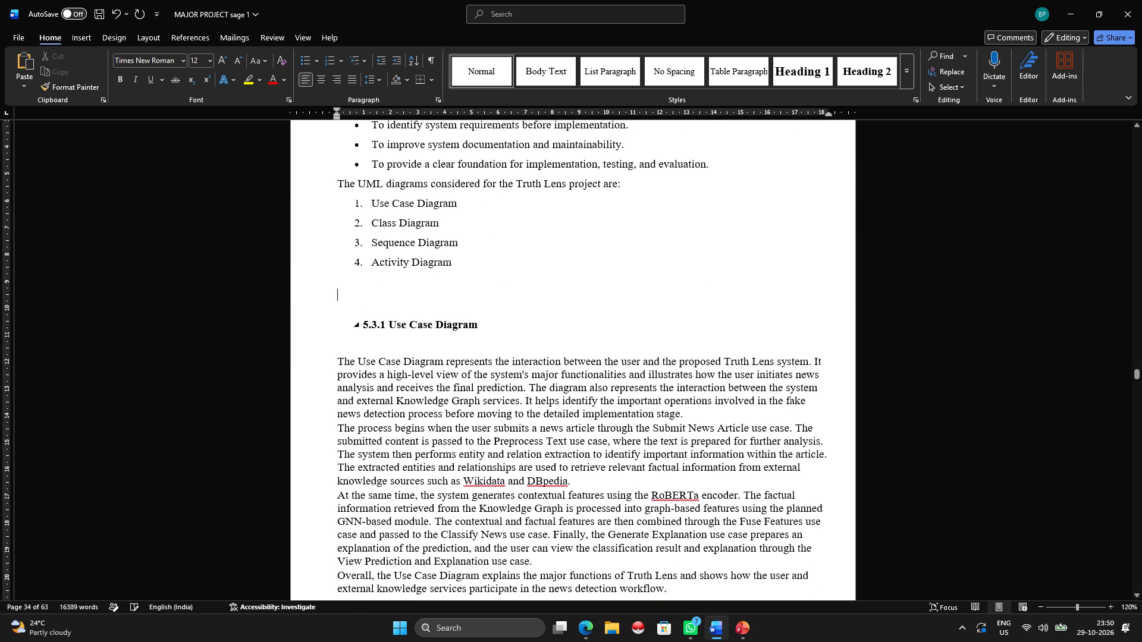
{"action": "key", "text": "BackSpace"}
{"action": "key", "text": "BackSpace"}
Apply 1.5 line spacing from the first UML goals bullet through the "Activity Diagram" list item.
{"action": "scroll", "coordinate": [418, 331], "scroll_direction": "up", "scroll_amount": 3}
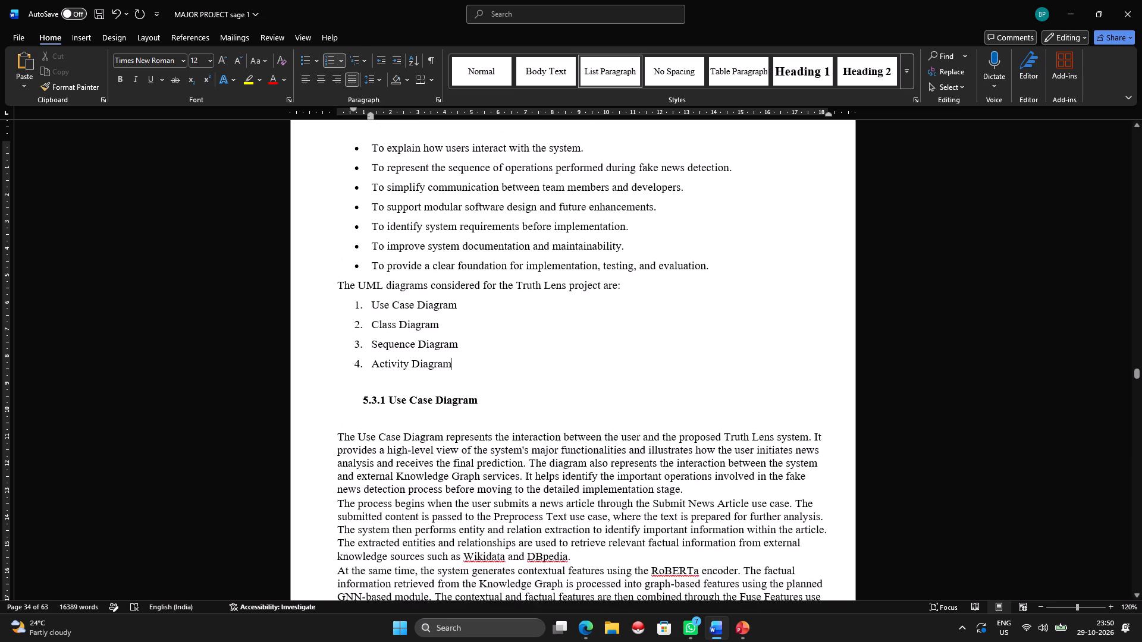
{"action": "left_click", "coordinate": [408, 385]}
{"action": "scroll", "coordinate": [482, 383], "scroll_direction": "up", "scroll_amount": 3}
{"action": "left_click_drag", "start_coordinate": [475, 469], "coordinate": [299, 206]}
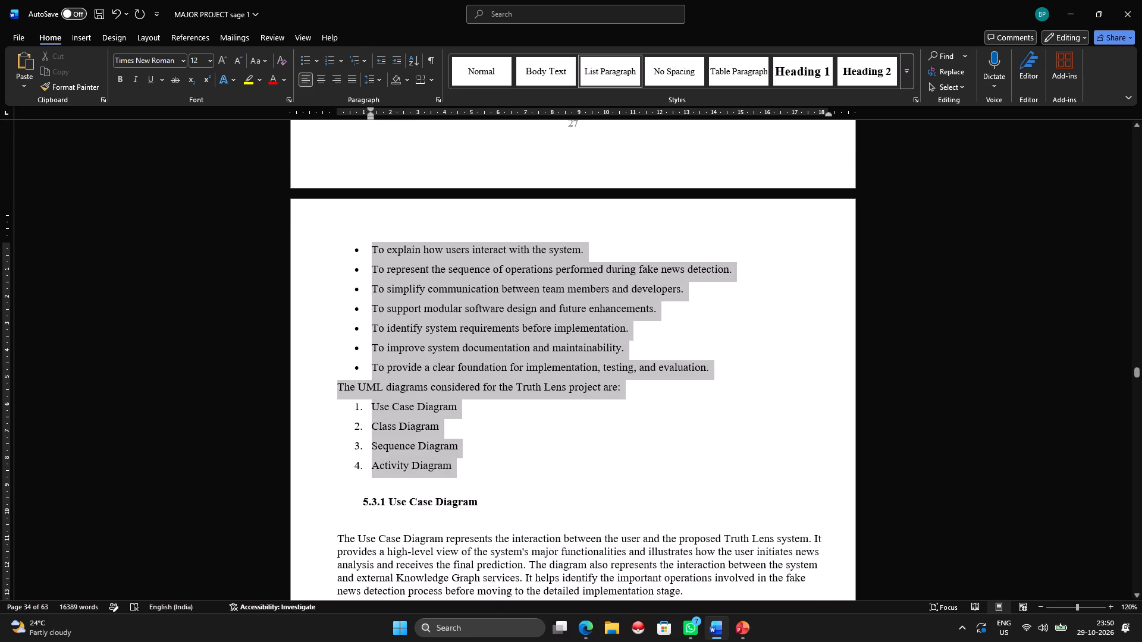
{"action": "left_click_drag", "start_coordinate": [299, 206], "coordinate": [375, 351]}
{"action": "left_click", "coordinate": [381, 81]}
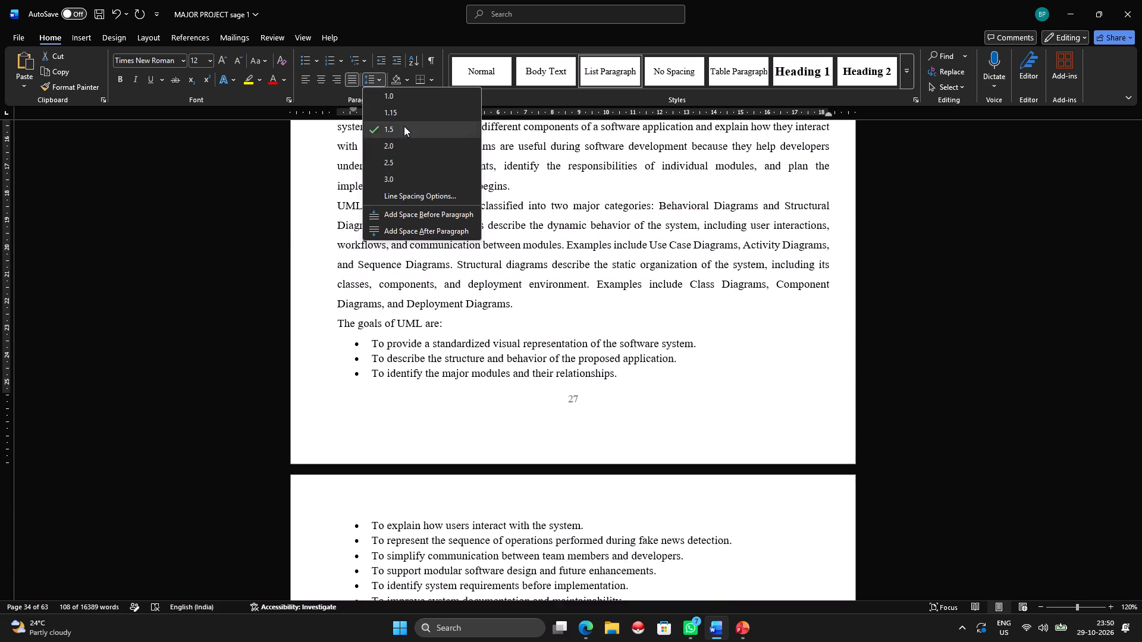
{"action": "left_click", "coordinate": [406, 127]}
{"action": "scroll", "coordinate": [403, 330], "scroll_direction": "down", "scroll_amount": 11}
{"action": "left_click", "coordinate": [475, 354]}
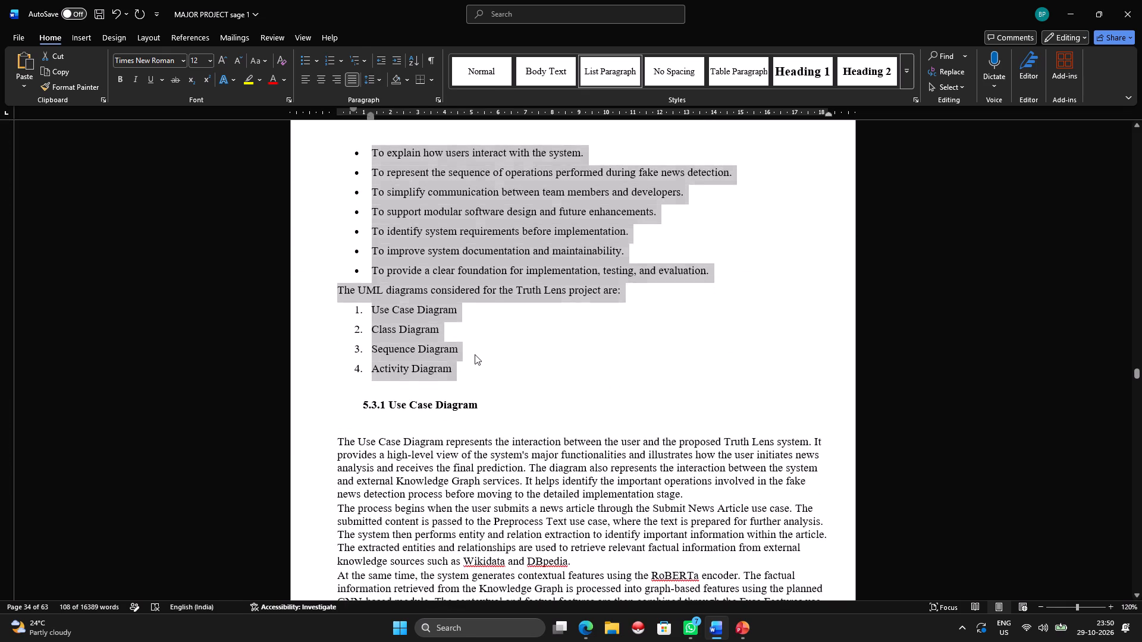
Move the heading "5.3.1 Use Case Diagram" flush with the left margin and reduce its hanging indent to about 1 cm.
{"action": "scroll", "coordinate": [431, 399], "scroll_direction": "up", "scroll_amount": 7}
{"action": "scroll", "coordinate": [428, 401], "scroll_direction": "down", "scroll_amount": 9}
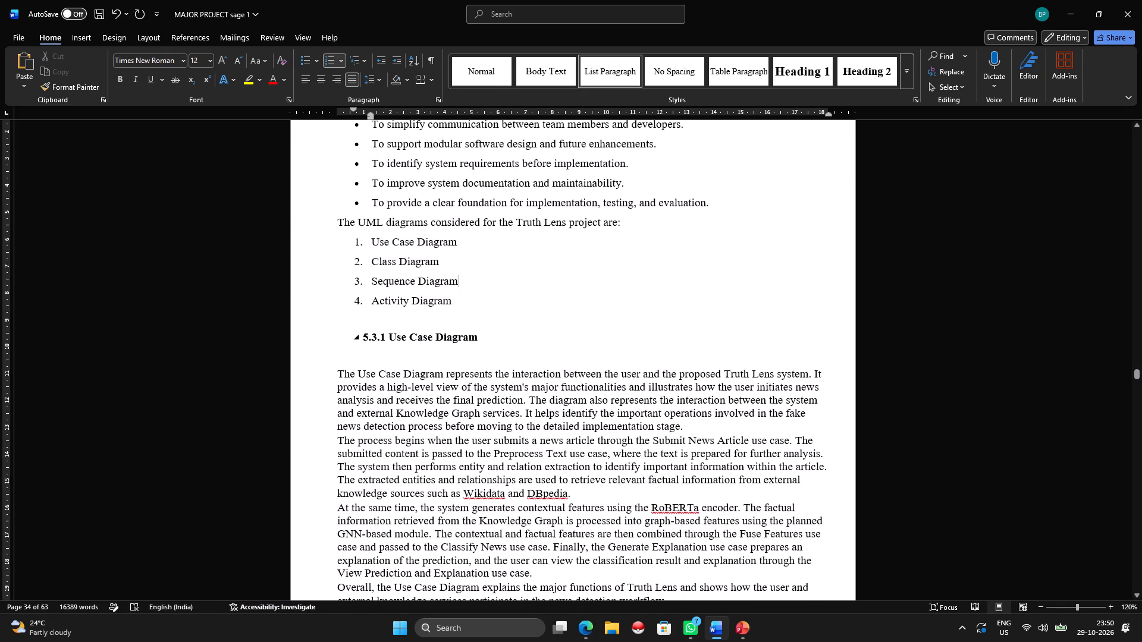
{"action": "left_click", "coordinate": [412, 281]}
{"action": "scroll", "coordinate": [435, 332], "scroll_direction": "down", "scroll_amount": 4}
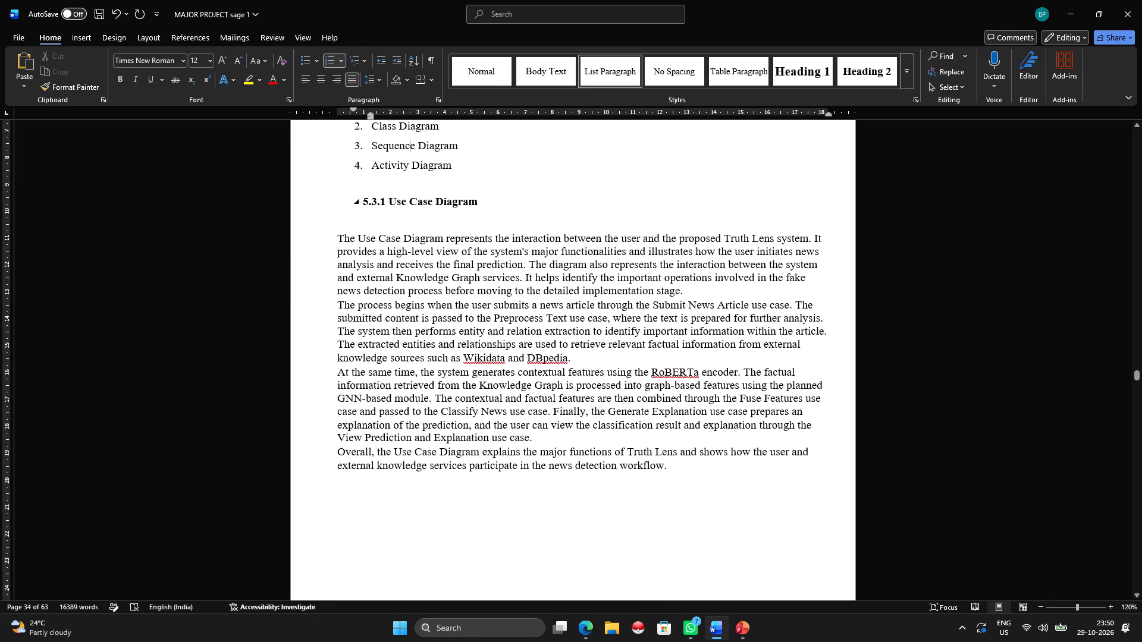
{"action": "left_click_drag", "start_coordinate": [479, 203], "coordinate": [365, 197]}
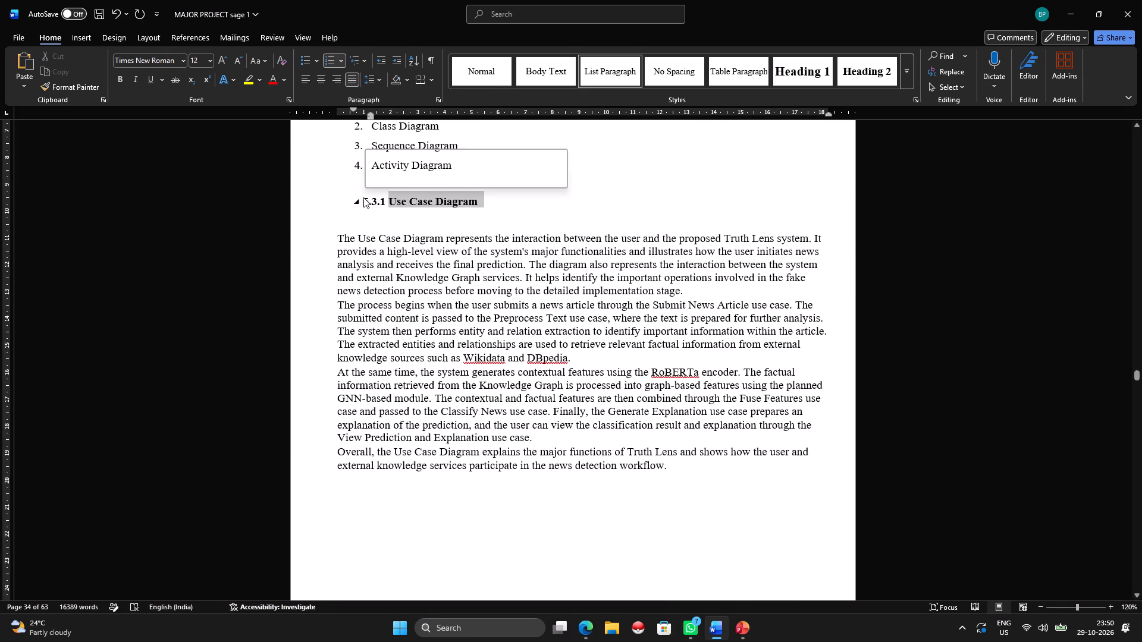
{"action": "left_click", "coordinate": [437, 204]}
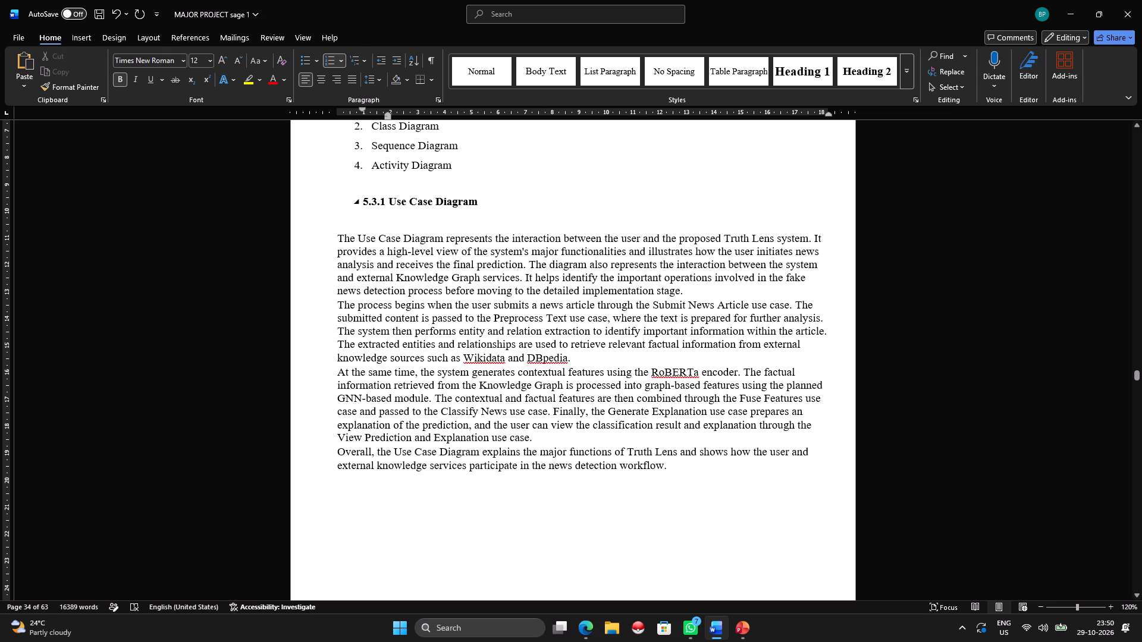
{"action": "left_click", "coordinate": [389, 205]}
{"action": "left_click_drag", "start_coordinate": [363, 108], "coordinate": [337, 108]}
{"action": "left_click_drag", "start_coordinate": [386, 113], "coordinate": [363, 113]}
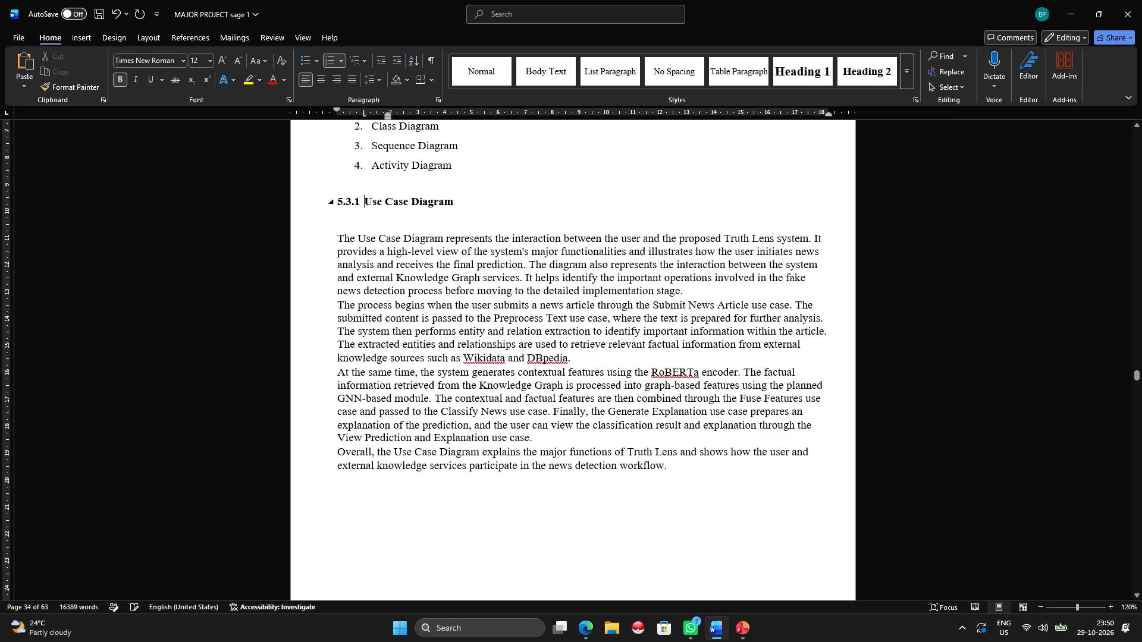
Justify the four body paragraphs under "5.3.1 Use Case Diagram" and set their line spacing to 1.5.
{"action": "scroll", "coordinate": [397, 240], "scroll_direction": "up", "scroll_amount": 8}
{"action": "scroll", "coordinate": [432, 284], "scroll_direction": "up", "scroll_amount": 1}
{"action": "scroll", "coordinate": [432, 284], "scroll_direction": "down", "scroll_amount": 8}
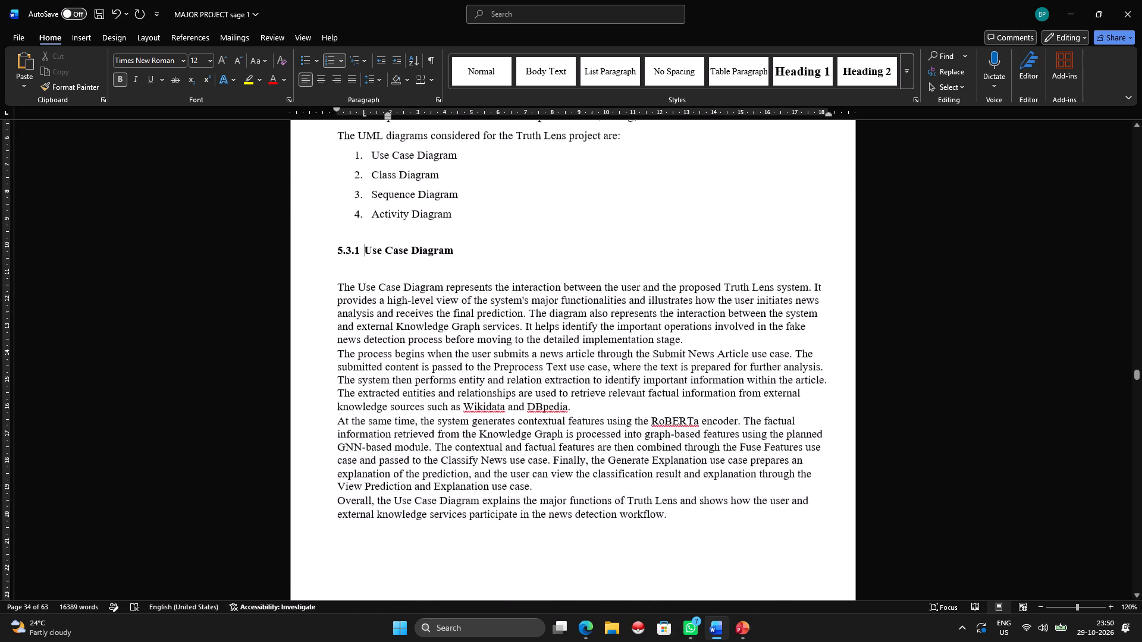
{"action": "scroll", "coordinate": [447, 303], "scroll_direction": "down", "scroll_amount": 4}
{"action": "left_click", "coordinate": [594, 332]}
{"action": "left_click_drag", "start_coordinate": [683, 365], "coordinate": [331, 128]}
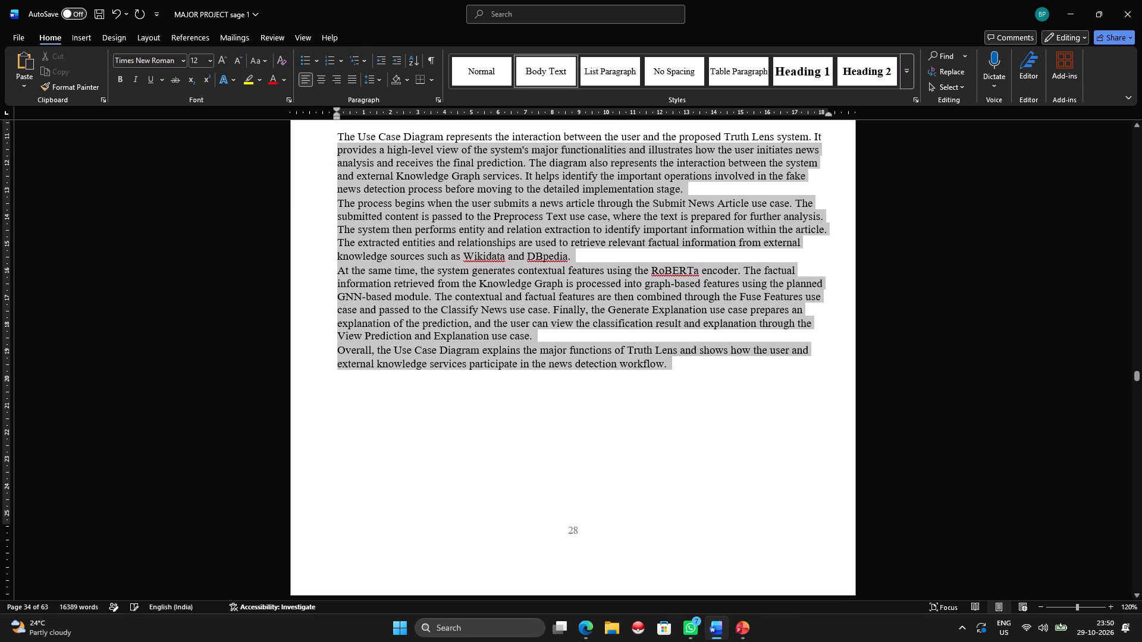
{"action": "left_click_drag", "start_coordinate": [331, 128], "coordinate": [332, 142]}
{"action": "left_click", "coordinate": [354, 81]}
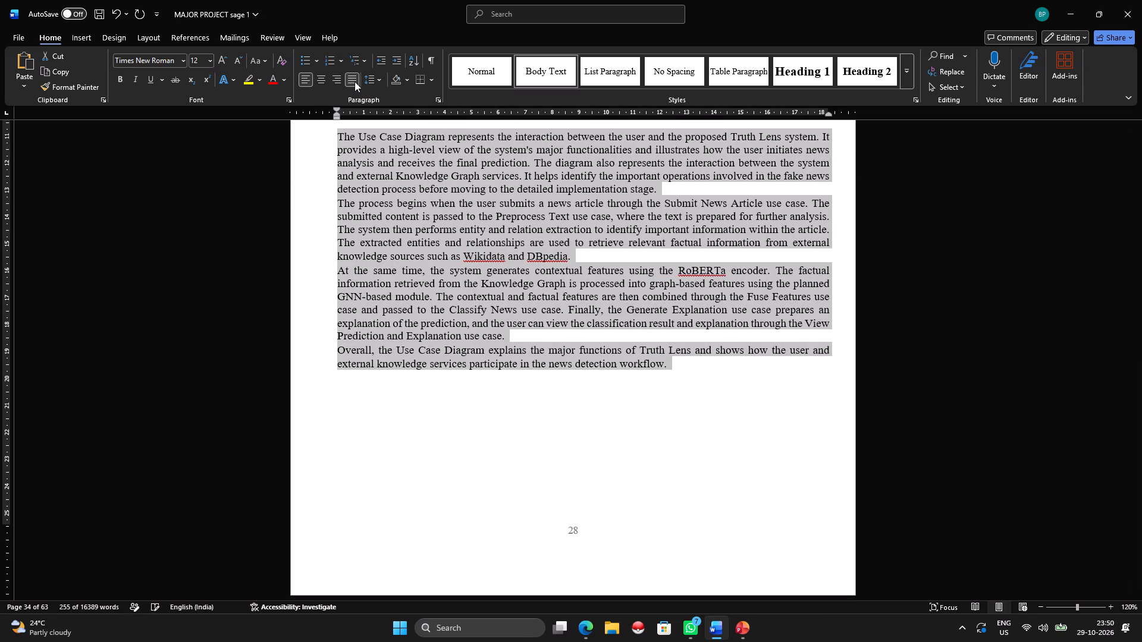
{"action": "left_click", "coordinate": [379, 75]}
{"action": "left_click", "coordinate": [405, 122]}
{"action": "scroll", "coordinate": [422, 266], "scroll_direction": "up", "scroll_amount": 4}
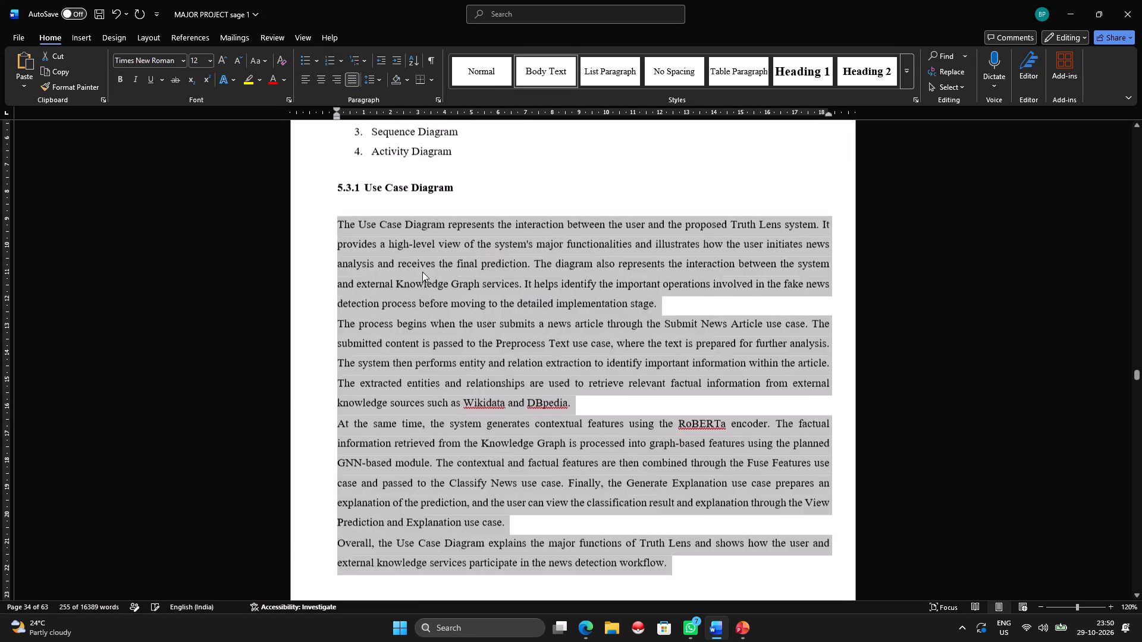
{"action": "scroll", "coordinate": [422, 272], "scroll_direction": "up", "scroll_amount": 4}
{"action": "scroll", "coordinate": [426, 297], "scroll_direction": "down", "scroll_amount": 11}
{"action": "left_click", "coordinate": [501, 392]}
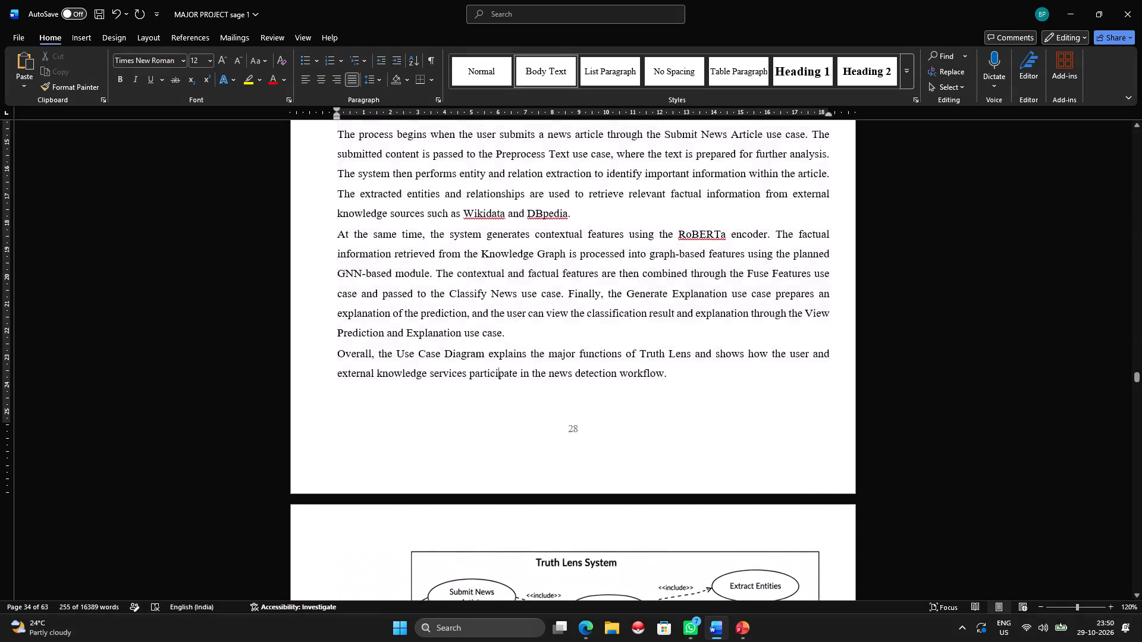
Move the heading "5.3.1.1 Components of Use Case Diagram:" flush with the left margin and reduce its hanging indent to about 1.25 cm.
{"action": "scroll", "coordinate": [504, 397], "scroll_direction": "down", "scroll_amount": 15}
{"action": "scroll", "coordinate": [498, 414], "scroll_direction": "up", "scroll_amount": 3}
{"action": "scroll", "coordinate": [498, 414], "scroll_direction": "down", "scroll_amount": 2}
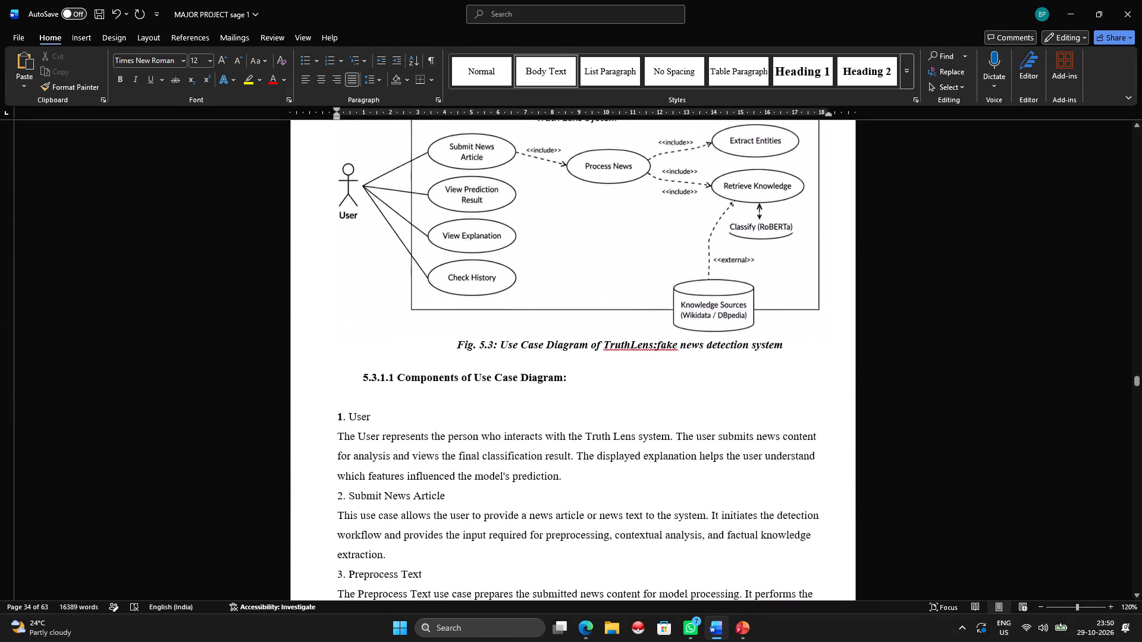
{"action": "scroll", "coordinate": [498, 414], "scroll_direction": "down", "scroll_amount": 3}
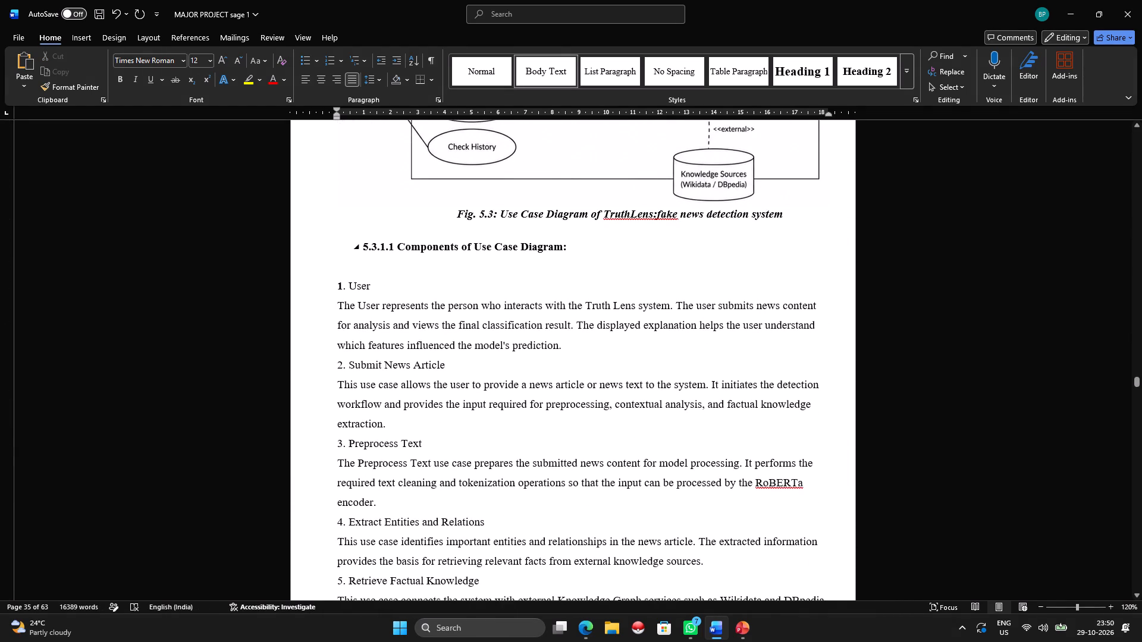
{"action": "left_click", "coordinate": [407, 246]}
{"action": "left_click", "coordinate": [399, 246]}
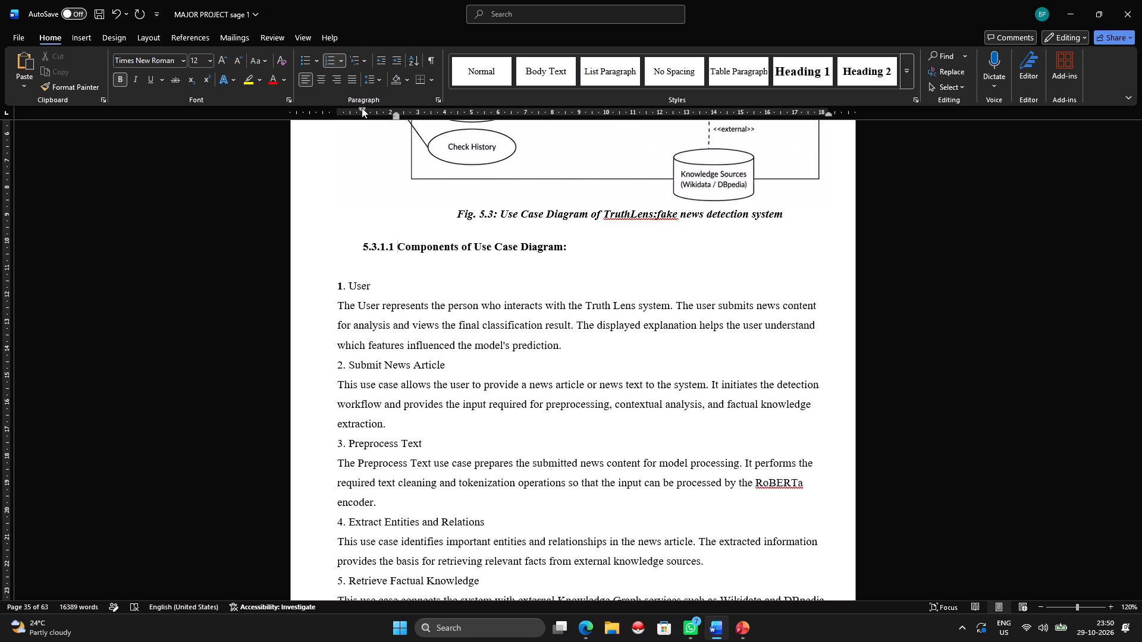
{"action": "left_click_drag", "start_coordinate": [361, 108], "coordinate": [337, 108]}
{"action": "left_click_drag", "start_coordinate": [397, 114], "coordinate": [355, 114]}
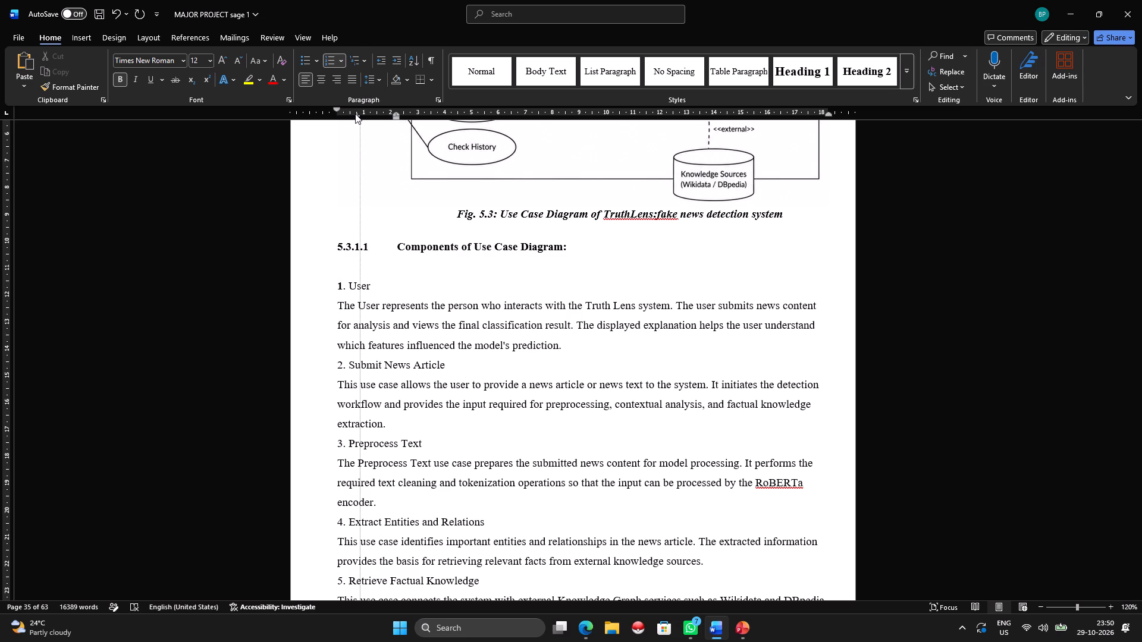
{"action": "left_click_drag", "start_coordinate": [355, 114], "coordinate": [371, 114]}
Remove the blank line between the heading "5.3.1.1 Components of Use Case Diagram:" and "1. User".
{"action": "left_click", "coordinate": [371, 267]}
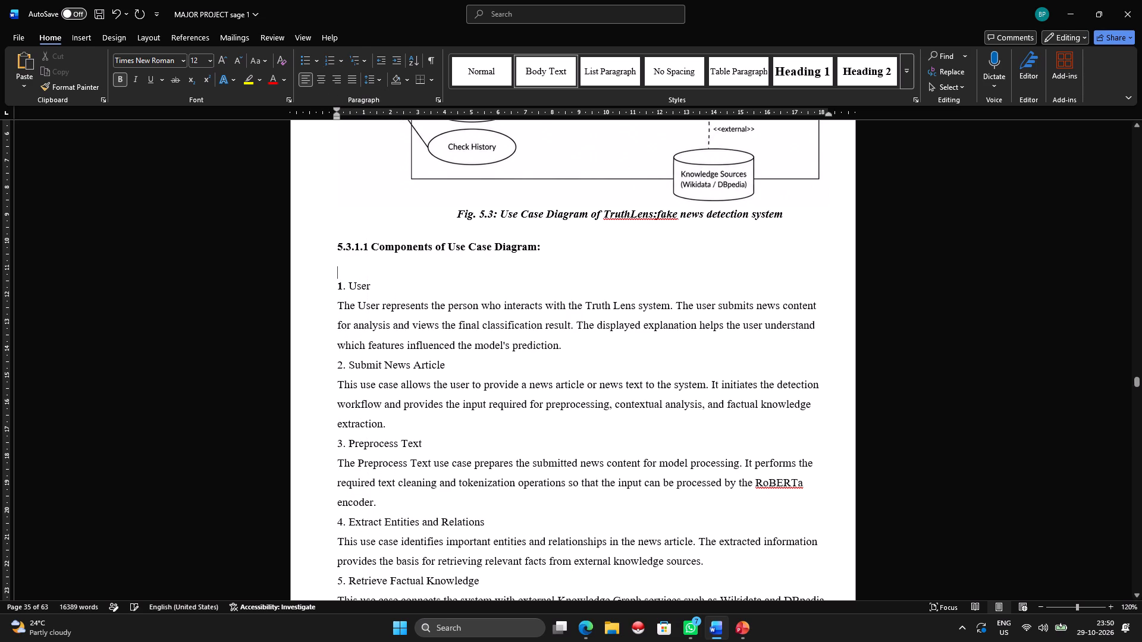
{"action": "scroll", "coordinate": [445, 289], "scroll_direction": "up", "scroll_amount": 2}
{"action": "key", "text": "BackSpace"}
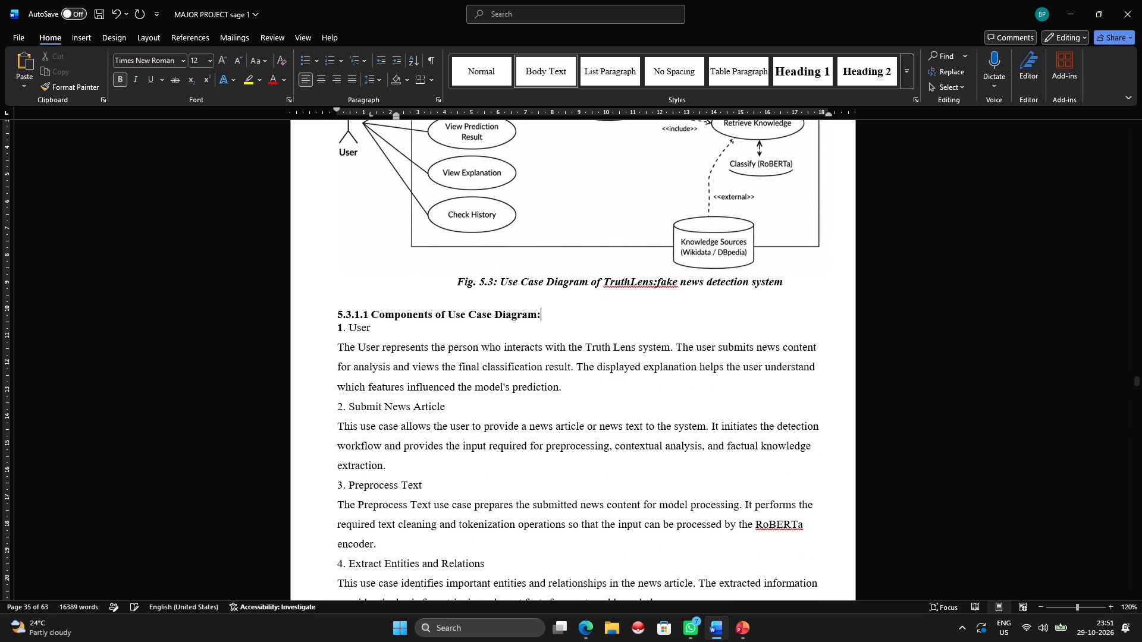
{"action": "left_click", "coordinate": [566, 313]}
Remove the bold formatting from the number 1 in "1. User".
{"action": "scroll", "coordinate": [377, 388], "scroll_direction": "up", "scroll_amount": 2}
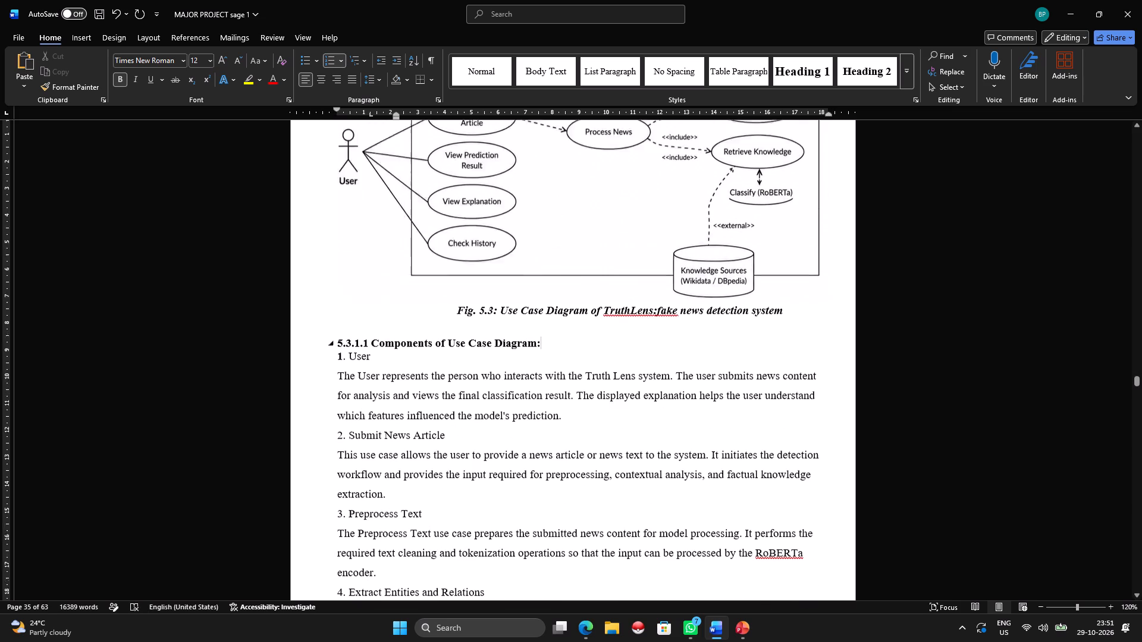
{"action": "scroll", "coordinate": [377, 388], "scroll_direction": "up", "scroll_amount": 14}
{"action": "scroll", "coordinate": [481, 369], "scroll_direction": "down", "scroll_amount": 16}
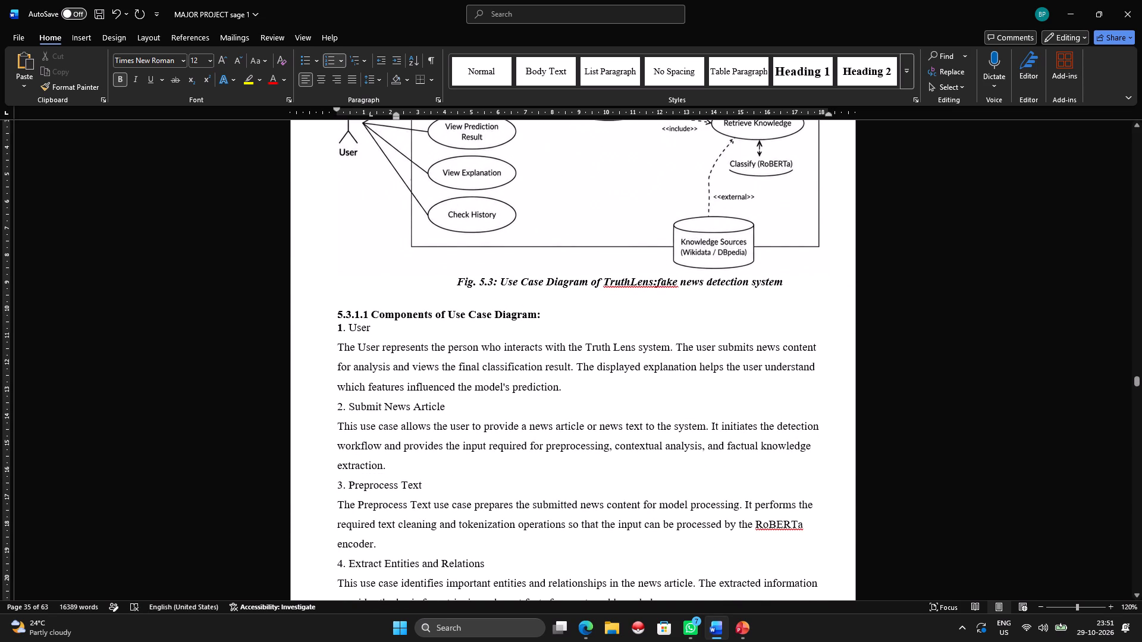
{"action": "left_click_drag", "start_coordinate": [341, 325], "coordinate": [335, 325]}
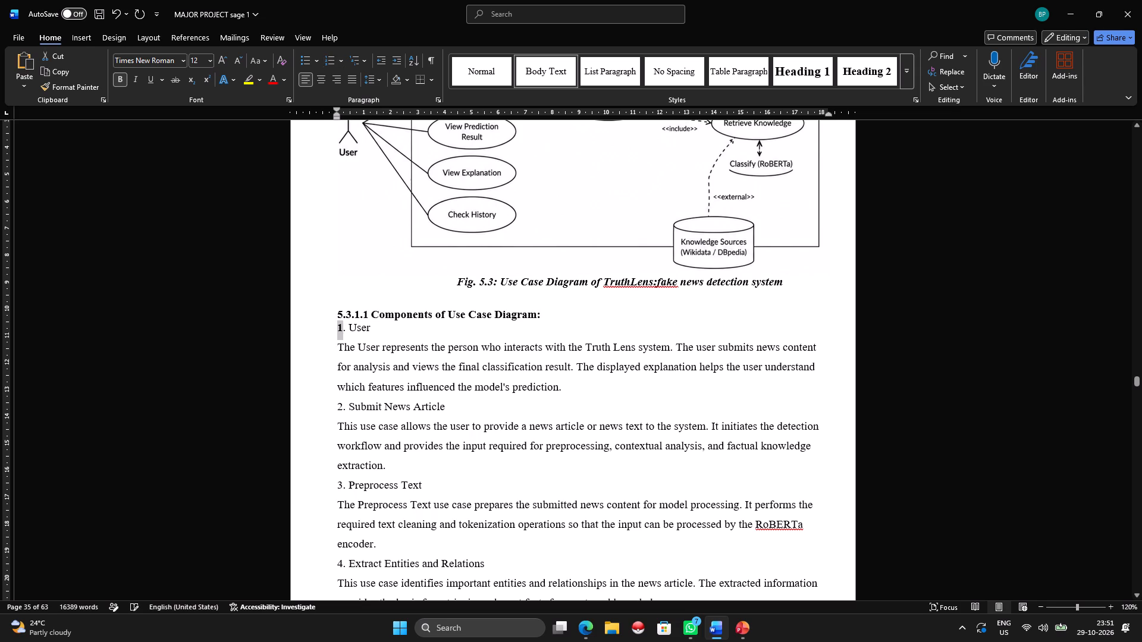
{"action": "left_click", "coordinate": [120, 83]}
{"action": "left_click", "coordinate": [348, 343]}
Justify the use case component descriptions from "1. User" through "11. View Prediction and Explanation" and apply 1.5 line spacing.
{"action": "left_click_drag", "start_coordinate": [335, 327], "coordinate": [497, 641]}
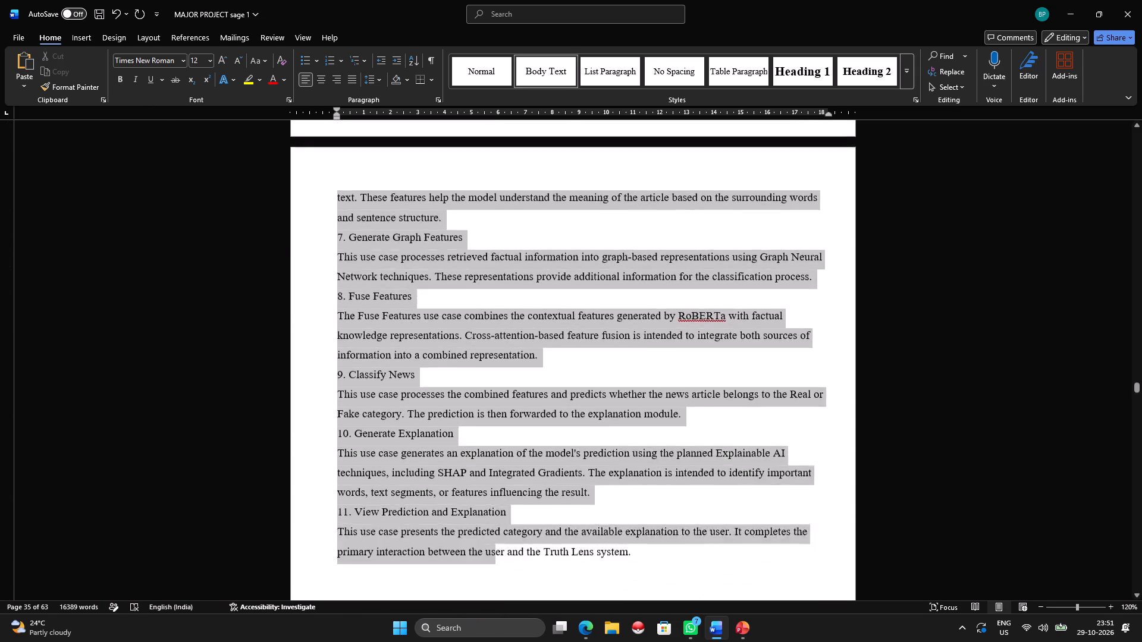
{"action": "left_click_drag", "start_coordinate": [497, 641], "coordinate": [648, 405]}
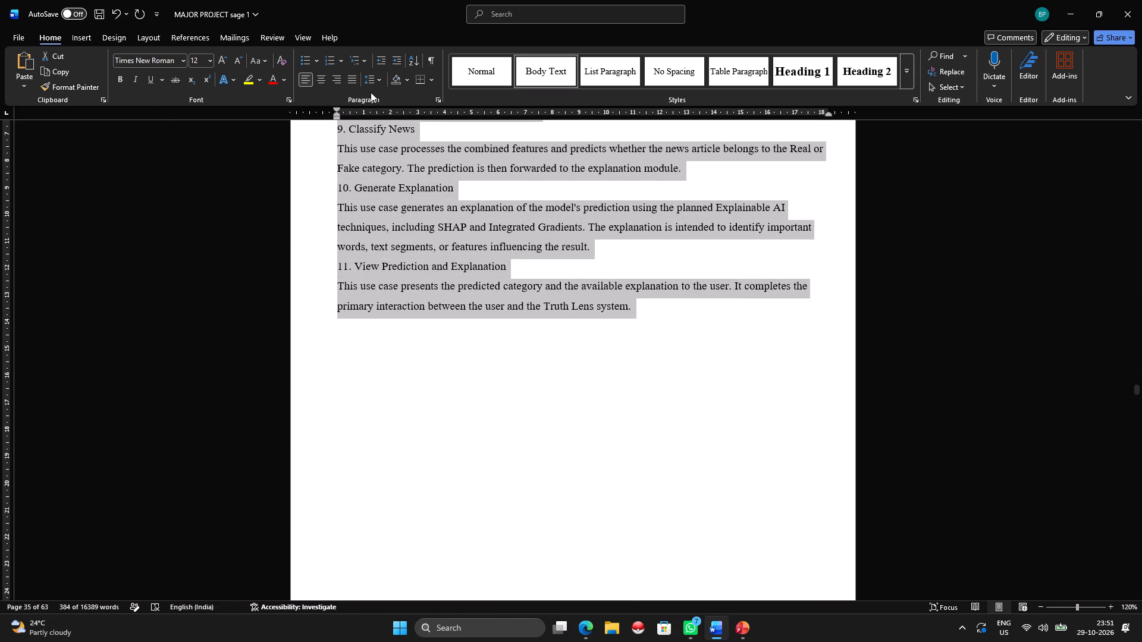
{"action": "left_click", "coordinate": [352, 83]}
{"action": "scroll", "coordinate": [404, 277], "scroll_direction": "up", "scroll_amount": 8}
{"action": "left_click", "coordinate": [373, 81]}
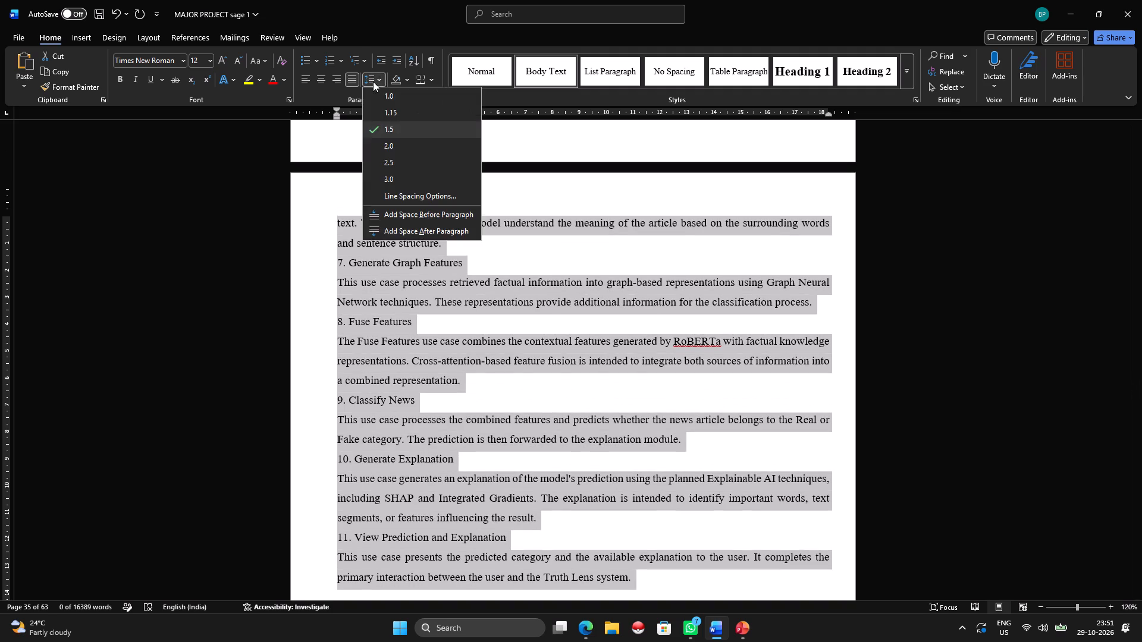
{"action": "left_click", "coordinate": [397, 127]}
{"action": "scroll", "coordinate": [454, 308], "scroll_direction": "up", "scroll_amount": 13}
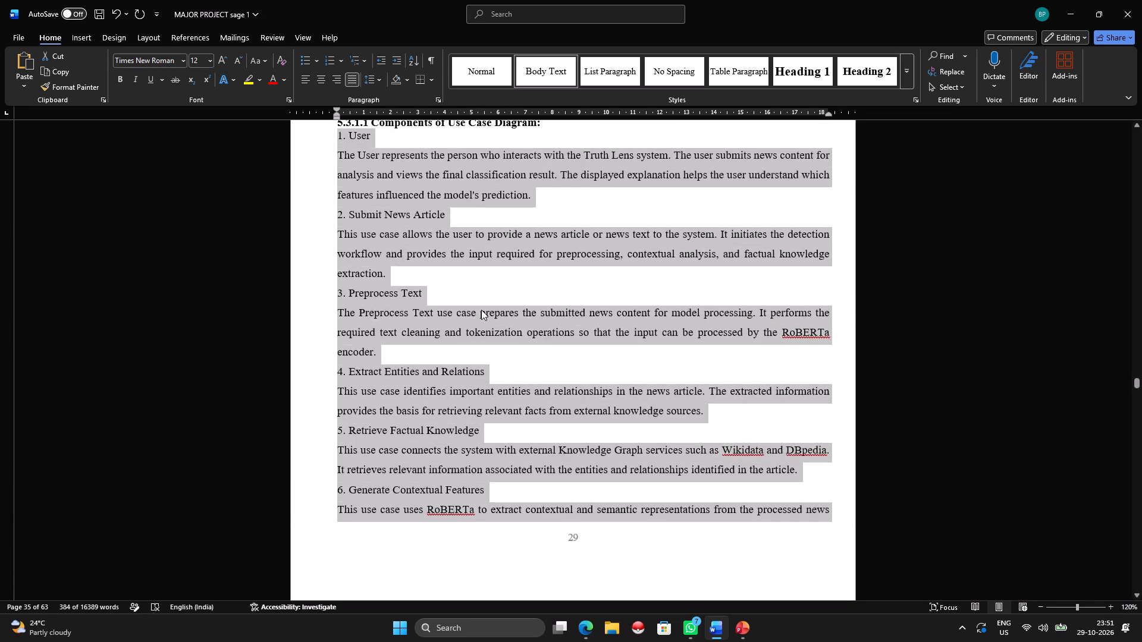
{"action": "left_click", "coordinate": [490, 267]}
Review the layout of the use case component descriptions and the start of section "5.3.2 Class Diagram".
{"action": "scroll", "coordinate": [510, 286], "scroll_direction": "up", "scroll_amount": 4}
{"action": "scroll", "coordinate": [514, 303], "scroll_direction": "down", "scroll_amount": 1}
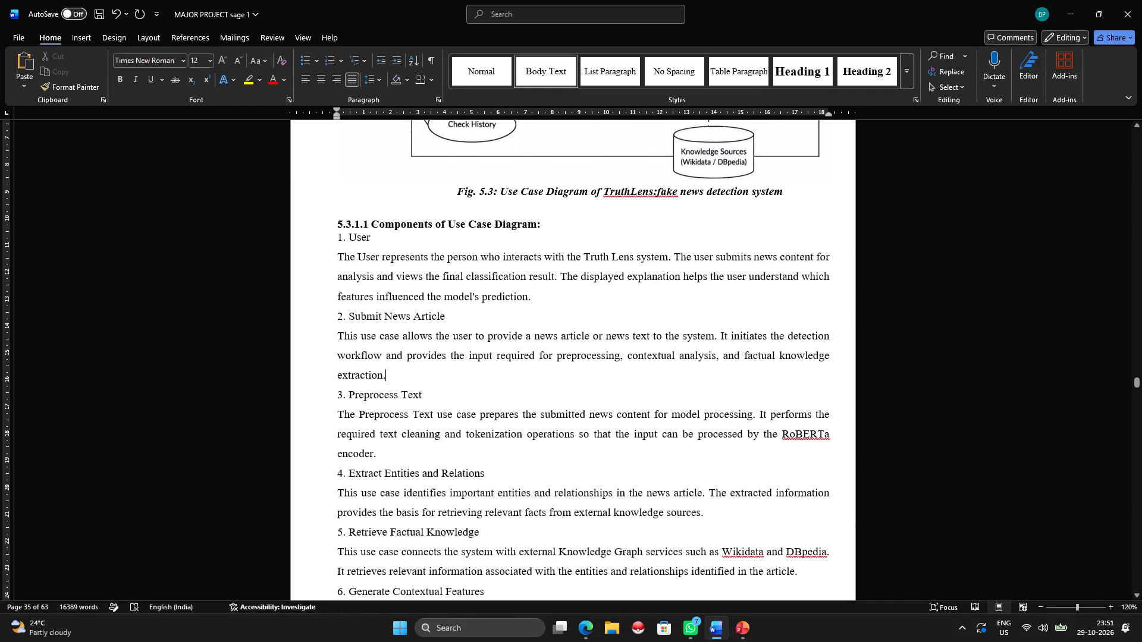
{"action": "scroll", "coordinate": [510, 328], "scroll_direction": "up", "scroll_amount": 2}
{"action": "scroll", "coordinate": [510, 330], "scroll_direction": "down", "scroll_amount": 17}
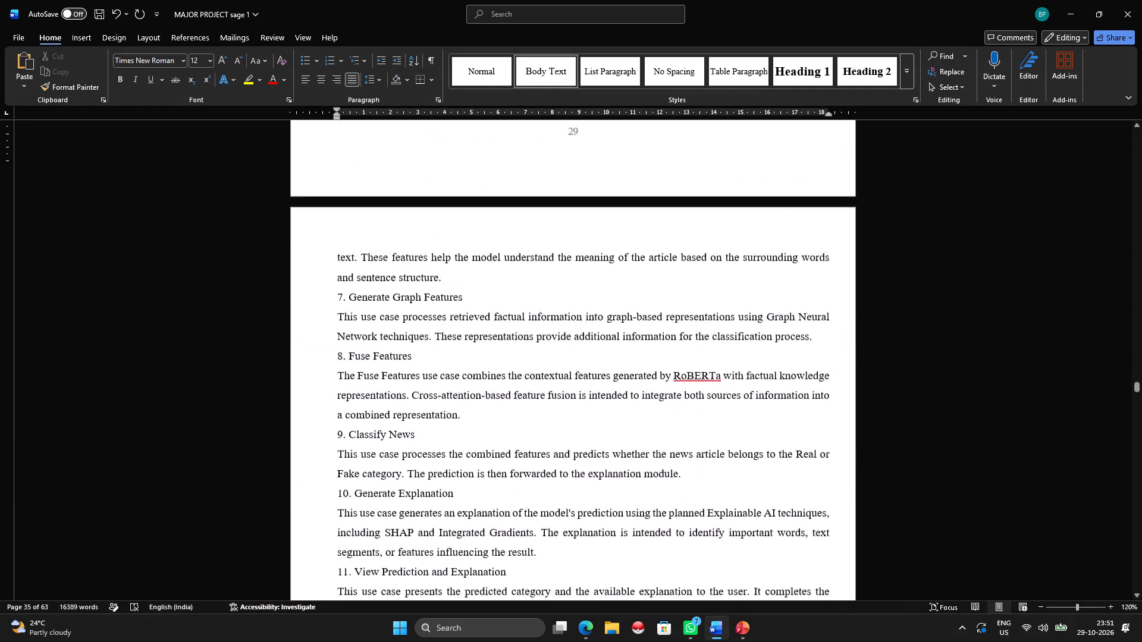
{"action": "scroll", "coordinate": [517, 337], "scroll_direction": "down", "scroll_amount": 6}
{"action": "scroll", "coordinate": [519, 341], "scroll_direction": "down", "scroll_amount": 19}
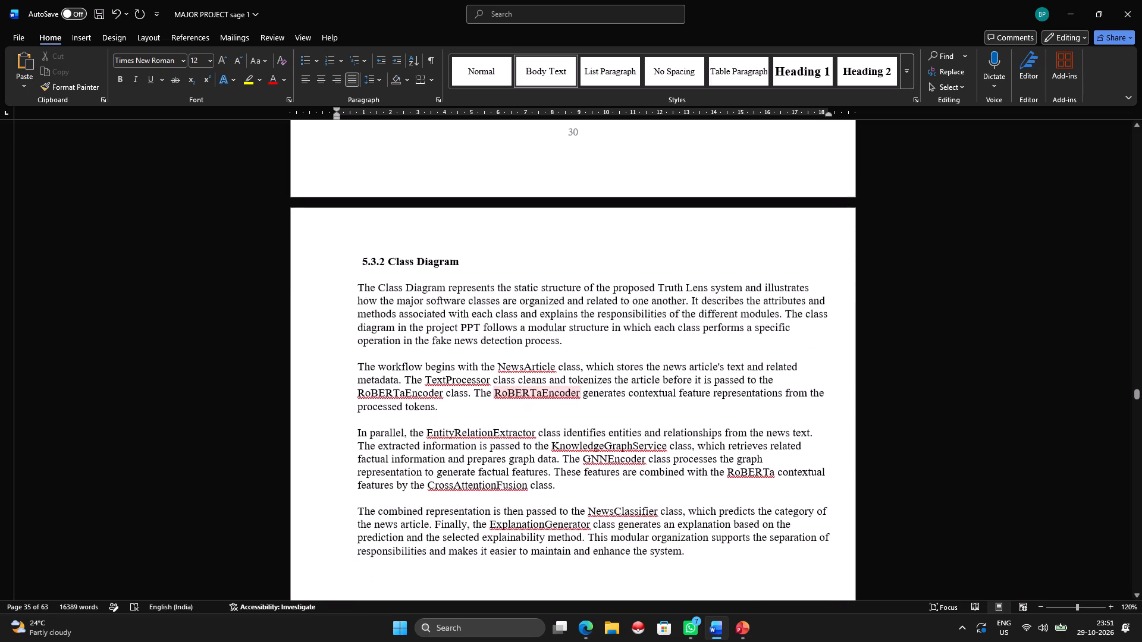
{"action": "scroll", "coordinate": [449, 292], "scroll_direction": "up", "scroll_amount": 6}
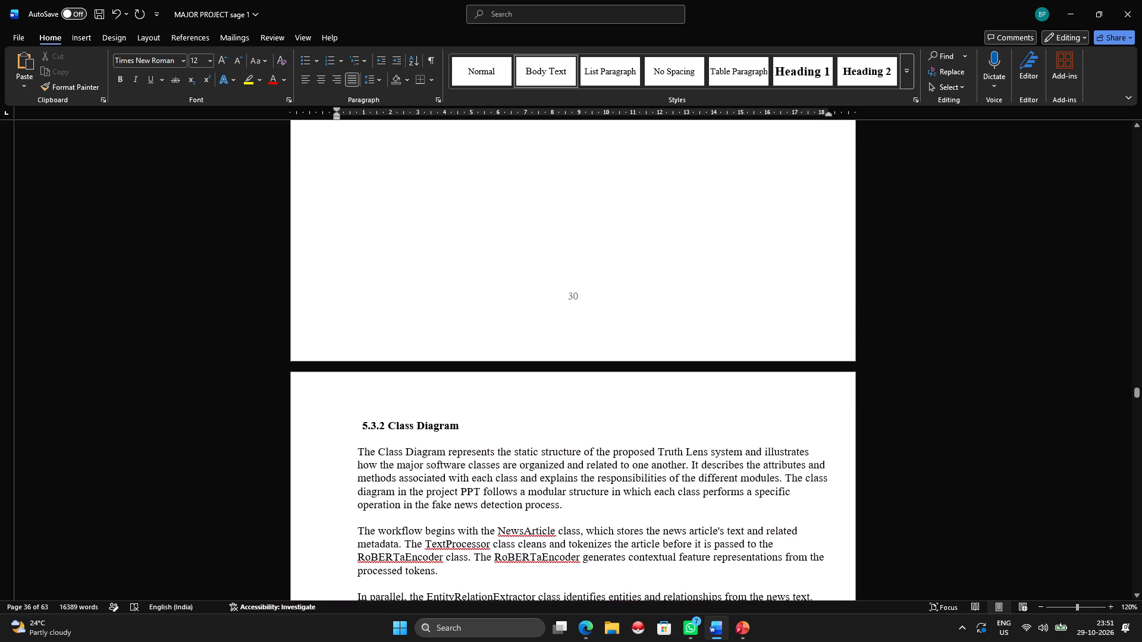
Move the heading "5.3.2 Class Diagram" outward to a first-line indent of about 0.25 cm and a hanging indent of about 1 cm.
{"action": "left_click", "coordinate": [365, 424]}
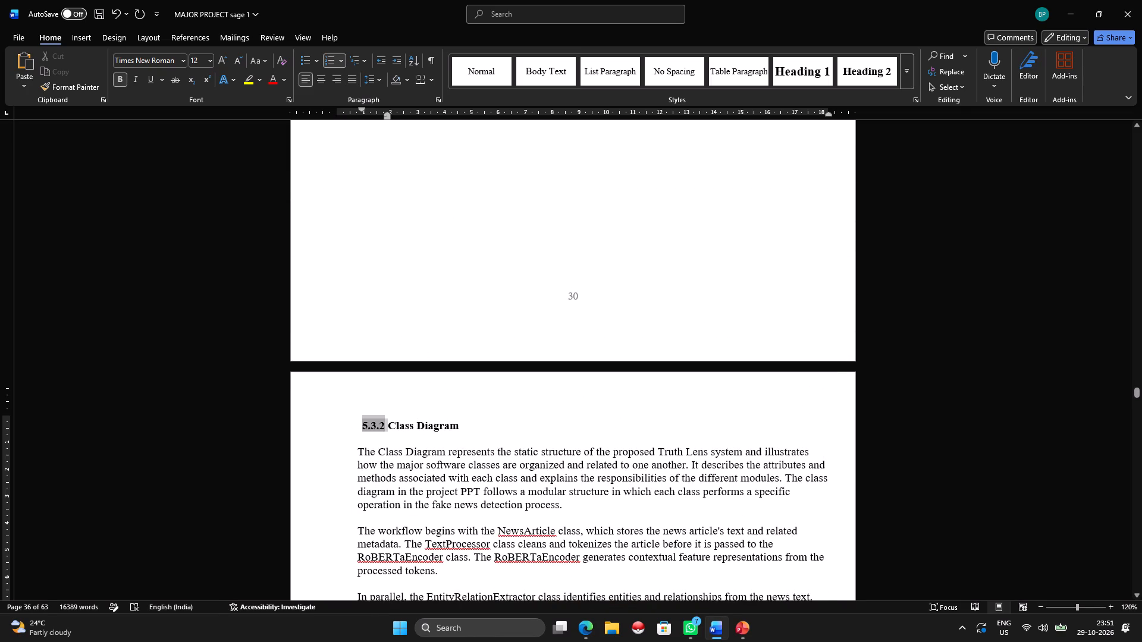
{"action": "left_click_drag", "start_coordinate": [361, 108], "coordinate": [342, 108]}
{"action": "left_click_drag", "start_coordinate": [386, 114], "coordinate": [372, 114]}
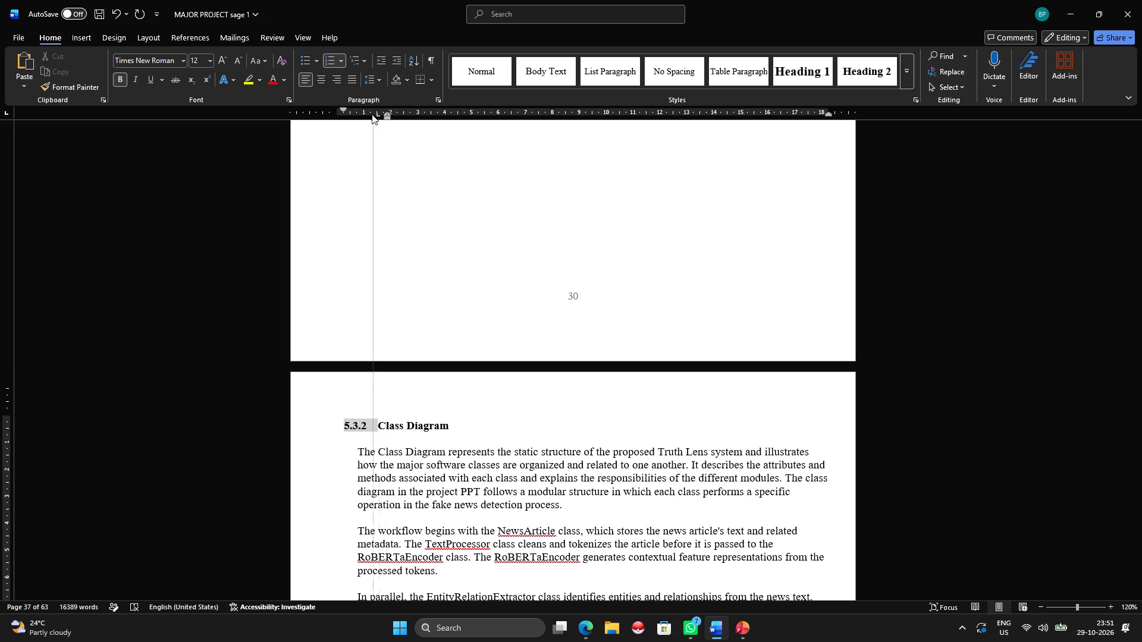
{"action": "left_click_drag", "start_coordinate": [372, 114], "coordinate": [362, 115]}
{"action": "scroll", "coordinate": [388, 114], "scroll_direction": "up", "scroll_amount": 1}
{"action": "left_click_drag", "start_coordinate": [388, 114], "coordinate": [365, 114]}
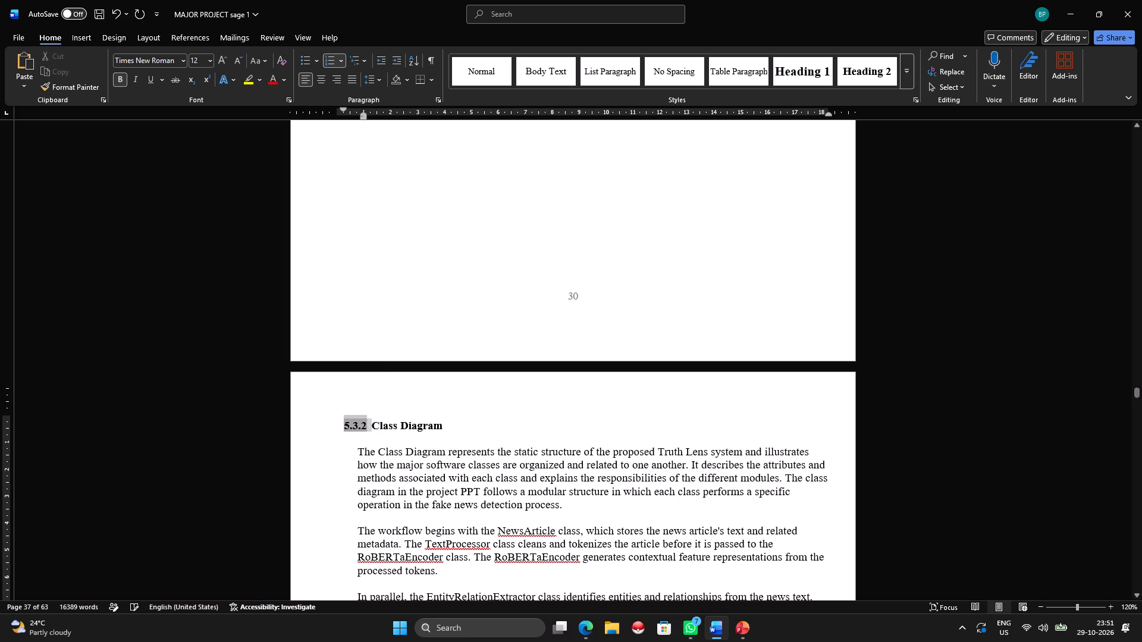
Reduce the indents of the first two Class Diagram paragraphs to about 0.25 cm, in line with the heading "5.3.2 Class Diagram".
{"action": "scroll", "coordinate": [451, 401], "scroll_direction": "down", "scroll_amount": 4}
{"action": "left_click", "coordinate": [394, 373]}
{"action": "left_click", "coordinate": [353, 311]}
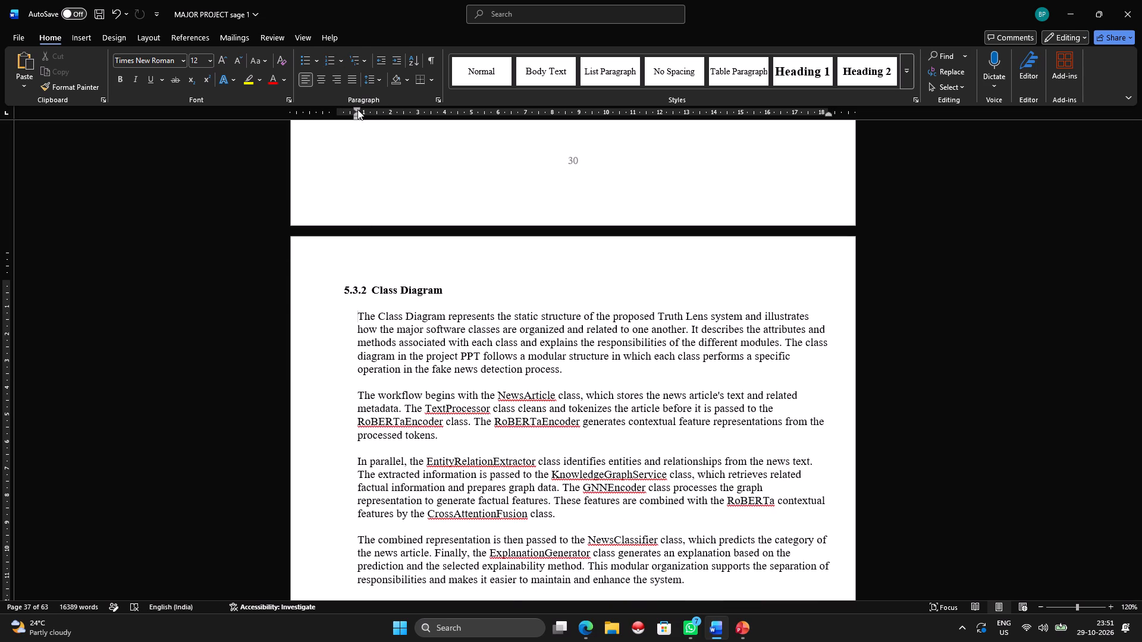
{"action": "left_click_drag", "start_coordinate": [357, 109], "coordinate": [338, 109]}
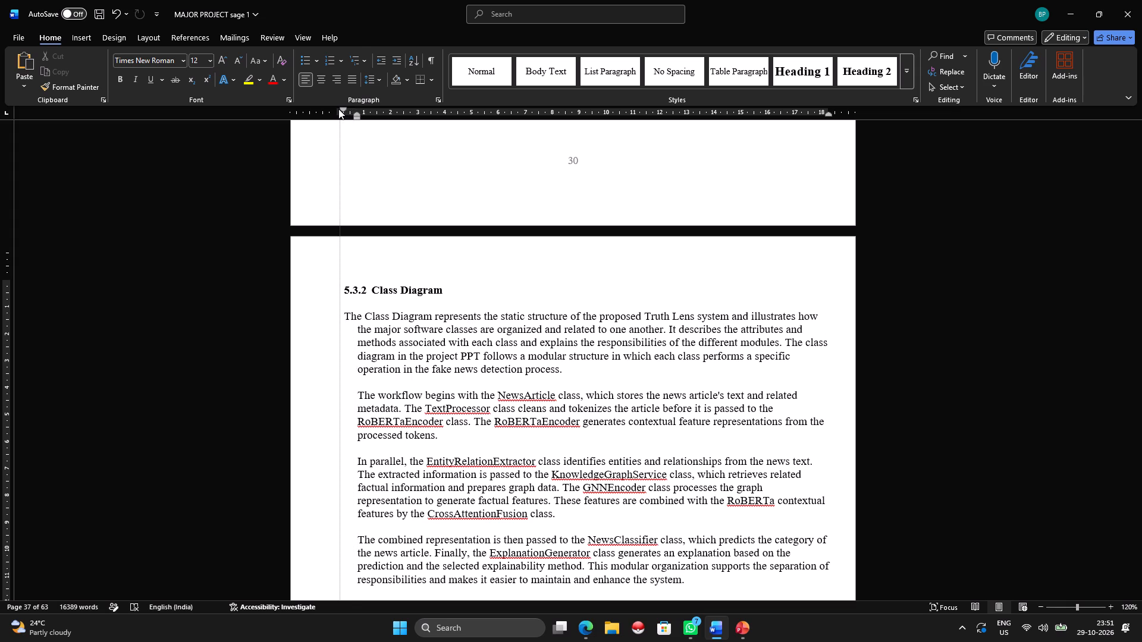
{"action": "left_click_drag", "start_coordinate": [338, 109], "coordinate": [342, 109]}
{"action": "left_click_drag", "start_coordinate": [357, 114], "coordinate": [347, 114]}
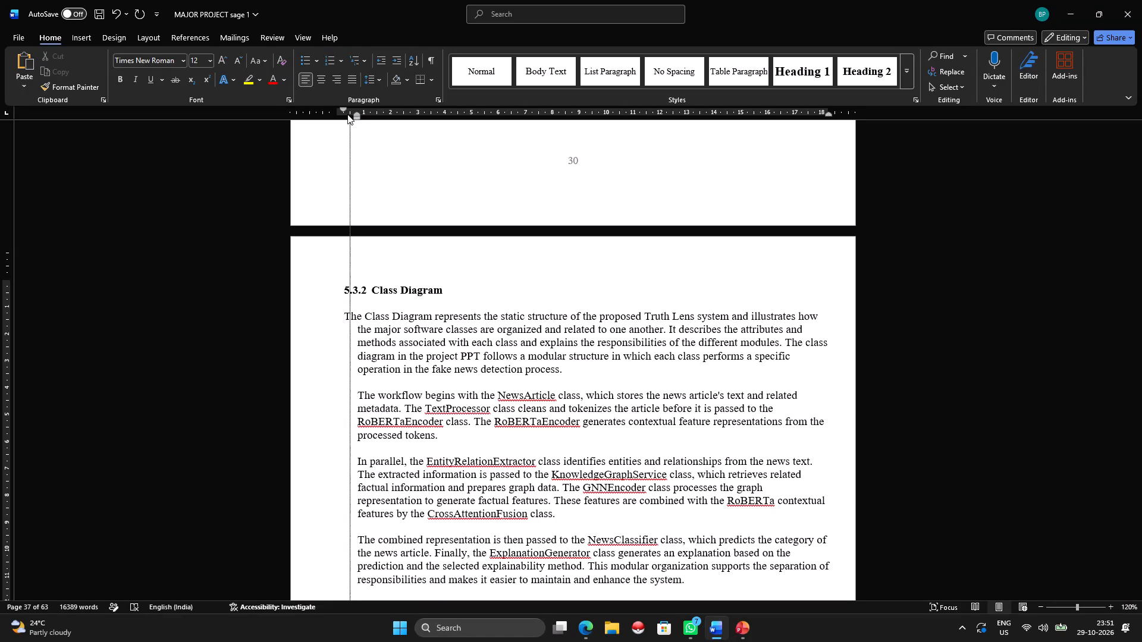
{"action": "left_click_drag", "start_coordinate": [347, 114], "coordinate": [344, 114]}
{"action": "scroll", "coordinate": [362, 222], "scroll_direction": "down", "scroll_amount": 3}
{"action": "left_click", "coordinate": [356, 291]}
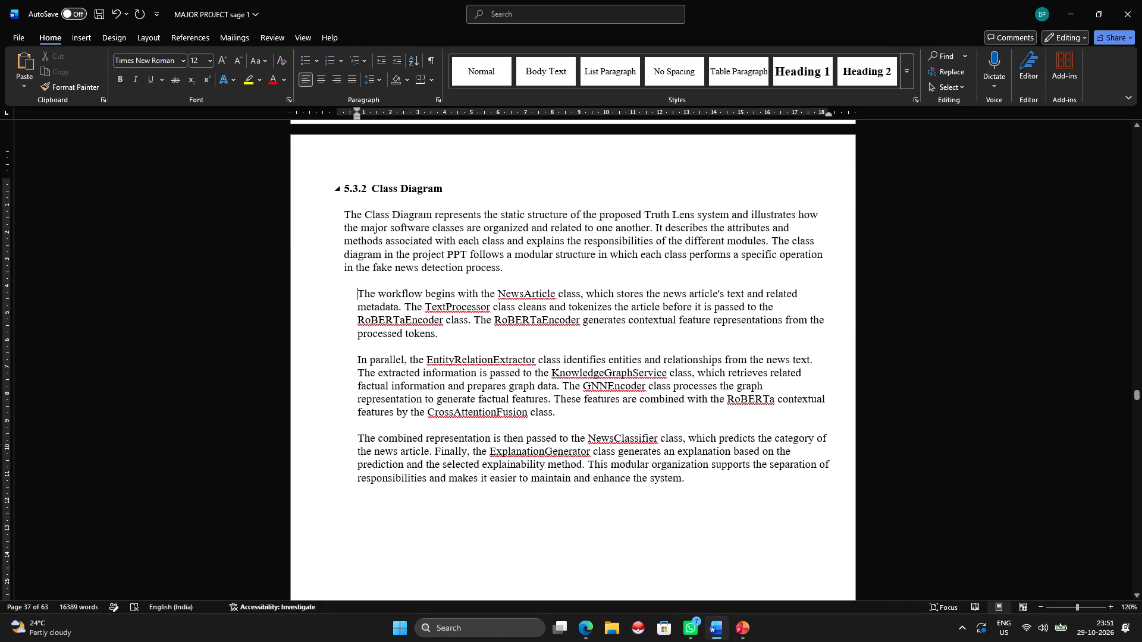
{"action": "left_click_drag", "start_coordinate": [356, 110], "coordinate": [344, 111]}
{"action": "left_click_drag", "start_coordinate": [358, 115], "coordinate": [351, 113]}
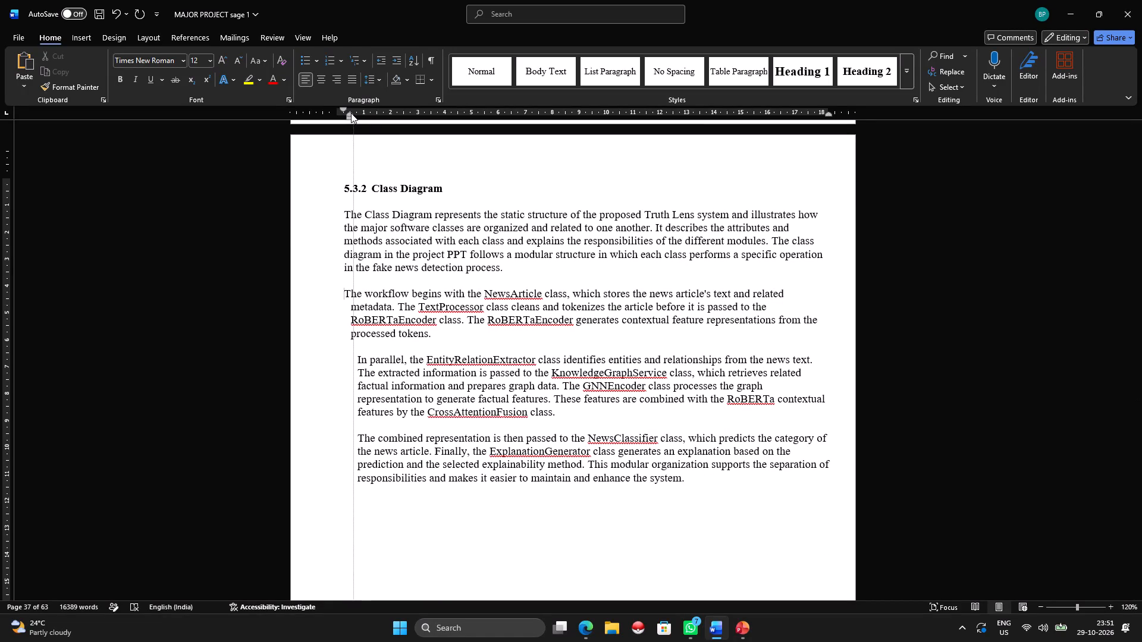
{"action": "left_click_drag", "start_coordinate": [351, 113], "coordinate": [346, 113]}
Reduce the indents of the paragraphs starting "In parallel" and "The combined representation" to about 0.25 cm.
{"action": "scroll", "coordinate": [371, 196], "scroll_direction": "down", "scroll_amount": 3}
{"action": "left_click", "coordinate": [357, 260]}
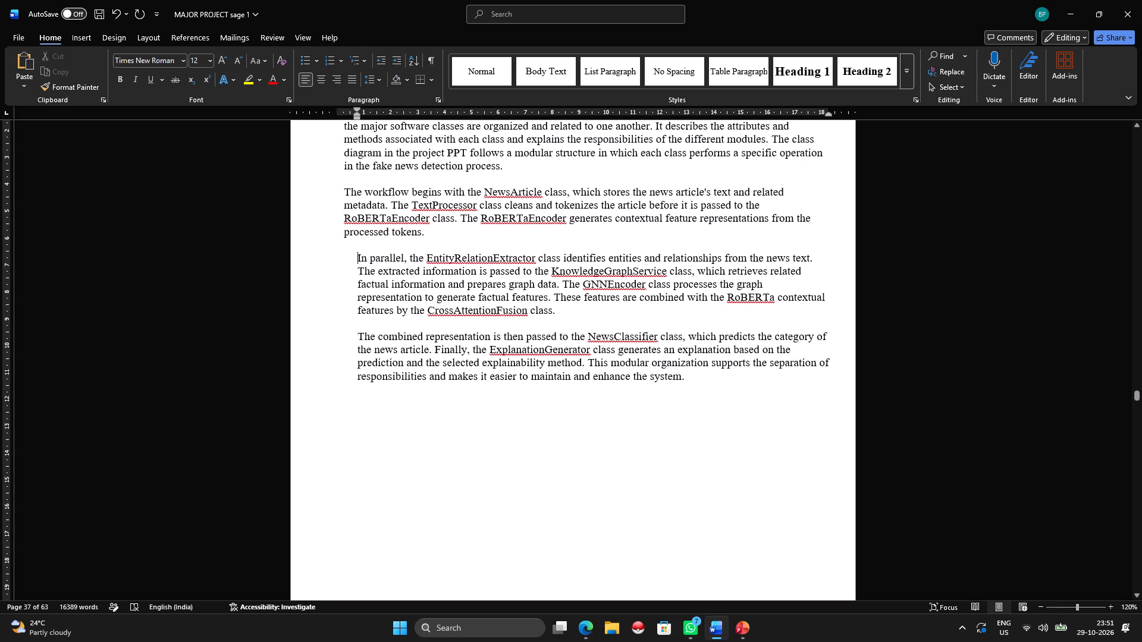
{"action": "left_click_drag", "start_coordinate": [358, 109], "coordinate": [345, 109]}
{"action": "left_click_drag", "start_coordinate": [357, 112], "coordinate": [346, 112]}
{"action": "scroll", "coordinate": [359, 159], "scroll_direction": "down", "scroll_amount": 2}
{"action": "left_click", "coordinate": [356, 266]}
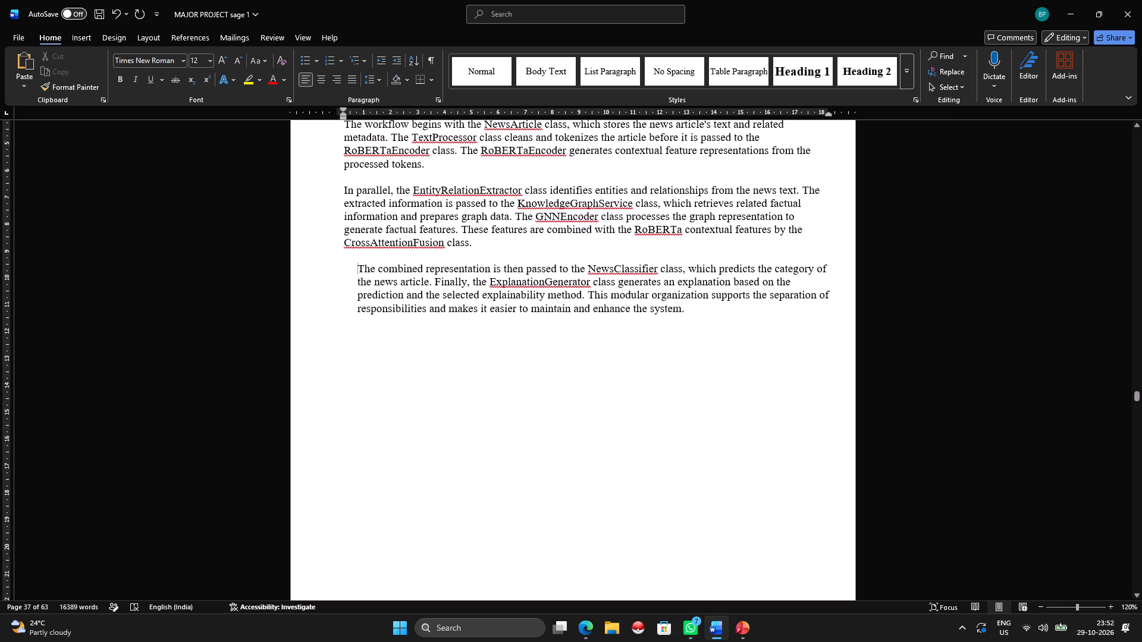
{"action": "left_click_drag", "start_coordinate": [356, 109], "coordinate": [342, 108]}
{"action": "left_click_drag", "start_coordinate": [355, 114], "coordinate": [349, 113]}
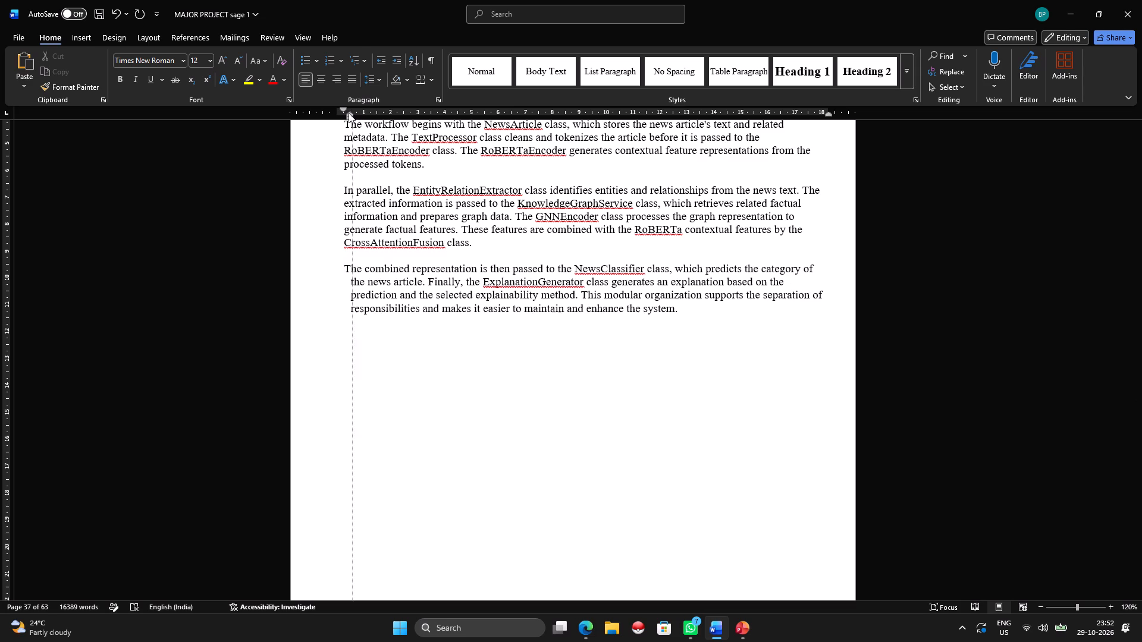
{"action": "left_click_drag", "start_coordinate": [349, 113], "coordinate": [344, 113]}
Justify the four paragraphs under "5.3.2 Class Diagram" and apply 1.5 line spacing.
{"action": "scroll", "coordinate": [411, 316], "scroll_direction": "up", "scroll_amount": 8}
{"action": "scroll", "coordinate": [484, 335], "scroll_direction": "down", "scroll_amount": 3}
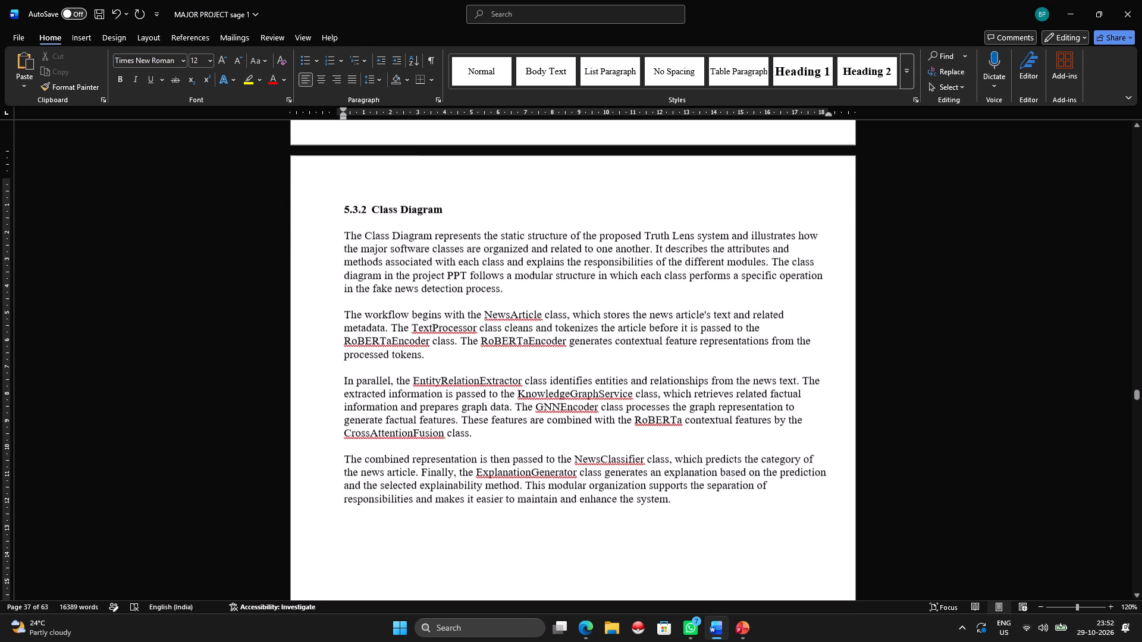
{"action": "left_click_drag", "start_coordinate": [691, 480], "coordinate": [372, 223]}
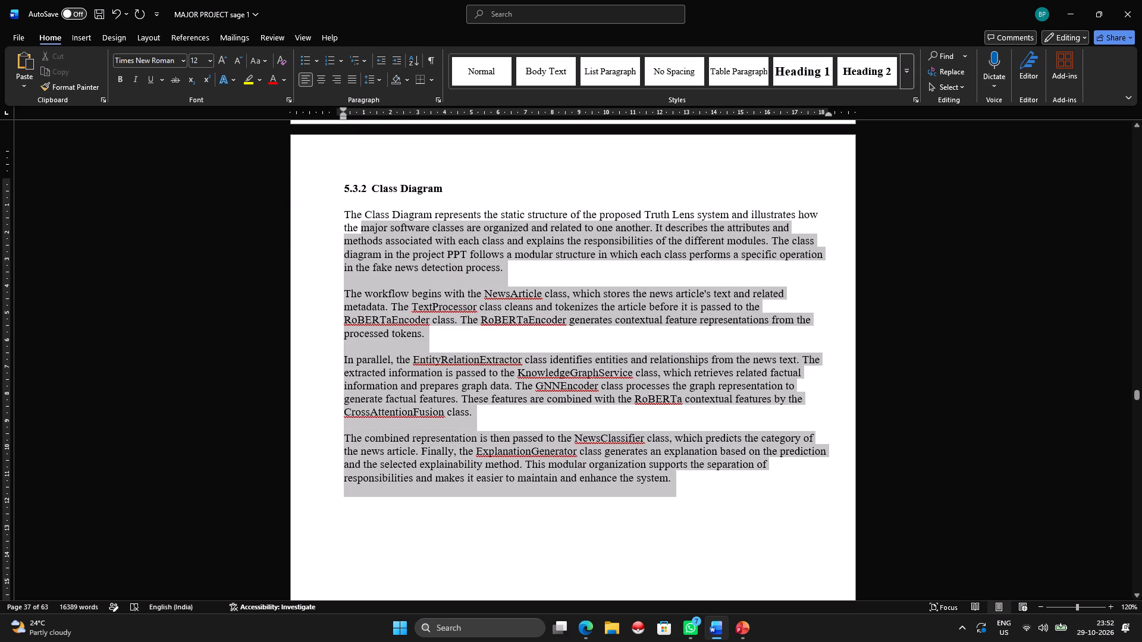
{"action": "left_click_drag", "start_coordinate": [372, 223], "coordinate": [353, 209]}
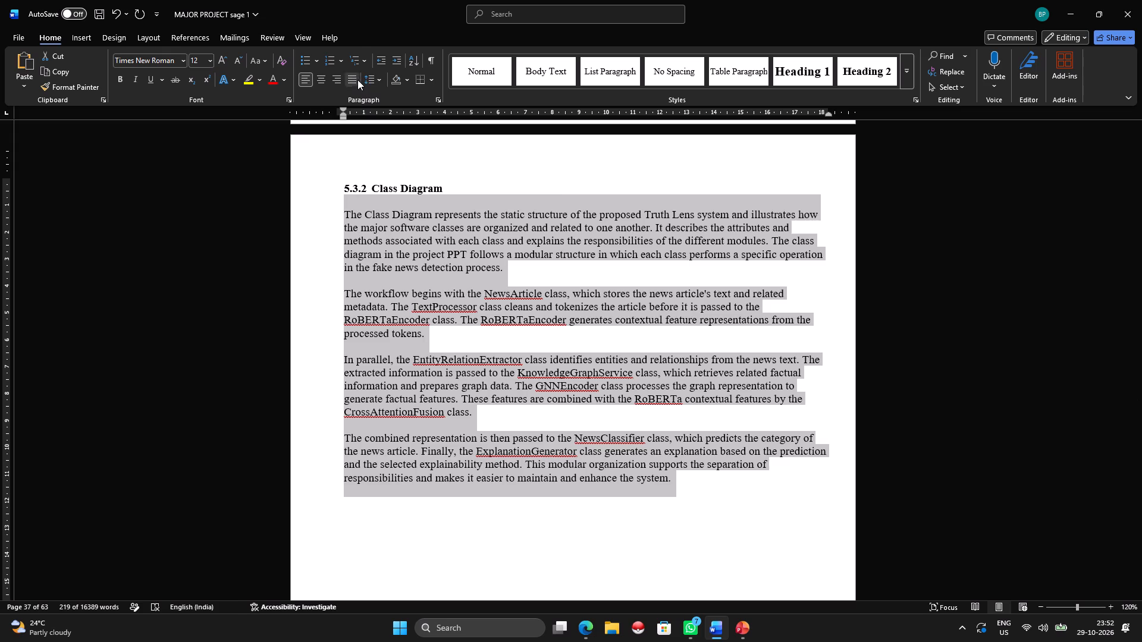
{"action": "left_click", "coordinate": [357, 80]}
{"action": "left_click", "coordinate": [378, 80]}
{"action": "left_click", "coordinate": [398, 132]}
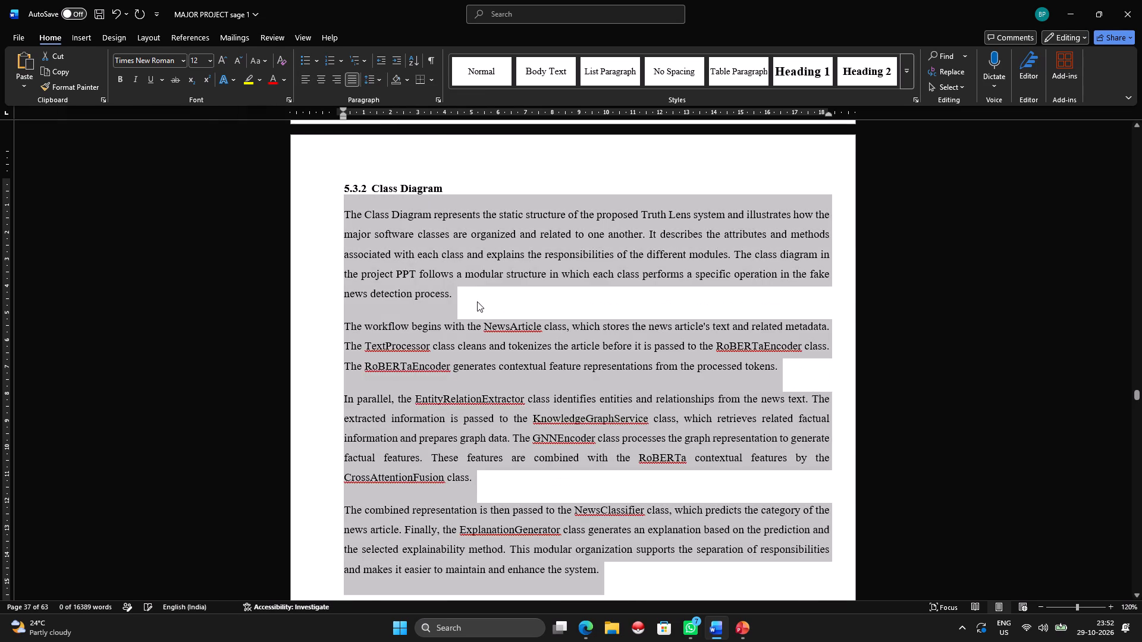
{"action": "left_click", "coordinate": [497, 226]}
Compare the indents of the "11. View Prediction and Explanation" text with those of the section "5.3.2 Class Diagram".
{"action": "scroll", "coordinate": [490, 370], "scroll_direction": "up", "scroll_amount": 16}
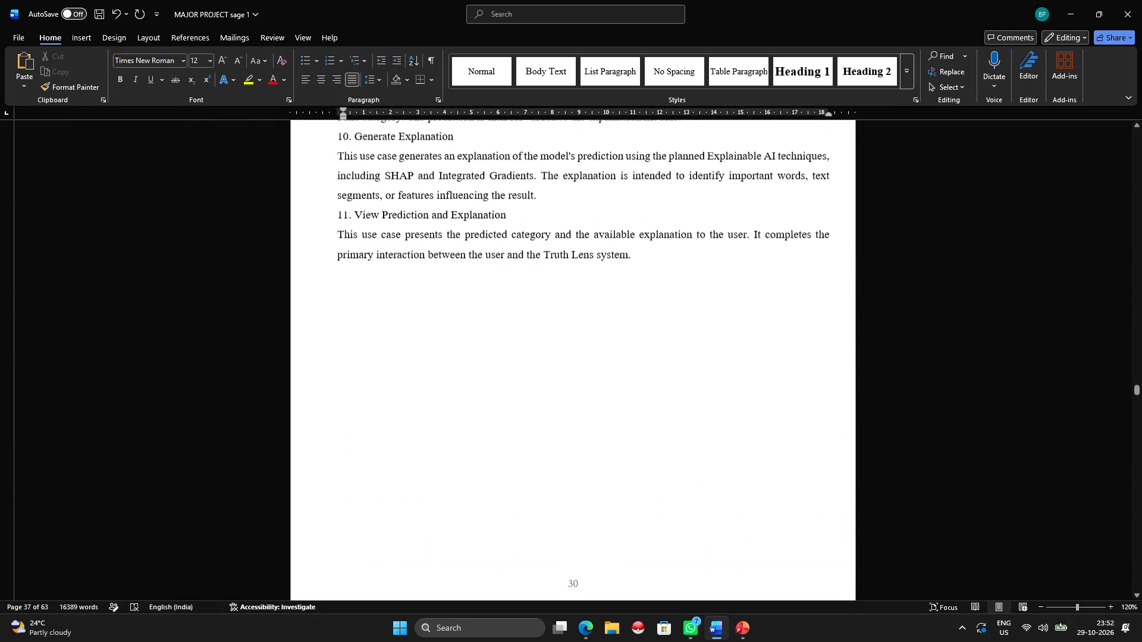
{"action": "scroll", "coordinate": [489, 370], "scroll_direction": "down", "scroll_amount": 9}
{"action": "scroll", "coordinate": [489, 370], "scroll_direction": "up", "scroll_amount": 1}
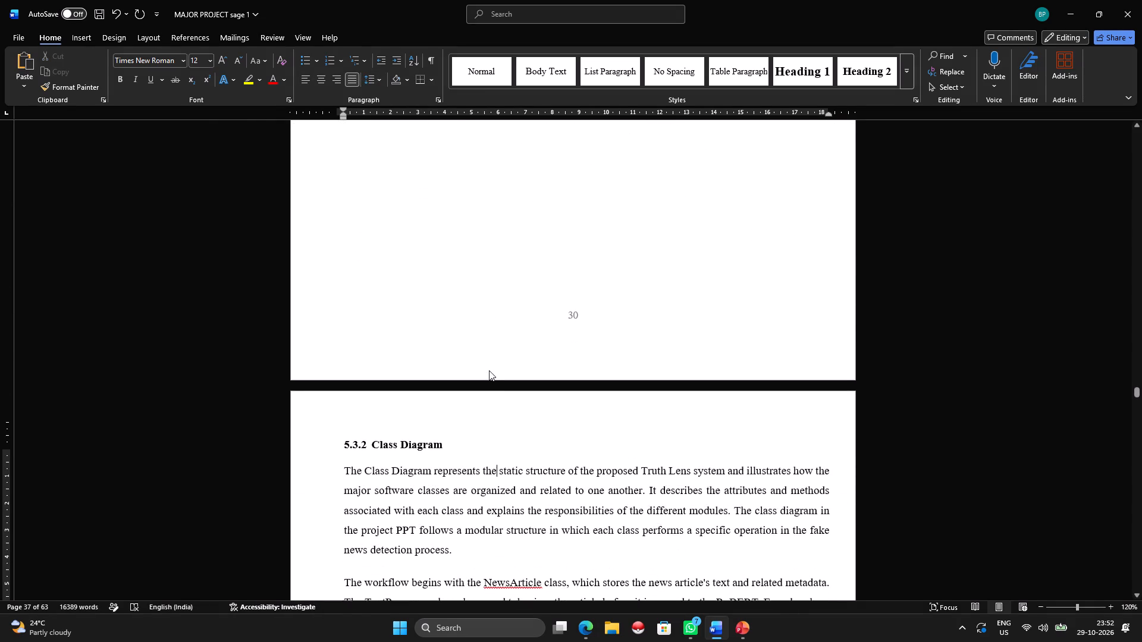
{"action": "scroll", "coordinate": [489, 370], "scroll_direction": "up", "scroll_amount": 4}
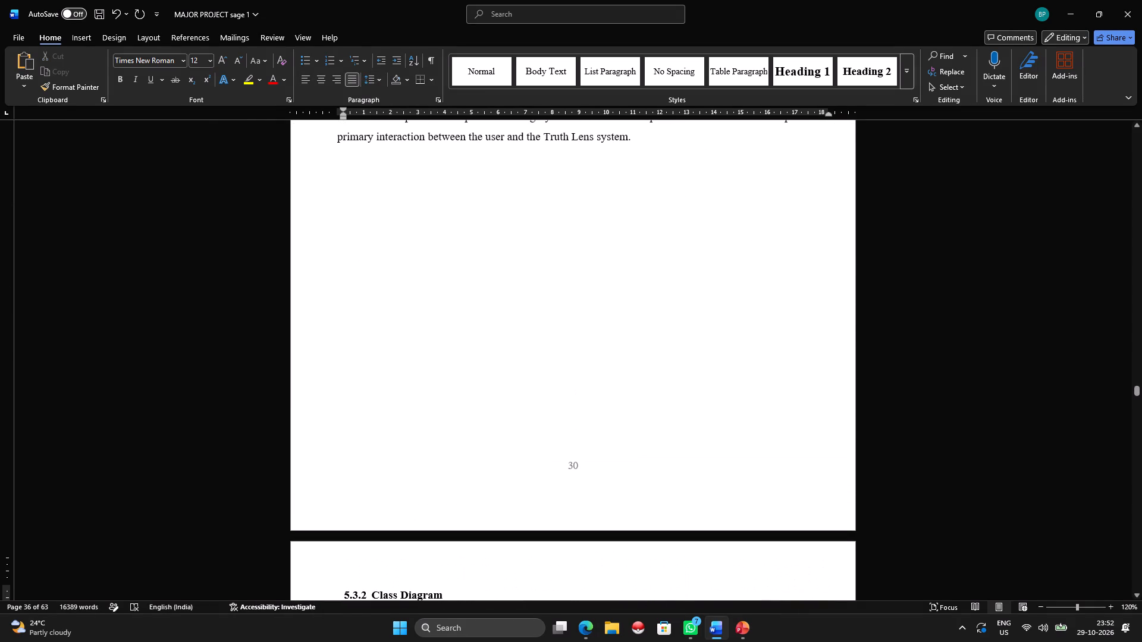
{"action": "scroll", "coordinate": [489, 370], "scroll_direction": "down", "scroll_amount": 1}
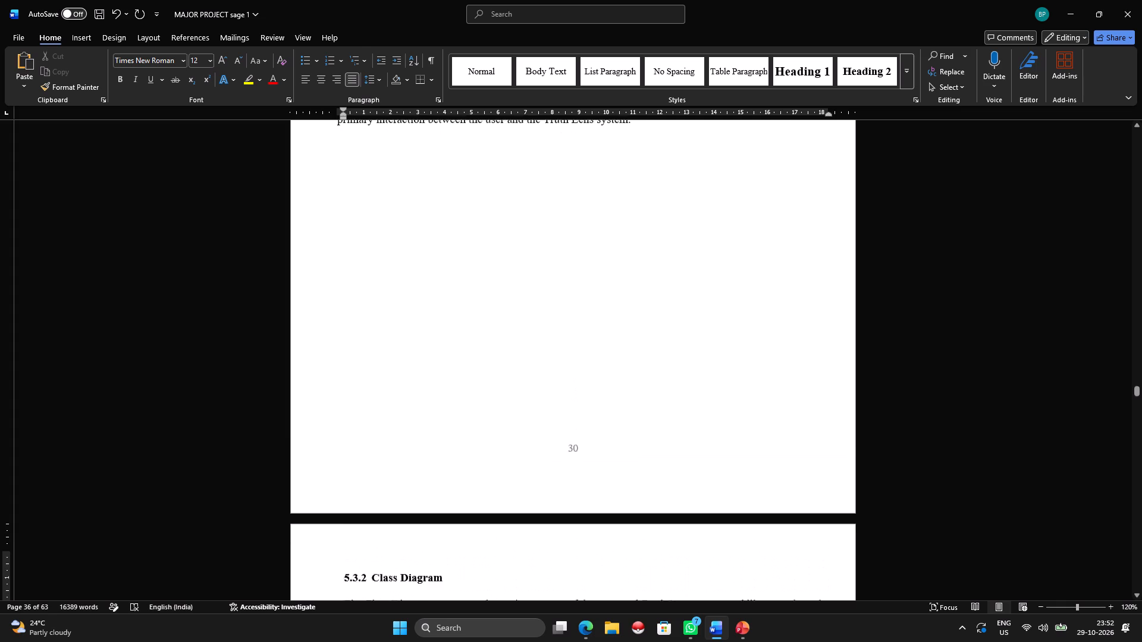
{"action": "scroll", "coordinate": [489, 370], "scroll_direction": "down", "scroll_amount": 4}
{"action": "left_click", "coordinate": [461, 524]}
{"action": "scroll", "coordinate": [456, 487], "scroll_direction": "up", "scroll_amount": 3}
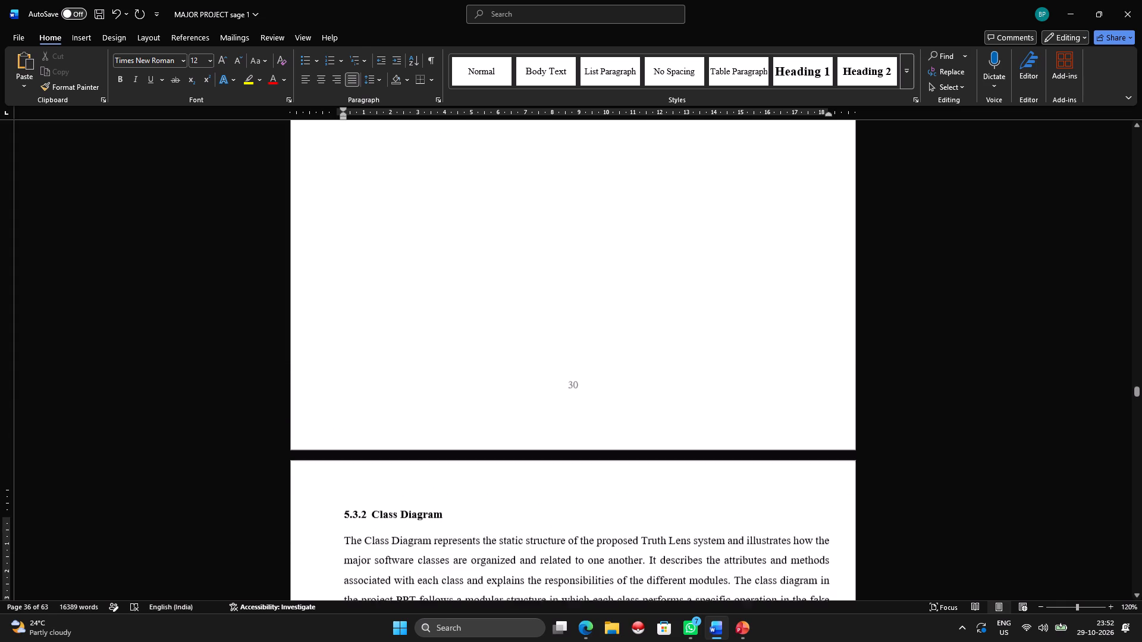
{"action": "left_click", "coordinate": [414, 191]}
{"action": "left_click", "coordinate": [444, 166]}
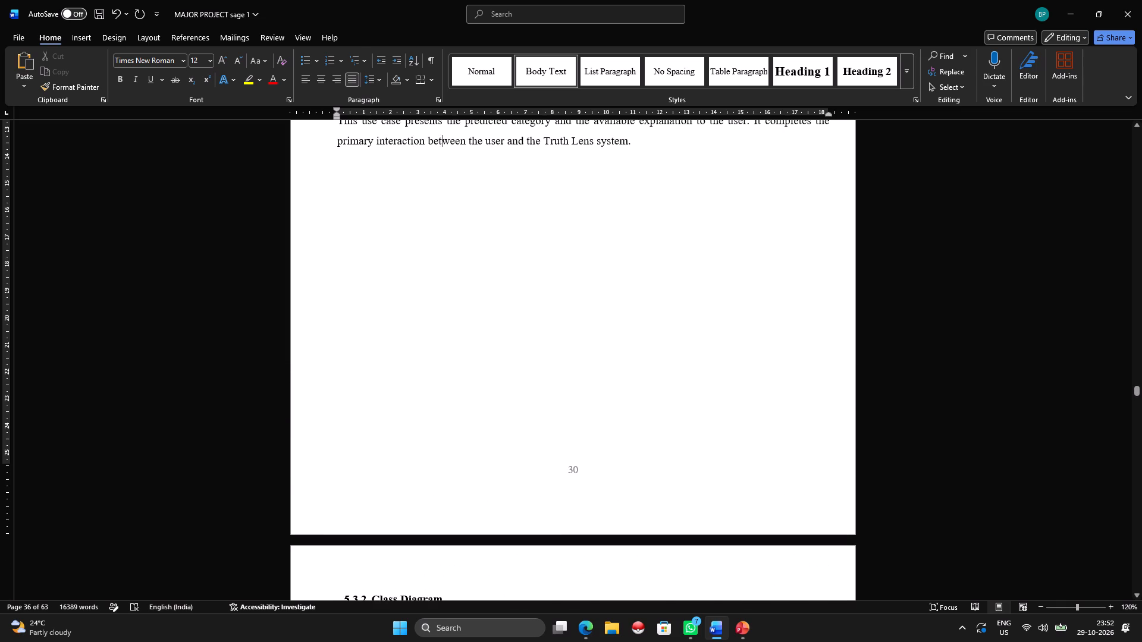
{"action": "scroll", "coordinate": [450, 184], "scroll_direction": "down", "scroll_amount": 2}
{"action": "left_click", "coordinate": [511, 525]}
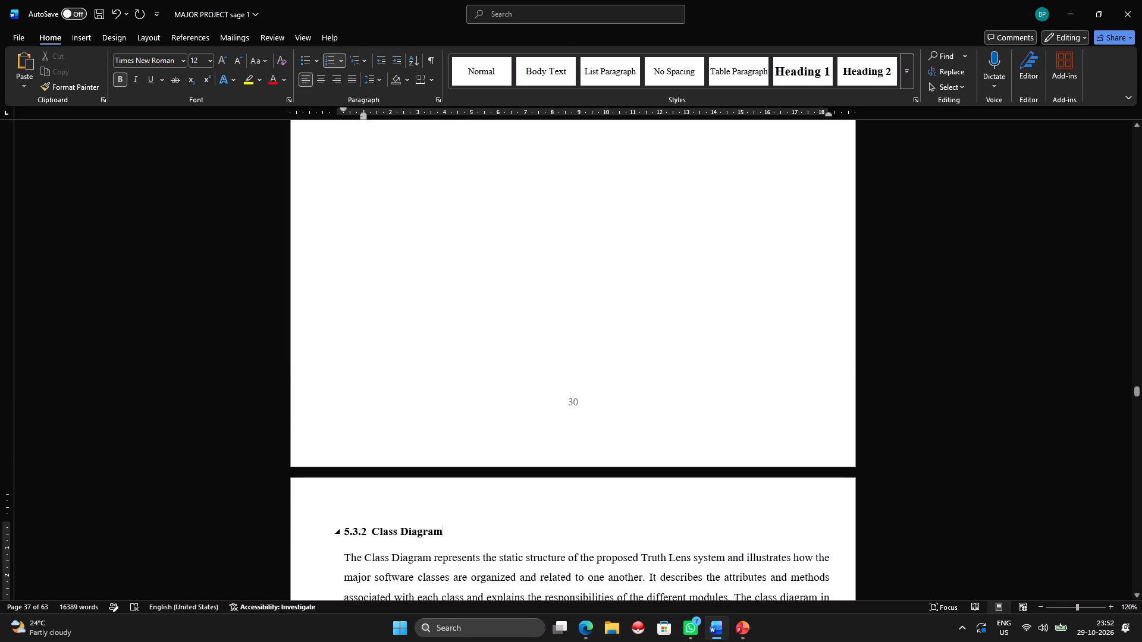
{"action": "scroll", "coordinate": [485, 550], "scroll_direction": "down", "scroll_amount": 1}
{"action": "left_click", "coordinate": [513, 568]}
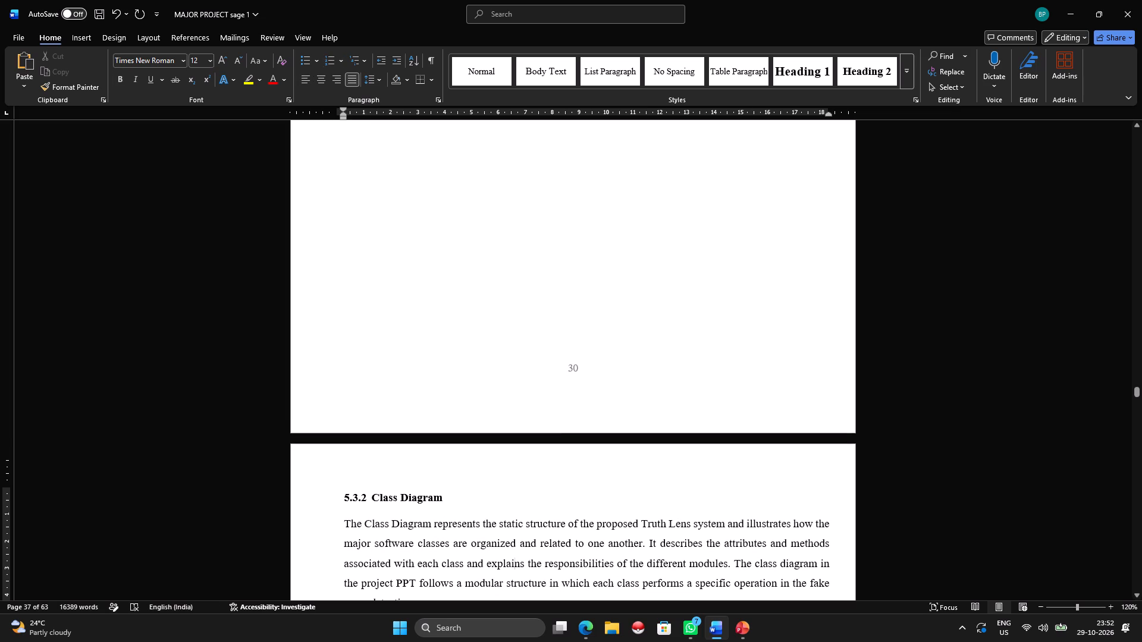
{"action": "scroll", "coordinate": [496, 551], "scroll_direction": "up", "scroll_amount": 5}
{"action": "left_click", "coordinate": [439, 166]}
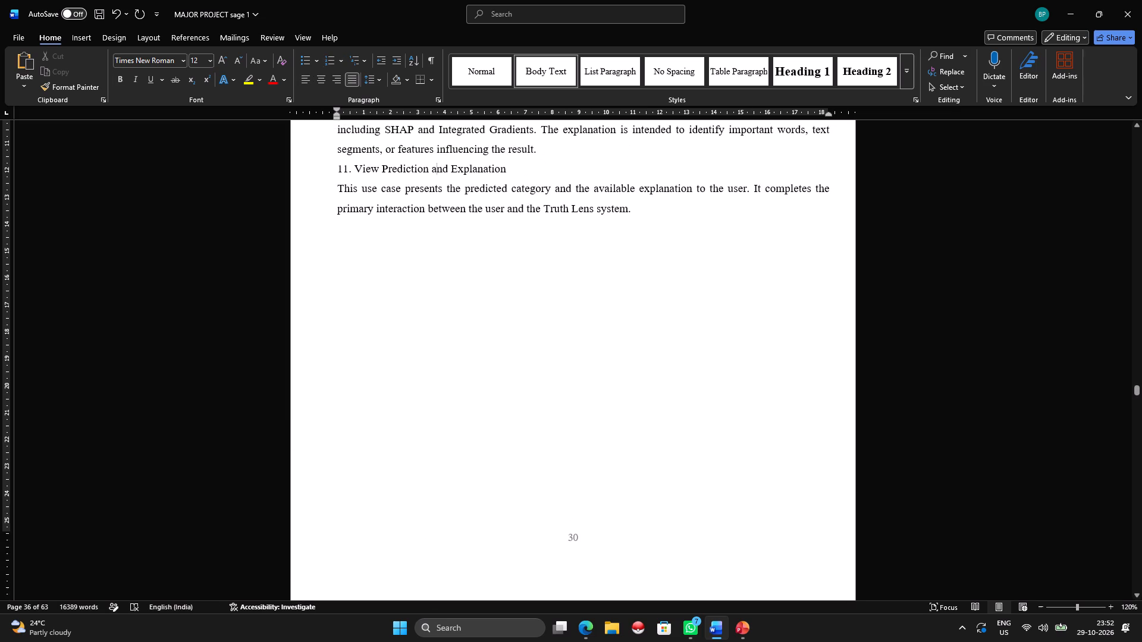
Move the first-line indent of the heading "5.3.2 Class Diagram" to the page margin at 0 cm.
{"action": "scroll", "coordinate": [444, 188], "scroll_direction": "down", "scroll_amount": 12}
{"action": "left_click", "coordinate": [351, 262]}
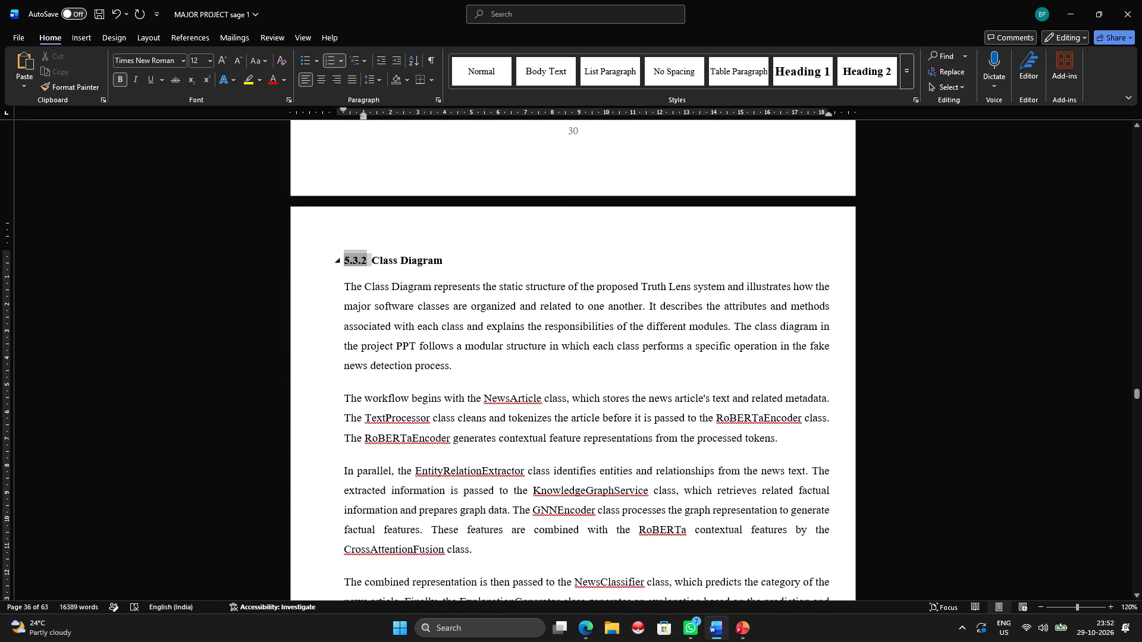
{"action": "left_click", "coordinate": [342, 108]}
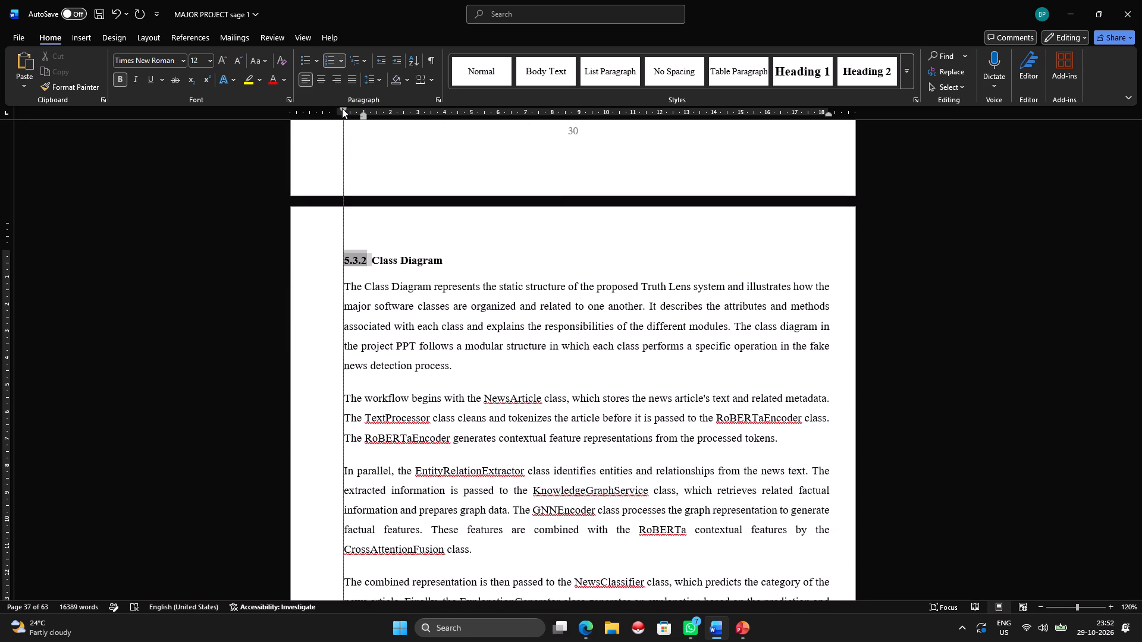
Align the paragraph starting "The Class Diagram represents" with the page margin by setting its first-line and hanging indents to 0 cm.
{"action": "left_click", "coordinate": [384, 331]}
{"action": "left_click", "coordinate": [346, 286]}
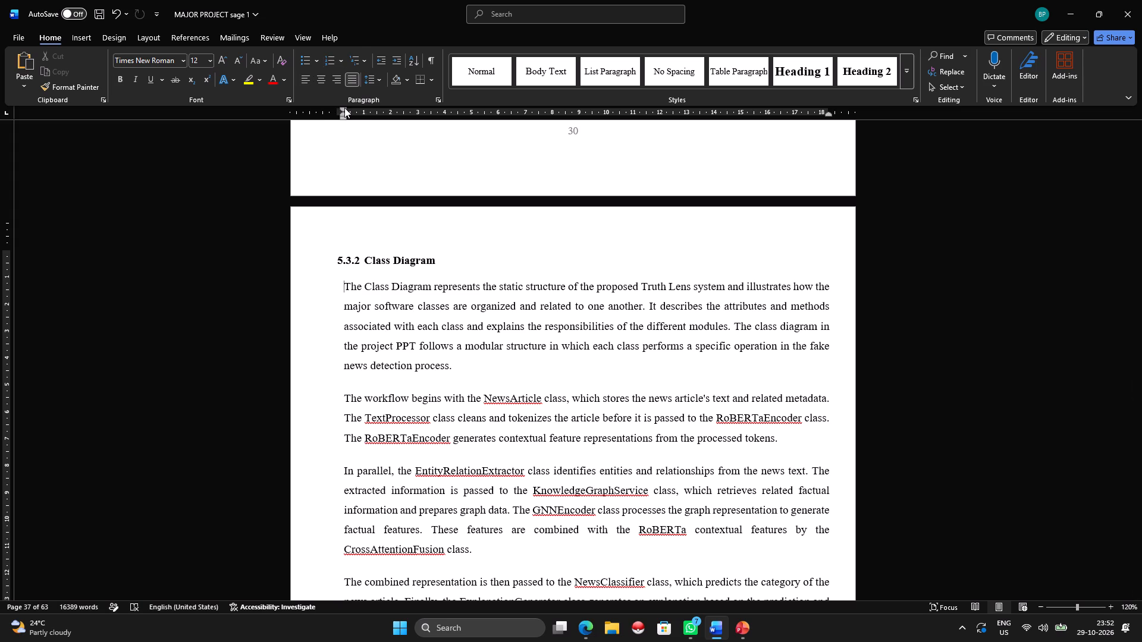
{"action": "left_click_drag", "start_coordinate": [344, 108], "coordinate": [338, 107]}
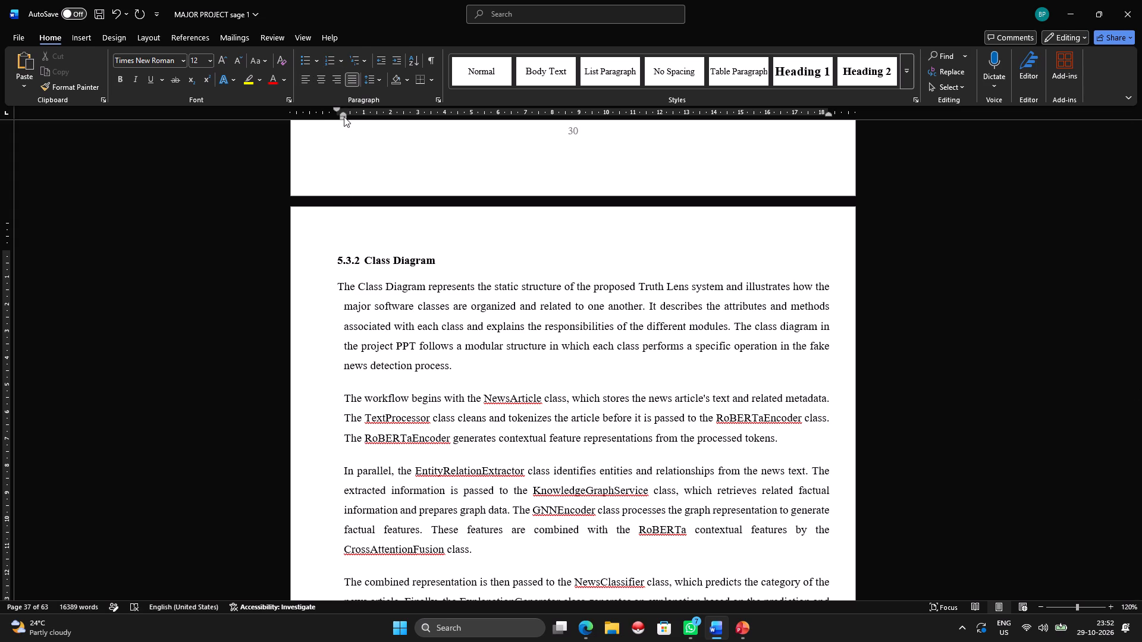
{"action": "left_click", "coordinate": [343, 115]}
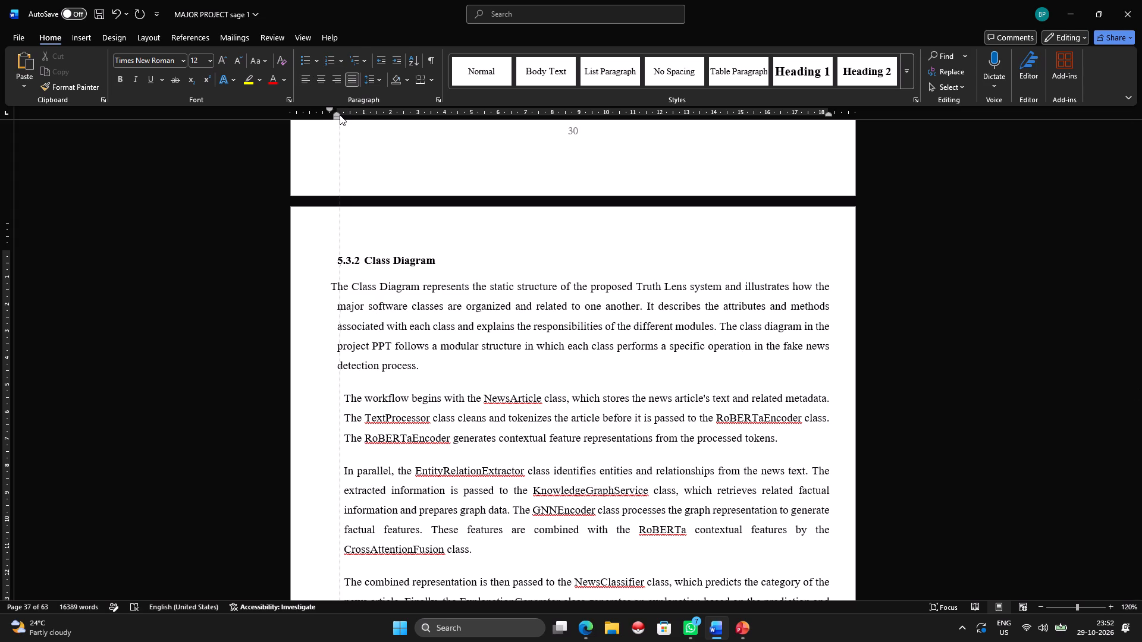
{"action": "left_click", "coordinate": [343, 112]}
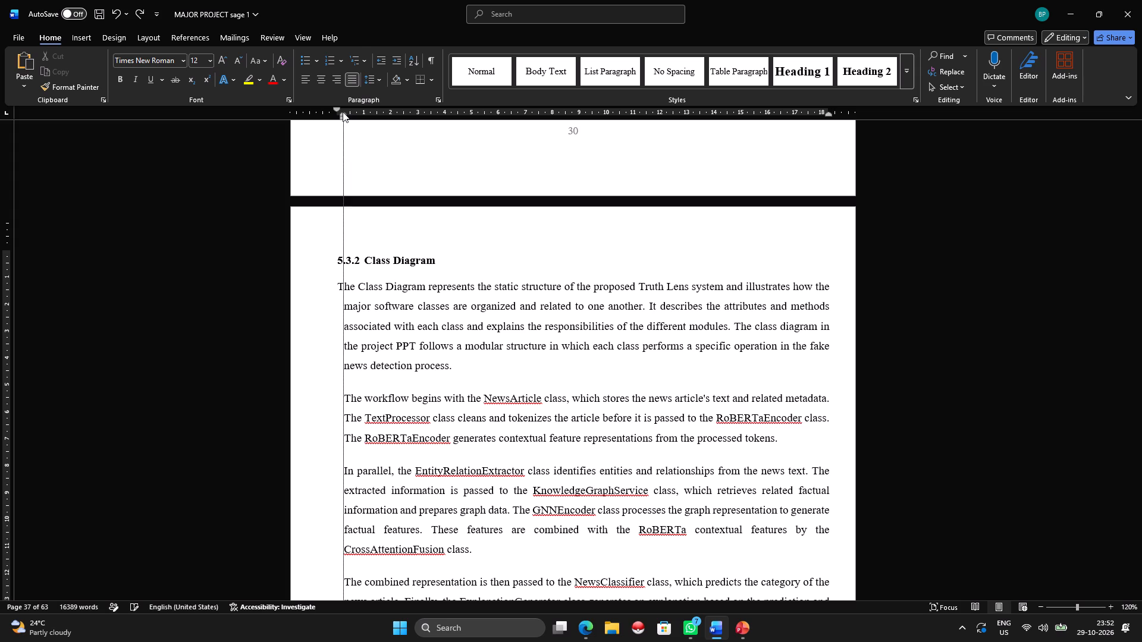
Align the paragraph starting "The workflow begins" with the page margin by setting its first-line and hanging indents to 0 cm.
{"action": "scroll", "coordinate": [407, 287], "scroll_direction": "down", "scroll_amount": 3}
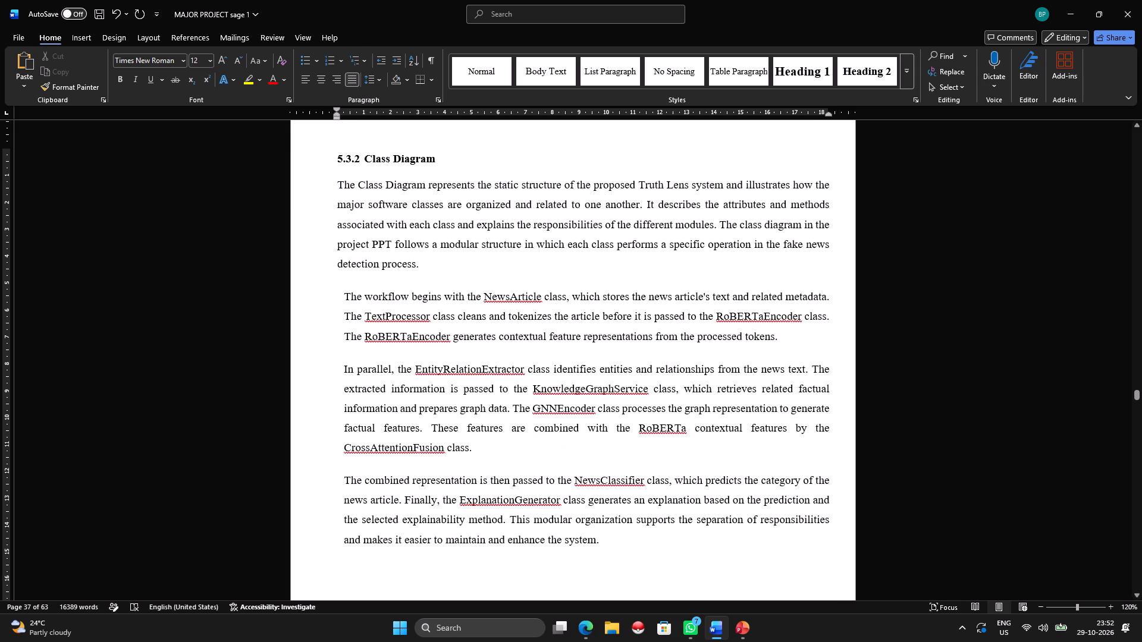
{"action": "left_click", "coordinate": [349, 289]}
{"action": "left_click", "coordinate": [349, 295]}
{"action": "left_click", "coordinate": [345, 294]}
{"action": "left_click", "coordinate": [343, 109]}
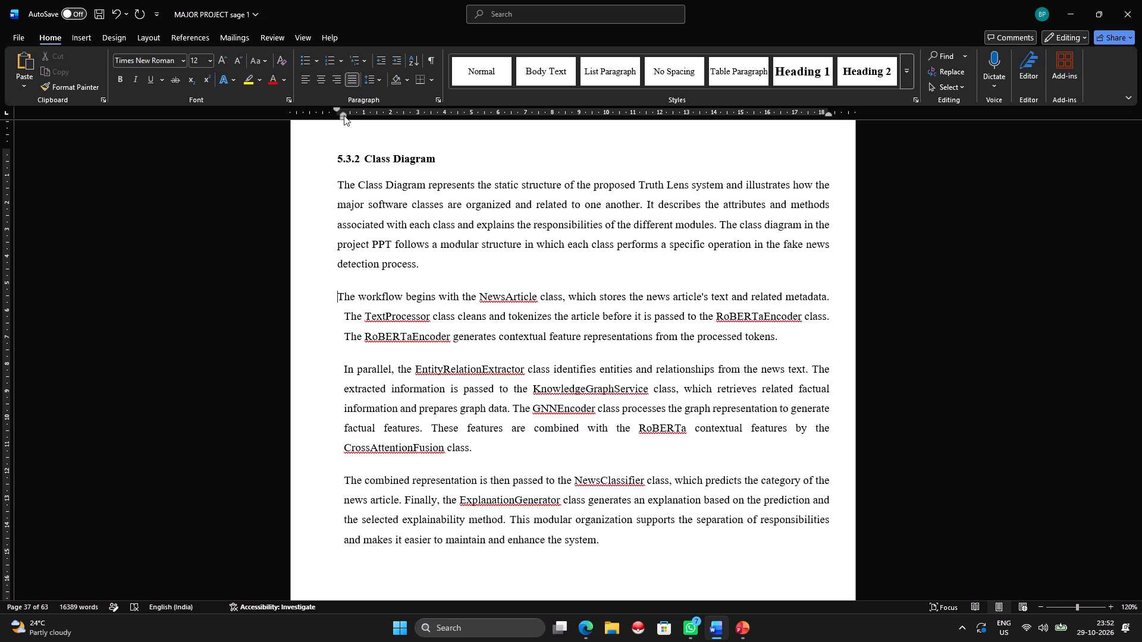
{"action": "left_click_drag", "start_coordinate": [344, 115], "coordinate": [337, 114]}
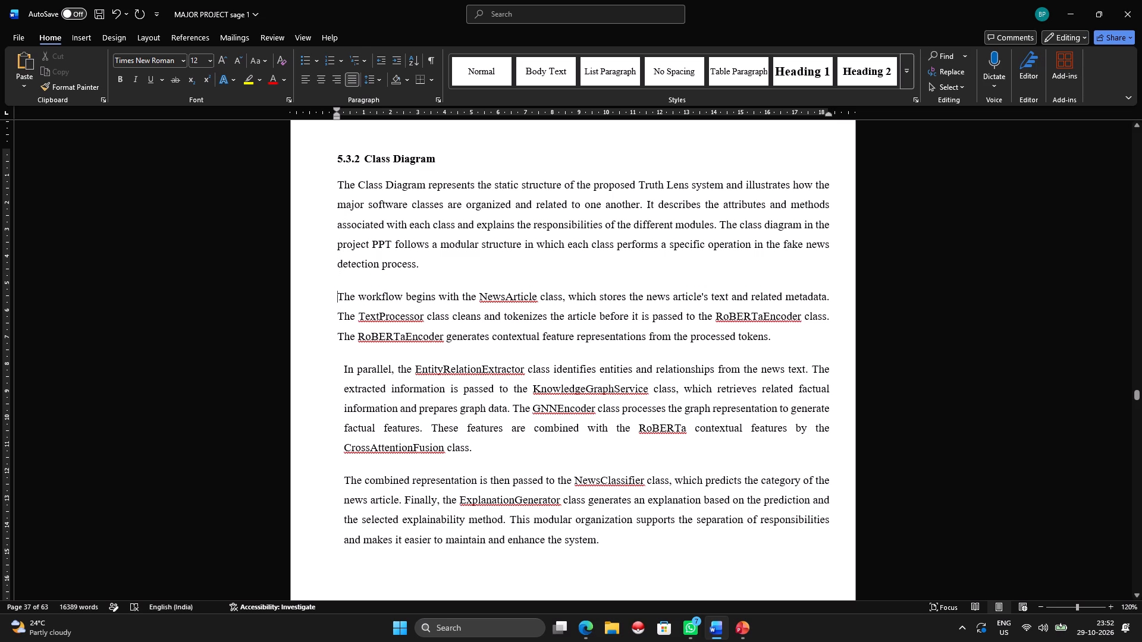
Align the paragraph starting "In parallel, the EntityRelationExtractor" with the page margin by setting its first-line and hanging indents to 0 cm.
{"action": "left_click", "coordinate": [346, 365]}
{"action": "left_click_drag", "start_coordinate": [344, 108], "coordinate": [338, 109]}
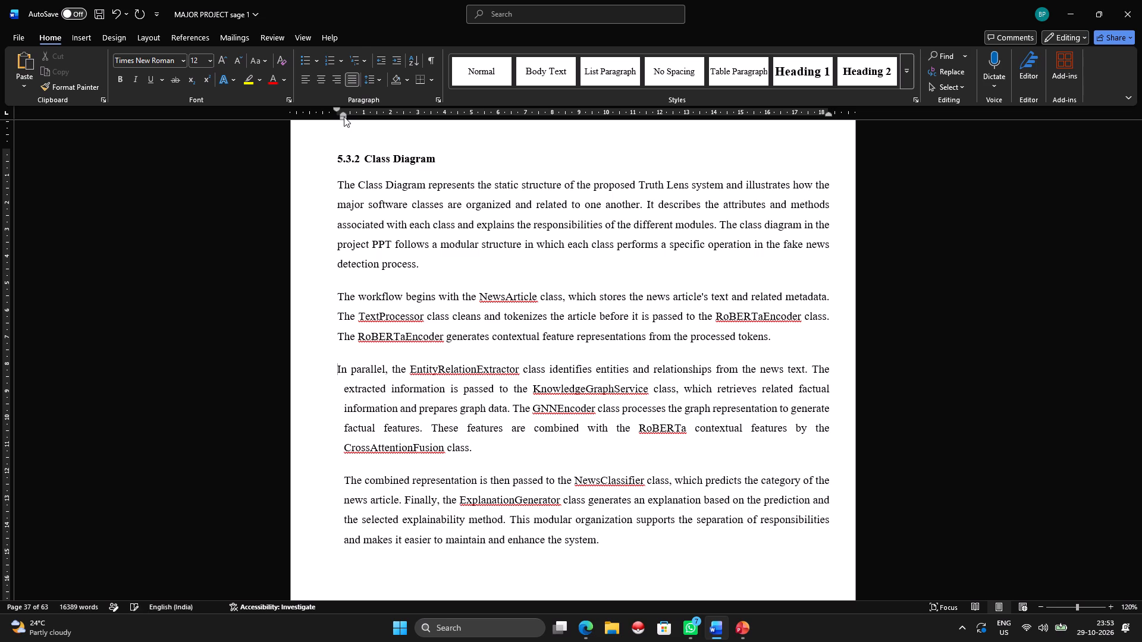
{"action": "left_click", "coordinate": [344, 114]}
Align the paragraph starting "The combined representation" with the page margin by setting its first-line and hanging indents to 0 cm.
{"action": "scroll", "coordinate": [346, 285], "scroll_direction": "down", "scroll_amount": 3}
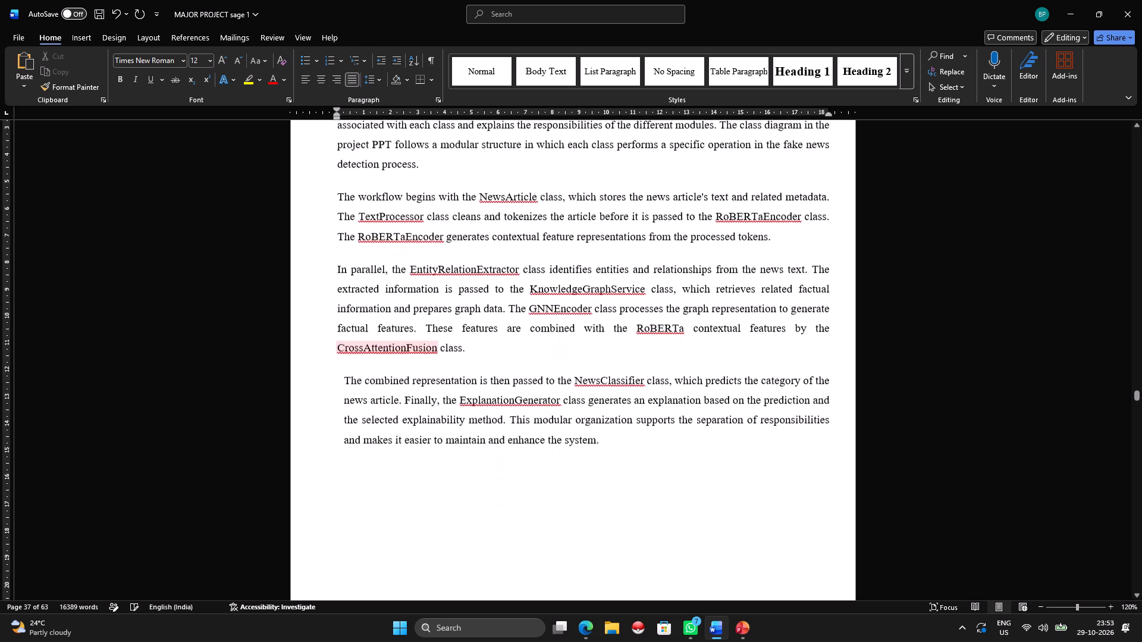
{"action": "left_click", "coordinate": [344, 381]}
{"action": "left_click", "coordinate": [343, 109]}
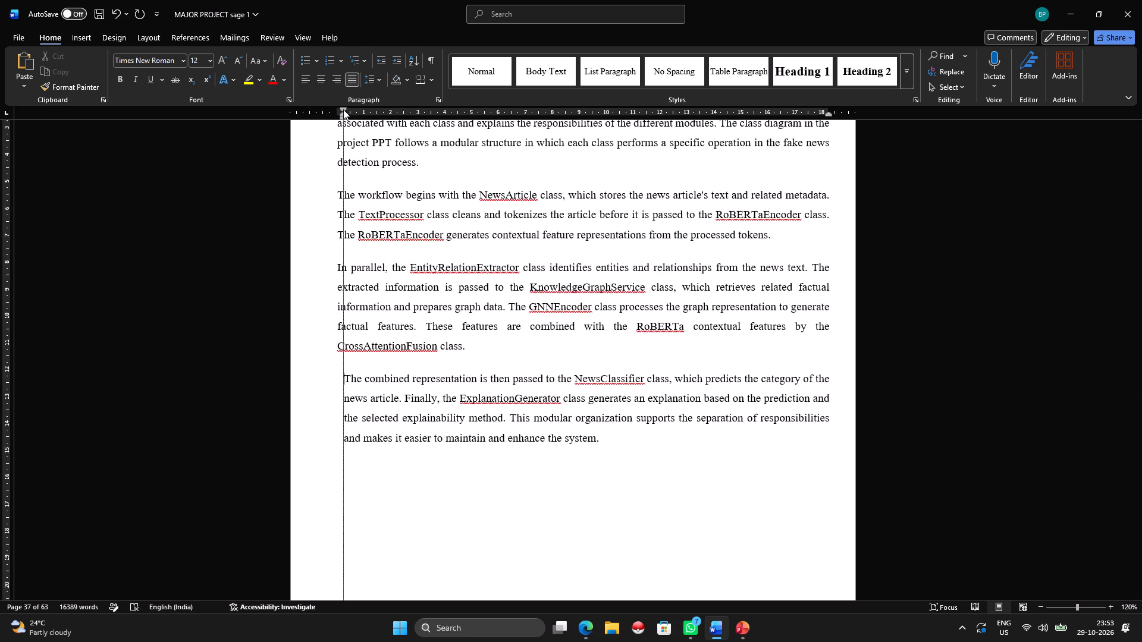
{"action": "left_click", "coordinate": [341, 112]}
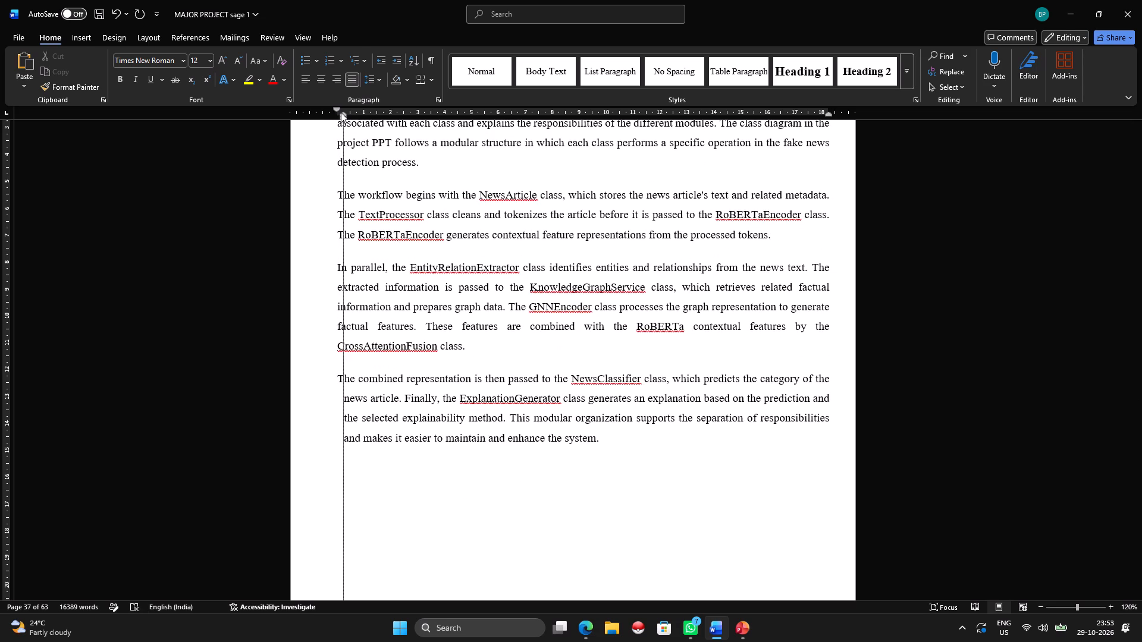
{"action": "scroll", "coordinate": [548, 402], "scroll_direction": "down", "scroll_amount": 3}
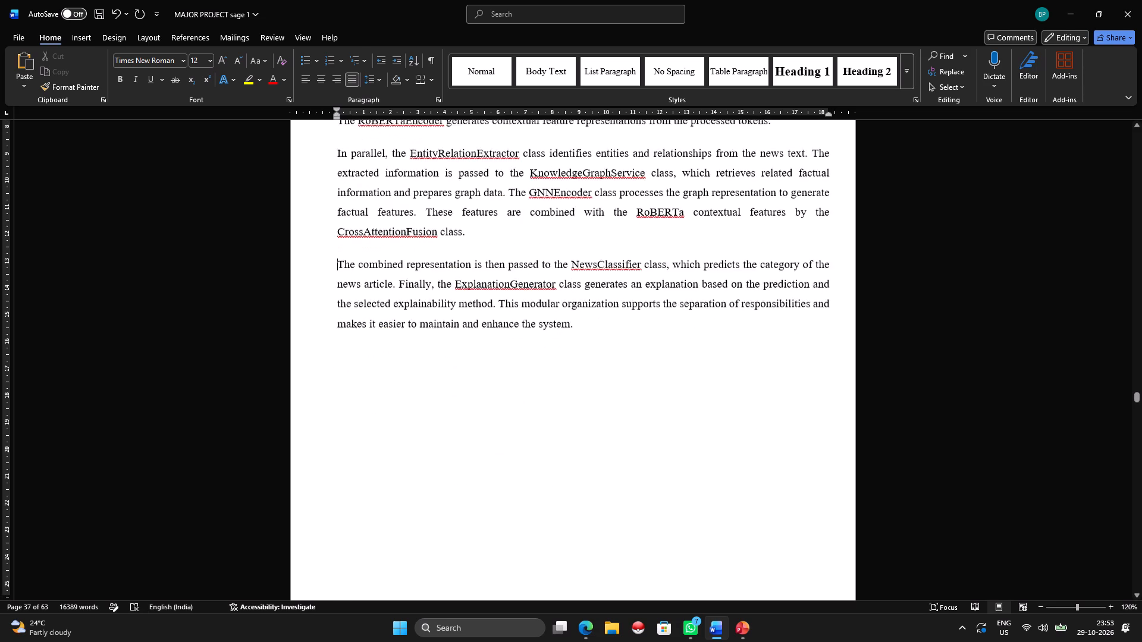
{"action": "scroll", "coordinate": [564, 402], "scroll_direction": "down", "scroll_amount": 5}
{"action": "scroll", "coordinate": [566, 402], "scroll_direction": "up", "scroll_amount": 5}
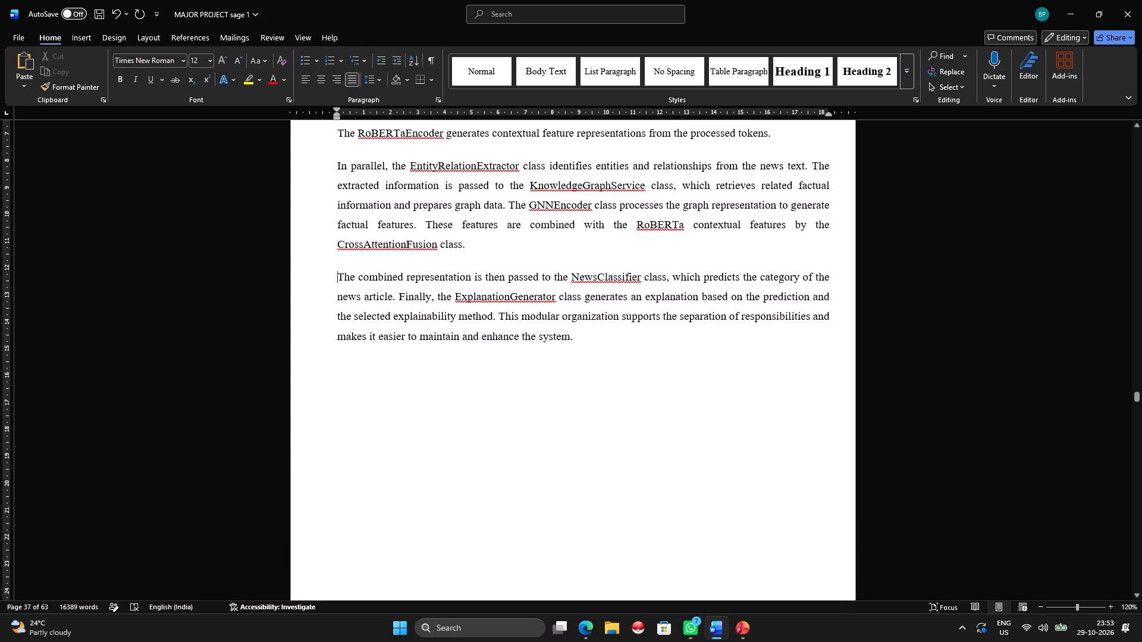
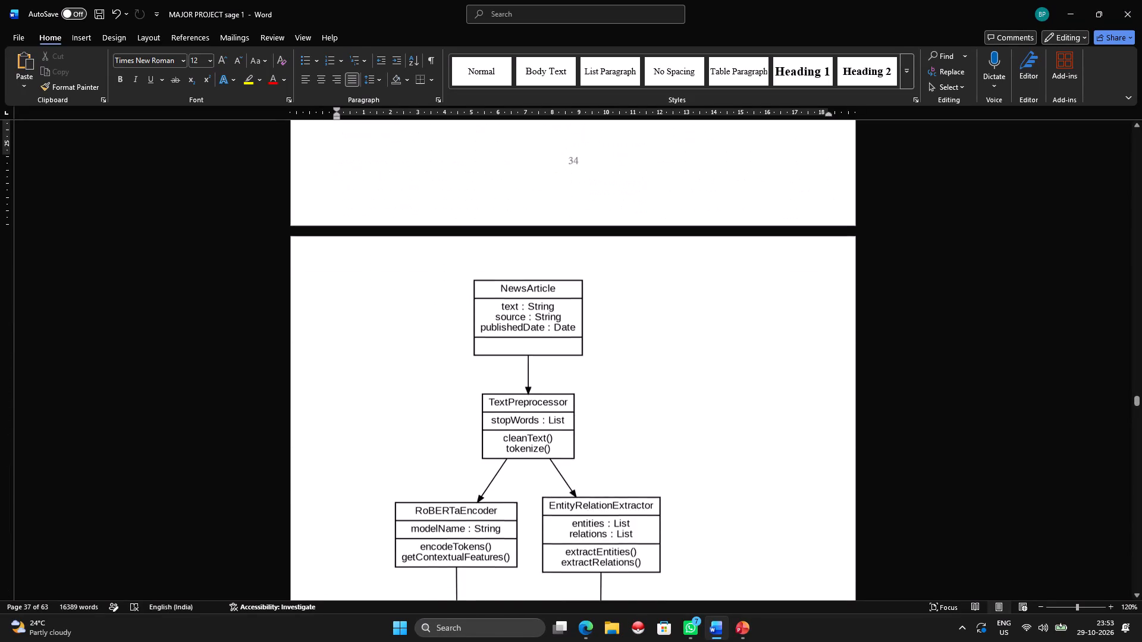
Align the heading "5.3.2.1 Components of Class Diagram:" with the page margin using a 0 cm first-line indent, and narrow the gap after its number.
{"action": "scroll", "coordinate": [559, 466], "scroll_direction": "down", "scroll_amount": 2}
{"action": "scroll", "coordinate": [559, 466], "scroll_direction": "up", "scroll_amount": 20}
{"action": "scroll", "coordinate": [559, 466], "scroll_direction": "up", "scroll_amount": 5}
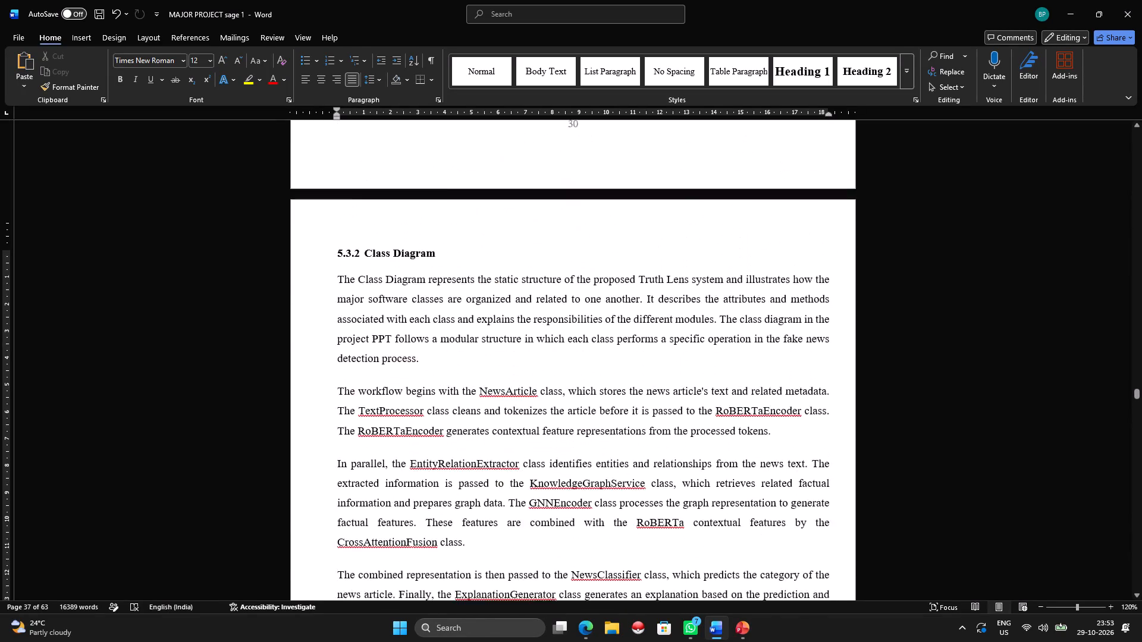
{"action": "scroll", "coordinate": [559, 421], "scroll_direction": "up", "scroll_amount": 3}
{"action": "scroll", "coordinate": [559, 421], "scroll_direction": "down", "scroll_amount": 20}
{"action": "scroll", "coordinate": [559, 421], "scroll_direction": "down", "scroll_amount": 14}
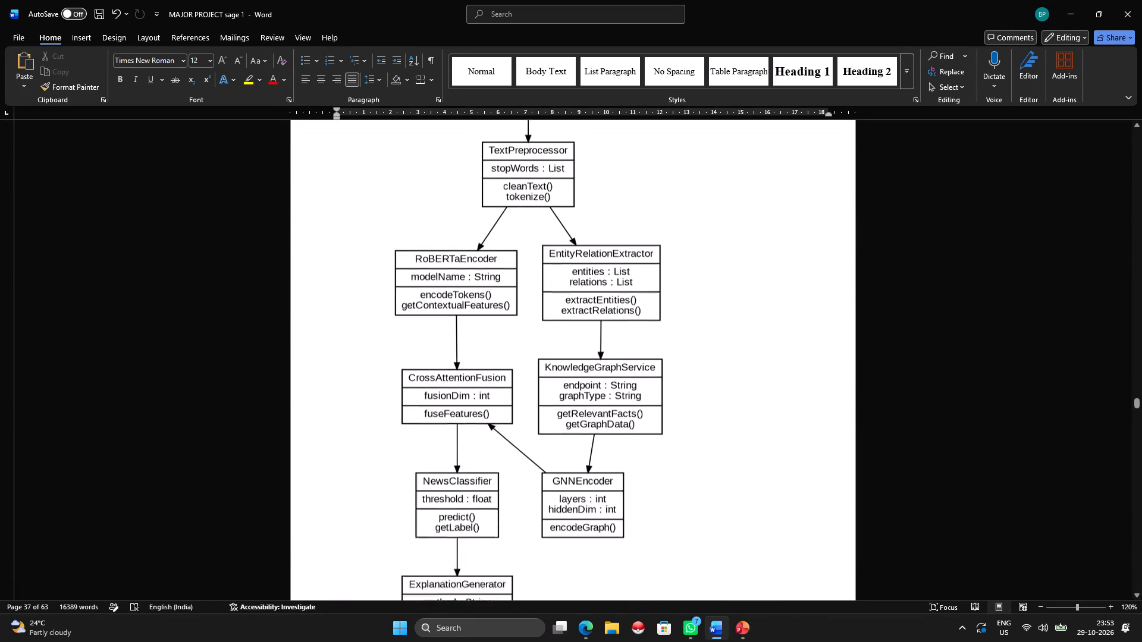
{"action": "scroll", "coordinate": [571, 424], "scroll_direction": "down", "scroll_amount": 6}
{"action": "scroll", "coordinate": [576, 474], "scroll_direction": "down", "scroll_amount": 7}
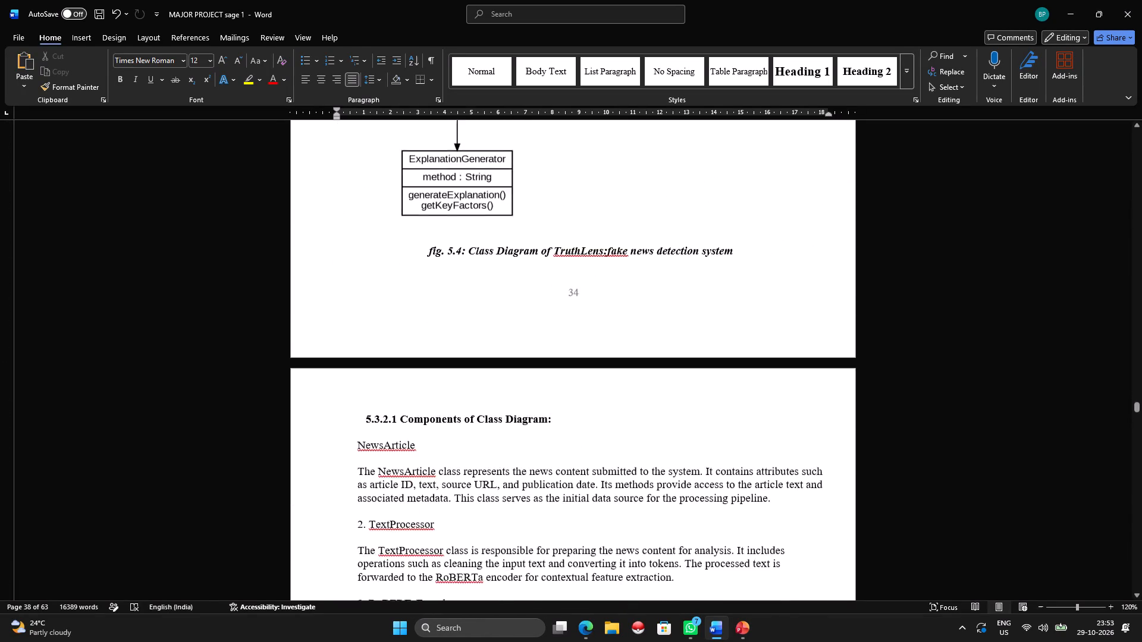
{"action": "scroll", "coordinate": [563, 470], "scroll_direction": "down", "scroll_amount": 2}
{"action": "scroll", "coordinate": [431, 424], "scroll_direction": "down", "scroll_amount": 3}
{"action": "left_click", "coordinate": [364, 222]}
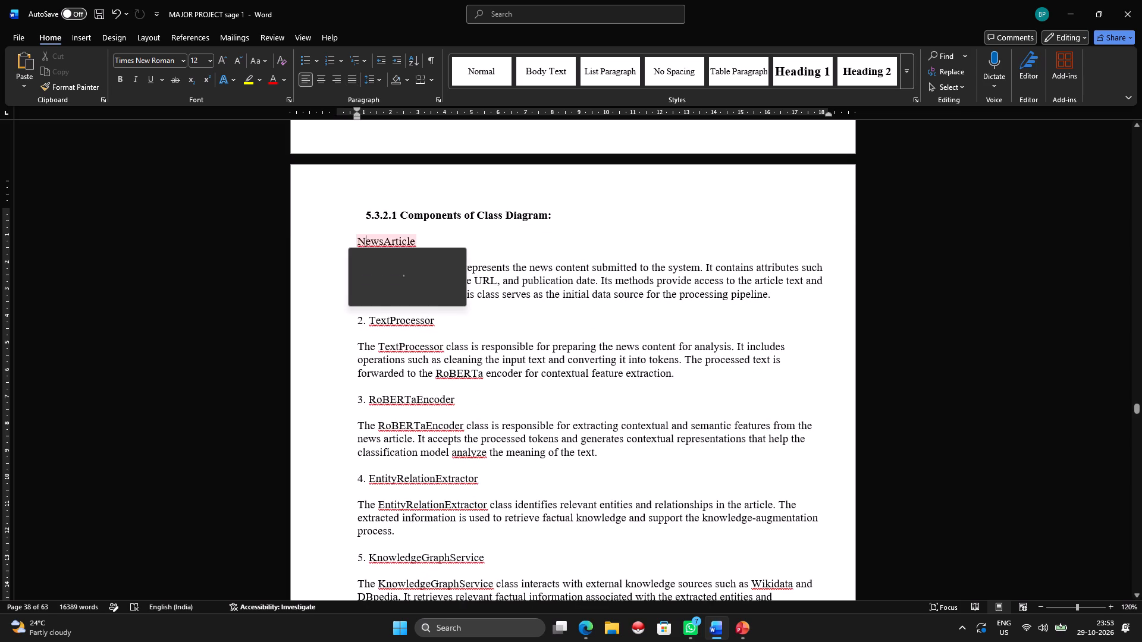
{"action": "left_click", "coordinate": [364, 210]}
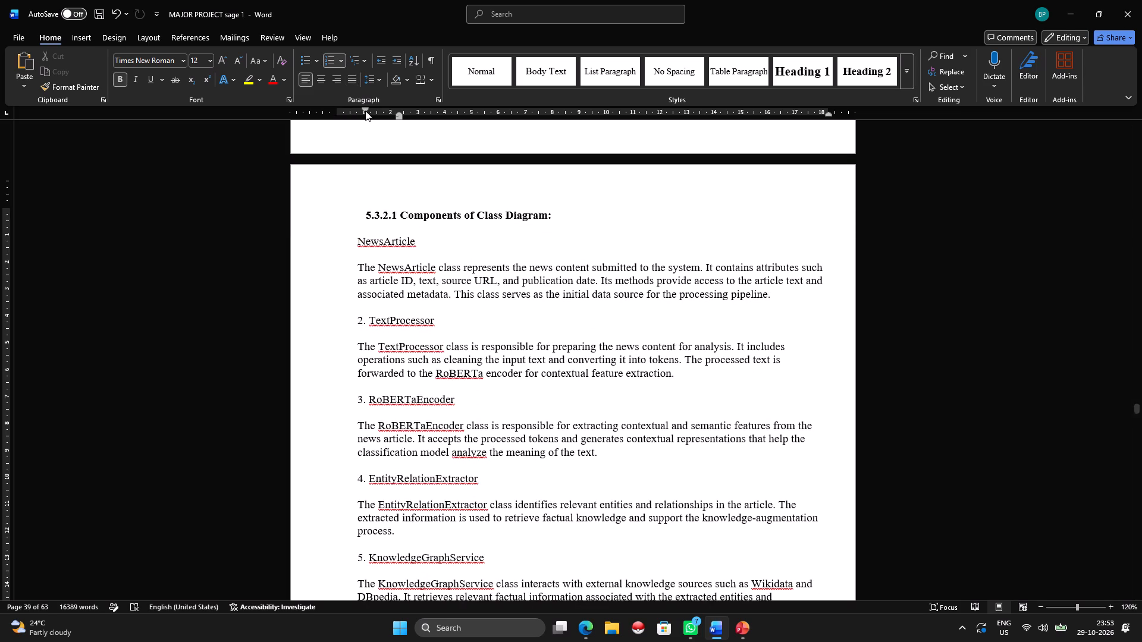
{"action": "left_click_drag", "start_coordinate": [364, 108], "coordinate": [340, 108]}
{"action": "left_click_drag", "start_coordinate": [399, 113], "coordinate": [375, 115]}
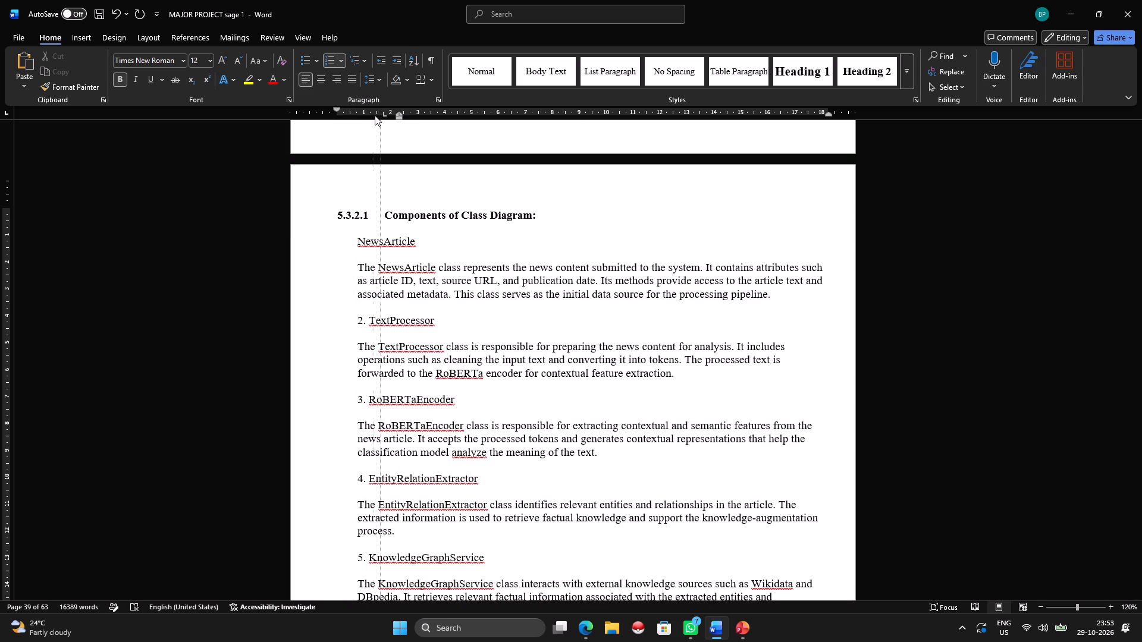
{"action": "left_click_drag", "start_coordinate": [375, 115], "coordinate": [371, 116]}
Number the NewsArticle component title by inserting "1." in front of it.
{"action": "left_click", "coordinate": [356, 243]}
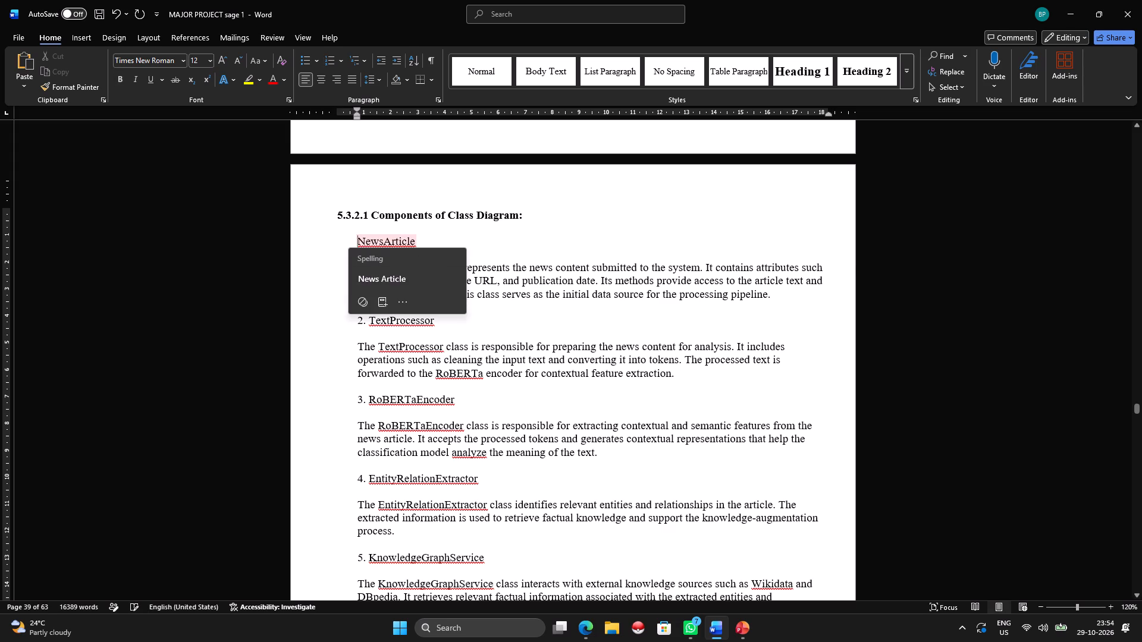
{"action": "scroll", "coordinate": [438, 364], "scroll_direction": "up", "scroll_amount": 3}
{"action": "scroll", "coordinate": [438, 365], "scroll_direction": "down", "scroll_amount": 2}
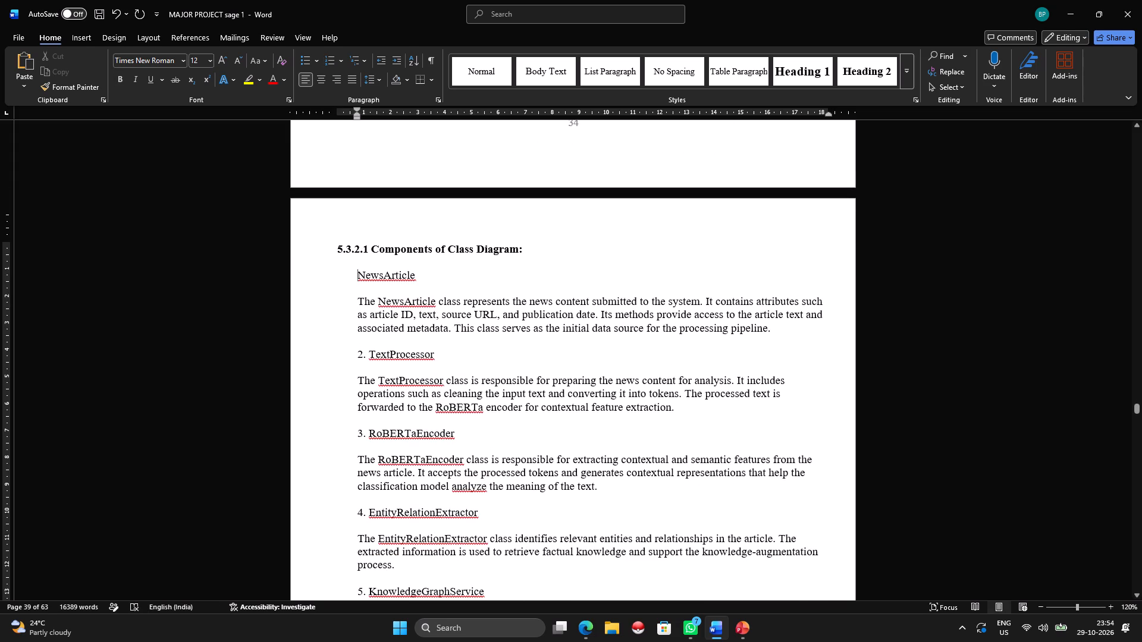
{"action": "type", "text": "1."}
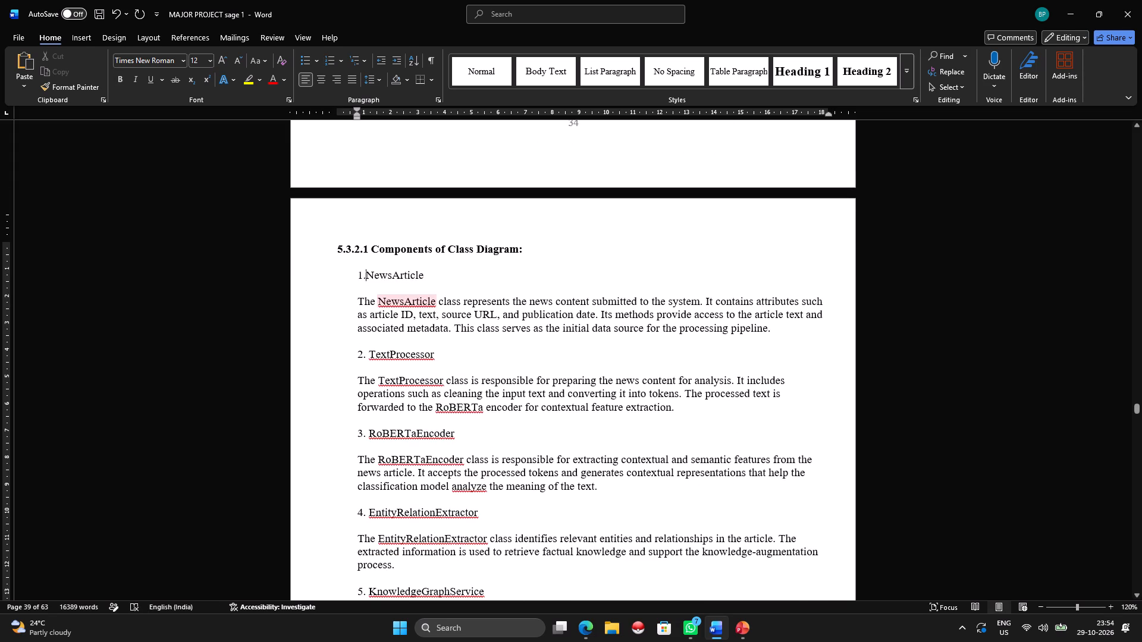
Replace "NewsArticle" with the spelling suggestion "News Article" in the description below the first component title.
{"action": "left_click", "coordinate": [406, 306]}
{"action": "left_click", "coordinate": [426, 338]}
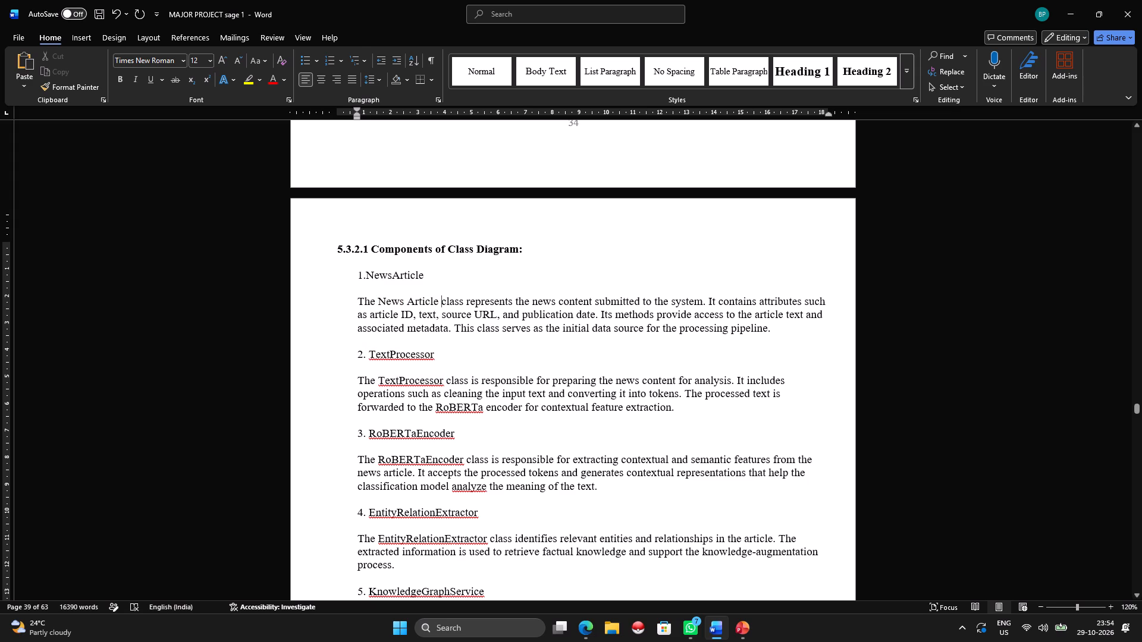
Align the "1.NewsArticle" title with the page margin by setting its first-line indent to 0 cm.
{"action": "left_click", "coordinate": [384, 275]}
{"action": "left_click", "coordinate": [393, 276]}
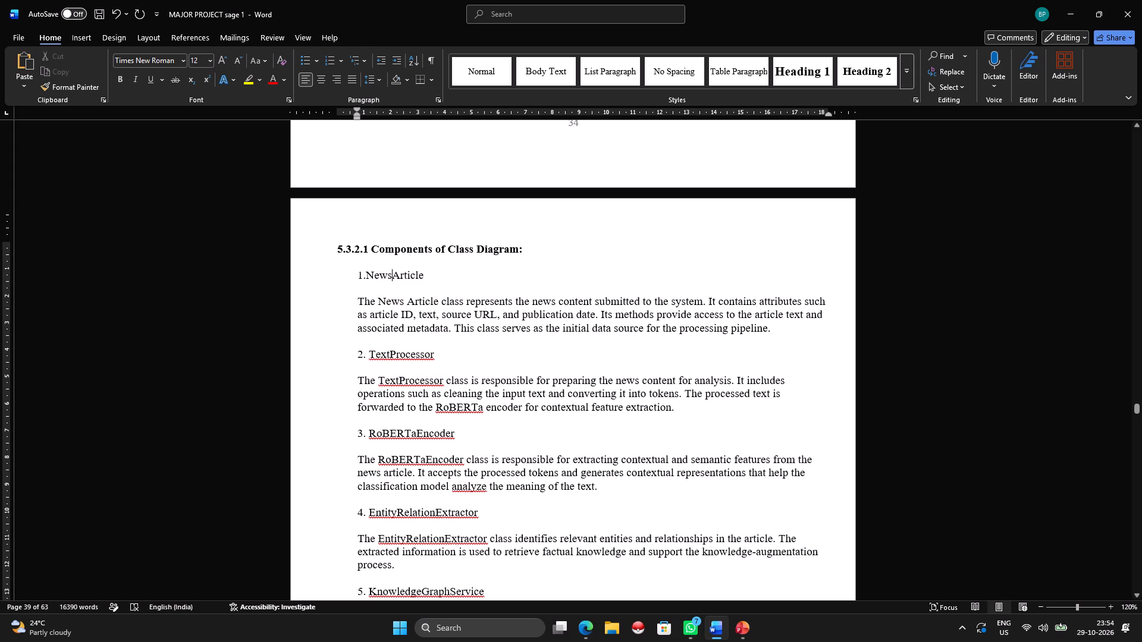
{"action": "left_click", "coordinate": [426, 276]}
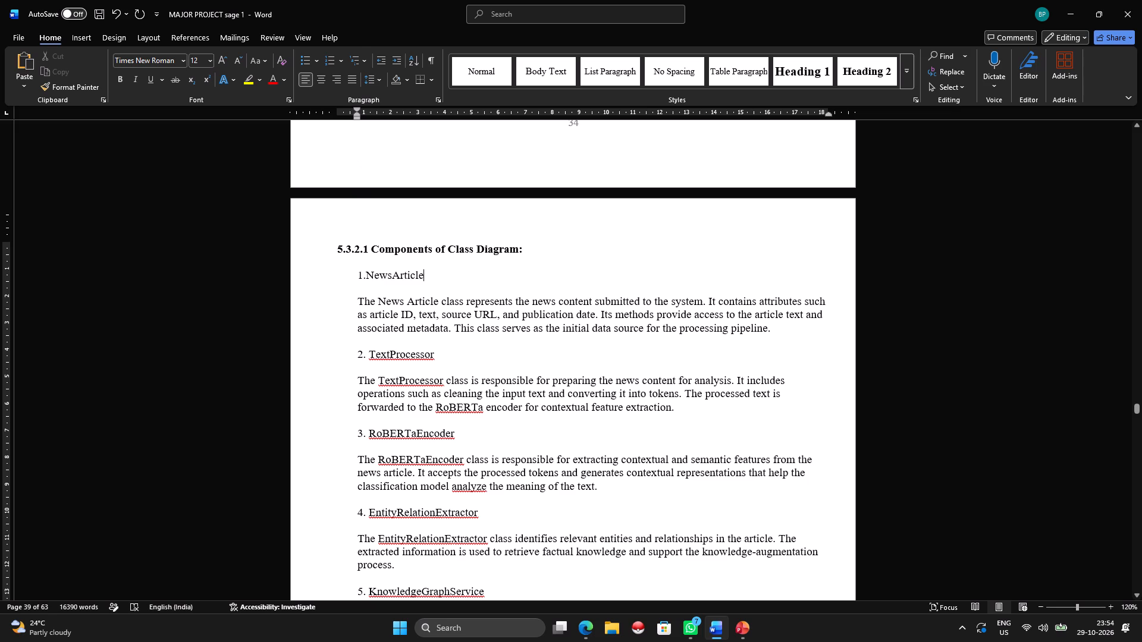
{"action": "left_click", "coordinate": [356, 279]}
{"action": "left_click_drag", "start_coordinate": [357, 107], "coordinate": [353, 107]}
{"action": "left_click_drag", "start_coordinate": [353, 107], "coordinate": [337, 107]}
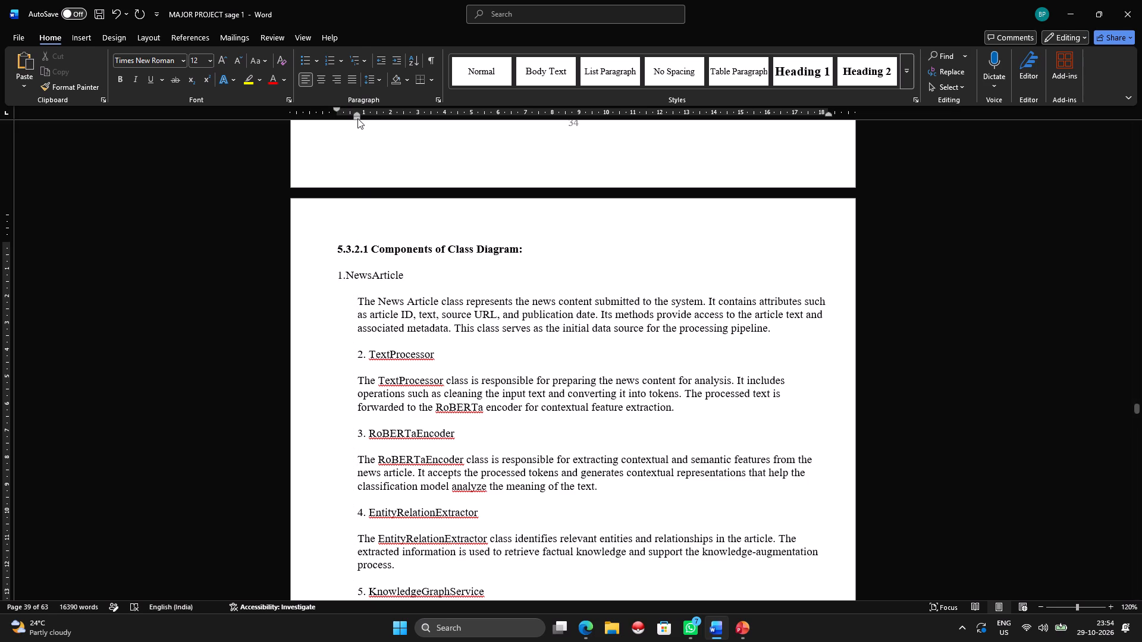
Set the first-line and hanging indents of the paragraph starting "The News Article class" to about 0.25 cm.
{"action": "left_click", "coordinate": [359, 301]}
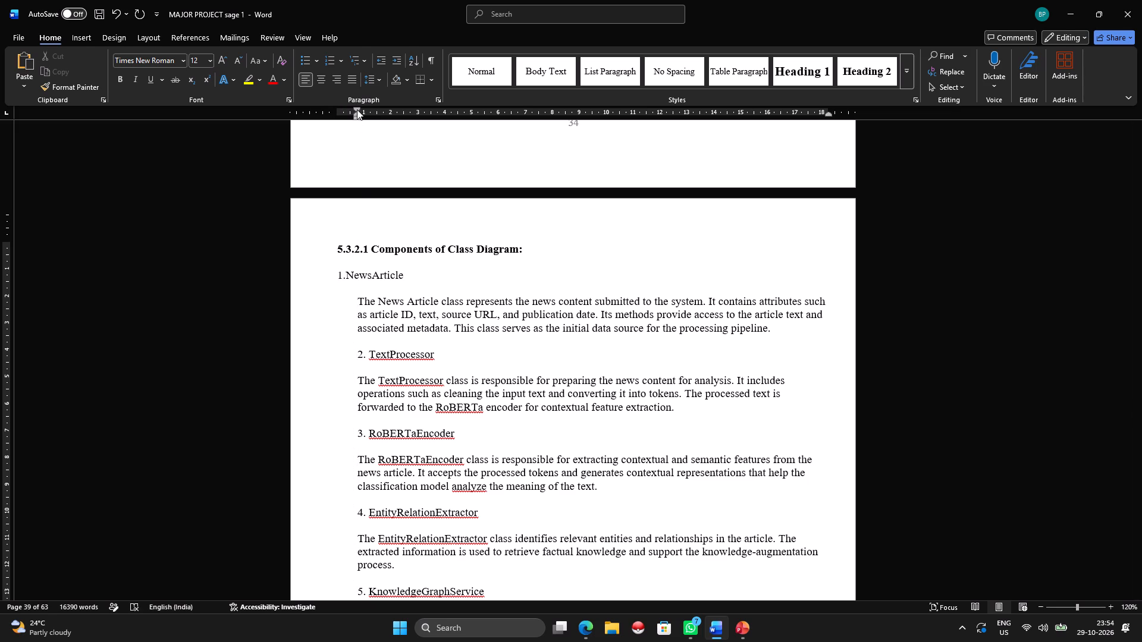
{"action": "left_click", "coordinate": [357, 110]}
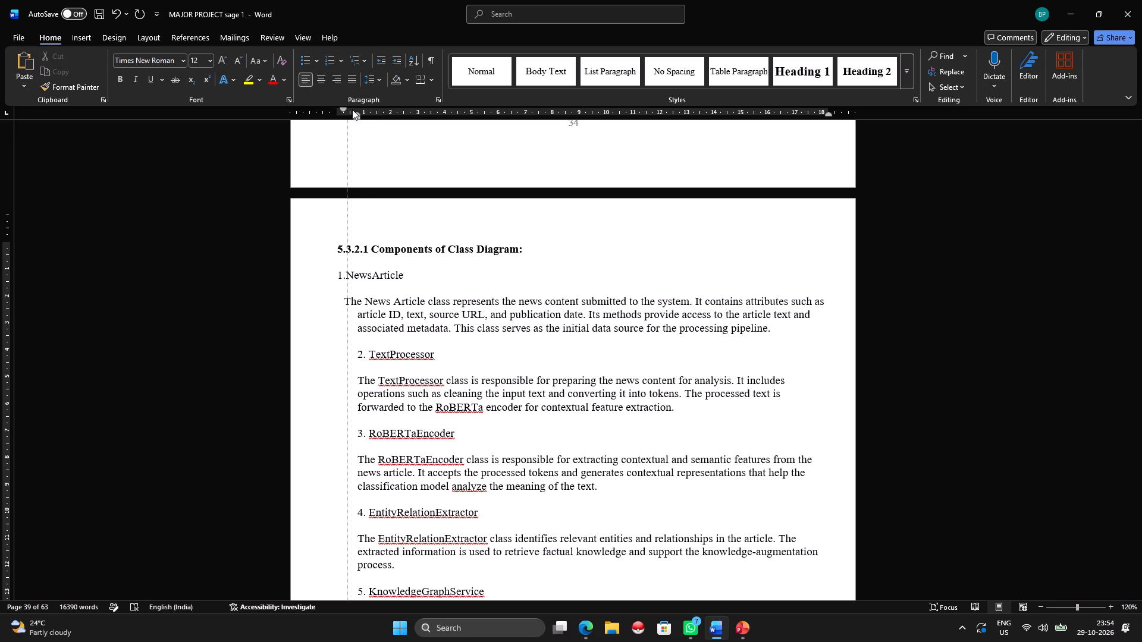
{"action": "left_click_drag", "start_coordinate": [357, 112], "coordinate": [348, 112]}
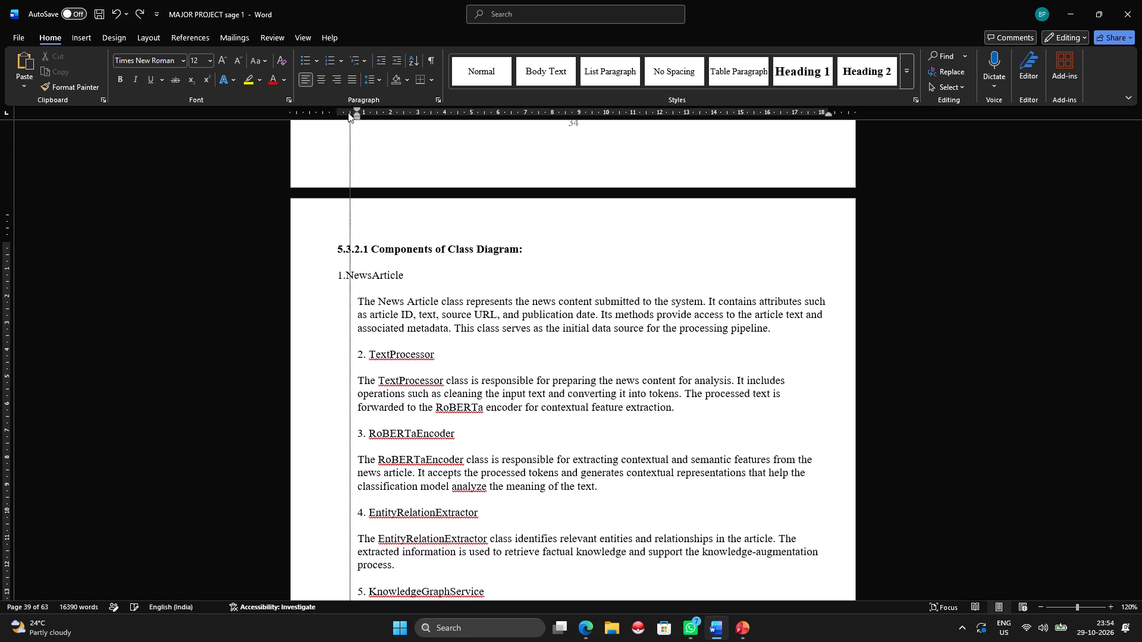
{"action": "left_click_drag", "start_coordinate": [348, 112], "coordinate": [343, 112]}
{"action": "left_click_drag", "start_coordinate": [356, 109], "coordinate": [346, 109]}
Set the first-line and hanging indents of components 2 to 9, from TextProcessor through the ExplanationGenerator description, to about 0.25 cm.
{"action": "scroll", "coordinate": [396, 221], "scroll_direction": "down", "scroll_amount": 3}
{"action": "left_click", "coordinate": [378, 258]}
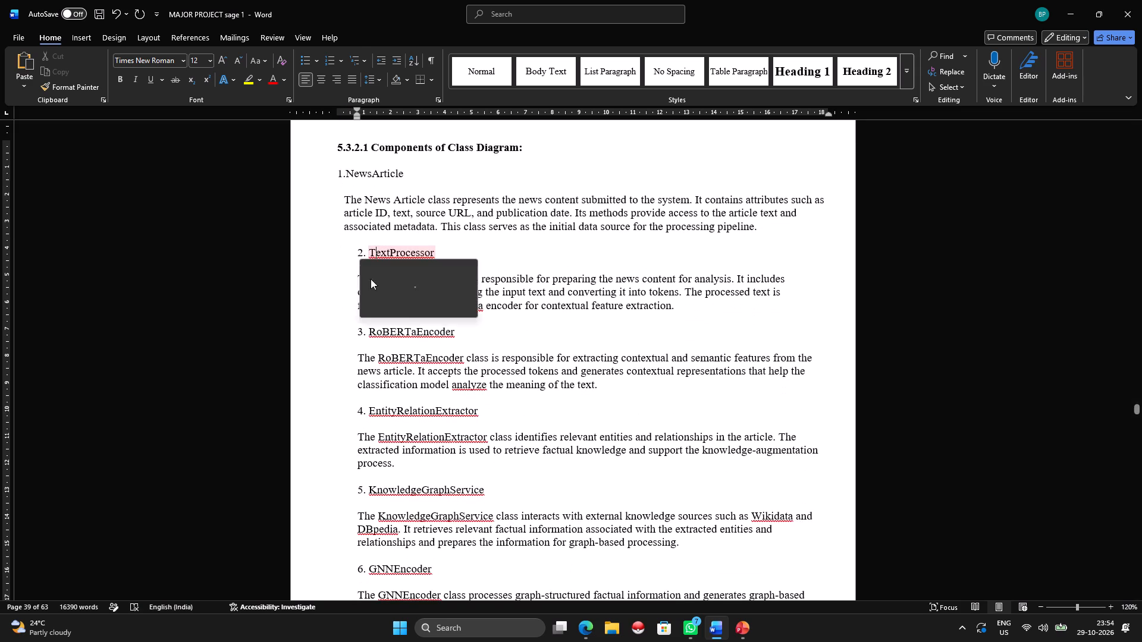
{"action": "left_click", "coordinate": [356, 247]}
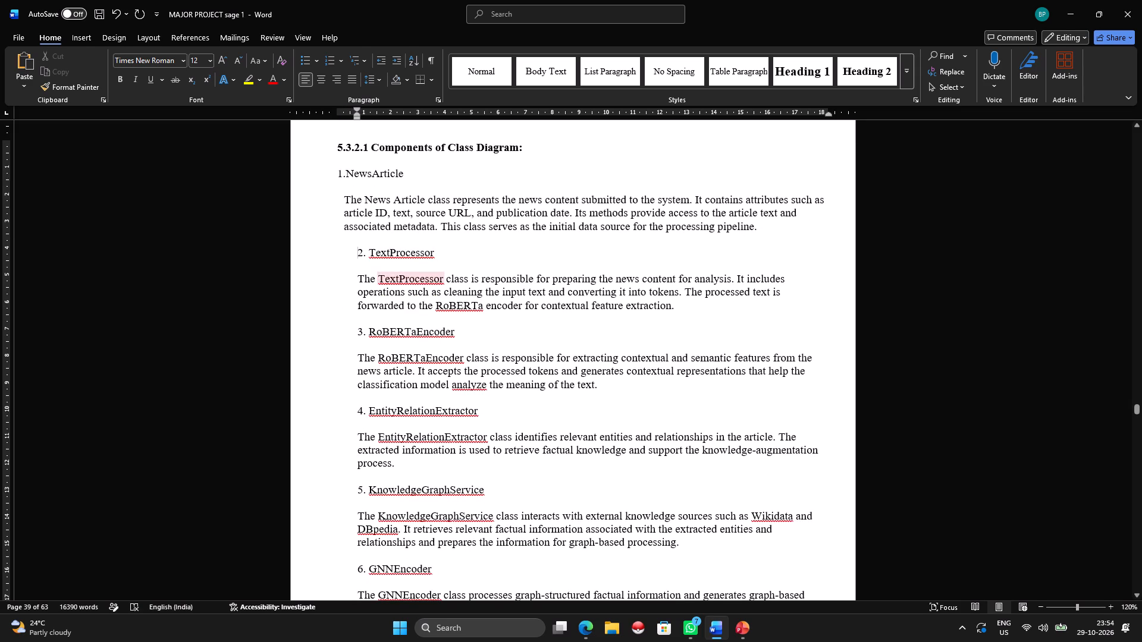
{"action": "left_click_drag", "start_coordinate": [357, 251], "coordinate": [406, 594]}
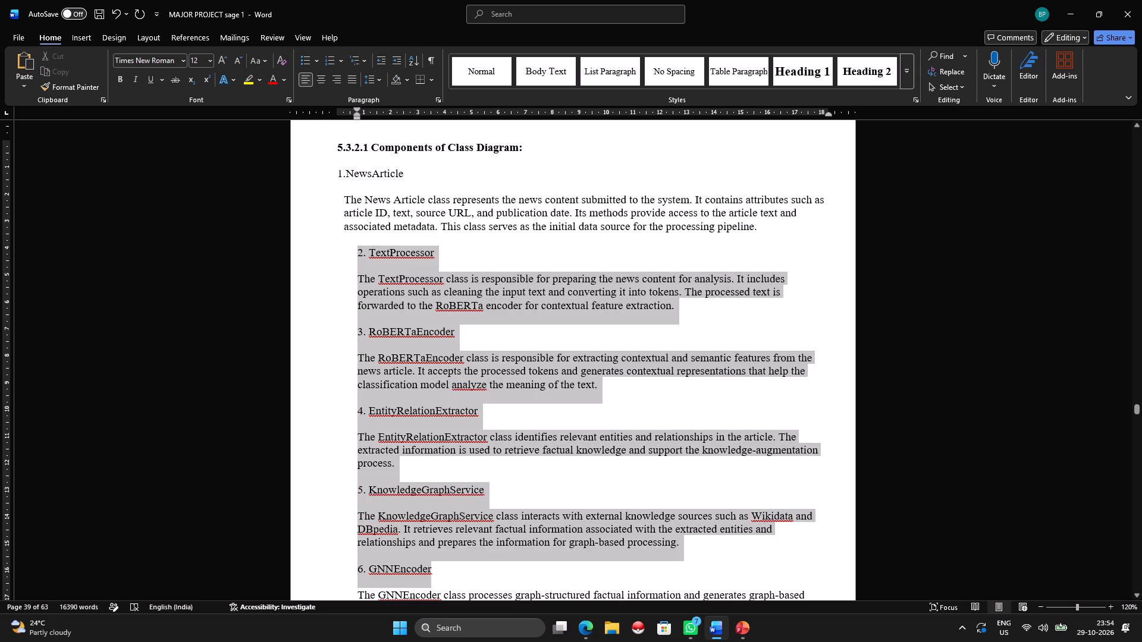
{"action": "left_click_drag", "start_coordinate": [406, 594], "coordinate": [454, 294]}
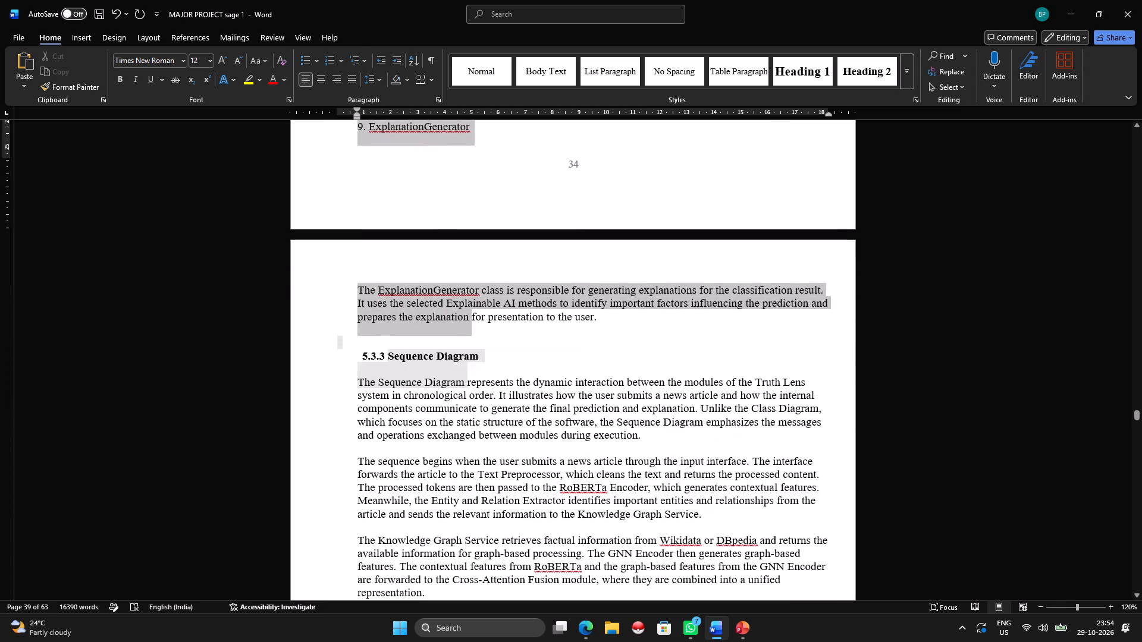
{"action": "left_click_drag", "start_coordinate": [454, 294], "coordinate": [492, 256]}
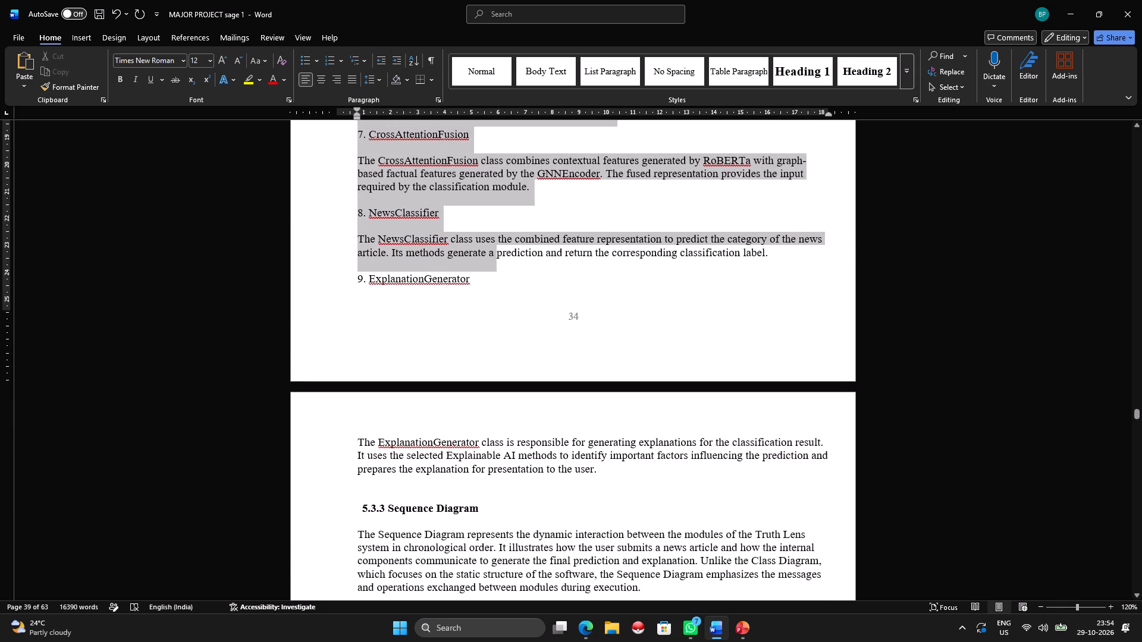
{"action": "left_click_drag", "start_coordinate": [492, 256], "coordinate": [482, 298]}
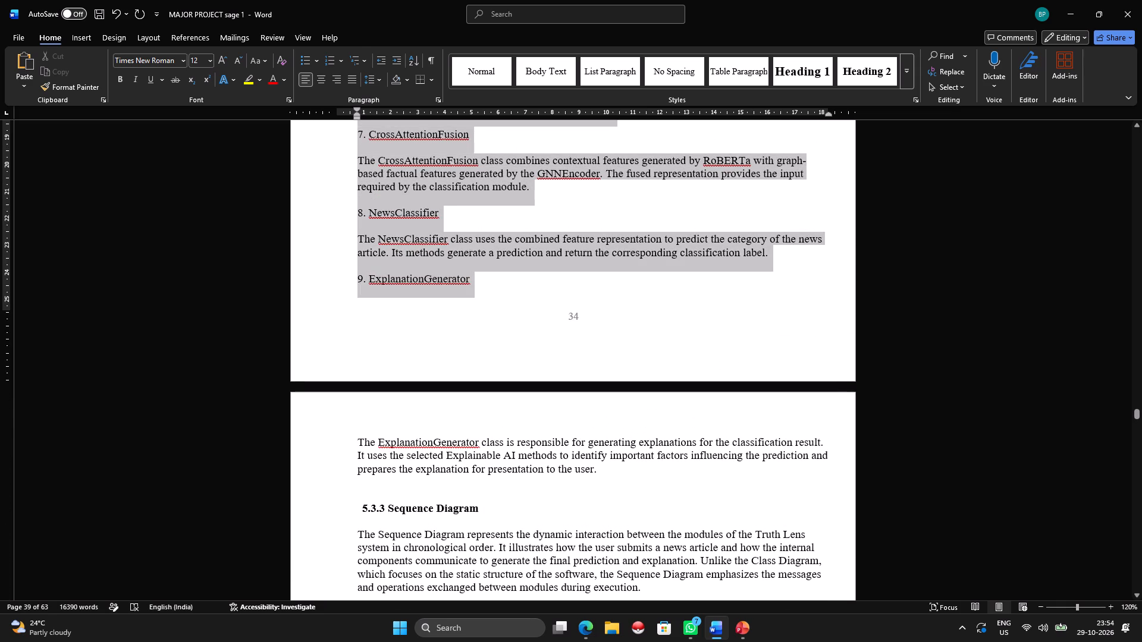
{"action": "left_click_drag", "start_coordinate": [482, 298], "coordinate": [598, 473]}
{"action": "left_click_drag", "start_coordinate": [356, 109], "coordinate": [338, 108]}
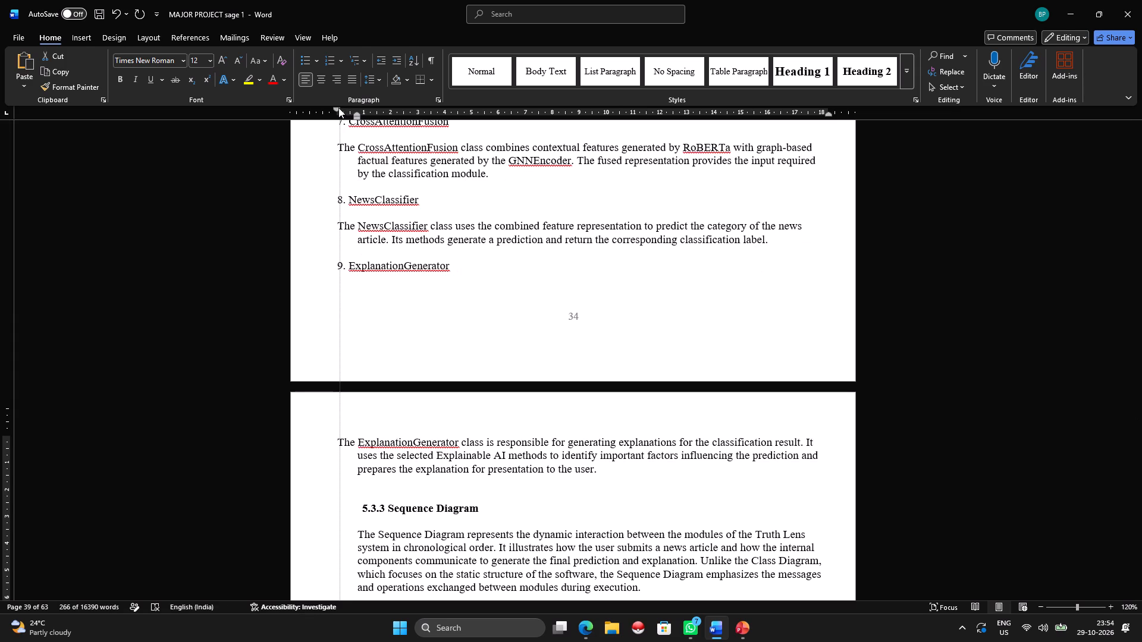
{"action": "left_click_drag", "start_coordinate": [338, 108], "coordinate": [343, 108]}
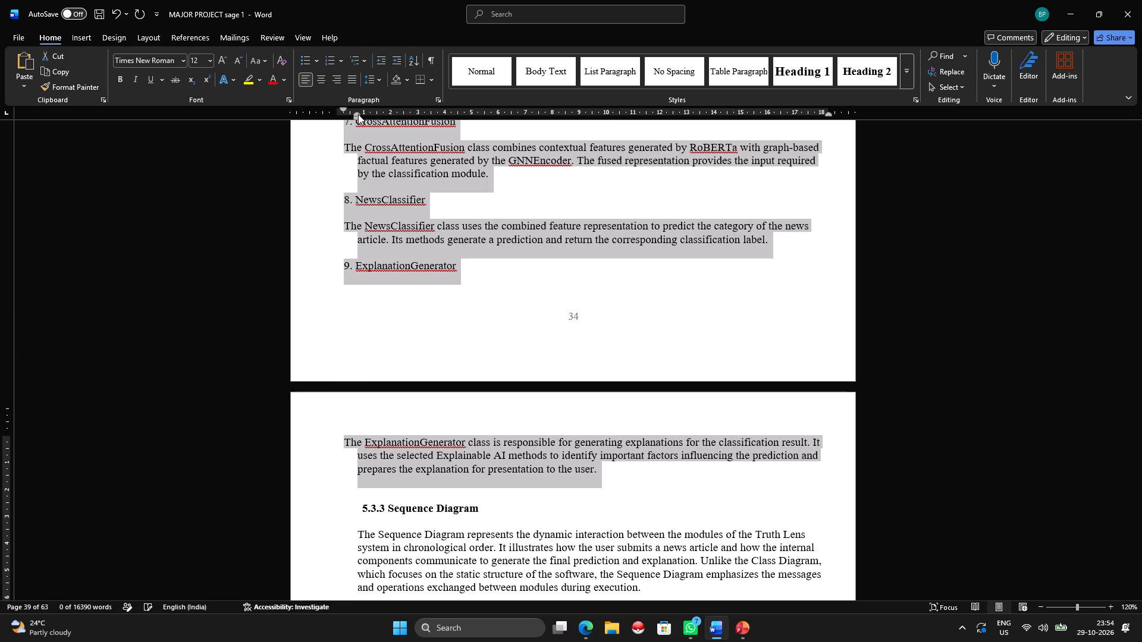
{"action": "left_click_drag", "start_coordinate": [358, 114], "coordinate": [345, 114]}
{"action": "left_click_drag", "start_coordinate": [357, 112], "coordinate": [345, 112]}
{"action": "scroll", "coordinate": [378, 264], "scroll_direction": "up", "scroll_amount": 4}
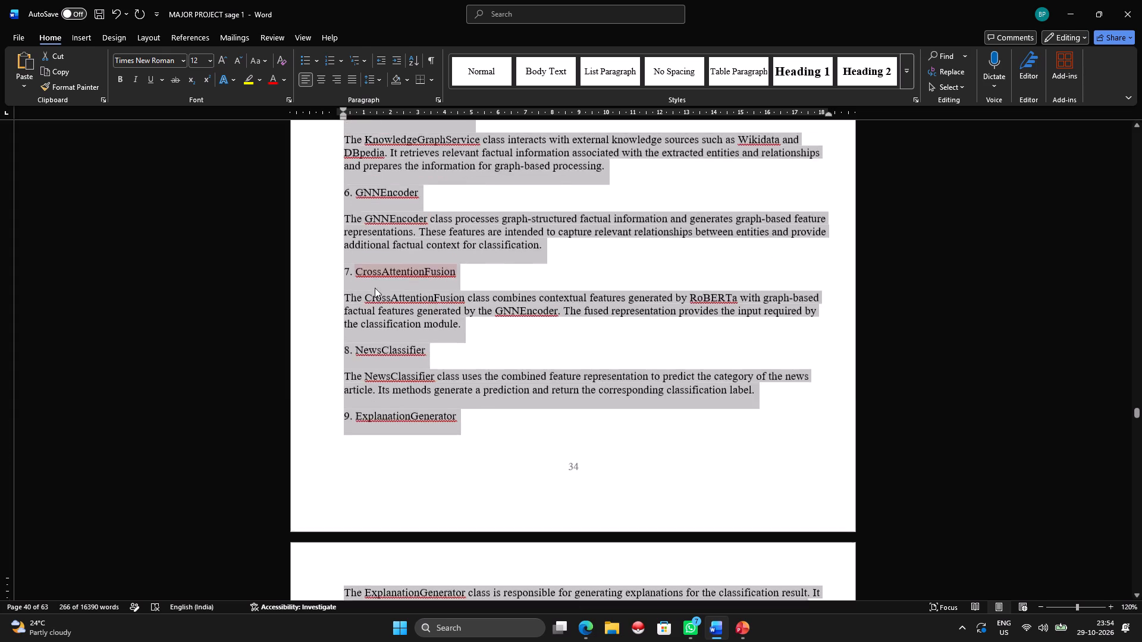
{"action": "scroll", "coordinate": [375, 288], "scroll_direction": "up", "scroll_amount": 12}
{"action": "left_click", "coordinate": [484, 335]}
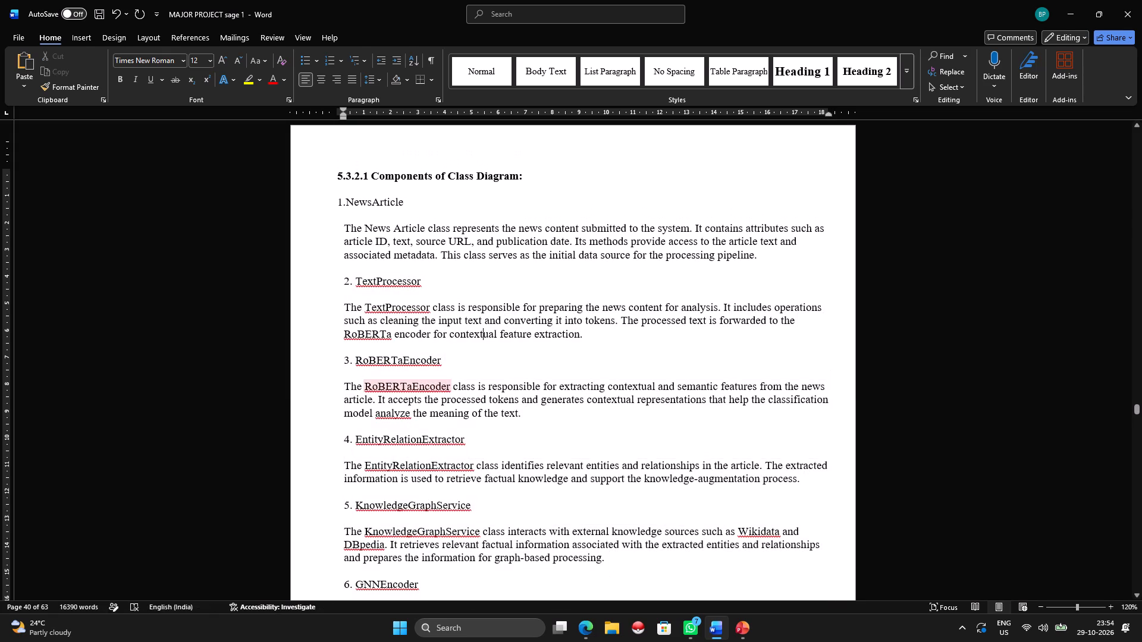
Set the first-line and hanging indents of components 2 to 9, from TextProcessor through the ExplanationGenerator description, to 0 cm.
{"action": "left_click", "coordinate": [339, 202]}
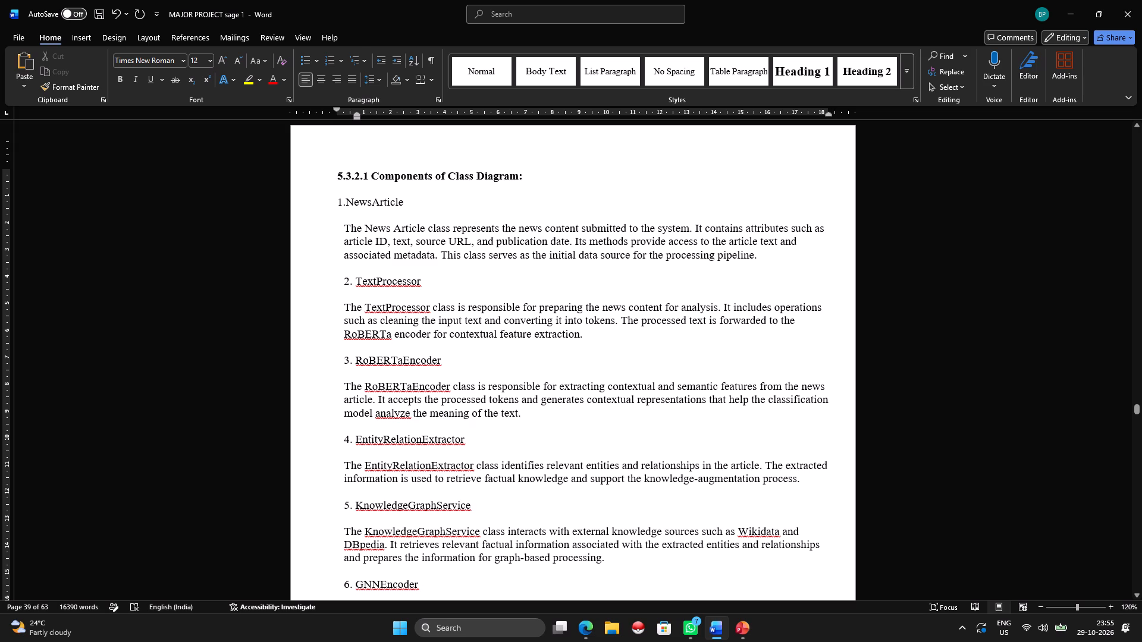
{"action": "left_click", "coordinate": [343, 285]}
{"action": "left_click", "coordinate": [337, 200]}
{"action": "left_click", "coordinate": [359, 213]}
{"action": "left_click", "coordinate": [343, 279]}
{"action": "left_click_drag", "start_coordinate": [343, 281], "coordinate": [362, 341]}
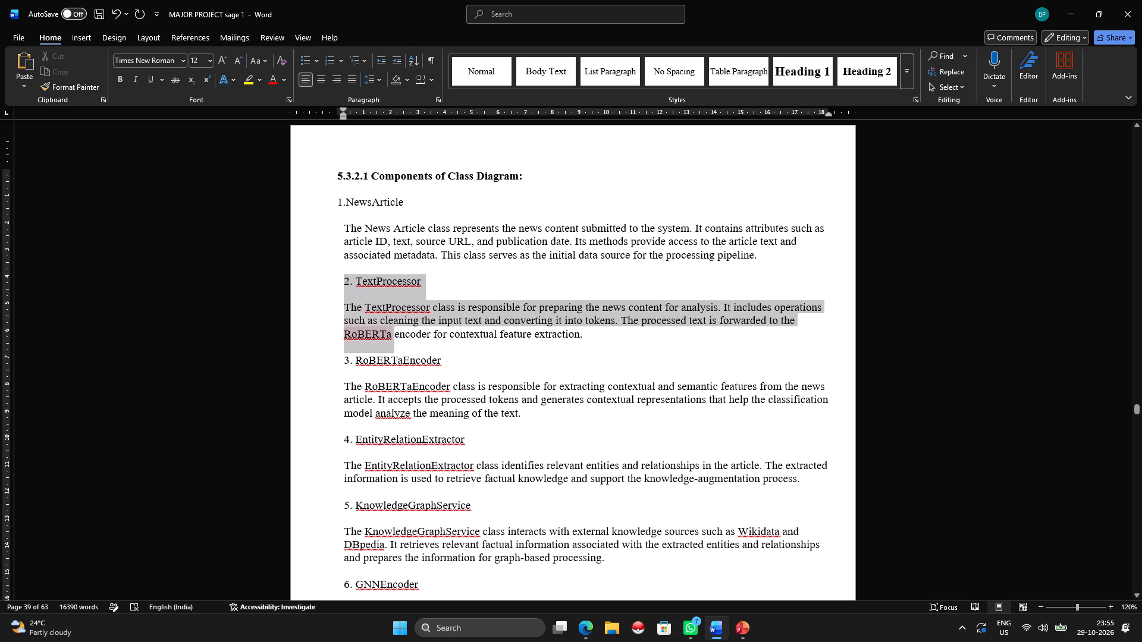
{"action": "left_click_drag", "start_coordinate": [362, 341], "coordinate": [435, 575]}
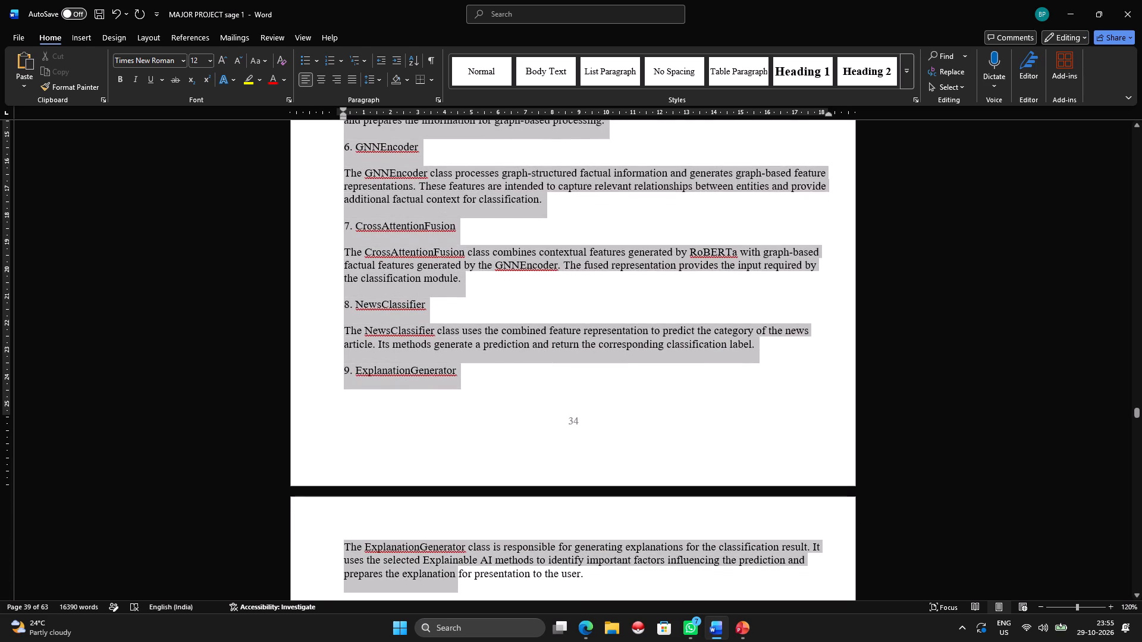
{"action": "left_click_drag", "start_coordinate": [435, 575], "coordinate": [583, 583]}
{"action": "scroll", "coordinate": [418, 423], "scroll_direction": "up", "scroll_amount": 5}
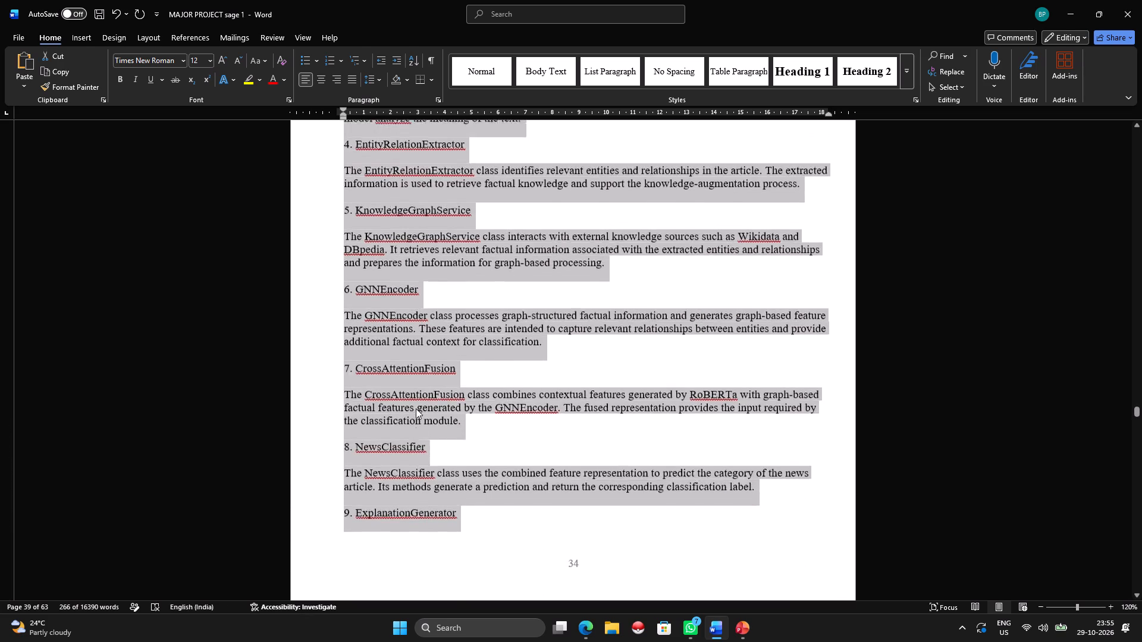
{"action": "scroll", "coordinate": [416, 408], "scroll_direction": "up", "scroll_amount": 6}
{"action": "scroll", "coordinate": [370, 303], "scroll_direction": "up", "scroll_amount": 1}
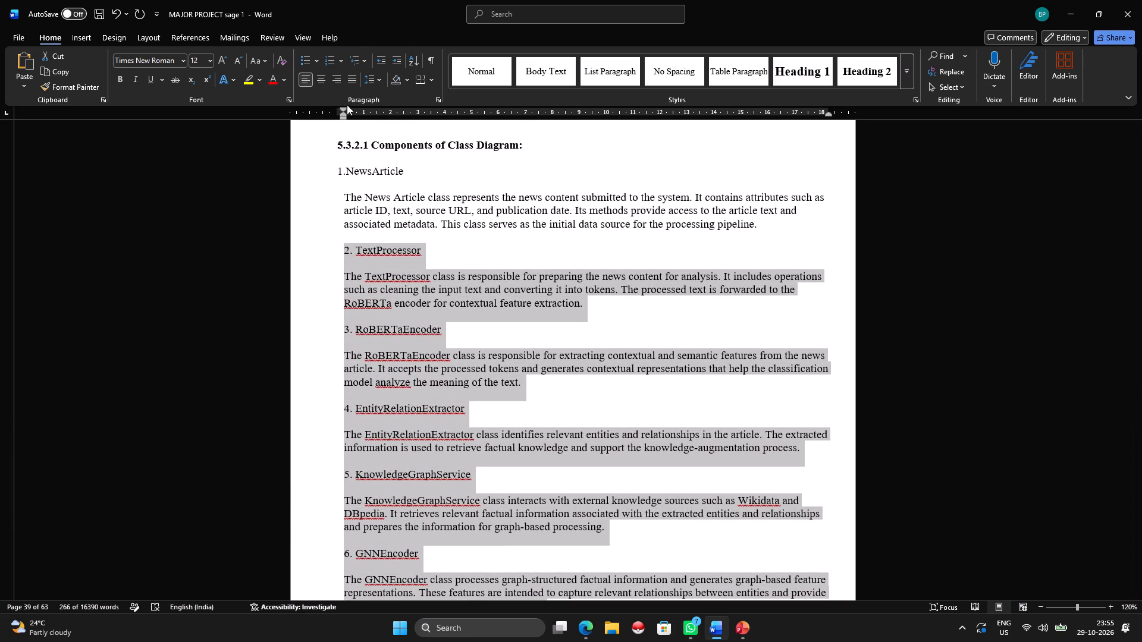
{"action": "left_click", "coordinate": [342, 107]}
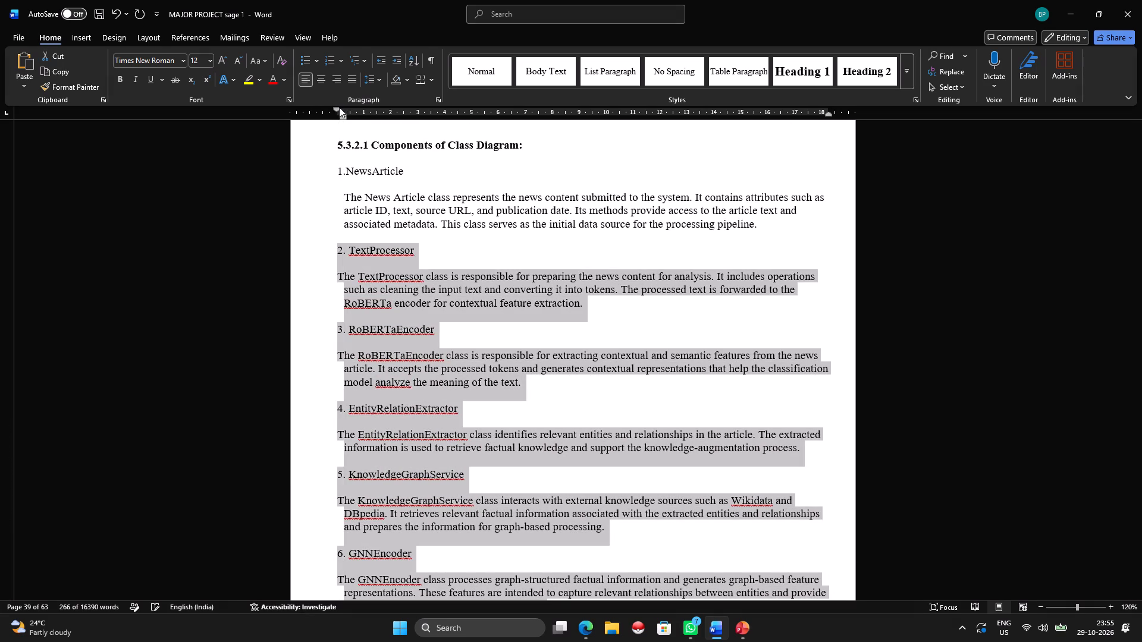
{"action": "left_click", "coordinate": [343, 113]}
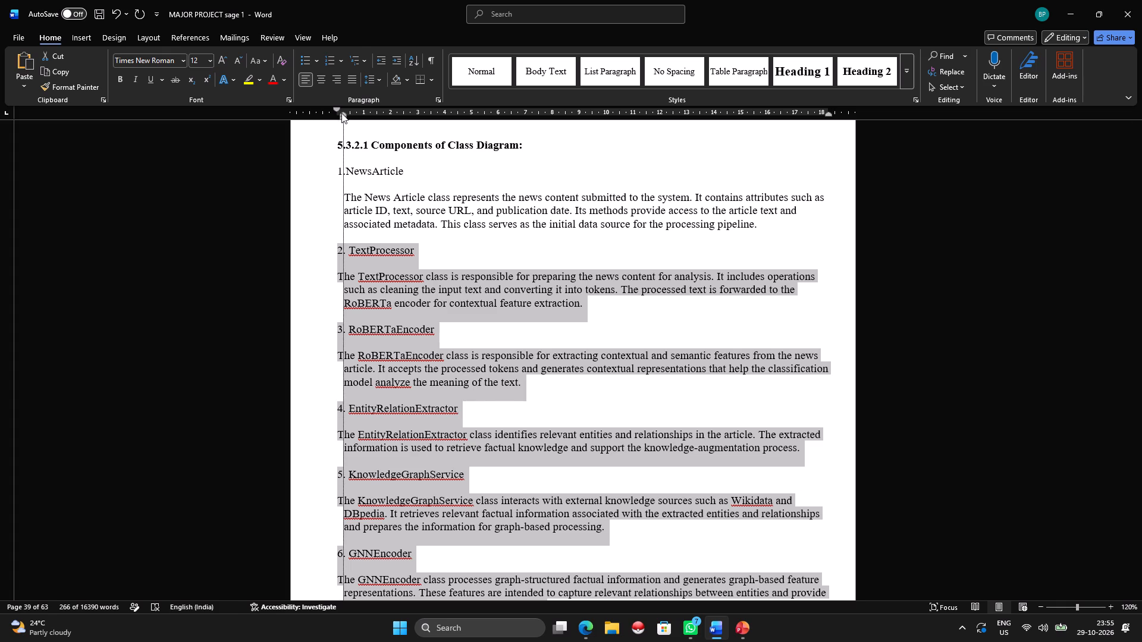
{"action": "left_click", "coordinate": [405, 260]}
{"action": "scroll", "coordinate": [431, 307], "scroll_direction": "up", "scroll_amount": 1}
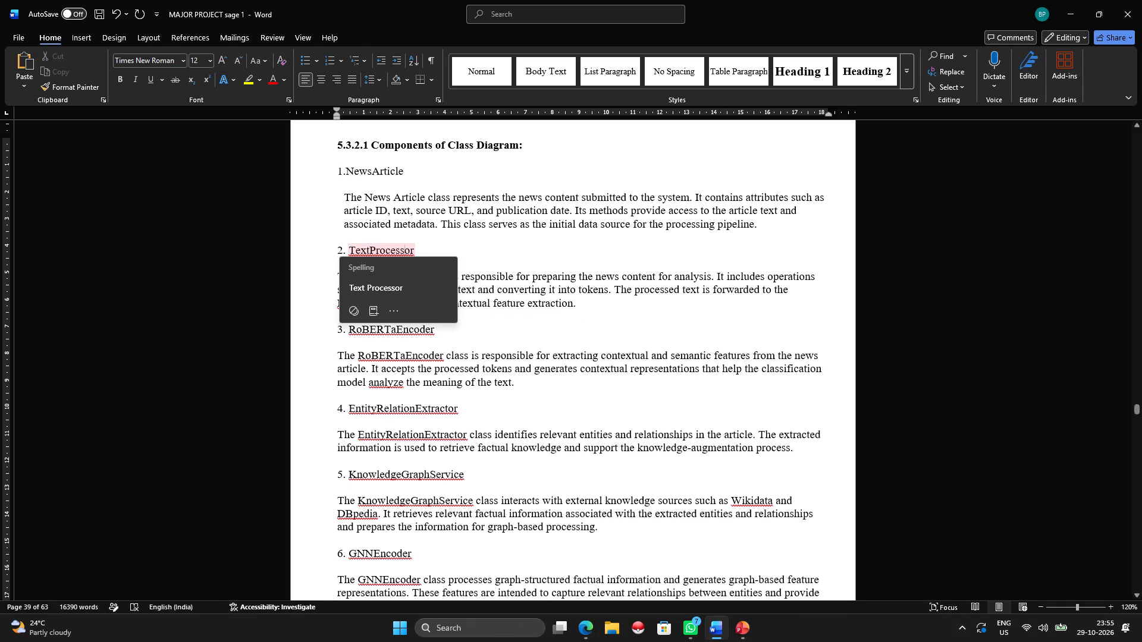
{"action": "left_click", "coordinate": [528, 330]}
Justify components 1 to 9, from the NewsArticle title through the ExplanationGenerator description, and set their line spacing to 1.5.
{"action": "scroll", "coordinate": [479, 403], "scroll_direction": "up", "scroll_amount": 3}
{"action": "scroll", "coordinate": [469, 389], "scroll_direction": "down", "scroll_amount": 2}
{"action": "scroll", "coordinate": [418, 280], "scroll_direction": "down", "scroll_amount": 2}
{"action": "scroll", "coordinate": [397, 200], "scroll_direction": "up", "scroll_amount": 1}
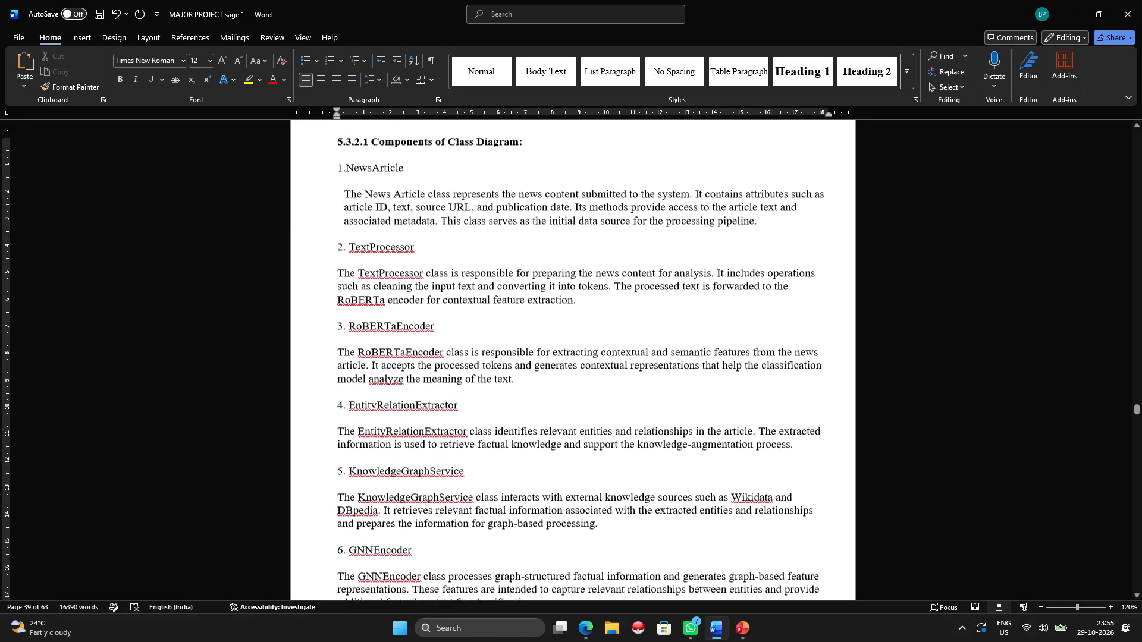
{"action": "scroll", "coordinate": [392, 199], "scroll_direction": "up", "scroll_amount": 1}
{"action": "left_click", "coordinate": [337, 204]}
{"action": "left_click_drag", "start_coordinate": [337, 204], "coordinate": [362, 237]}
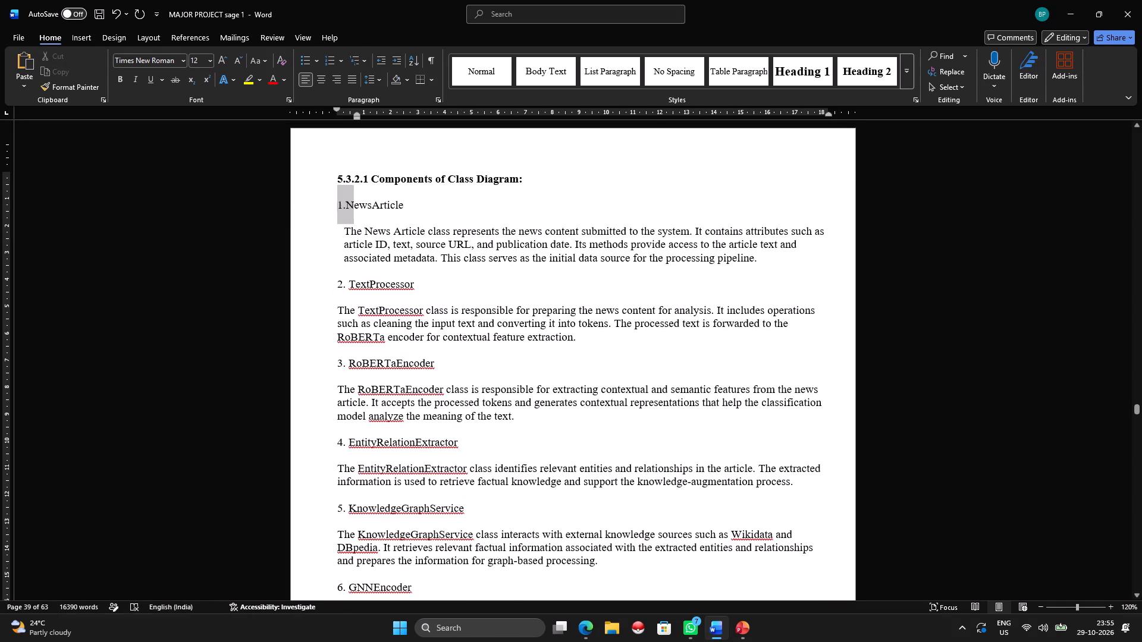
{"action": "left_click_drag", "start_coordinate": [362, 237], "coordinate": [652, 550]}
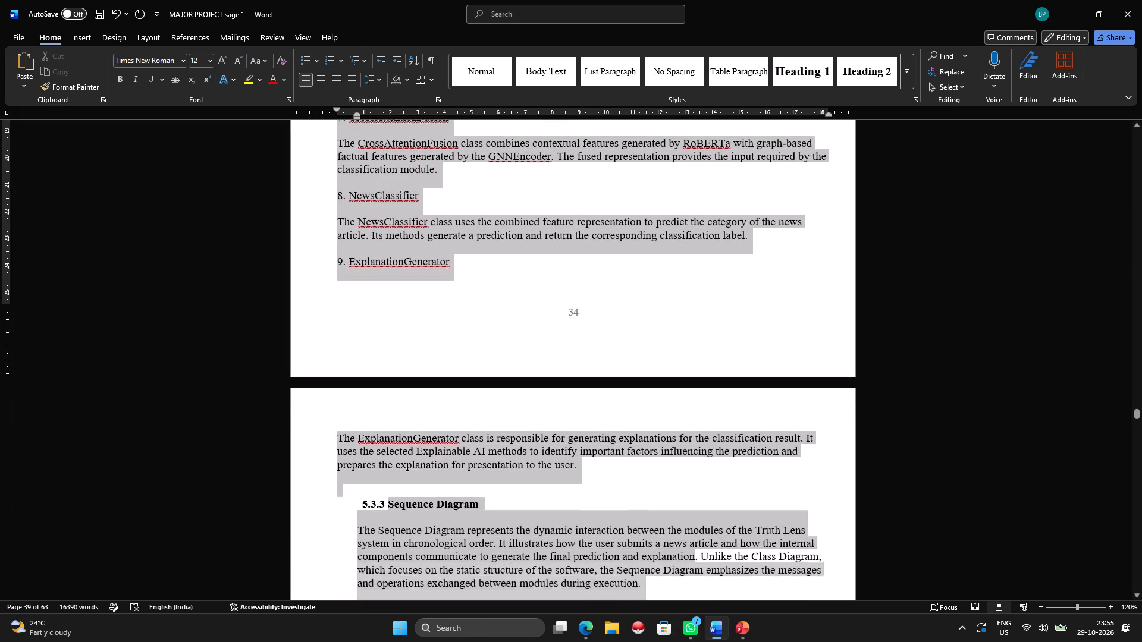
{"action": "left_click_drag", "start_coordinate": [652, 550], "coordinate": [617, 475]}
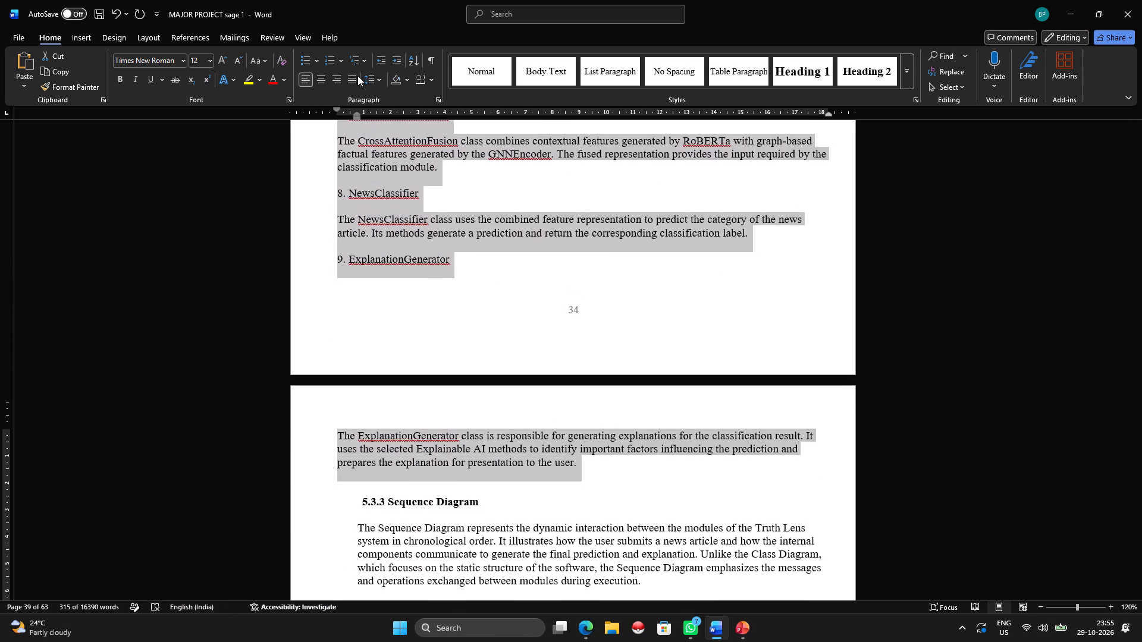
{"action": "left_click", "coordinate": [354, 75]}
{"action": "scroll", "coordinate": [396, 250], "scroll_direction": "up", "scroll_amount": 6}
{"action": "left_click", "coordinate": [370, 78]}
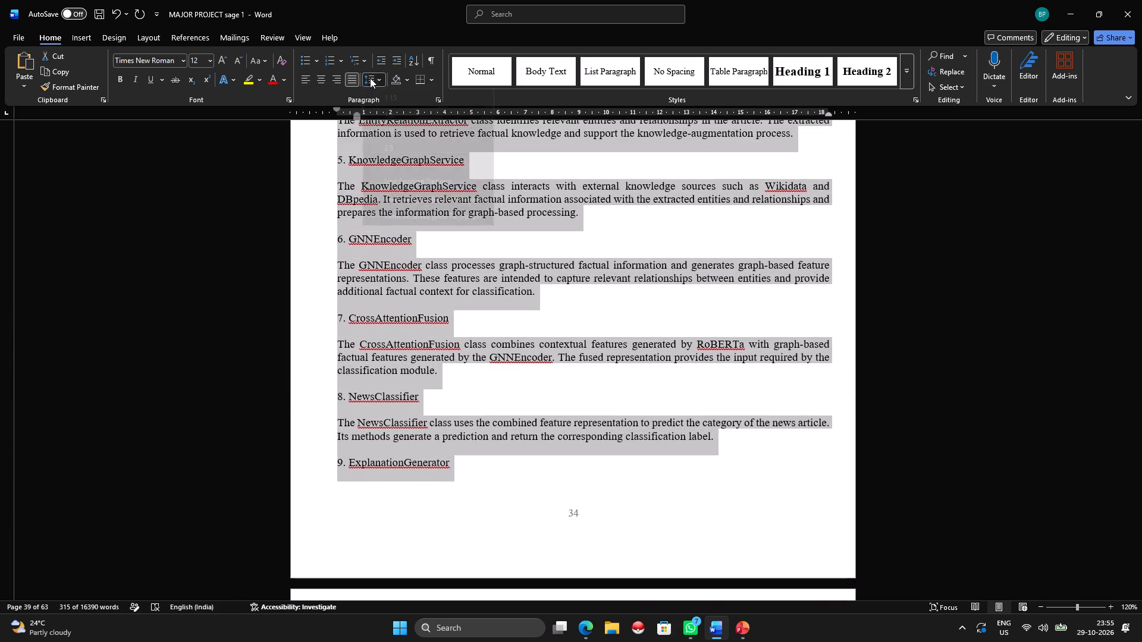
{"action": "left_click", "coordinate": [400, 127]}
{"action": "scroll", "coordinate": [431, 276], "scroll_direction": "up", "scroll_amount": 9}
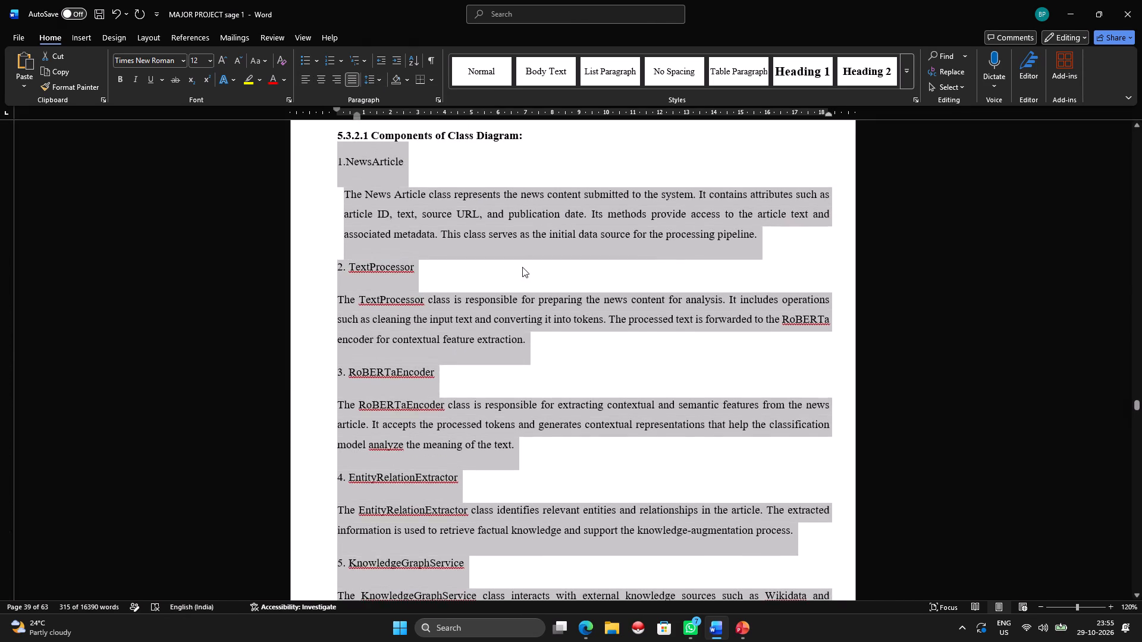
{"action": "left_click", "coordinate": [522, 267]}
{"action": "scroll", "coordinate": [492, 292], "scroll_direction": "up", "scroll_amount": 3}
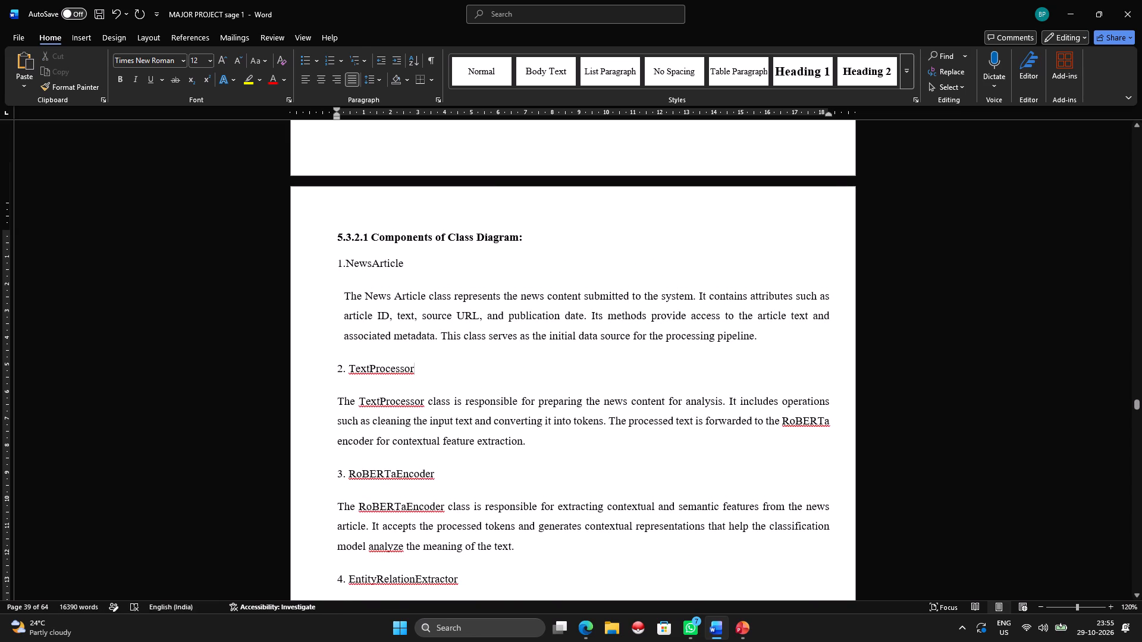
Push the "7. CrossAttentionFusion" title onto the page of its description by adding two blank paragraphs after the GNNEncoder description.
{"action": "scroll", "coordinate": [401, 328], "scroll_direction": "down", "scroll_amount": 5}
{"action": "scroll", "coordinate": [418, 416], "scroll_direction": "down", "scroll_amount": 4}
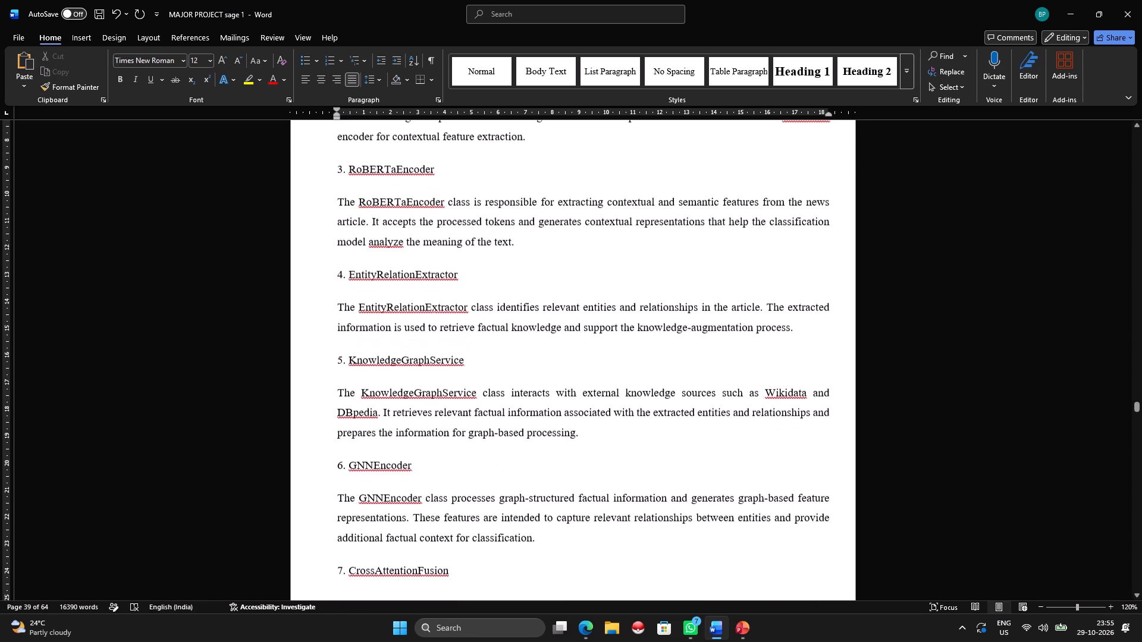
{"action": "scroll", "coordinate": [416, 407], "scroll_direction": "down", "scroll_amount": 10}
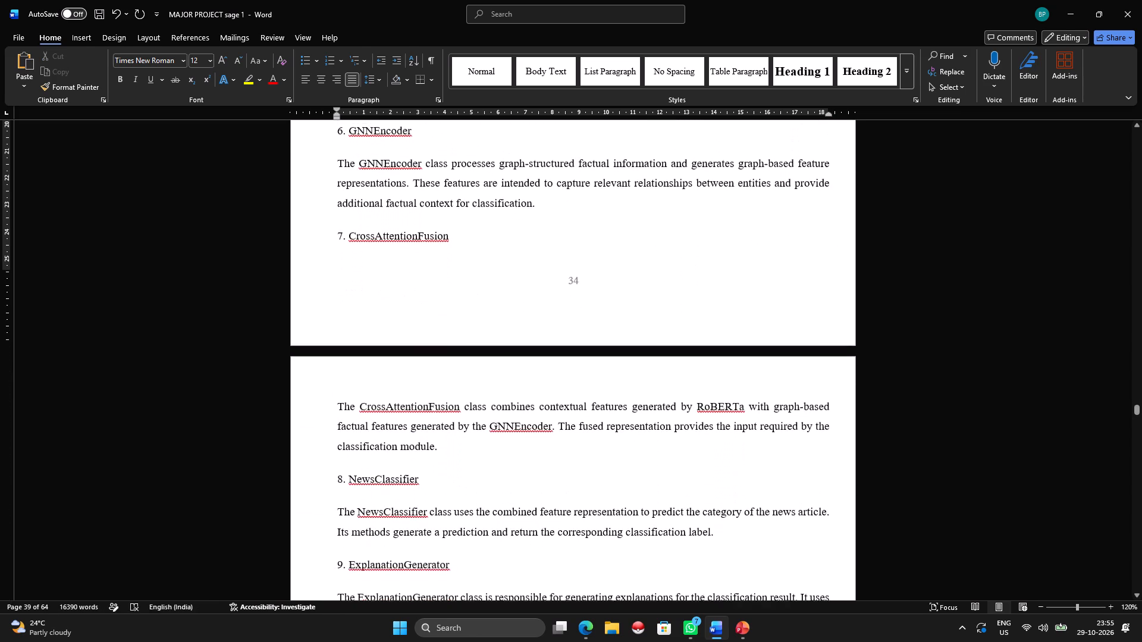
{"action": "left_click", "coordinate": [551, 200]}
{"action": "key", "text": "Return"}
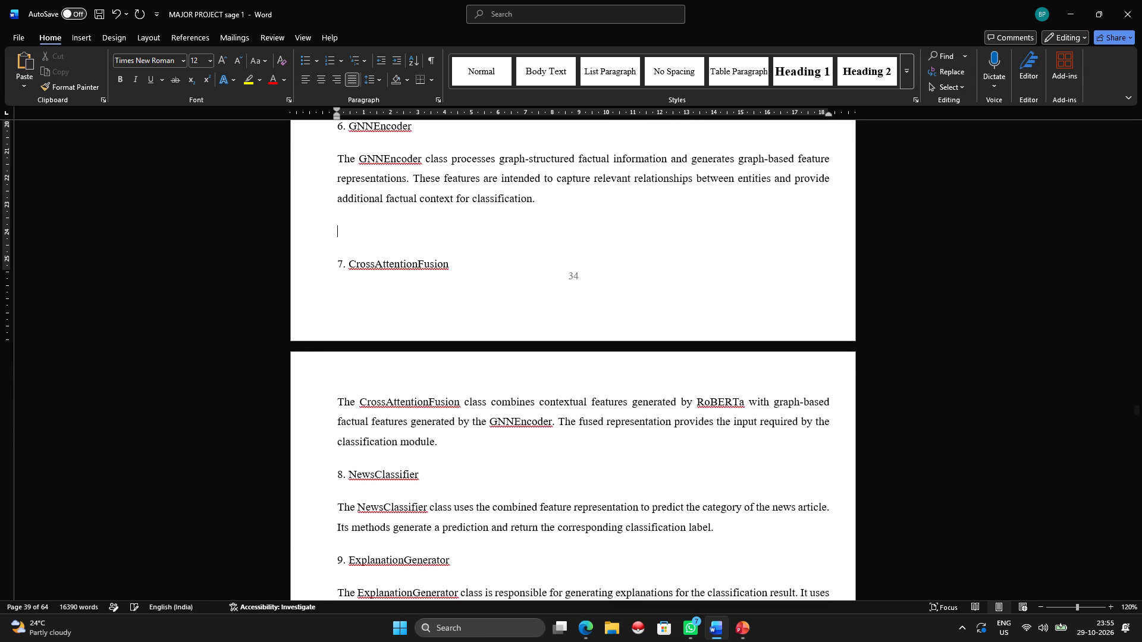
{"action": "key", "text": "Return"}
Set the "5.3.3 Sequence Diagram" heading's first-line indent to 0 cm and its hanging indent to about 1 cm.
{"action": "scroll", "coordinate": [554, 244], "scroll_direction": "down", "scroll_amount": 4}
{"action": "scroll", "coordinate": [465, 309], "scroll_direction": "down", "scroll_amount": 7}
{"action": "scroll", "coordinate": [431, 356], "scroll_direction": "down", "scroll_amount": 2}
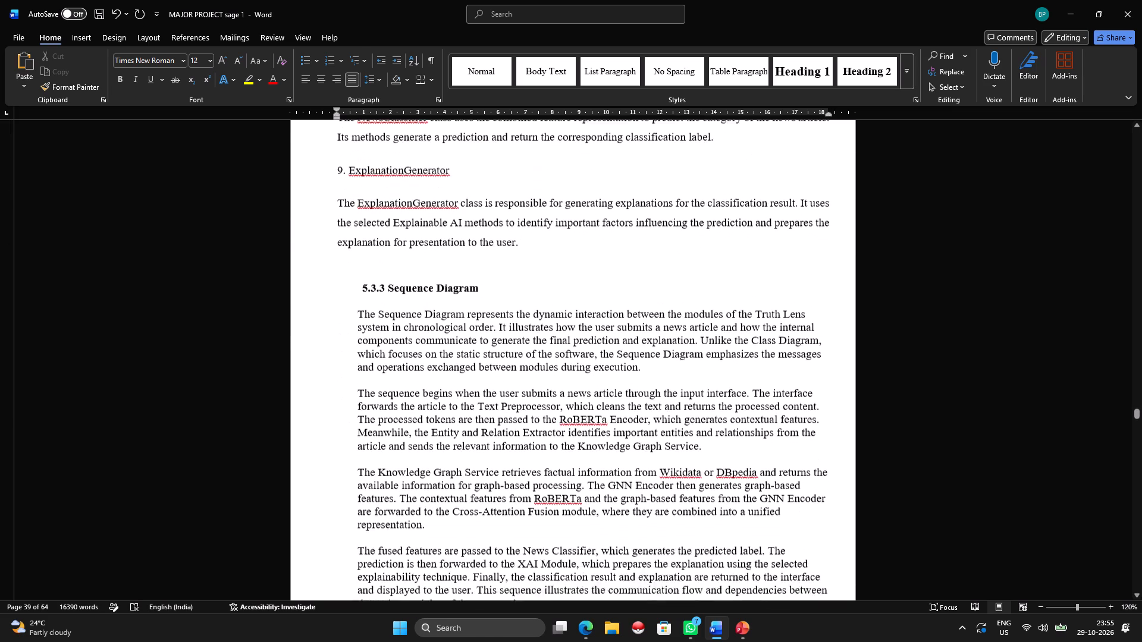
{"action": "left_click", "coordinate": [363, 270]}
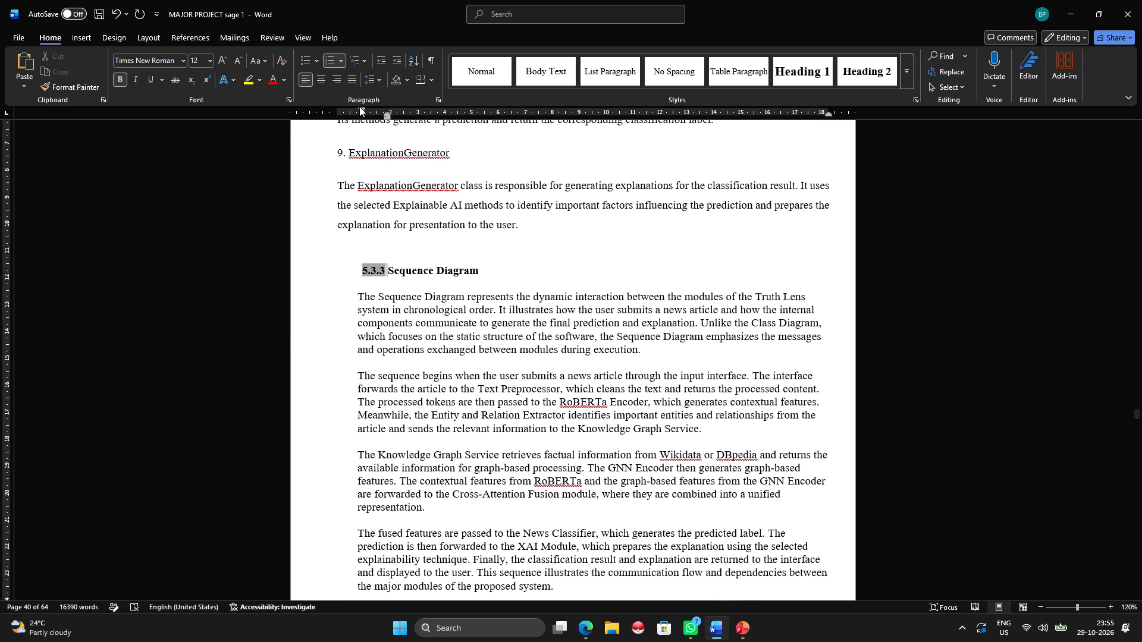
{"action": "left_click_drag", "start_coordinate": [361, 108], "coordinate": [342, 108]}
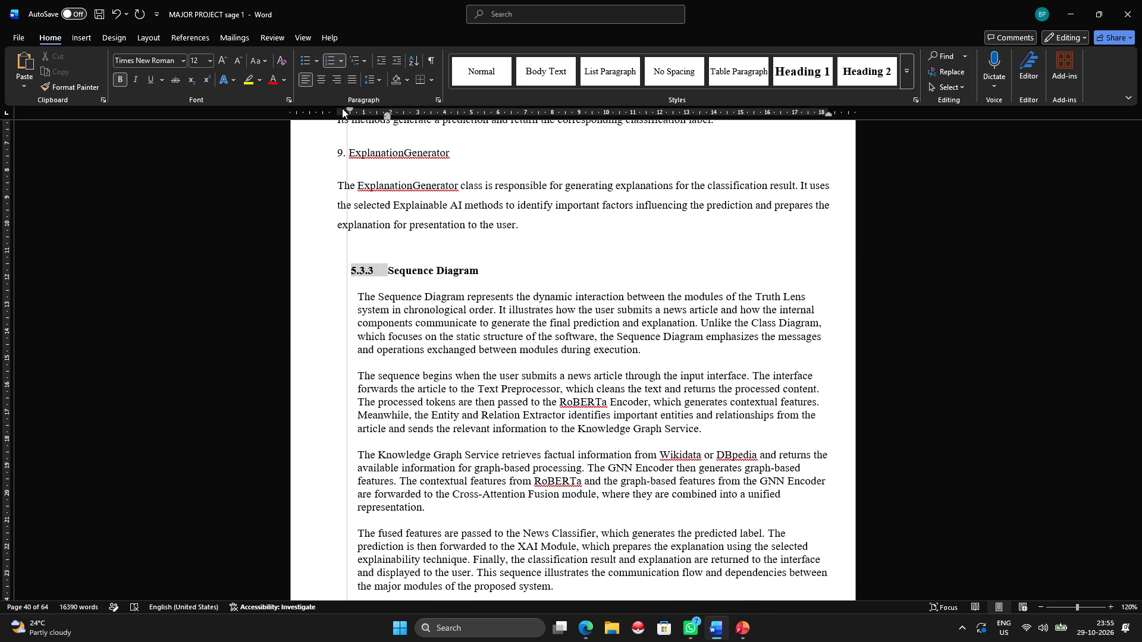
{"action": "left_click_drag", "start_coordinate": [342, 108], "coordinate": [339, 108]}
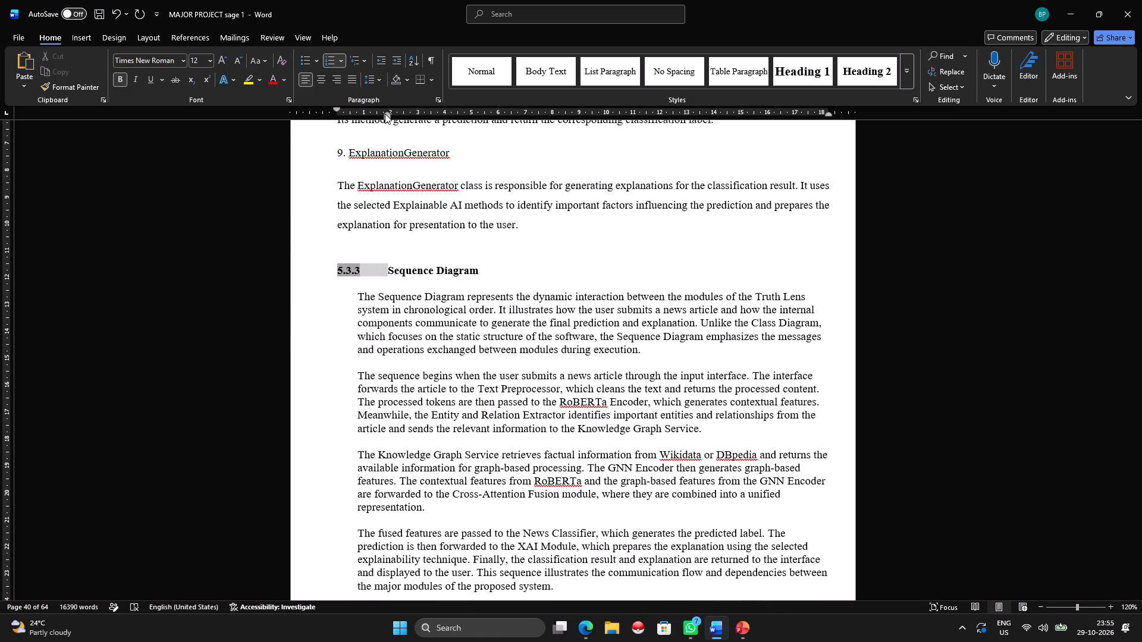
{"action": "left_click_drag", "start_coordinate": [387, 114], "coordinate": [363, 114]}
Set the first-line and hanging indents of the four body paragraphs under 5.3.3 Sequence Diagram to 0 cm.
{"action": "left_click", "coordinate": [398, 300]}
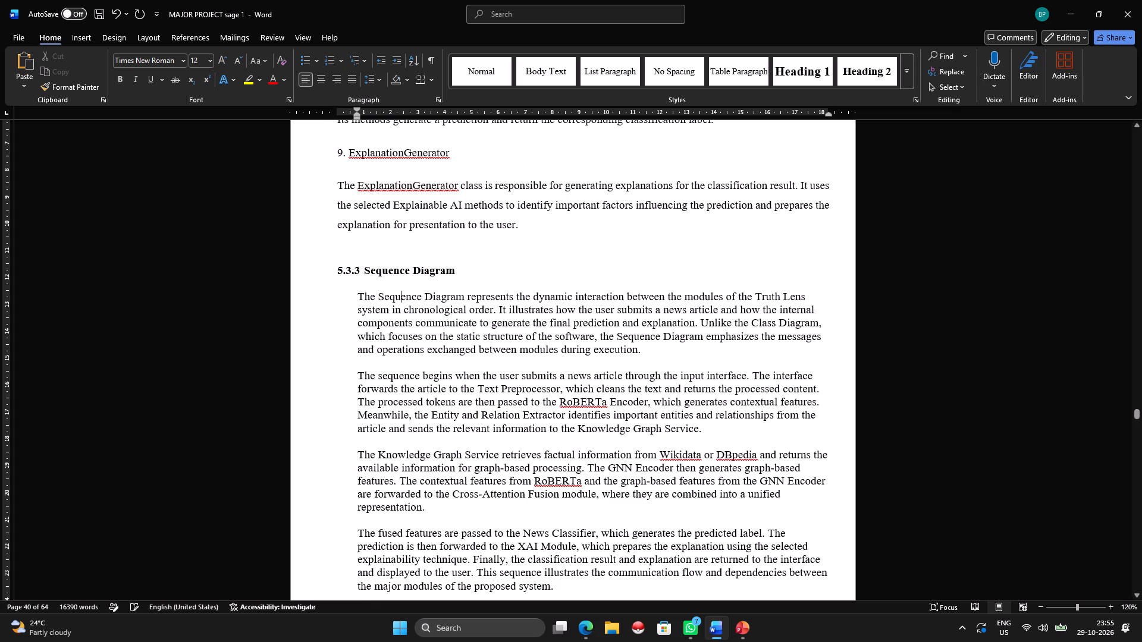
{"action": "left_click", "coordinate": [357, 295]}
{"action": "left_click_drag", "start_coordinate": [357, 292], "coordinate": [559, 477]}
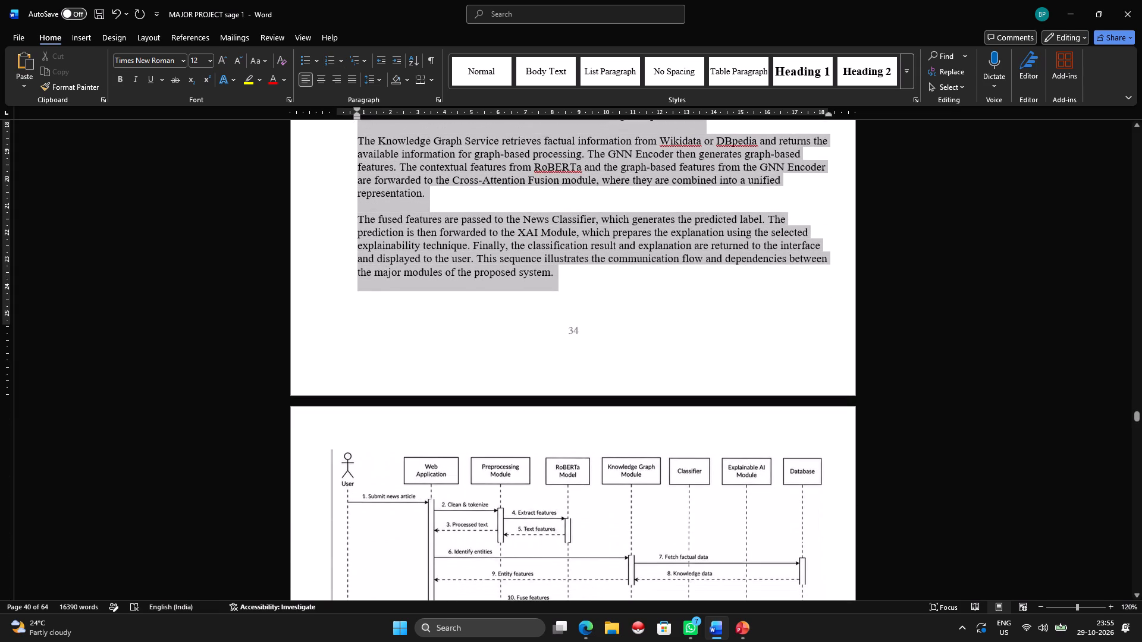
{"action": "left_click_drag", "start_coordinate": [559, 477], "coordinate": [576, 332]}
{"action": "scroll", "coordinate": [428, 410], "scroll_direction": "up", "scroll_amount": 8}
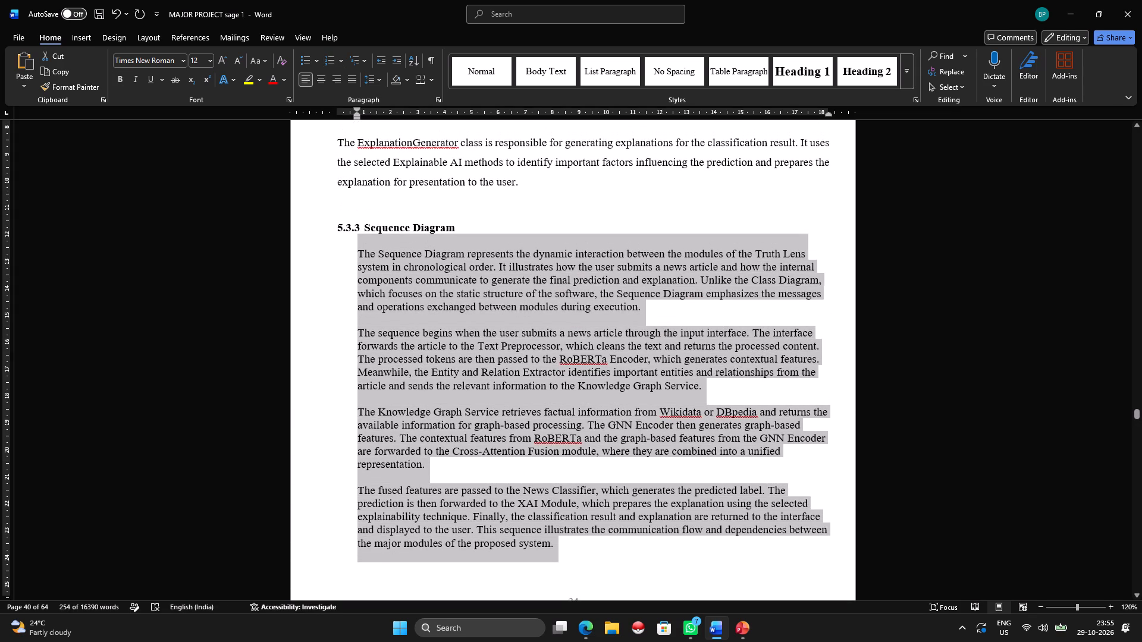
{"action": "left_click_drag", "start_coordinate": [356, 109], "coordinate": [345, 109]}
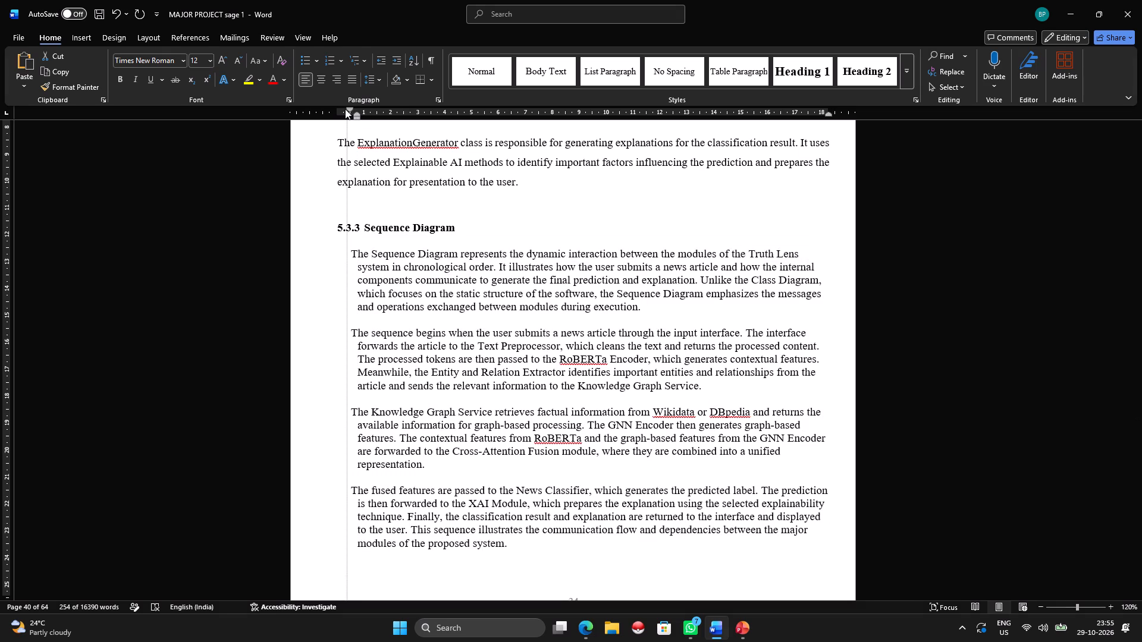
{"action": "left_click_drag", "start_coordinate": [345, 109], "coordinate": [337, 108]}
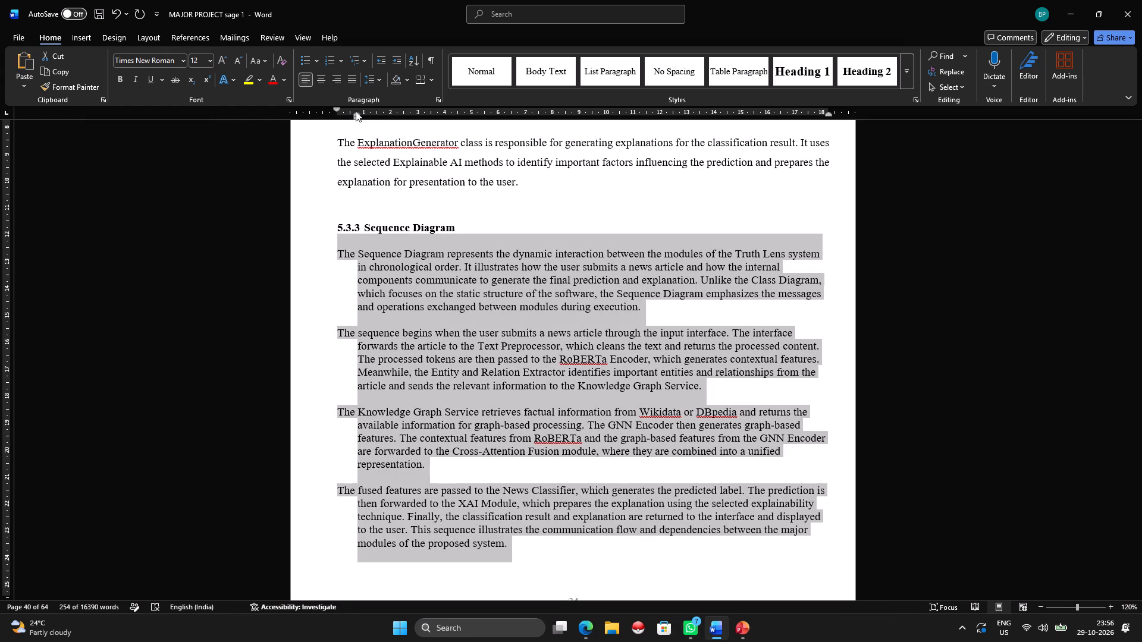
{"action": "left_click_drag", "start_coordinate": [357, 113], "coordinate": [338, 113]}
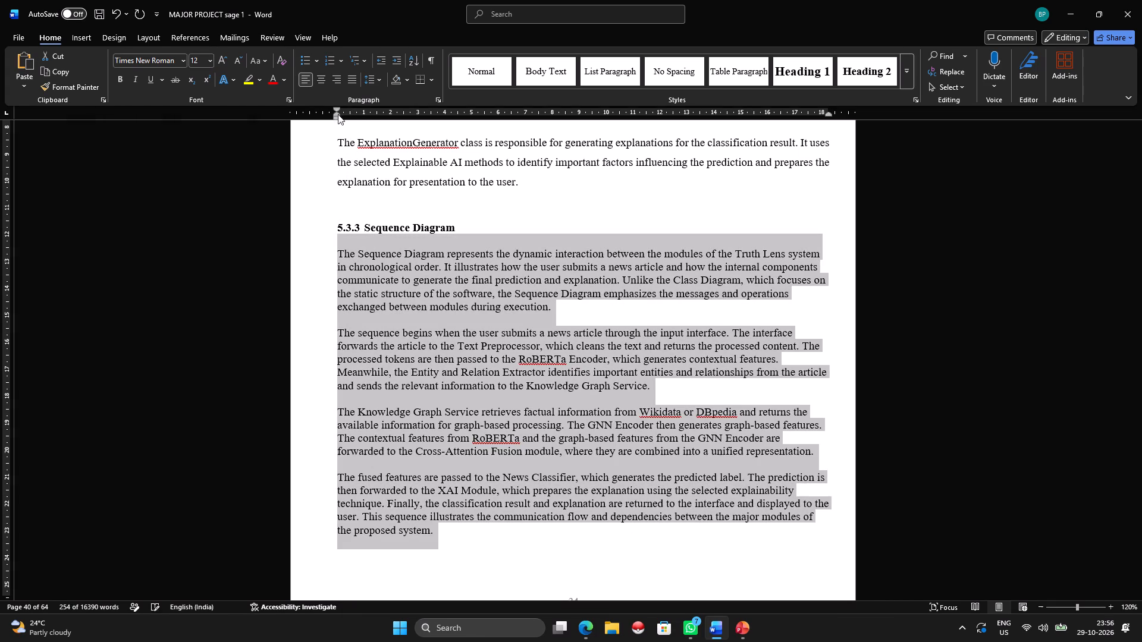
Justify the four Sequence Diagram body paragraphs and set their line spacing to 1.5.
{"action": "left_click", "coordinate": [349, 77]}
{"action": "left_click", "coordinate": [383, 82]}
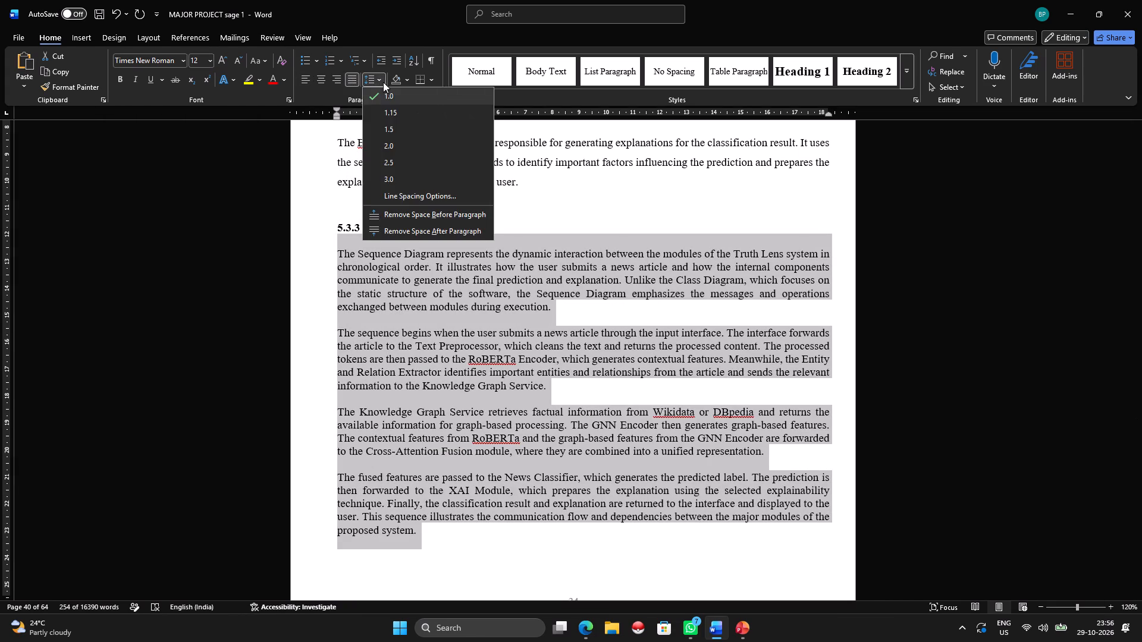
{"action": "left_click", "coordinate": [403, 128]}
{"action": "left_click", "coordinate": [478, 321]}
{"action": "scroll", "coordinate": [488, 373], "scroll_direction": "up", "scroll_amount": 3}
{"action": "scroll", "coordinate": [485, 375], "scroll_direction": "down", "scroll_amount": 10}
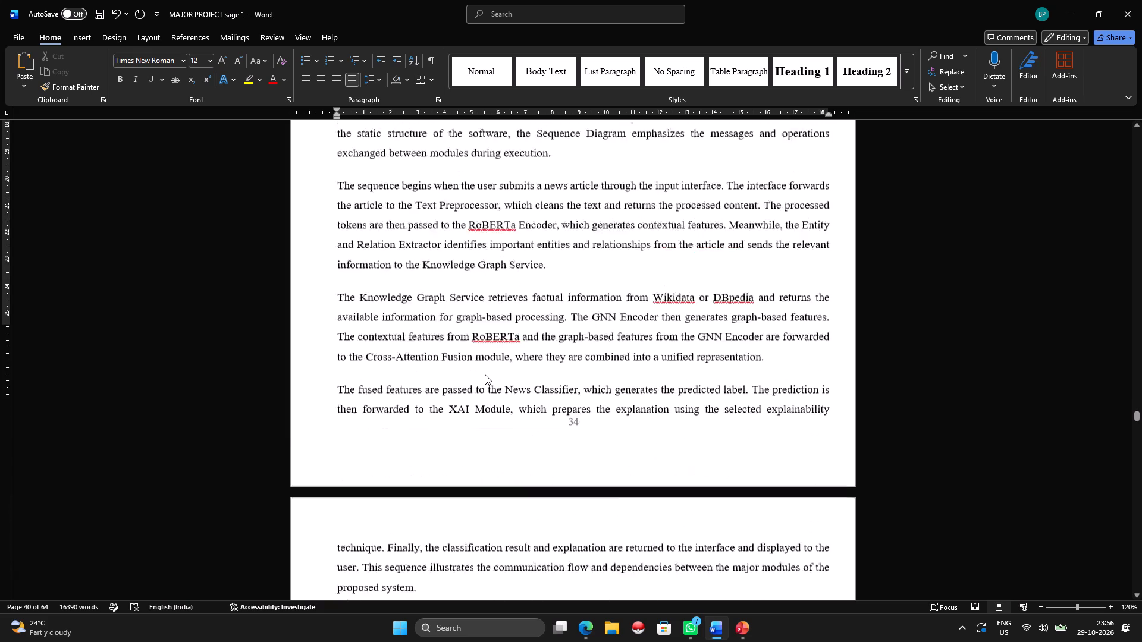
{"action": "scroll", "coordinate": [485, 374], "scroll_direction": "down", "scroll_amount": 8}
{"action": "scroll", "coordinate": [485, 369], "scroll_direction": "up", "scroll_amount": 3}
{"action": "scroll", "coordinate": [485, 369], "scroll_direction": "down", "scroll_amount": 20}
{"action": "scroll", "coordinate": [485, 369], "scroll_direction": "down", "scroll_amount": 1}
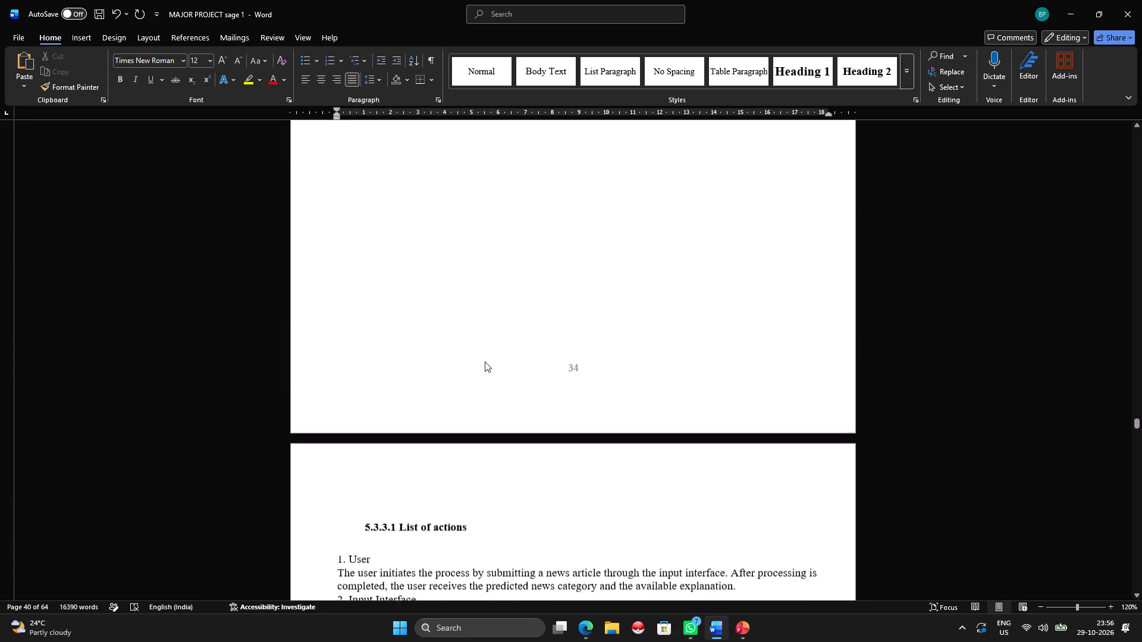
Examine the page layout around the sequence diagram, from the body text through its caption to the 5.3.3.1 List of actions heading.
{"action": "scroll", "coordinate": [485, 361], "scroll_direction": "down", "scroll_amount": 5}
{"action": "scroll", "coordinate": [485, 361], "scroll_direction": "up", "scroll_amount": 7}
{"action": "scroll", "coordinate": [485, 361], "scroll_direction": "down", "scroll_amount": 2}
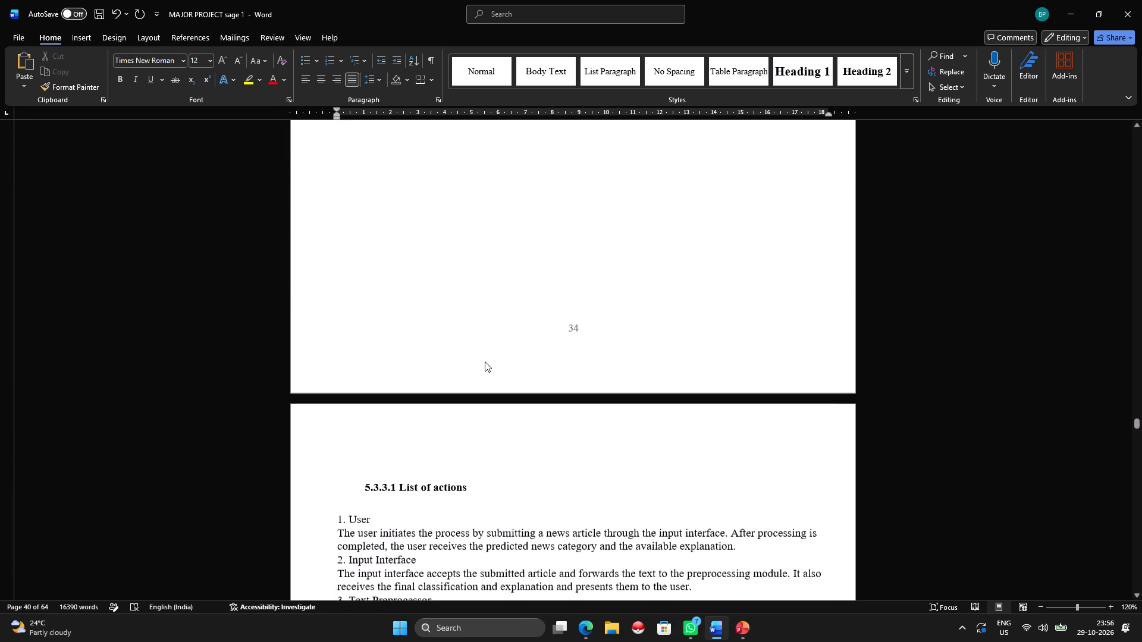
{"action": "scroll", "coordinate": [485, 361], "scroll_direction": "down", "scroll_amount": 2}
{"action": "scroll", "coordinate": [460, 366], "scroll_direction": "up", "scroll_amount": 17}
{"action": "scroll", "coordinate": [451, 370], "scroll_direction": "down", "scroll_amount": 6}
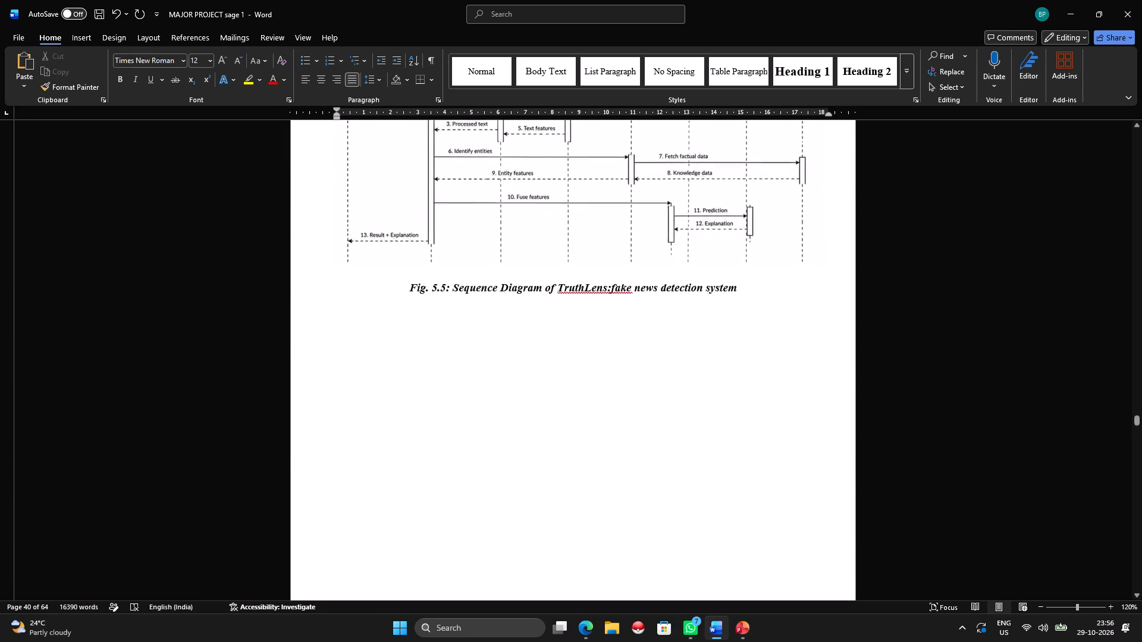
{"action": "scroll", "coordinate": [458, 391], "scroll_direction": "down", "scroll_amount": 3}
{"action": "left_click", "coordinate": [470, 407]}
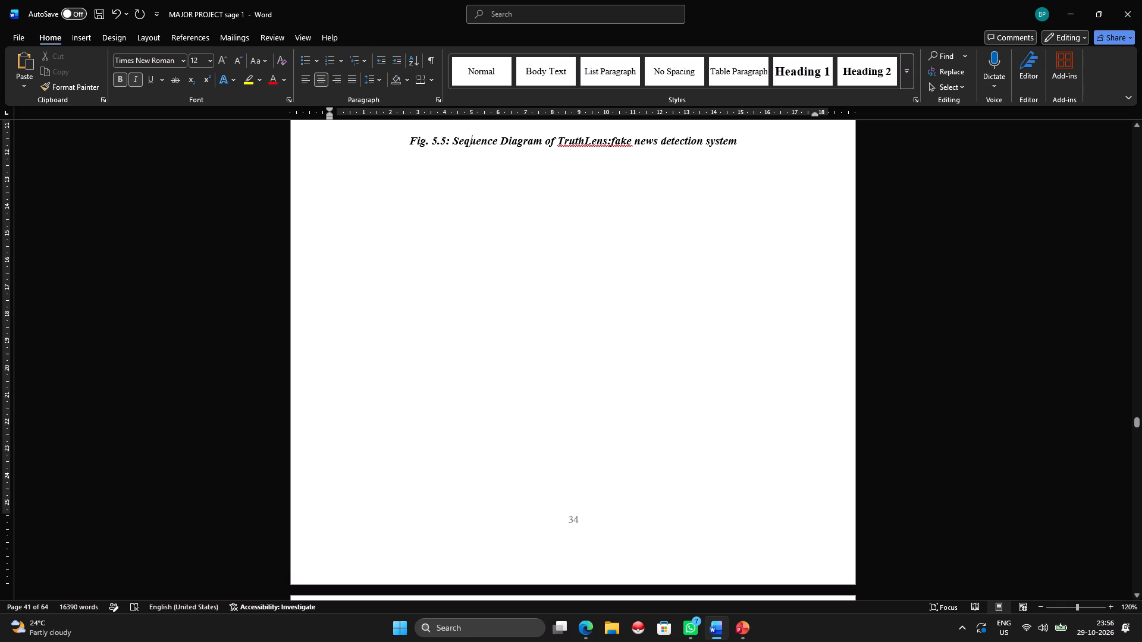
{"action": "scroll", "coordinate": [522, 384], "scroll_direction": "down", "scroll_amount": 9}
{"action": "left_click", "coordinate": [368, 374]}
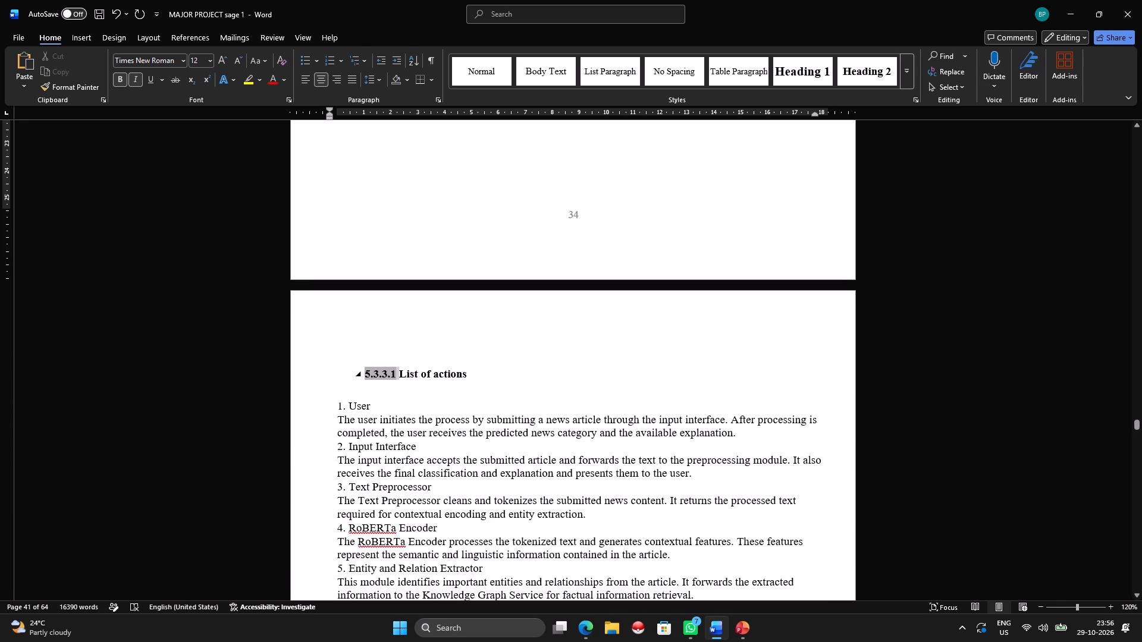
{"action": "scroll", "coordinate": [436, 329], "scroll_direction": "up", "scroll_amount": 15}
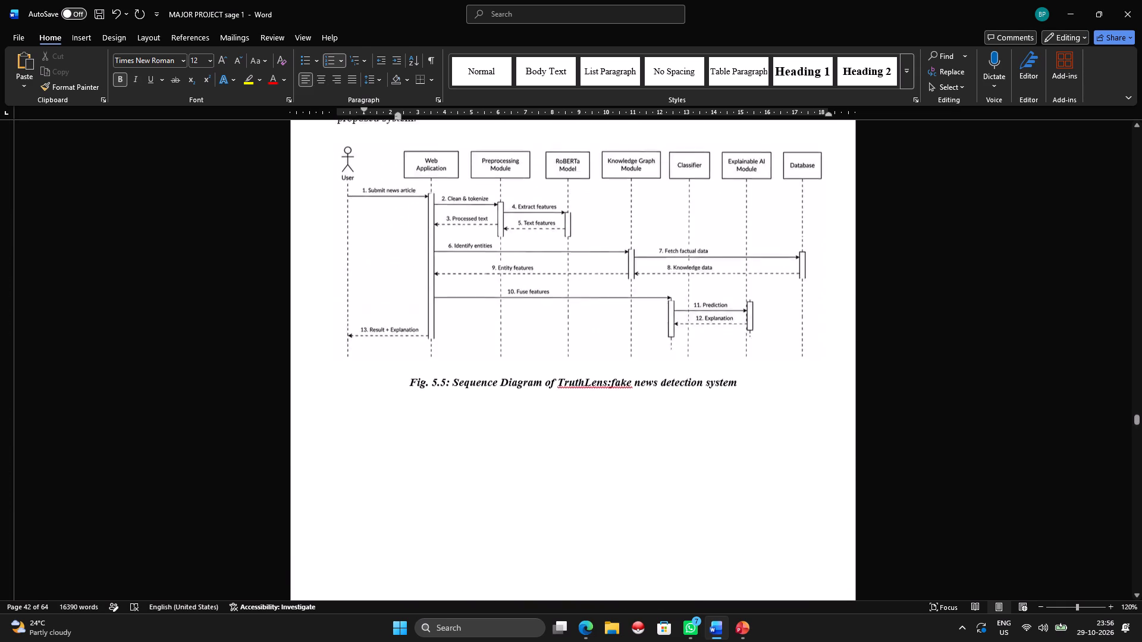
{"action": "scroll", "coordinate": [513, 372], "scroll_direction": "up", "scroll_amount": 20}
{"action": "scroll", "coordinate": [513, 372], "scroll_direction": "up", "scroll_amount": 7}
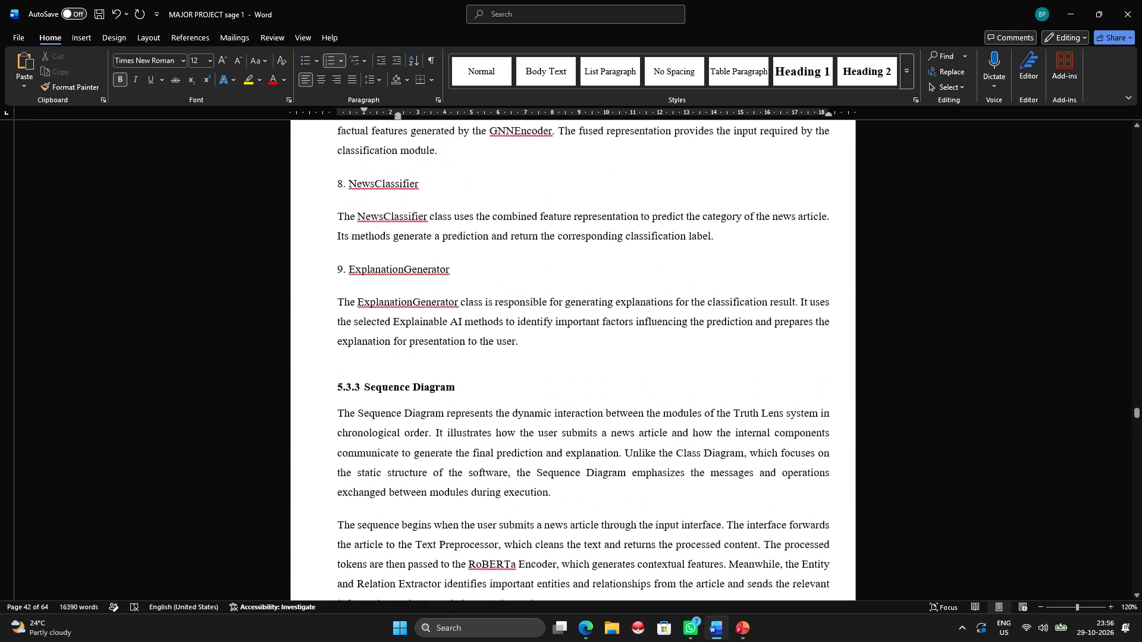
{"action": "scroll", "coordinate": [560, 372], "scroll_direction": "up", "scroll_amount": 4}
{"action": "scroll", "coordinate": [560, 372], "scroll_direction": "down", "scroll_amount": 20}
{"action": "scroll", "coordinate": [560, 372], "scroll_direction": "down", "scroll_amount": 3}
{"action": "scroll", "coordinate": [559, 370], "scroll_direction": "up", "scroll_amount": 4}
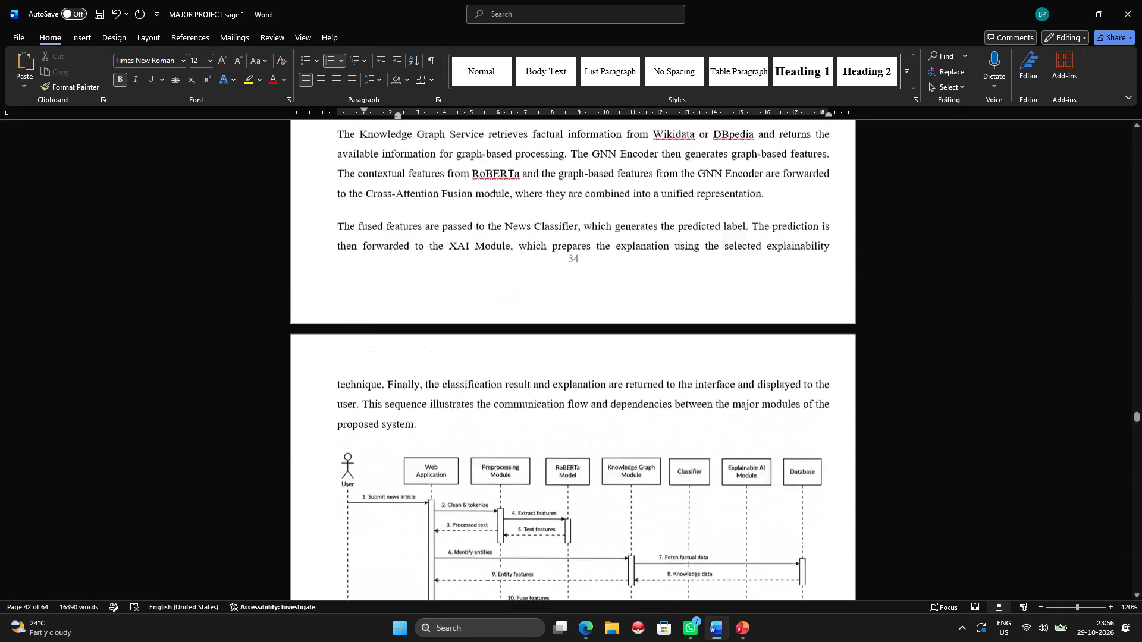
{"action": "scroll", "coordinate": [559, 370], "scroll_direction": "up", "scroll_amount": 2}
{"action": "scroll", "coordinate": [559, 370], "scroll_direction": "down", "scroll_amount": 13}
{"action": "scroll", "coordinate": [559, 368], "scroll_direction": "up", "scroll_amount": 4}
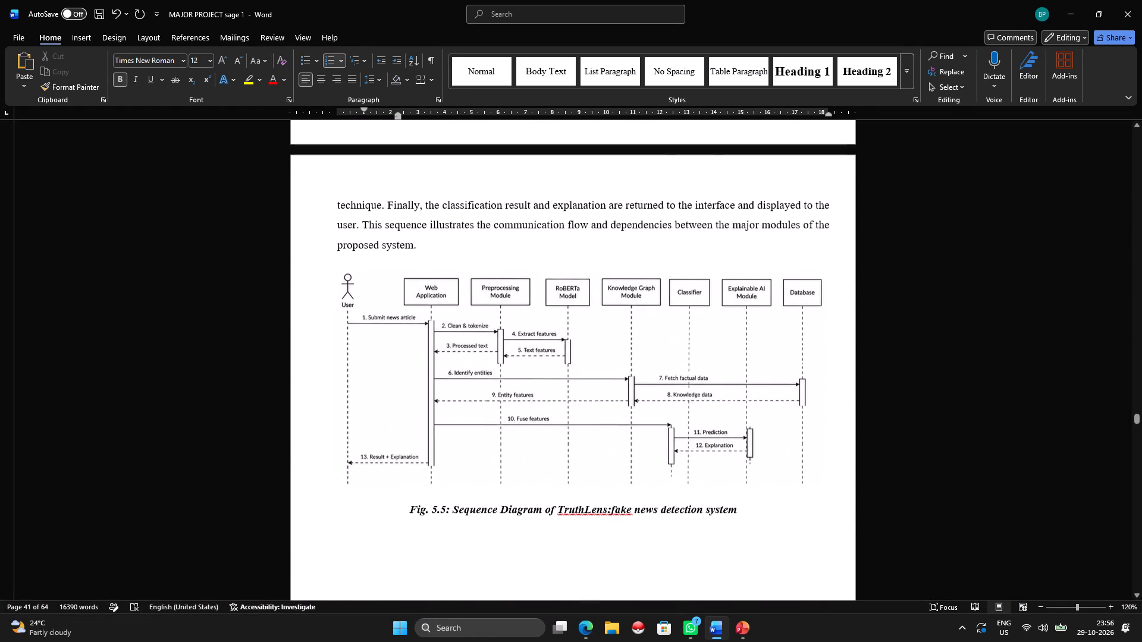
Insert two blank paragraphs between the last Sequence Diagram body paragraph and the diagram image.
{"action": "left_click", "coordinate": [441, 251]}
{"action": "key", "text": "Return"}
{"action": "key", "text": "Return"}
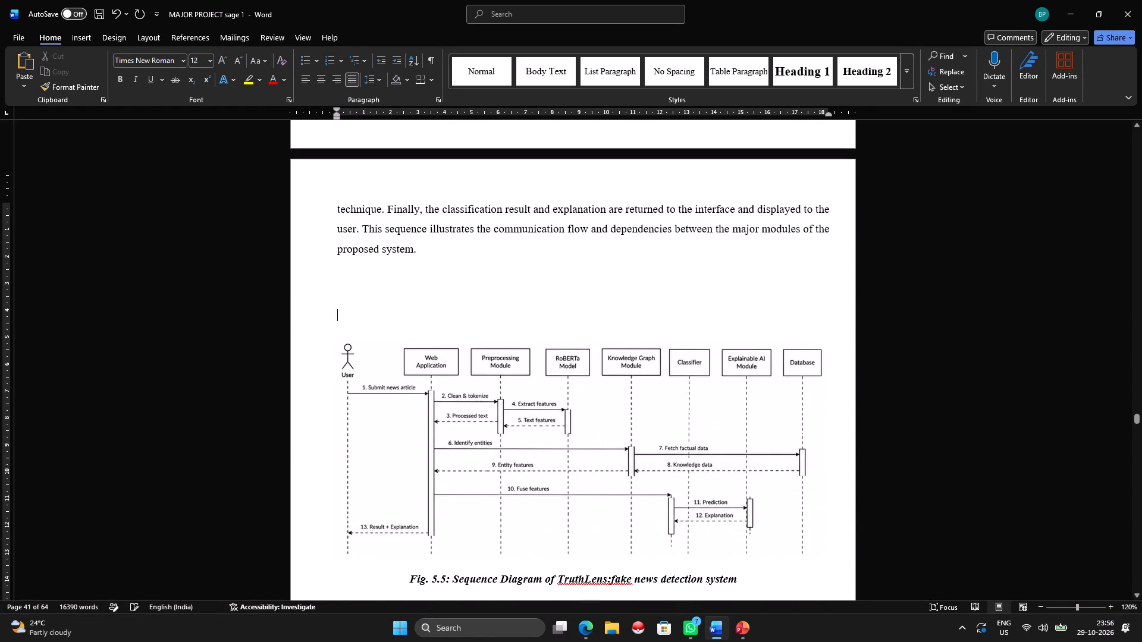
{"action": "left_click", "coordinate": [466, 310]}
{"action": "scroll", "coordinate": [490, 331], "scroll_direction": "up", "scroll_amount": 3}
{"action": "scroll", "coordinate": [490, 331], "scroll_direction": "down", "scroll_amount": 7}
{"action": "left_click", "coordinate": [539, 521]}
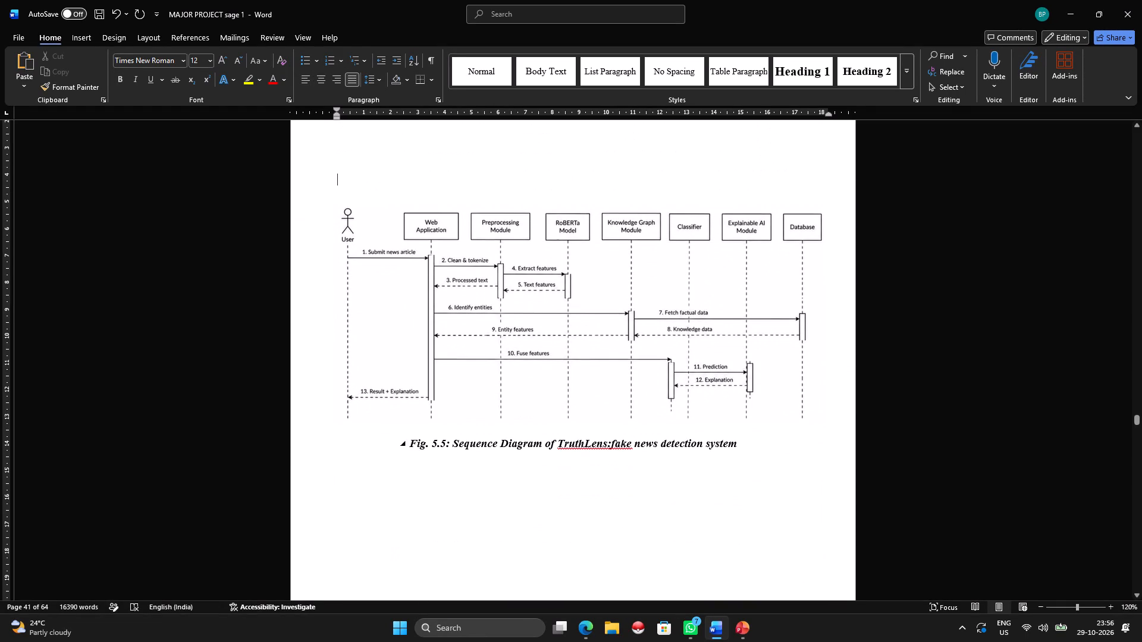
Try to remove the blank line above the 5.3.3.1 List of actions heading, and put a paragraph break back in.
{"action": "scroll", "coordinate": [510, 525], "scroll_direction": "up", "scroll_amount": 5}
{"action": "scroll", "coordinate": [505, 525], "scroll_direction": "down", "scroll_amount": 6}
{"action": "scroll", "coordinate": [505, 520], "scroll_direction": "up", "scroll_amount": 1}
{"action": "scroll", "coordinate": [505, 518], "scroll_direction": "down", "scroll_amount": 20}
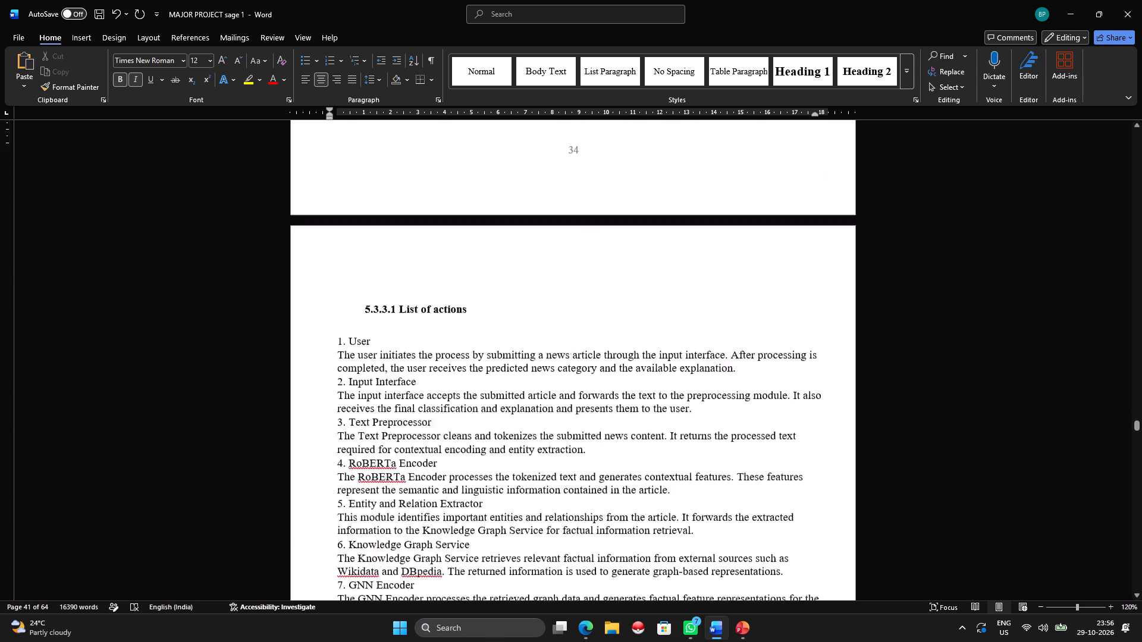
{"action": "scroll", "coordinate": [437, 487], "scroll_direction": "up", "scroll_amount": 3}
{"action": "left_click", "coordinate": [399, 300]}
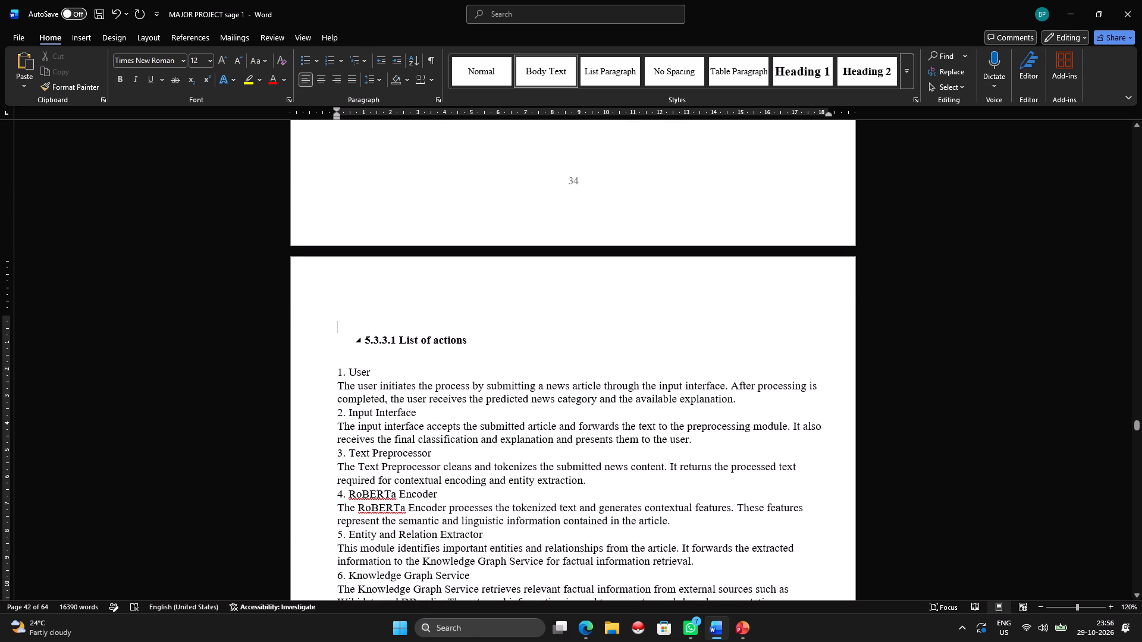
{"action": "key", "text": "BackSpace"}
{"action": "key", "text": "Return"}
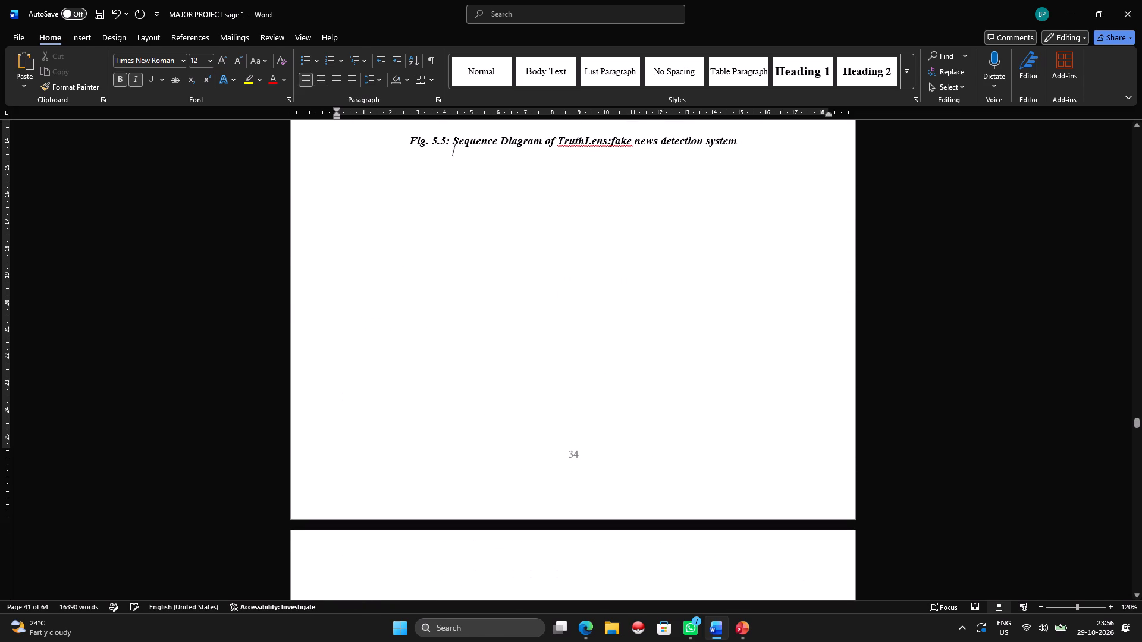
Set the "5.3.3.1 List of actions" heading's first-line indent to 0 cm and a tab stop after its number at about 1.3 cm.
{"action": "scroll", "coordinate": [377, 334], "scroll_direction": "down", "scroll_amount": 9}
{"action": "left_click", "coordinate": [367, 279]}
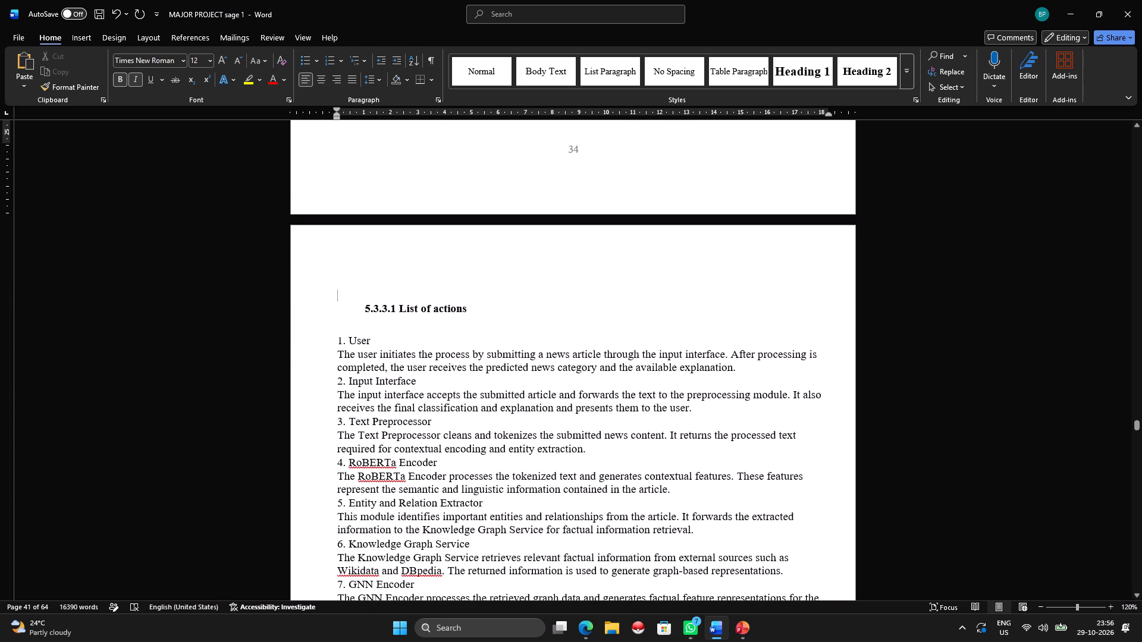
{"action": "left_click", "coordinate": [373, 310]}
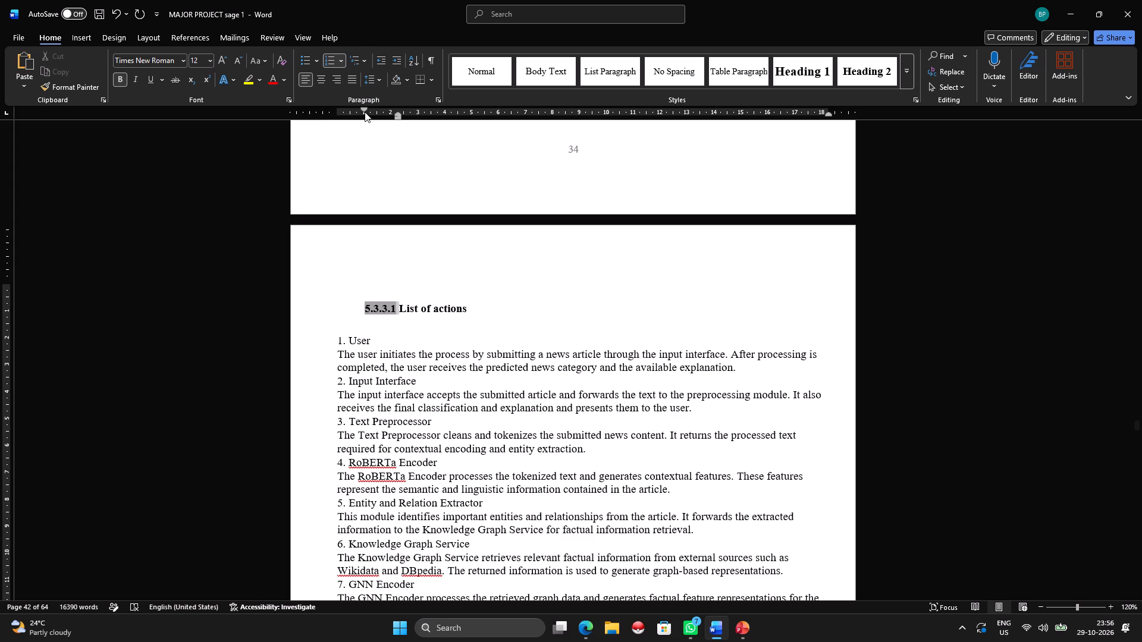
{"action": "left_click_drag", "start_coordinate": [363, 108], "coordinate": [335, 107]}
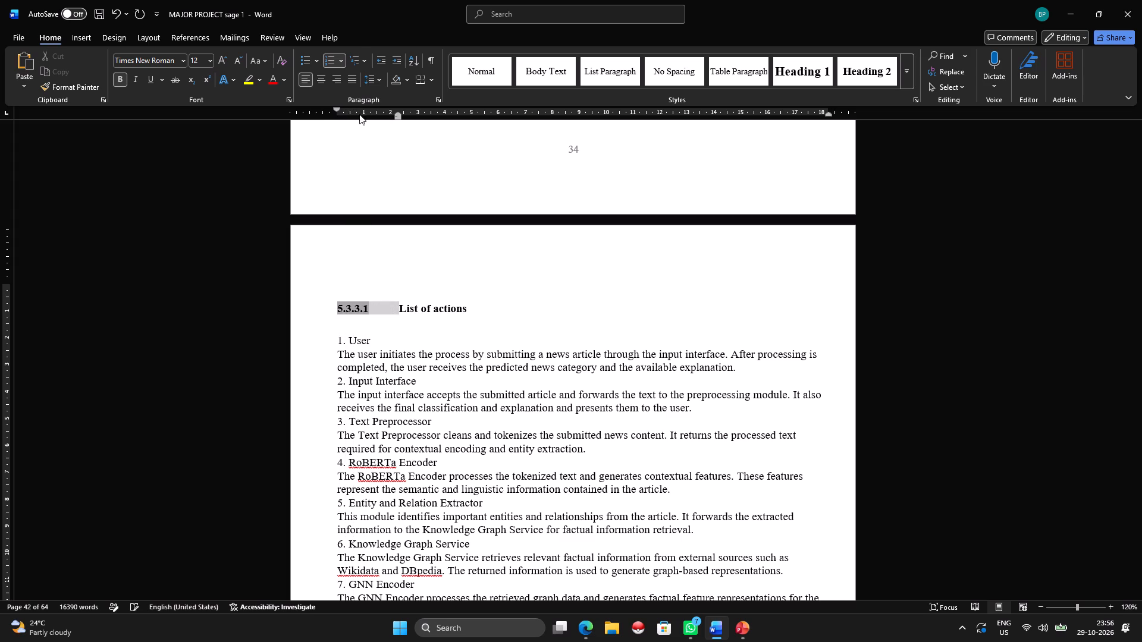
{"action": "left_click_drag", "start_coordinate": [396, 115], "coordinate": [378, 115]}
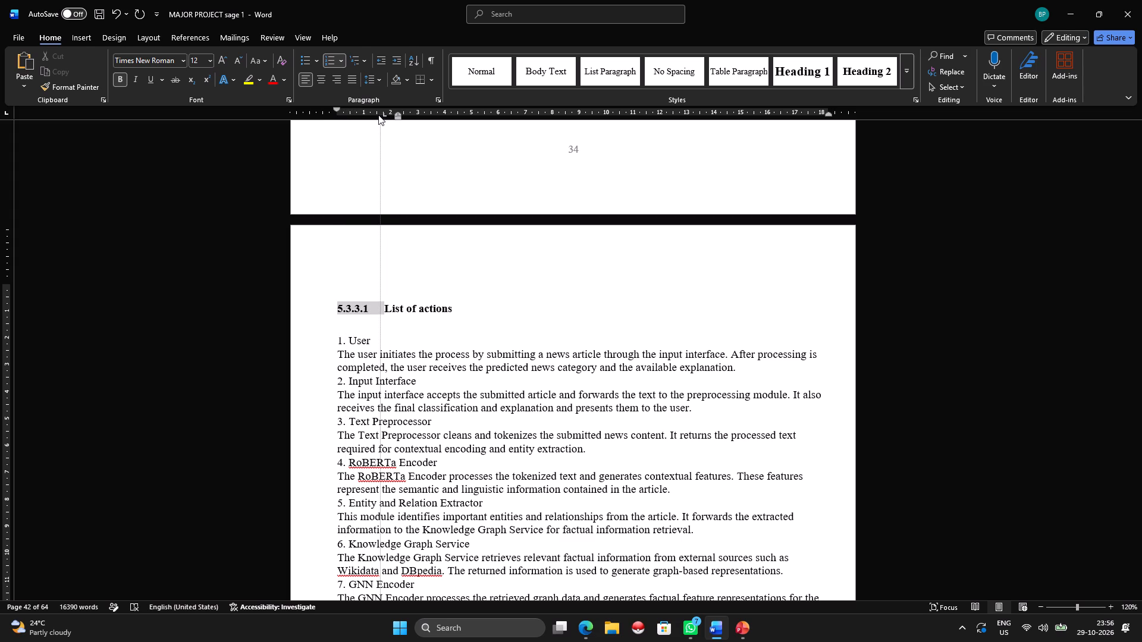
{"action": "left_click_drag", "start_coordinate": [378, 115], "coordinate": [372, 115]}
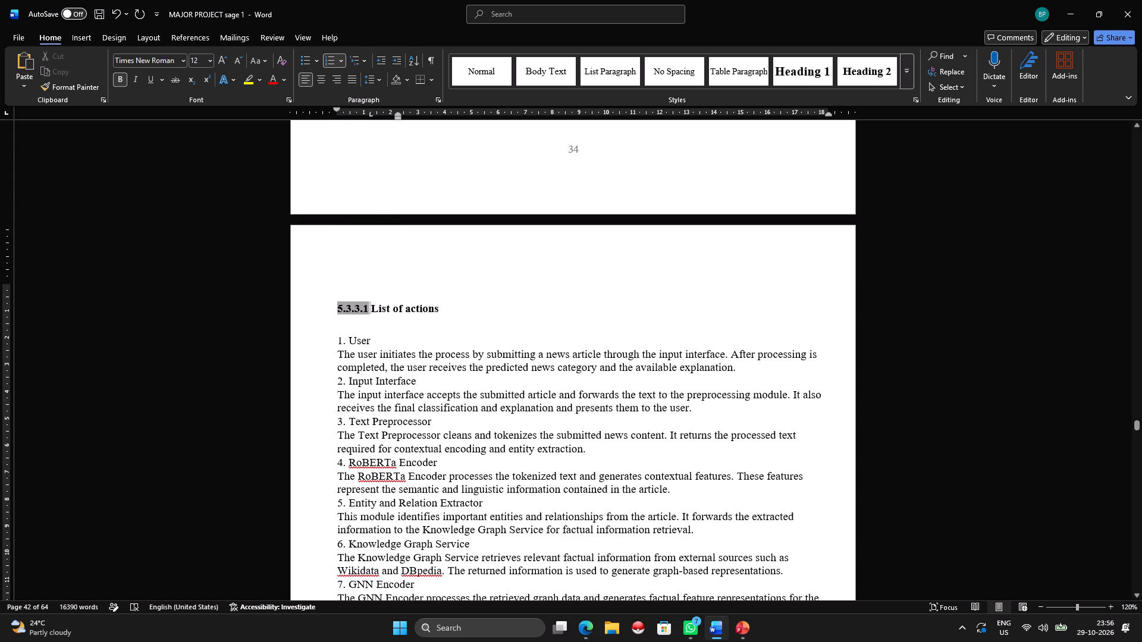
Justify the whole list of actions, from "1. User" through the "11. Result Display" description, and set its line spacing to 1.5.
{"action": "left_click", "coordinate": [396, 339]}
{"action": "scroll", "coordinate": [404, 360], "scroll_direction": "down", "scroll_amount": 4}
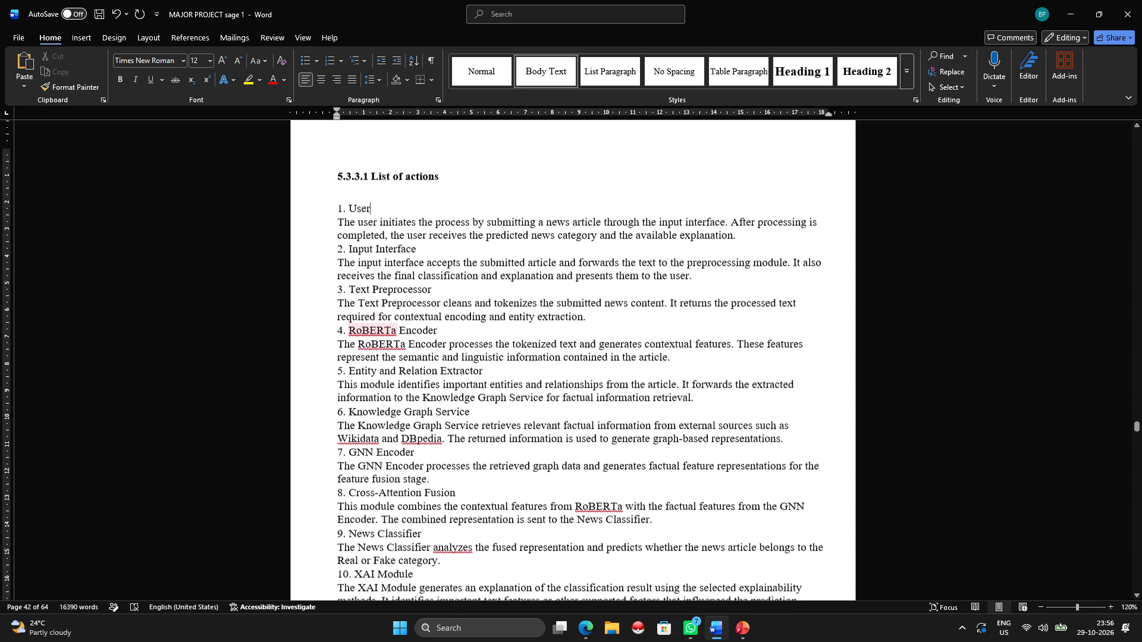
{"action": "left_click_drag", "start_coordinate": [337, 204], "coordinate": [500, 506]}
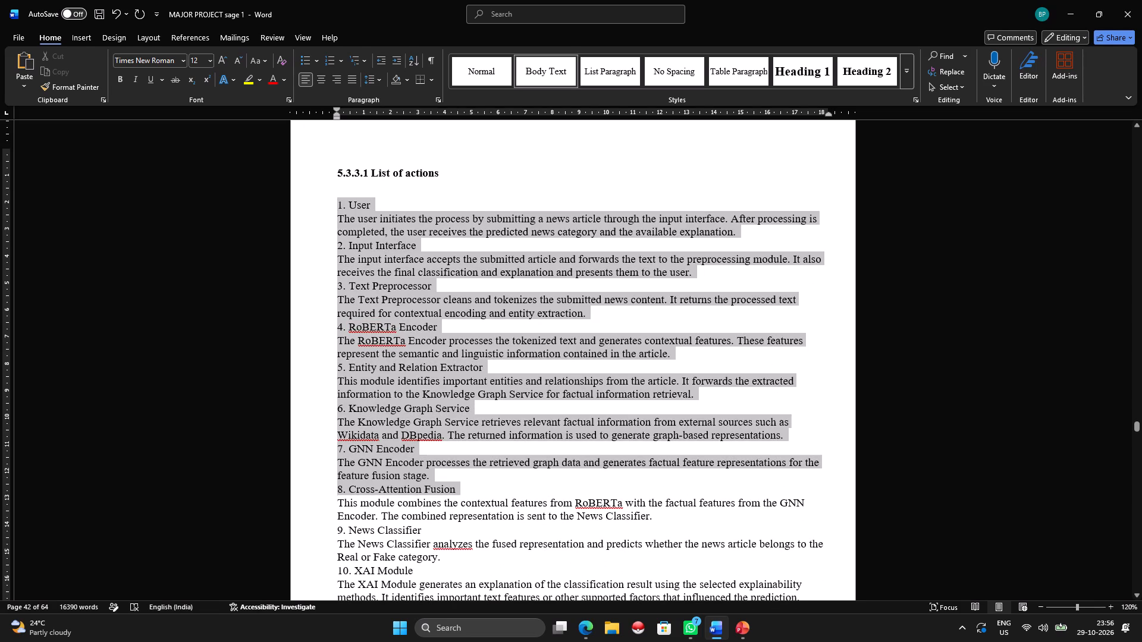
{"action": "left_click_drag", "start_coordinate": [500, 506], "coordinate": [563, 218]}
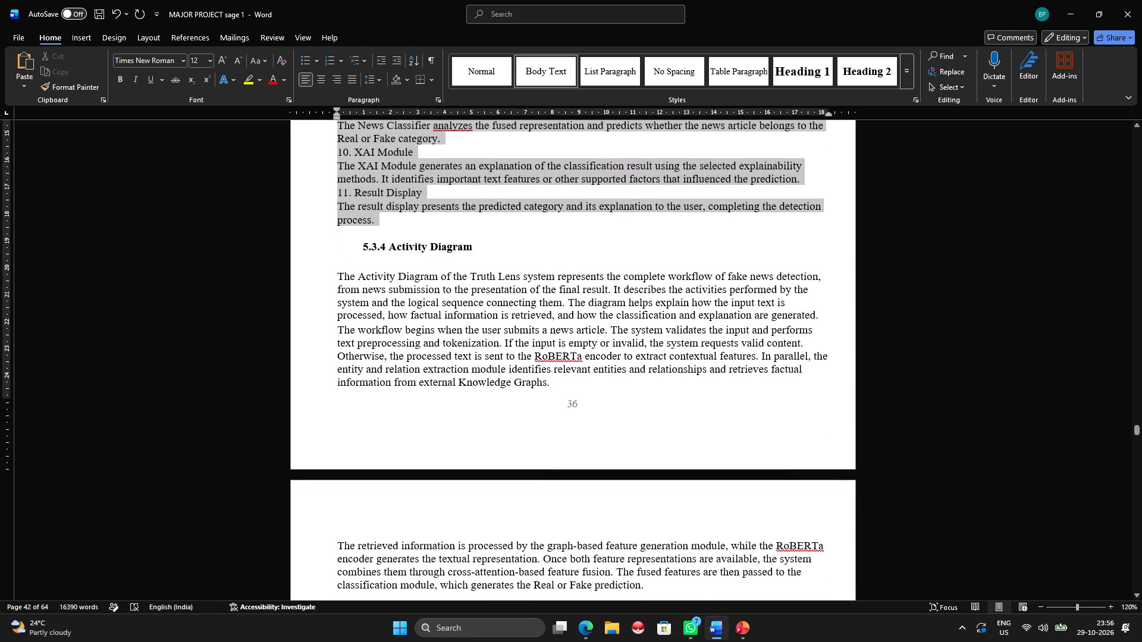
{"action": "left_click_drag", "start_coordinate": [563, 218], "coordinate": [569, 223]}
{"action": "left_click", "coordinate": [349, 77]}
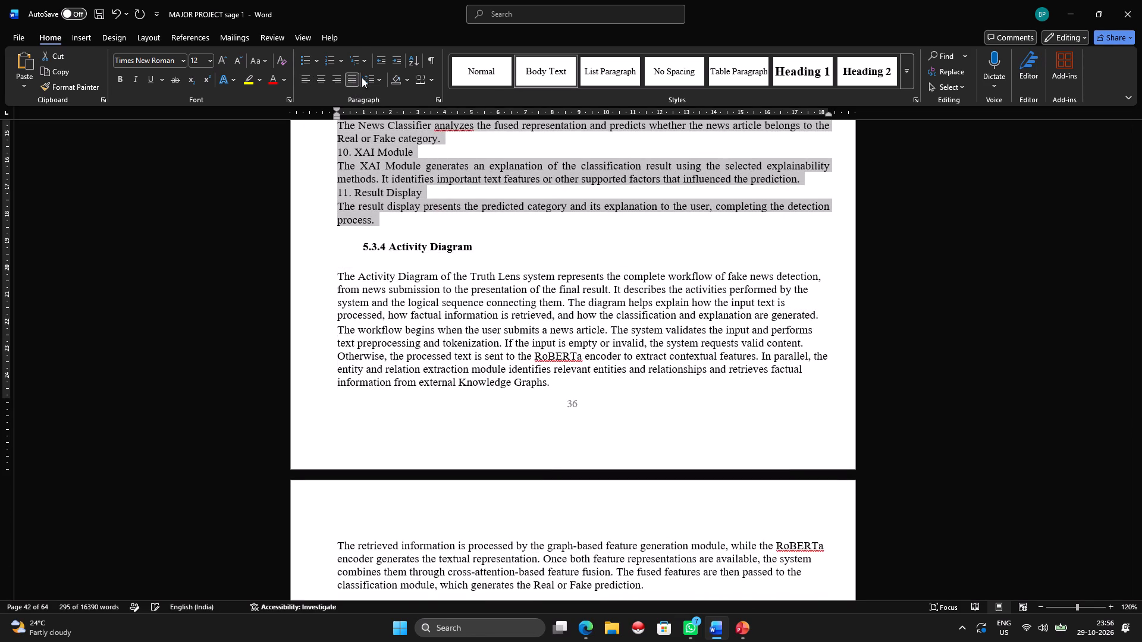
{"action": "left_click", "coordinate": [374, 78]}
{"action": "left_click", "coordinate": [404, 131]}
{"action": "scroll", "coordinate": [416, 231], "scroll_direction": "up", "scroll_amount": 4}
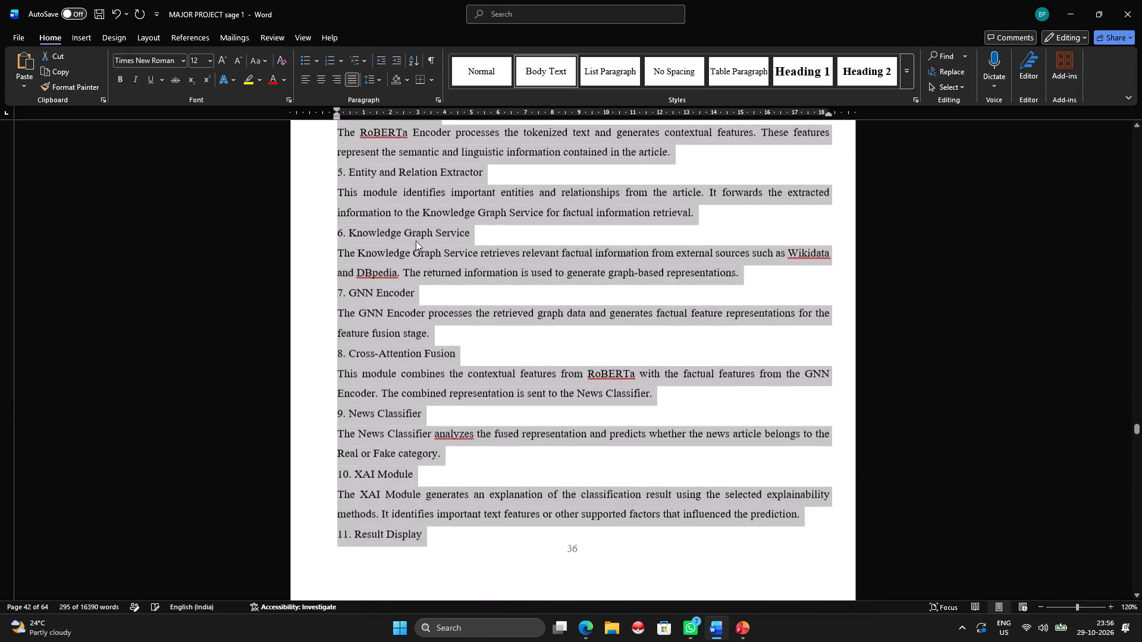
{"action": "scroll", "coordinate": [416, 241], "scroll_direction": "up", "scroll_amount": 8}
{"action": "left_click", "coordinate": [456, 195]}
Examine the reformatted list of actions and where it breaks across pages before the 5.3.4 Activity Diagram heading.
{"action": "scroll", "coordinate": [454, 267], "scroll_direction": "down", "scroll_amount": 4}
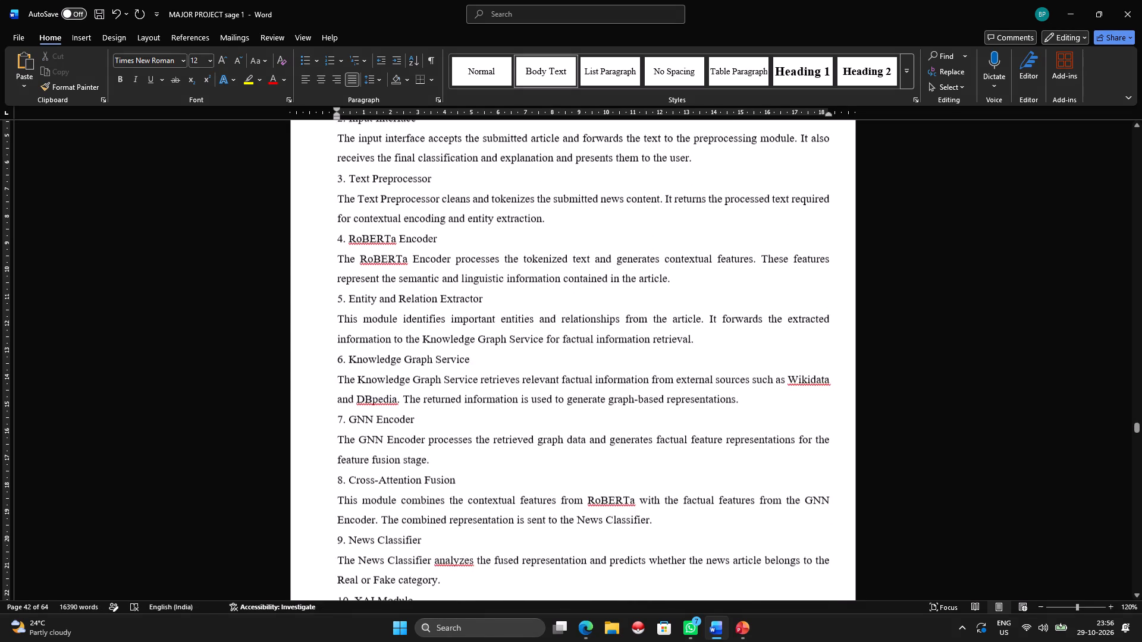
{"action": "scroll", "coordinate": [452, 281], "scroll_direction": "down", "scroll_amount": 9}
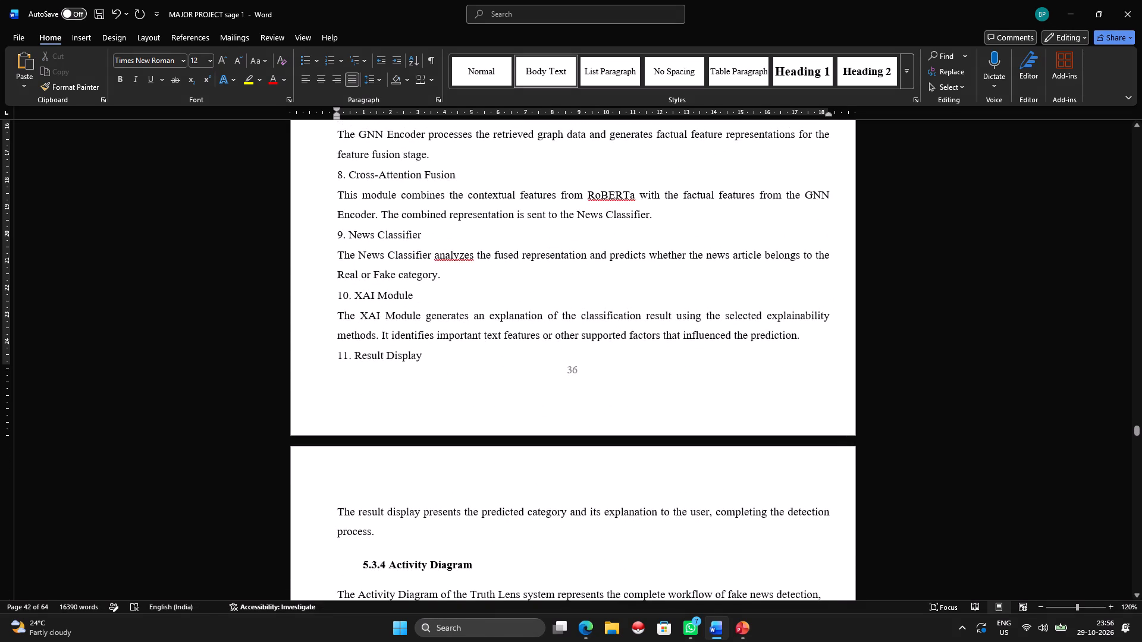
{"action": "scroll", "coordinate": [448, 298], "scroll_direction": "down", "scroll_amount": 7}
{"action": "scroll", "coordinate": [447, 299], "scroll_direction": "up", "scroll_amount": 4}
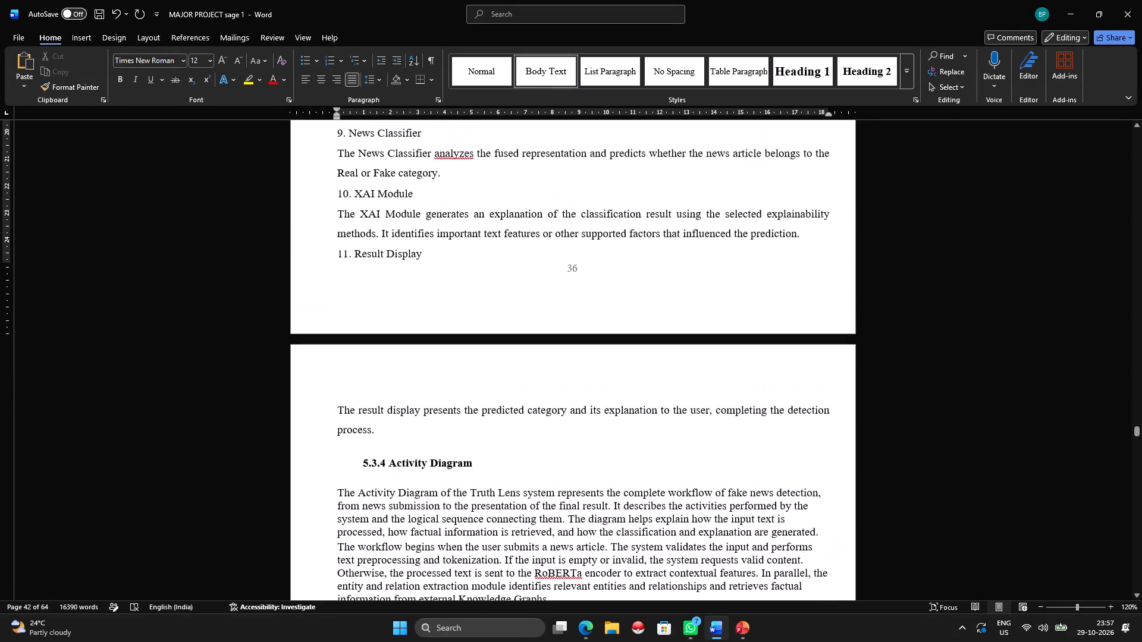
{"action": "left_click", "coordinate": [406, 247]}
{"action": "left_click", "coordinate": [396, 207]}
{"action": "scroll", "coordinate": [421, 256], "scroll_direction": "down", "scroll_amount": 5}
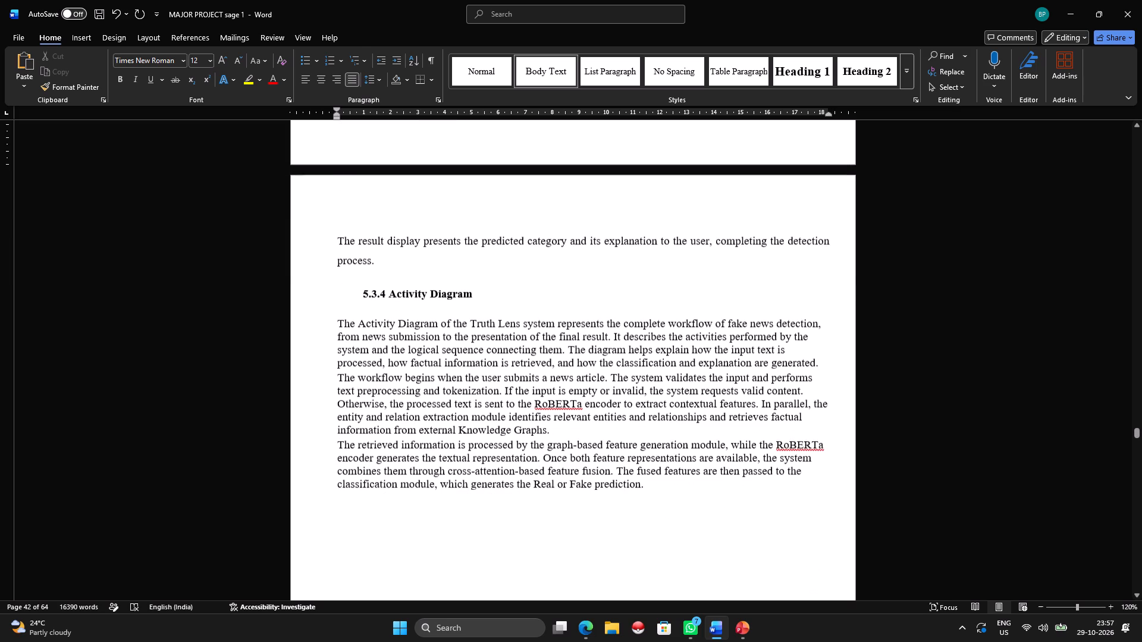
{"action": "left_click", "coordinate": [340, 237]}
{"action": "scroll", "coordinate": [365, 266], "scroll_direction": "down", "scroll_amount": 2}
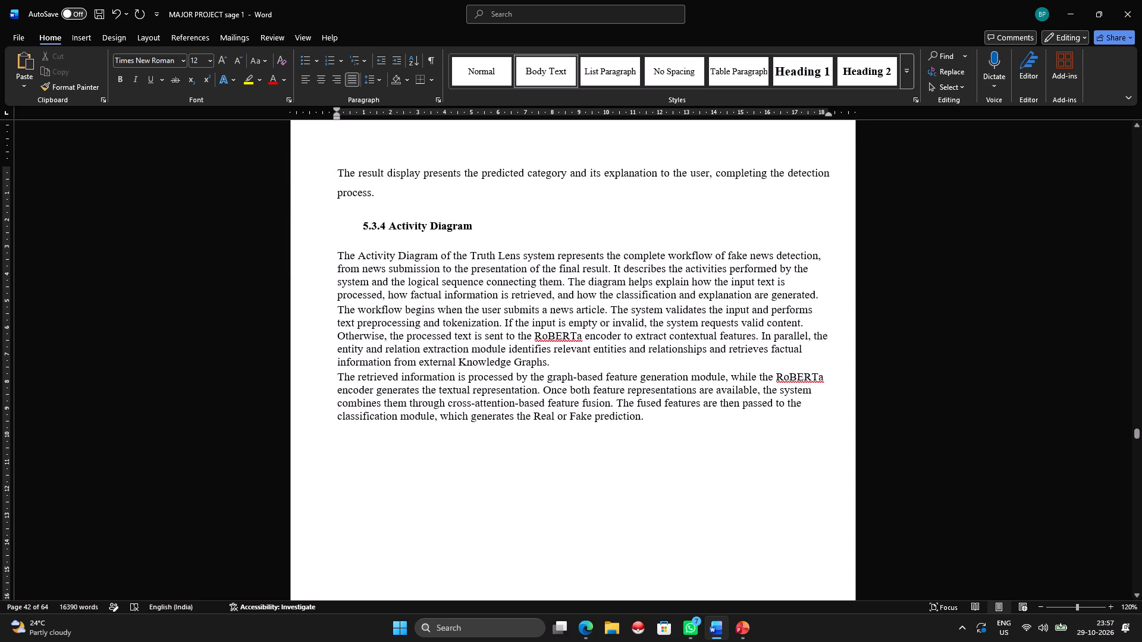
Set the "5.3.4 Activity Diagram" heading's first-line indent to 0 cm and a tab stop after its number at about 1 cm.
{"action": "left_click", "coordinate": [363, 229]}
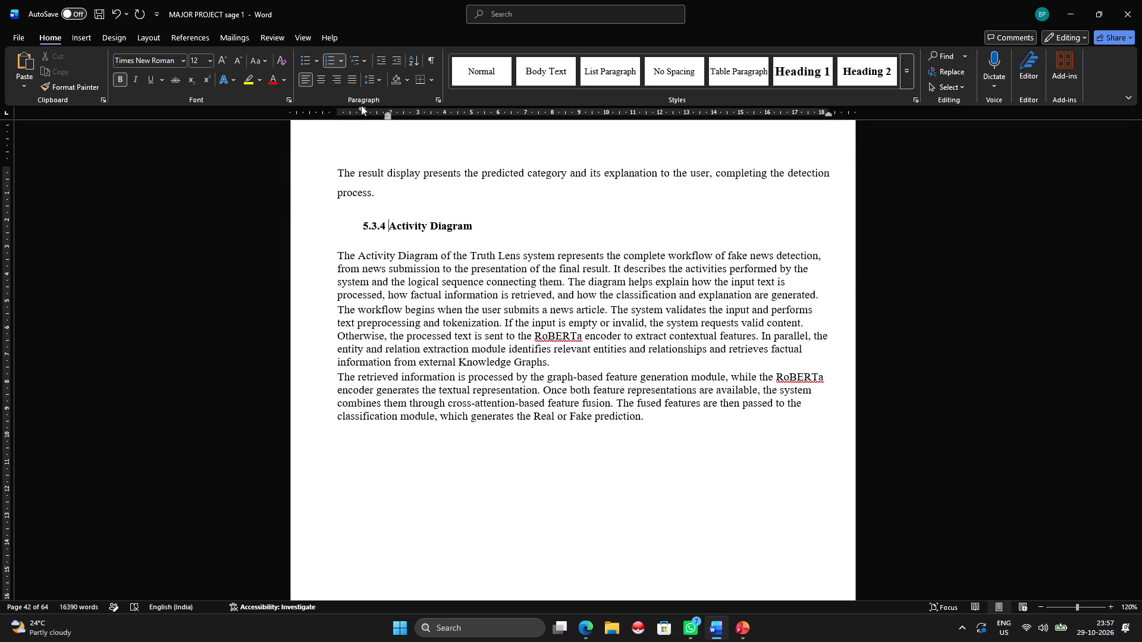
{"action": "left_click_drag", "start_coordinate": [360, 108], "coordinate": [340, 108]}
{"action": "left_click_drag", "start_coordinate": [387, 113], "coordinate": [373, 113]}
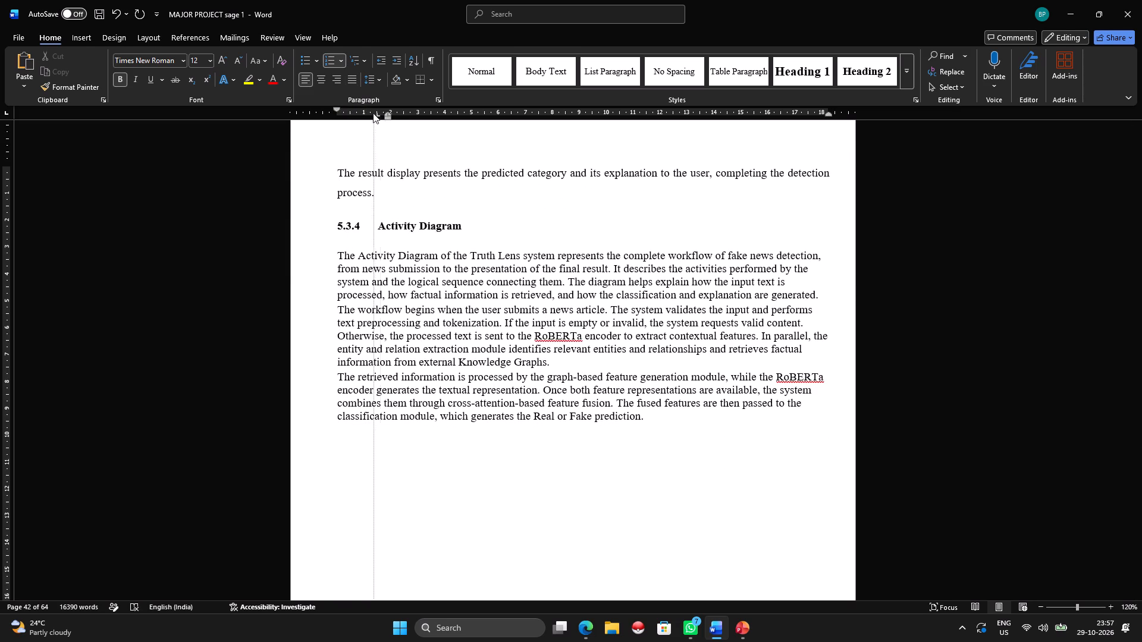
{"action": "left_click_drag", "start_coordinate": [373, 113], "coordinate": [360, 114]}
Set the three body paragraphs under 5.3.4 Activity Diagram to 1.5 line spacing and justify them.
{"action": "scroll", "coordinate": [387, 198], "scroll_direction": "down", "scroll_amount": 3}
{"action": "left_click_drag", "start_coordinate": [335, 154], "coordinate": [668, 326]}
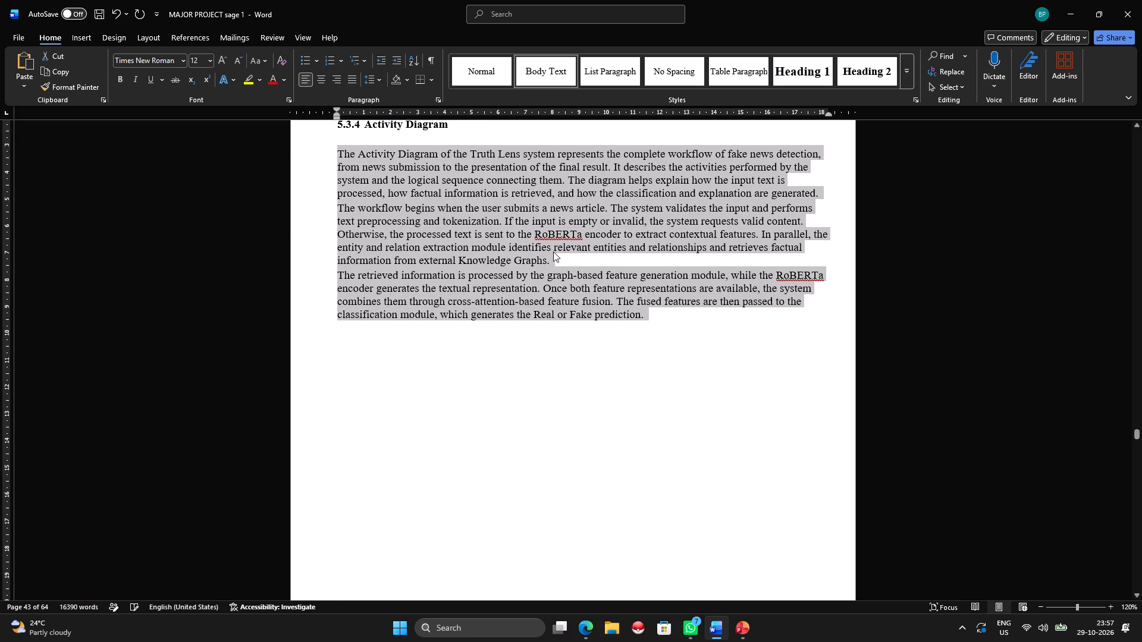
{"action": "left_click", "coordinate": [377, 84]}
{"action": "left_click", "coordinate": [397, 135]}
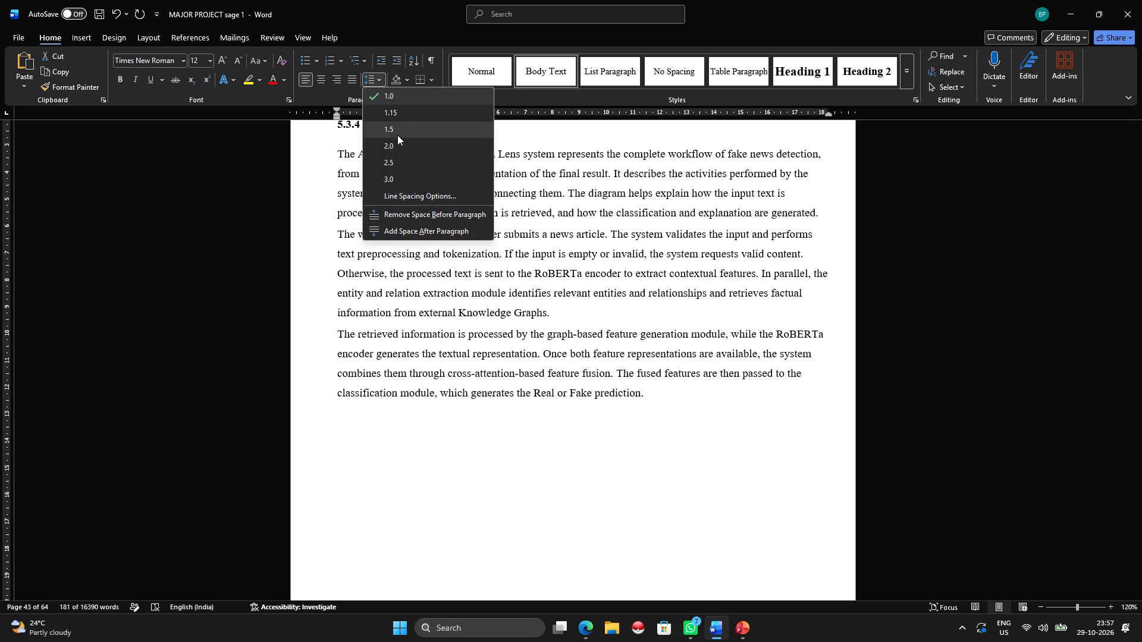
{"action": "left_click", "coordinate": [350, 80]}
{"action": "left_click", "coordinate": [636, 388]}
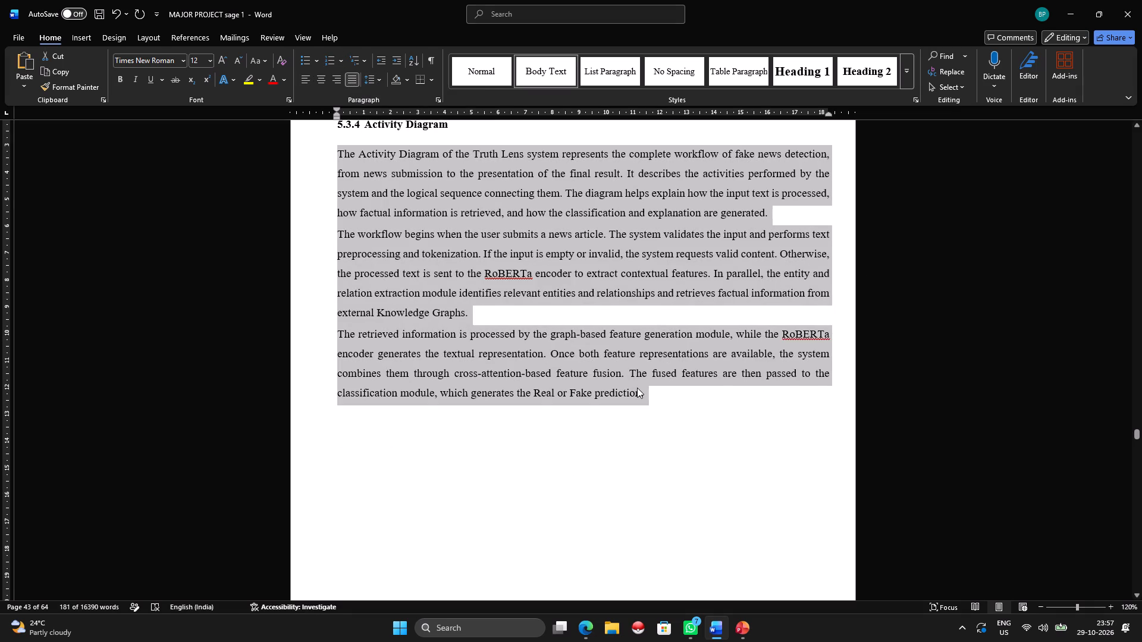
{"action": "scroll", "coordinate": [585, 411], "scroll_direction": "up", "scroll_amount": 20}
{"action": "scroll", "coordinate": [585, 411], "scroll_direction": "up", "scroll_amount": 2}
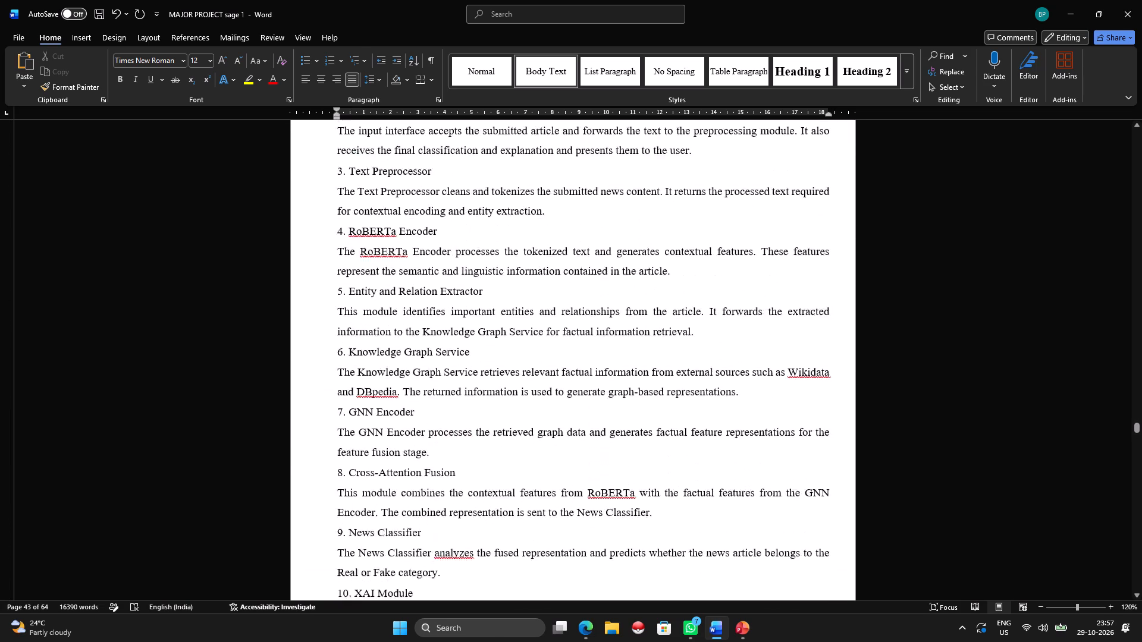
Examine the pages from the sequence diagram through the 5.3.4 Activity Diagram text to the activity diagram picture and their page breaks.
{"action": "scroll", "coordinate": [582, 408], "scroll_direction": "up", "scroll_amount": 20}
{"action": "scroll", "coordinate": [582, 408], "scroll_direction": "up", "scroll_amount": 8}
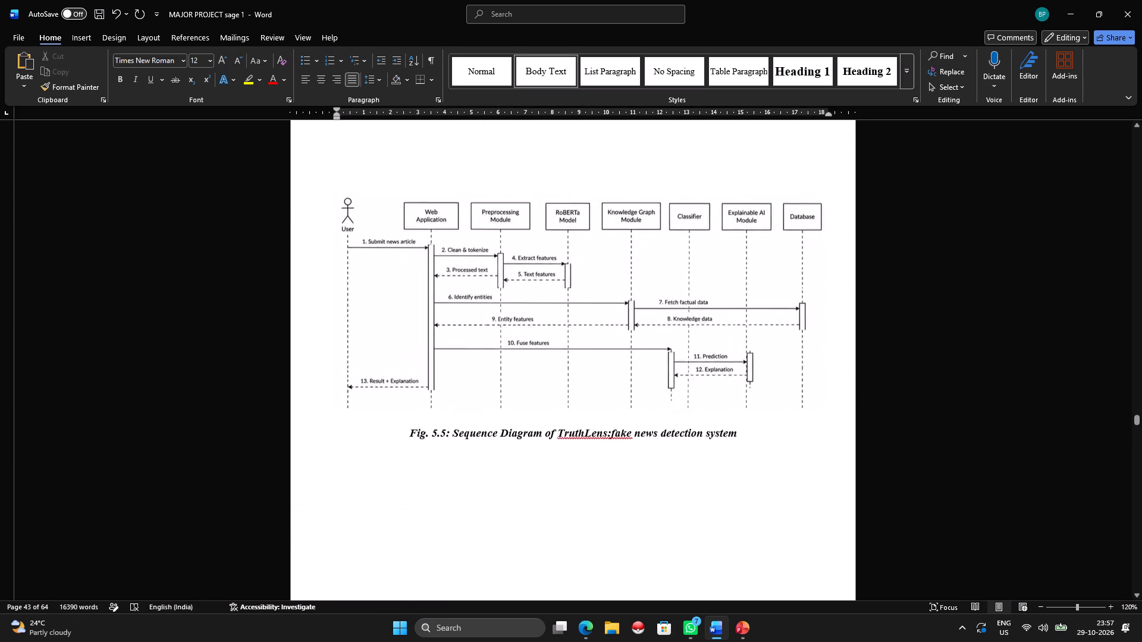
{"action": "scroll", "coordinate": [601, 399], "scroll_direction": "up", "scroll_amount": 3}
{"action": "scroll", "coordinate": [601, 399], "scroll_direction": "down", "scroll_amount": 20}
{"action": "scroll", "coordinate": [601, 399], "scroll_direction": "down", "scroll_amount": 20}
{"action": "scroll", "coordinate": [601, 399], "scroll_direction": "down", "scroll_amount": 3}
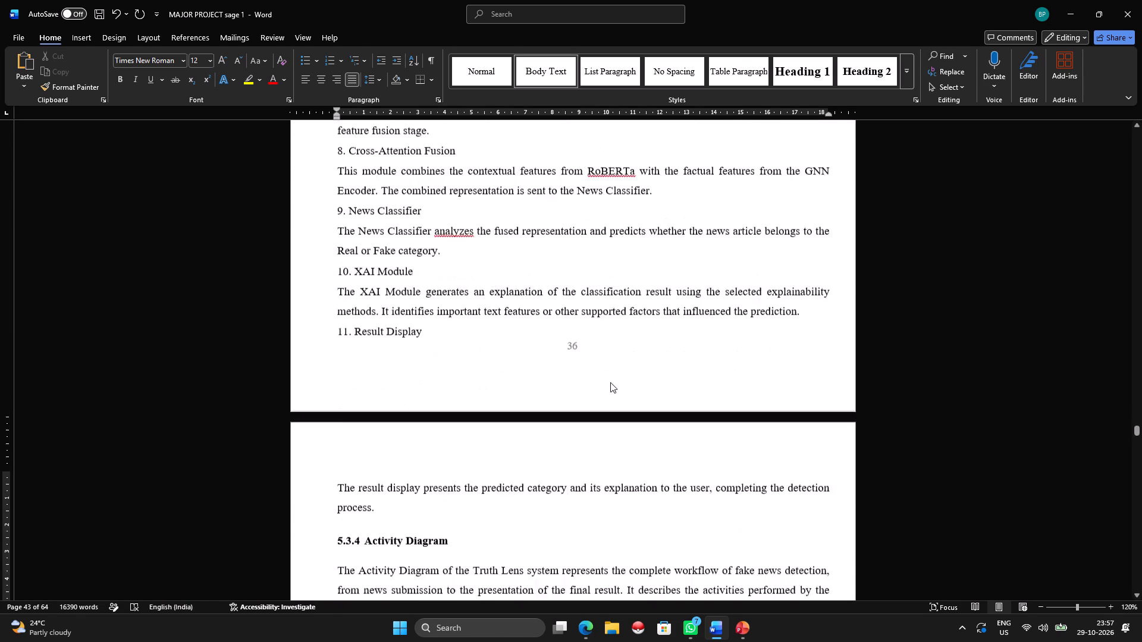
{"action": "scroll", "coordinate": [610, 382], "scroll_direction": "down", "scroll_amount": 5}
{"action": "scroll", "coordinate": [609, 378], "scroll_direction": "down", "scroll_amount": 20}
{"action": "scroll", "coordinate": [609, 378], "scroll_direction": "down", "scroll_amount": 3}
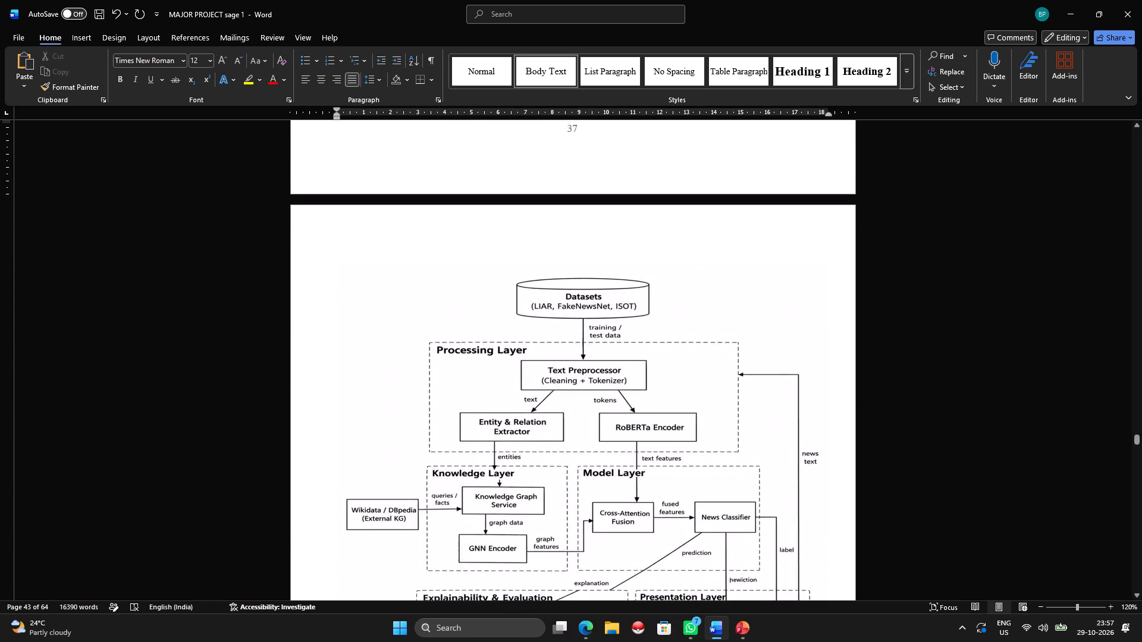
{"action": "scroll", "coordinate": [566, 364], "scroll_direction": "up", "scroll_amount": 20}
{"action": "scroll", "coordinate": [566, 364], "scroll_direction": "up", "scroll_amount": 2}
{"action": "scroll", "coordinate": [563, 354], "scroll_direction": "down", "scroll_amount": 8}
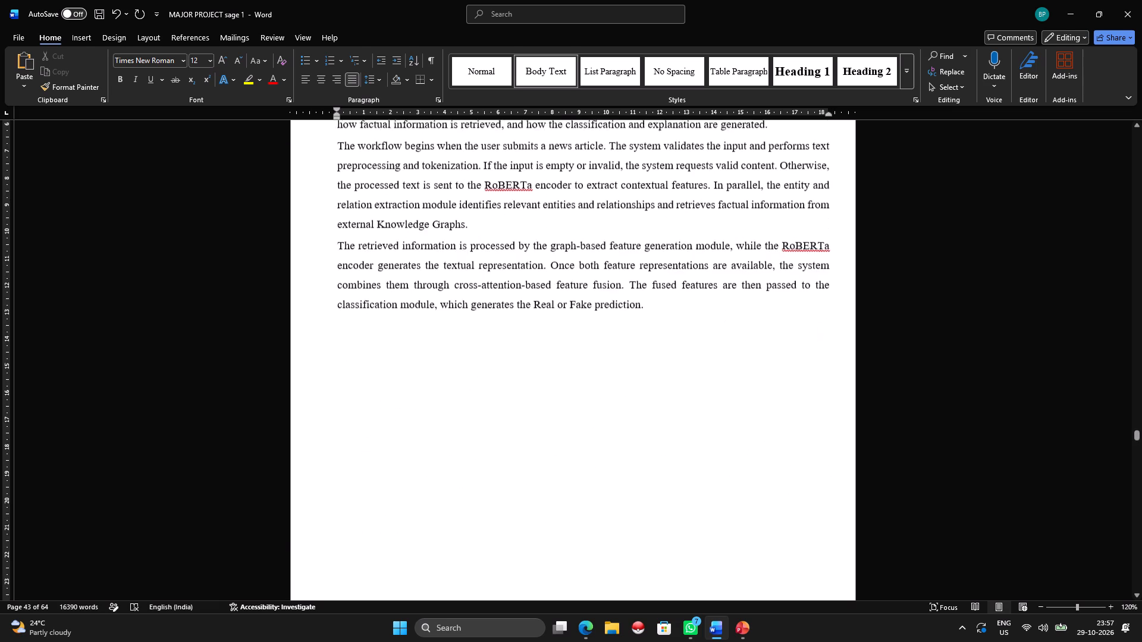
{"action": "scroll", "coordinate": [563, 350], "scroll_direction": "down", "scroll_amount": 15}
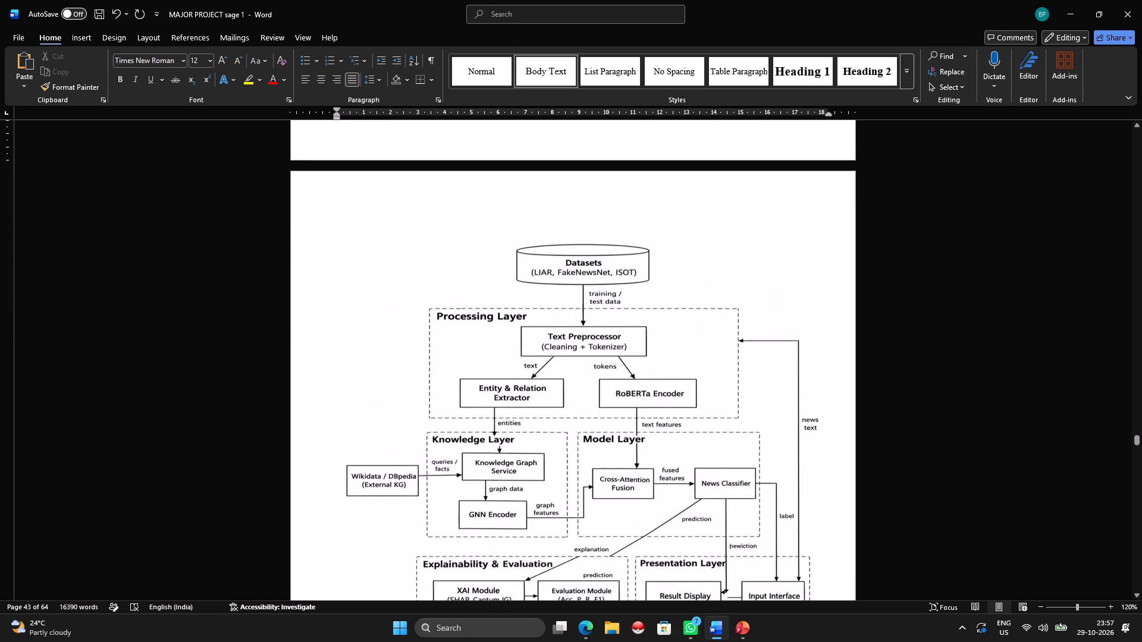
Shrink the activity diagram picture proportionally to about 14 cm wide so it fits beneath the 5.3.4 text.
{"action": "left_click", "coordinate": [569, 389]}
{"action": "scroll", "coordinate": [576, 435], "scroll_direction": "down", "scroll_amount": 7}
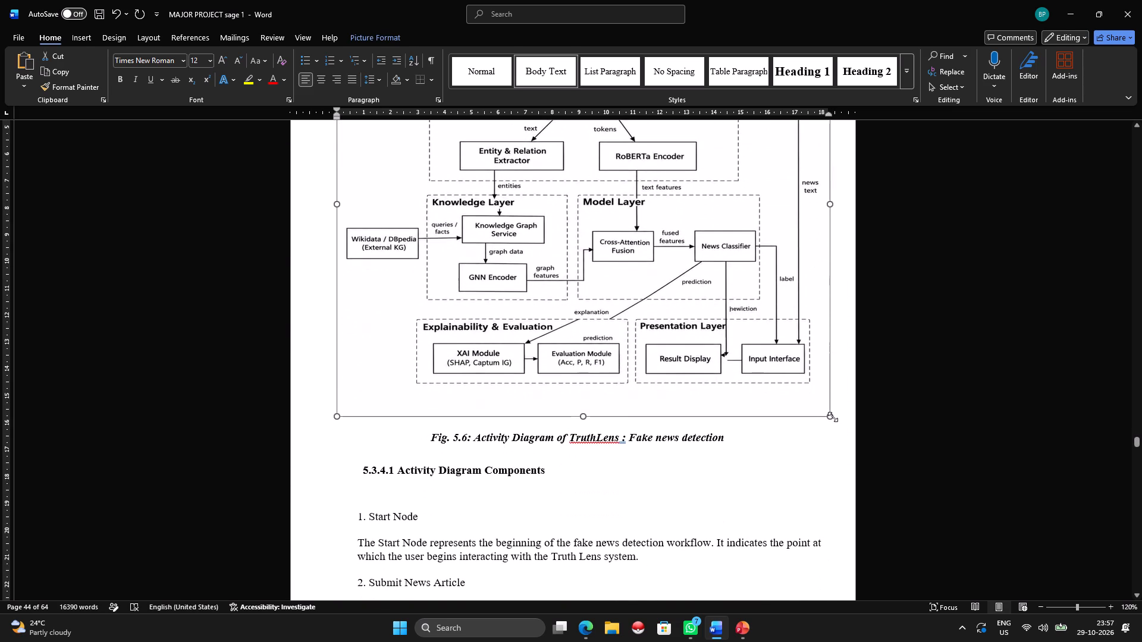
{"action": "left_click_drag", "start_coordinate": [833, 417], "coordinate": [716, 306]}
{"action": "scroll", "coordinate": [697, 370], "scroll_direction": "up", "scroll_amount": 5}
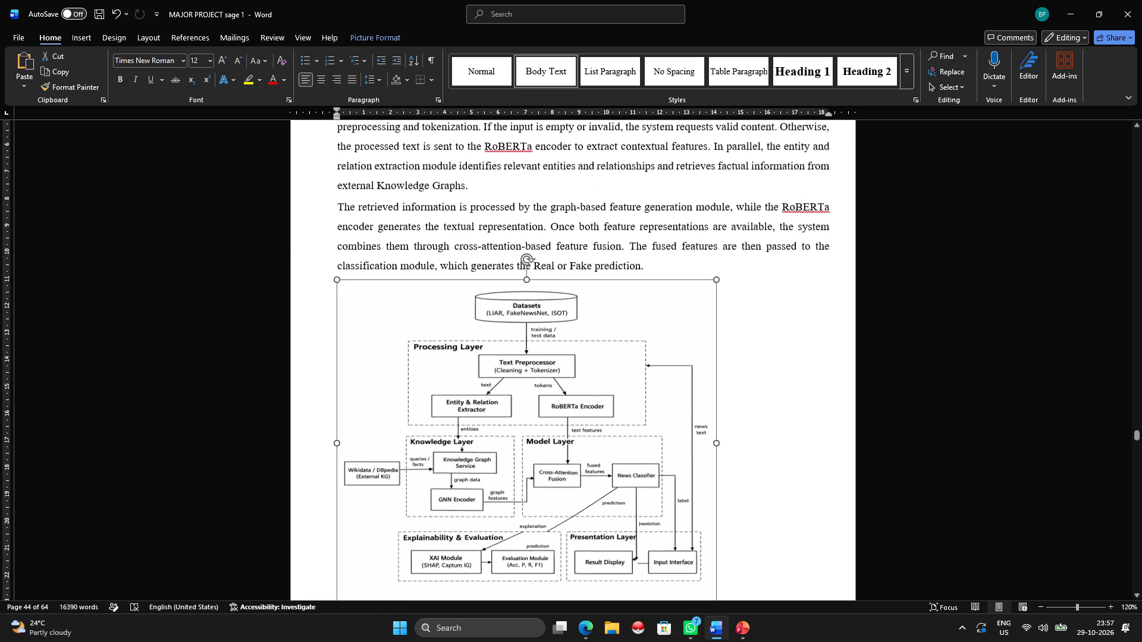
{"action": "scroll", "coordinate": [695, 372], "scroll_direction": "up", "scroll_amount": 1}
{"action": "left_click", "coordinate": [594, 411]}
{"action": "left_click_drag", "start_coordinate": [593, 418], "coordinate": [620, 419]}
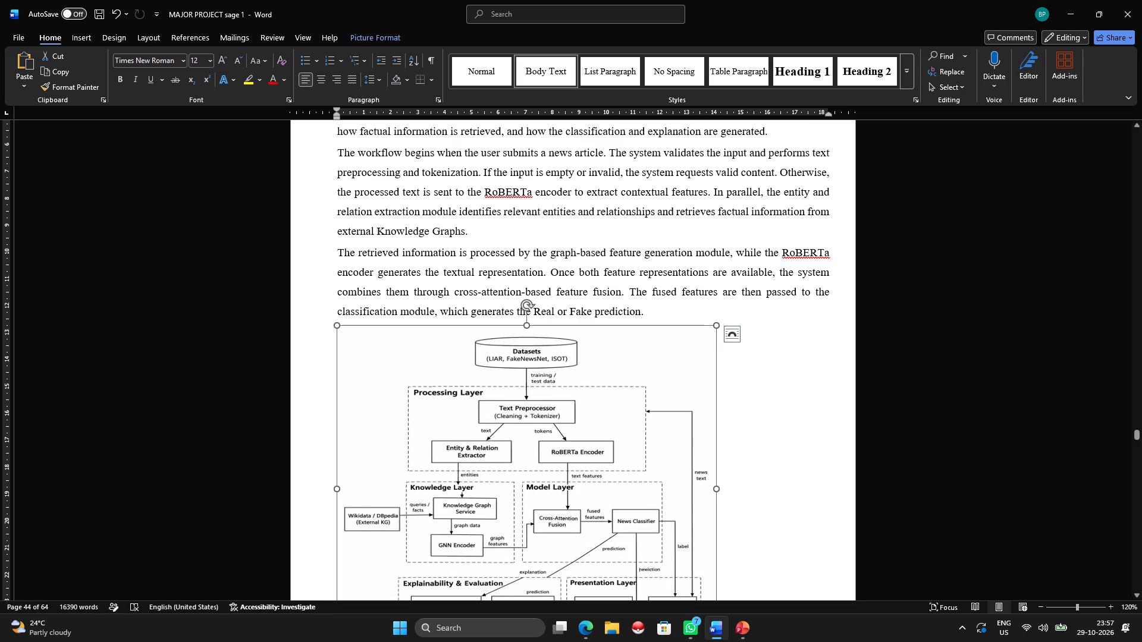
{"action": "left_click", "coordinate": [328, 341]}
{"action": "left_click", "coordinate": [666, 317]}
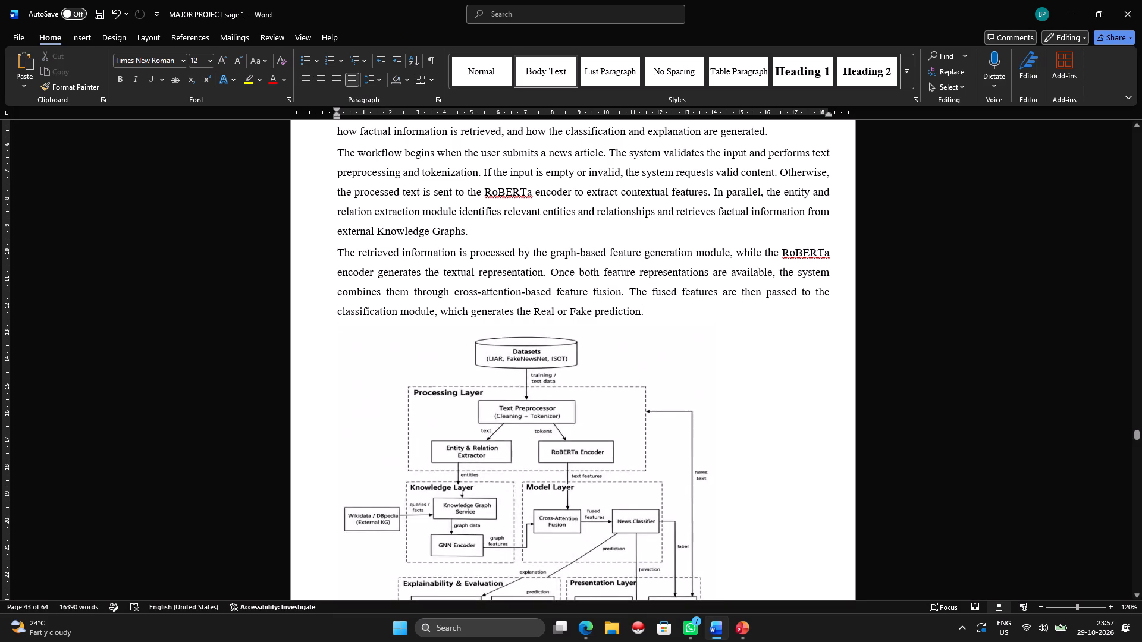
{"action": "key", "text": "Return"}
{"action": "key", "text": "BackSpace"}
Shift the activity diagram picture toward the page centre by inserting 11 spaces before it.
{"action": "left_click", "coordinate": [337, 344]}
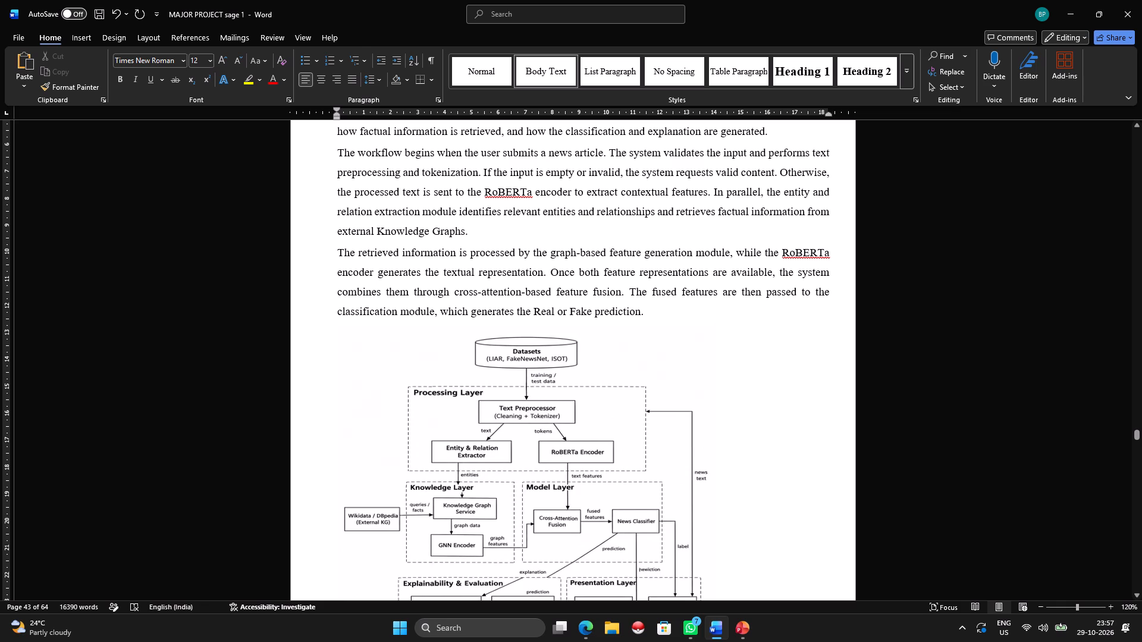
{"action": "key", "text": "space"}
{"action": "key", "text": "space"}
{"action": "key", "text": "space"}
{"action": "key", "text": "space"}
{"action": "key", "text": "space"}
{"action": "scroll", "coordinate": [463, 318], "scroll_direction": "down", "scroll_amount": 4}
{"action": "key", "text": "space"}
{"action": "key", "text": "space"}
{"action": "key", "text": "space"}
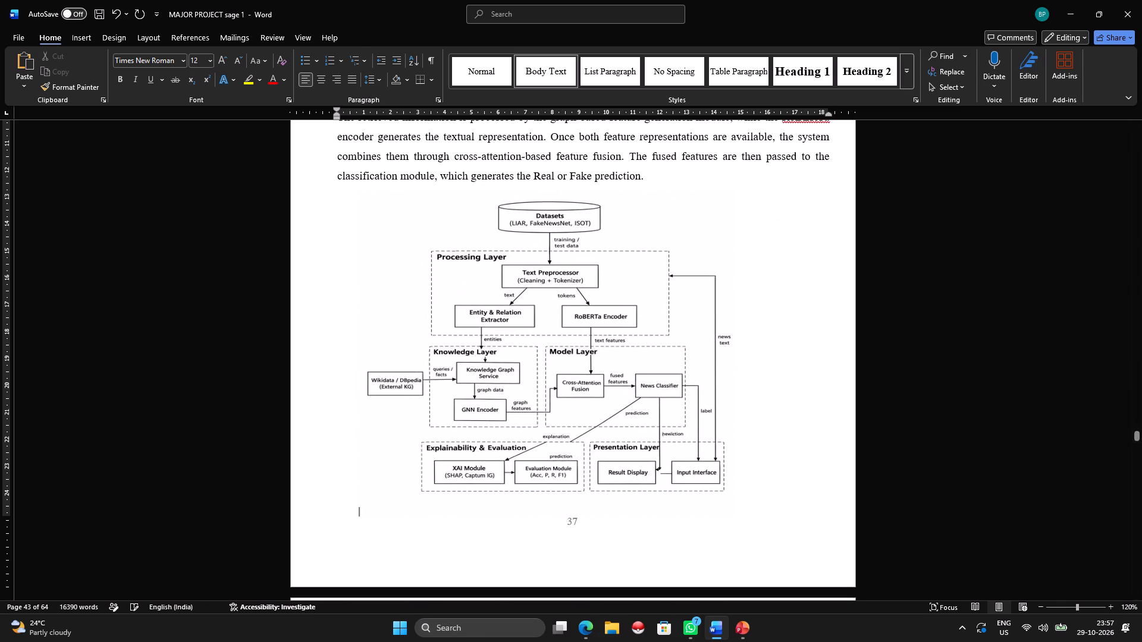
{"action": "key", "text": "space"}
{"action": "key", "text": "space"}
{"action": "key", "text": "space"}
Reduce the activity diagram picture to about 13 cm wide so the Fig. 5.6 caption fits on the same page.
{"action": "scroll", "coordinate": [488, 364], "scroll_direction": "up", "scroll_amount": 2}
{"action": "scroll", "coordinate": [488, 366], "scroll_direction": "down", "scroll_amount": 7}
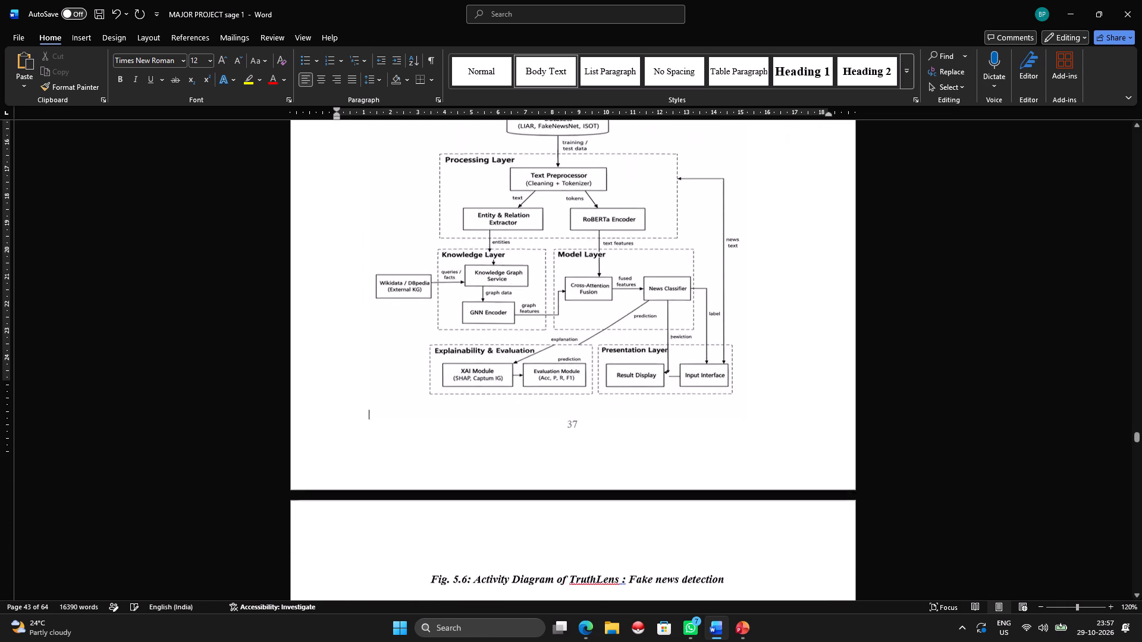
{"action": "scroll", "coordinate": [491, 366], "scroll_direction": "down", "scroll_amount": 6}
{"action": "scroll", "coordinate": [432, 389], "scroll_direction": "up", "scroll_amount": 11}
{"action": "scroll", "coordinate": [514, 374], "scroll_direction": "down", "scroll_amount": 11}
{"action": "scroll", "coordinate": [480, 385], "scroll_direction": "up", "scroll_amount": 2}
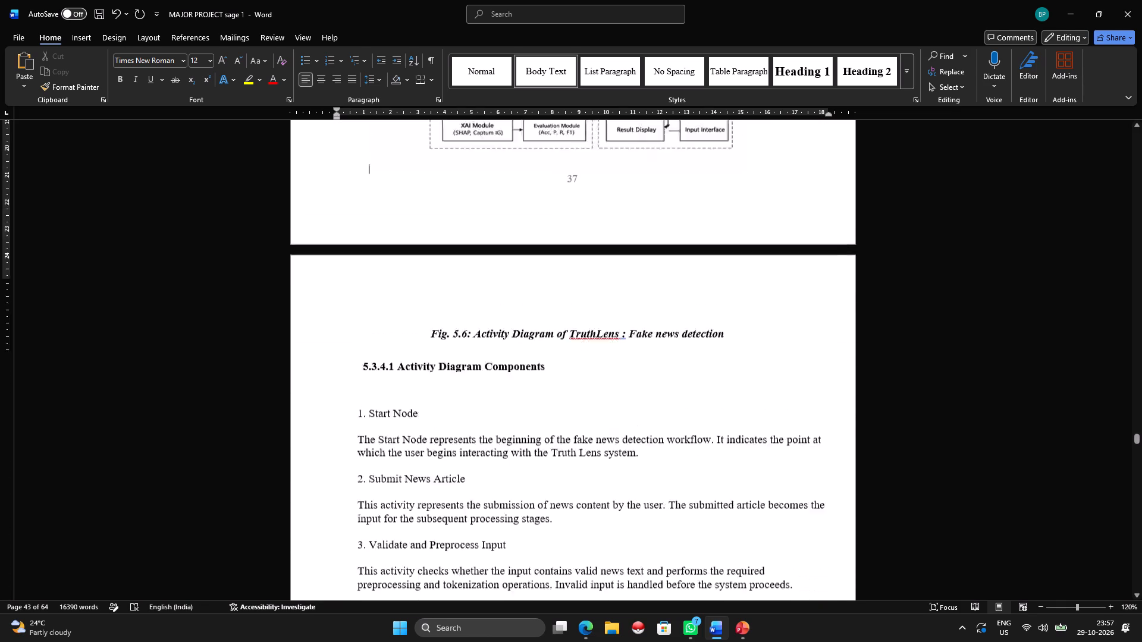
{"action": "scroll", "coordinate": [480, 385], "scroll_direction": "up", "scroll_amount": 8}
{"action": "left_click", "coordinate": [692, 416]}
{"action": "left_click_drag", "start_coordinate": [747, 483], "coordinate": [735, 473]}
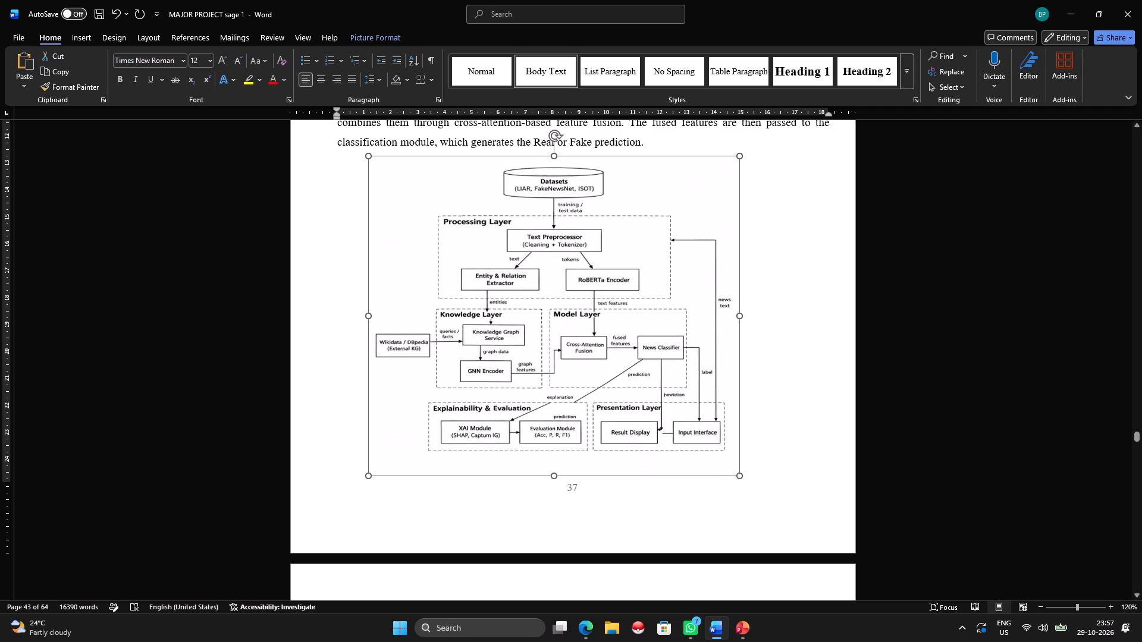
{"action": "left_click_drag", "start_coordinate": [735, 473], "coordinate": [716, 455]}
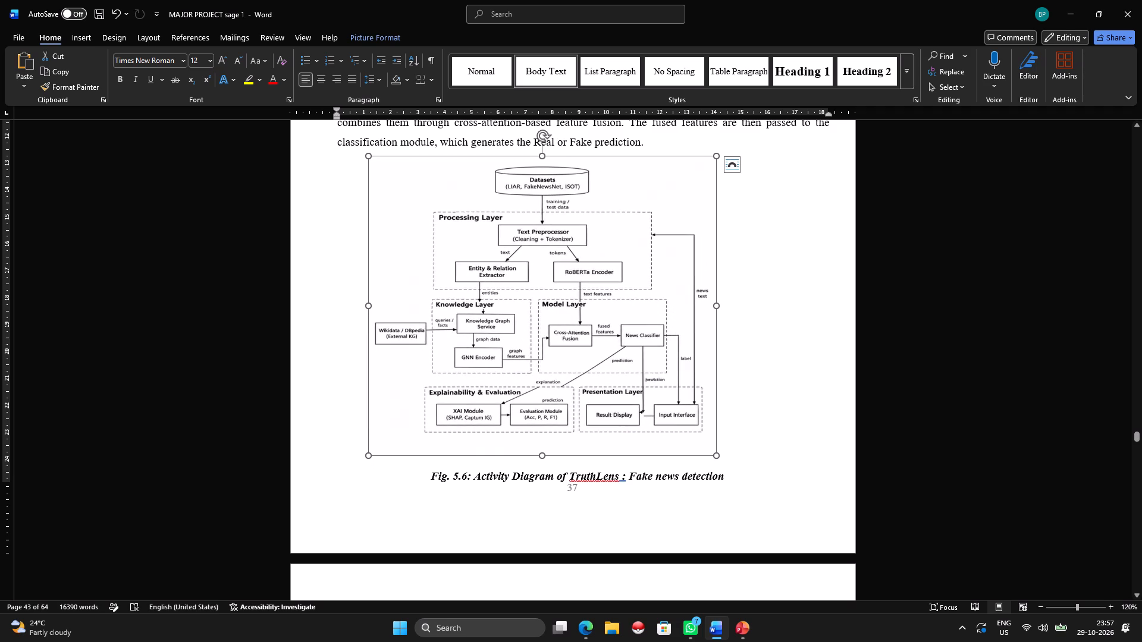
{"action": "left_click", "coordinate": [554, 364]}
{"action": "left_click", "coordinate": [764, 336]}
Examine the layout from the sequence diagram section and list of actions through the activity diagram to the 5.3.4.1 heading.
{"action": "scroll", "coordinate": [590, 359], "scroll_direction": "up", "scroll_amount": 2}
{"action": "scroll", "coordinate": [568, 337], "scroll_direction": "down", "scroll_amount": 1}
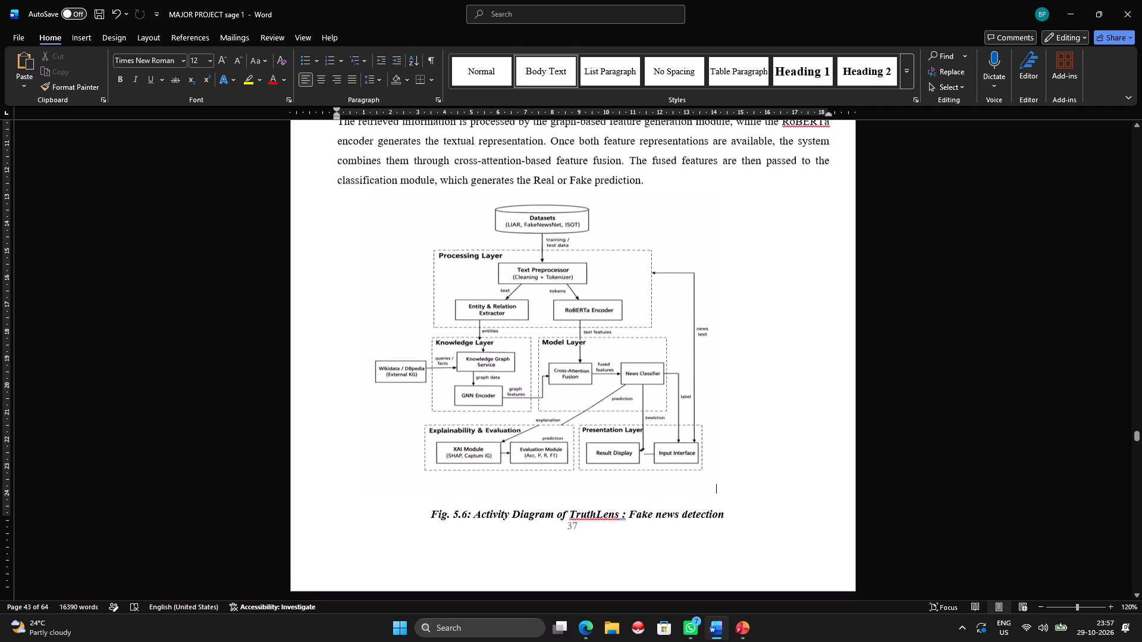
{"action": "scroll", "coordinate": [567, 336], "scroll_direction": "down", "scroll_amount": 1}
{"action": "scroll", "coordinate": [567, 335], "scroll_direction": "up", "scroll_amount": 4}
{"action": "scroll", "coordinate": [634, 335], "scroll_direction": "up", "scroll_amount": 1}
{"action": "scroll", "coordinate": [634, 335], "scroll_direction": "down", "scroll_amount": 3}
{"action": "scroll", "coordinate": [572, 332], "scroll_direction": "up", "scroll_amount": 9}
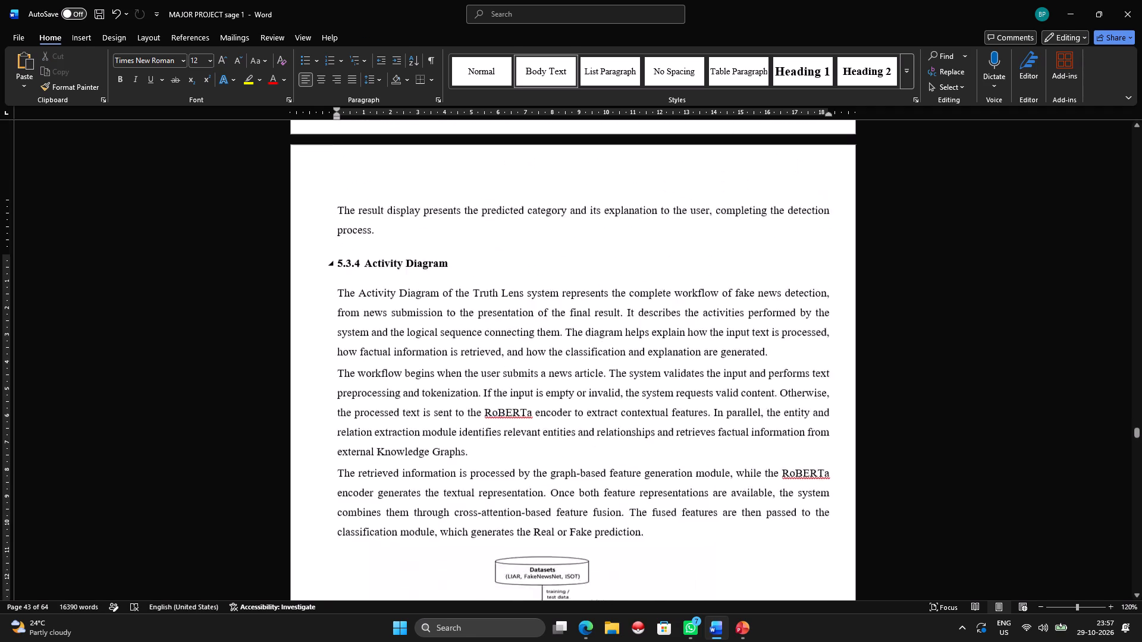
{"action": "scroll", "coordinate": [600, 309], "scroll_direction": "up", "scroll_amount": 20}
{"action": "scroll", "coordinate": [600, 309], "scroll_direction": "up", "scroll_amount": 12}
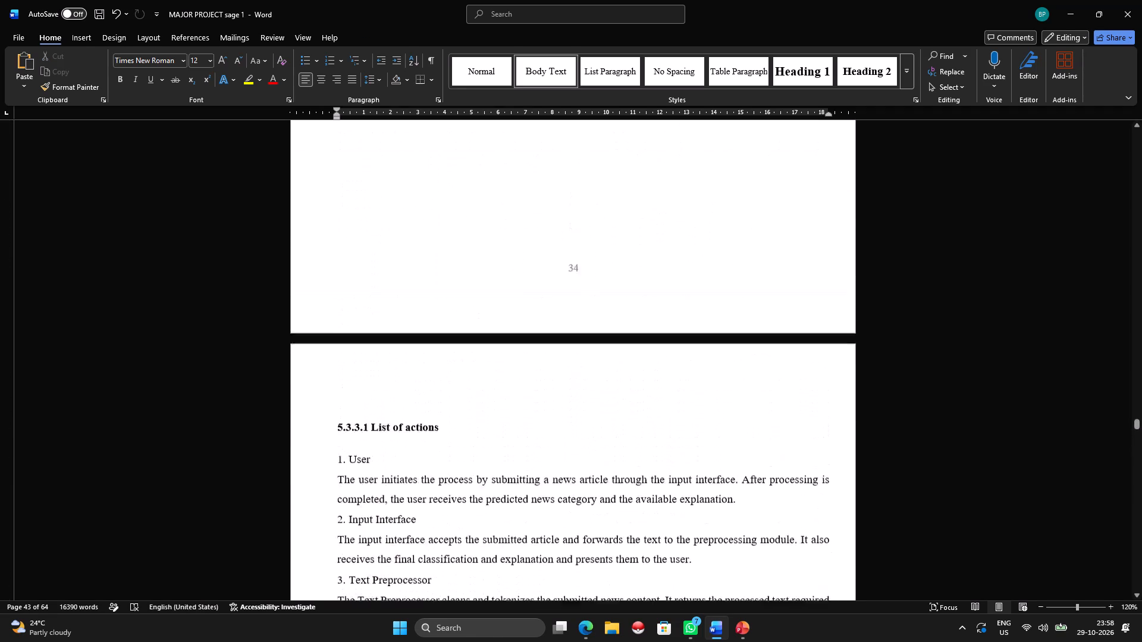
{"action": "scroll", "coordinate": [556, 292], "scroll_direction": "up", "scroll_amount": 1}
{"action": "scroll", "coordinate": [542, 303], "scroll_direction": "up", "scroll_amount": 20}
{"action": "scroll", "coordinate": [542, 303], "scroll_direction": "up", "scroll_amount": 2}
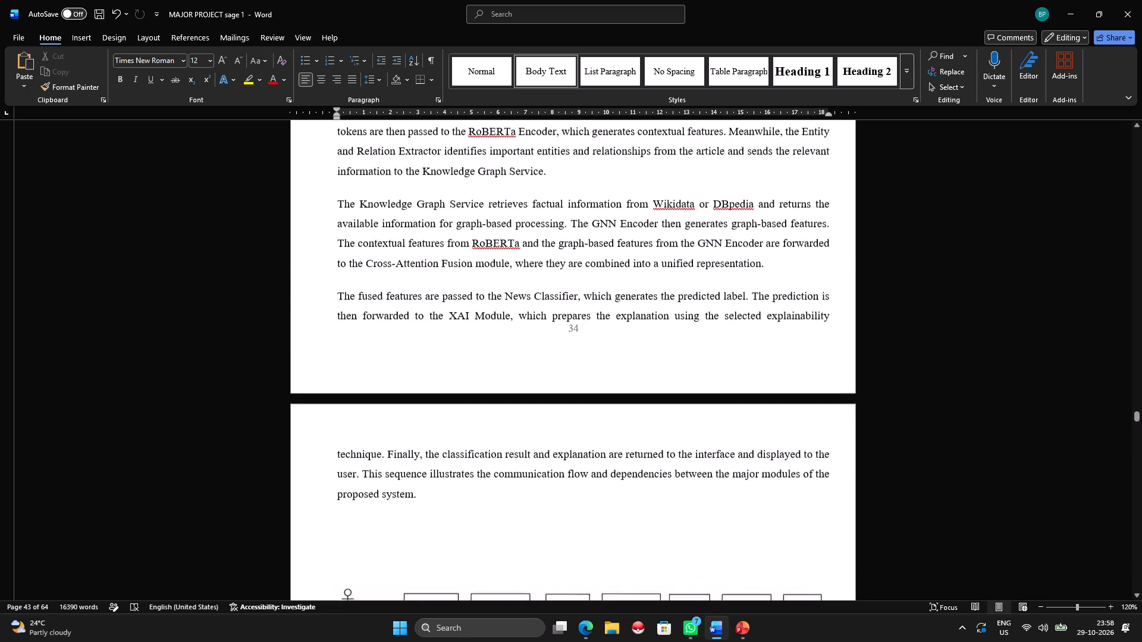
{"action": "scroll", "coordinate": [536, 315], "scroll_direction": "up", "scroll_amount": 2}
{"action": "scroll", "coordinate": [539, 313], "scroll_direction": "down", "scroll_amount": 12}
{"action": "scroll", "coordinate": [549, 307], "scroll_direction": "up", "scroll_amount": 11}
{"action": "scroll", "coordinate": [549, 307], "scroll_direction": "down", "scroll_amount": 20}
{"action": "scroll", "coordinate": [549, 307], "scroll_direction": "down", "scroll_amount": 18}
{"action": "scroll", "coordinate": [557, 283], "scroll_direction": "up", "scroll_amount": 1}
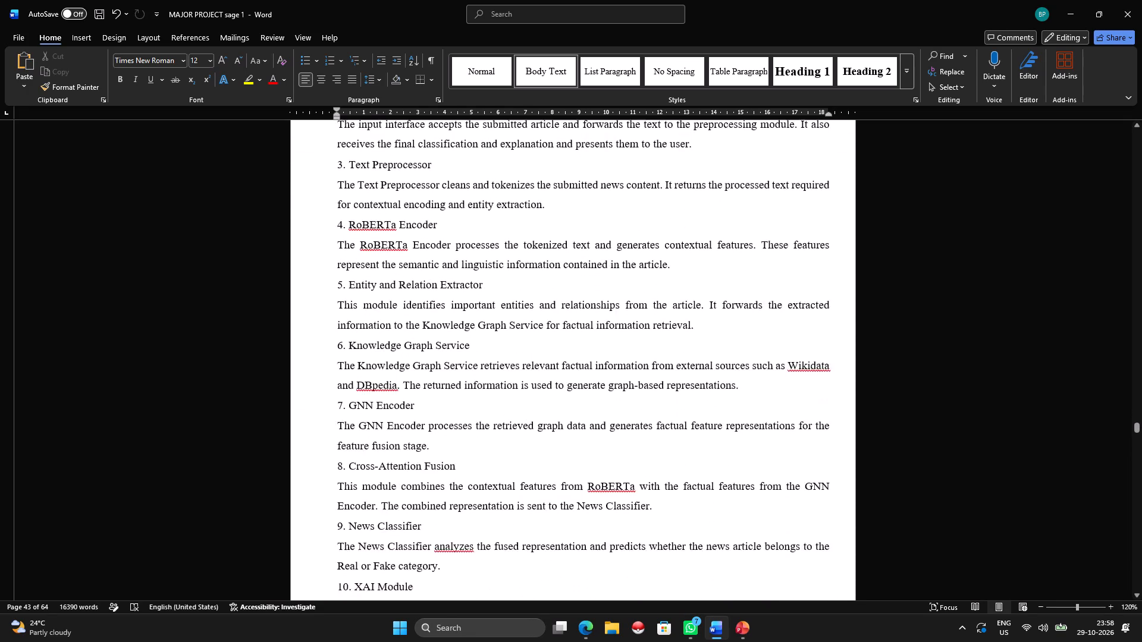
{"action": "scroll", "coordinate": [557, 283], "scroll_direction": "up", "scroll_amount": 5}
{"action": "scroll", "coordinate": [559, 282], "scroll_direction": "down", "scroll_amount": 5}
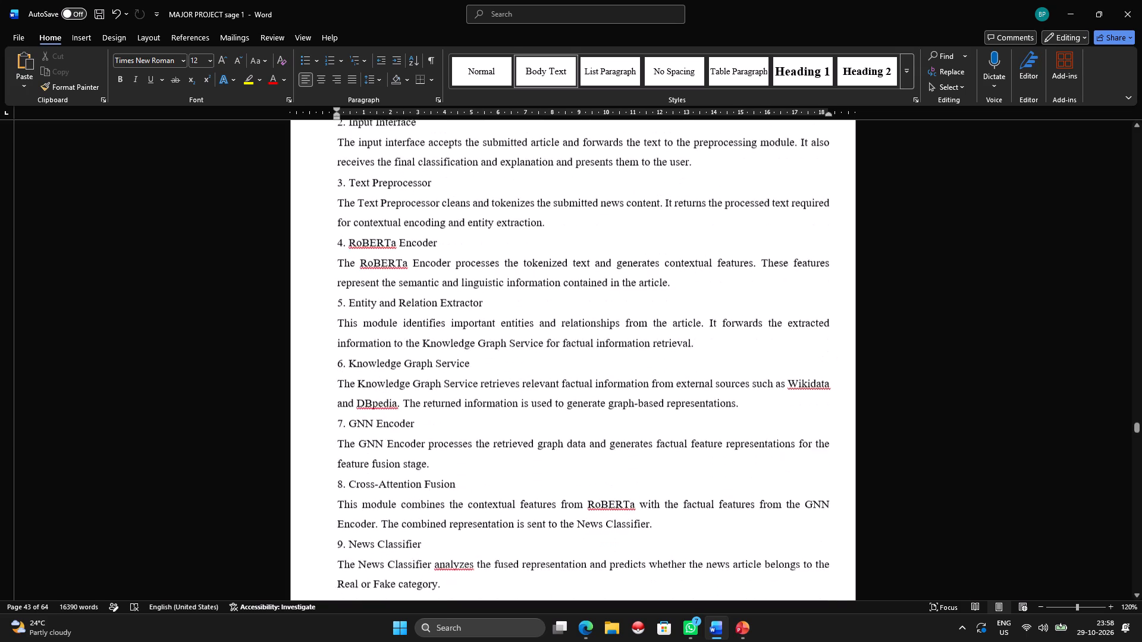
{"action": "scroll", "coordinate": [582, 271], "scroll_direction": "down", "scroll_amount": 20}
{"action": "scroll", "coordinate": [582, 271], "scroll_direction": "down", "scroll_amount": 18}
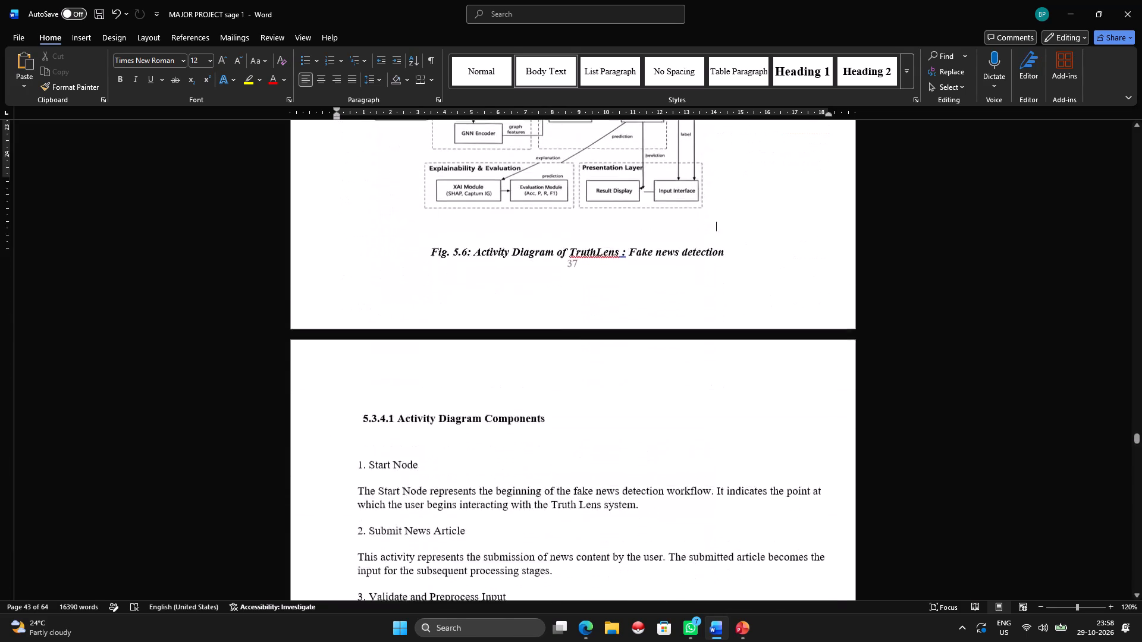
{"action": "scroll", "coordinate": [594, 295], "scroll_direction": "down", "scroll_amount": 2}
{"action": "scroll", "coordinate": [393, 323], "scroll_direction": "up", "scroll_amount": 11}
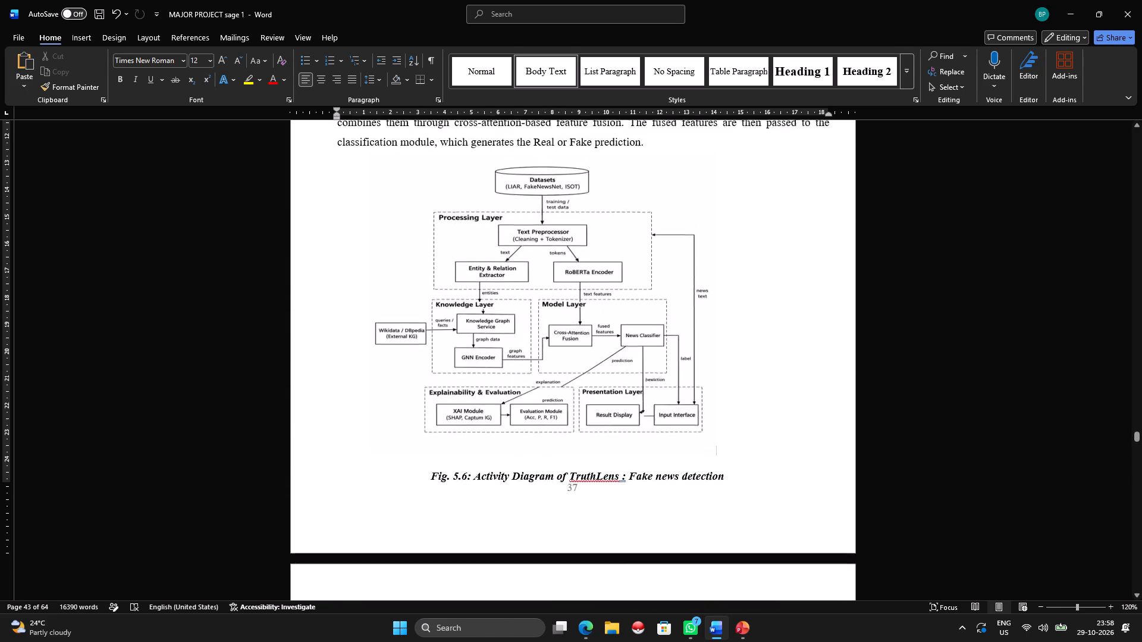
{"action": "scroll", "coordinate": [390, 325], "scroll_direction": "up", "scroll_amount": 2}
{"action": "scroll", "coordinate": [390, 325], "scroll_direction": "down", "scroll_amount": 11}
Set the "5.3.4.1 Activity Diagram Components" heading's first-line indent to about 0.25 cm and a tab stop after its number at about 1.5 cm.
{"action": "left_click", "coordinate": [362, 371]}
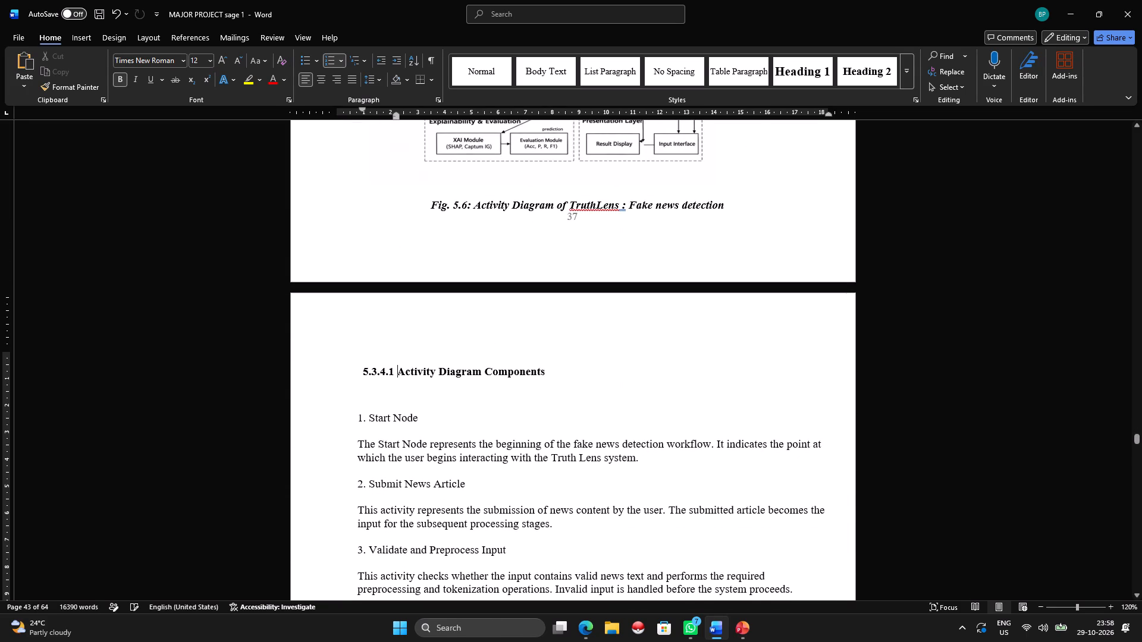
{"action": "left_click_drag", "start_coordinate": [360, 109], "coordinate": [340, 109]}
{"action": "left_click_drag", "start_coordinate": [394, 112], "coordinate": [366, 114]}
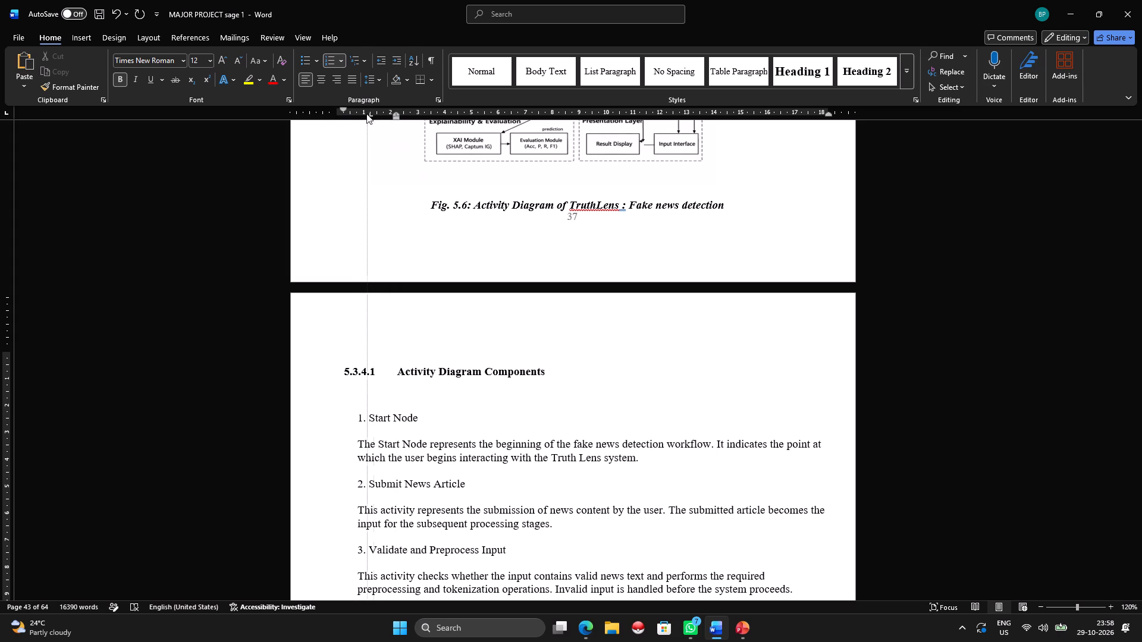
{"action": "left_click_drag", "start_coordinate": [366, 114], "coordinate": [378, 115]}
Set the first-line and hanging indents of the component list, from "1. Start Node" through the "12. End Node" description, to about 0.25 cm.
{"action": "scroll", "coordinate": [408, 255], "scroll_direction": "down", "scroll_amount": 4}
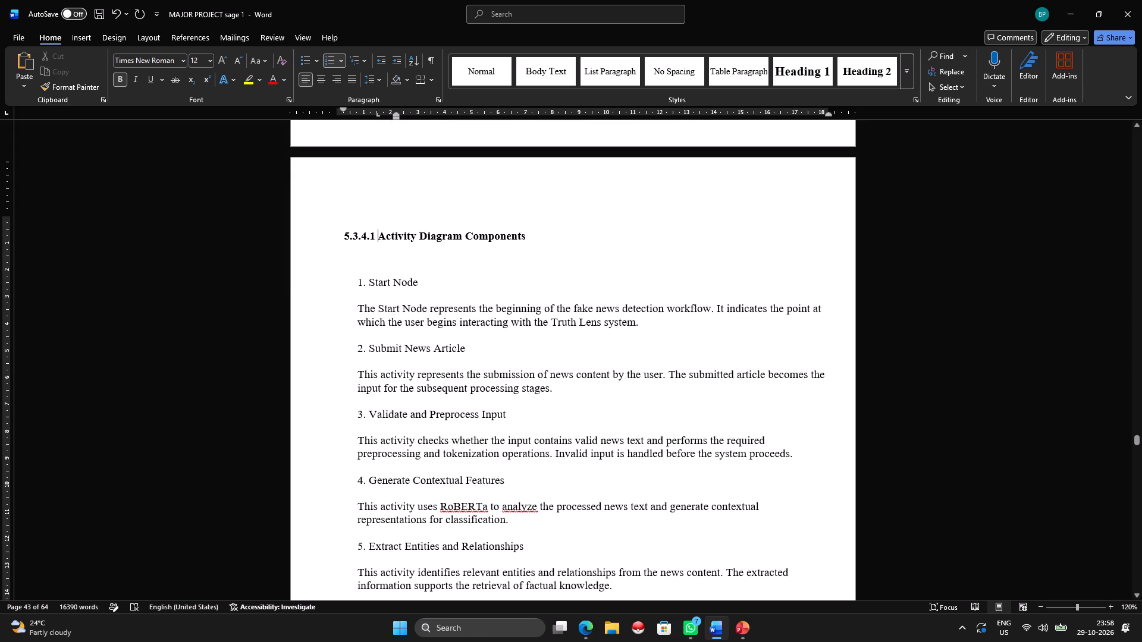
{"action": "left_click_drag", "start_coordinate": [354, 276], "coordinate": [554, 509]}
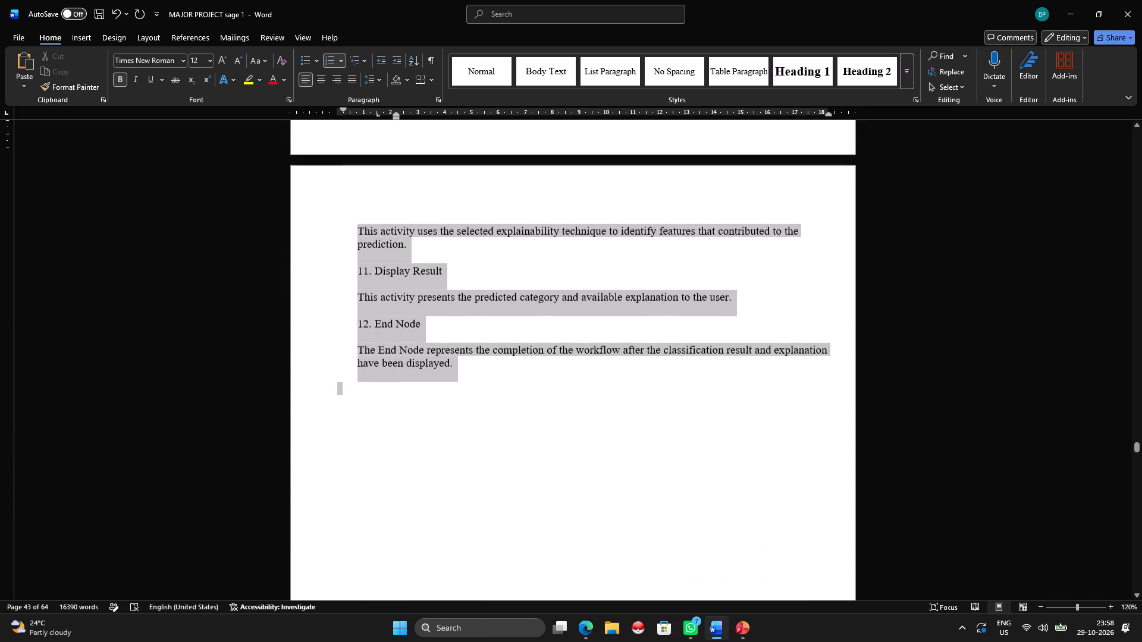
{"action": "left_click_drag", "start_coordinate": [554, 509], "coordinate": [557, 432]}
{"action": "scroll", "coordinate": [402, 426], "scroll_direction": "up", "scroll_amount": 15}
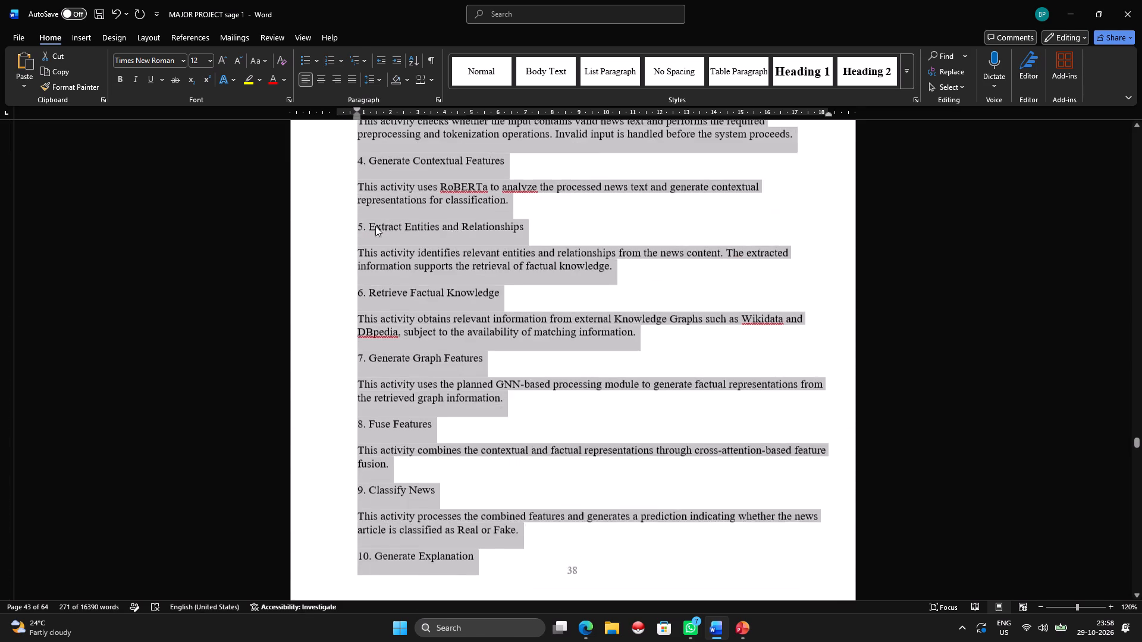
{"action": "scroll", "coordinate": [377, 144], "scroll_direction": "up", "scroll_amount": 10}
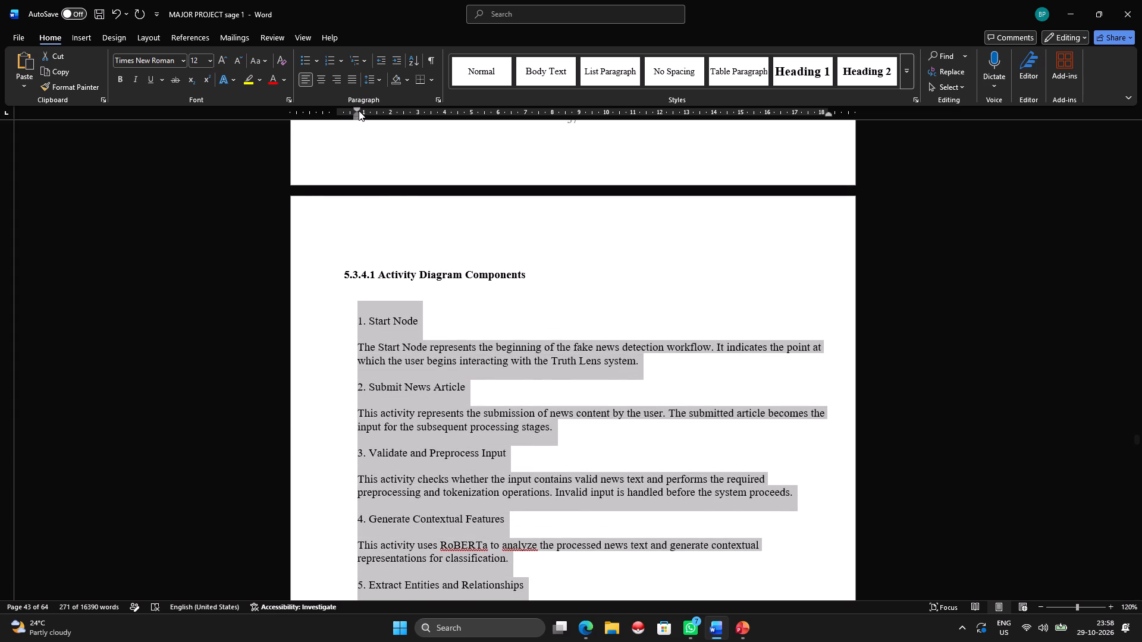
{"action": "left_click_drag", "start_coordinate": [357, 109], "coordinate": [342, 109]}
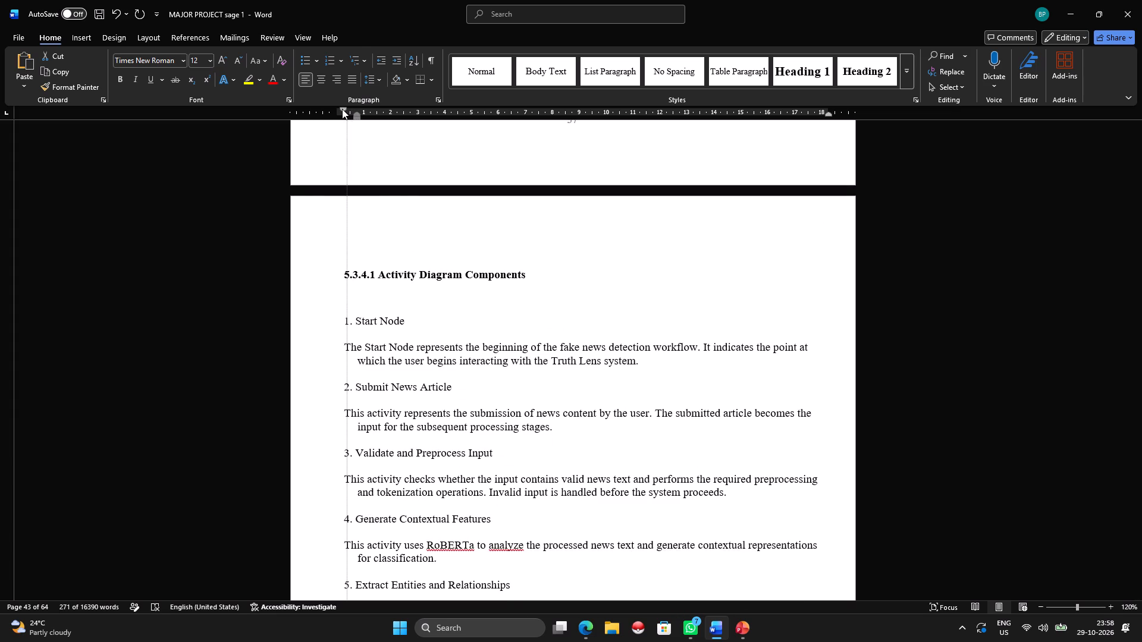
{"action": "left_click_drag", "start_coordinate": [342, 109], "coordinate": [340, 109]}
{"action": "left_click_drag", "start_coordinate": [358, 114], "coordinate": [349, 113]}
{"action": "left_click_drag", "start_coordinate": [349, 113], "coordinate": [344, 113]}
Justify the whole activity diagram component list and set its line spacing to 1.5.
{"action": "scroll", "coordinate": [380, 199], "scroll_direction": "down", "scroll_amount": 4}
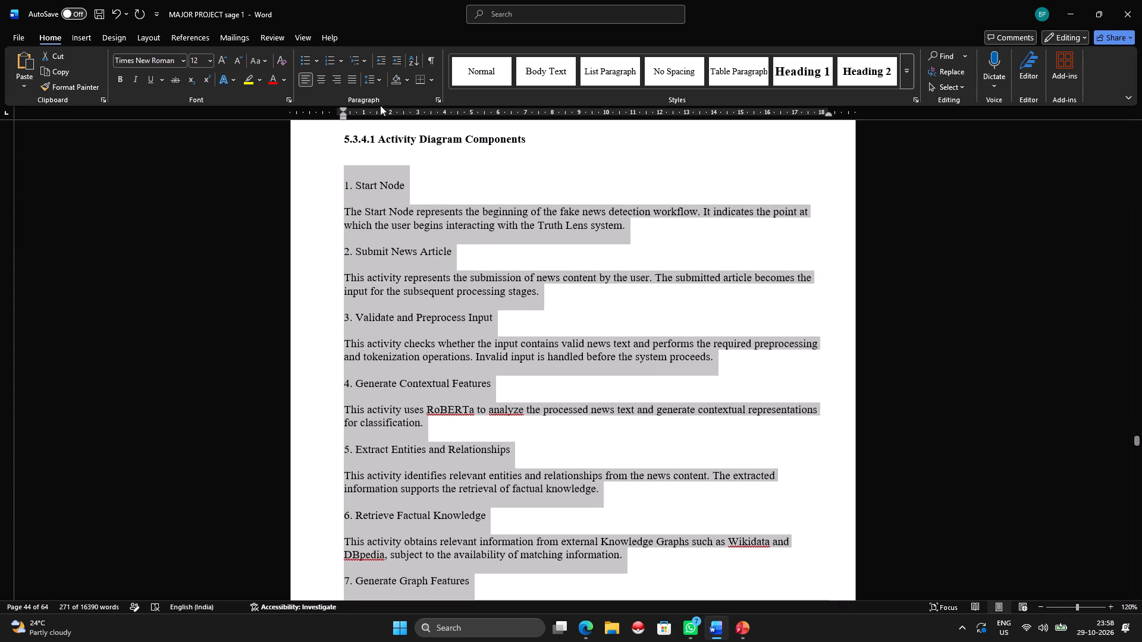
{"action": "left_click", "coordinate": [356, 80]}
{"action": "left_click", "coordinate": [379, 78]}
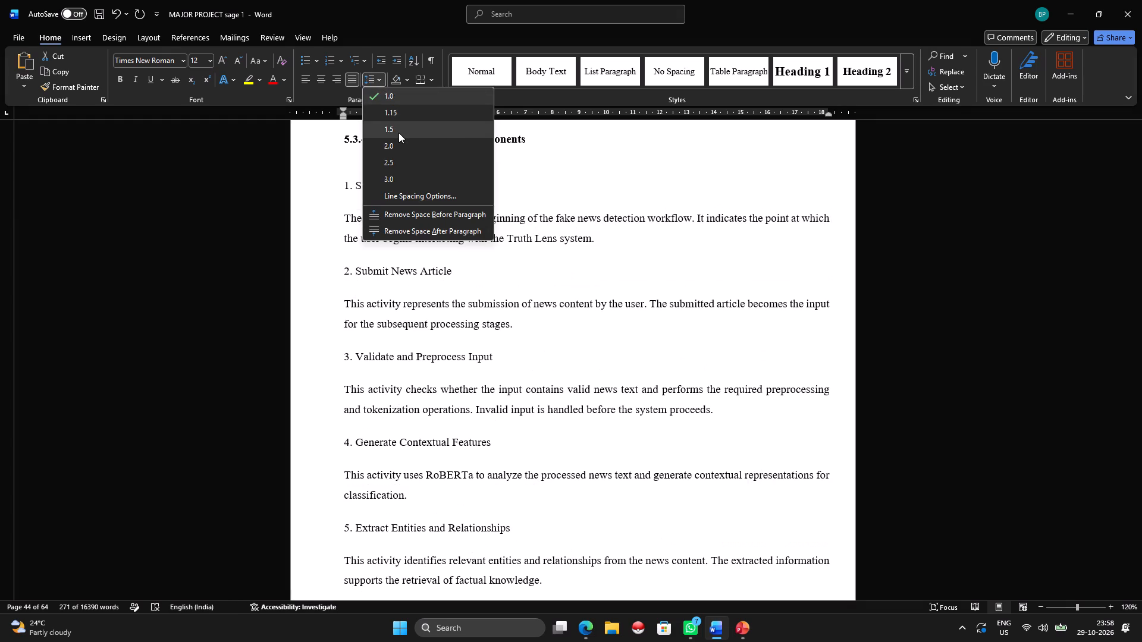
{"action": "left_click", "coordinate": [399, 133]}
{"action": "left_click", "coordinate": [486, 197]}
{"action": "scroll", "coordinate": [359, 246], "scroll_direction": "up", "scroll_amount": 2}
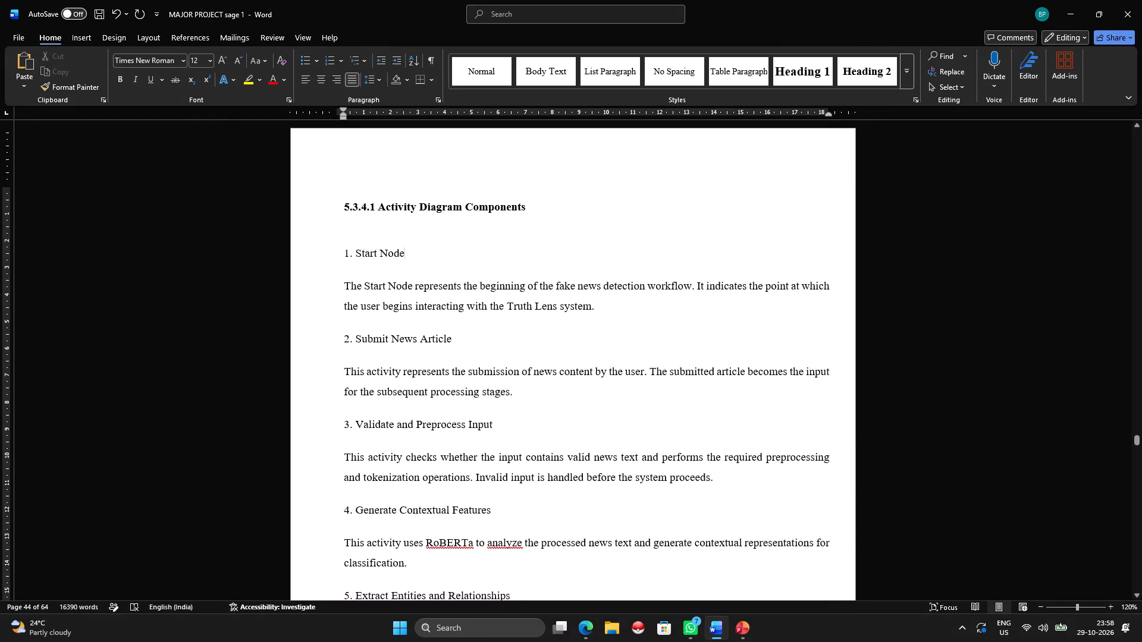
Remove the space before paragraphs from the 5.3.4.1 heading through the "12. End Node" description.
{"action": "left_click_drag", "start_coordinate": [344, 207], "coordinate": [333, 517]}
{"action": "left_click", "coordinate": [468, 452]}
{"action": "left_click_drag", "start_coordinate": [379, 197], "coordinate": [401, 268]}
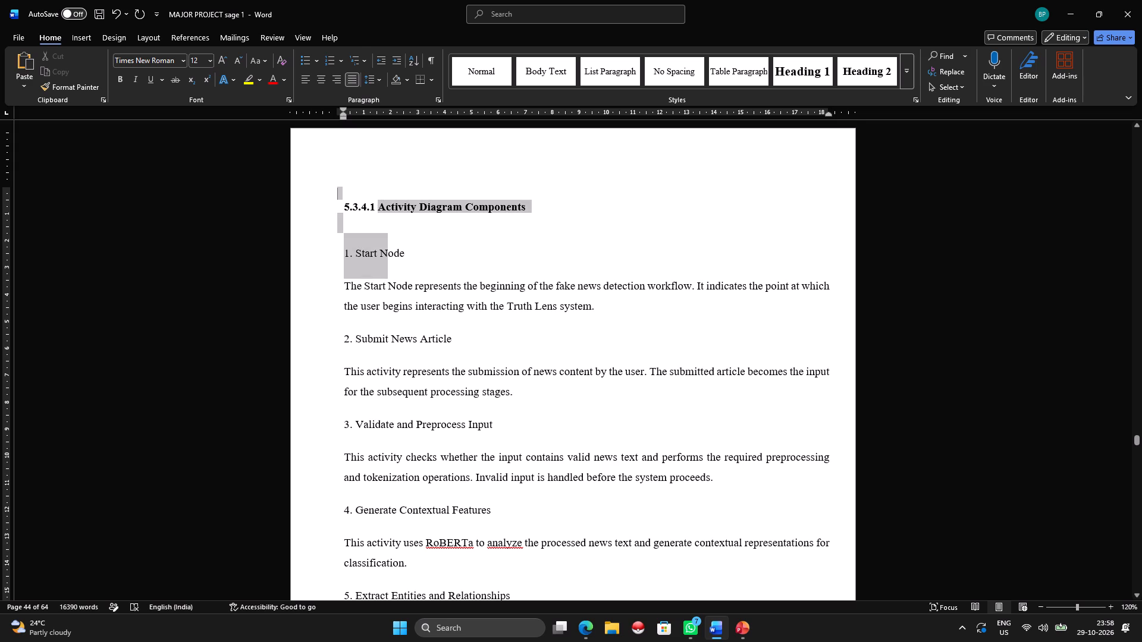
{"action": "left_click_drag", "start_coordinate": [401, 268], "coordinate": [507, 593]}
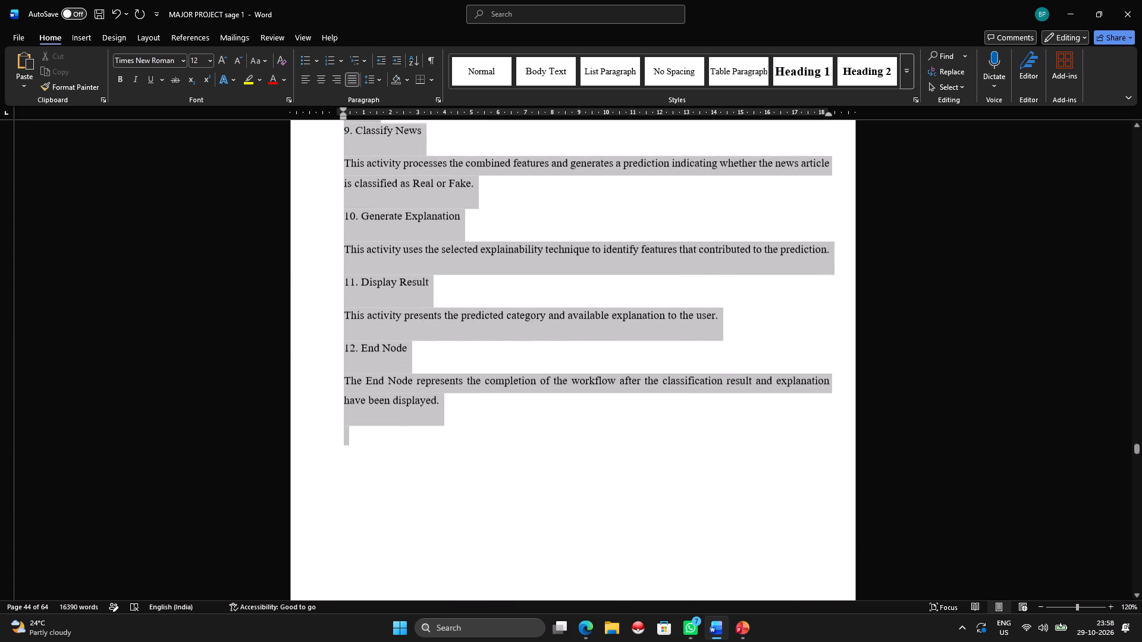
{"action": "left_click_drag", "start_coordinate": [507, 593], "coordinate": [553, 366]}
{"action": "left_click", "coordinate": [376, 84]}
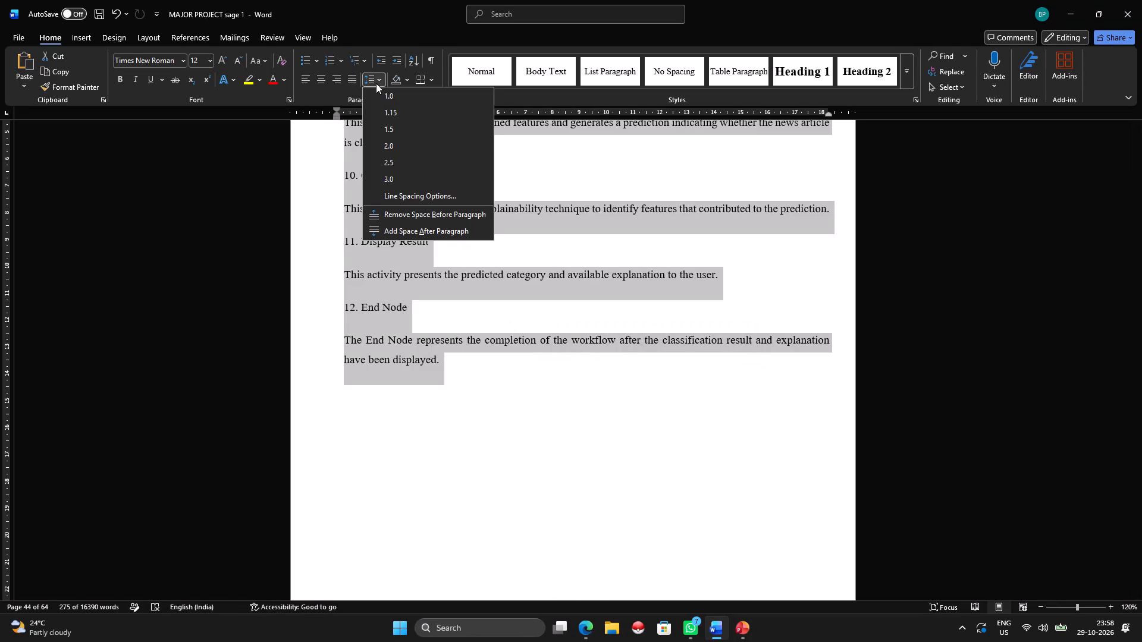
{"action": "left_click", "coordinate": [410, 218]}
{"action": "scroll", "coordinate": [407, 284], "scroll_direction": "up", "scroll_amount": 5}
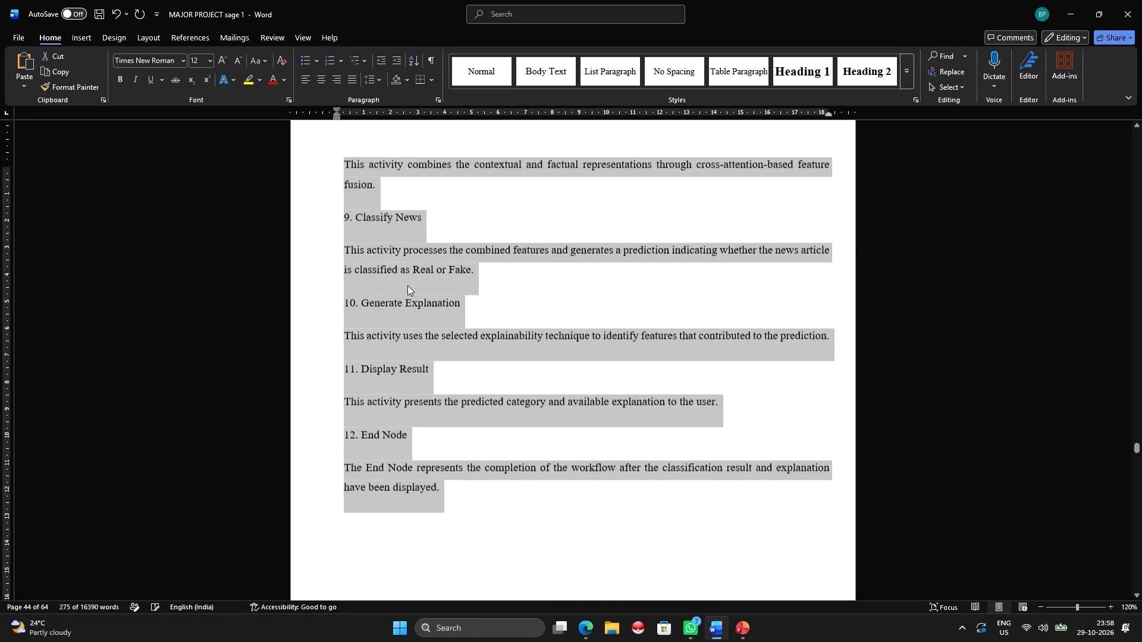
{"action": "scroll", "coordinate": [407, 285], "scroll_direction": "up", "scroll_amount": 20}
{"action": "scroll", "coordinate": [407, 285], "scroll_direction": "up", "scroll_amount": 6}
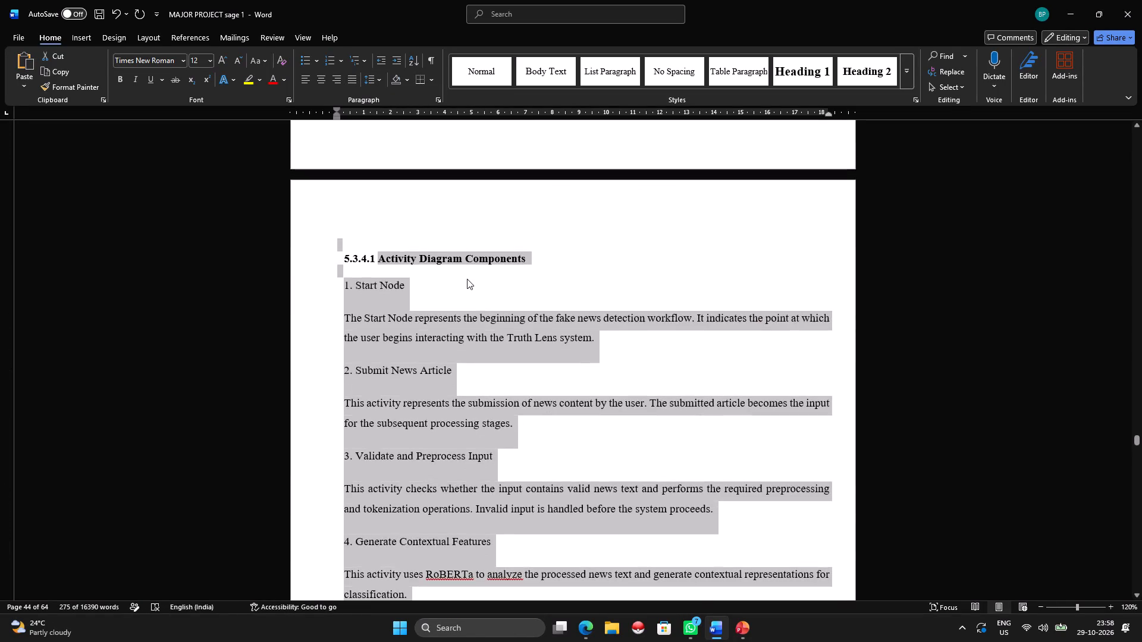
{"action": "left_click", "coordinate": [467, 279]}
Set the line spacing of the 5.3.3.1 list of actions, from "1. User" through the "11. Result Display" description, to 1.5.
{"action": "scroll", "coordinate": [462, 332], "scroll_direction": "down", "scroll_amount": 3}
{"action": "scroll", "coordinate": [462, 332], "scroll_direction": "up", "scroll_amount": 15}
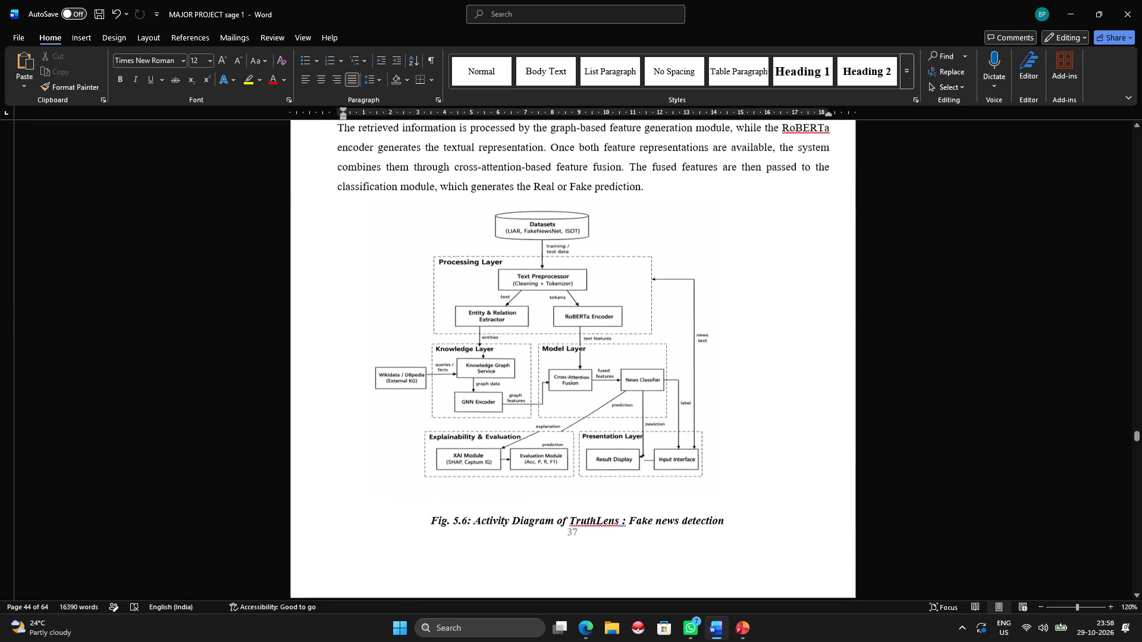
{"action": "scroll", "coordinate": [447, 304], "scroll_direction": "up", "scroll_amount": 20}
{"action": "scroll", "coordinate": [447, 304], "scroll_direction": "up", "scroll_amount": 5}
{"action": "scroll", "coordinate": [407, 246], "scroll_direction": "up", "scroll_amount": 9}
{"action": "left_click_drag", "start_coordinate": [332, 232], "coordinate": [341, 235]}
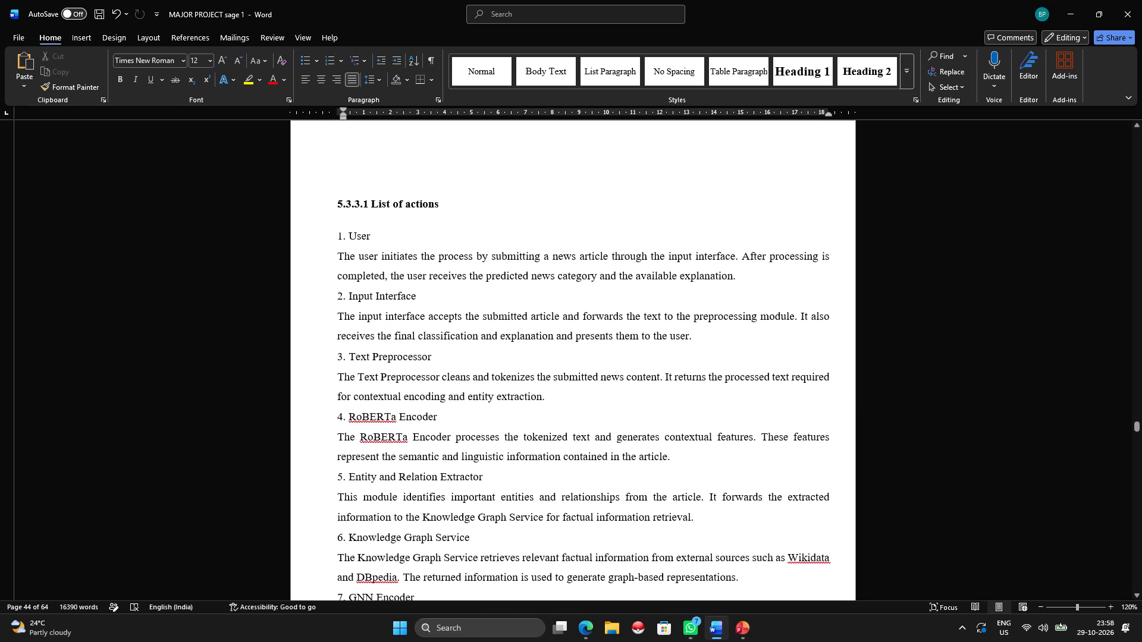
{"action": "left_click_drag", "start_coordinate": [341, 235], "coordinate": [589, 568]}
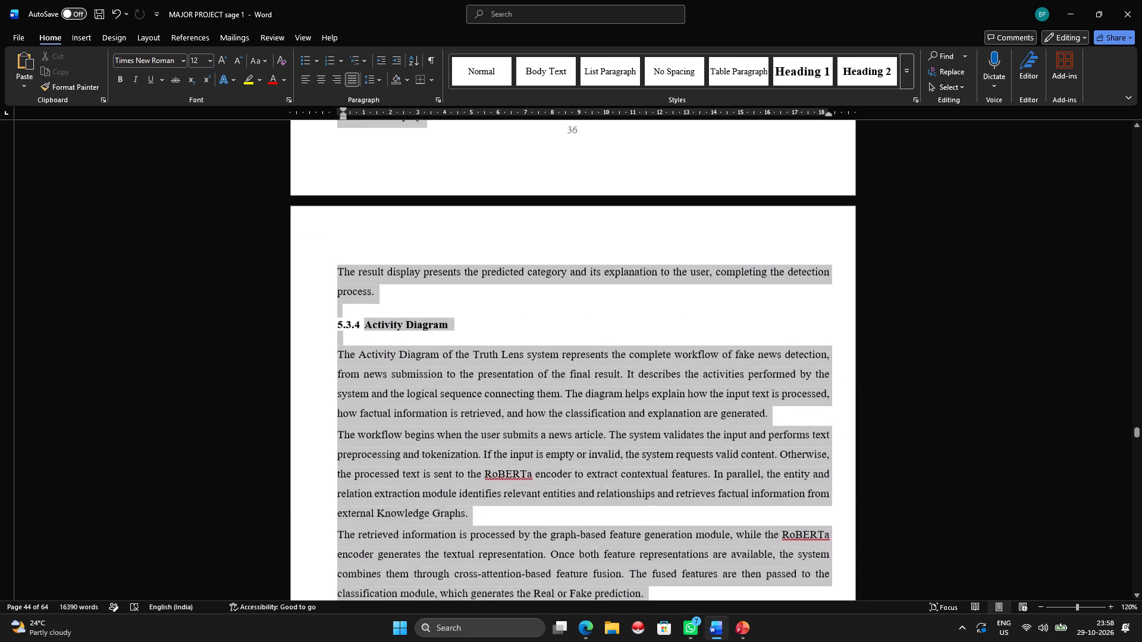
{"action": "left_click_drag", "start_coordinate": [589, 568], "coordinate": [551, 279]}
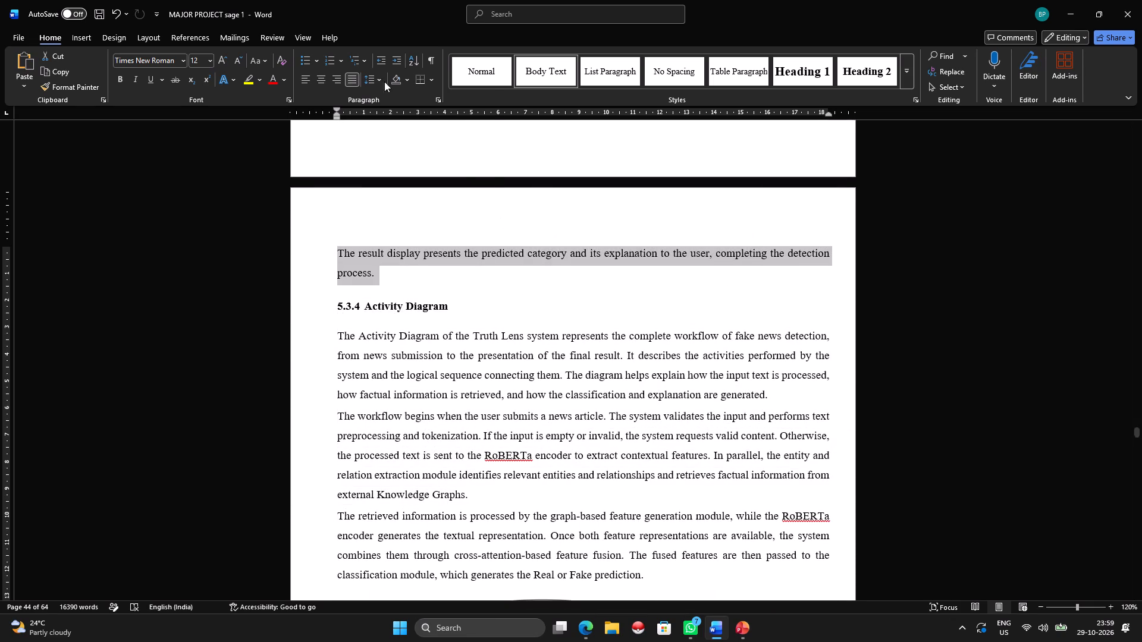
{"action": "left_click", "coordinate": [378, 77]}
{"action": "left_click", "coordinate": [393, 128]}
{"action": "scroll", "coordinate": [426, 206], "scroll_direction": "up", "scroll_amount": 6}
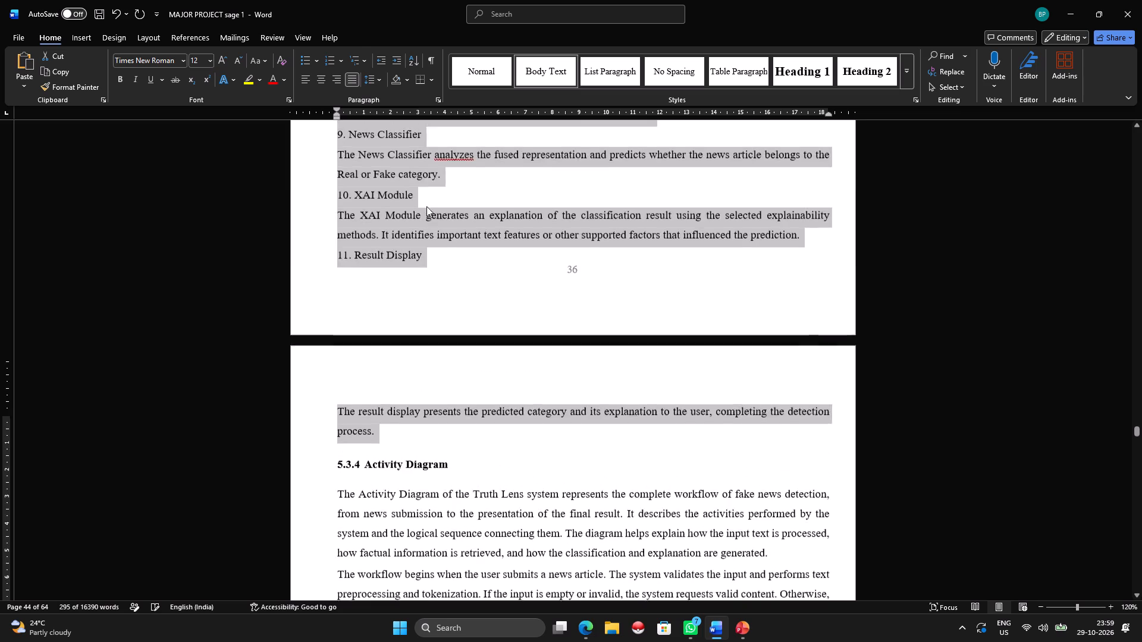
{"action": "scroll", "coordinate": [426, 206], "scroll_direction": "up", "scroll_amount": 9}
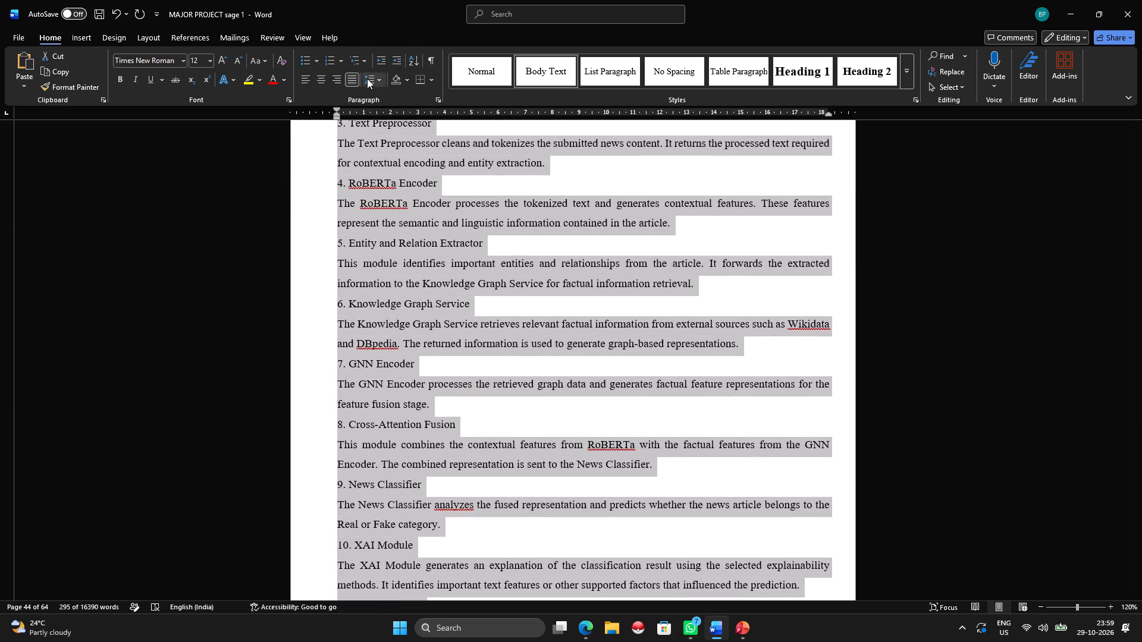
{"action": "left_click", "coordinate": [371, 78]}
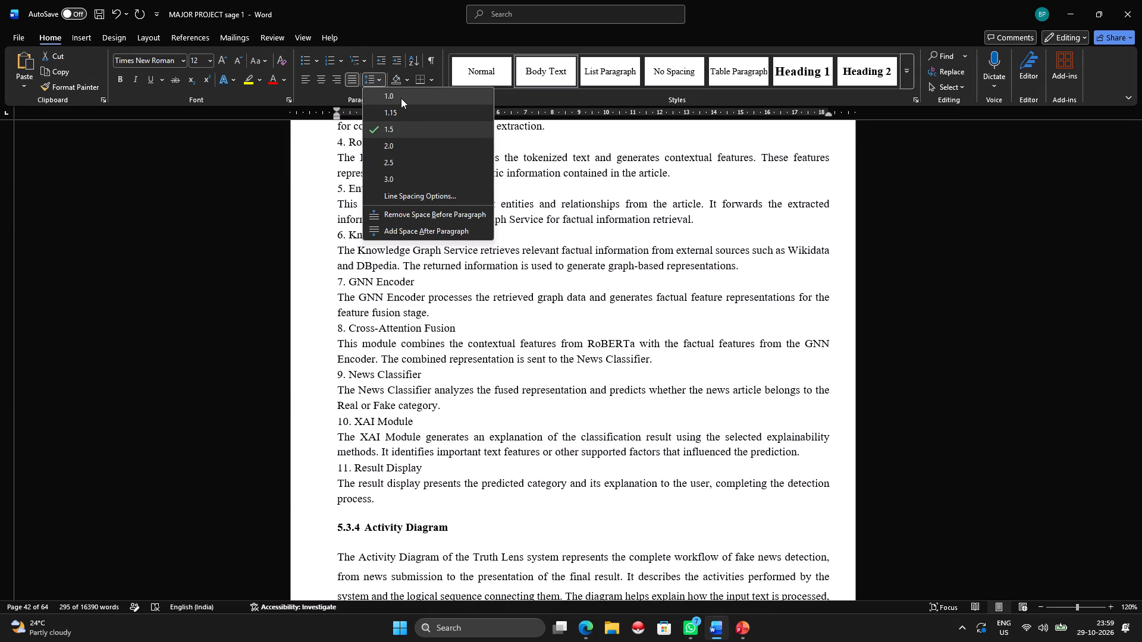
{"action": "left_click", "coordinate": [413, 129]}
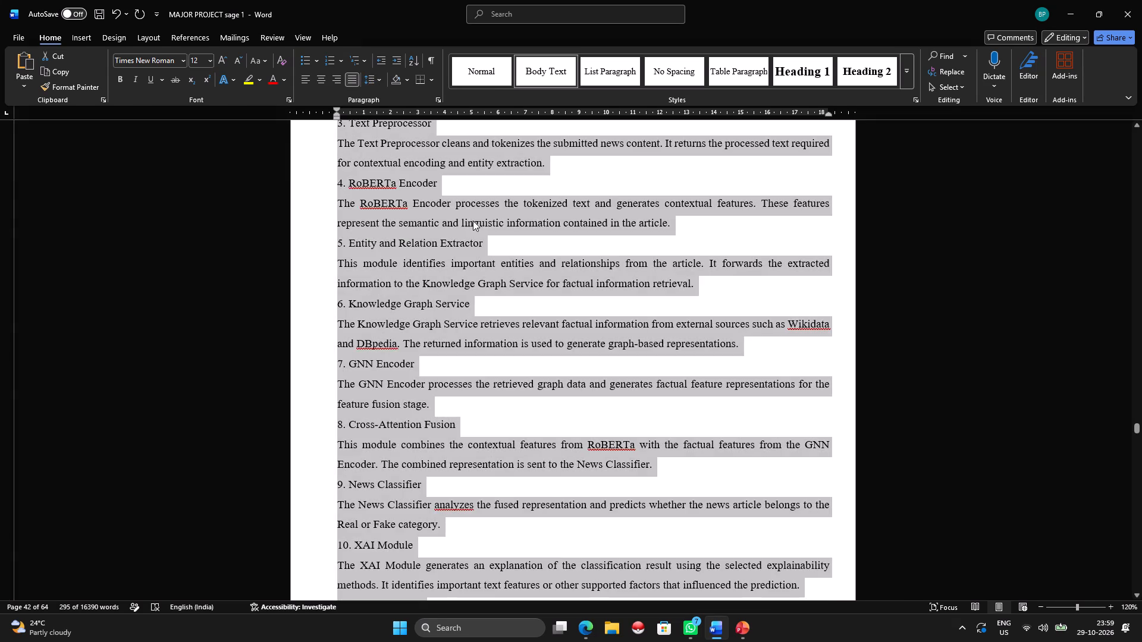
{"action": "left_click", "coordinate": [473, 221]}
Examine the layout from the 5.3.3.1 list of actions through the activity diagram section to the 5.3.4.1 component list.
{"action": "scroll", "coordinate": [468, 223], "scroll_direction": "up", "scroll_amount": 9}
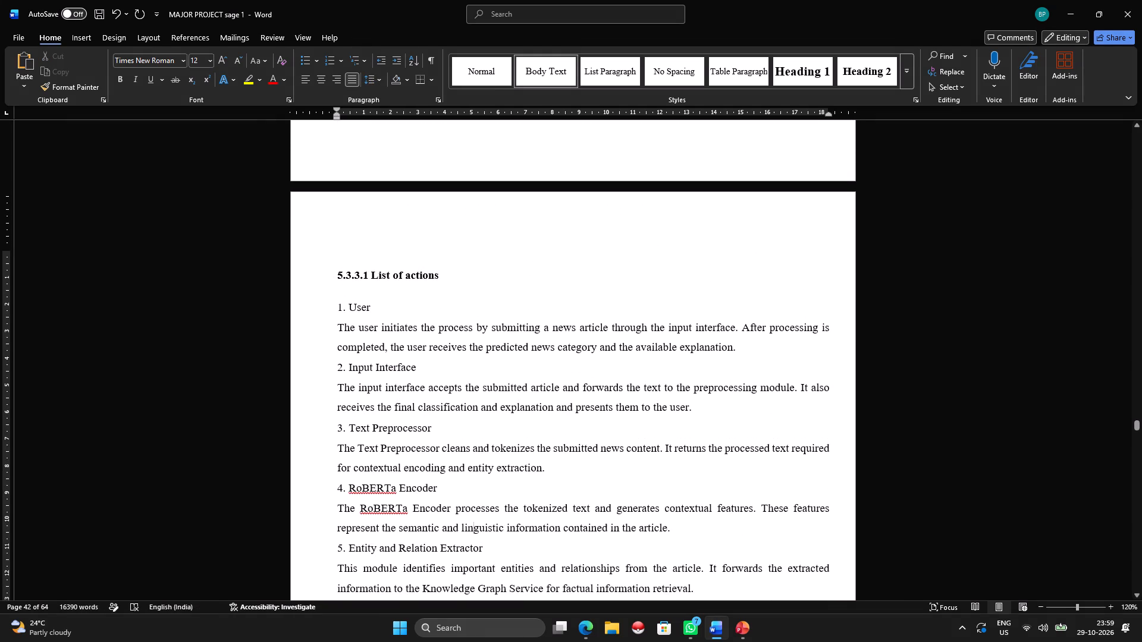
{"action": "scroll", "coordinate": [456, 309], "scroll_direction": "down", "scroll_amount": 19}
{"action": "scroll", "coordinate": [443, 226], "scroll_direction": "down", "scroll_amount": 6}
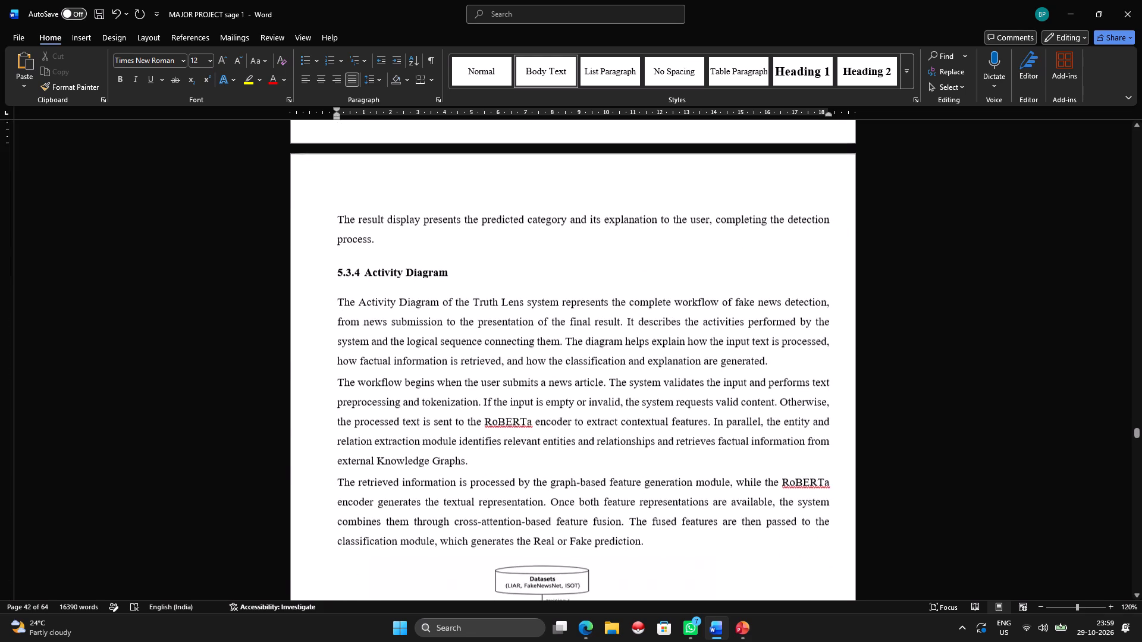
{"action": "scroll", "coordinate": [444, 225], "scroll_direction": "down", "scroll_amount": 1}
{"action": "scroll", "coordinate": [444, 225], "scroll_direction": "up", "scroll_amount": 7}
{"action": "scroll", "coordinate": [444, 221], "scroll_direction": "down", "scroll_amount": 5}
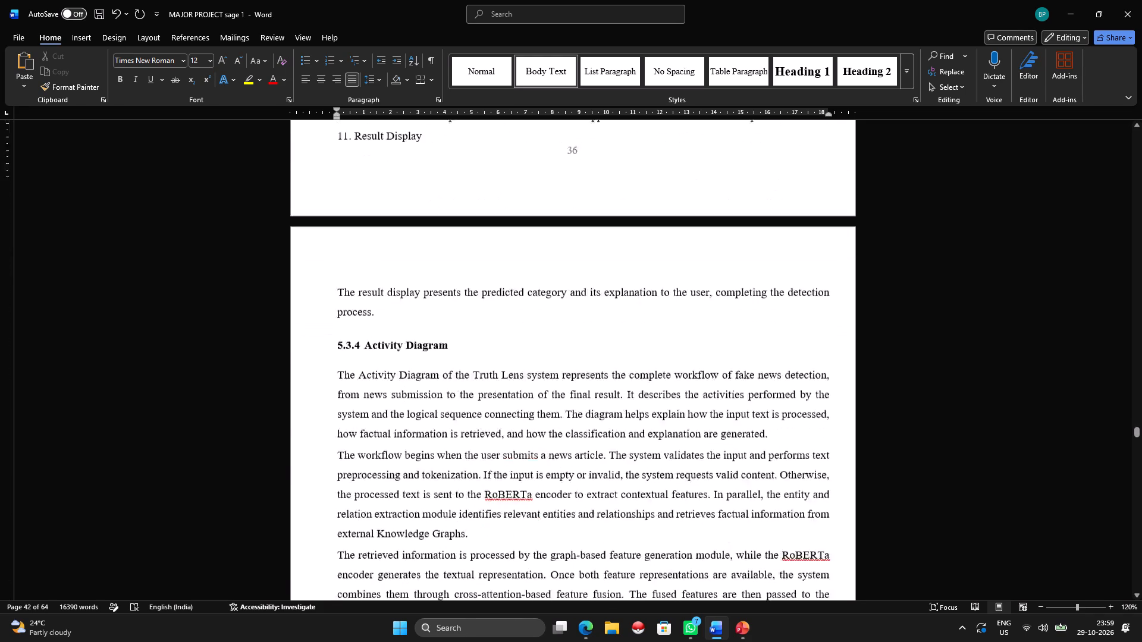
{"action": "scroll", "coordinate": [444, 215], "scroll_direction": "down", "scroll_amount": 20}
{"action": "scroll", "coordinate": [454, 215], "scroll_direction": "down", "scroll_amount": 6}
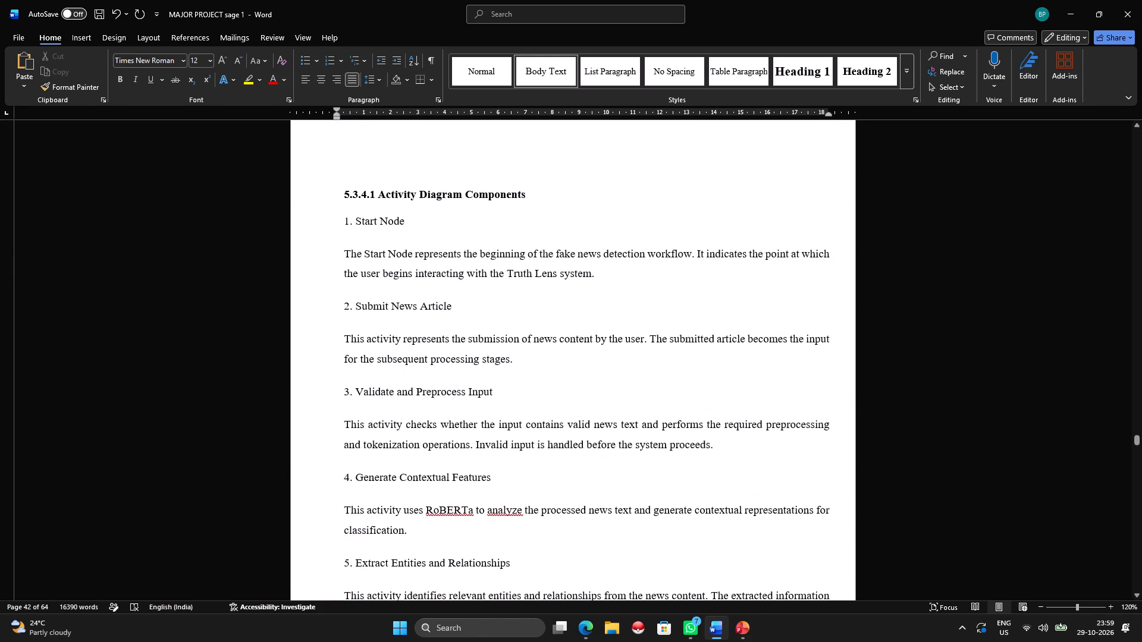
Delete the blank line above the "5.3.4.1 Activity Diagram Components" heading.
{"action": "scroll", "coordinate": [455, 217], "scroll_direction": "up", "scroll_amount": 2}
{"action": "left_click", "coordinate": [385, 221]}
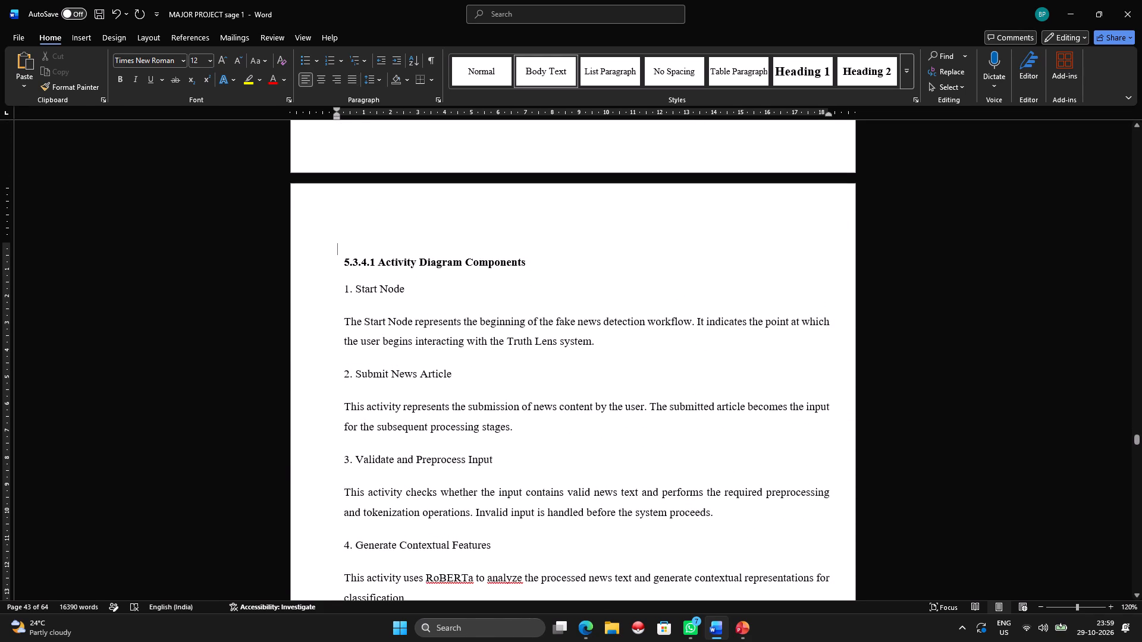
{"action": "key", "text": "BackSpace"}
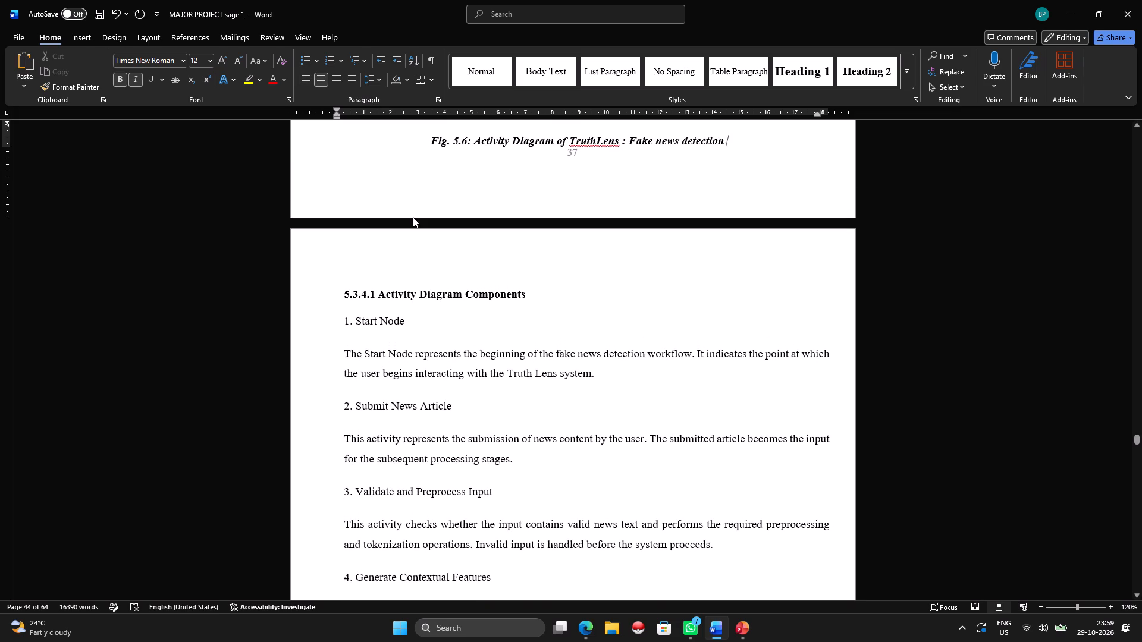
Examine the layout around the Fig. 5.6 activity diagram, its caption and the 5.3.4.1 heading on the following page.
{"action": "scroll", "coordinate": [388, 336], "scroll_direction": "down", "scroll_amount": 1}
{"action": "left_click", "coordinate": [380, 236]}
{"action": "scroll", "coordinate": [385, 258], "scroll_direction": "up", "scroll_amount": 1}
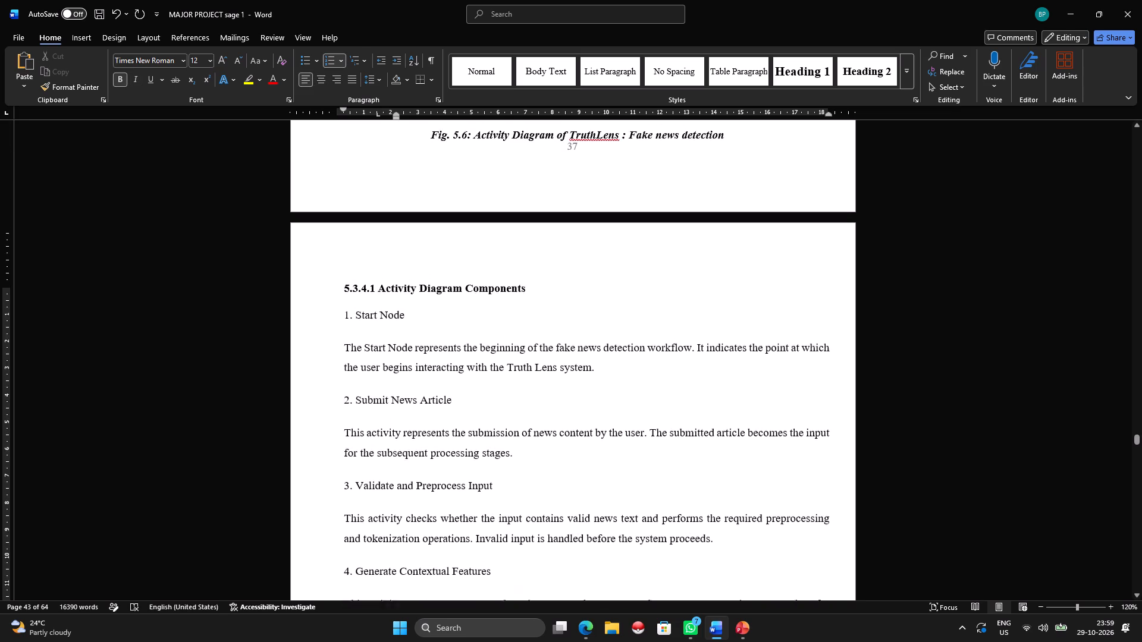
{"action": "scroll", "coordinate": [385, 258], "scroll_direction": "up", "scroll_amount": 11}
{"action": "scroll", "coordinate": [404, 253], "scroll_direction": "down", "scroll_amount": 7}
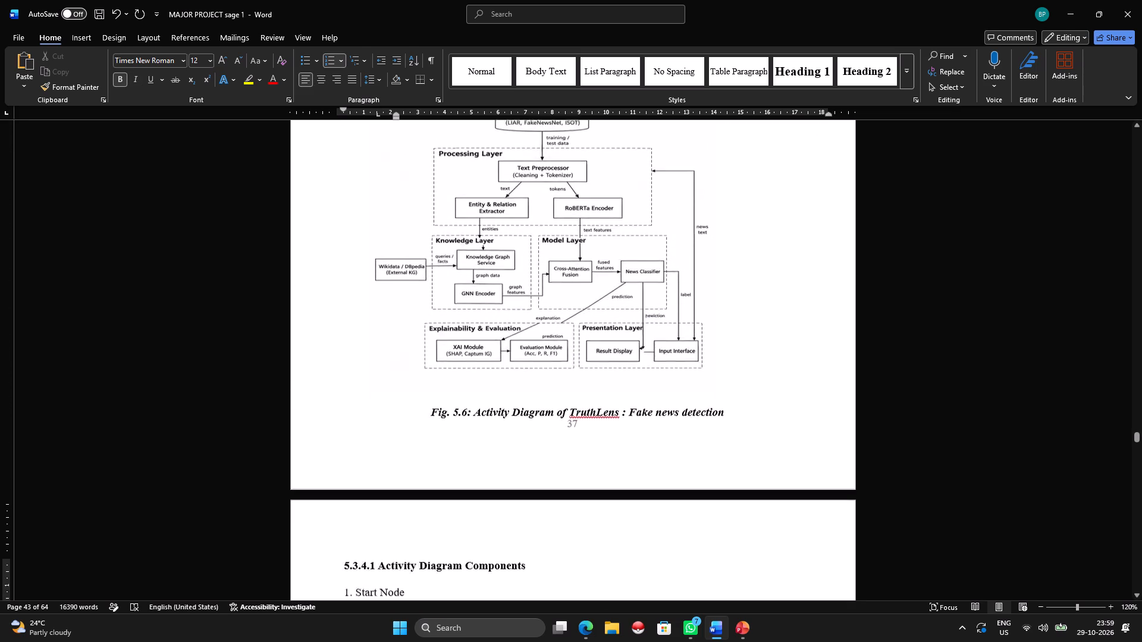
{"action": "scroll", "coordinate": [409, 251], "scroll_direction": "down", "scroll_amount": 8}
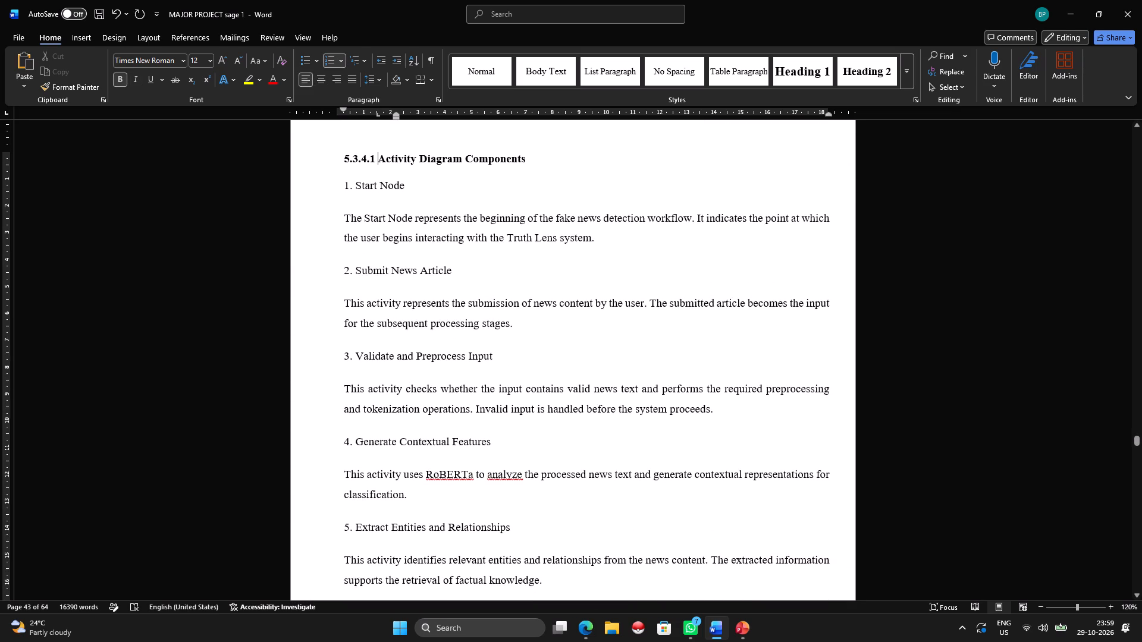
Examine the rest of the activity diagram component list and the opening of chapter 6, Project Methodology, for formatting differences.
{"action": "left_click", "coordinate": [528, 155]}
{"action": "scroll", "coordinate": [441, 221], "scroll_direction": "down", "scroll_amount": 11}
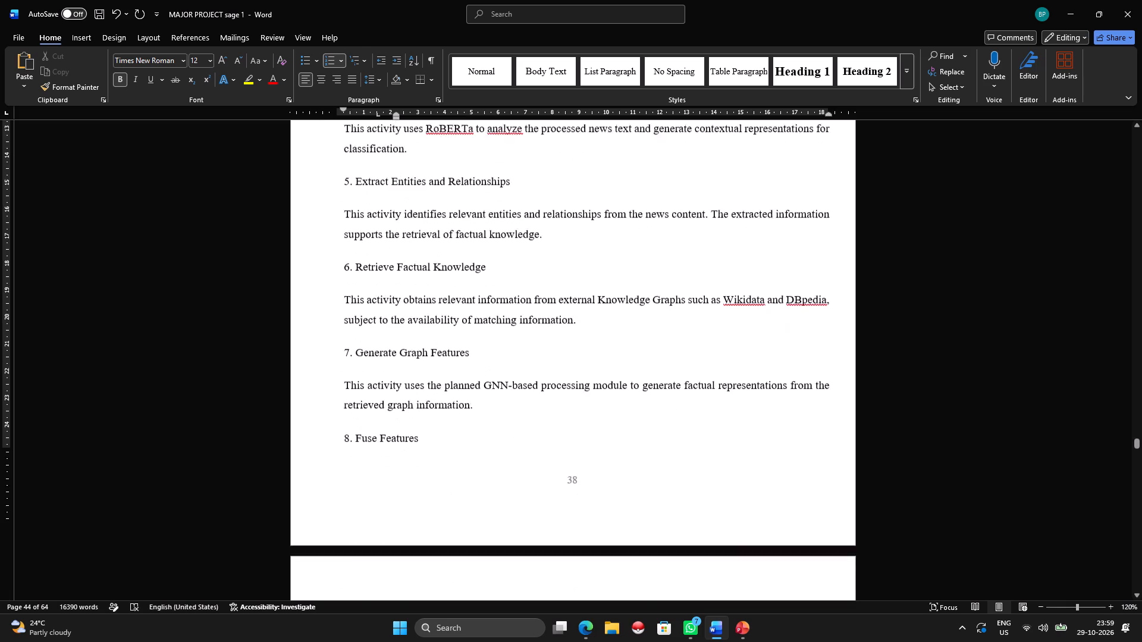
{"action": "scroll", "coordinate": [438, 223], "scroll_direction": "down", "scroll_amount": 12}
{"action": "scroll", "coordinate": [438, 221], "scroll_direction": "down", "scroll_amount": 18}
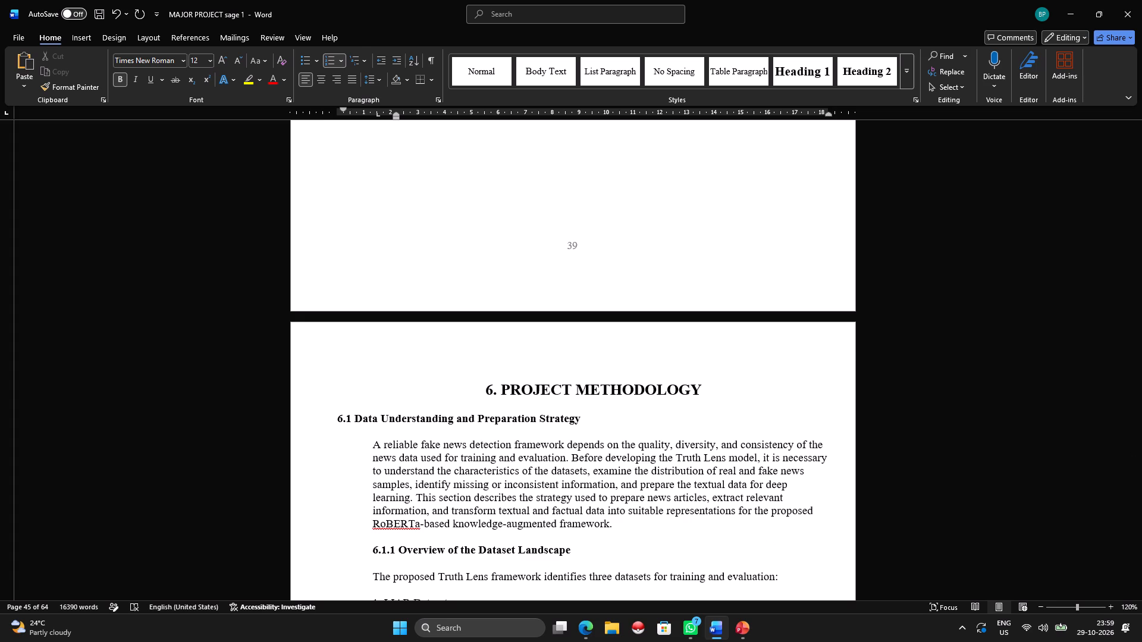
{"action": "scroll", "coordinate": [431, 236], "scroll_direction": "down", "scroll_amount": 1}
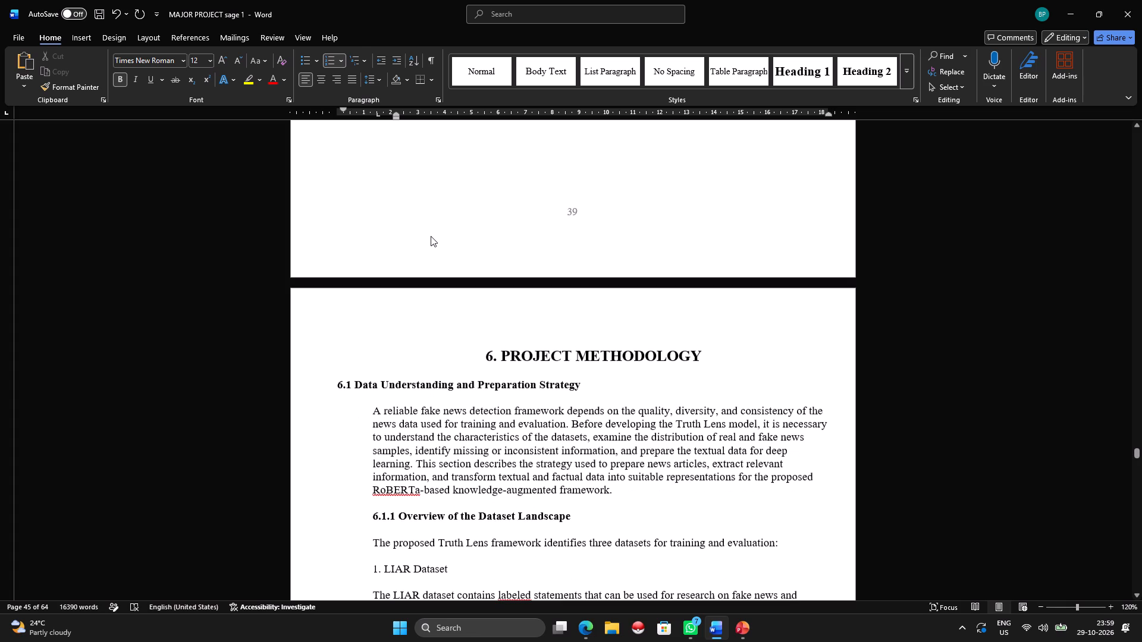
{"action": "scroll", "coordinate": [547, 418], "scroll_direction": "up", "scroll_amount": 20}
{"action": "scroll", "coordinate": [547, 418], "scroll_direction": "up", "scroll_amount": 2}
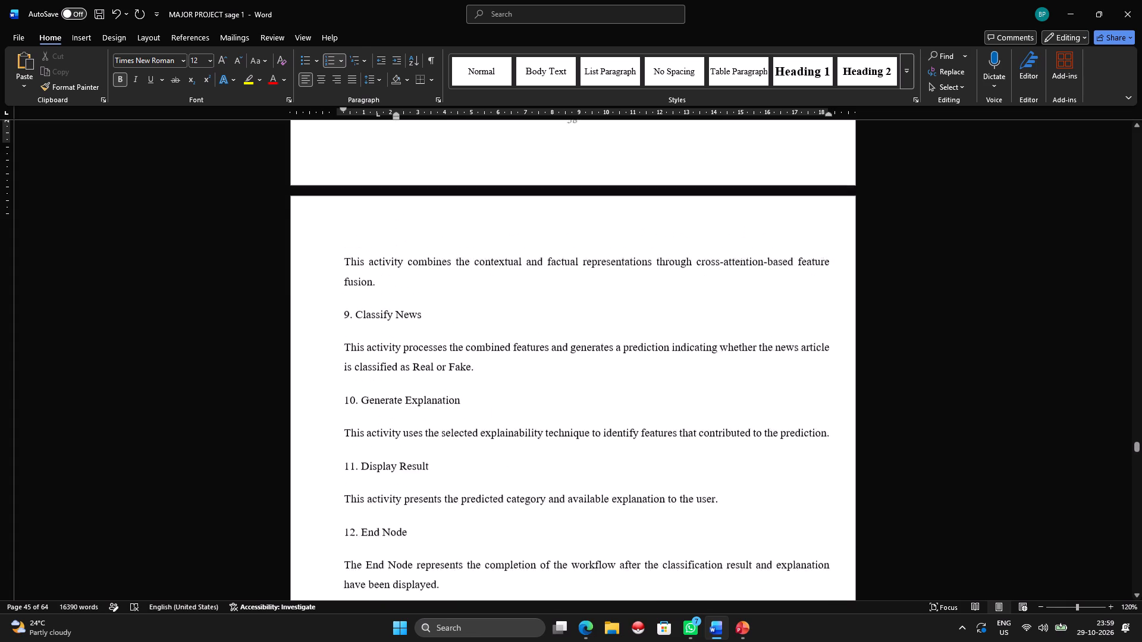
{"action": "scroll", "coordinate": [557, 389], "scroll_direction": "down", "scroll_amount": 20}
{"action": "scroll", "coordinate": [557, 389], "scroll_direction": "down", "scroll_amount": 8}
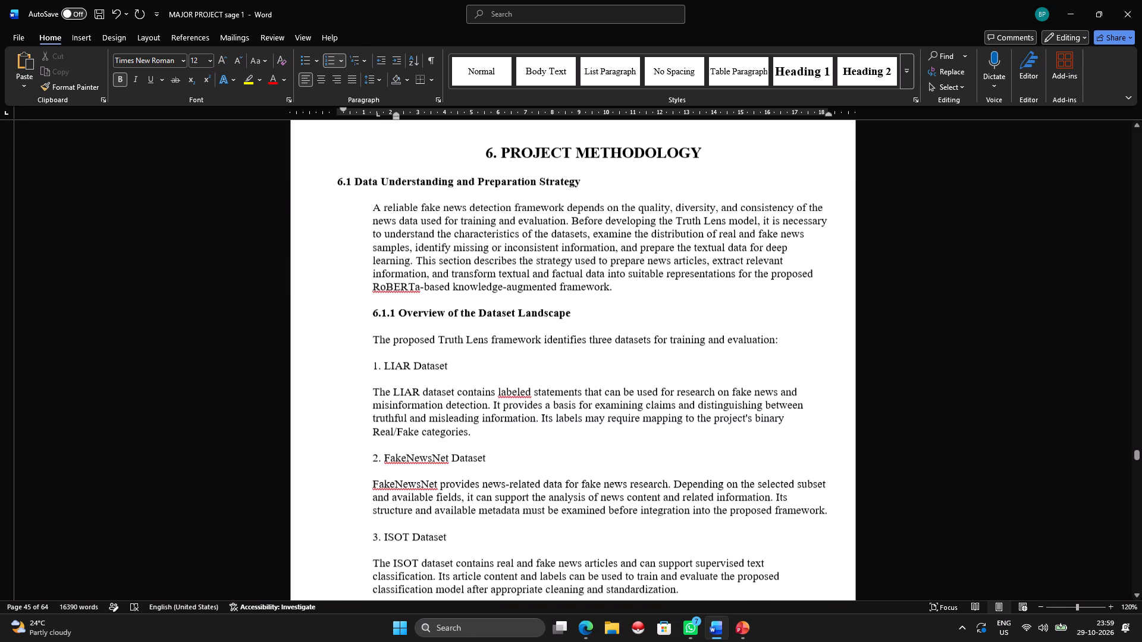
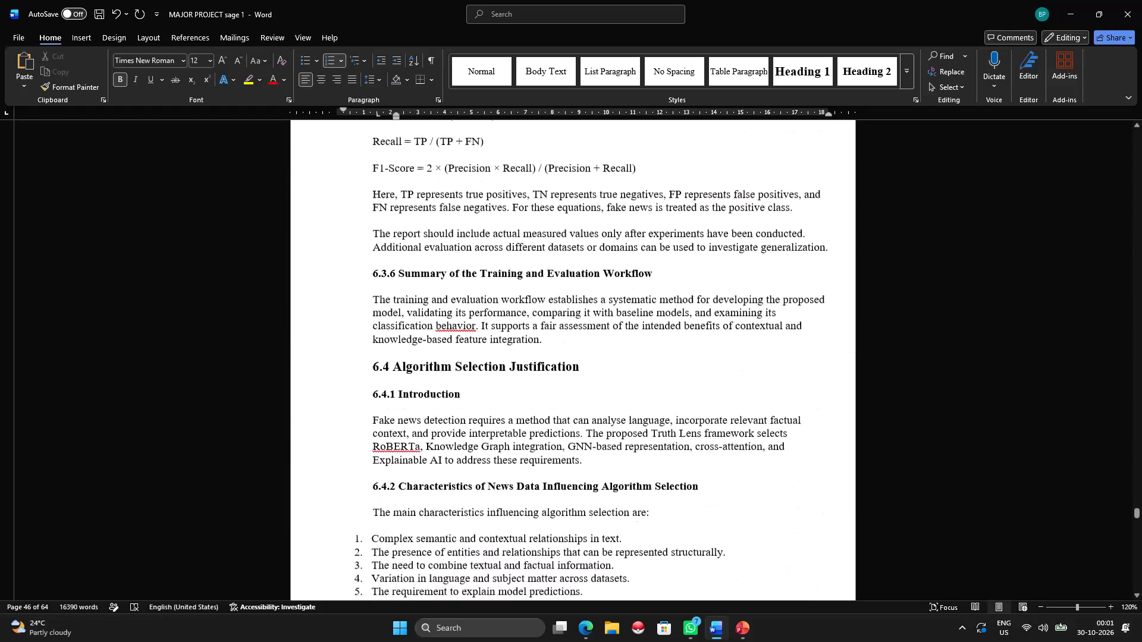
Examine the formatting of the rest of chapter 6, chapter 7 and the references, comparing it with the activity diagram section.
{"action": "scroll", "coordinate": [876, 493], "scroll_direction": "down", "scroll_amount": 17}
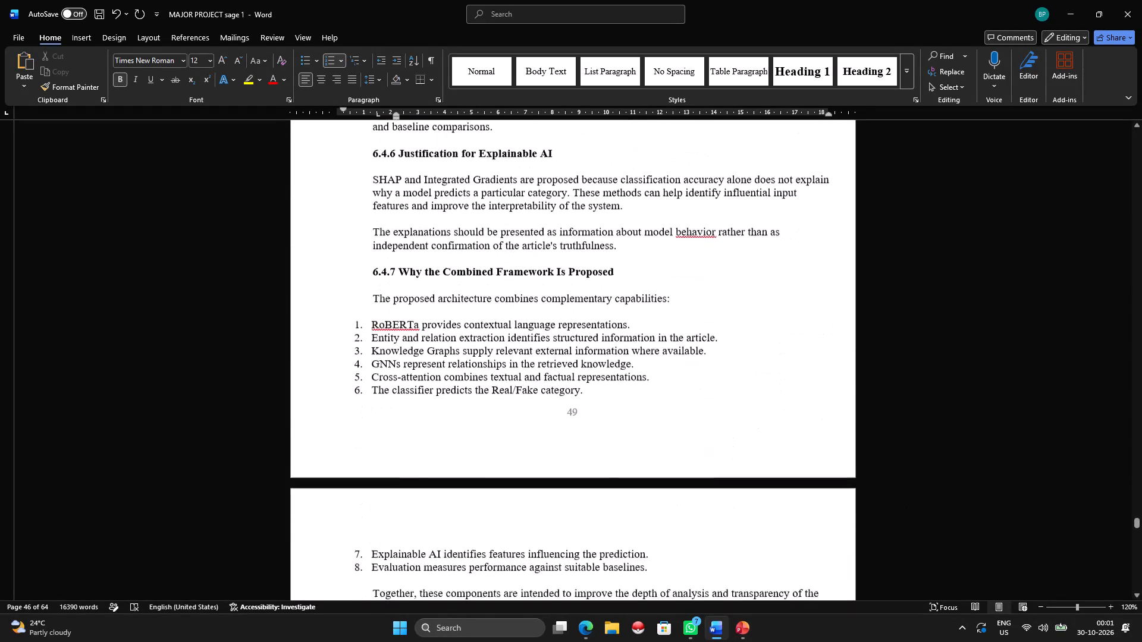
{"action": "scroll", "coordinate": [926, 515], "scroll_direction": "down", "scroll_amount": 14}
{"action": "left_click_drag", "start_coordinate": [1138, 531], "coordinate": [1139, 542]}
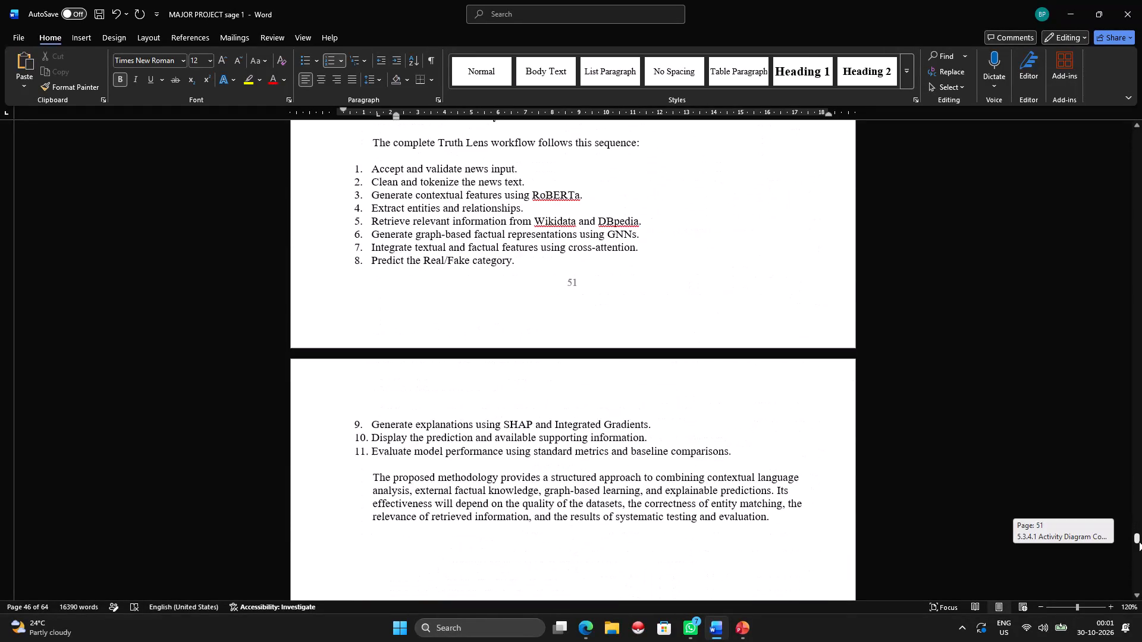
{"action": "left_click_drag", "start_coordinate": [1139, 542], "coordinate": [1133, 547]}
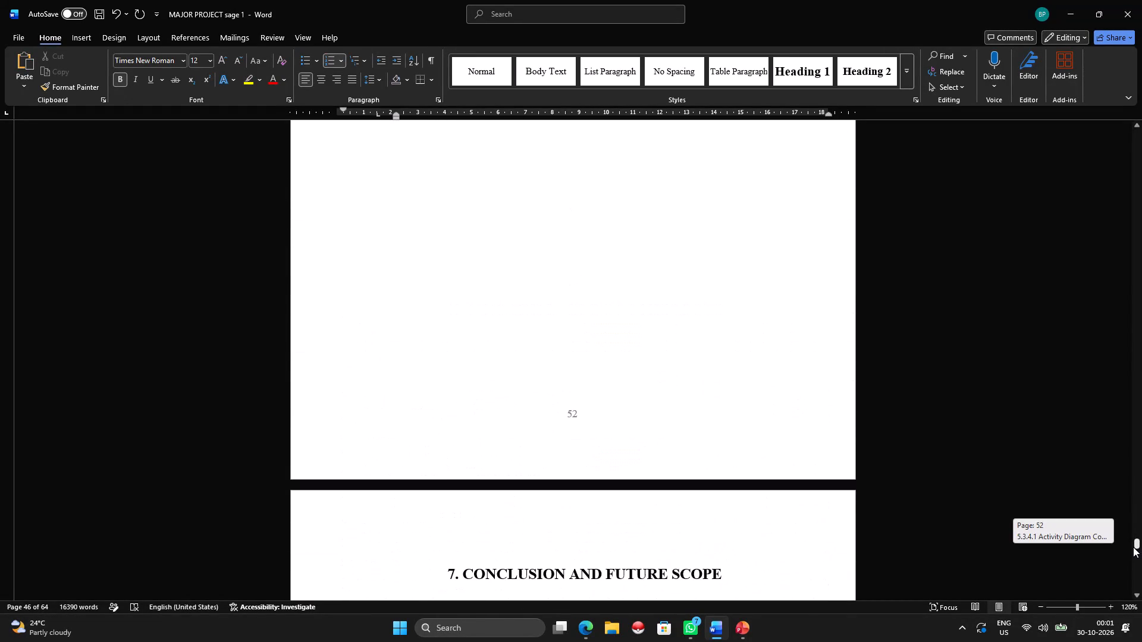
{"action": "left_click_drag", "start_coordinate": [1133, 547], "coordinate": [1141, 583]}
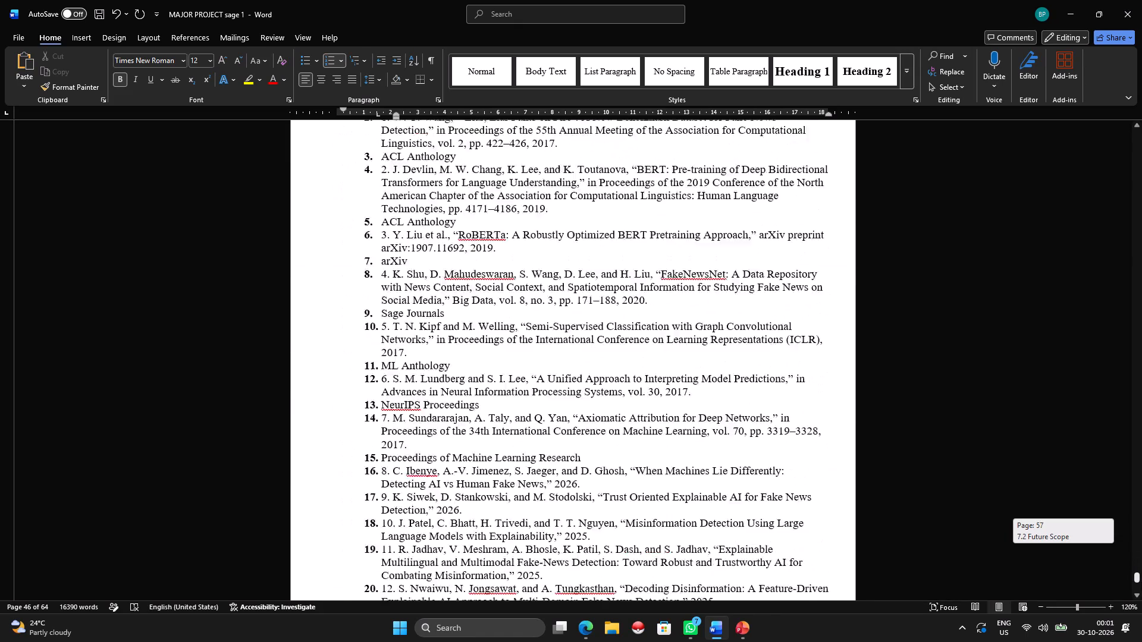
{"action": "left_click_drag", "start_coordinate": [1141, 583], "coordinate": [1138, 559]}
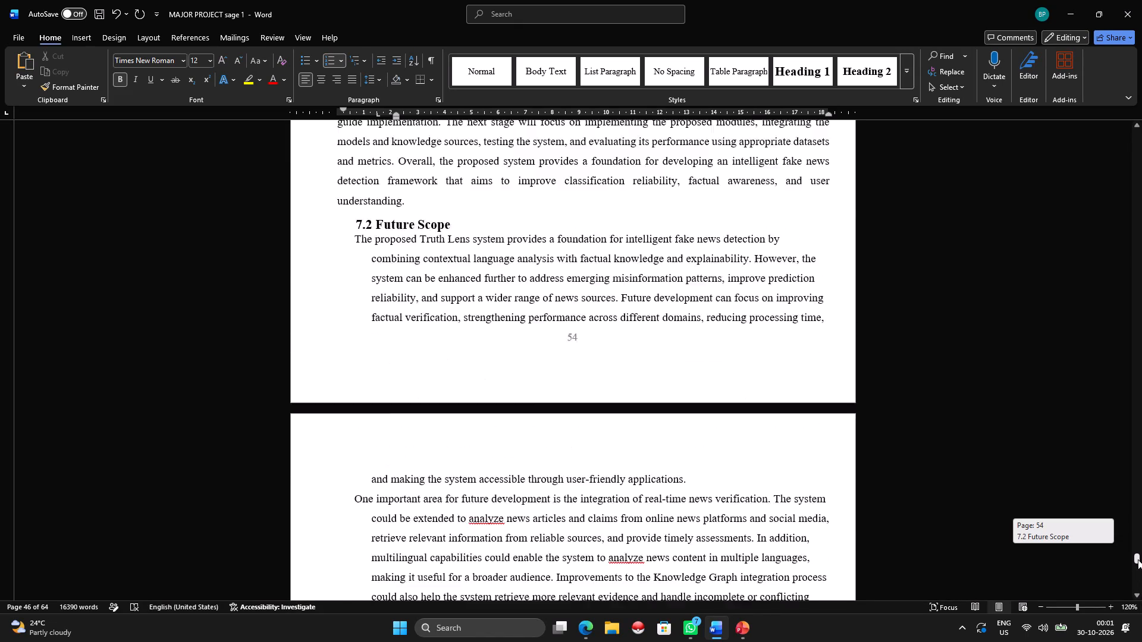
{"action": "left_click_drag", "start_coordinate": [1138, 559], "coordinate": [1130, 502]}
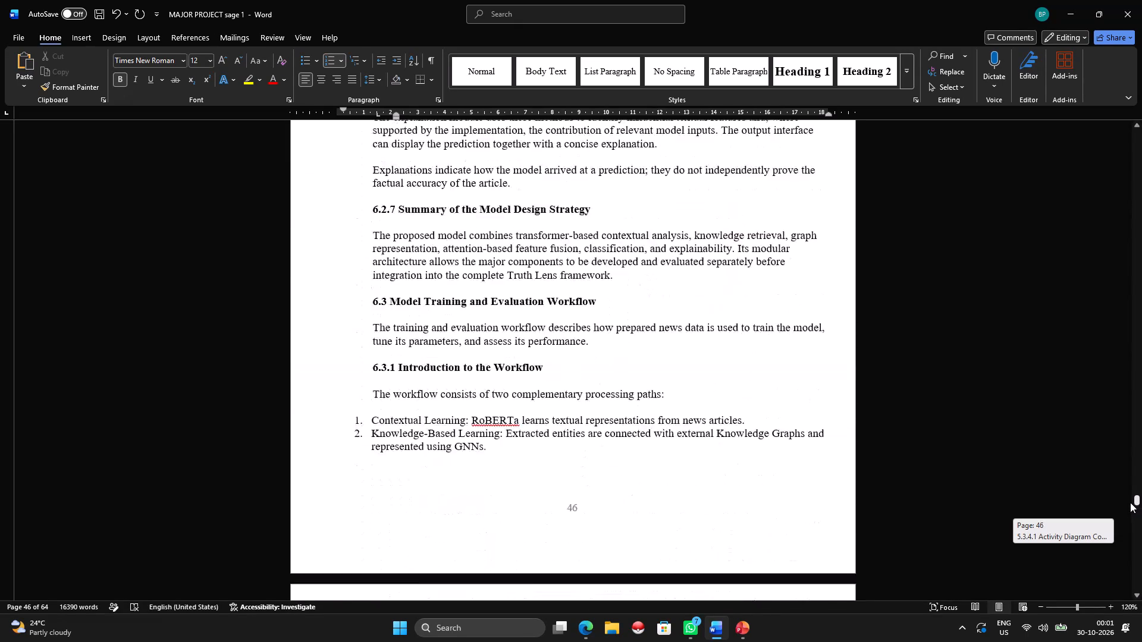
{"action": "left_click_drag", "start_coordinate": [1130, 502], "coordinate": [1113, 460]}
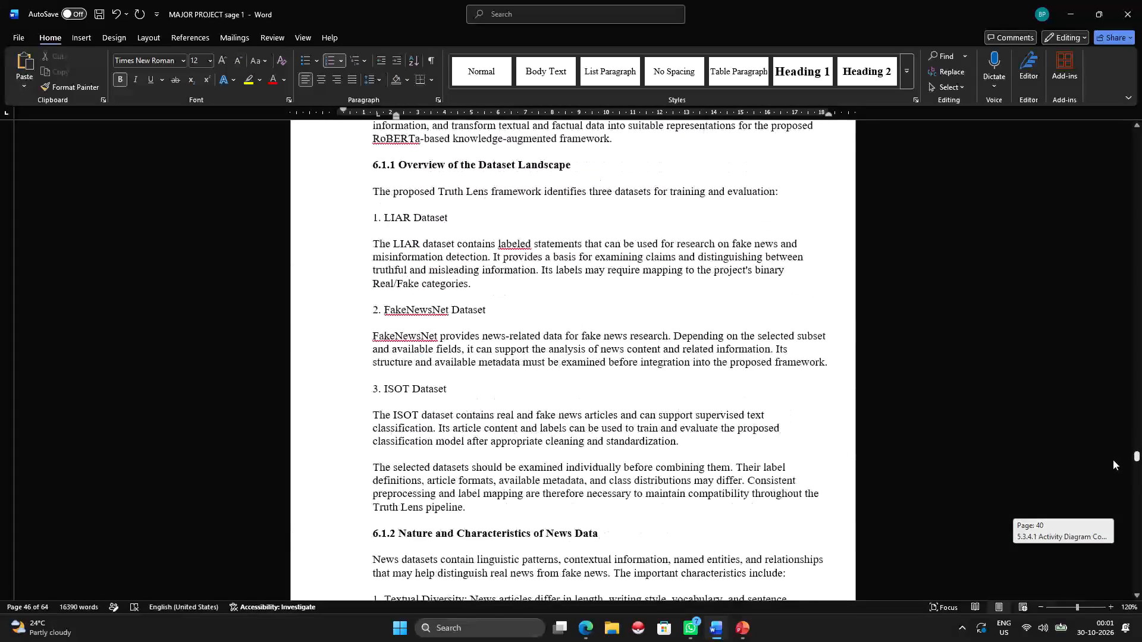
{"action": "left_click_drag", "start_coordinate": [1113, 460], "coordinate": [1110, 455]}
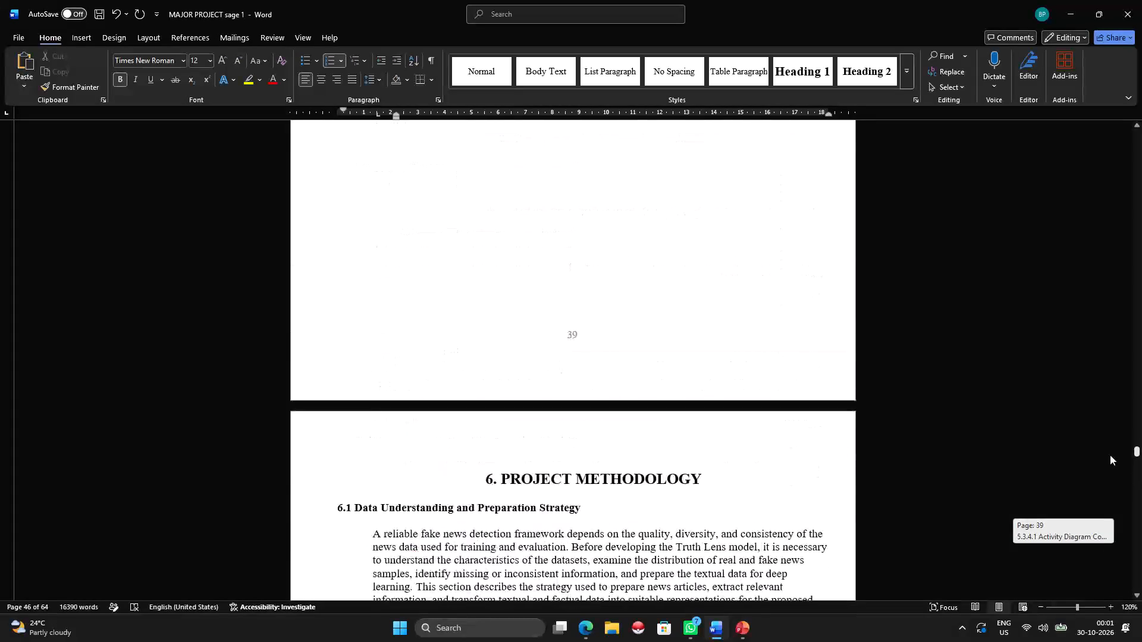
{"action": "left_click_drag", "start_coordinate": [1110, 455], "coordinate": [1103, 441]}
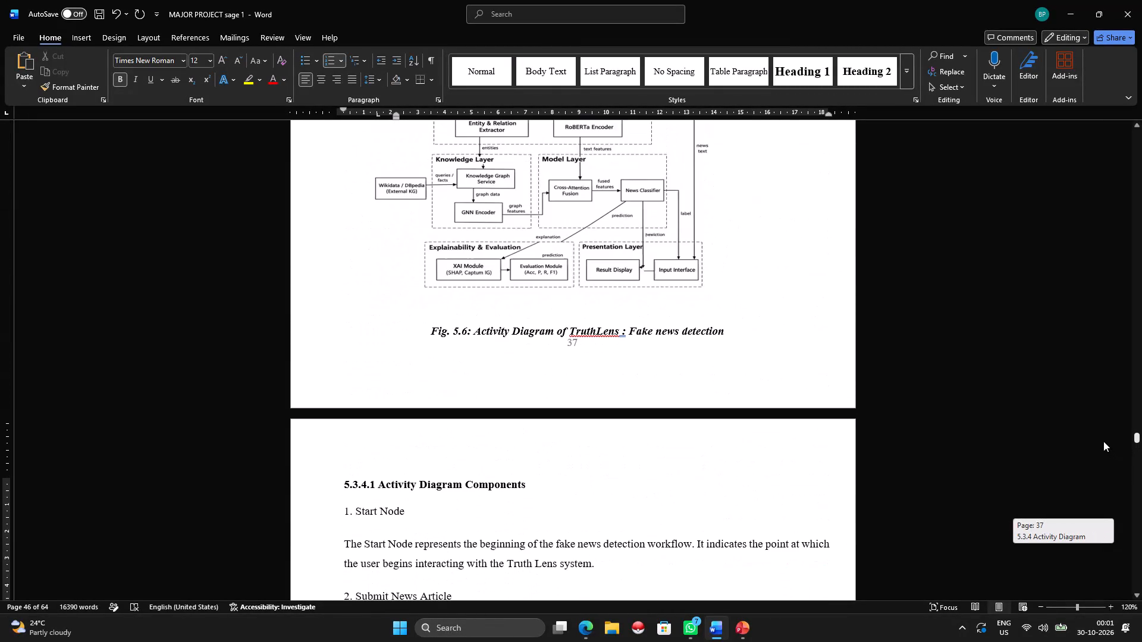
{"action": "left_click_drag", "start_coordinate": [1103, 441], "coordinate": [1103, 448]}
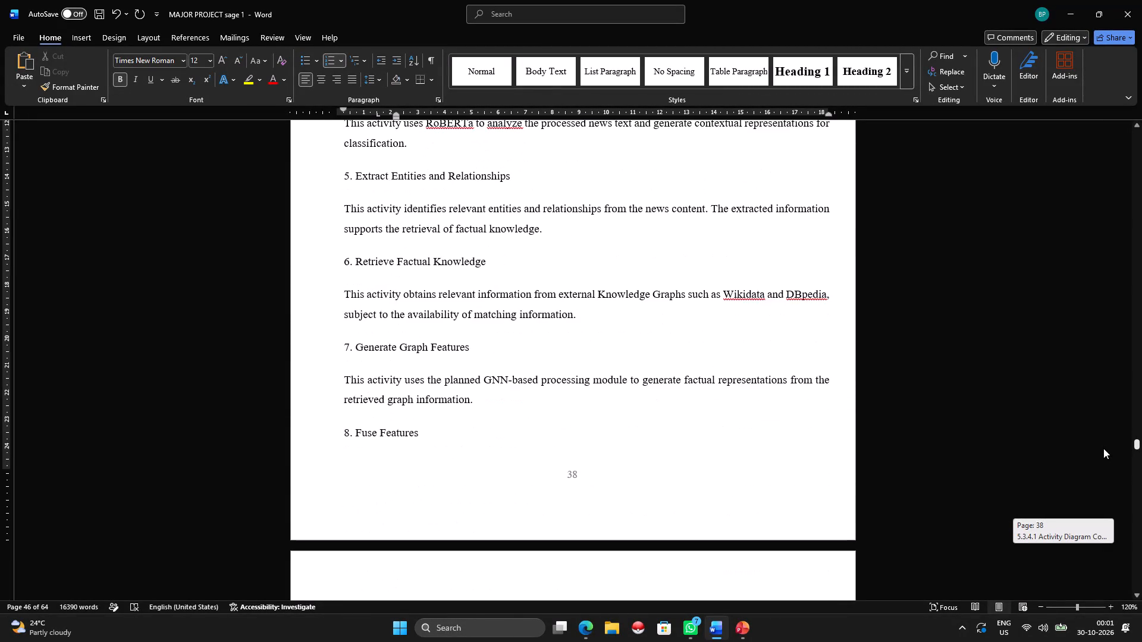
{"action": "left_click_drag", "start_coordinate": [1103, 448], "coordinate": [1108, 457]}
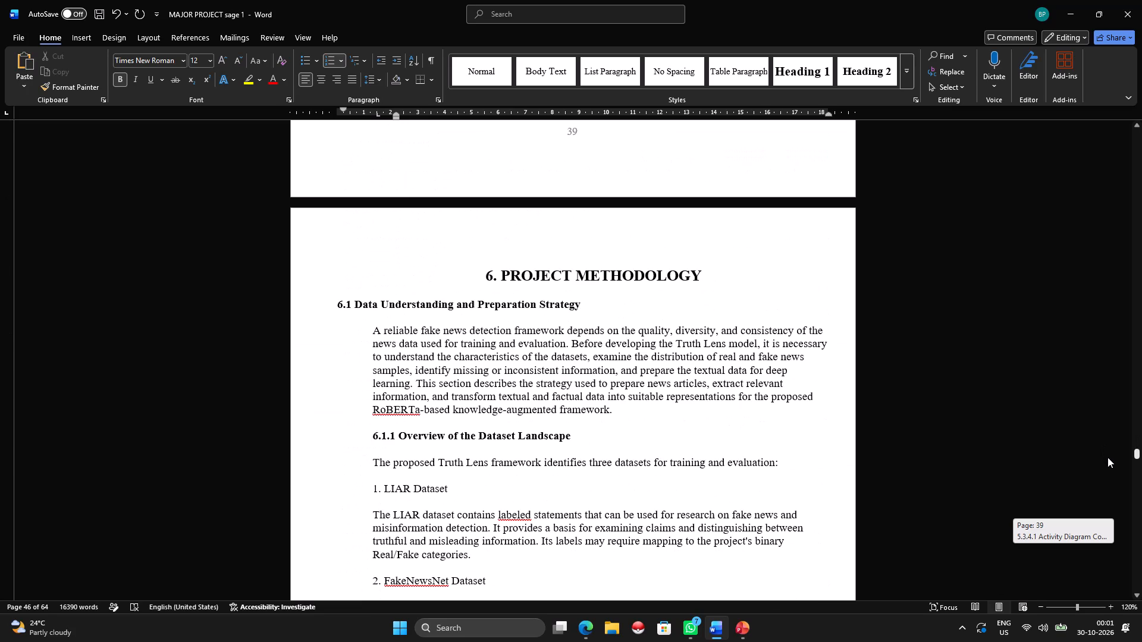
{"action": "left_click_drag", "start_coordinate": [1108, 457], "coordinate": [1108, 458]}
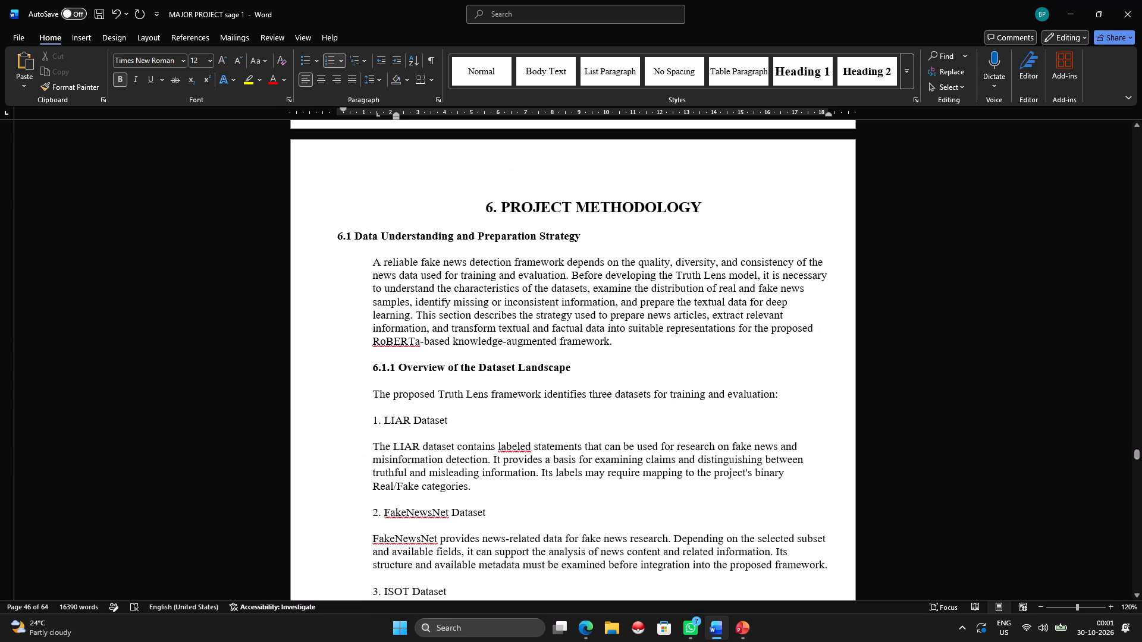
Increase the font size of the "6.1 Data Understanding and Preparation Strategy" heading to 14.
{"action": "left_click", "coordinate": [489, 207]}
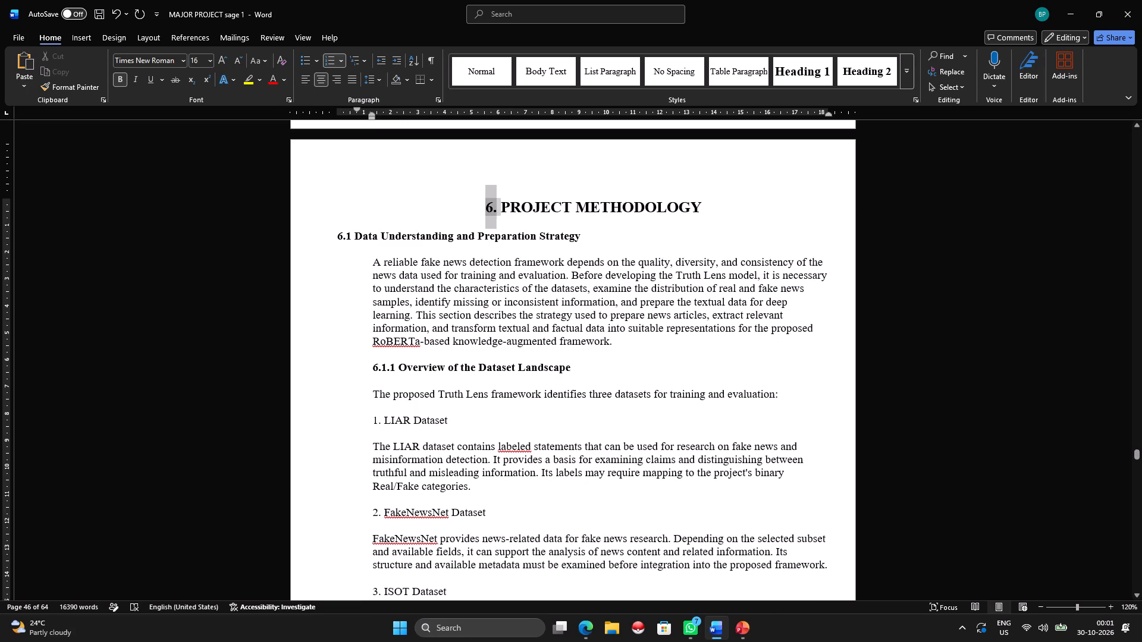
{"action": "left_click", "coordinate": [625, 203]}
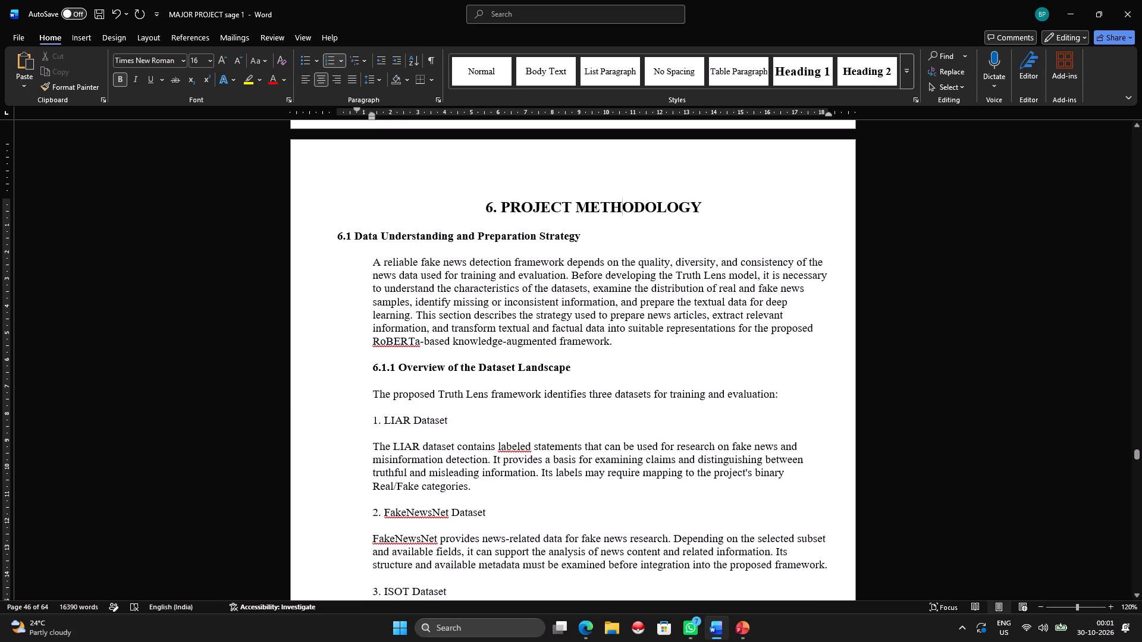
{"action": "left_click", "coordinate": [344, 234]}
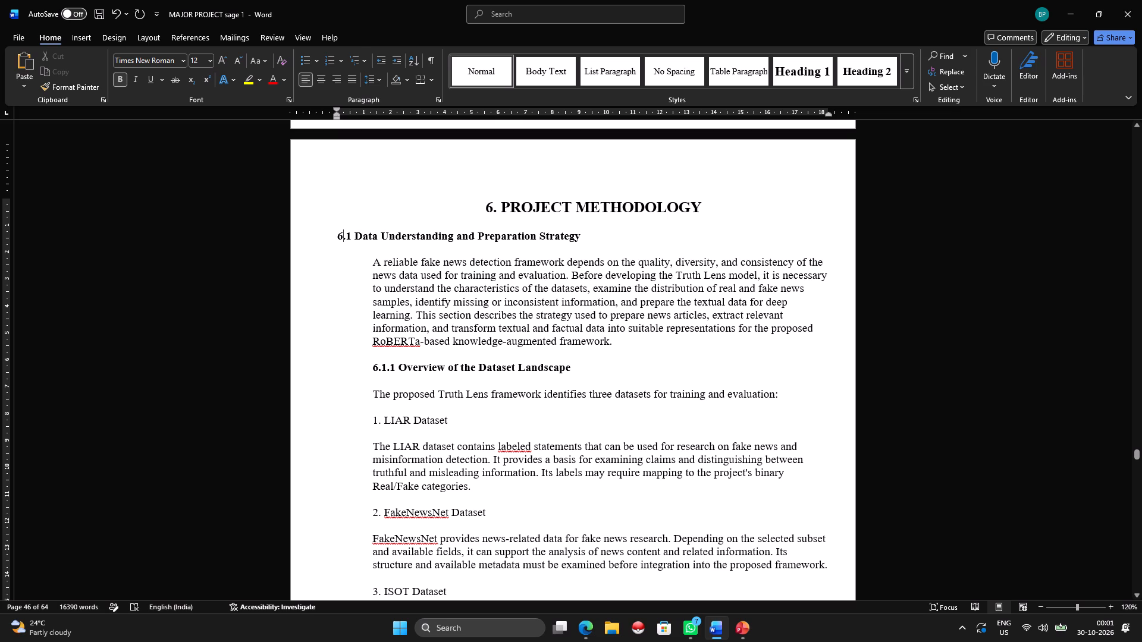
{"action": "left_click", "coordinate": [582, 234]}
{"action": "left_click", "coordinate": [586, 210]}
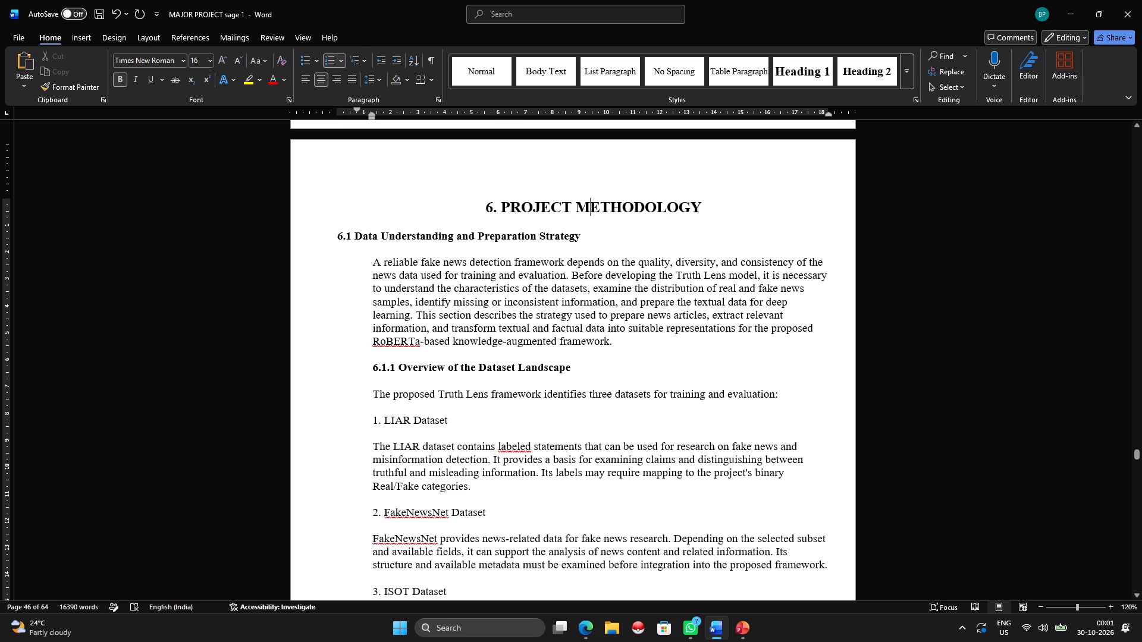
{"action": "left_click", "coordinate": [581, 236]}
{"action": "left_click_drag", "start_coordinate": [583, 238], "coordinate": [321, 225]}
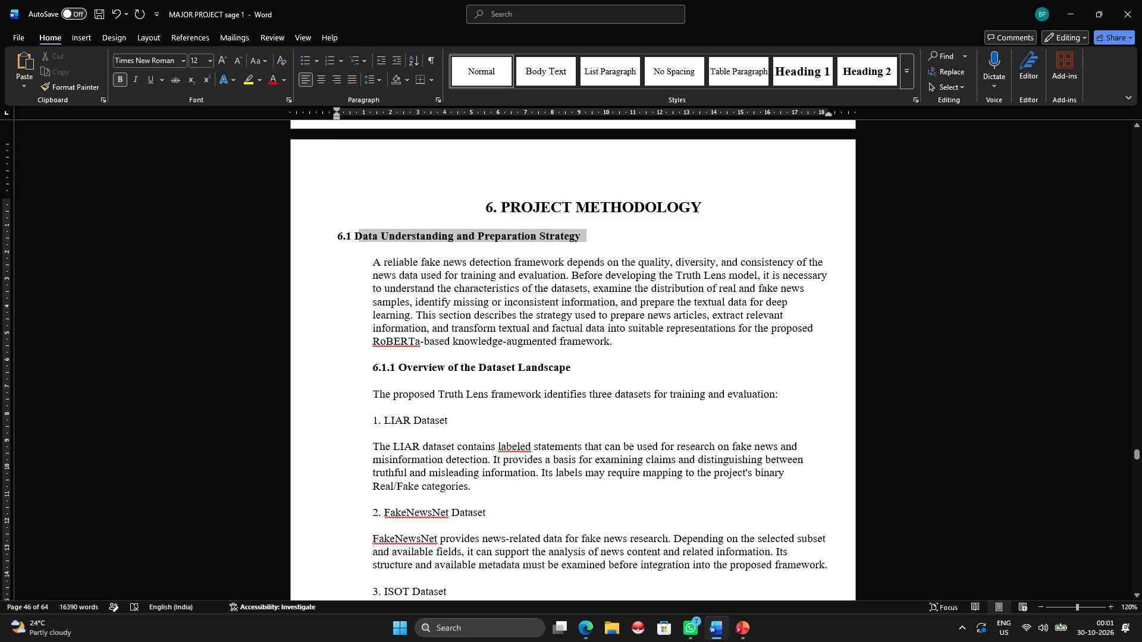
{"action": "left_click_drag", "start_coordinate": [321, 225], "coordinate": [332, 238]}
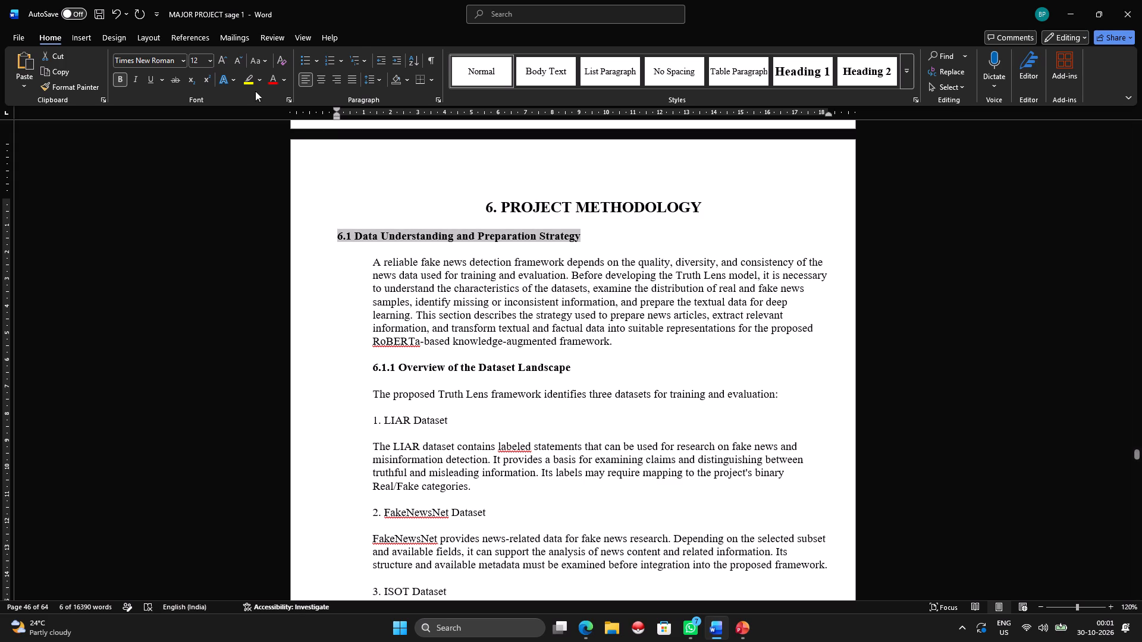
{"action": "left_click", "coordinate": [225, 62]}
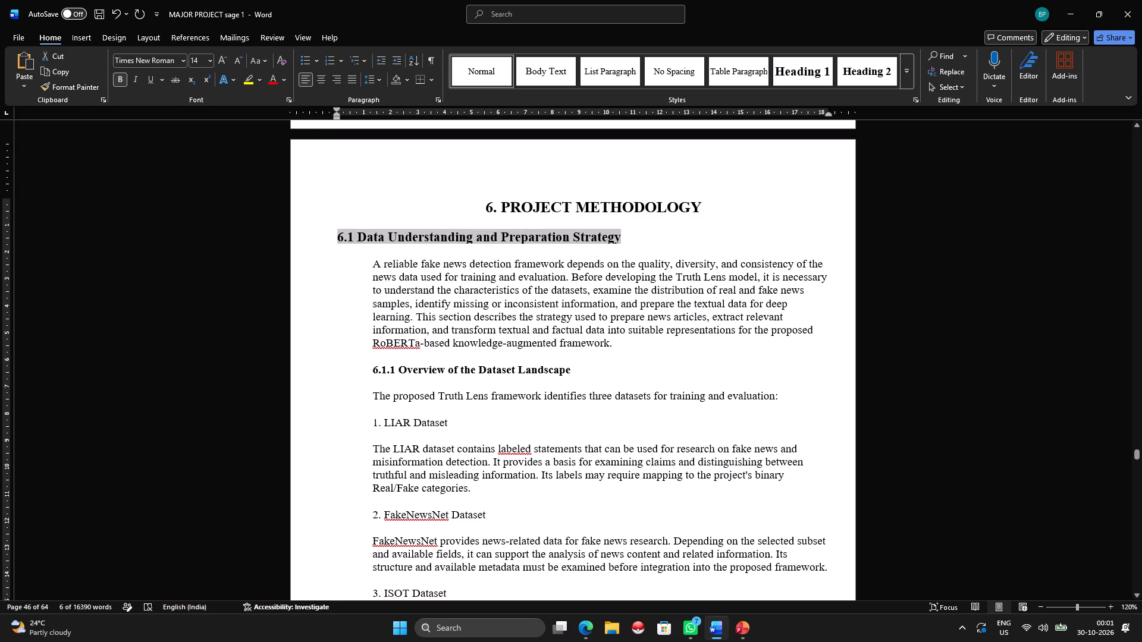
{"action": "left_click", "coordinate": [632, 235]}
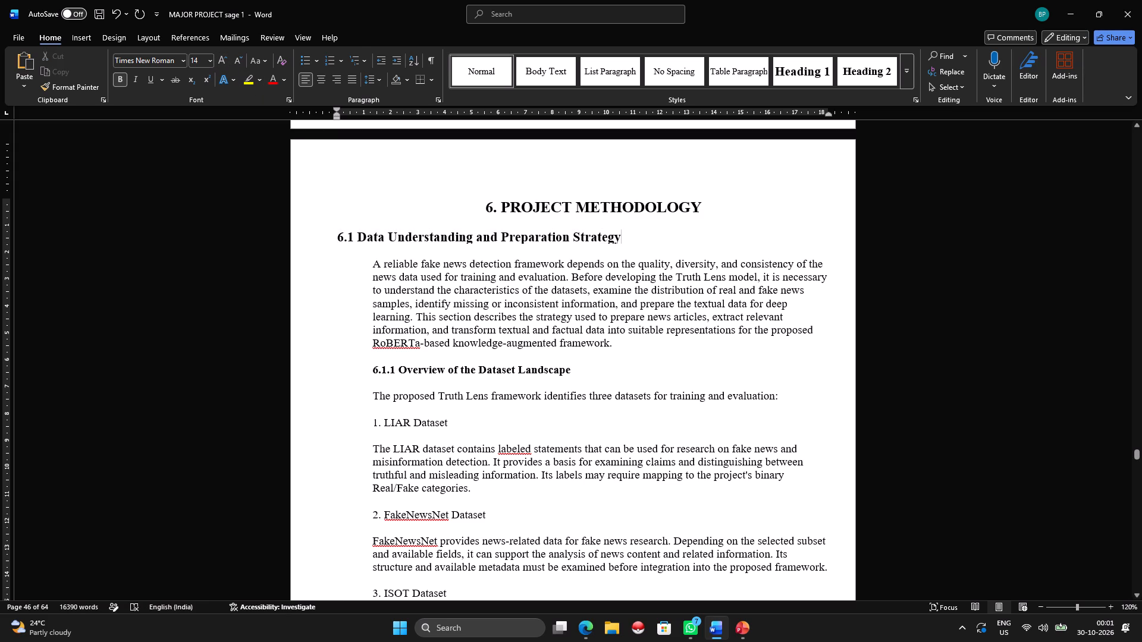
Reduce the first-line indent of all chapter 6 text below the 6.1 heading to about 0.2 cm, through the closing methodology paragraph.
{"action": "left_click", "coordinate": [374, 261]}
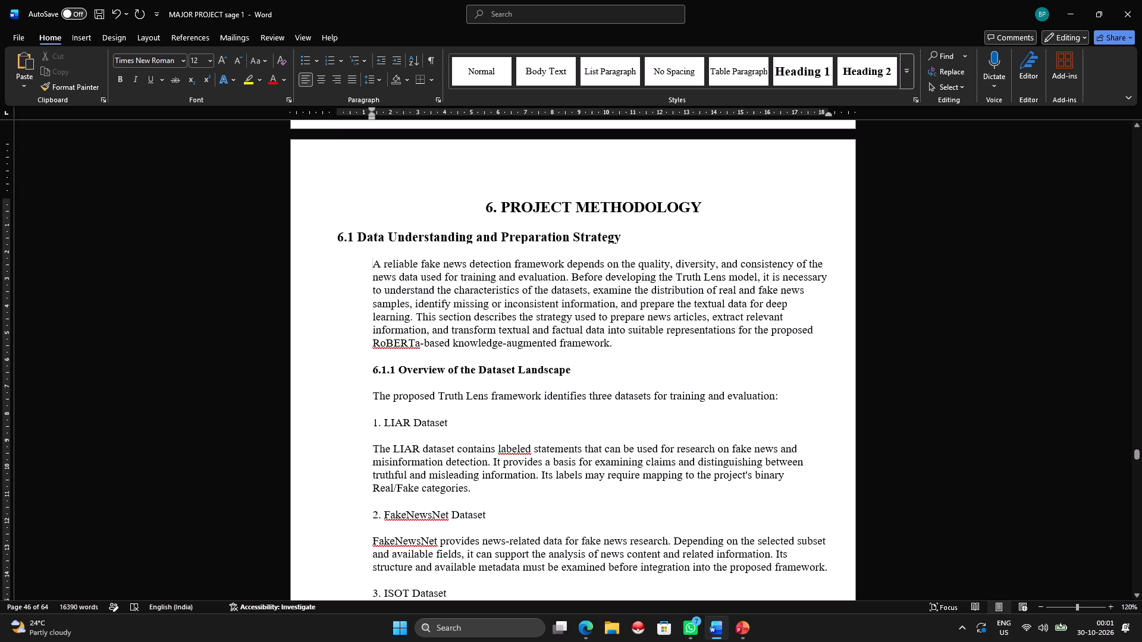
{"action": "left_click_drag", "start_coordinate": [374, 261], "coordinate": [455, 634]}
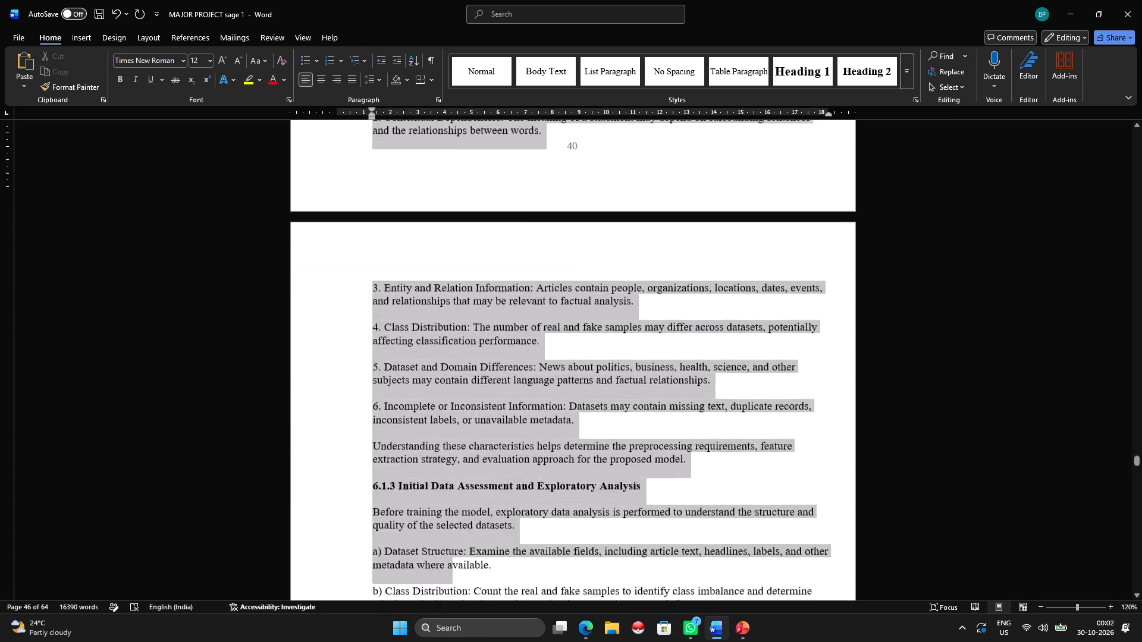
{"action": "left_click_drag", "start_coordinate": [455, 634], "coordinate": [469, 637]}
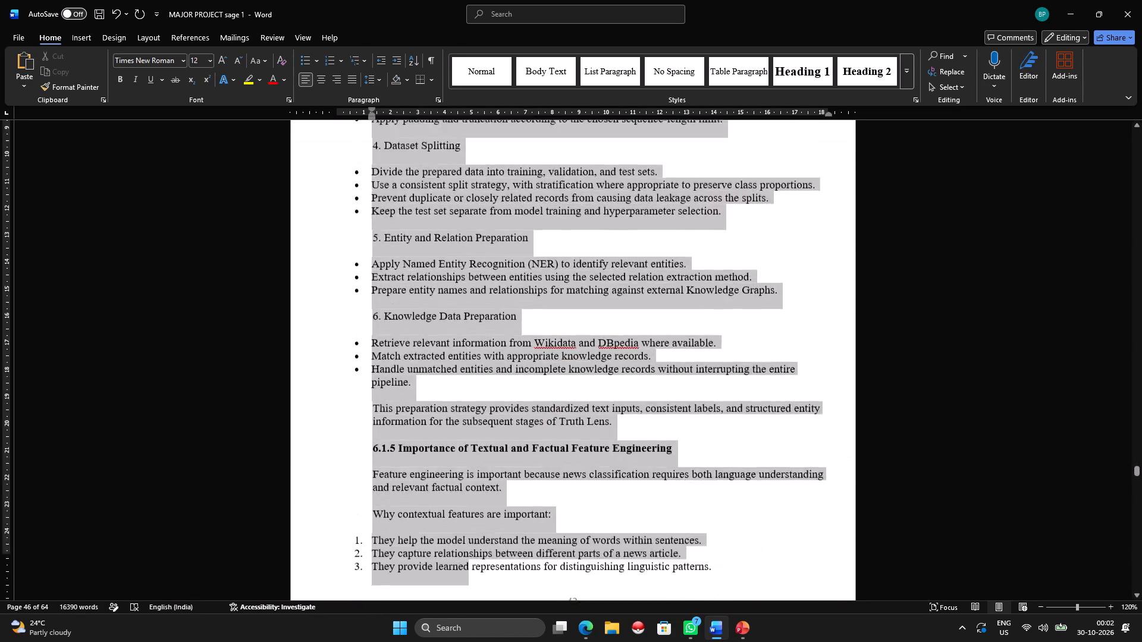
{"action": "left_click_drag", "start_coordinate": [469, 637], "coordinate": [487, 609]}
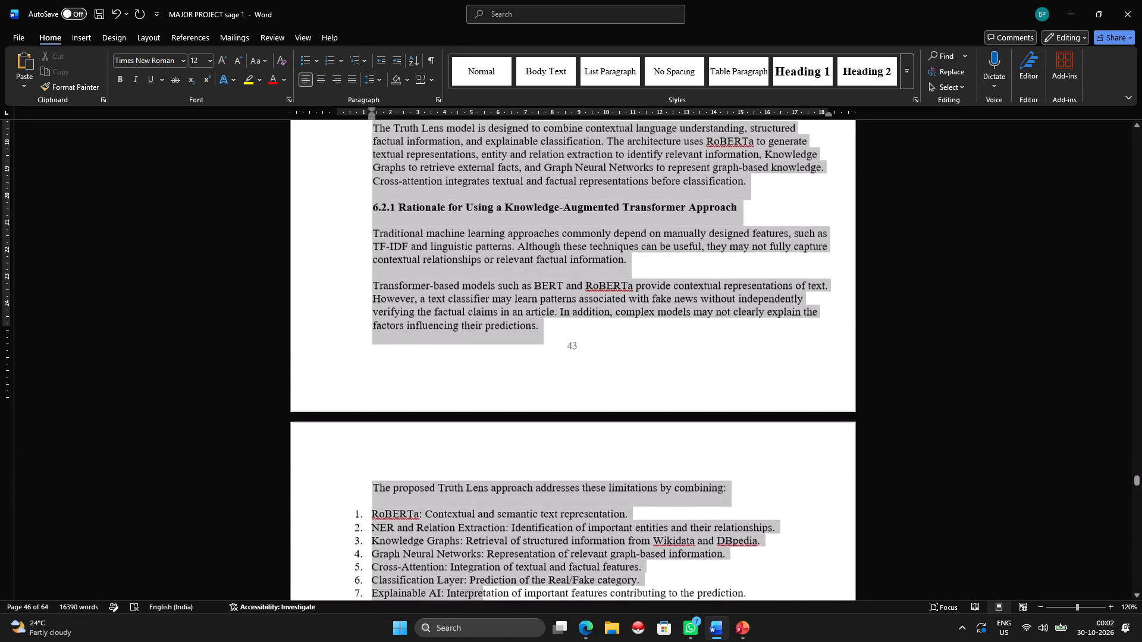
{"action": "left_click_drag", "start_coordinate": [487, 609], "coordinate": [494, 622]}
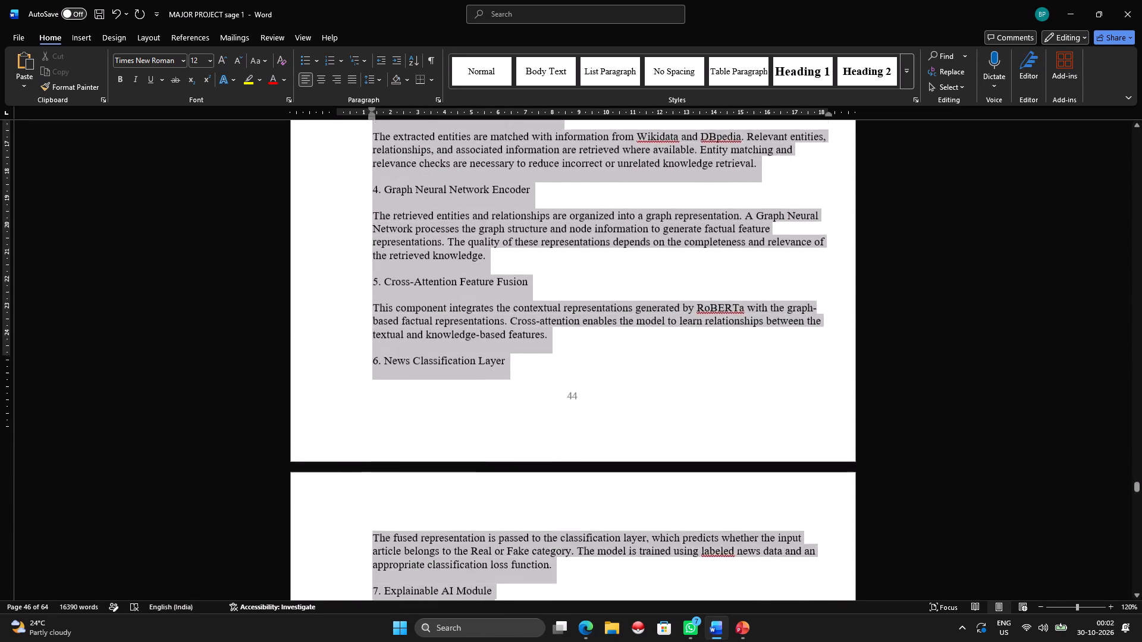
{"action": "left_click_drag", "start_coordinate": [494, 622], "coordinate": [487, 641]}
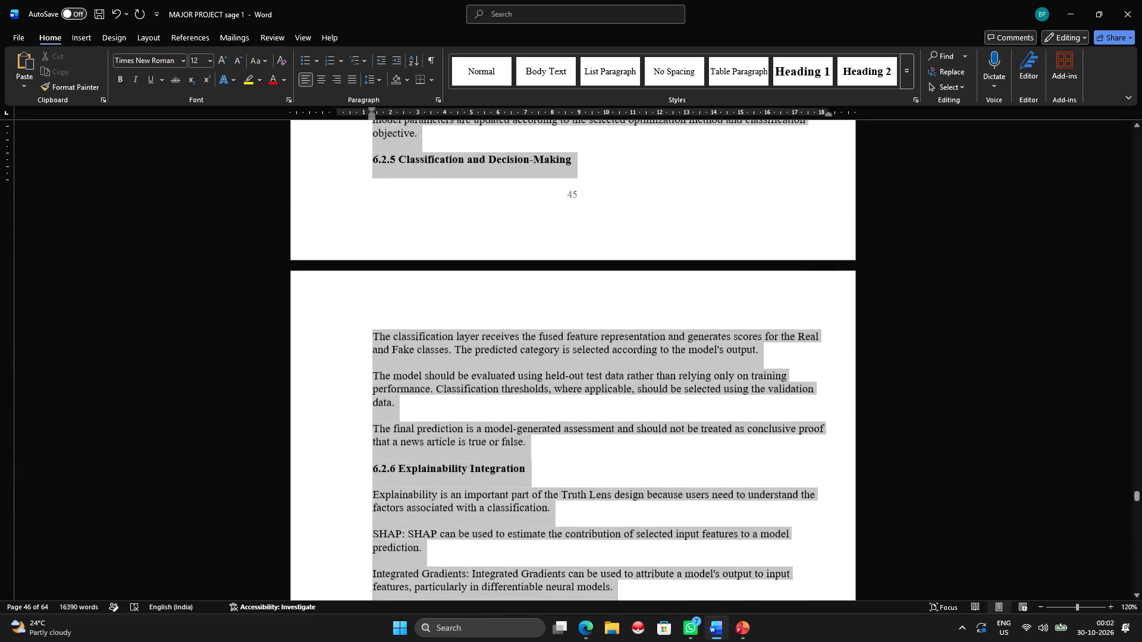
{"action": "left_click_drag", "start_coordinate": [487, 641], "coordinate": [499, 634]}
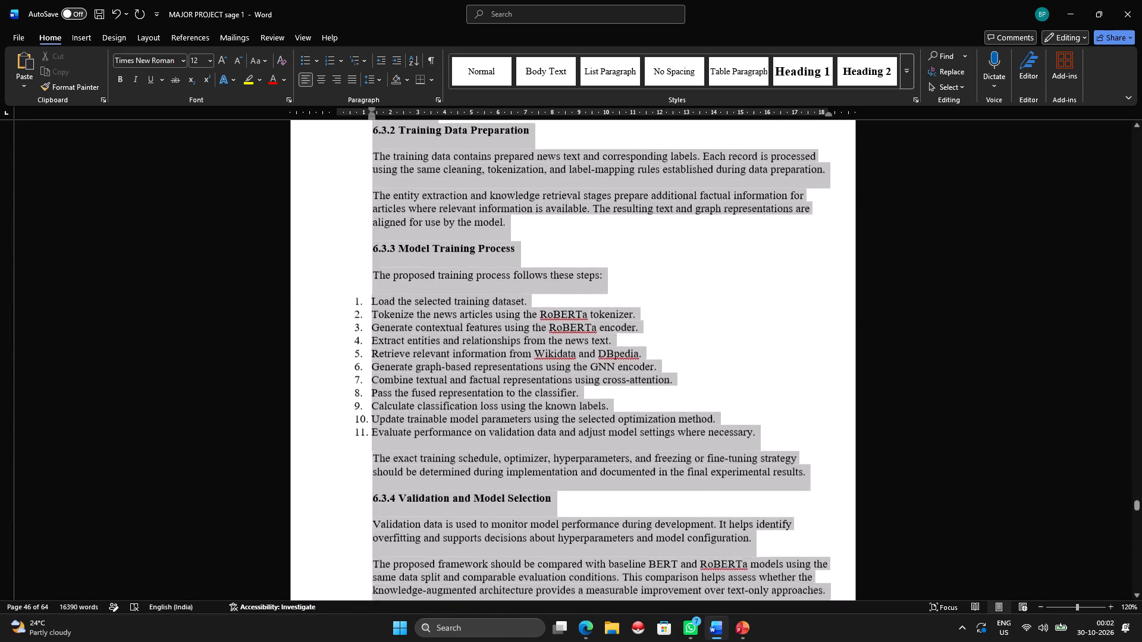
{"action": "left_click_drag", "start_coordinate": [499, 634], "coordinate": [500, 617]}
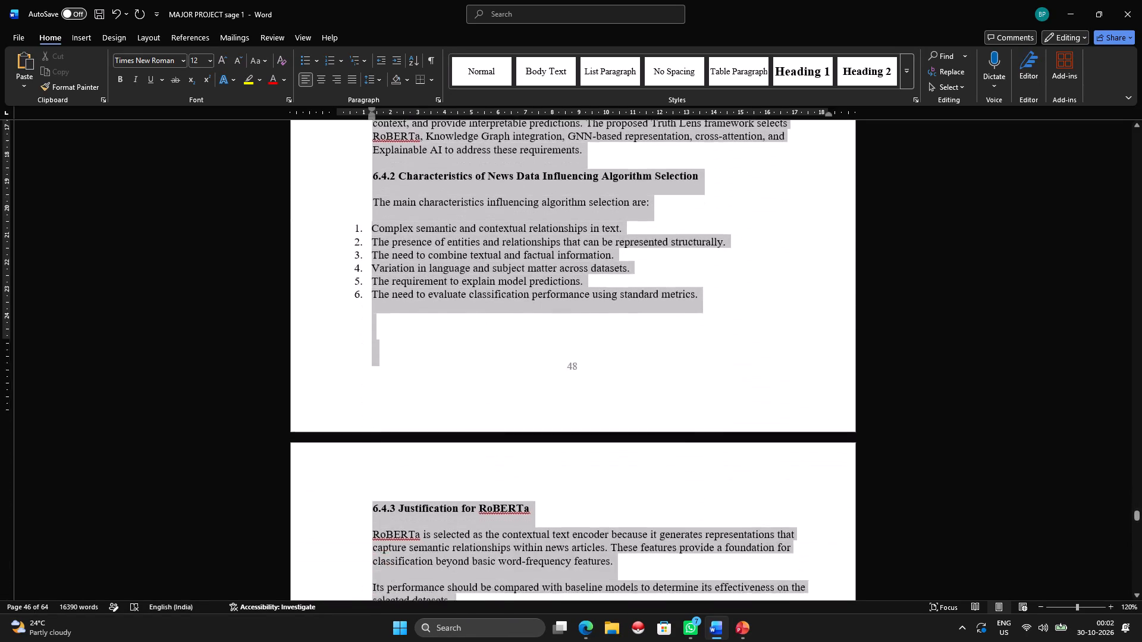
{"action": "left_click_drag", "start_coordinate": [500, 617], "coordinate": [497, 641]}
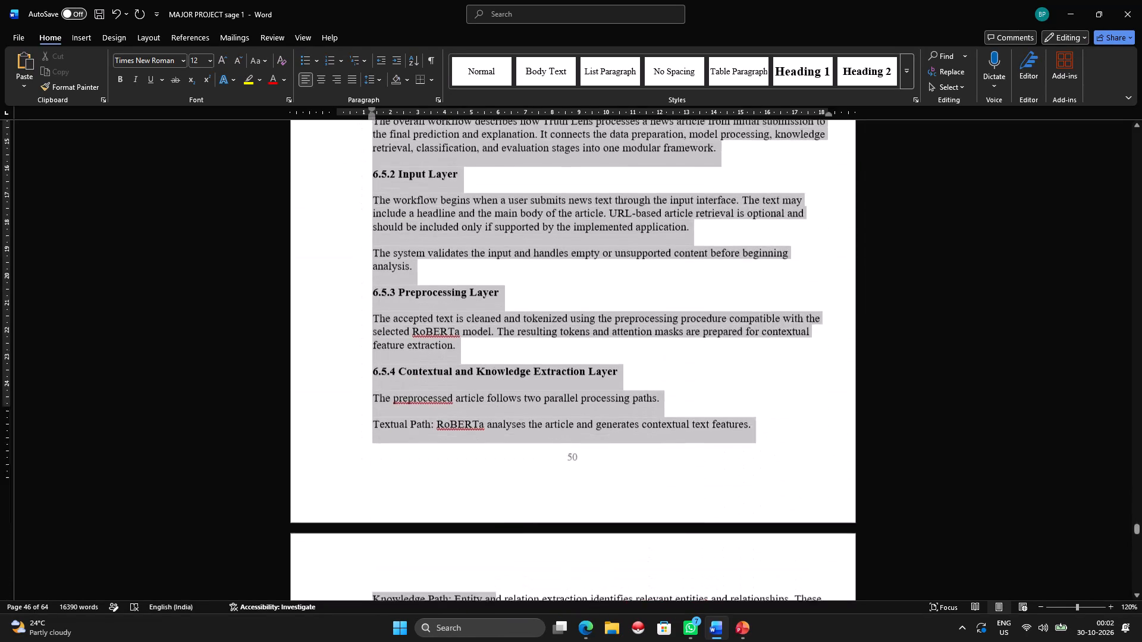
{"action": "left_click_drag", "start_coordinate": [497, 641], "coordinate": [514, 527]}
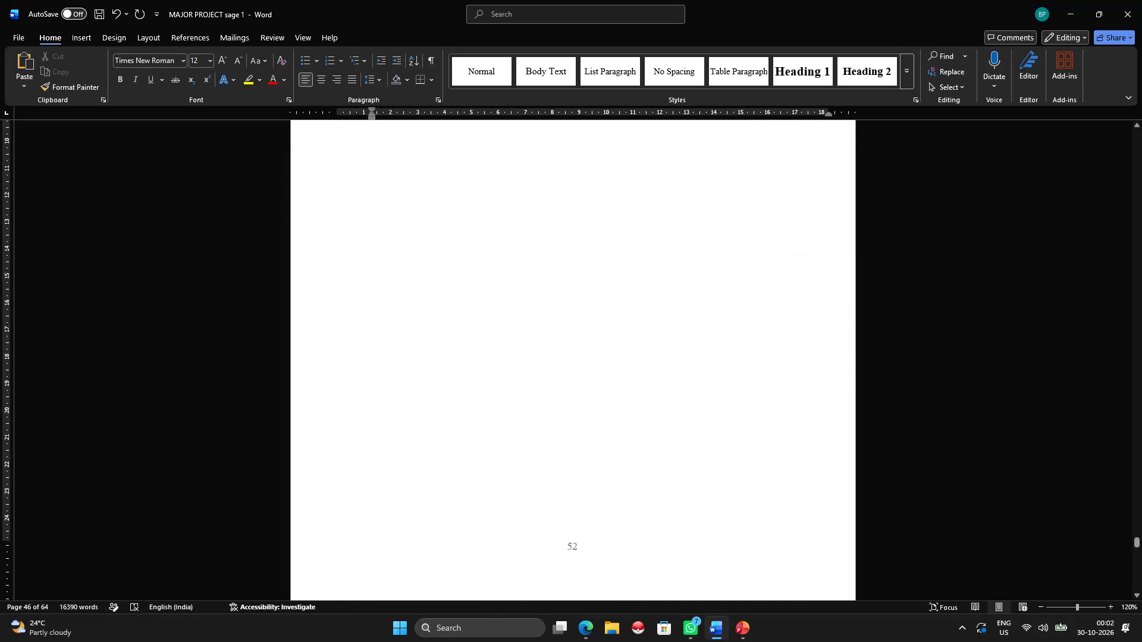
{"action": "left_click_drag", "start_coordinate": [514, 527], "coordinate": [504, 133]}
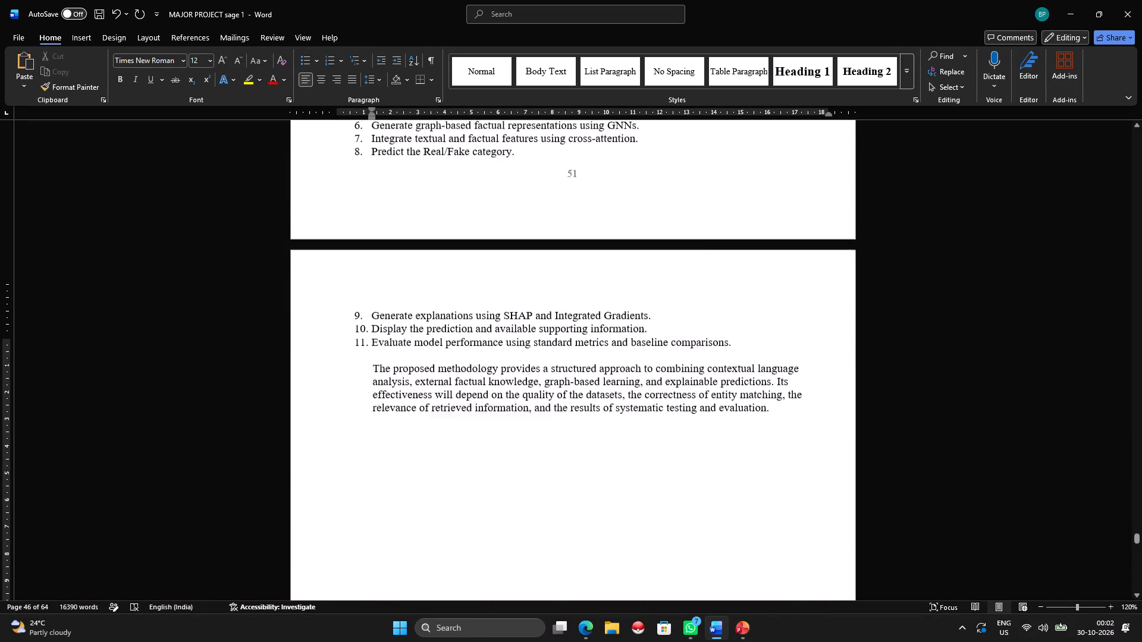
{"action": "left_click_drag", "start_coordinate": [504, 133], "coordinate": [468, 501]}
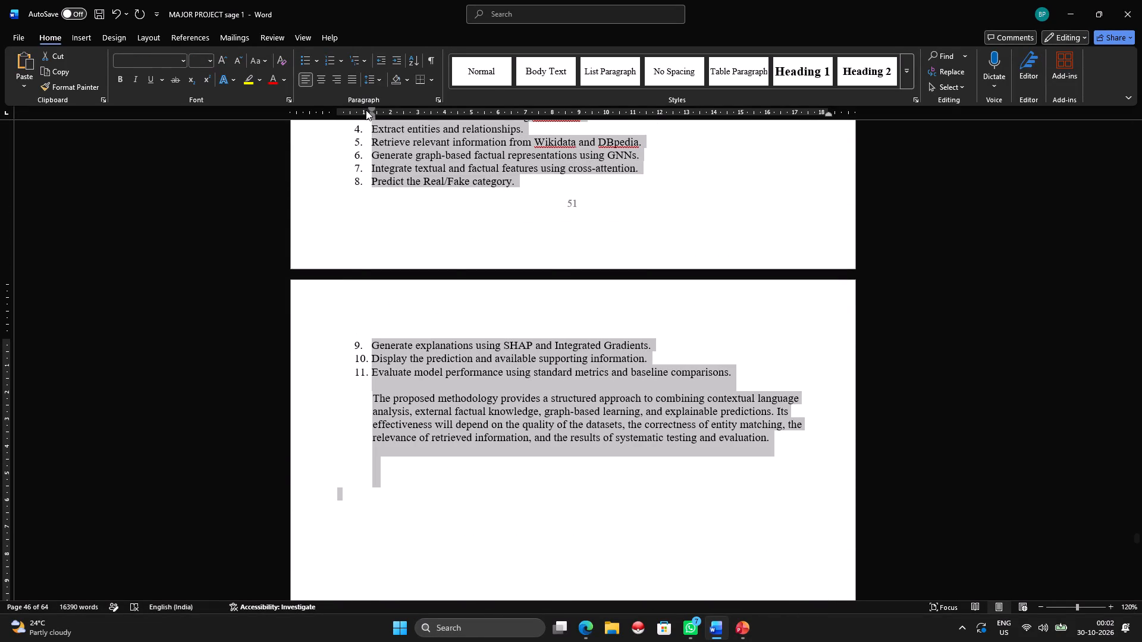
{"action": "left_click_drag", "start_coordinate": [371, 108], "coordinate": [351, 108]}
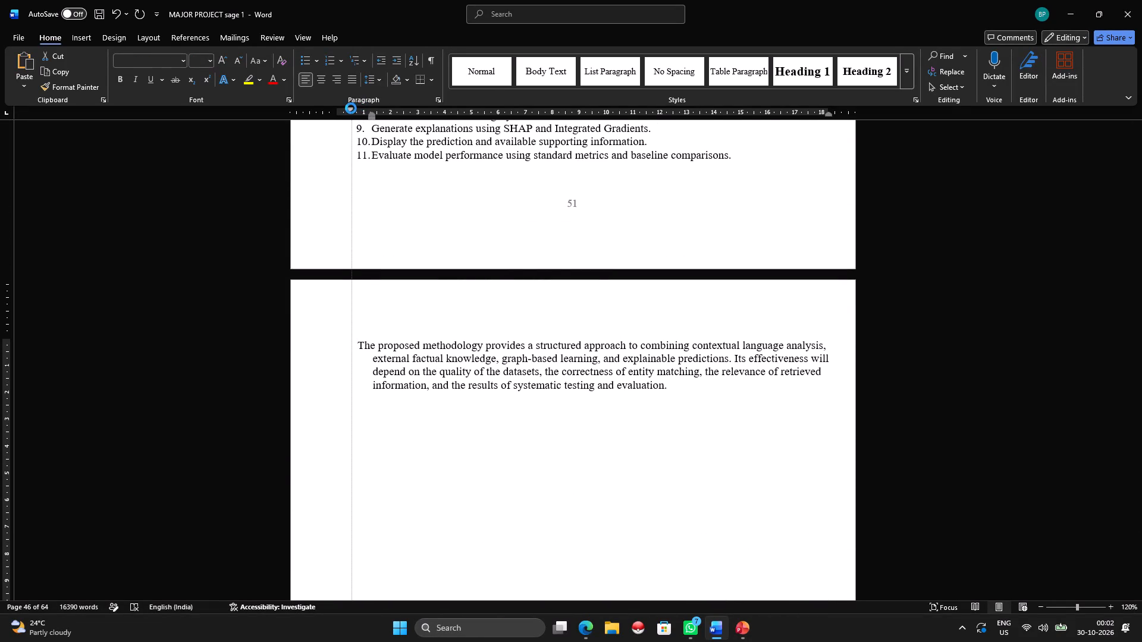
{"action": "left_click_drag", "start_coordinate": [351, 108], "coordinate": [341, 108]}
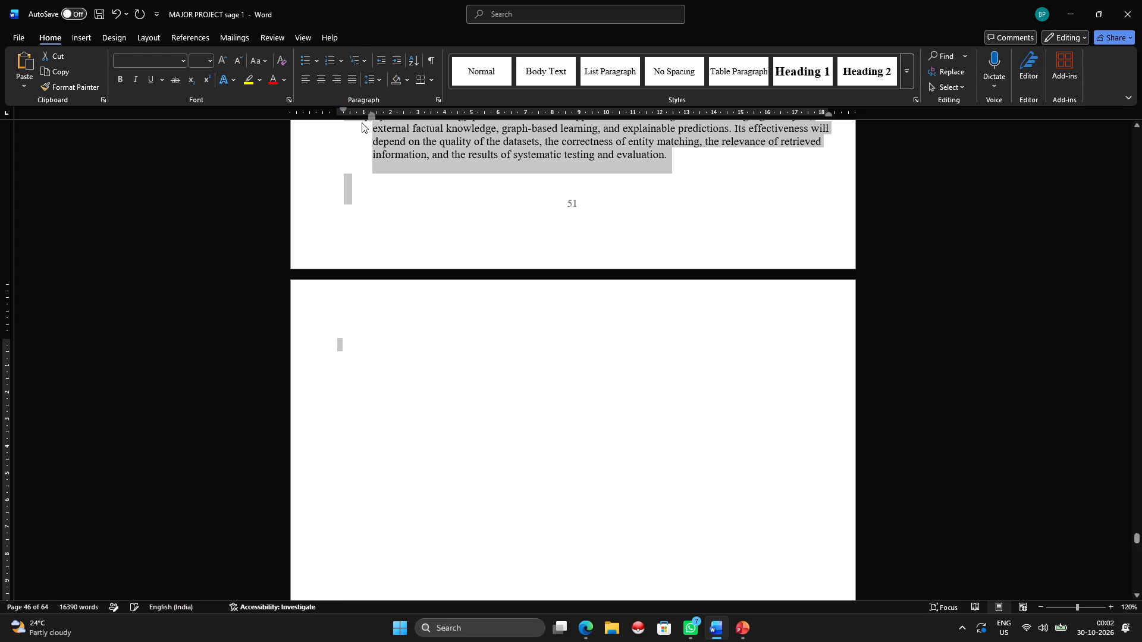
Reduce the hanging indent of the chapter 6 text below the 6.1 heading to about 0.2 cm, aligned with its first lines.
{"action": "left_click_drag", "start_coordinate": [372, 112], "coordinate": [354, 114]}
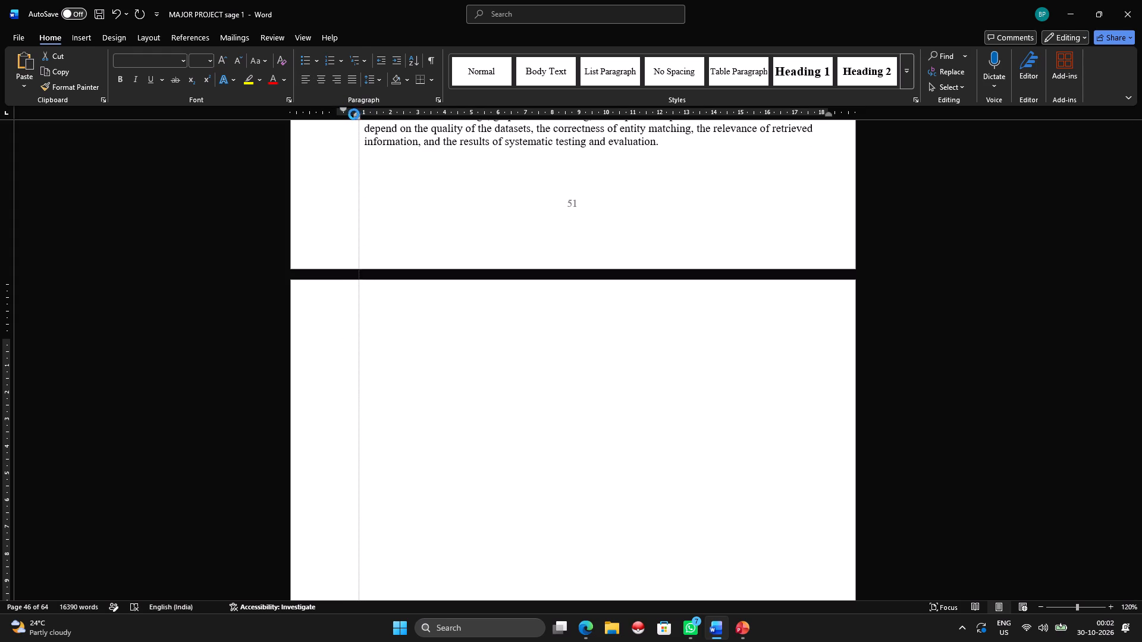
{"action": "left_click_drag", "start_coordinate": [354, 114], "coordinate": [345, 115]}
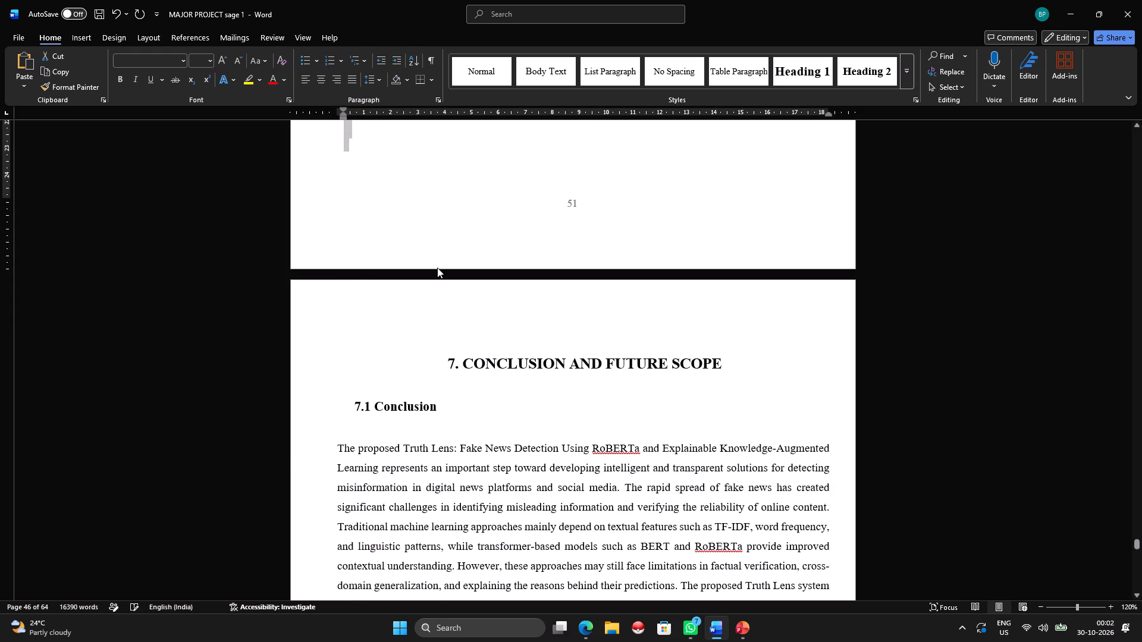
Set the first-line indent of the "6.1 Data Understanding and Preparation Strategy" heading to about 0.2 cm, aligned with the text below.
{"action": "scroll", "coordinate": [438, 267], "scroll_direction": "up", "scroll_amount": 20}
{"action": "scroll", "coordinate": [438, 267], "scroll_direction": "up", "scroll_amount": 20}
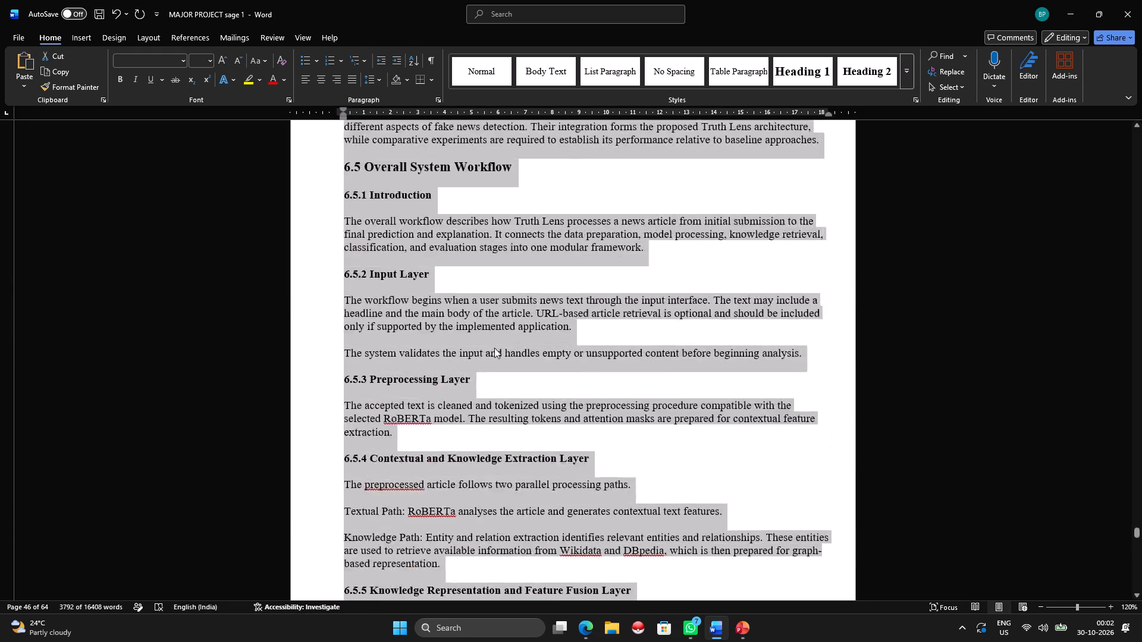
{"action": "scroll", "coordinate": [494, 348], "scroll_direction": "up", "scroll_amount": 20}
{"action": "scroll", "coordinate": [494, 348], "scroll_direction": "up", "scroll_amount": 20}
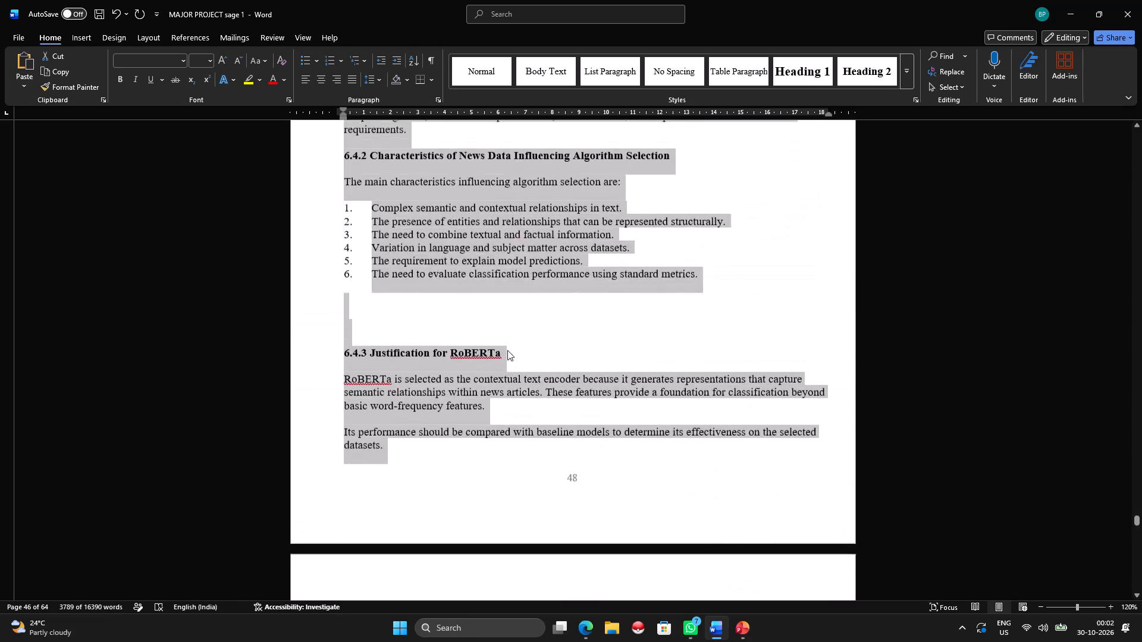
{"action": "scroll", "coordinate": [507, 350], "scroll_direction": "up", "scroll_amount": 20}
{"action": "scroll", "coordinate": [507, 350], "scroll_direction": "up", "scroll_amount": 20}
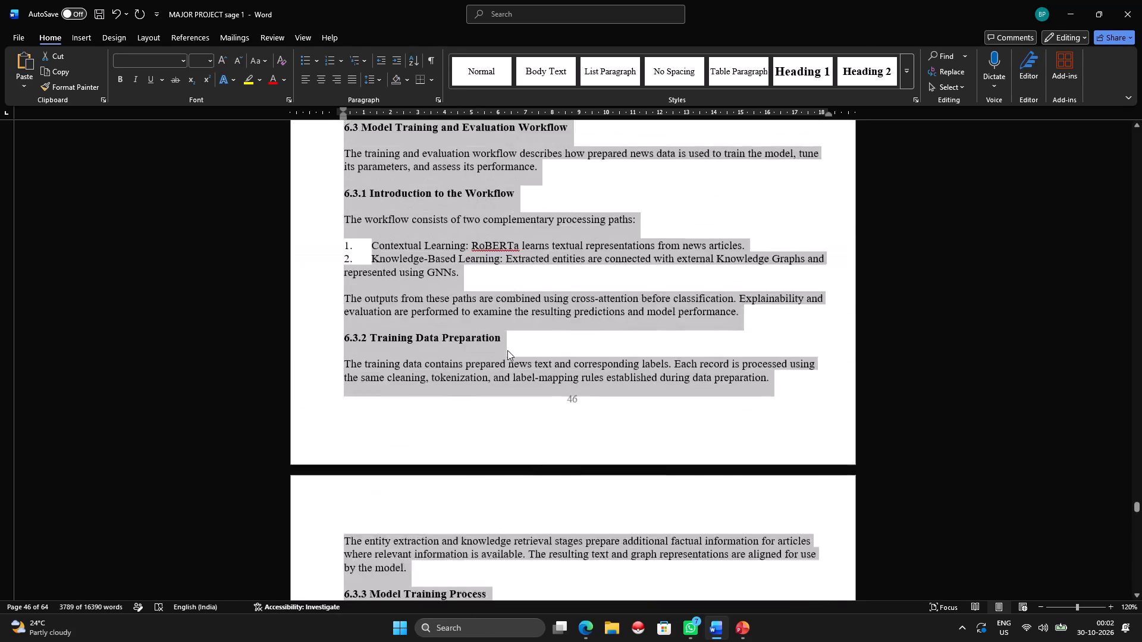
{"action": "scroll", "coordinate": [507, 350], "scroll_direction": "up", "scroll_amount": 20}
{"action": "scroll", "coordinate": [507, 350], "scroll_direction": "up", "scroll_amount": 20}
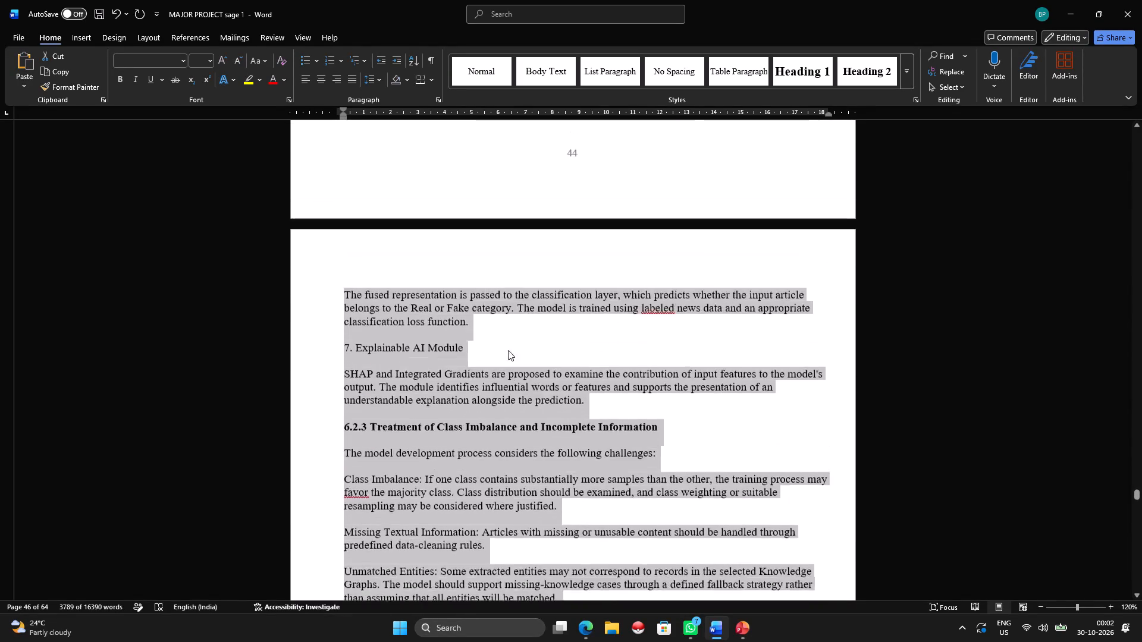
{"action": "scroll", "coordinate": [508, 350], "scroll_direction": "up", "scroll_amount": 20}
{"action": "scroll", "coordinate": [508, 350], "scroll_direction": "up", "scroll_amount": 20}
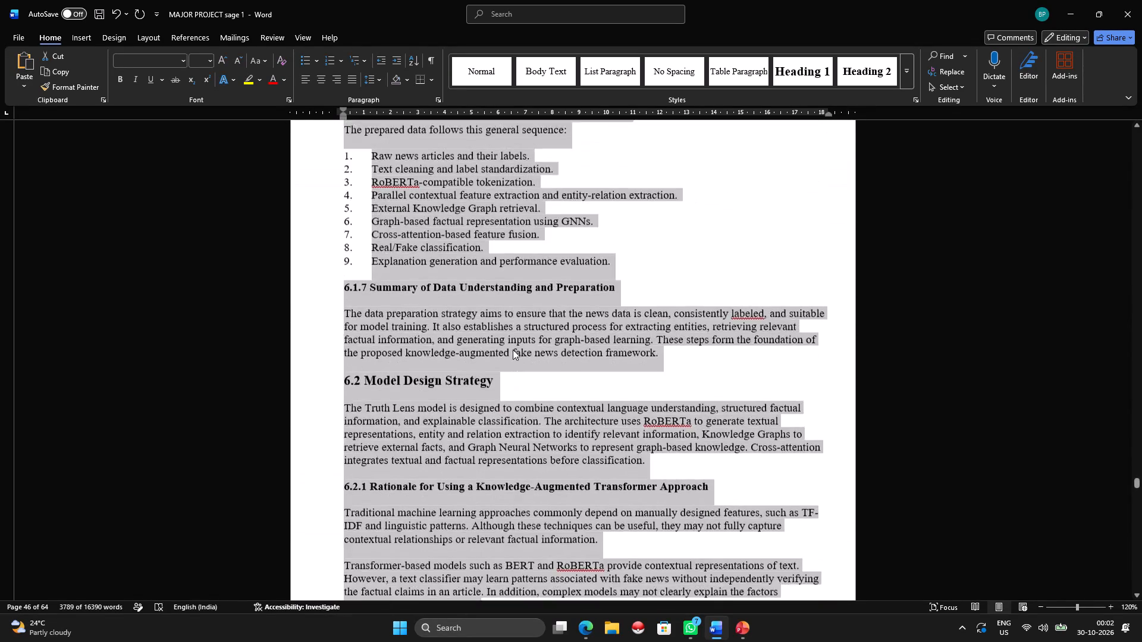
{"action": "scroll", "coordinate": [513, 350], "scroll_direction": "up", "scroll_amount": 20}
{"action": "scroll", "coordinate": [513, 350], "scroll_direction": "up", "scroll_amount": 20}
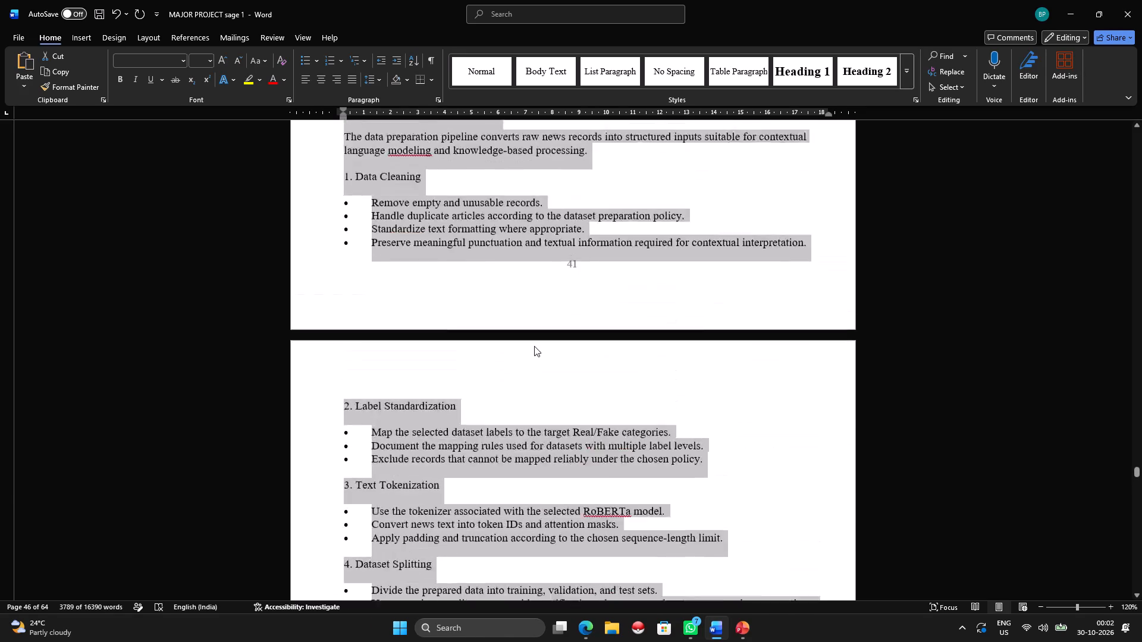
{"action": "scroll", "coordinate": [534, 346], "scroll_direction": "up", "scroll_amount": 20}
{"action": "scroll", "coordinate": [534, 346], "scroll_direction": "up", "scroll_amount": 20}
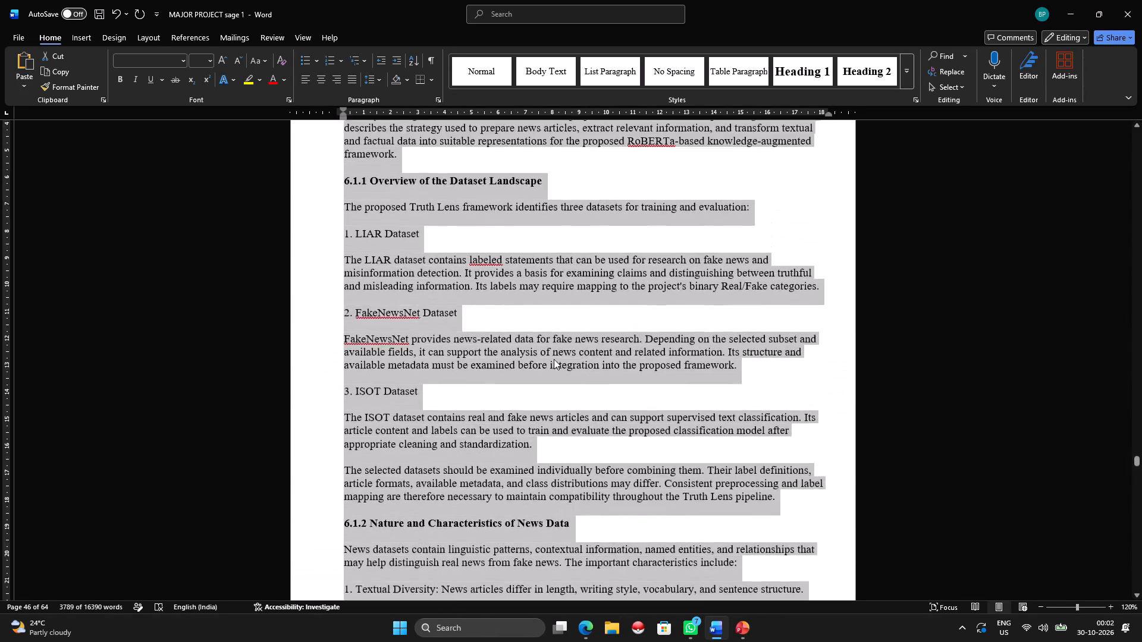
{"action": "scroll", "coordinate": [554, 359], "scroll_direction": "up", "scroll_amount": 10}
{"action": "scroll", "coordinate": [578, 348], "scroll_direction": "down", "scroll_amount": 7}
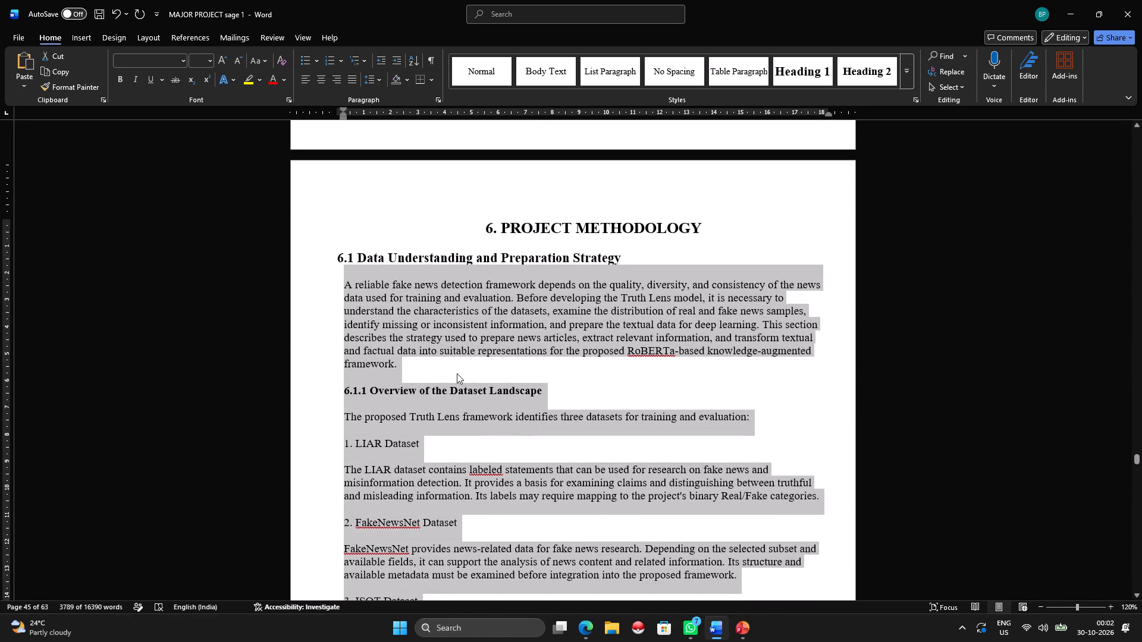
{"action": "left_click", "coordinate": [450, 373]}
{"action": "left_click", "coordinate": [345, 285]}
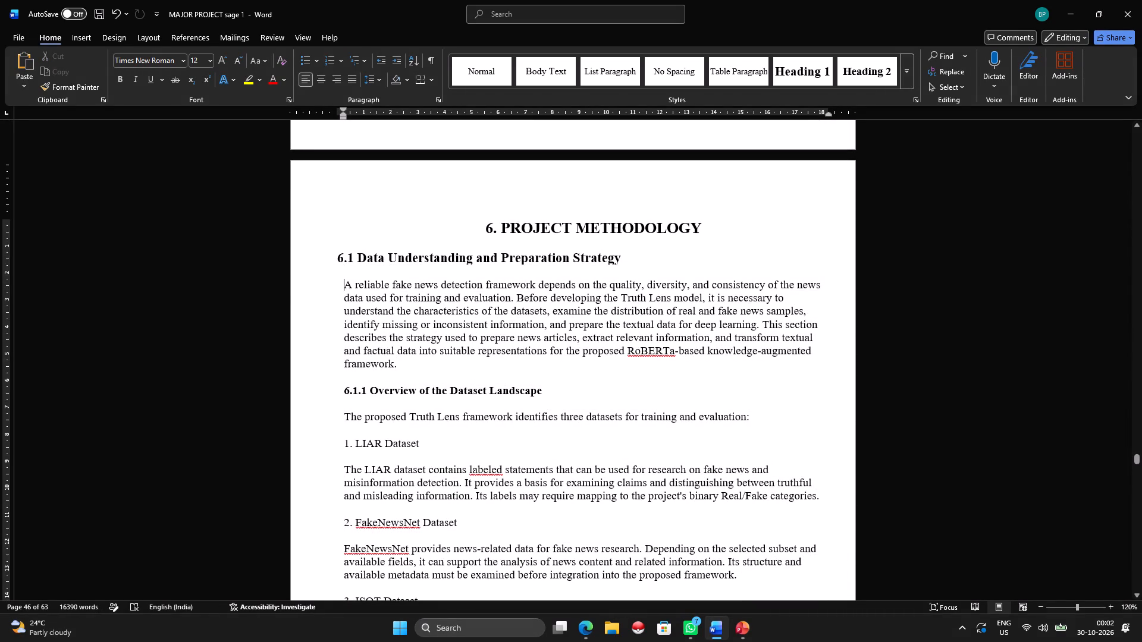
{"action": "left_click", "coordinate": [335, 255]}
{"action": "left_click_drag", "start_coordinate": [334, 108], "coordinate": [343, 108]}
Compare the paragraph alignment and spacing at the end of the activity diagram section with the opening of chapter 6.
{"action": "left_click", "coordinate": [390, 234]}
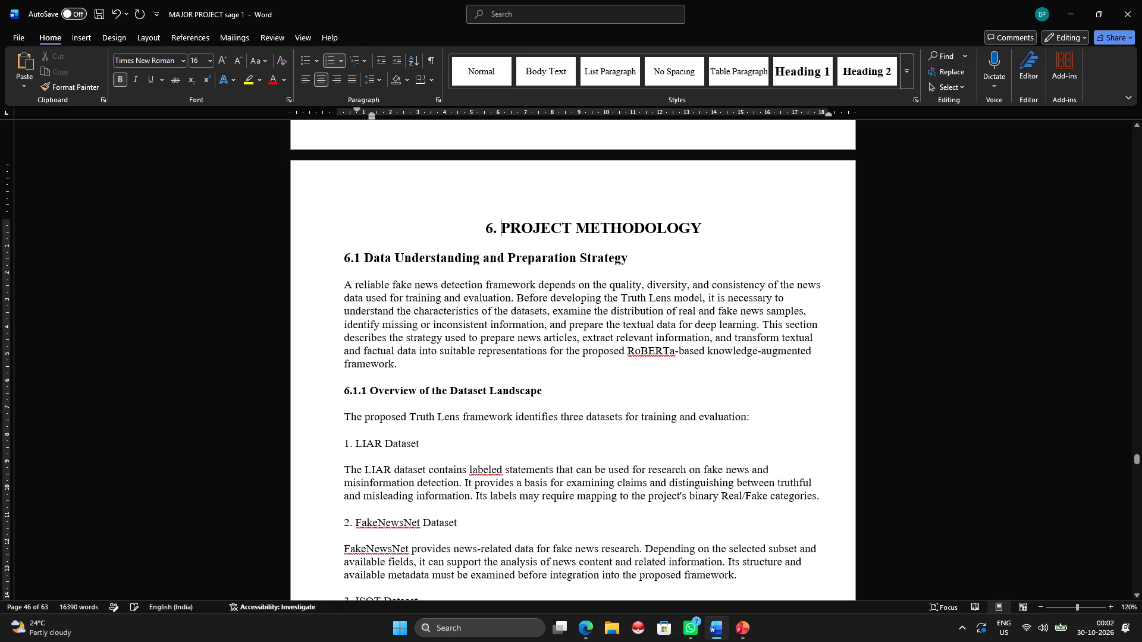
{"action": "left_click", "coordinate": [440, 325]}
{"action": "scroll", "coordinate": [376, 290], "scroll_direction": "up", "scroll_amount": 12}
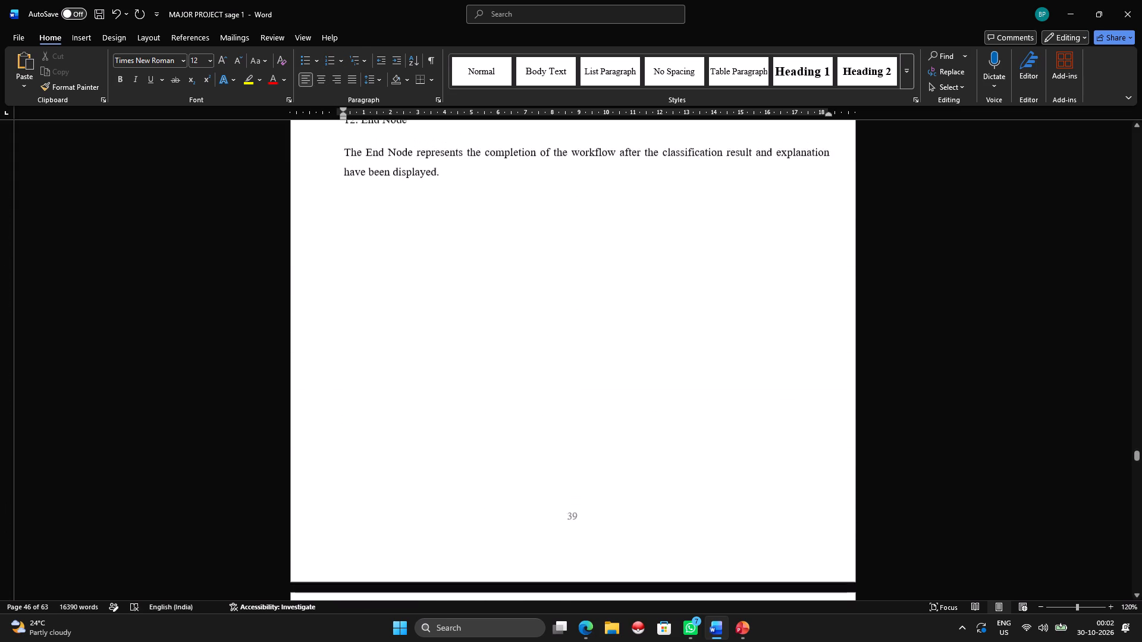
{"action": "scroll", "coordinate": [376, 290], "scroll_direction": "up", "scroll_amount": 3}
{"action": "scroll", "coordinate": [376, 290], "scroll_direction": "down", "scroll_amount": 11}
{"action": "scroll", "coordinate": [376, 289], "scroll_direction": "up", "scroll_amount": 20}
{"action": "scroll", "coordinate": [376, 289], "scroll_direction": "up", "scroll_amount": 2}
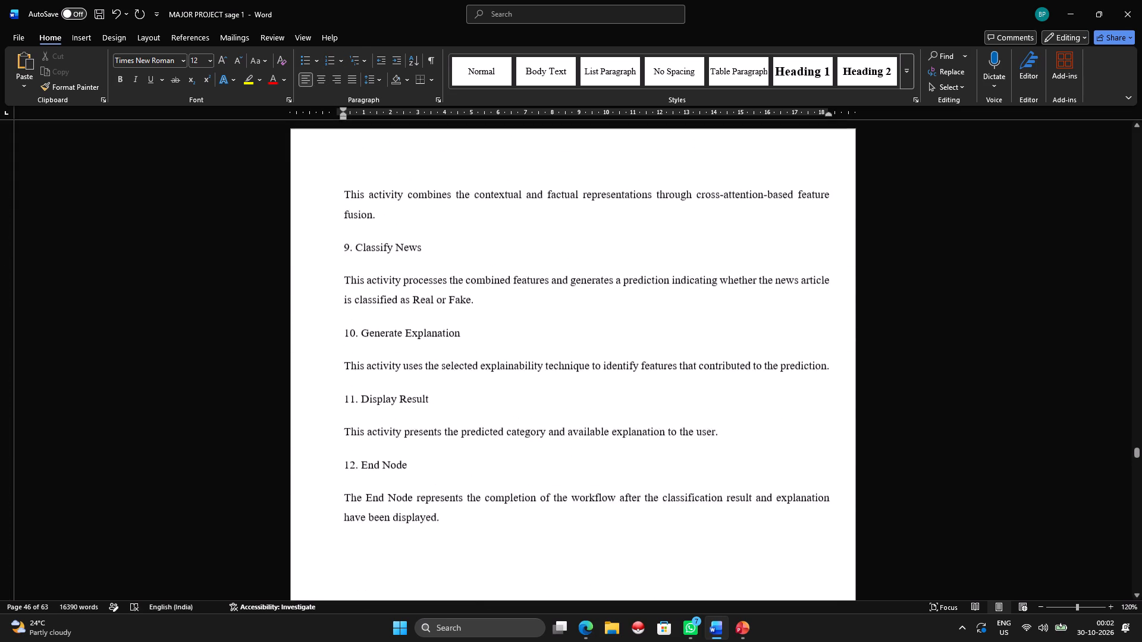
{"action": "scroll", "coordinate": [382, 312], "scroll_direction": "up", "scroll_amount": 3}
{"action": "scroll", "coordinate": [378, 317], "scroll_direction": "down", "scroll_amount": 20}
{"action": "scroll", "coordinate": [378, 317], "scroll_direction": "down", "scroll_amount": 13}
{"action": "scroll", "coordinate": [394, 326], "scroll_direction": "up", "scroll_amount": 6}
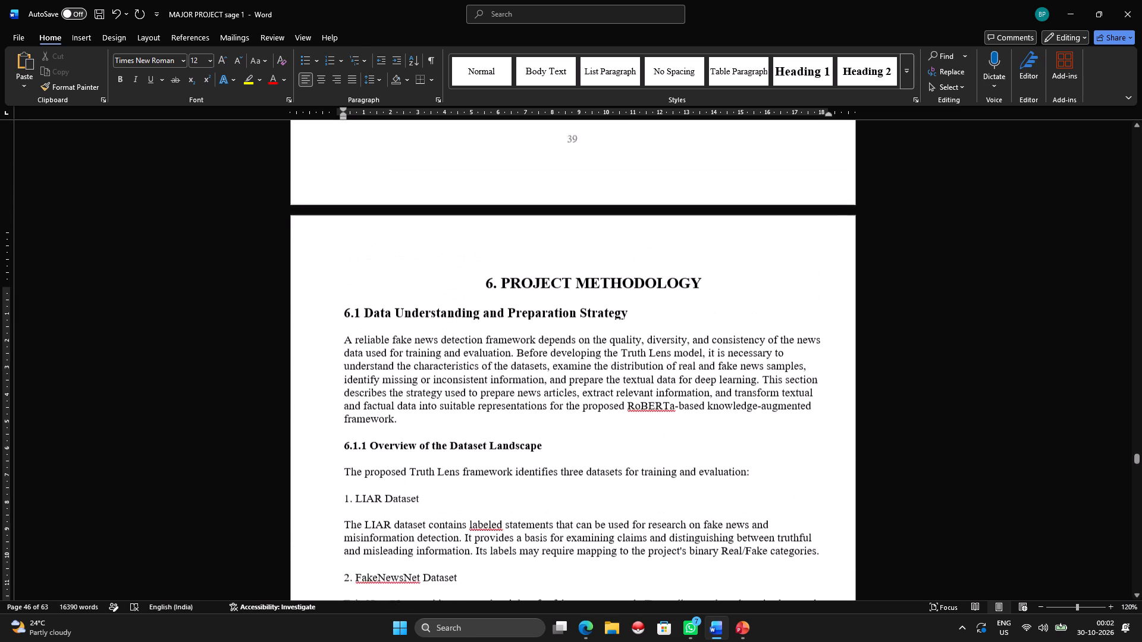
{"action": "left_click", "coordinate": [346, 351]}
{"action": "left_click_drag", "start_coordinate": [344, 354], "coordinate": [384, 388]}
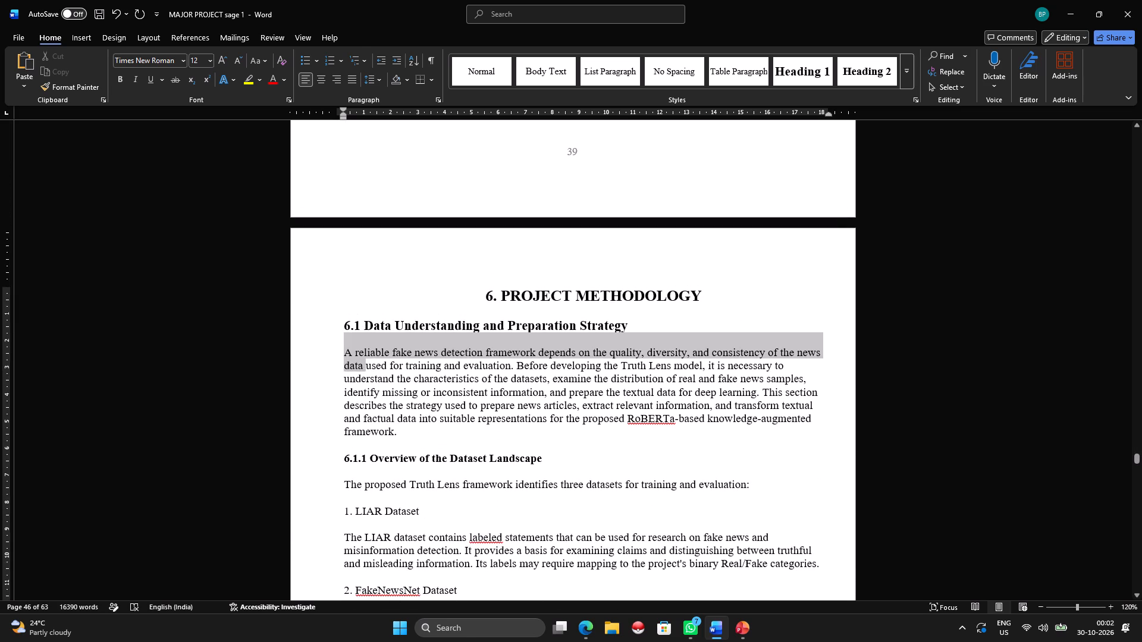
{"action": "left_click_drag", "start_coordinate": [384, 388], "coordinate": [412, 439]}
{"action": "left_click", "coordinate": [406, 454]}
Justify all chapter 6 text from the first paragraph below the 6.1 heading through the closing methodology paragraph.
{"action": "scroll", "coordinate": [377, 460], "scroll_direction": "down", "scroll_amount": 2}
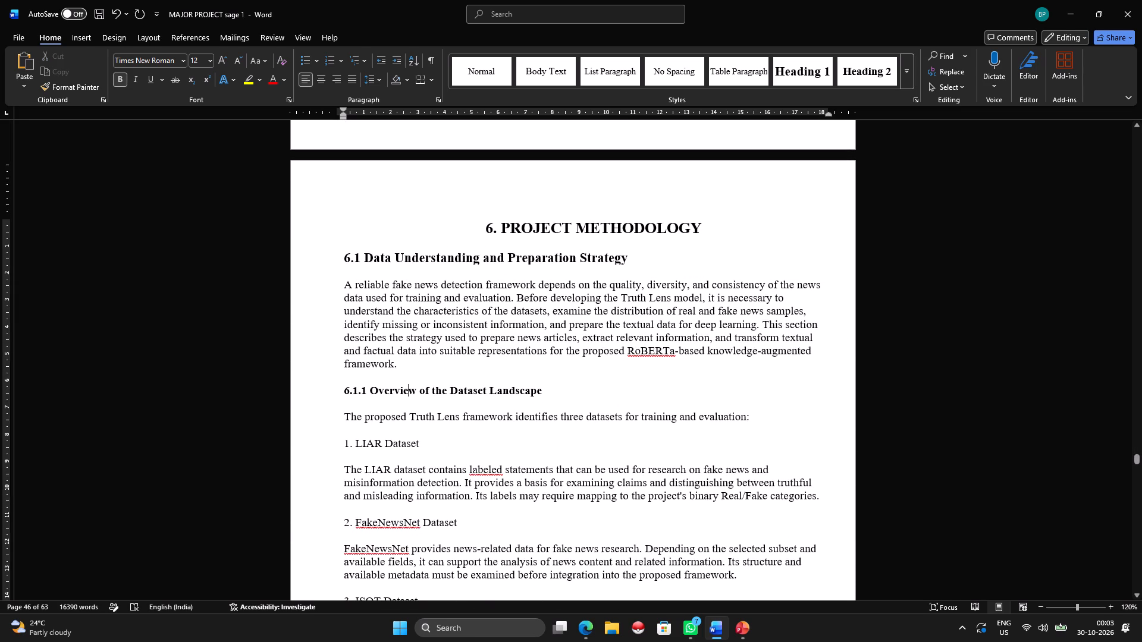
{"action": "left_click_drag", "start_coordinate": [346, 286], "coordinate": [434, 472]}
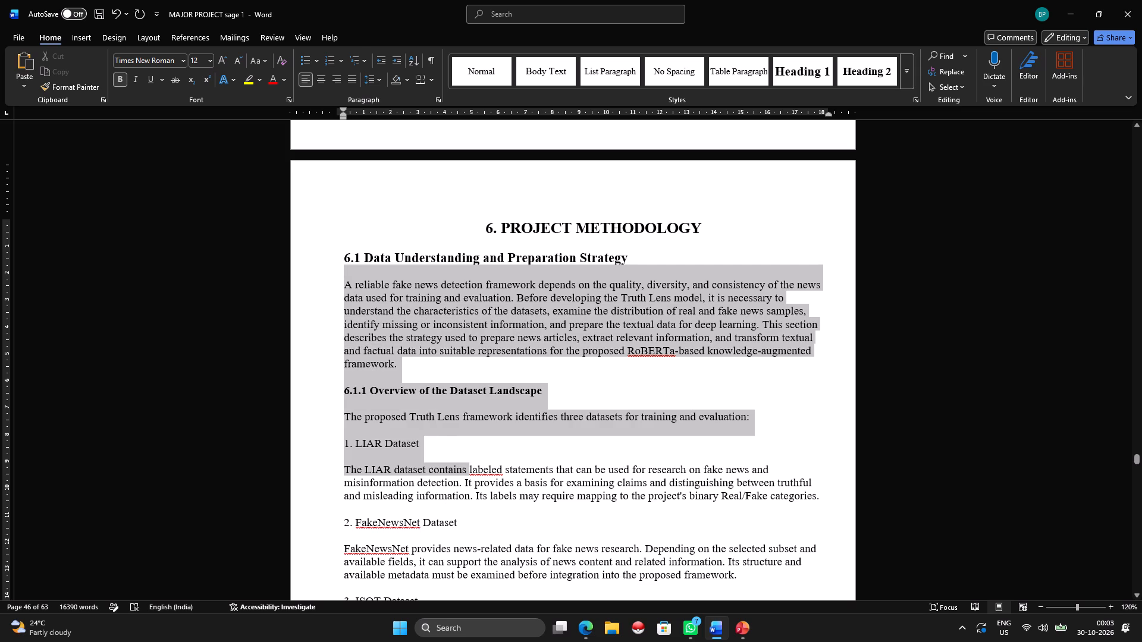
{"action": "left_click_drag", "start_coordinate": [434, 472], "coordinate": [438, 600]}
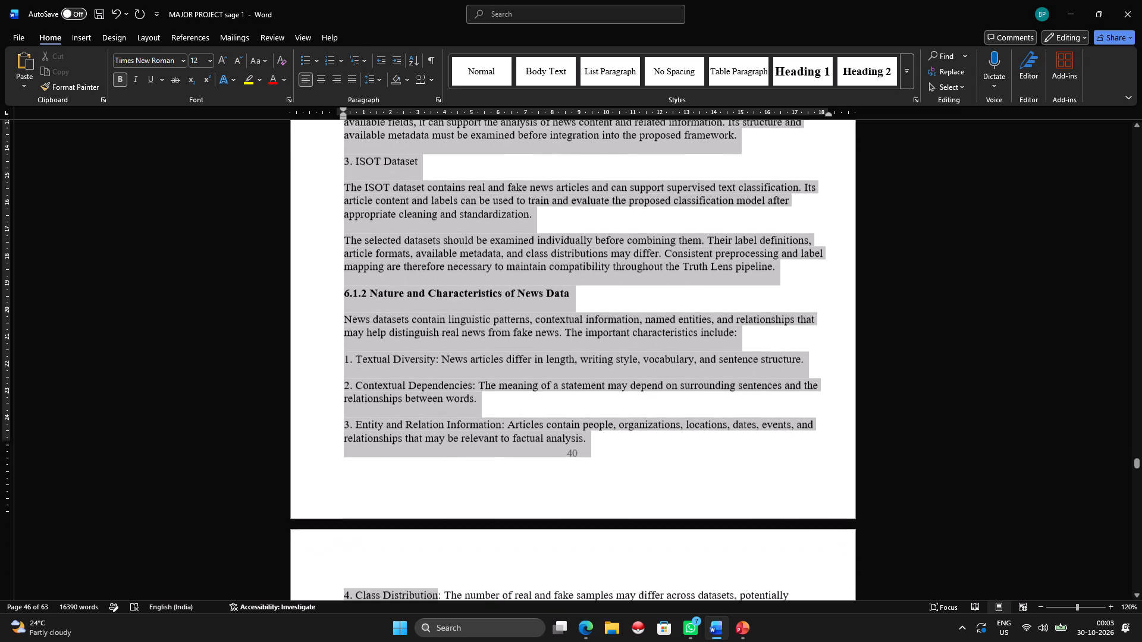
{"action": "left_click_drag", "start_coordinate": [438, 600], "coordinate": [440, 632]}
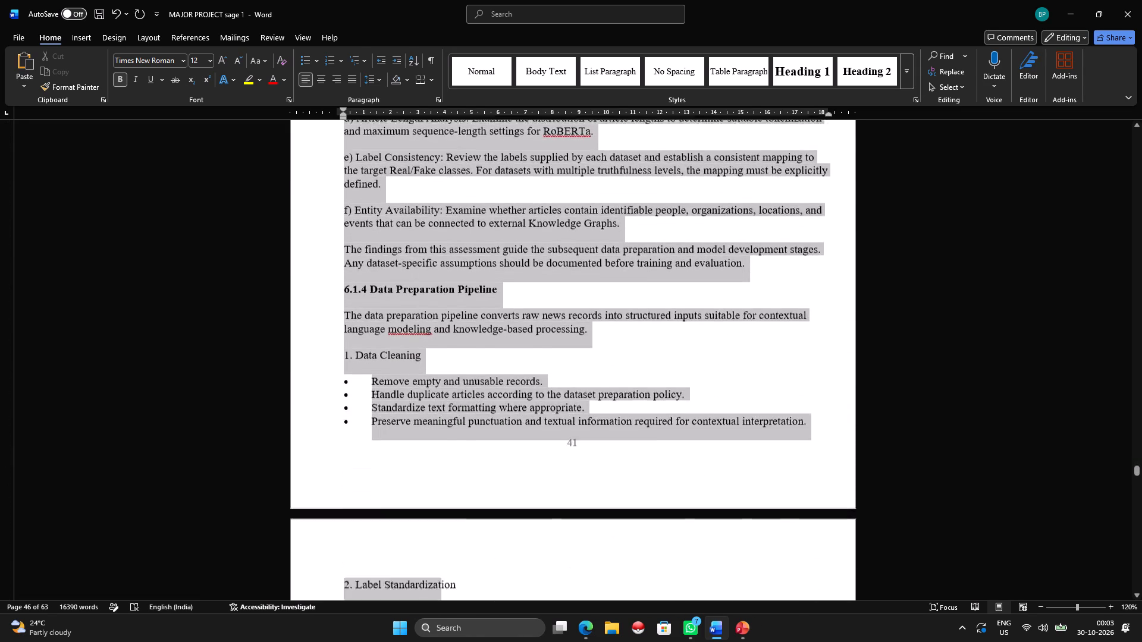
{"action": "left_click_drag", "start_coordinate": [440, 632], "coordinate": [505, 135]}
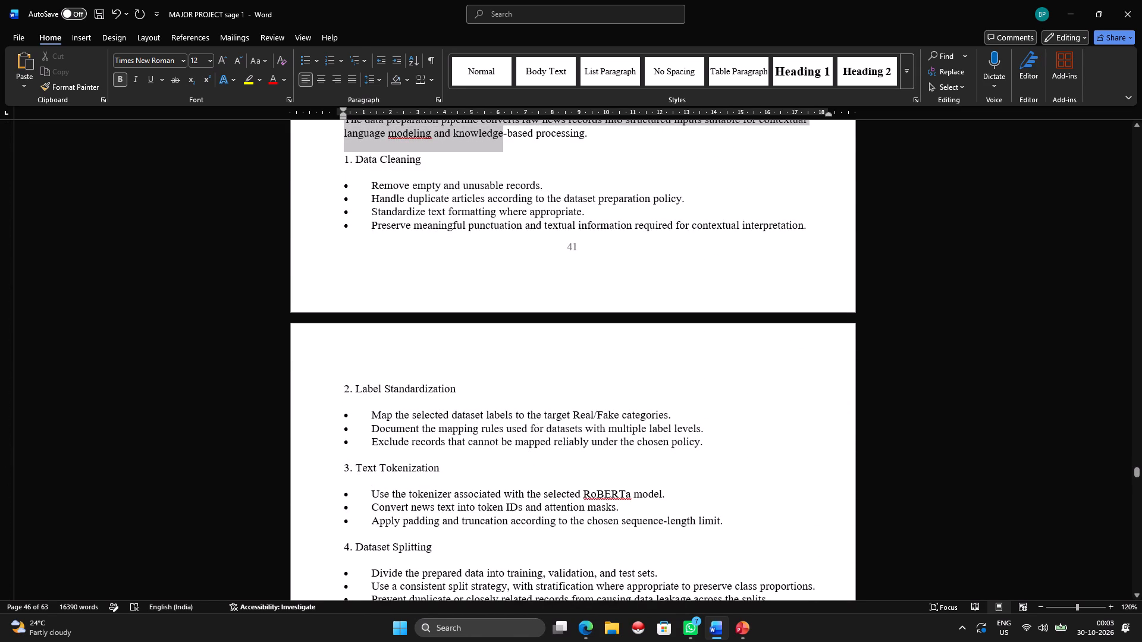
{"action": "left_click_drag", "start_coordinate": [505, 135], "coordinate": [487, 628]}
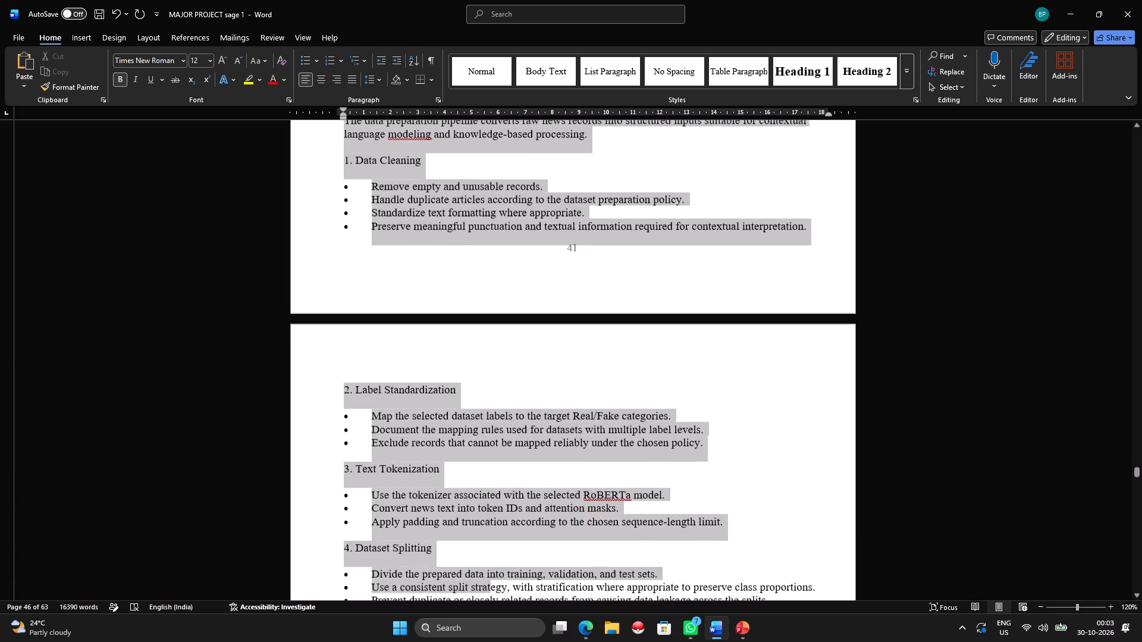
{"action": "left_click_drag", "start_coordinate": [487, 628], "coordinate": [532, 197]}
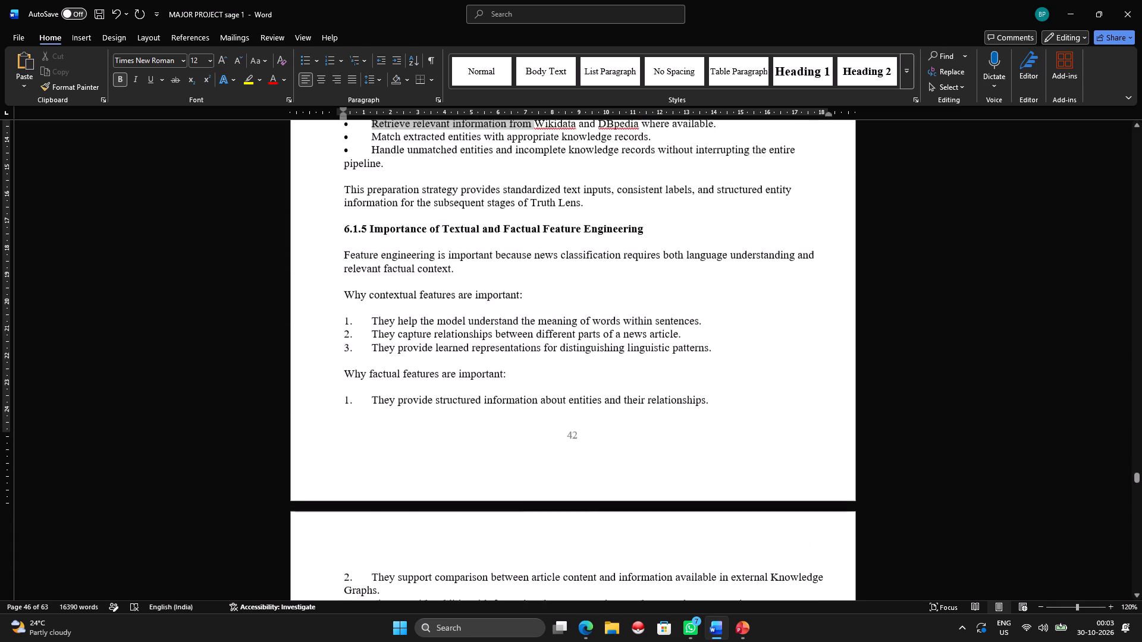
{"action": "left_click_drag", "start_coordinate": [532, 197], "coordinate": [495, 628]}
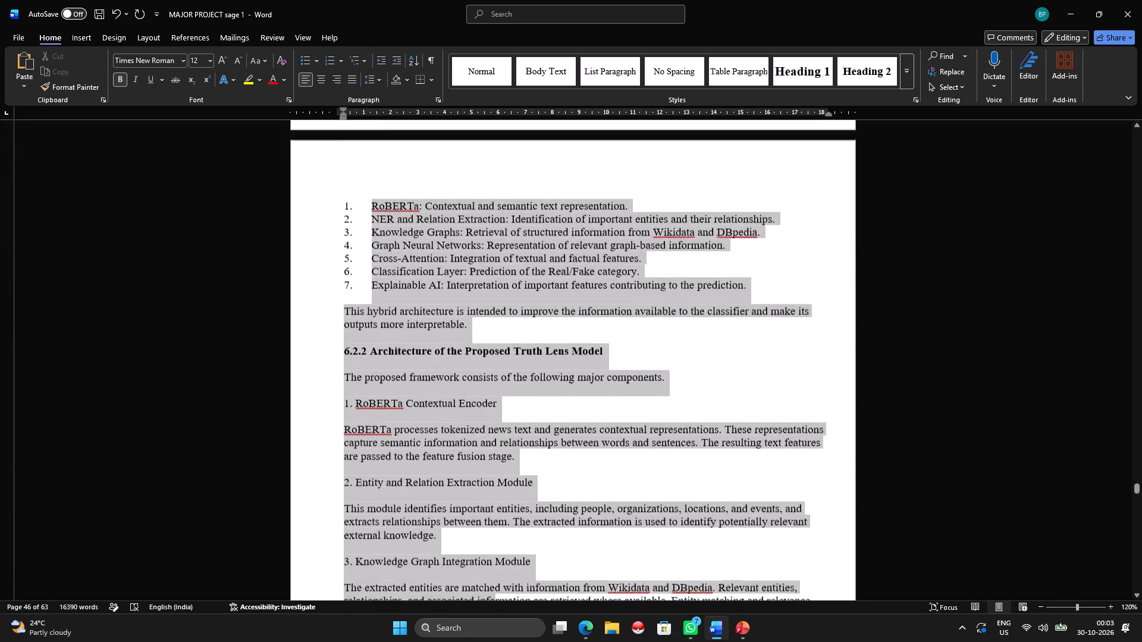
{"action": "left_click_drag", "start_coordinate": [495, 628], "coordinate": [495, 619]}
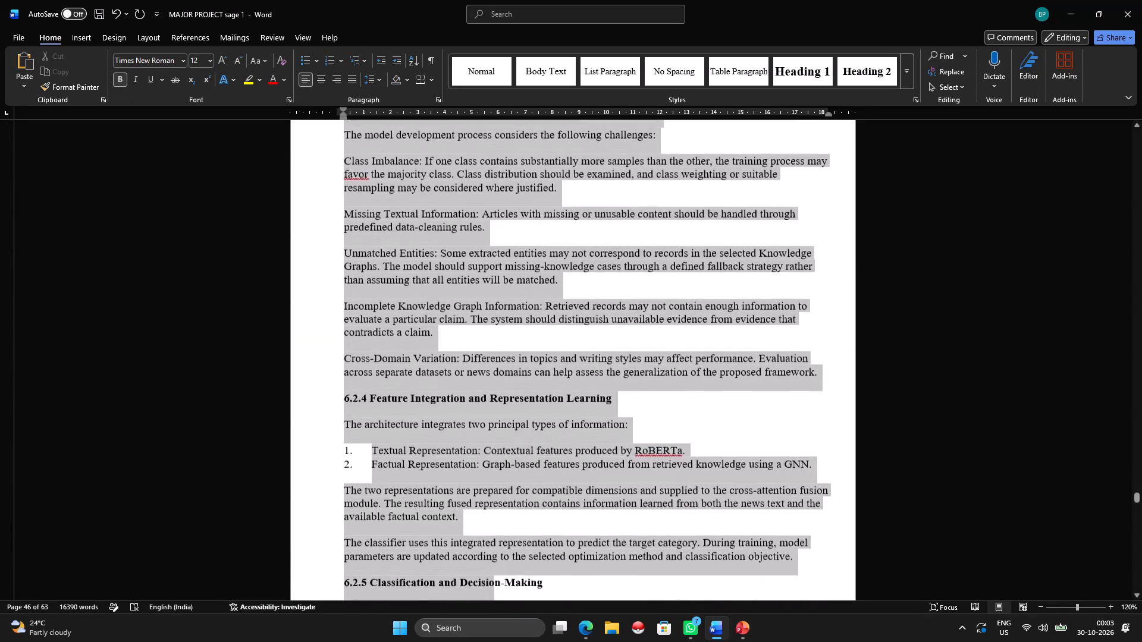
{"action": "left_click_drag", "start_coordinate": [495, 619], "coordinate": [492, 634]}
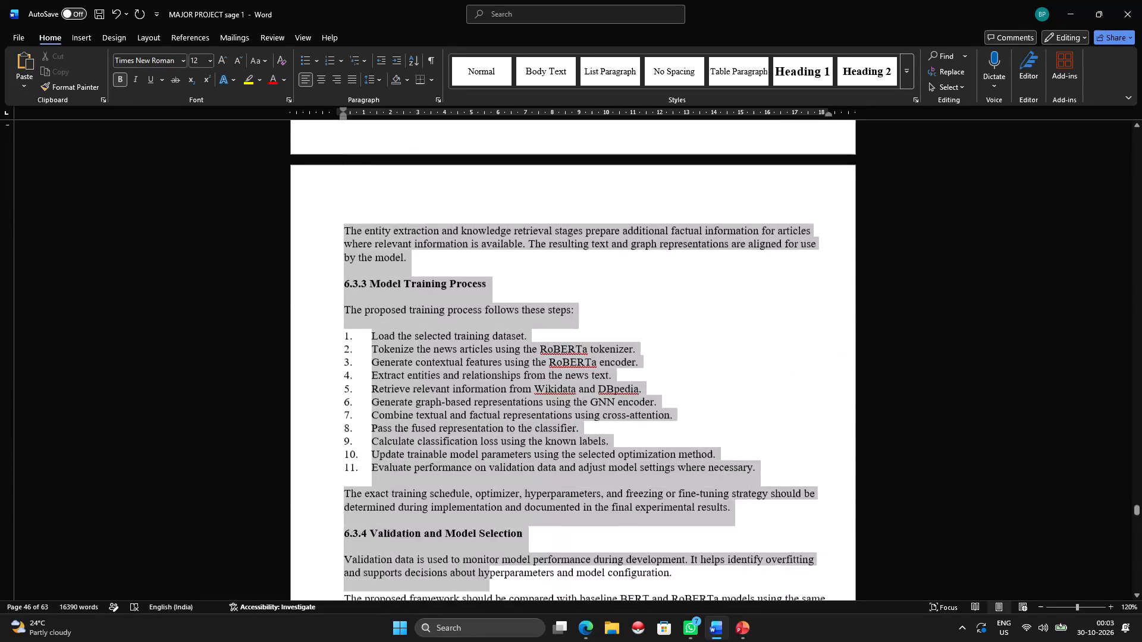
{"action": "left_click_drag", "start_coordinate": [492, 634], "coordinate": [492, 627]}
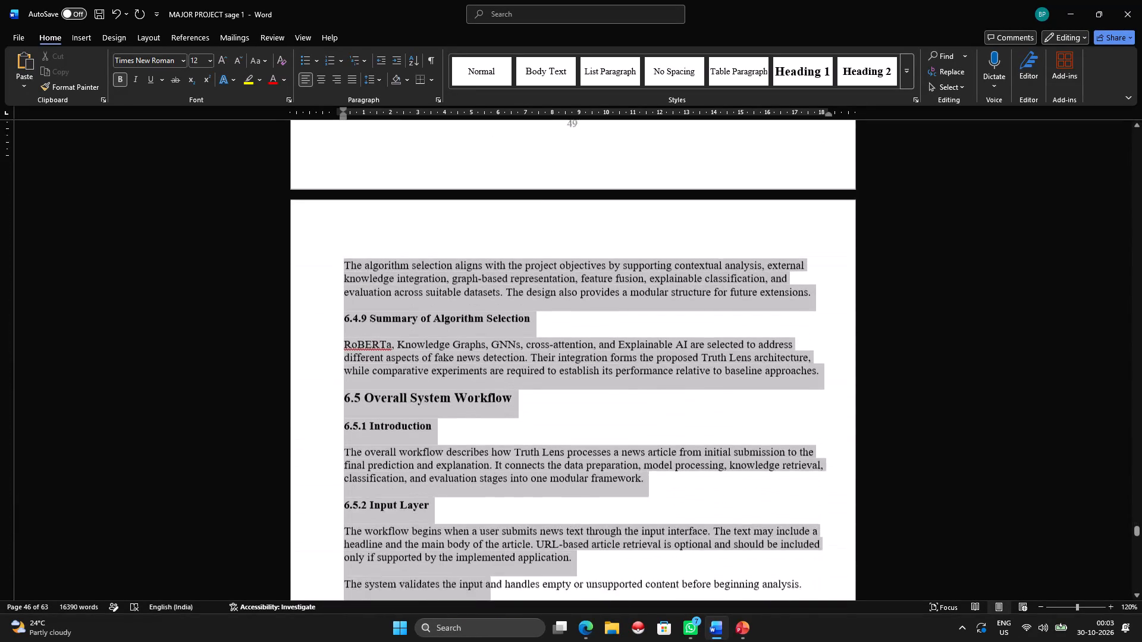
{"action": "left_click_drag", "start_coordinate": [492, 627], "coordinate": [495, 641]}
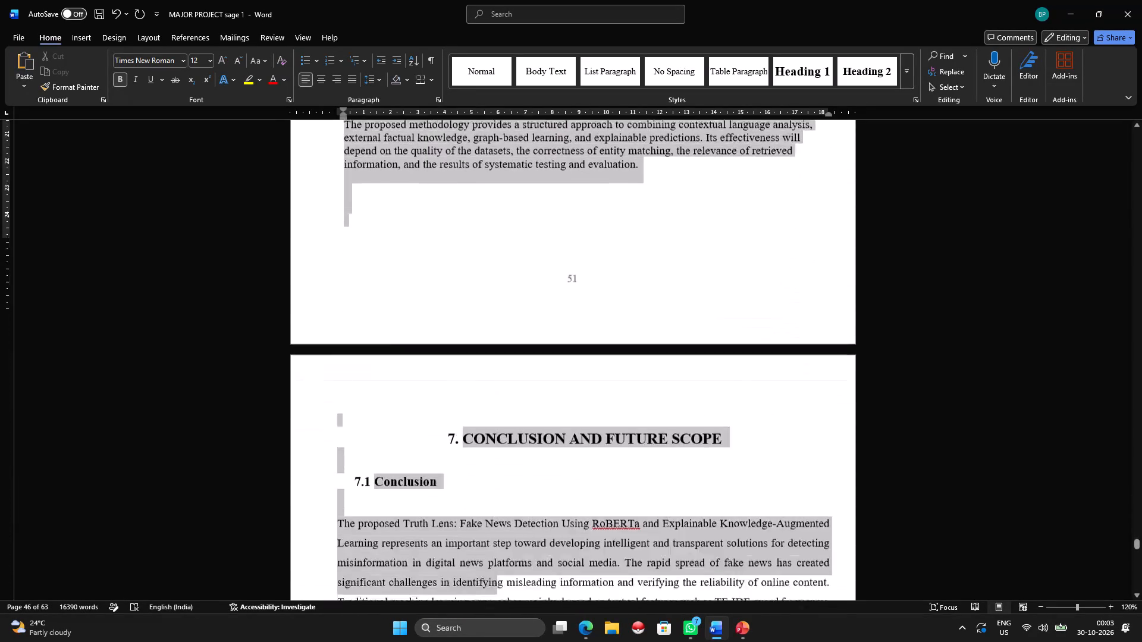
{"action": "left_click_drag", "start_coordinate": [495, 641], "coordinate": [651, 326]}
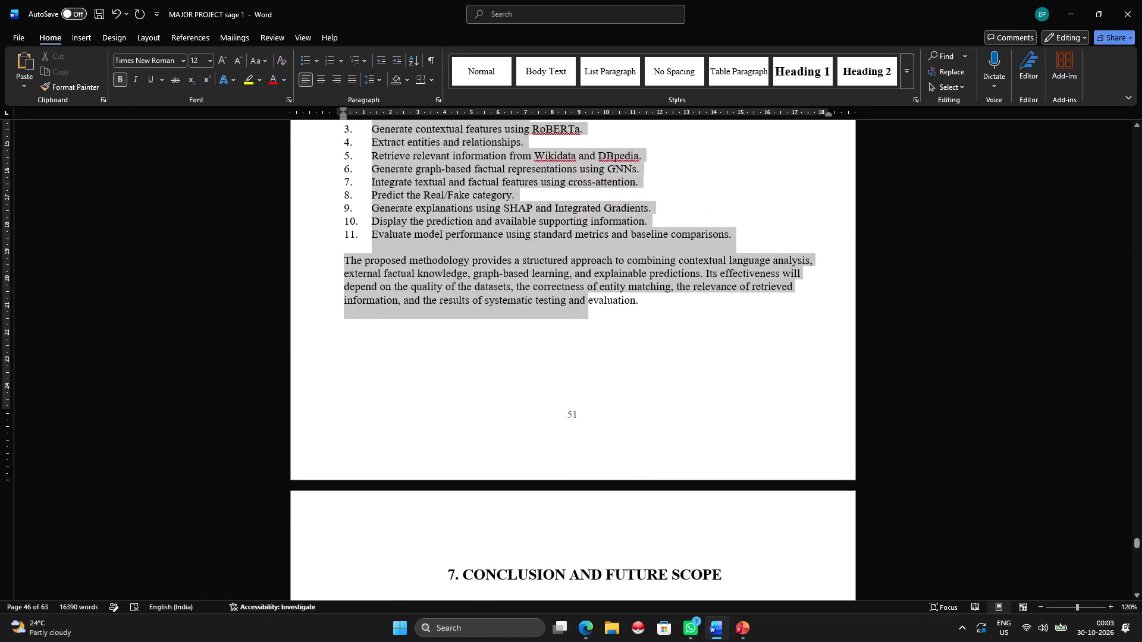
{"action": "left_click_drag", "start_coordinate": [651, 326], "coordinate": [651, 303]}
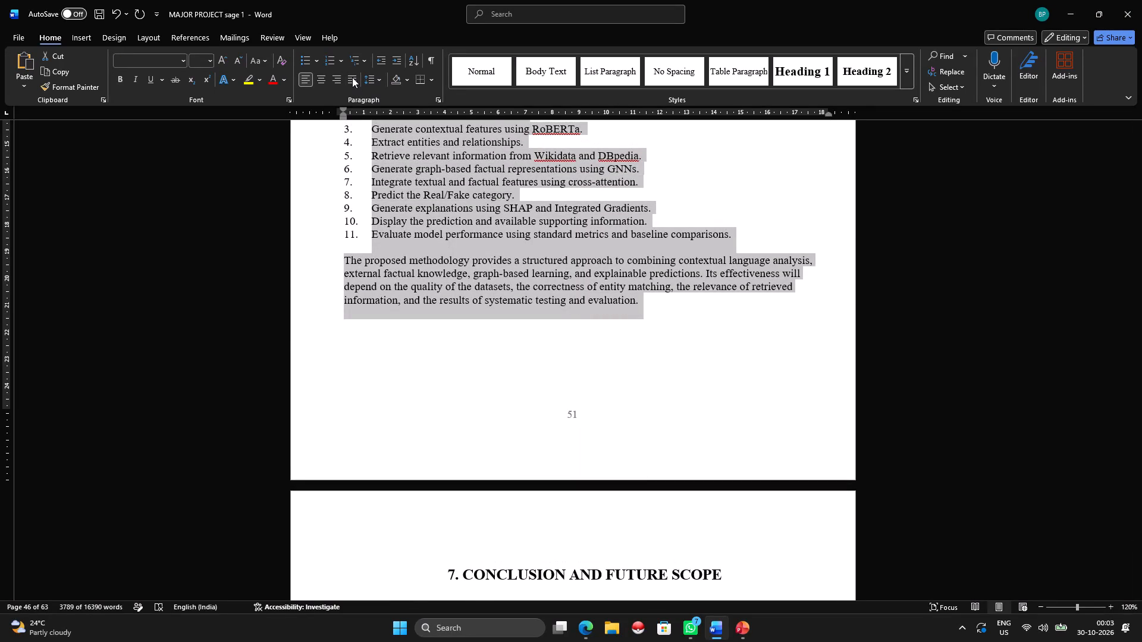
{"action": "left_click", "coordinate": [352, 77]}
Set the line spacing of the selected chapter 6 text to 1.5.
{"action": "left_click", "coordinate": [381, 79]}
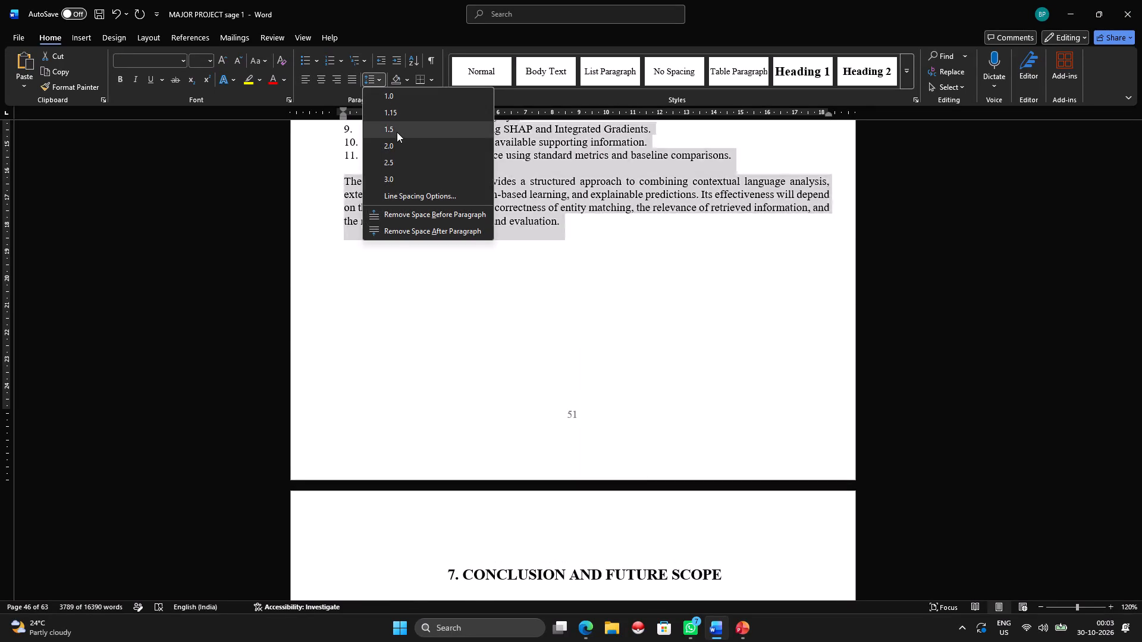
{"action": "left_click", "coordinate": [397, 132]}
Remove the space before paragraphs throughout the selected chapter 6 text.
{"action": "scroll", "coordinate": [383, 206], "scroll_direction": "up", "scroll_amount": 4}
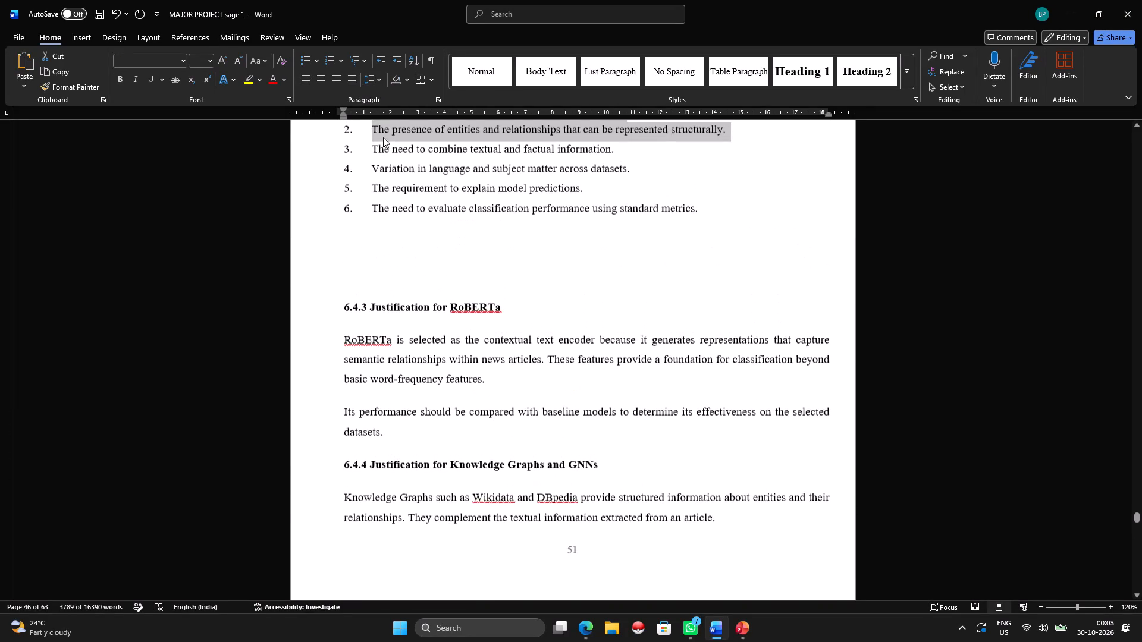
{"action": "left_click", "coordinate": [376, 79]}
{"action": "left_click", "coordinate": [397, 216]}
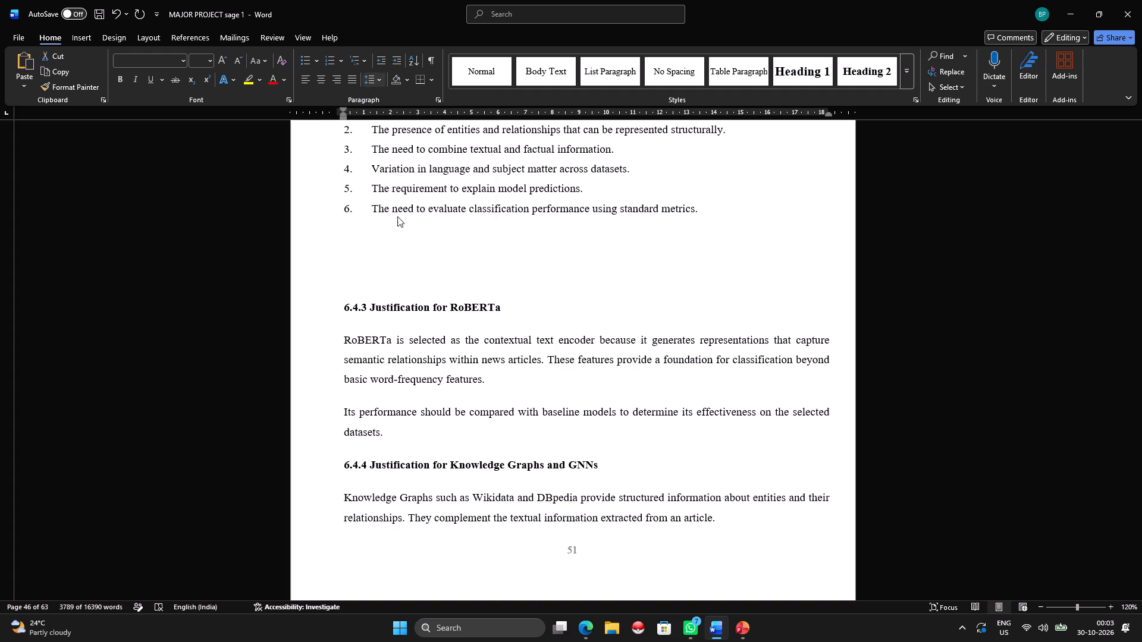
Remove the space after paragraphs throughout the selected chapter 6 text.
{"action": "scroll", "coordinate": [391, 223], "scroll_direction": "up", "scroll_amount": 3}
{"action": "left_click", "coordinate": [384, 80]}
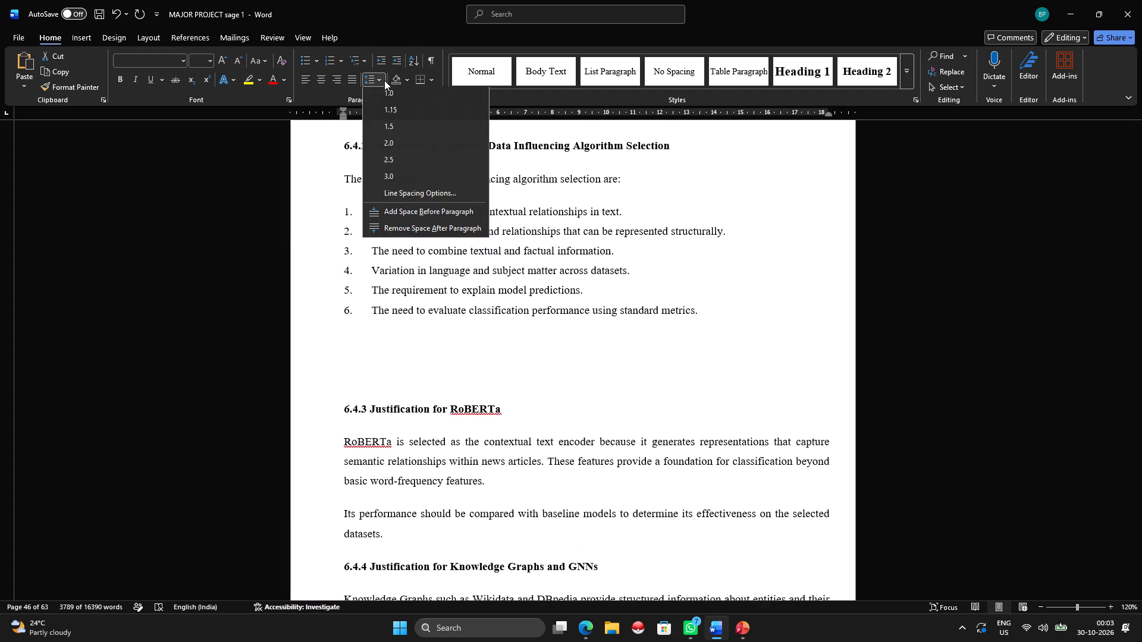
{"action": "left_click", "coordinate": [422, 232]}
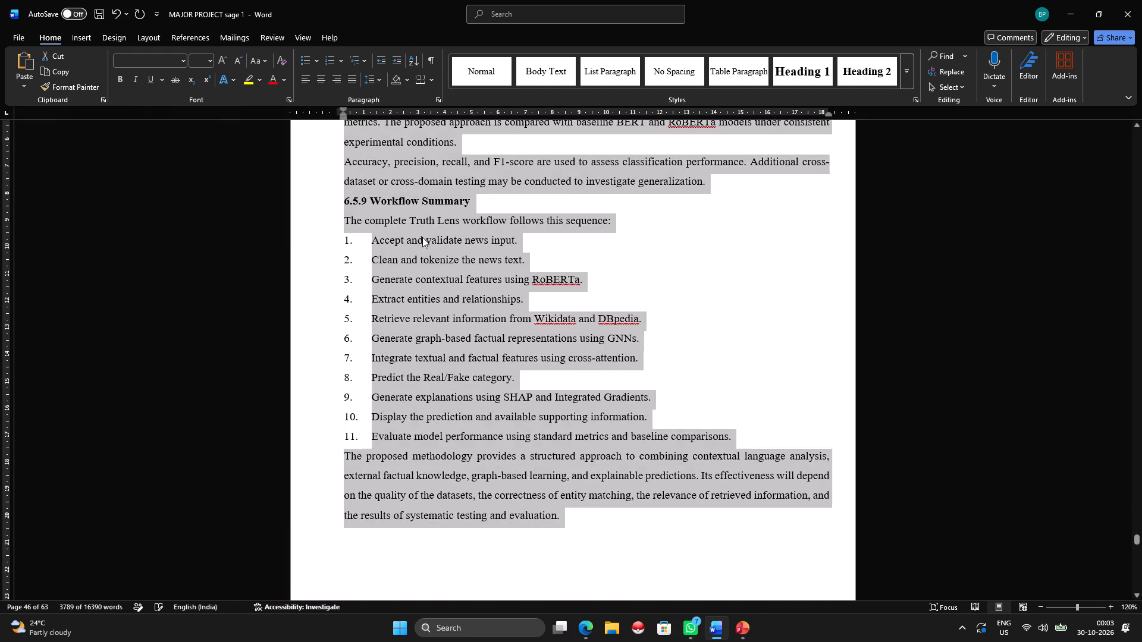
Review the paragraph spacing and list formatting across chapter 6, back to its opening and forward again to section 6.1.5.
{"action": "scroll", "coordinate": [422, 245], "scroll_direction": "up", "scroll_amount": 20}
{"action": "scroll", "coordinate": [422, 245], "scroll_direction": "up", "scroll_amount": 17}
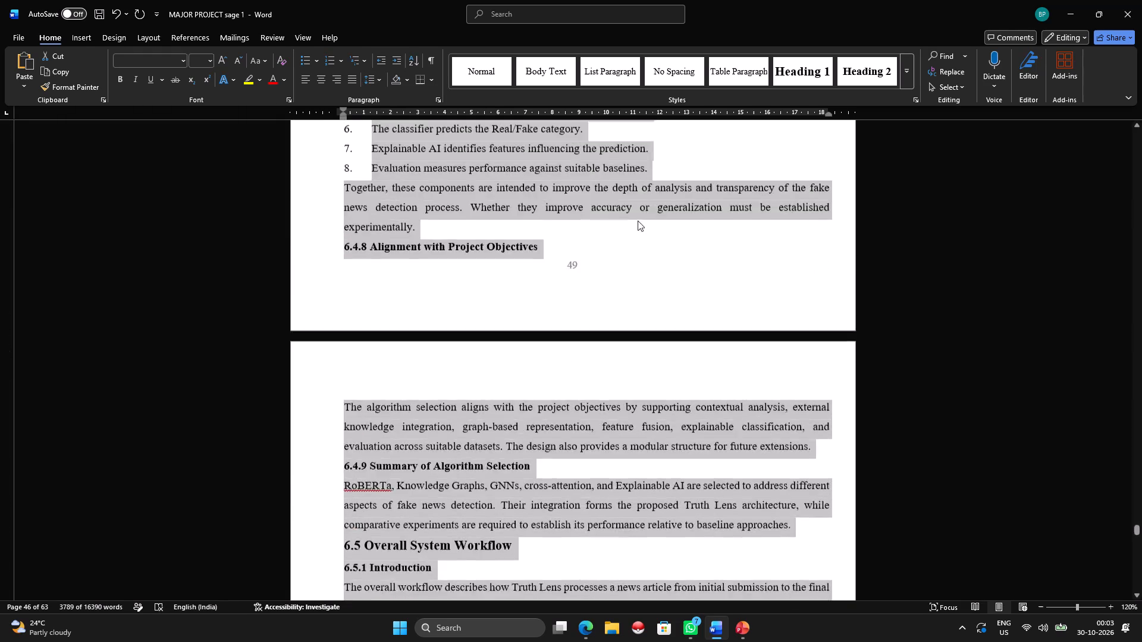
{"action": "scroll", "coordinate": [638, 221], "scroll_direction": "up", "scroll_amount": 20}
{"action": "scroll", "coordinate": [638, 221], "scroll_direction": "up", "scroll_amount": 20}
{"action": "scroll", "coordinate": [638, 221], "scroll_direction": "up", "scroll_amount": 1}
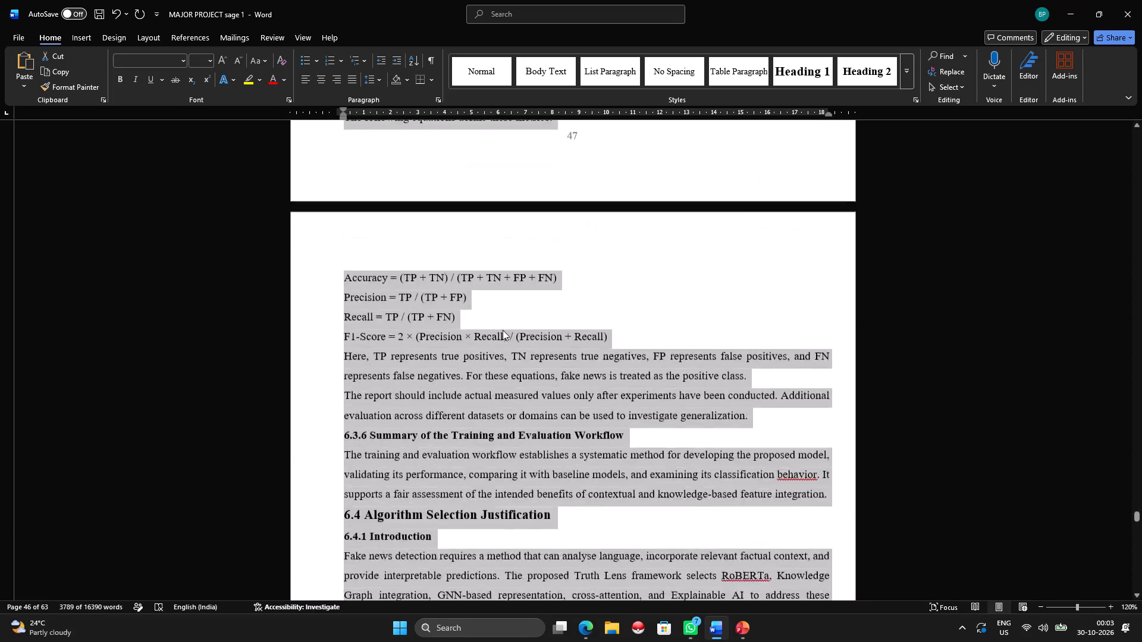
{"action": "scroll", "coordinate": [503, 330], "scroll_direction": "up", "scroll_amount": 20}
{"action": "scroll", "coordinate": [503, 330], "scroll_direction": "up", "scroll_amount": 20}
{"action": "scroll", "coordinate": [503, 330], "scroll_direction": "up", "scroll_amount": 1}
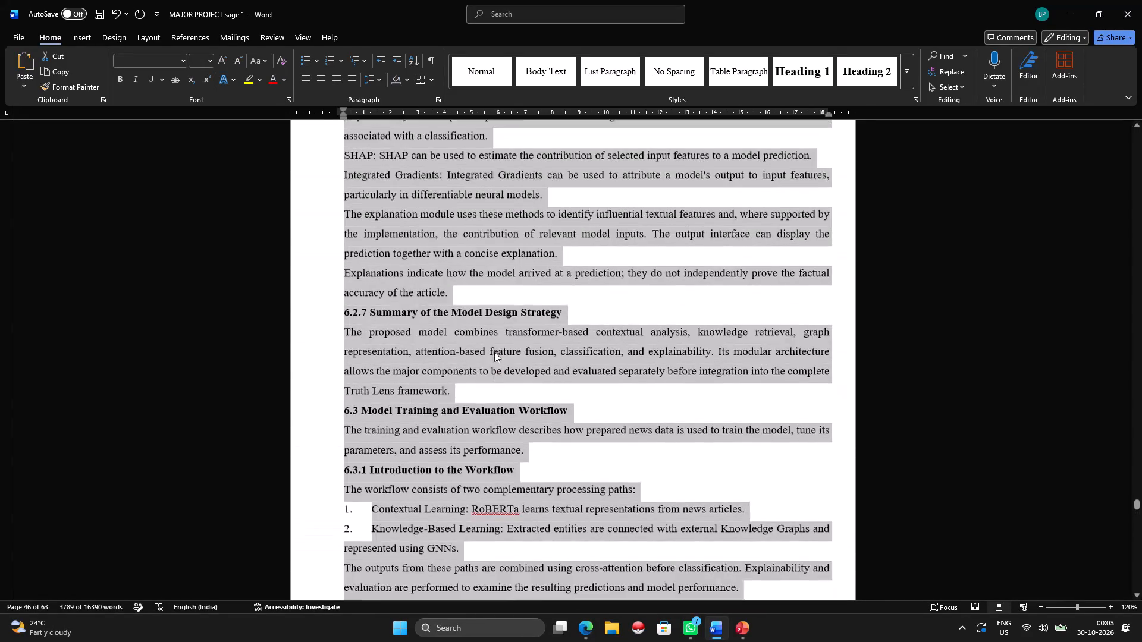
{"action": "scroll", "coordinate": [494, 352], "scroll_direction": "up", "scroll_amount": 20}
{"action": "scroll", "coordinate": [494, 352], "scroll_direction": "up", "scroll_amount": 20}
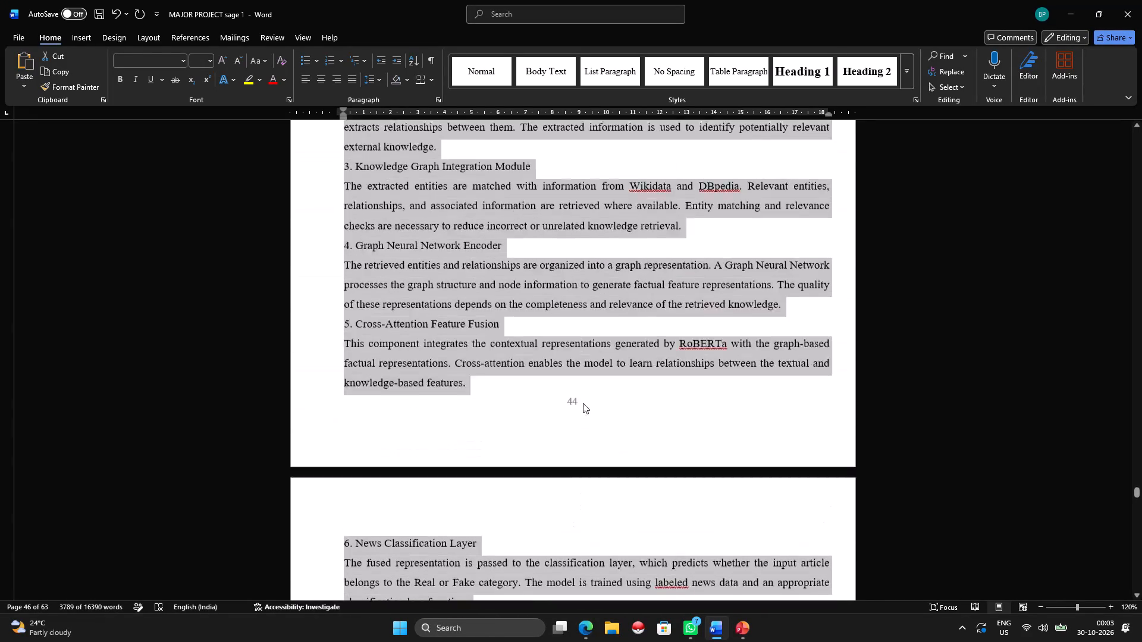
{"action": "scroll", "coordinate": [583, 403], "scroll_direction": "up", "scroll_amount": 20}
{"action": "scroll", "coordinate": [583, 403], "scroll_direction": "up", "scroll_amount": 20}
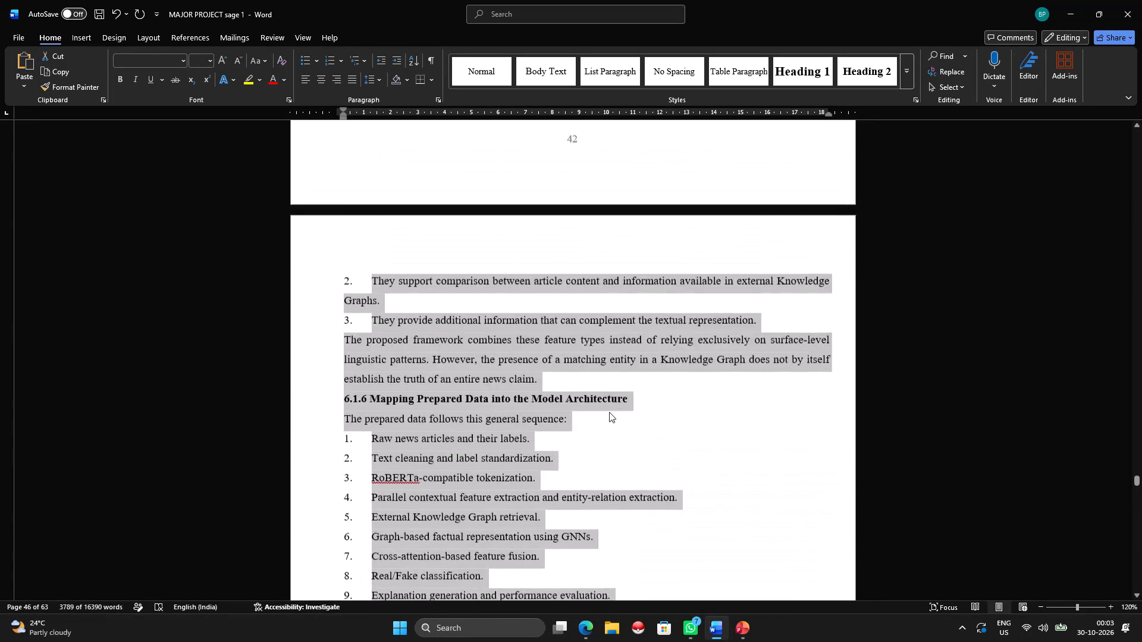
{"action": "scroll", "coordinate": [609, 412], "scroll_direction": "up", "scroll_amount": 20}
{"action": "scroll", "coordinate": [609, 412], "scroll_direction": "up", "scroll_amount": 20}
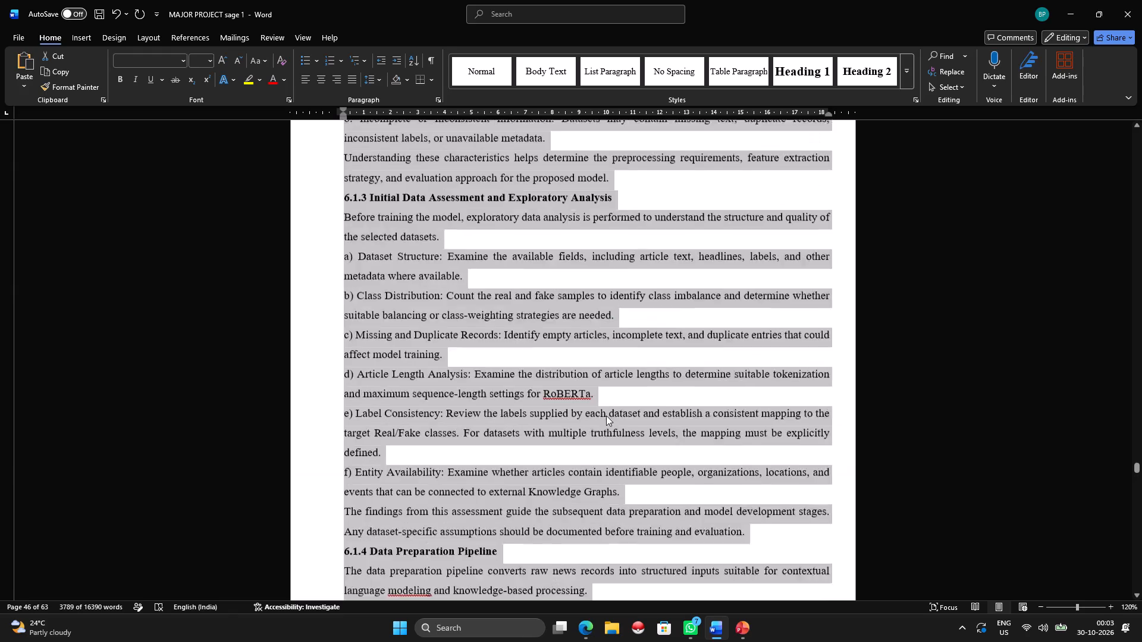
{"action": "scroll", "coordinate": [606, 416], "scroll_direction": "up", "scroll_amount": 20}
{"action": "scroll", "coordinate": [606, 416], "scroll_direction": "up", "scroll_amount": 16}
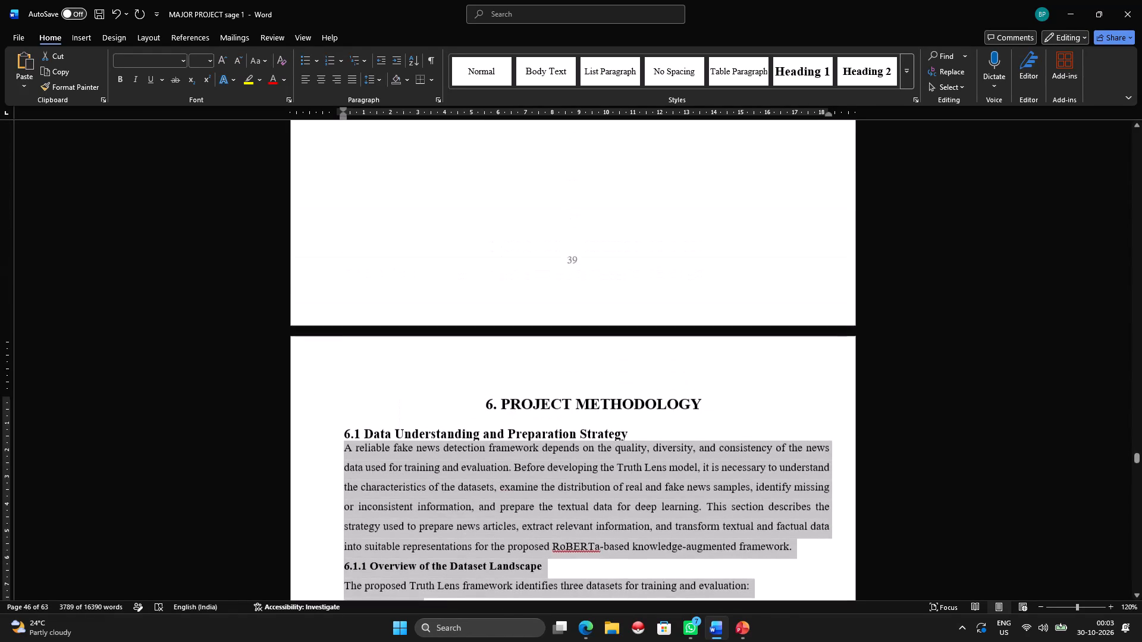
{"action": "scroll", "coordinate": [623, 410], "scroll_direction": "down", "scroll_amount": 7}
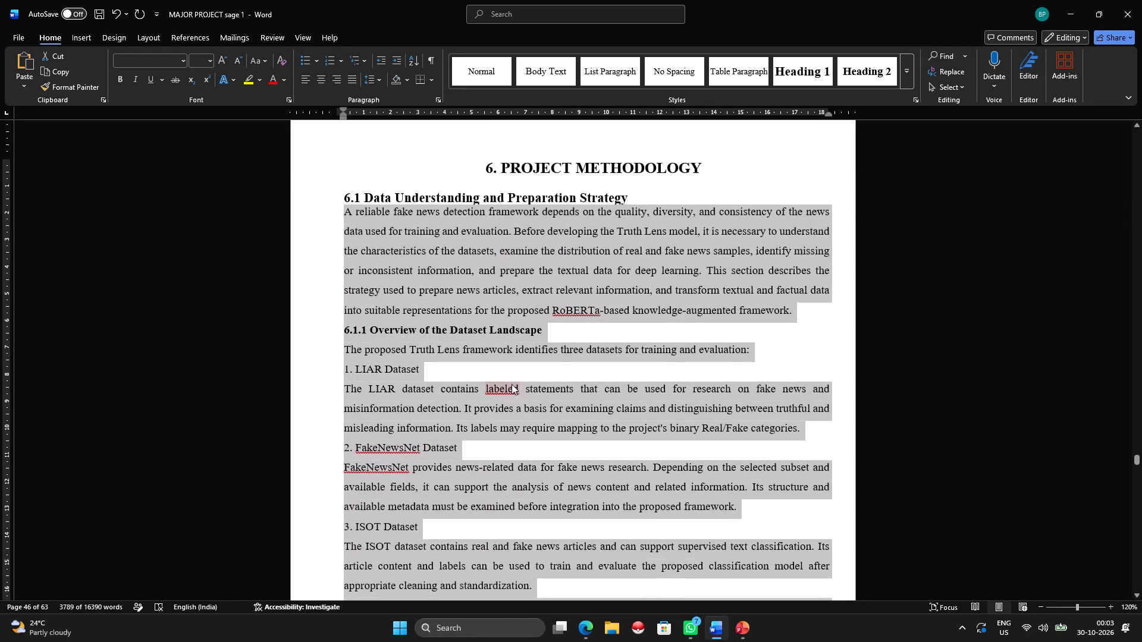
{"action": "scroll", "coordinate": [511, 384], "scroll_direction": "down", "scroll_amount": 13}
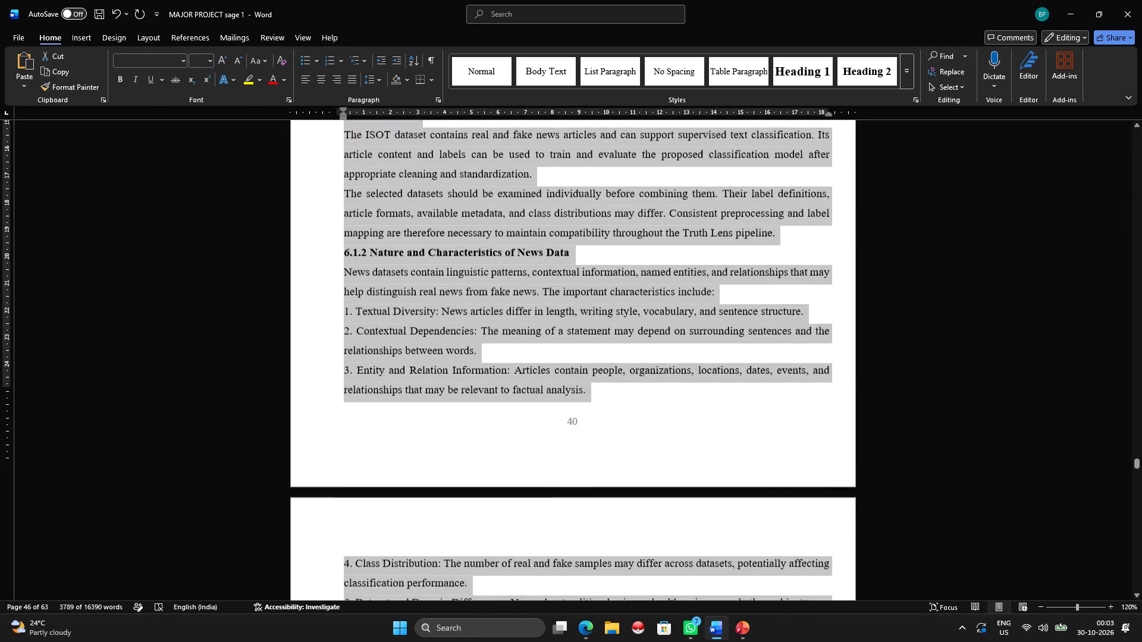
{"action": "scroll", "coordinate": [482, 379], "scroll_direction": "down", "scroll_amount": 3}
{"action": "scroll", "coordinate": [482, 379], "scroll_direction": "up", "scroll_amount": 16}
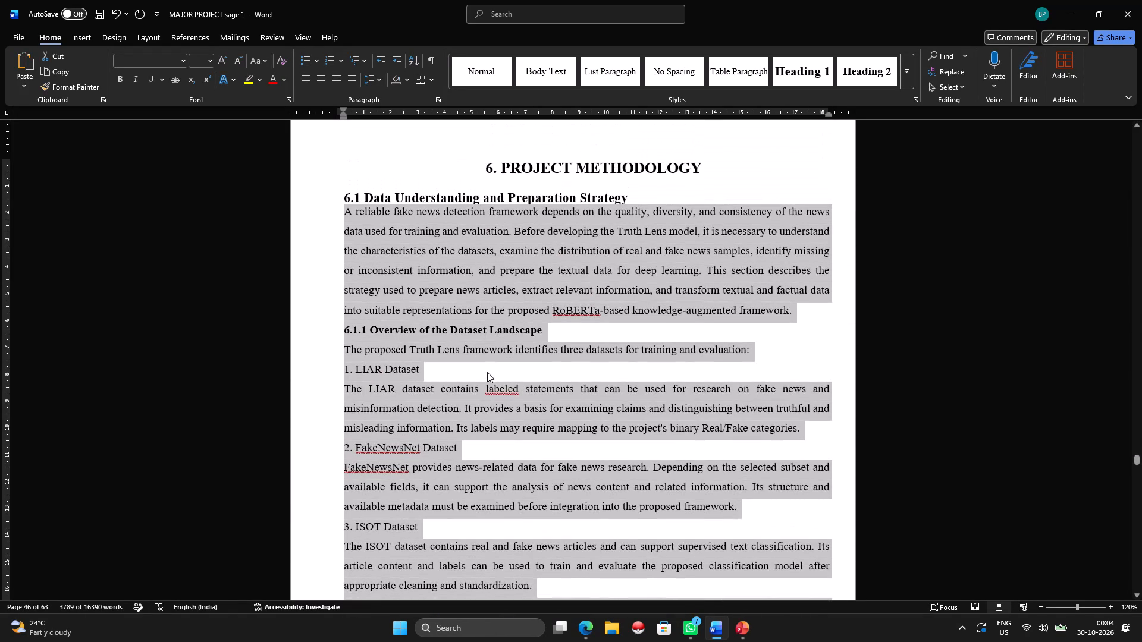
{"action": "scroll", "coordinate": [487, 372], "scroll_direction": "down", "scroll_amount": 15}
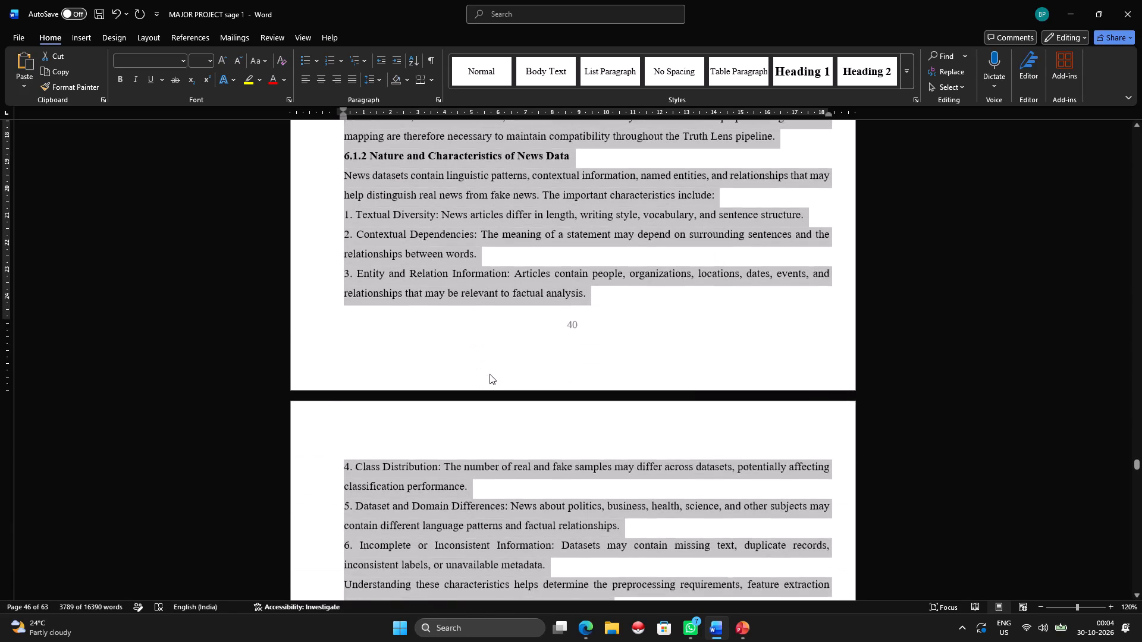
{"action": "scroll", "coordinate": [490, 374], "scroll_direction": "down", "scroll_amount": 15}
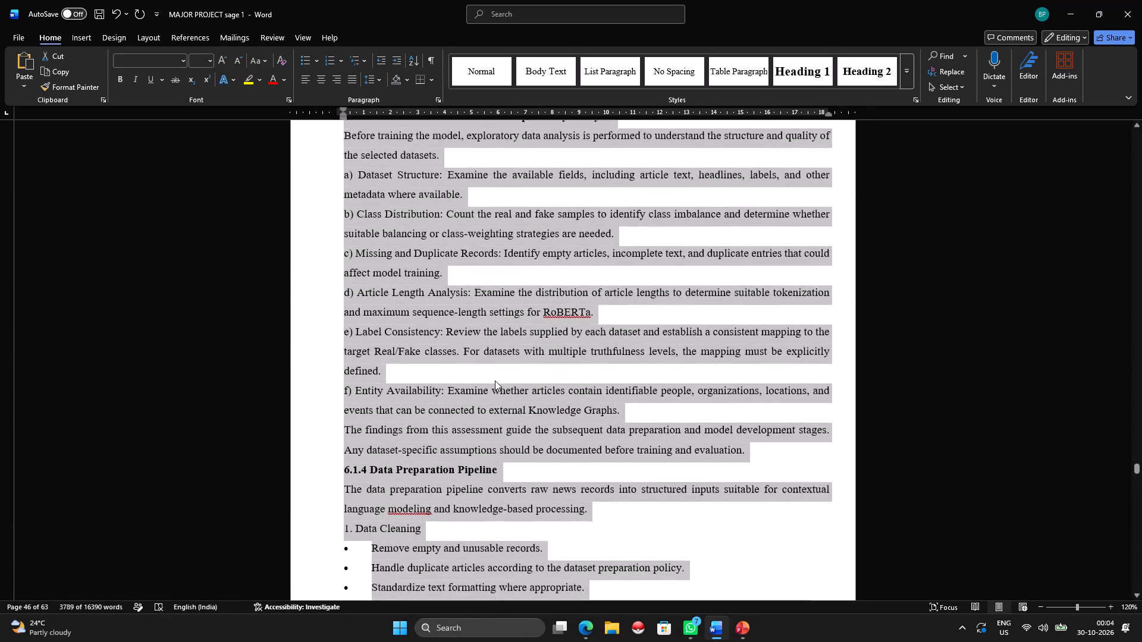
{"action": "scroll", "coordinate": [495, 380], "scroll_direction": "down", "scroll_amount": 19}
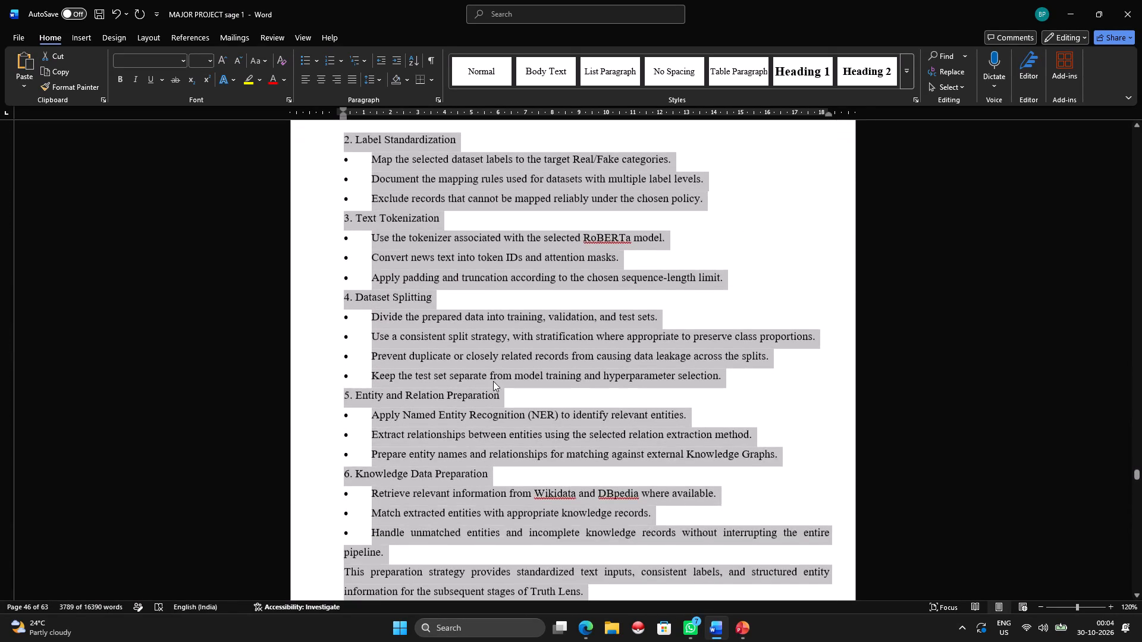
{"action": "scroll", "coordinate": [491, 380], "scroll_direction": "down", "scroll_amount": 12}
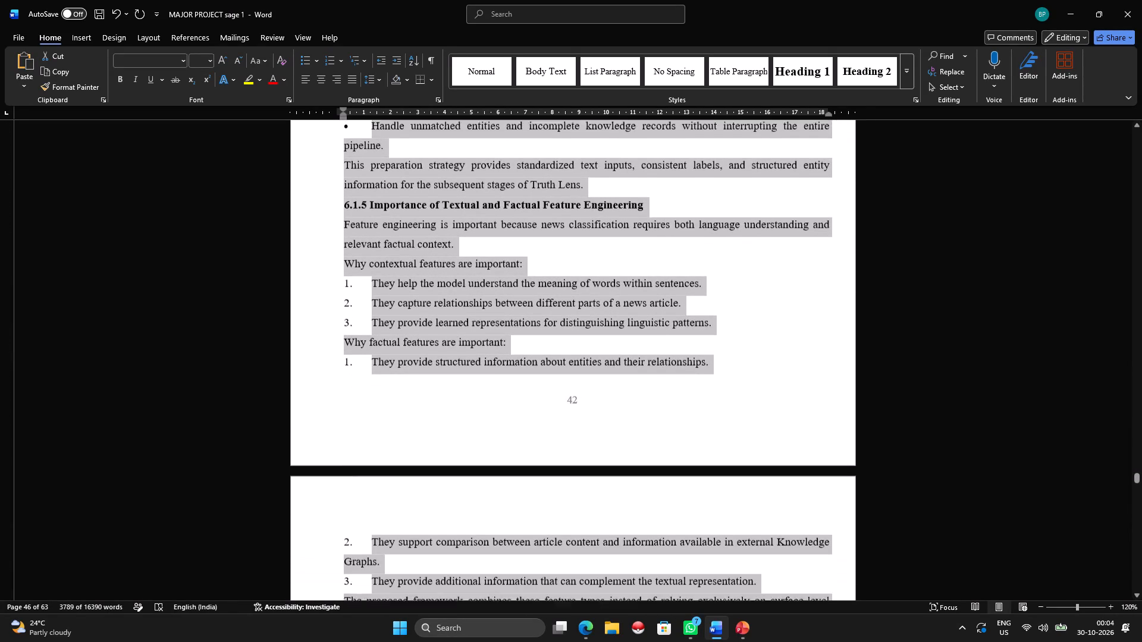
{"action": "scroll", "coordinate": [469, 378], "scroll_direction": "down", "scroll_amount": 2}
Convert the three numbered items under "Why contextual features are important" in section 6.1.5 to round bullets.
{"action": "left_click", "coordinate": [533, 231]}
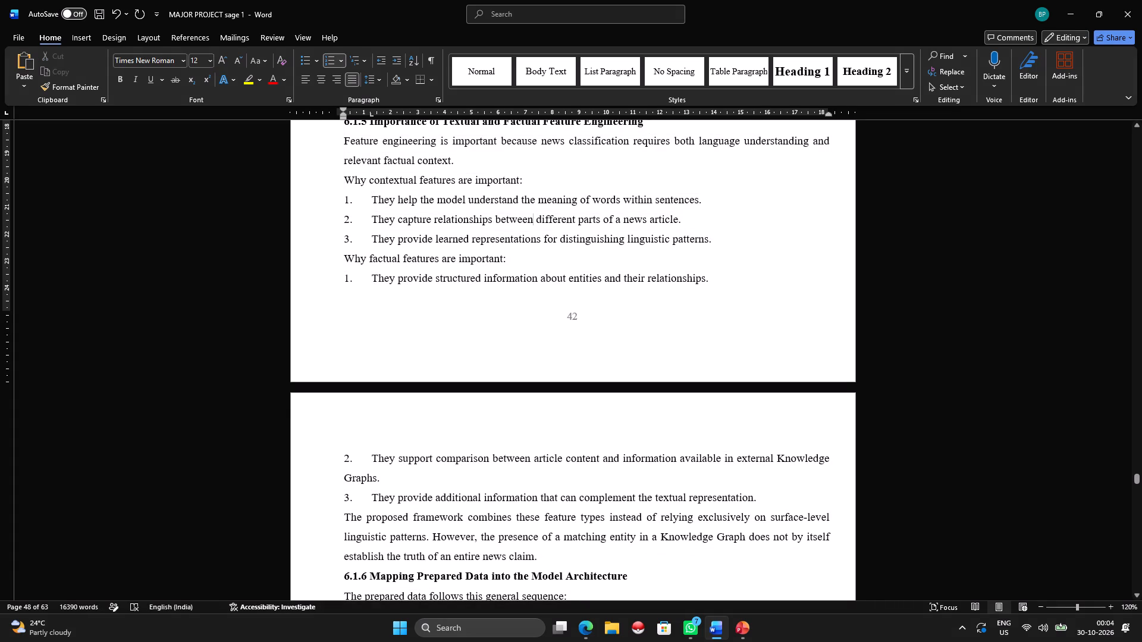
{"action": "left_click_drag", "start_coordinate": [723, 244], "coordinate": [350, 202]}
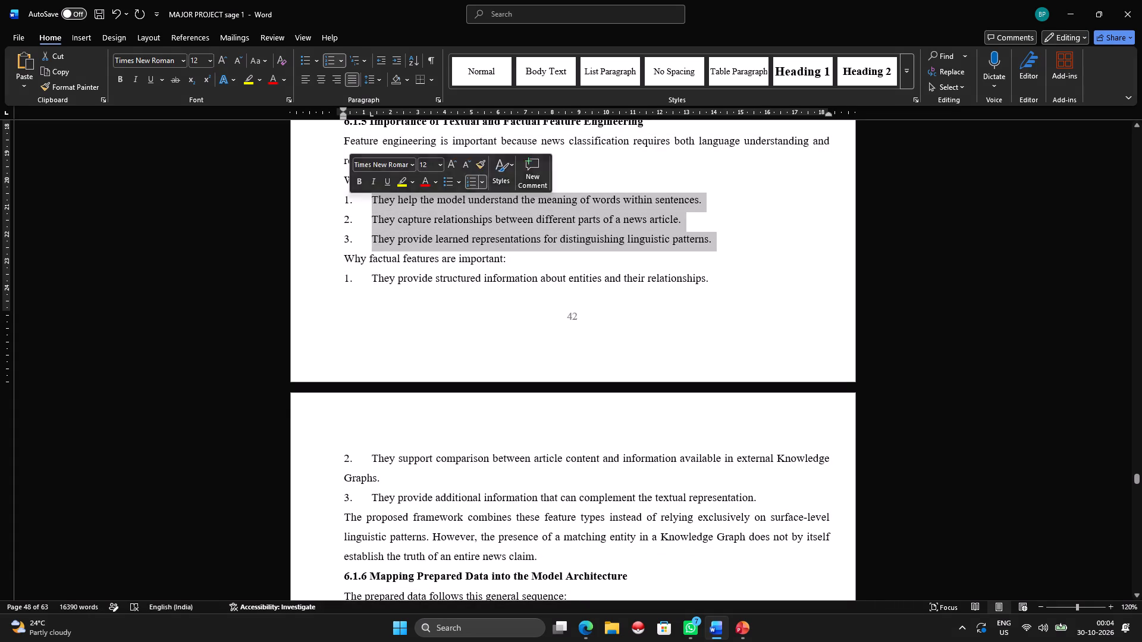
{"action": "left_click", "coordinate": [304, 57]}
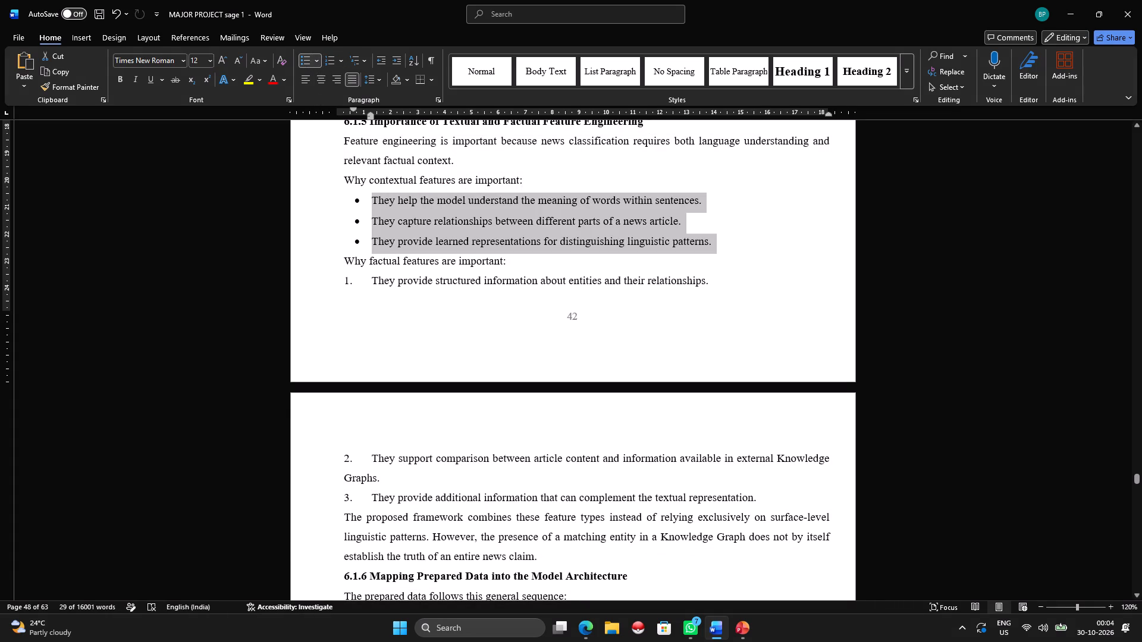
Convert the numbered items under "Why factual features are important" and the following "The proposed framework combines" paragraph to round bullets.
{"action": "left_click", "coordinate": [596, 294]}
{"action": "left_click", "coordinate": [344, 282]}
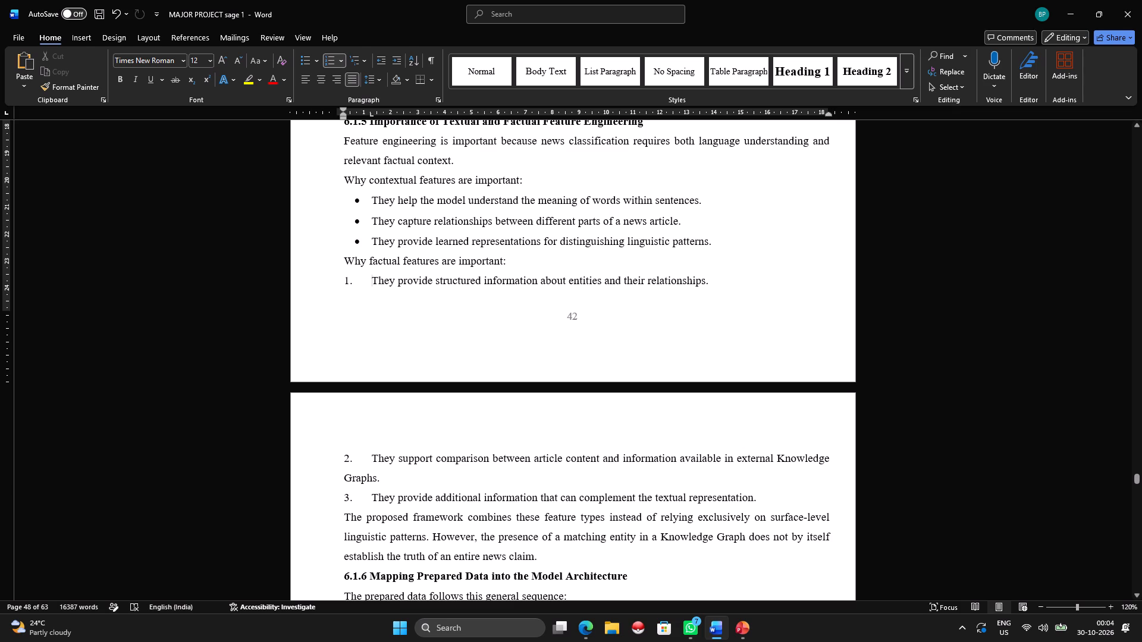
{"action": "left_click_drag", "start_coordinate": [371, 282], "coordinate": [434, 613]}
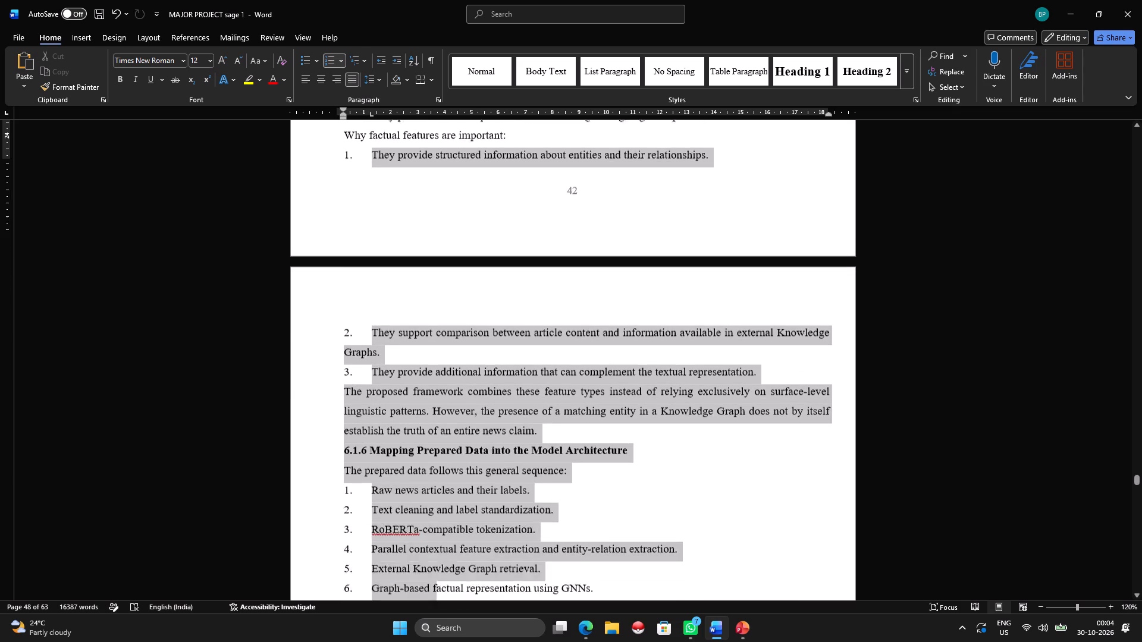
{"action": "left_click_drag", "start_coordinate": [434, 613], "coordinate": [534, 405]}
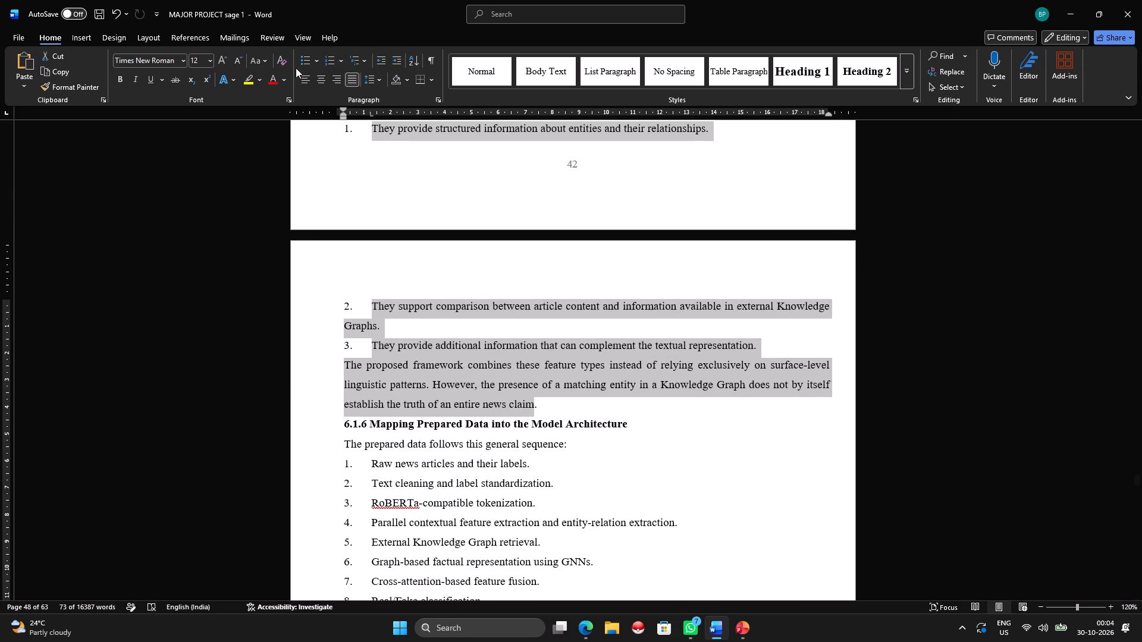
{"action": "left_click", "coordinate": [304, 64]}
{"action": "scroll", "coordinate": [346, 220], "scroll_direction": "up", "scroll_amount": 5}
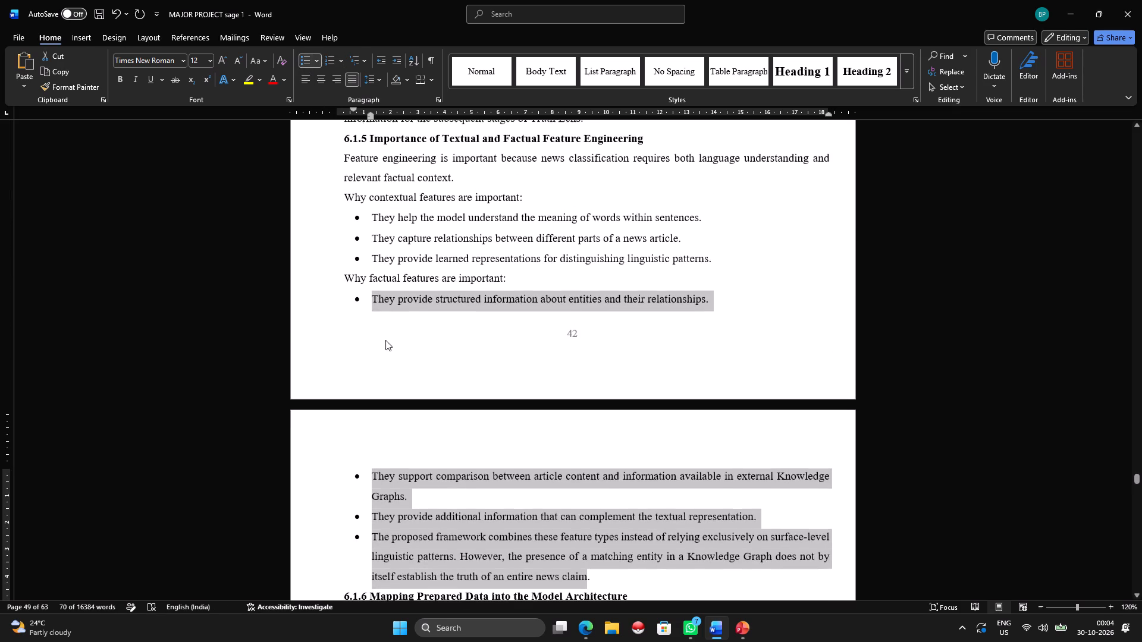
{"action": "left_click", "coordinate": [341, 344]}
Convert the nine-item numbered sequence in section 6.1.6, from raw news articles to performance evaluation, to round bullets.
{"action": "scroll", "coordinate": [341, 353], "scroll_direction": "down", "scroll_amount": 11}
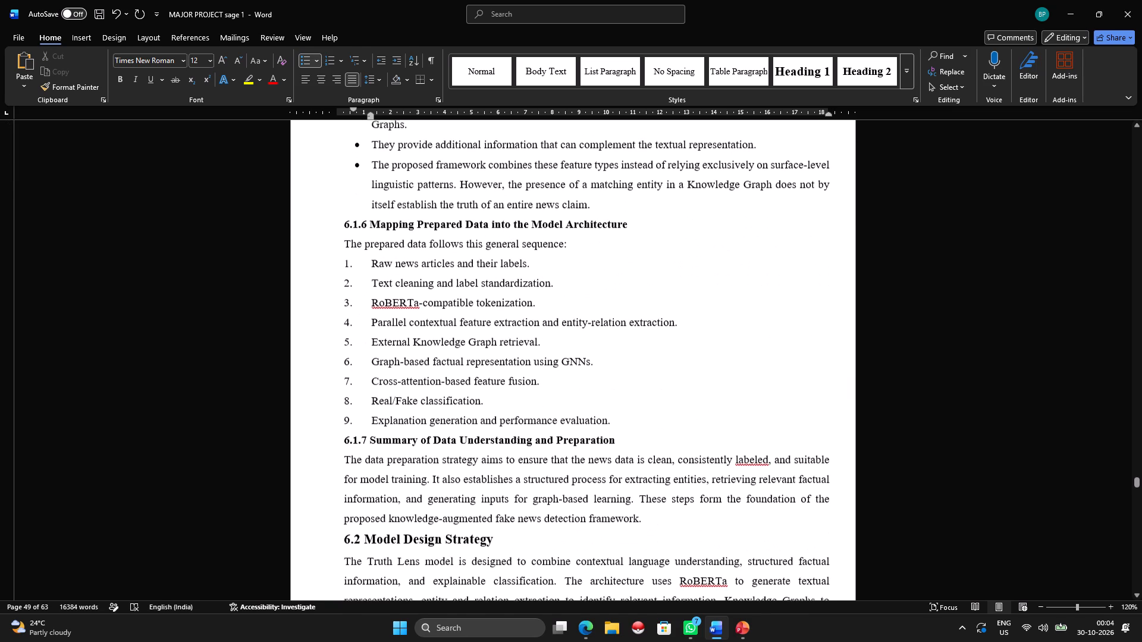
{"action": "left_click", "coordinate": [400, 266]}
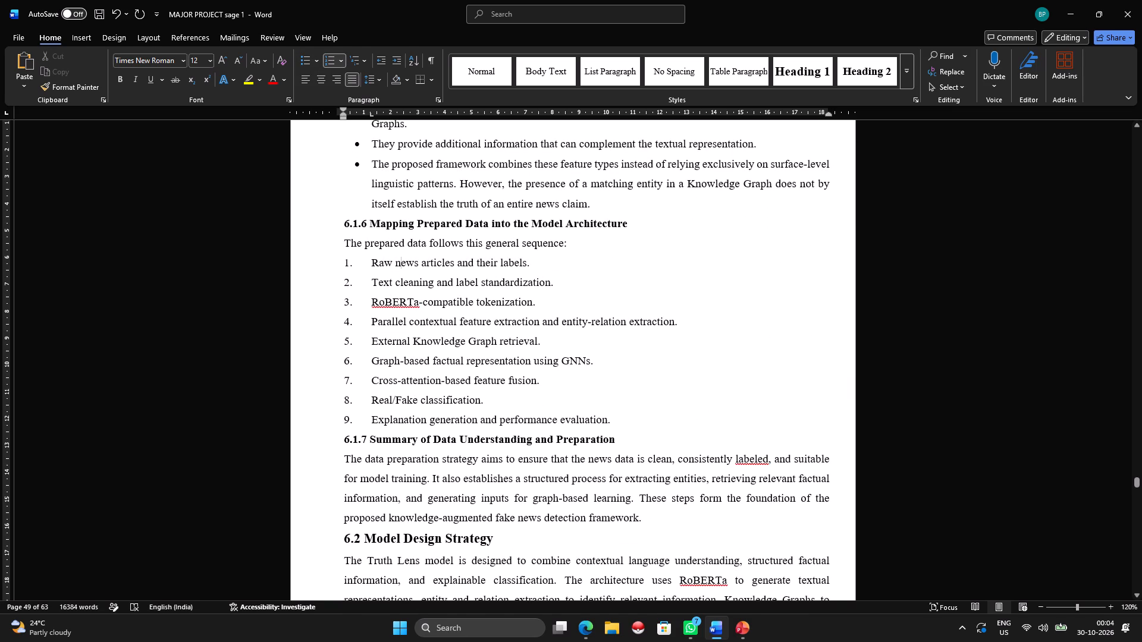
{"action": "left_click_drag", "start_coordinate": [368, 259], "coordinate": [602, 429]}
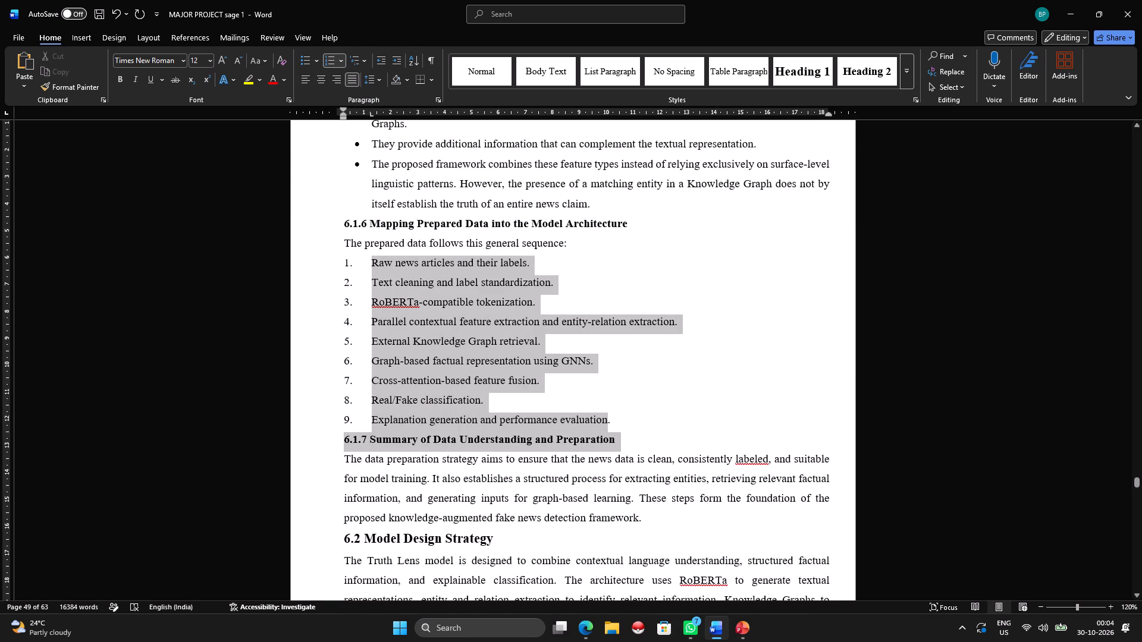
{"action": "left_click_drag", "start_coordinate": [602, 429], "coordinate": [609, 424]}
{"action": "left_click", "coordinate": [300, 65]}
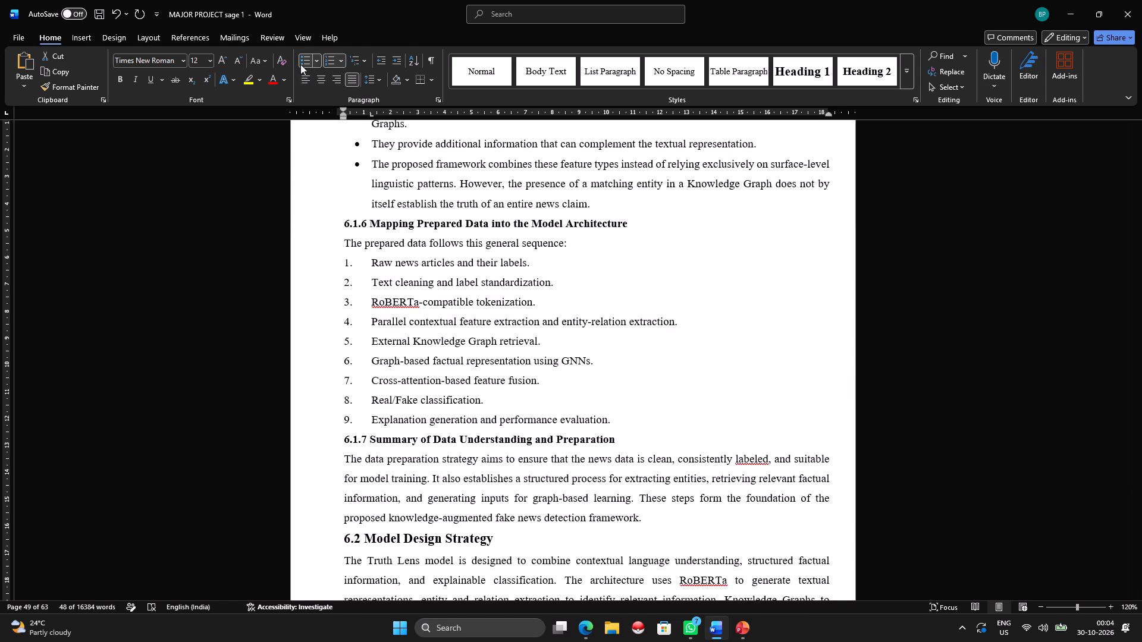
{"action": "left_click", "coordinate": [516, 379]}
{"action": "scroll", "coordinate": [465, 418], "scroll_direction": "down", "scroll_amount": 6}
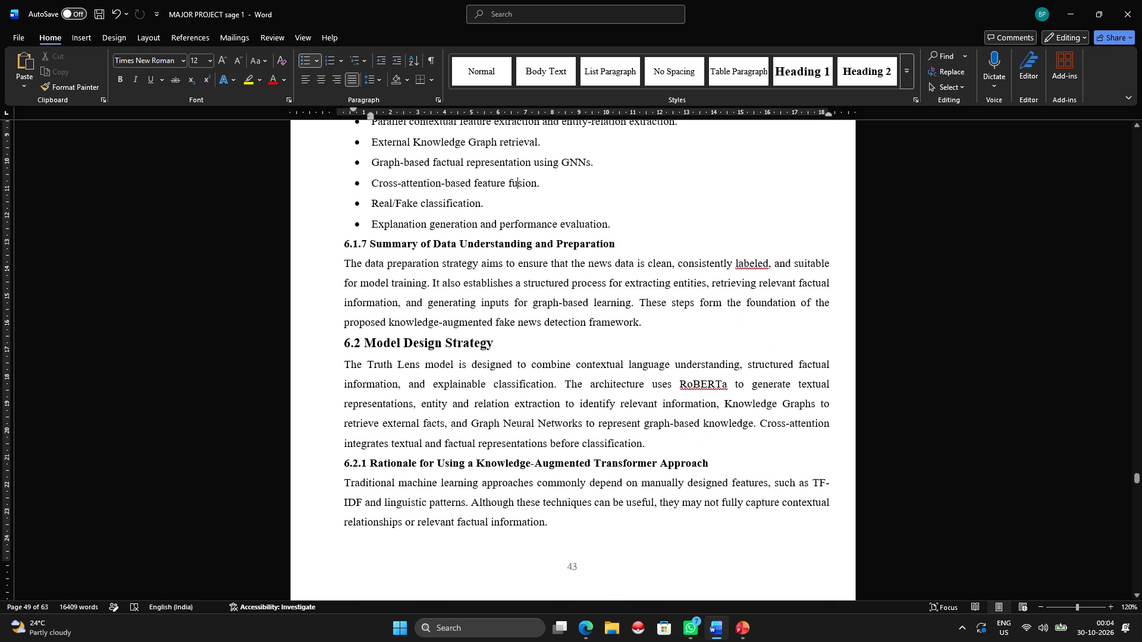
{"action": "scroll", "coordinate": [374, 358], "scroll_direction": "up", "scroll_amount": 4}
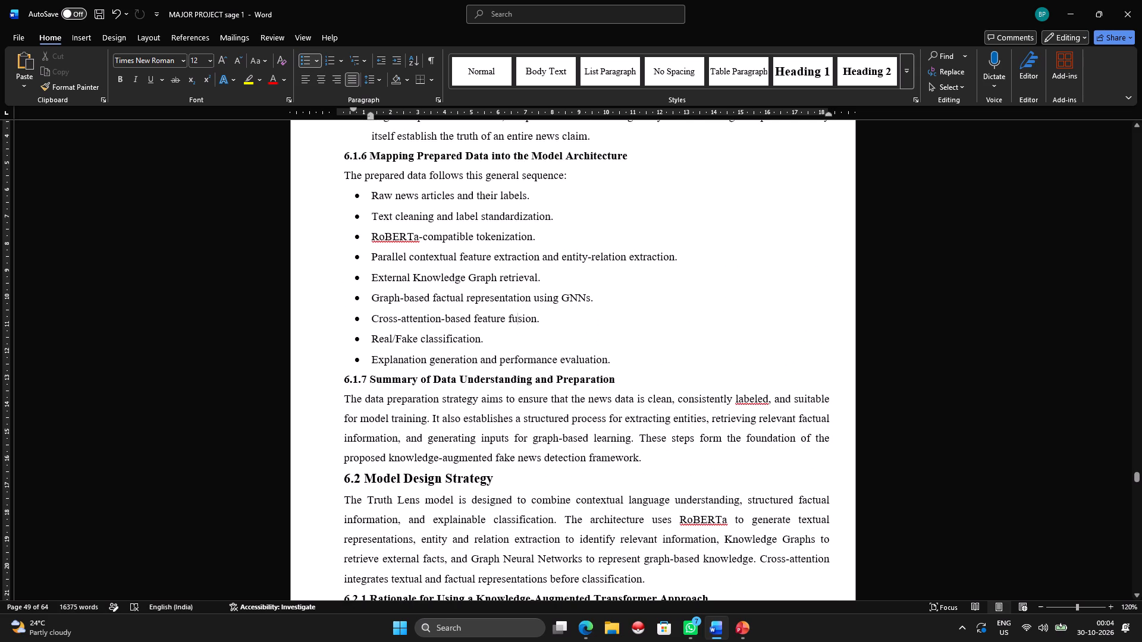
{"action": "scroll", "coordinate": [378, 382], "scroll_direction": "up", "scroll_amount": 1}
{"action": "scroll", "coordinate": [378, 383], "scroll_direction": "down", "scroll_amount": 4}
Convert the seven numbered items in section 6.2.1, from RoBERTa to Explainable AI, to round bullets.
{"action": "left_click", "coordinate": [488, 380]}
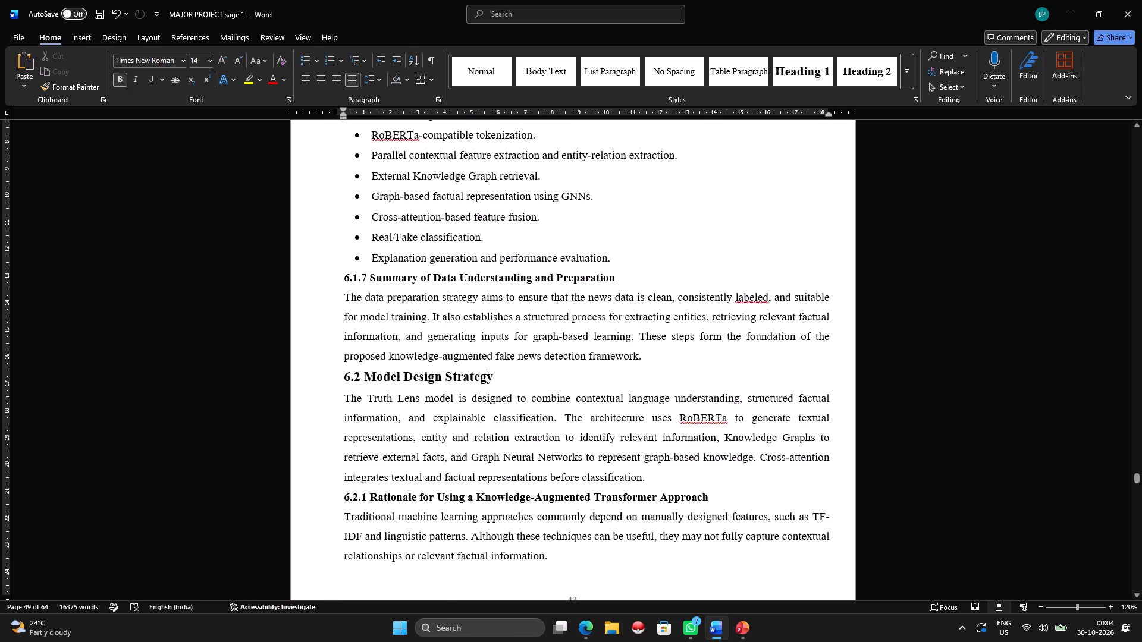
{"action": "scroll", "coordinate": [498, 380], "scroll_direction": "down", "scroll_amount": 4}
{"action": "scroll", "coordinate": [396, 386], "scroll_direction": "down", "scroll_amount": 2}
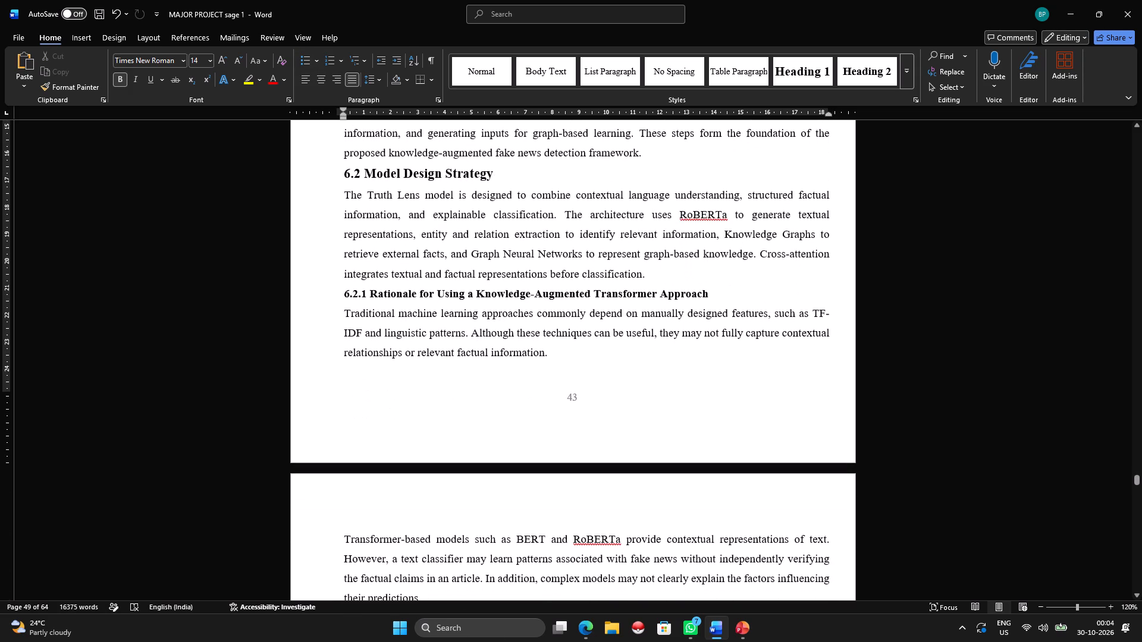
{"action": "scroll", "coordinate": [389, 376], "scroll_direction": "down", "scroll_amount": 3}
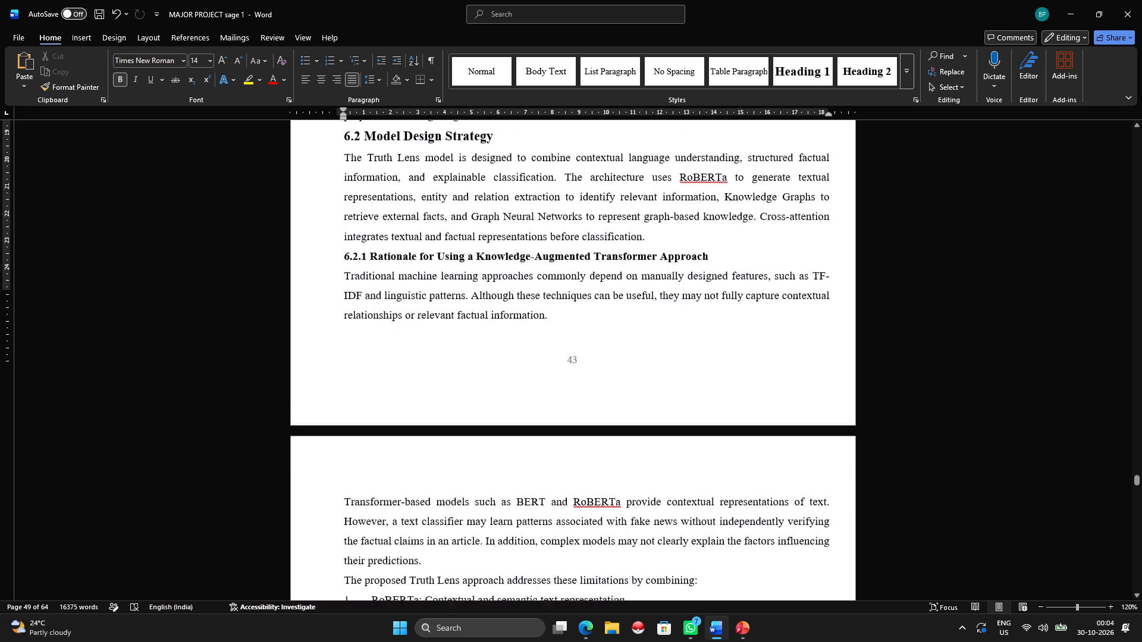
{"action": "scroll", "coordinate": [390, 376], "scroll_direction": "down", "scroll_amount": 10}
{"action": "left_click", "coordinate": [478, 295]}
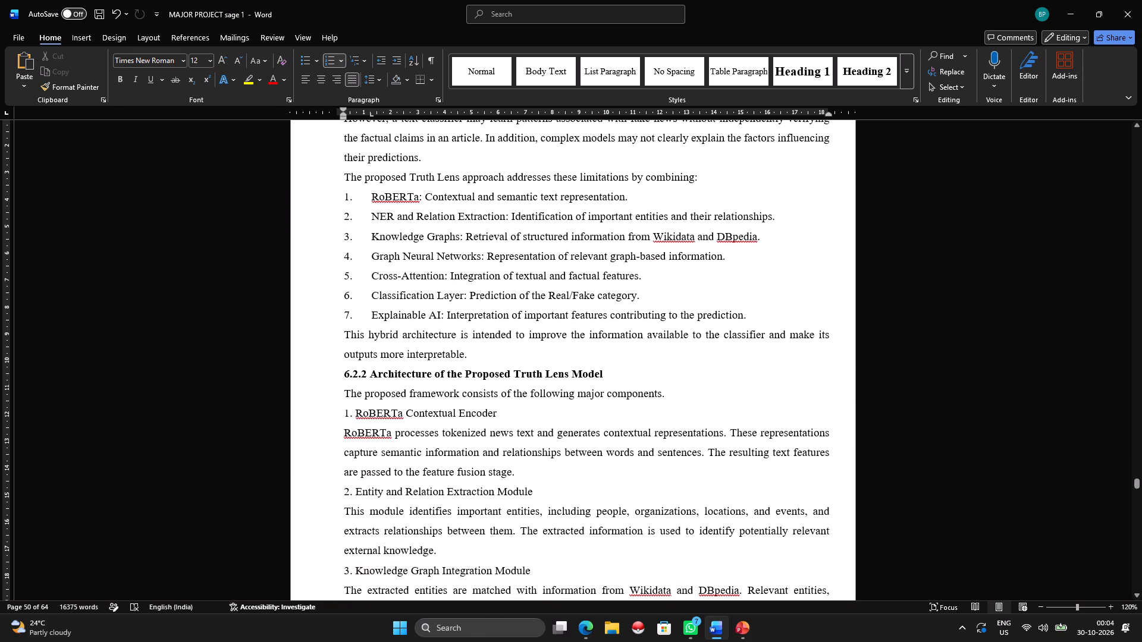
{"action": "left_click_drag", "start_coordinate": [757, 315], "coordinate": [378, 199]}
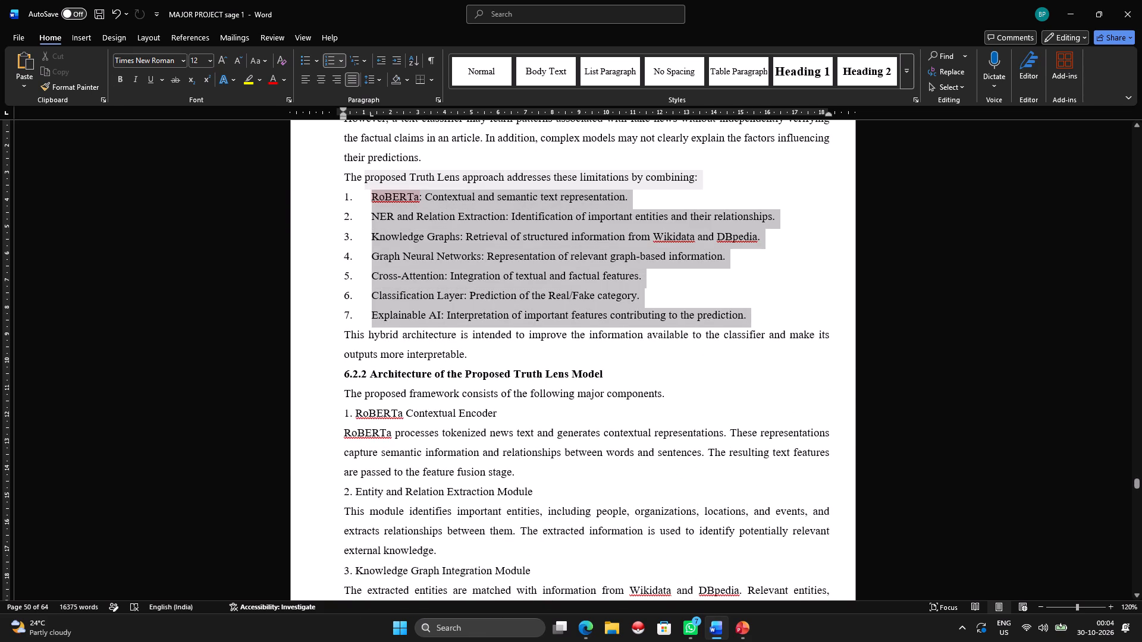
{"action": "left_click_drag", "start_coordinate": [378, 199], "coordinate": [378, 200]}
{"action": "left_click", "coordinate": [312, 62]}
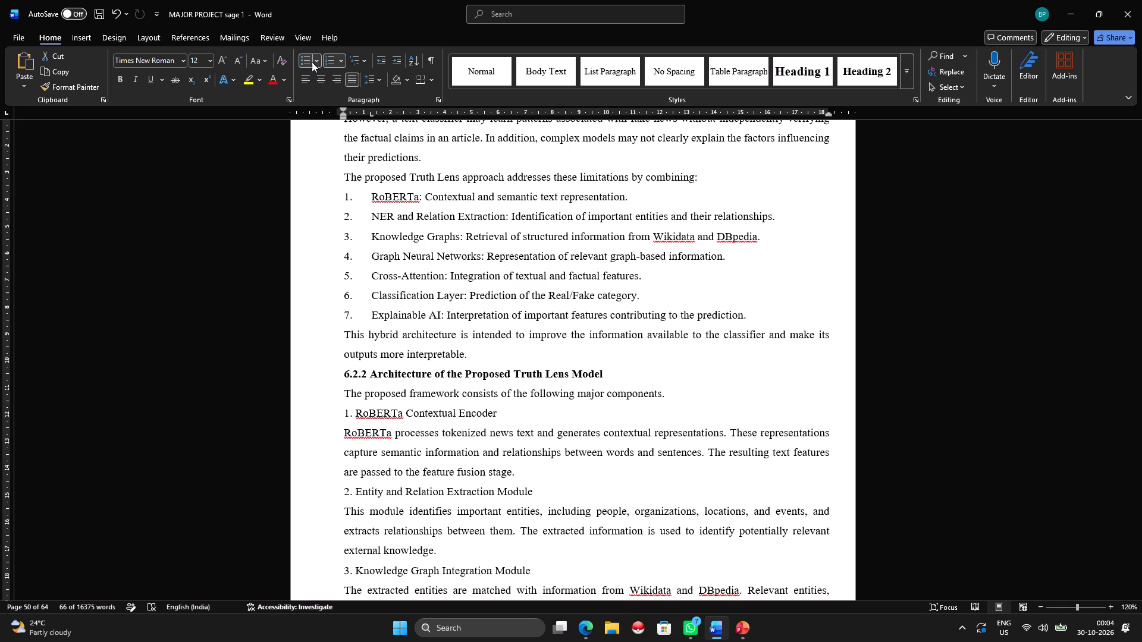
Review the numbered component headings and paragraphs in section 6.2.2, from RoBERTa Contextual Encoder to Explainable AI Module.
{"action": "left_click", "coordinate": [437, 295]}
{"action": "scroll", "coordinate": [462, 365], "scroll_direction": "down", "scroll_amount": 3}
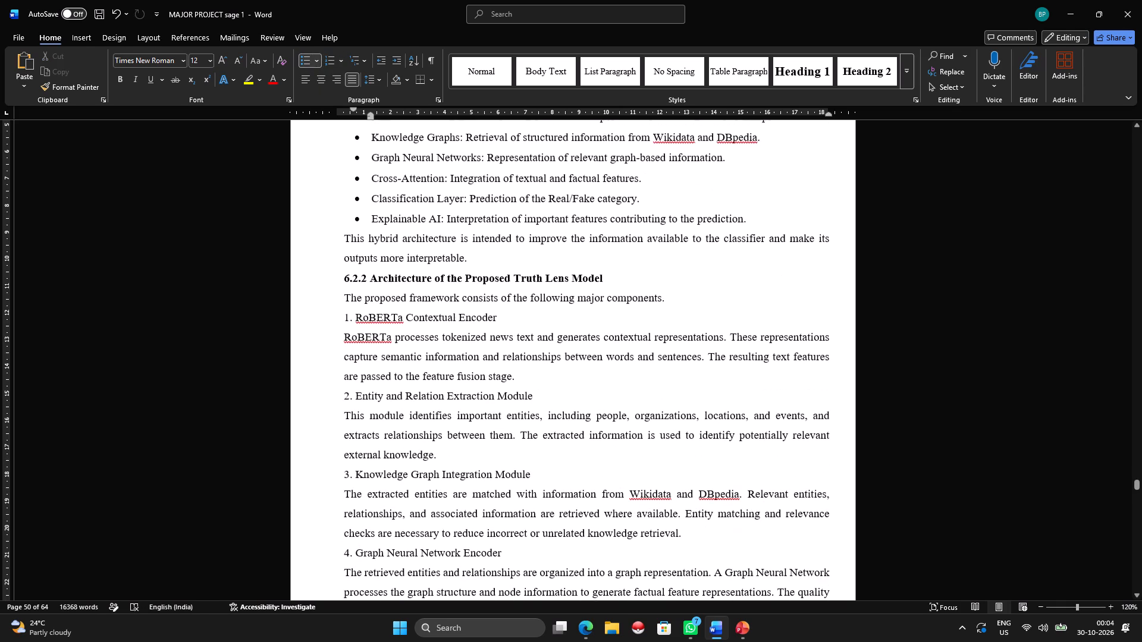
{"action": "scroll", "coordinate": [445, 374], "scroll_direction": "down", "scroll_amount": 1}
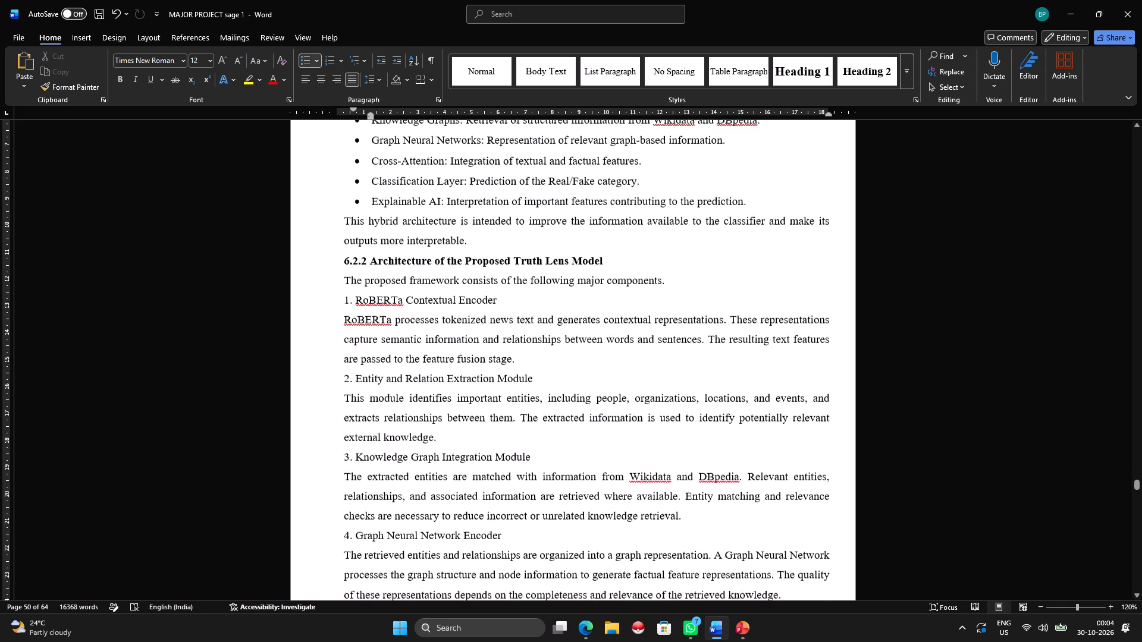
{"action": "scroll", "coordinate": [445, 375], "scroll_direction": "down", "scroll_amount": 1}
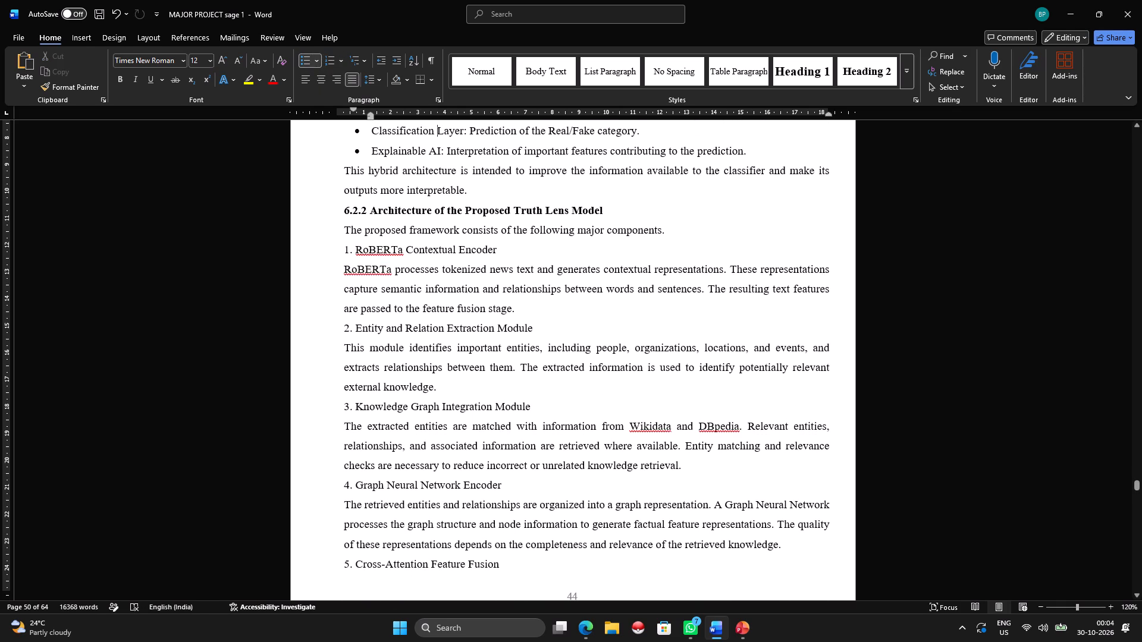
{"action": "scroll", "coordinate": [410, 342], "scroll_direction": "down", "scroll_amount": 3}
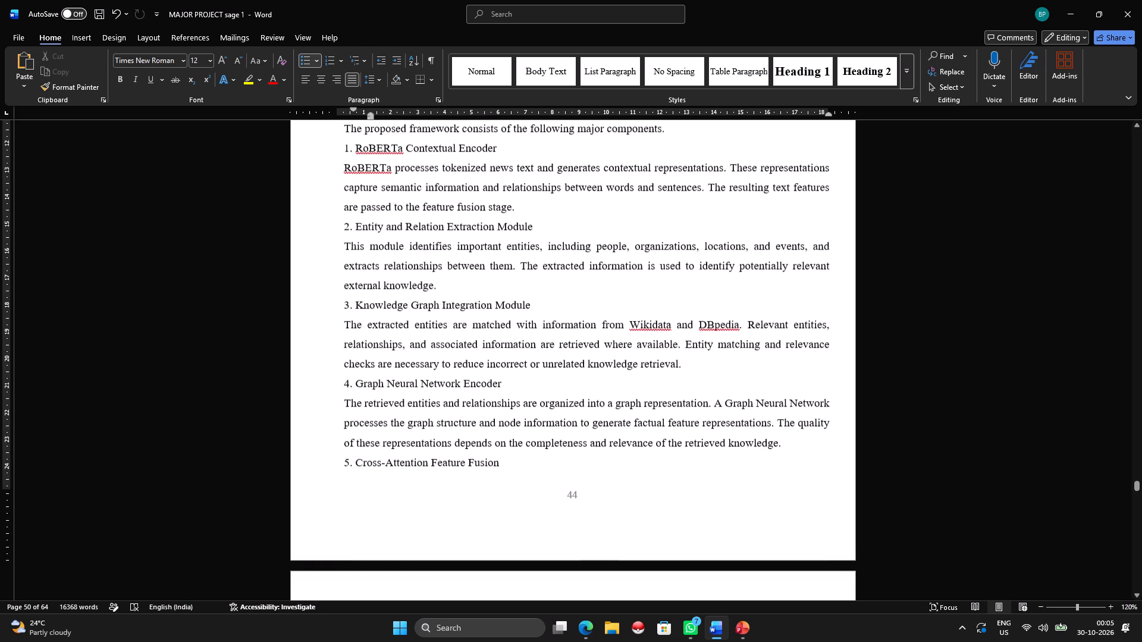
{"action": "scroll", "coordinate": [407, 359], "scroll_direction": "down", "scroll_amount": 2}
{"action": "scroll", "coordinate": [407, 359], "scroll_direction": "up", "scroll_amount": 1}
{"action": "left_click", "coordinate": [448, 341]}
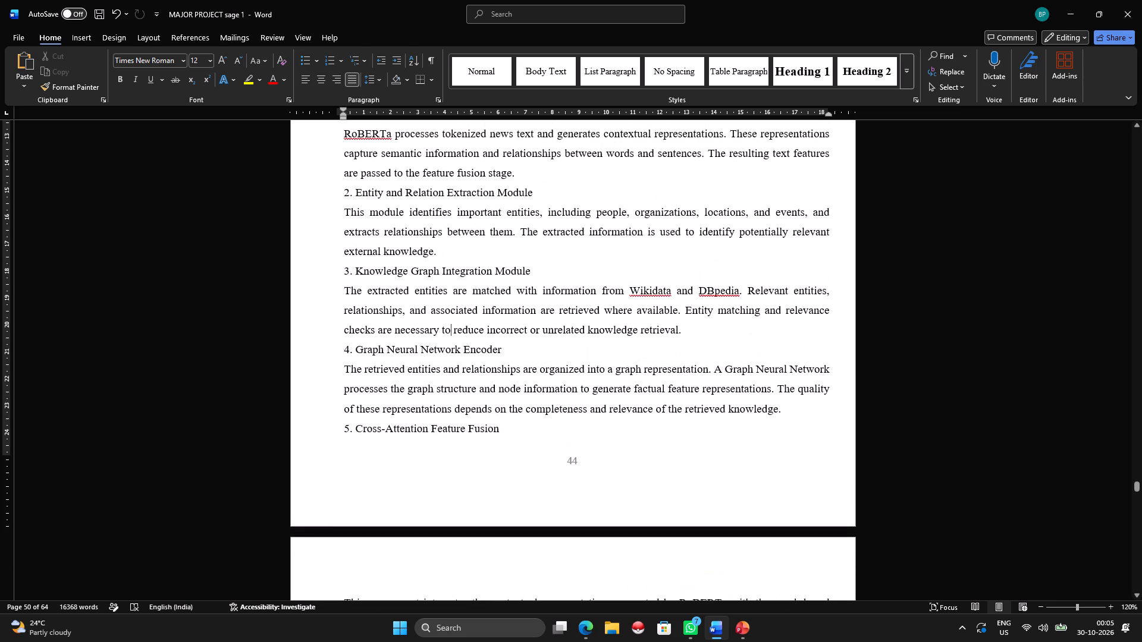
{"action": "scroll", "coordinate": [436, 351], "scroll_direction": "down", "scroll_amount": 12}
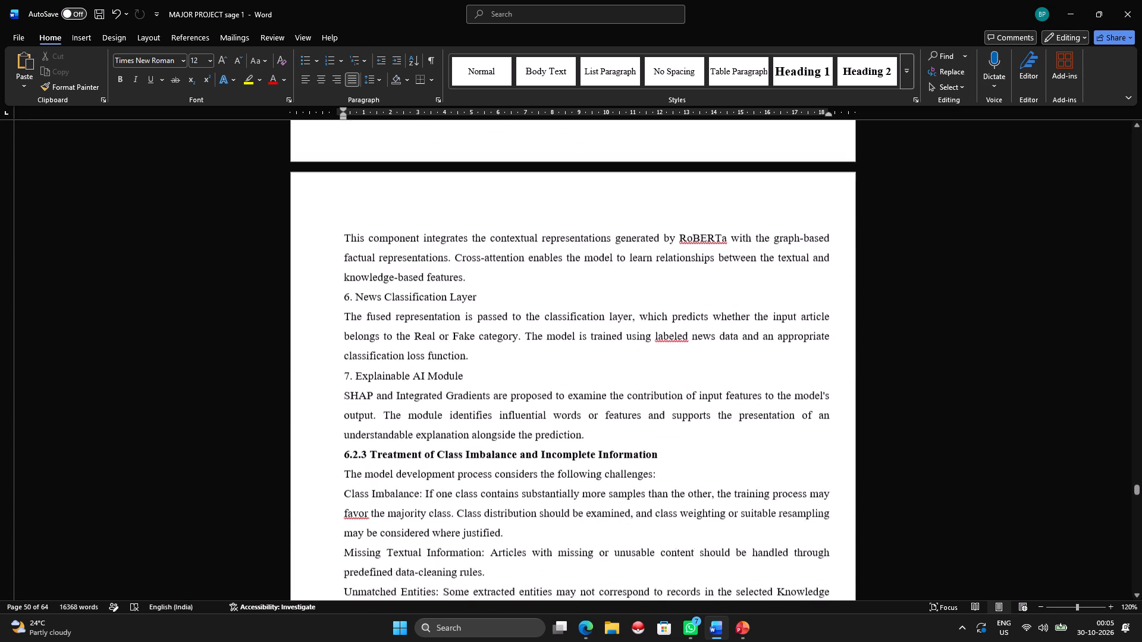
Convert the two numbered items in section 6.2.4, Textual Representation and Factual Representation, to round bullets.
{"action": "scroll", "coordinate": [436, 351], "scroll_direction": "down", "scroll_amount": 12}
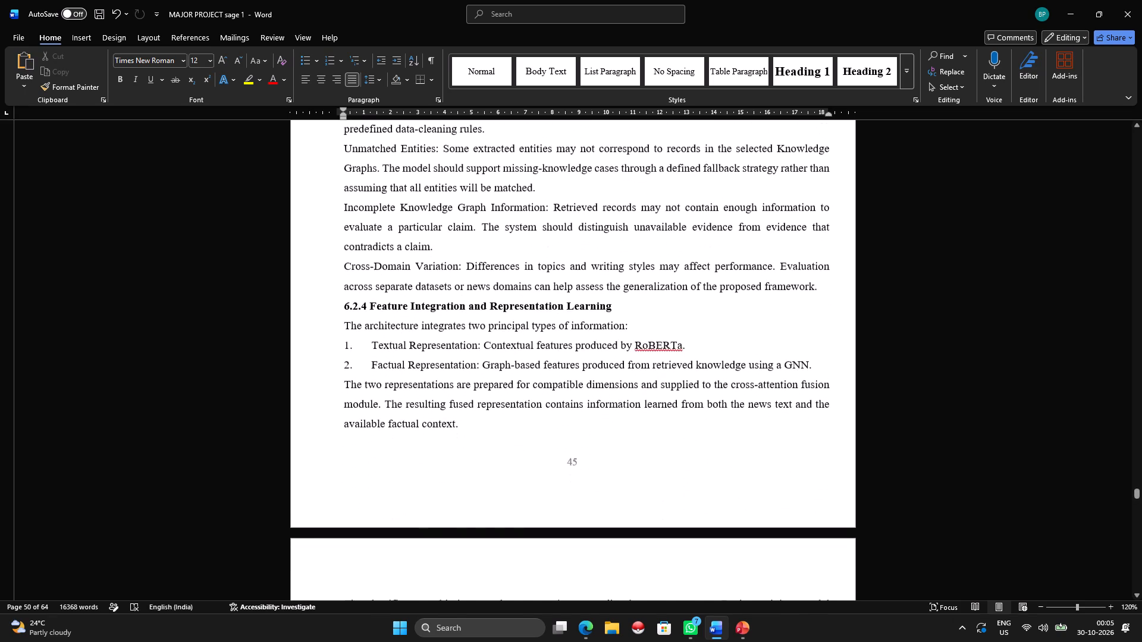
{"action": "left_click", "coordinate": [495, 335]}
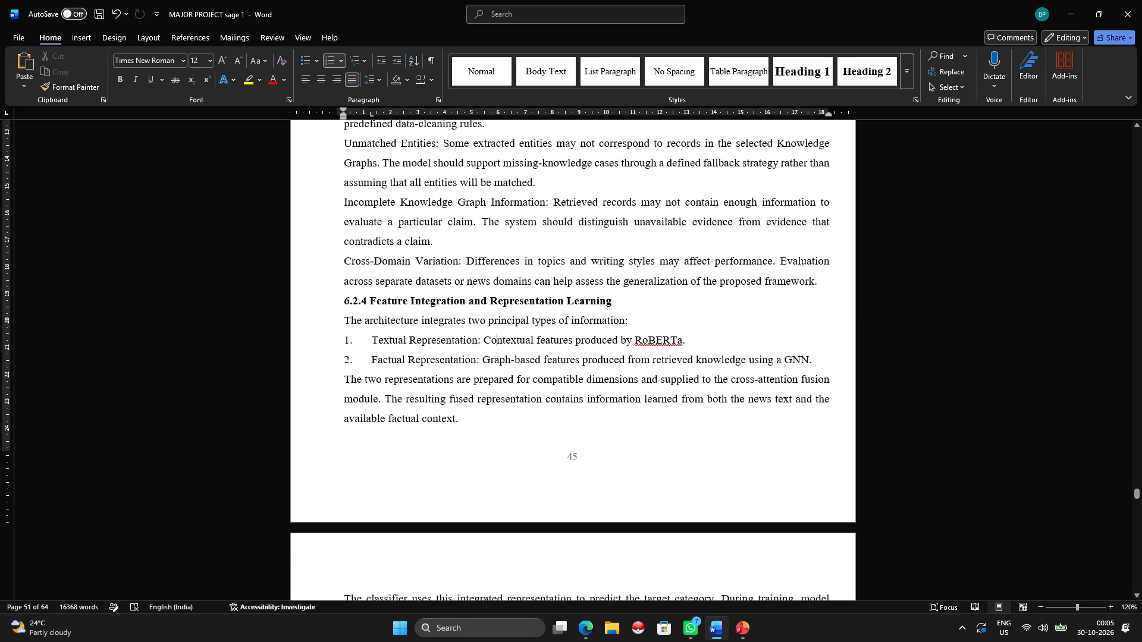
{"action": "left_click_drag", "start_coordinate": [814, 360], "coordinate": [372, 349]}
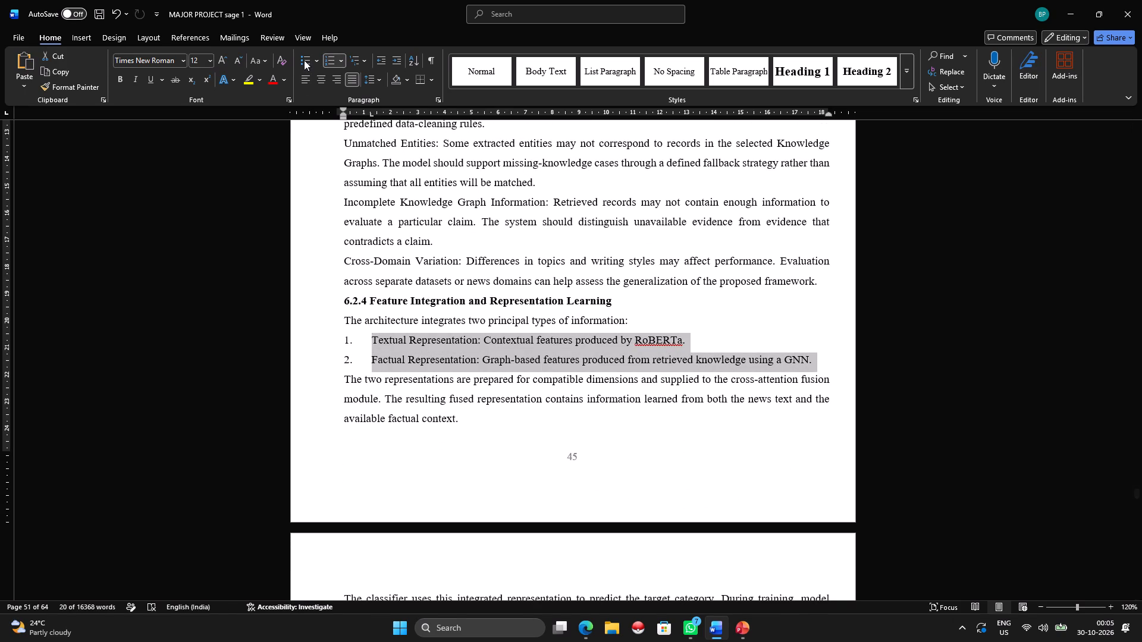
{"action": "left_click", "coordinate": [304, 60]}
{"action": "scroll", "coordinate": [392, 281], "scroll_direction": "up", "scroll_amount": 5}
{"action": "scroll", "coordinate": [401, 304], "scroll_direction": "down", "scroll_amount": 10}
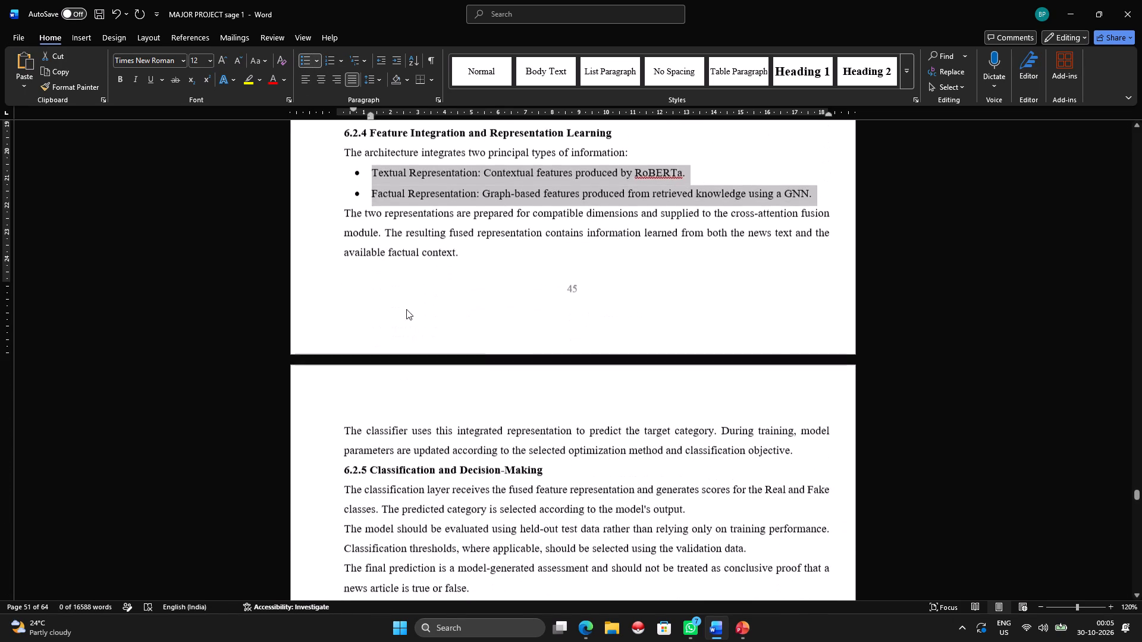
Convert the two numbered processing paths in section 6.3.1, Contextual Learning and Knowledge-Based Learning, to round bullets.
{"action": "scroll", "coordinate": [406, 309], "scroll_direction": "down", "scroll_amount": 14}
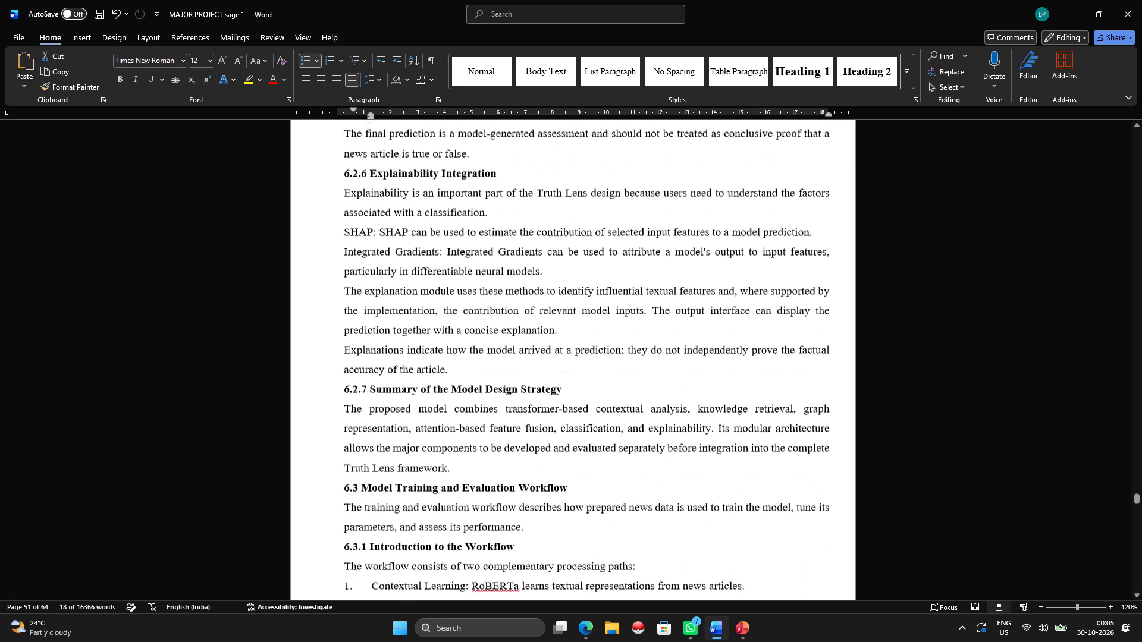
{"action": "scroll", "coordinate": [407, 320], "scroll_direction": "down", "scroll_amount": 6}
{"action": "left_click", "coordinate": [444, 352]}
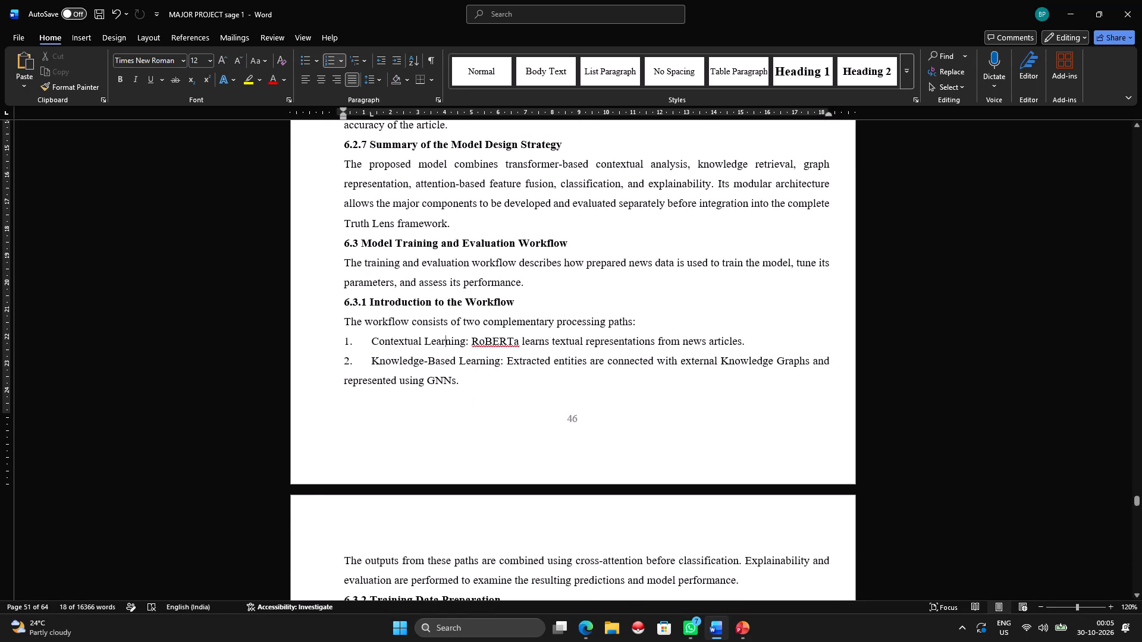
{"action": "left_click_drag", "start_coordinate": [369, 348], "coordinate": [836, 369]}
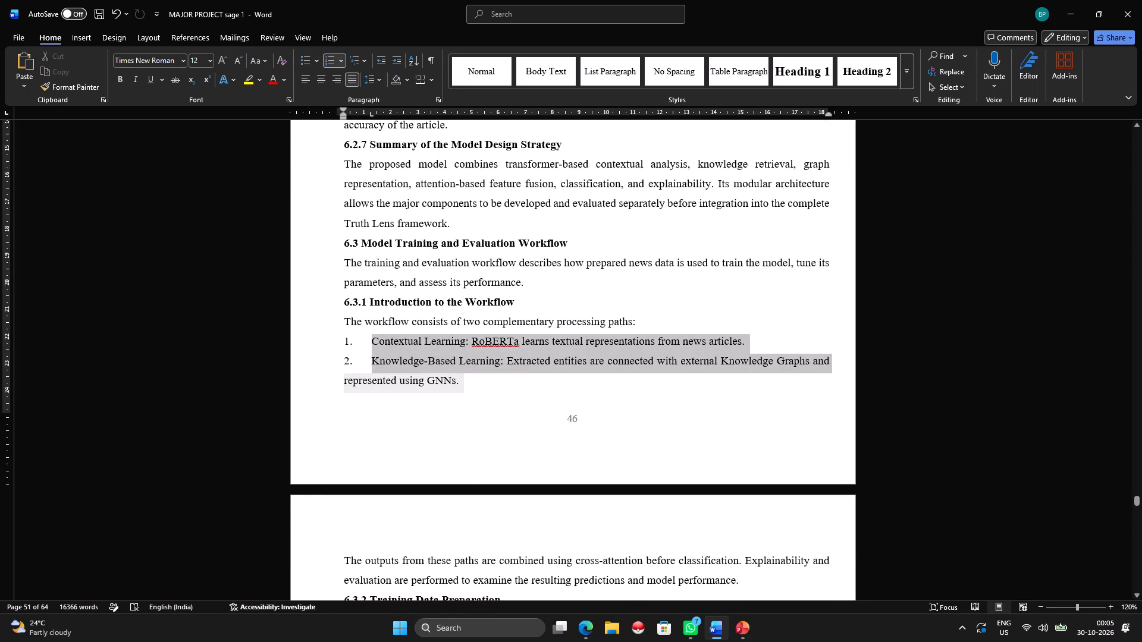
{"action": "left_click_drag", "start_coordinate": [836, 369], "coordinate": [846, 379]}
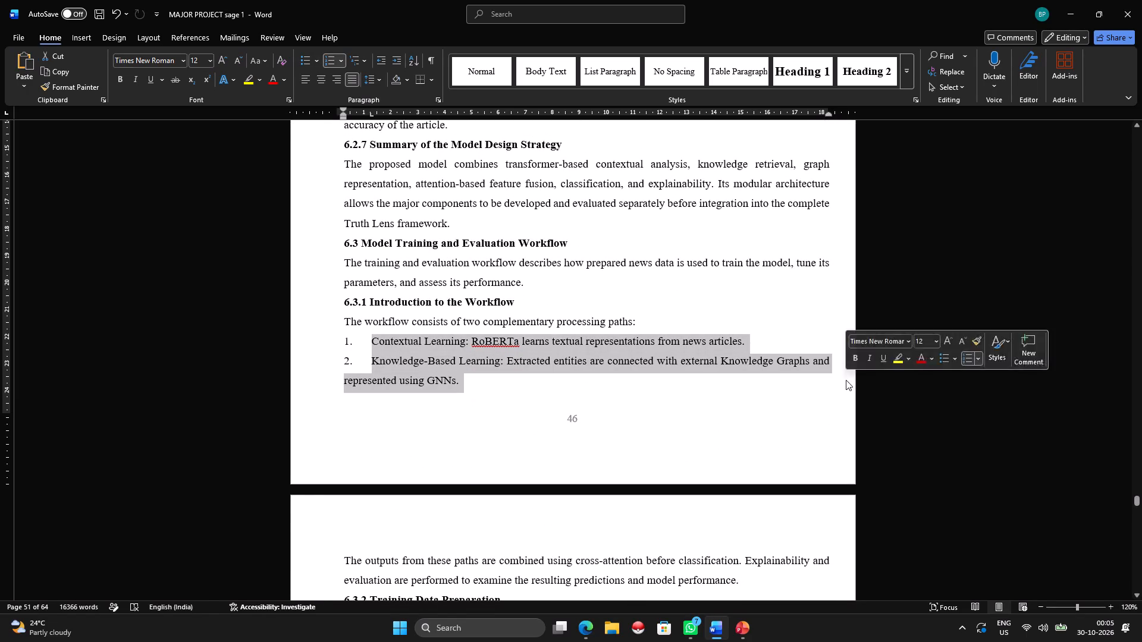
{"action": "left_click", "coordinate": [309, 56]}
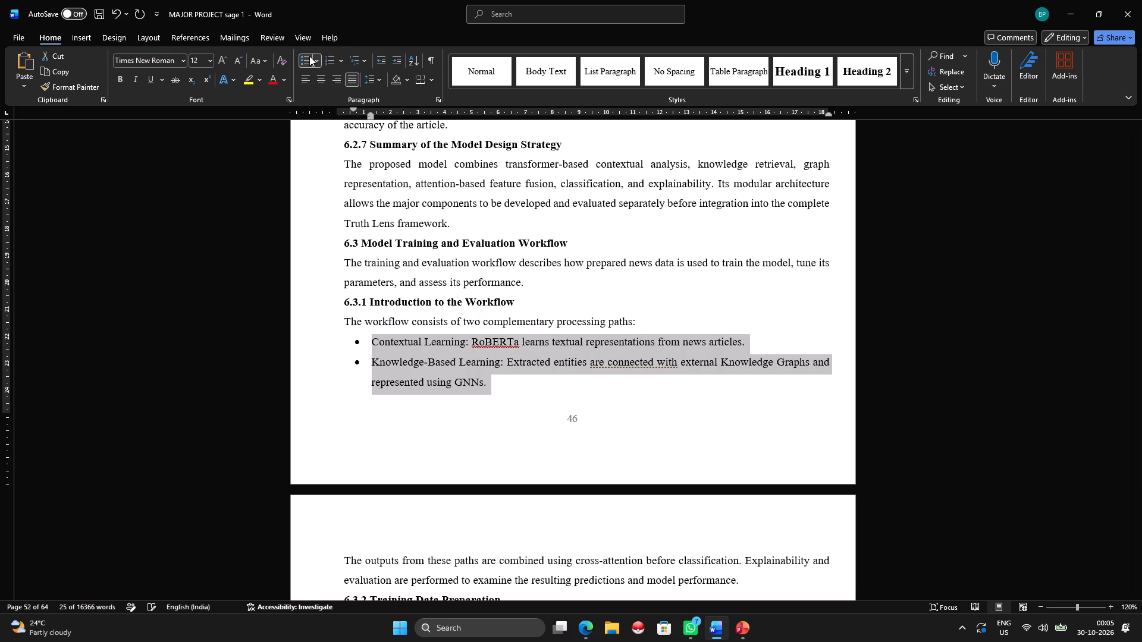
{"action": "left_click", "coordinate": [531, 378]}
Convert the eleven numbered training steps in section 6.3.3, from loading the dataset to evaluating on validation data, to round bullets.
{"action": "scroll", "coordinate": [421, 425], "scroll_direction": "down", "scroll_amount": 5}
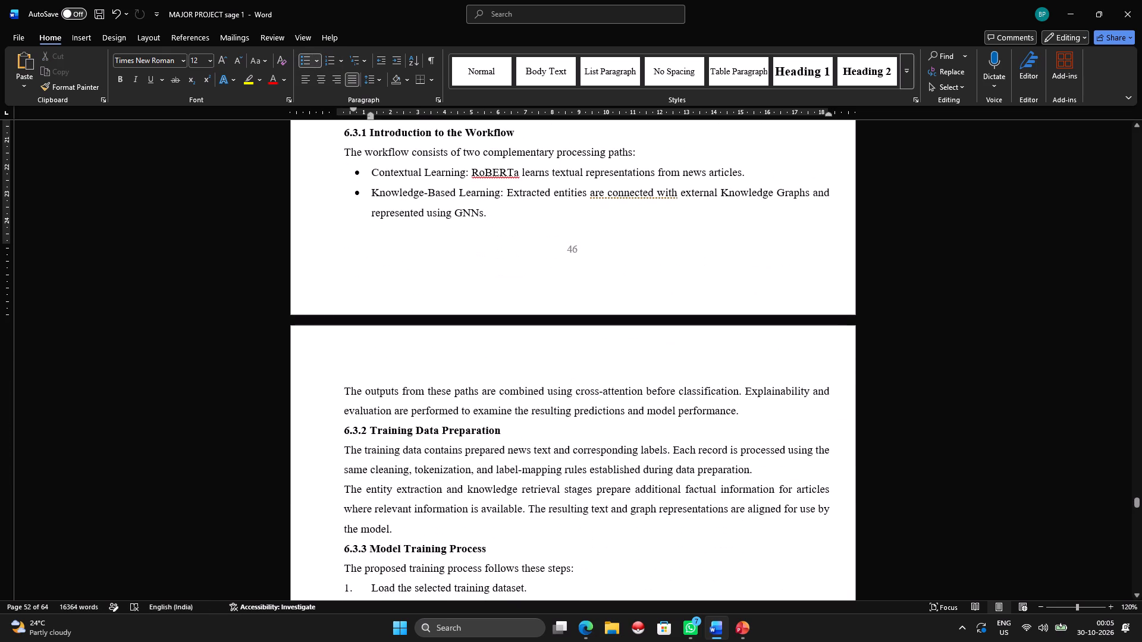
{"action": "scroll", "coordinate": [416, 423], "scroll_direction": "down", "scroll_amount": 7}
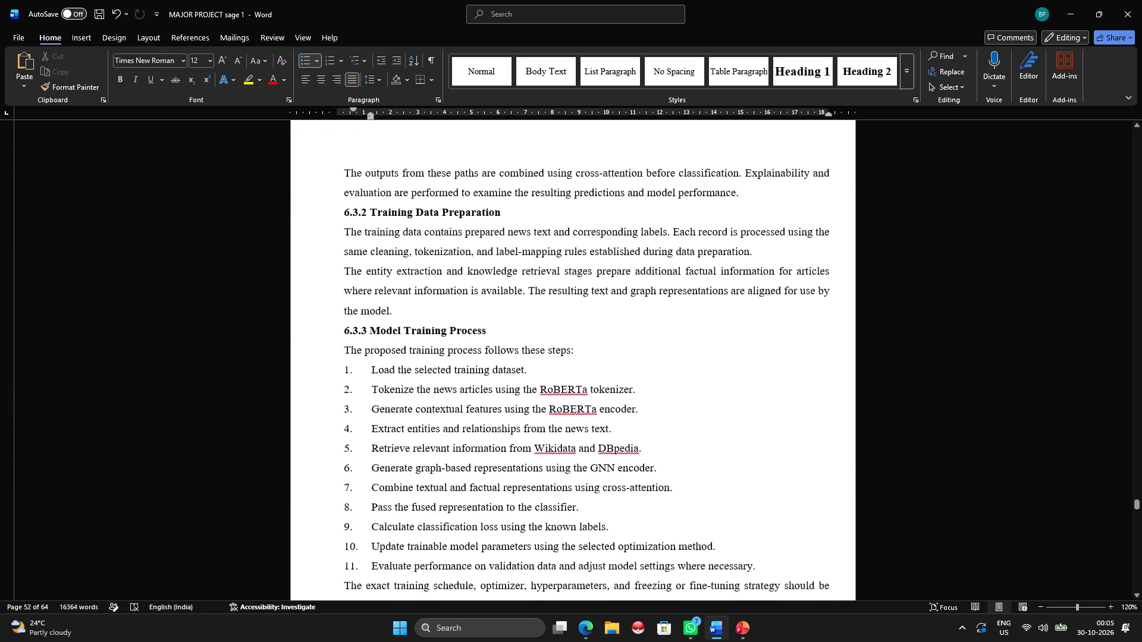
{"action": "scroll", "coordinate": [414, 419], "scroll_direction": "down", "scroll_amount": 1}
{"action": "left_click", "coordinate": [441, 398]}
{"action": "left_click_drag", "start_coordinate": [372, 321], "coordinate": [605, 546]}
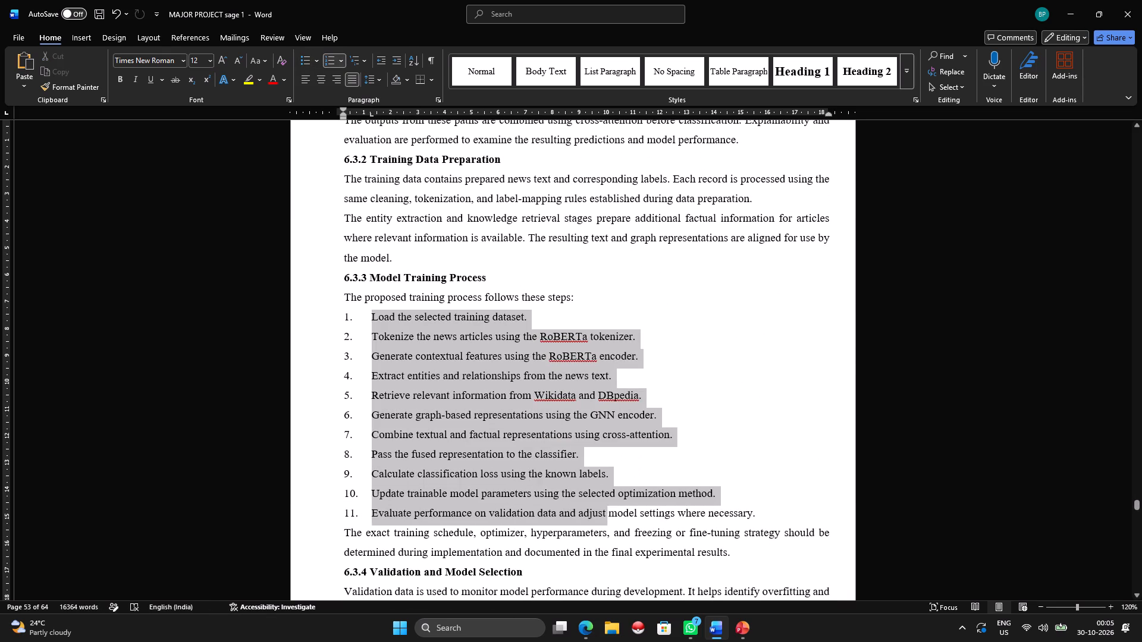
{"action": "left_click_drag", "start_coordinate": [605, 546], "coordinate": [755, 509]}
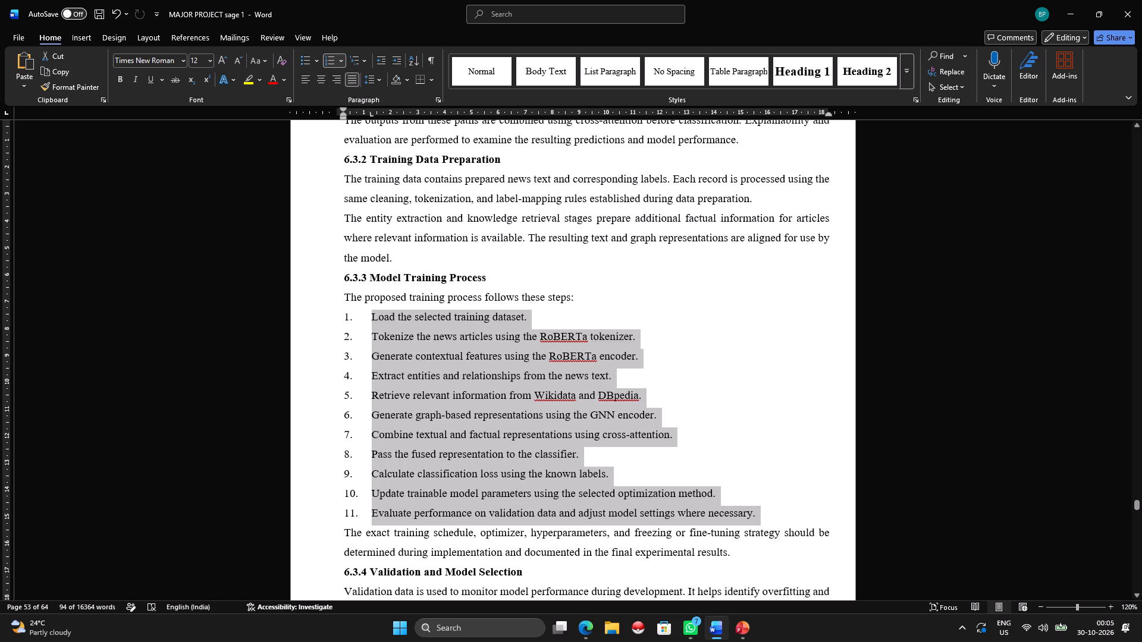
{"action": "left_click", "coordinate": [303, 61]}
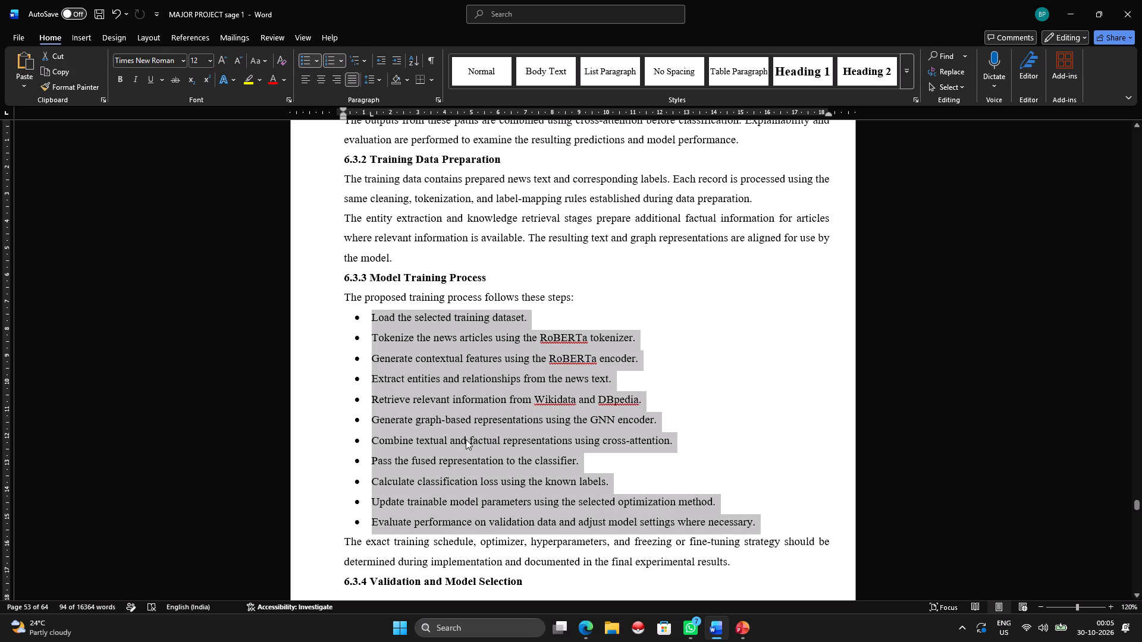
{"action": "left_click", "coordinate": [466, 439]}
Review sections 6.3.4 to 6.4.2 for list formatting and check the formatting of the 6.4 Algorithm Selection Justification heading.
{"action": "scroll", "coordinate": [415, 483], "scroll_direction": "up", "scroll_amount": 3}
{"action": "scroll", "coordinate": [415, 483], "scroll_direction": "down", "scroll_amount": 8}
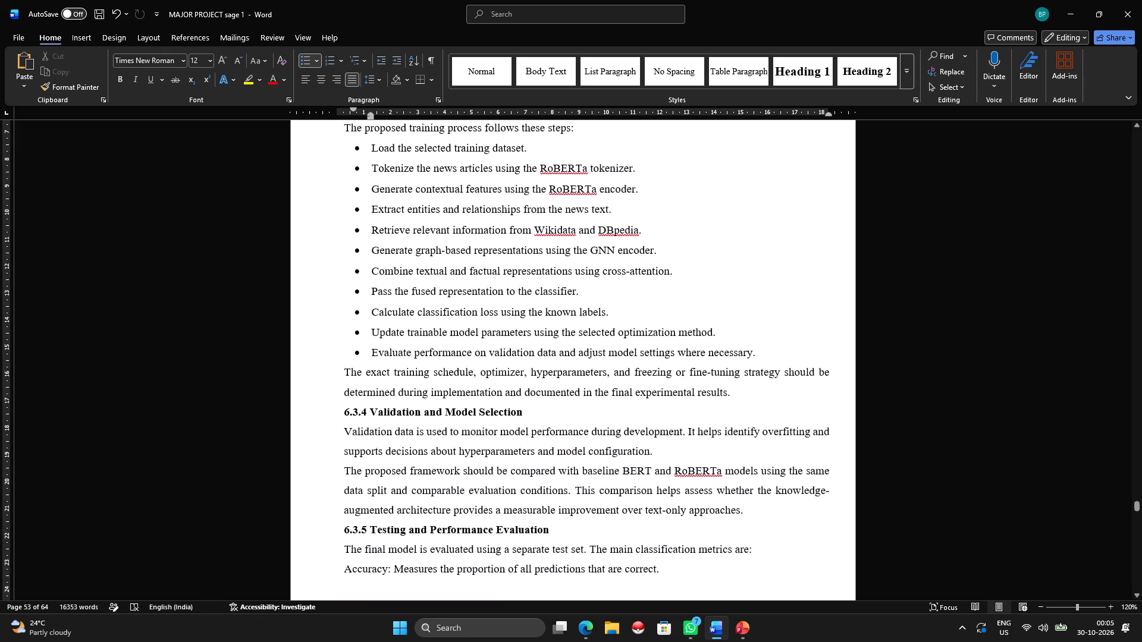
{"action": "scroll", "coordinate": [414, 484], "scroll_direction": "down", "scroll_amount": 11}
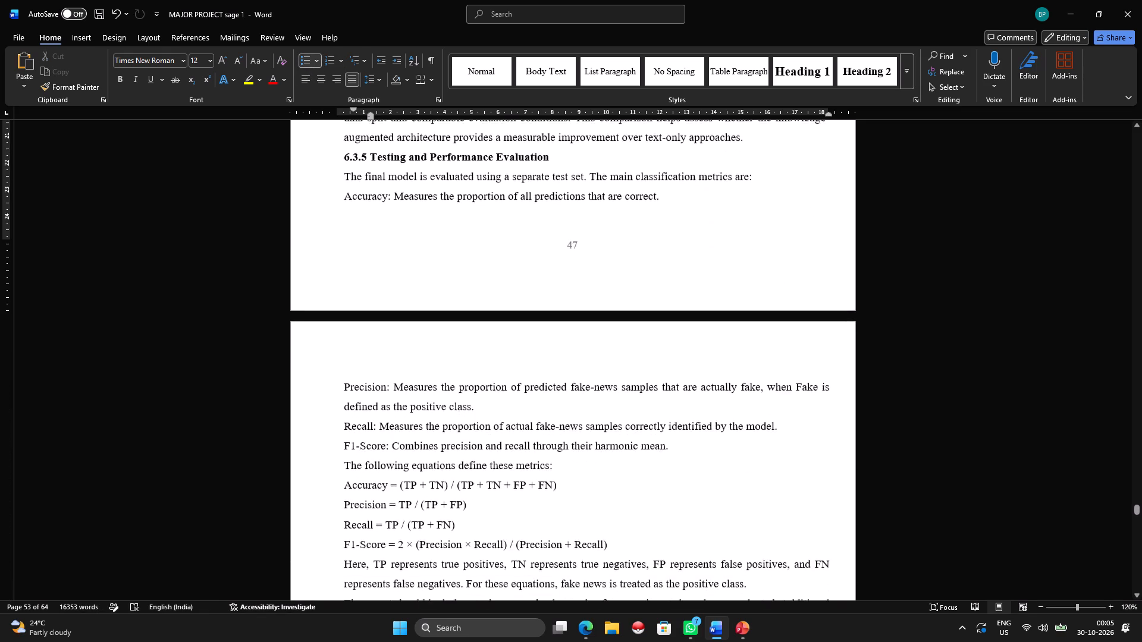
{"action": "scroll", "coordinate": [410, 489], "scroll_direction": "down", "scroll_amount": 13}
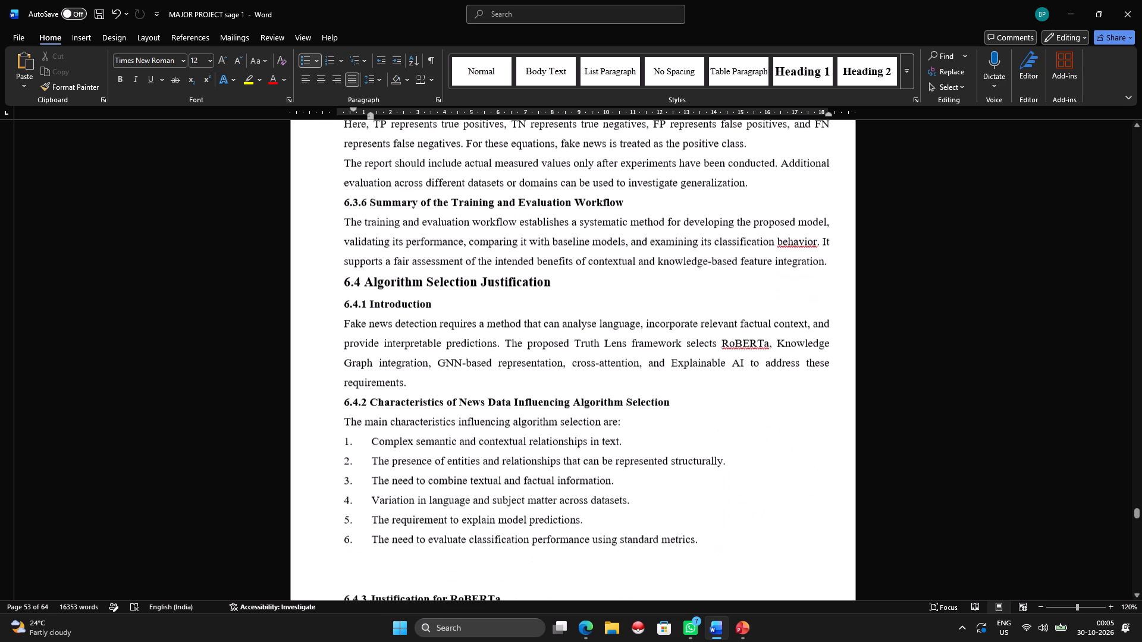
{"action": "left_click", "coordinate": [551, 285]}
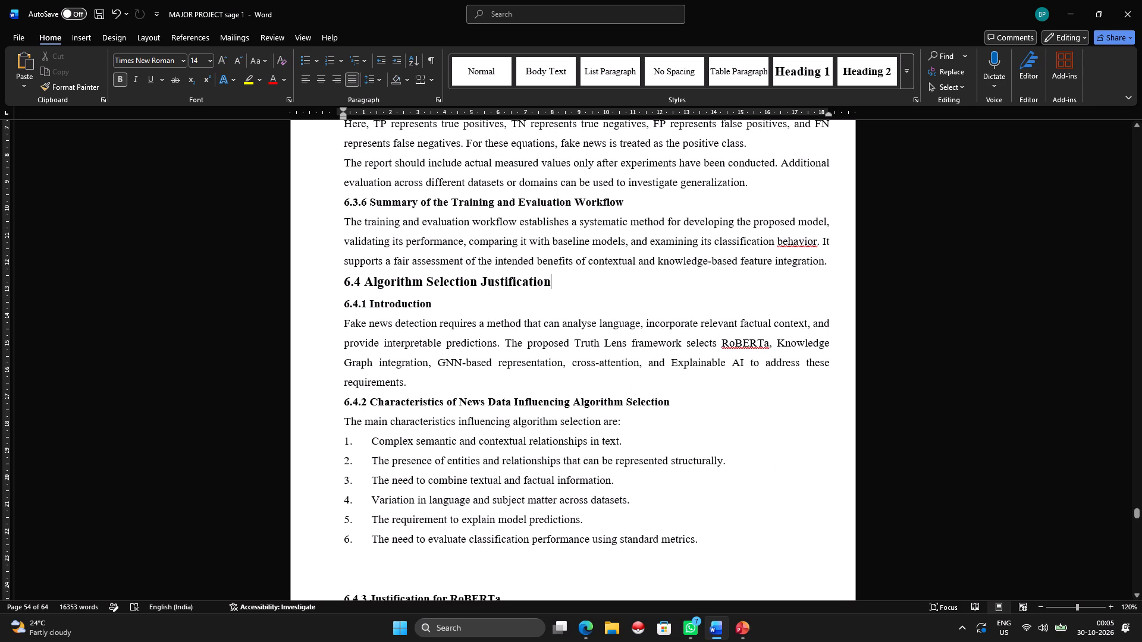
Insert a blank line between the section 6.4.2 list and the 6.4.3 Justification for RoBERTa heading.
{"action": "scroll", "coordinate": [409, 407], "scroll_direction": "down", "scroll_amount": 6}
{"action": "left_click", "coordinate": [396, 364]}
{"action": "key", "text": "Return"}
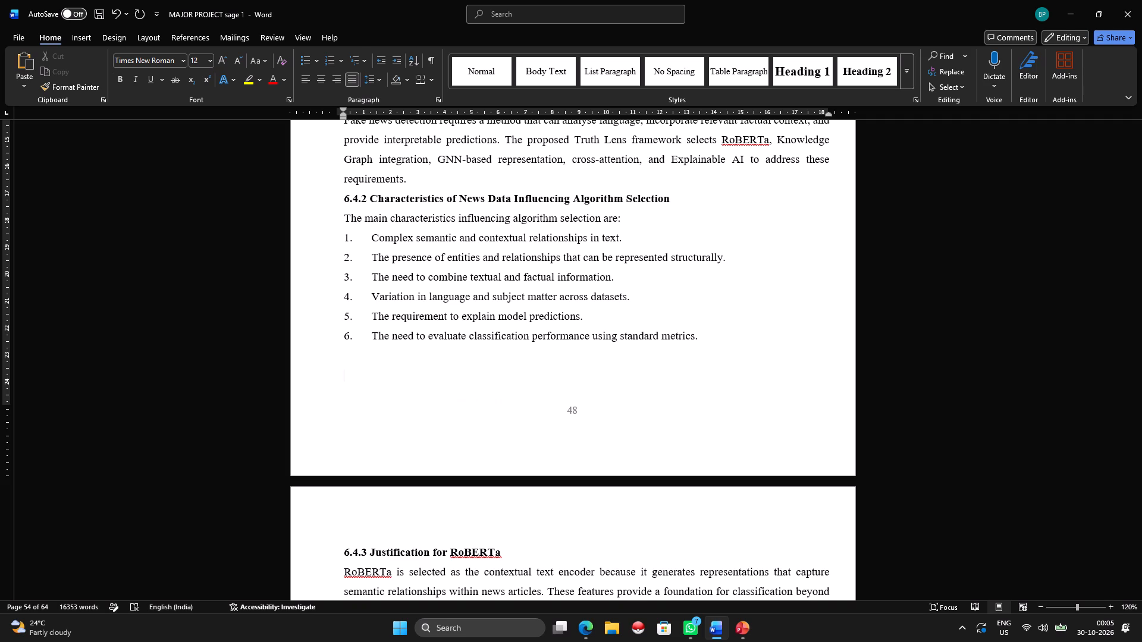
Convert the eight numbered capabilities in section 6.4.7, from RoBERTa to evaluation against baselines, to round bullets.
{"action": "scroll", "coordinate": [396, 364], "scroll_direction": "down", "scroll_amount": 12}
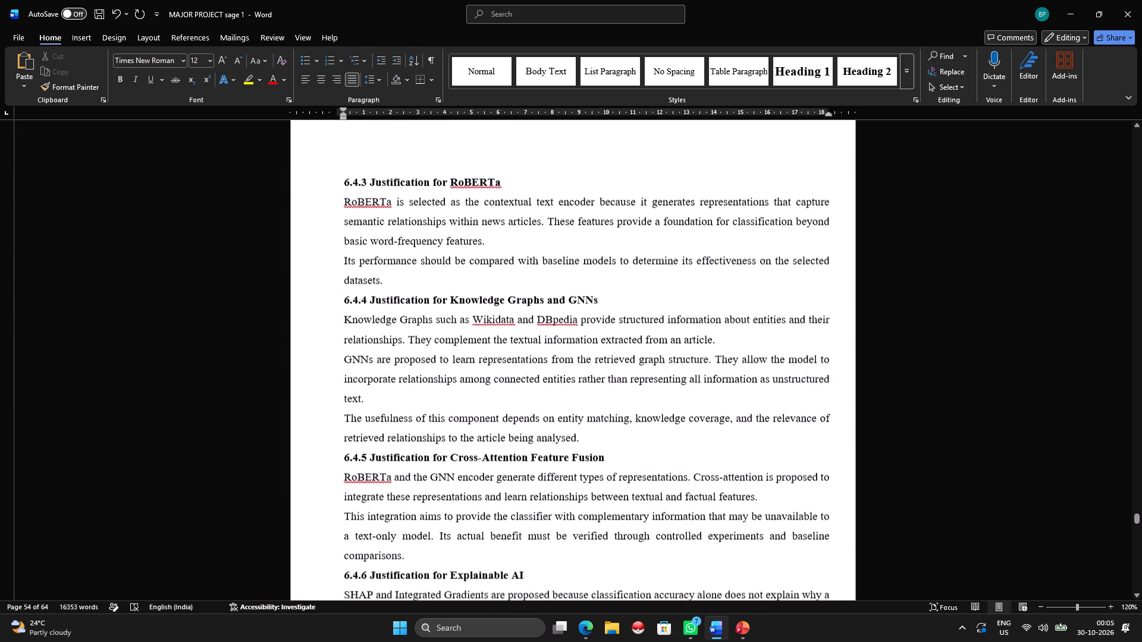
{"action": "scroll", "coordinate": [357, 385], "scroll_direction": "down", "scroll_amount": 11}
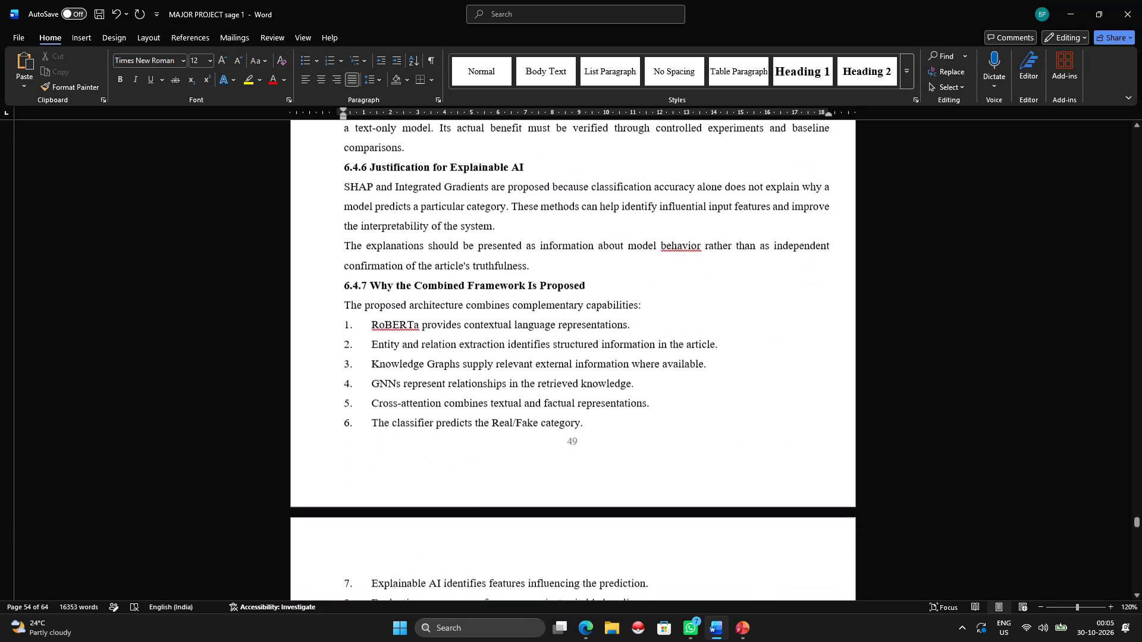
{"action": "scroll", "coordinate": [360, 391], "scroll_direction": "down", "scroll_amount": 5}
{"action": "scroll", "coordinate": [387, 384], "scroll_direction": "up", "scroll_amount": 3}
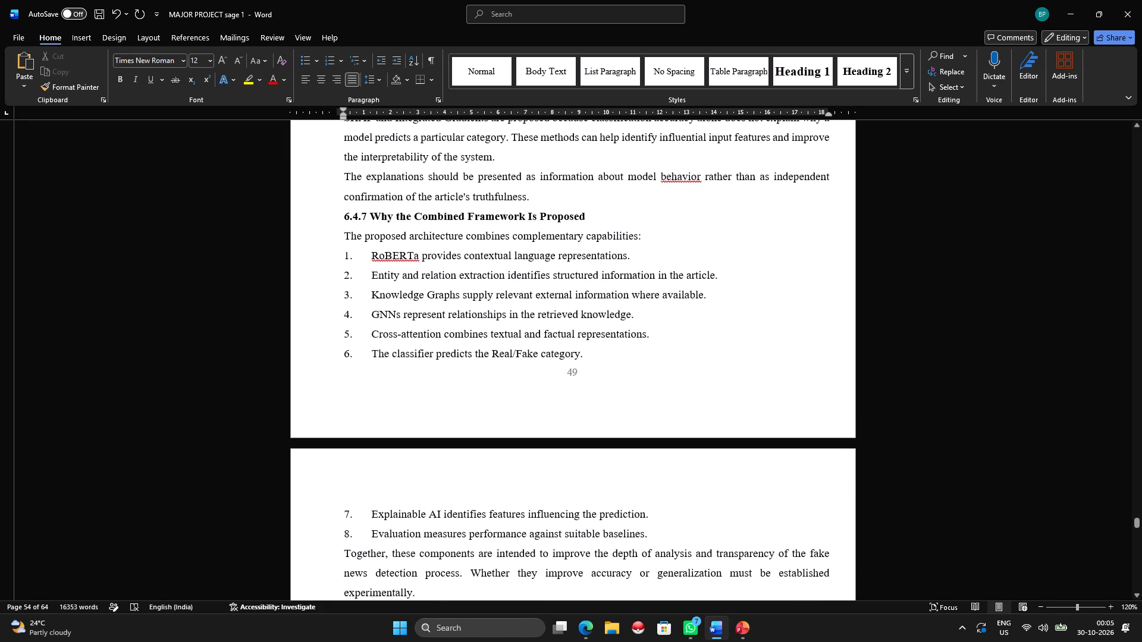
{"action": "left_click_drag", "start_coordinate": [366, 254], "coordinate": [642, 526]}
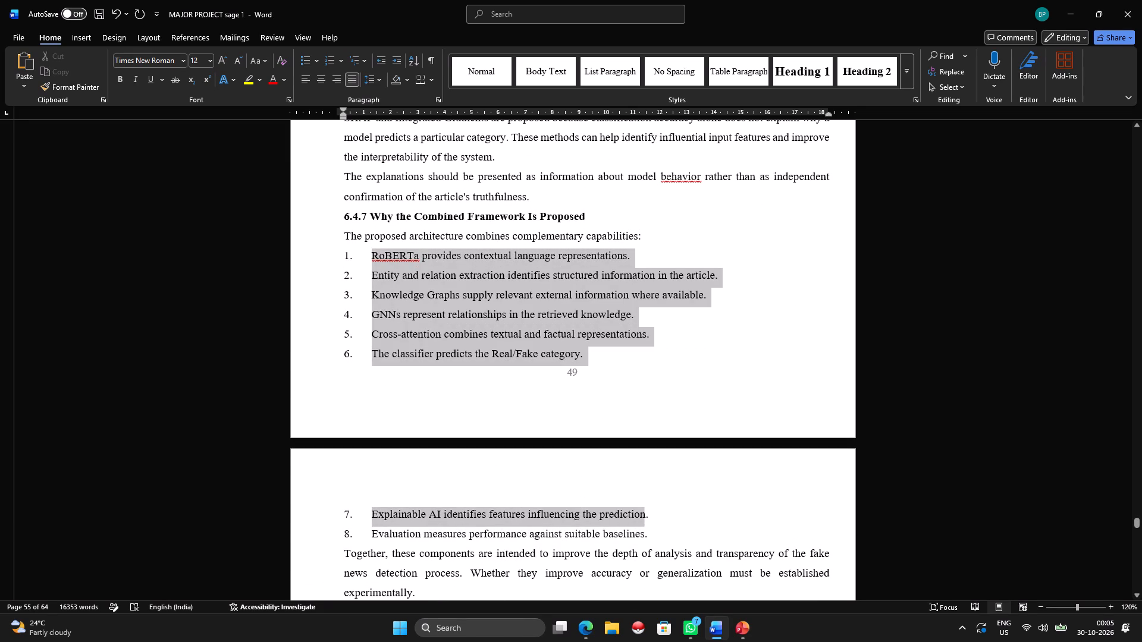
{"action": "left_click_drag", "start_coordinate": [642, 526], "coordinate": [650, 530]}
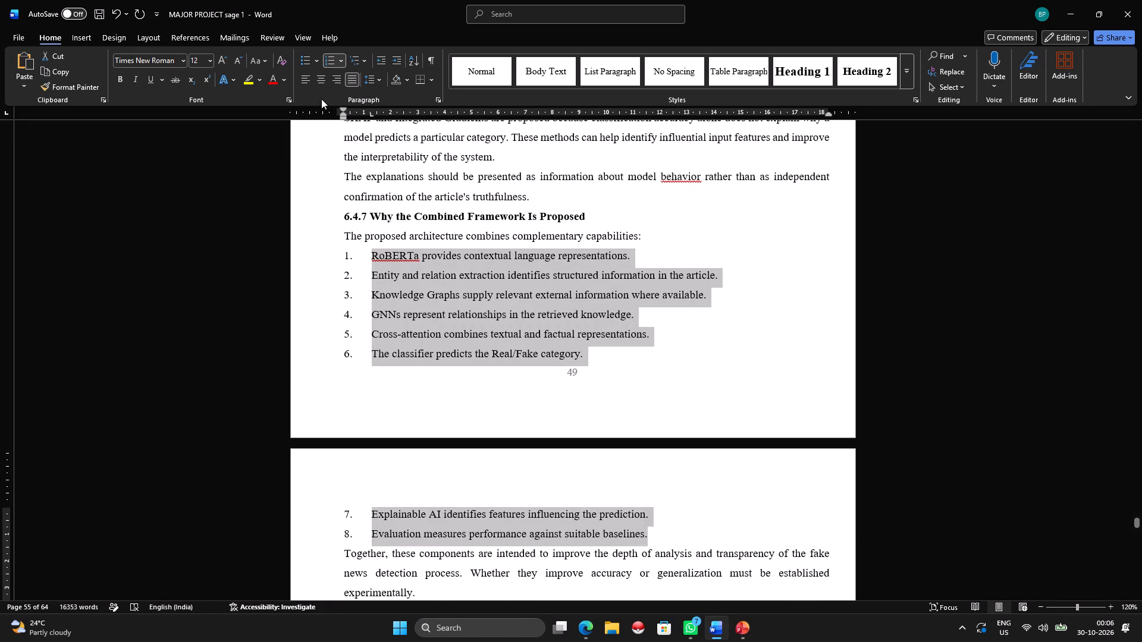
{"action": "left_click", "coordinate": [307, 59]}
{"action": "left_click", "coordinate": [633, 352]}
Review sections 6.4.8 to 6.5.4 for list formatting and check the formatting of the 6.5 Overall System Workflow heading.
{"action": "scroll", "coordinate": [532, 386], "scroll_direction": "up", "scroll_amount": 3}
{"action": "scroll", "coordinate": [525, 389], "scroll_direction": "down", "scroll_amount": 10}
{"action": "scroll", "coordinate": [437, 388], "scroll_direction": "down", "scroll_amount": 1}
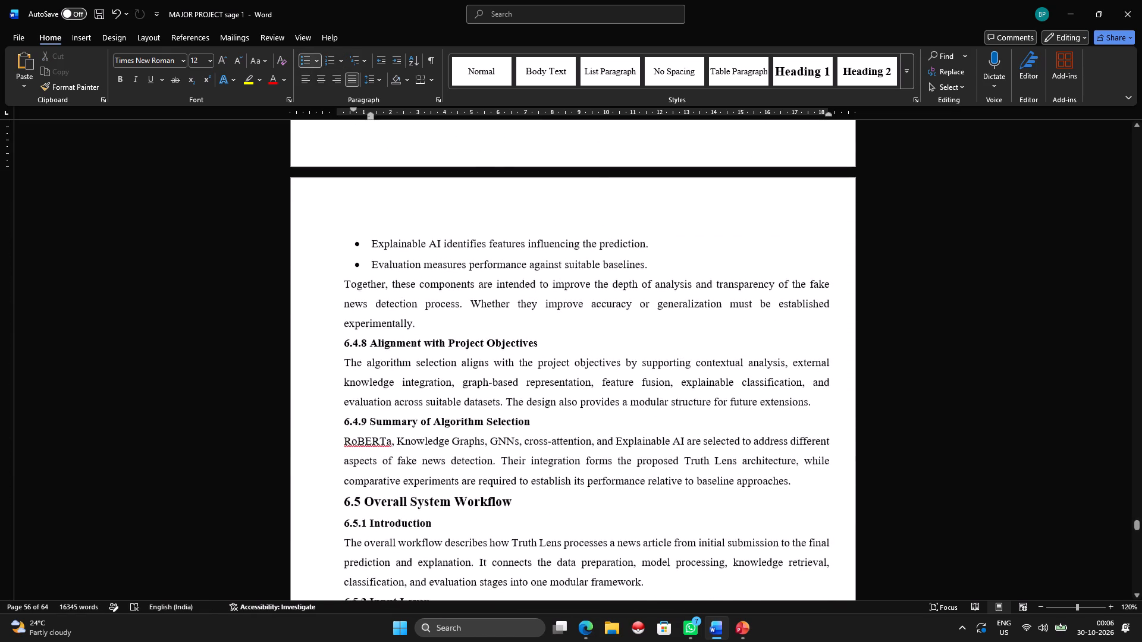
{"action": "scroll", "coordinate": [432, 393], "scroll_direction": "down", "scroll_amount": 7}
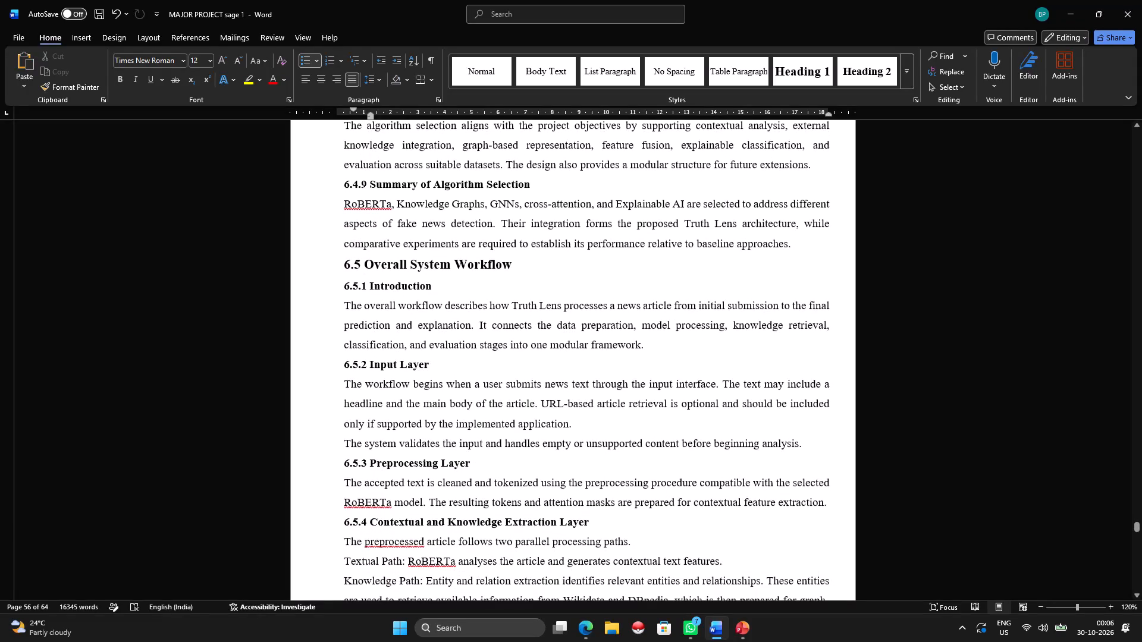
{"action": "left_click", "coordinate": [510, 267]}
{"action": "scroll", "coordinate": [488, 328], "scroll_direction": "down", "scroll_amount": 4}
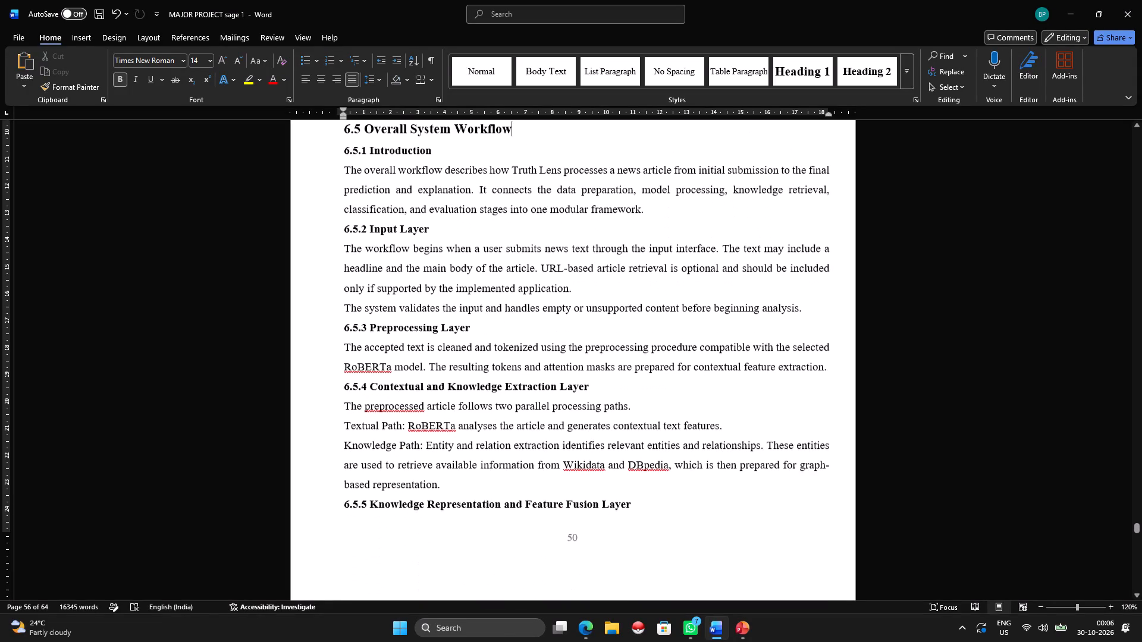
Check the line spacing options for the first paragraph of section 6.5.2 Input Layer.
{"action": "left_click", "coordinate": [530, 291]}
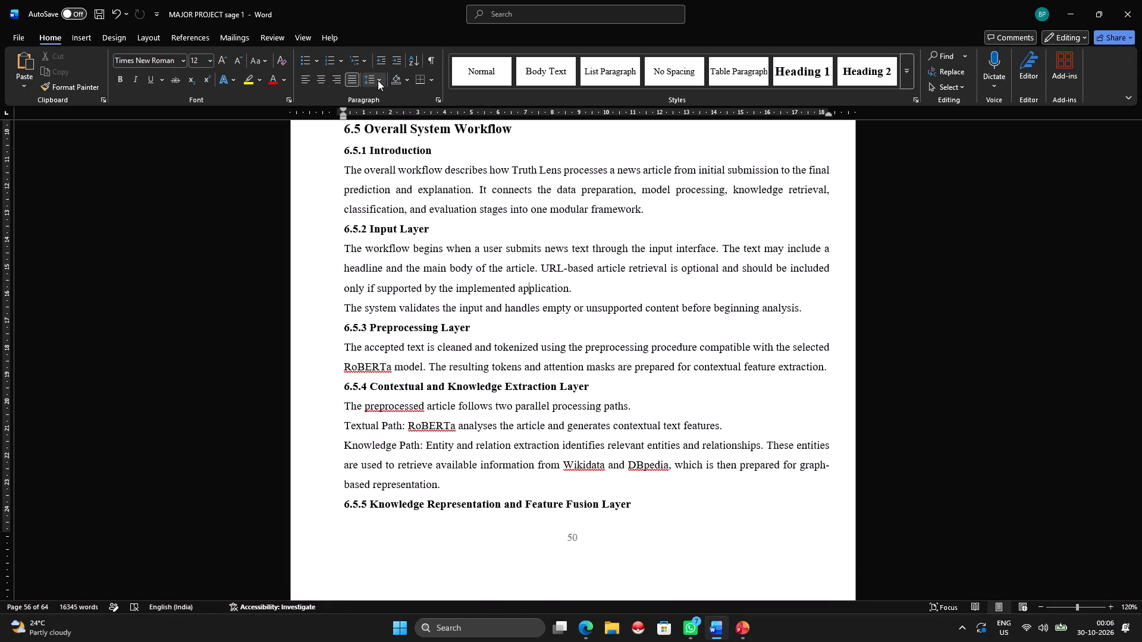
{"action": "left_click", "coordinate": [378, 80]}
{"action": "left_click", "coordinate": [560, 155]}
{"action": "scroll", "coordinate": [513, 290], "scroll_direction": "down", "scroll_amount": 1}
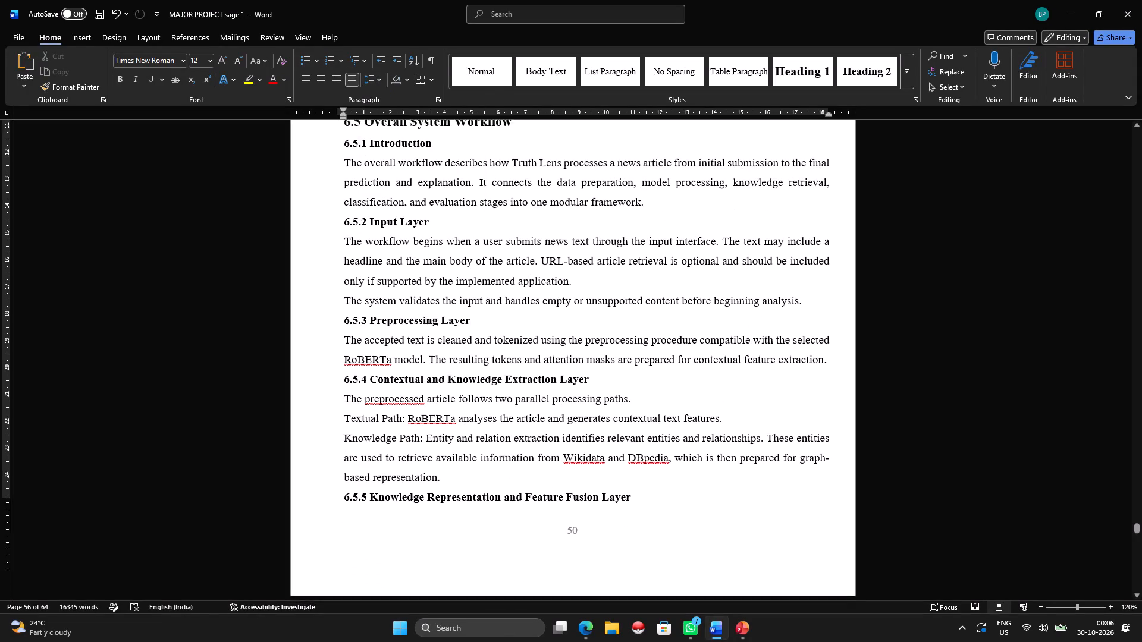
Insert two blank lines before the 6.5.5 Knowledge Representation and Feature Fusion Layer heading so it starts on the following page with its text.
{"action": "scroll", "coordinate": [513, 291], "scroll_direction": "down", "scroll_amount": 3}
{"action": "scroll", "coordinate": [472, 320], "scroll_direction": "down", "scroll_amount": 4}
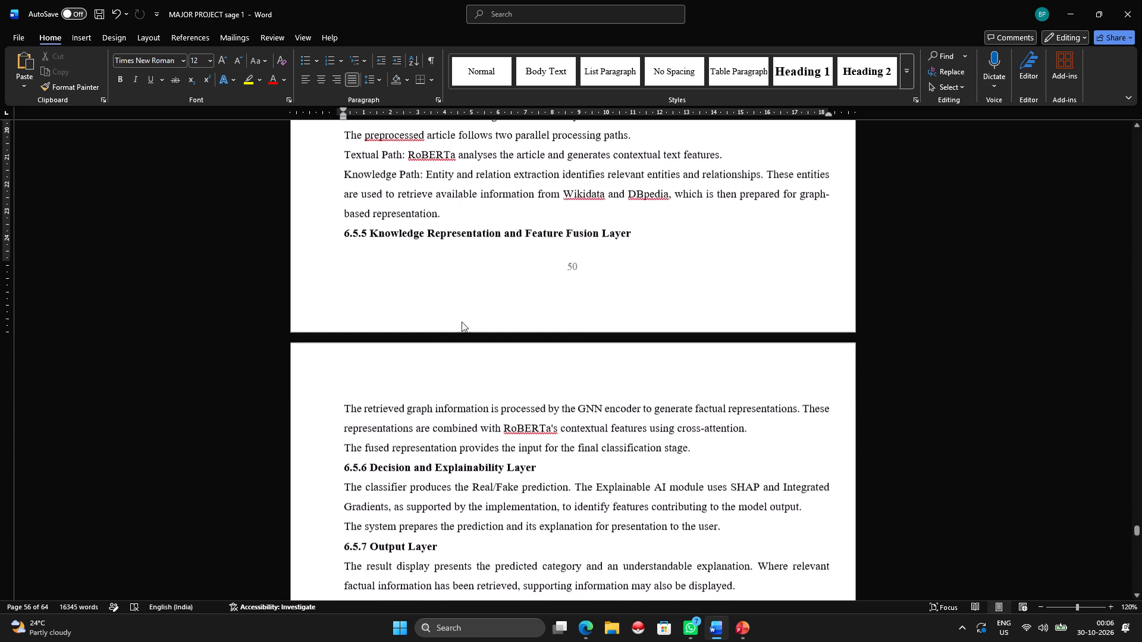
{"action": "scroll", "coordinate": [462, 322], "scroll_direction": "down", "scroll_amount": 1}
{"action": "left_click", "coordinate": [452, 172]}
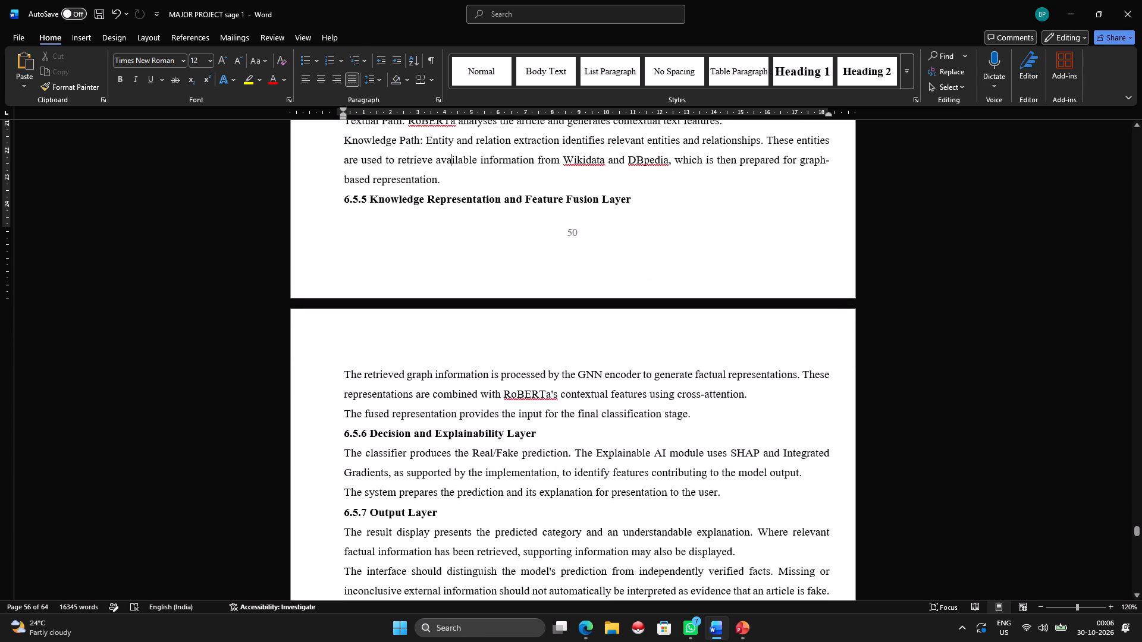
{"action": "key", "text": "Down"}
{"action": "key", "text": "Return"}
{"action": "key", "text": "Return"}
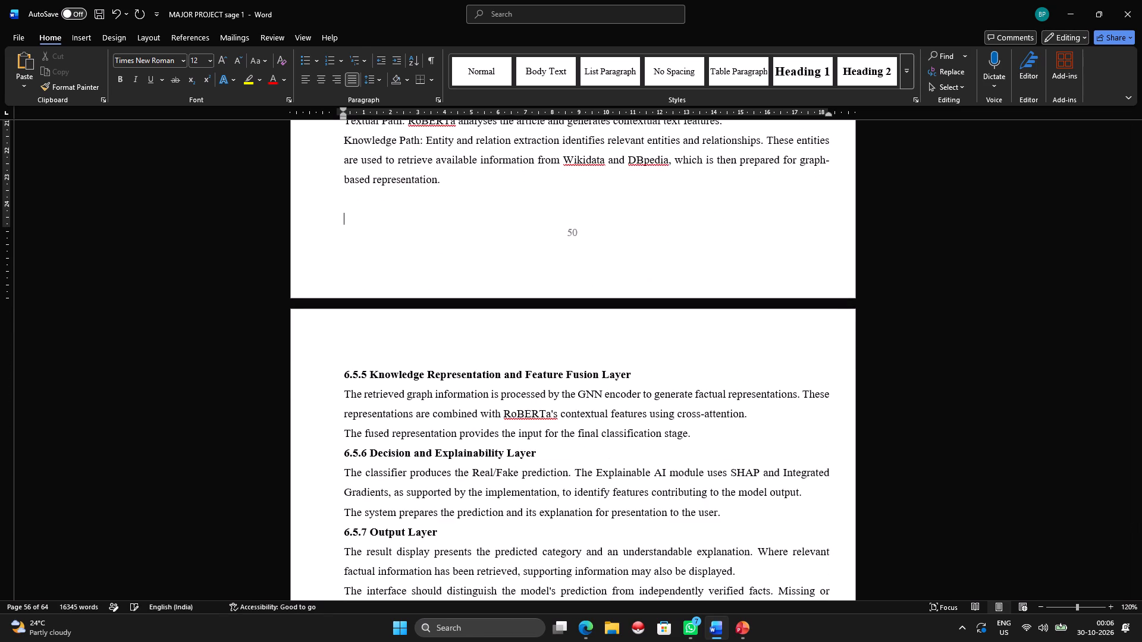
Convert the eleven numbered workflow steps in section 6.5.9 Workflow Summary to round bullets.
{"action": "scroll", "coordinate": [333, 297], "scroll_direction": "down", "scroll_amount": 6}
{"action": "scroll", "coordinate": [379, 333], "scroll_direction": "down", "scroll_amount": 1}
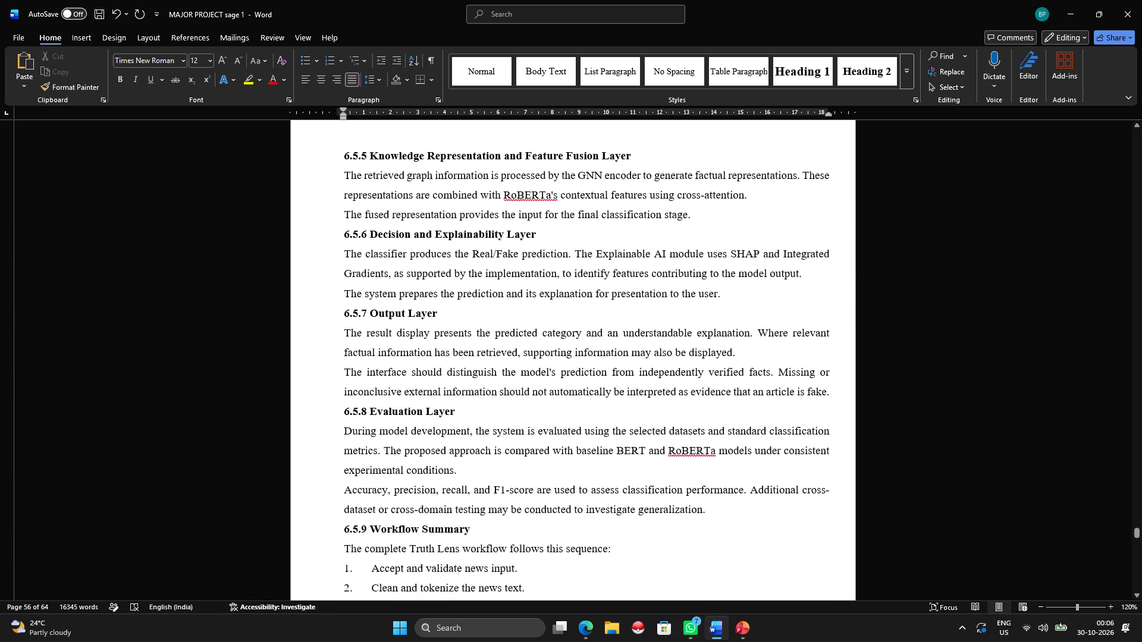
{"action": "scroll", "coordinate": [379, 333], "scroll_direction": "down", "scroll_amount": 7}
{"action": "left_click_drag", "start_coordinate": [369, 316], "coordinate": [371, 317]}
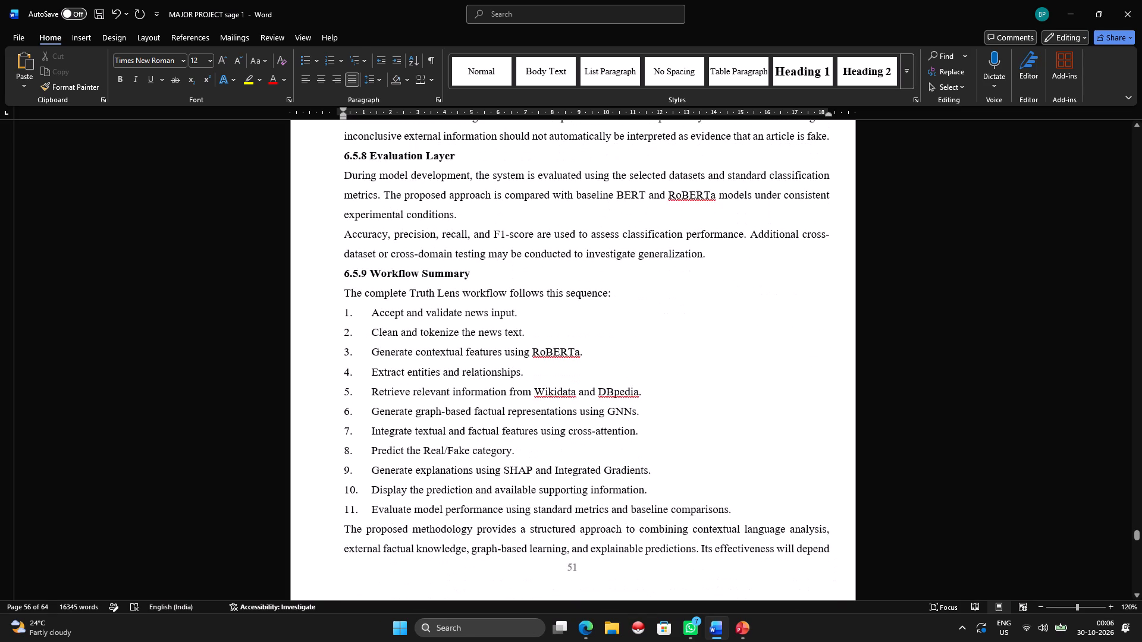
{"action": "left_click_drag", "start_coordinate": [371, 317], "coordinate": [748, 511]}
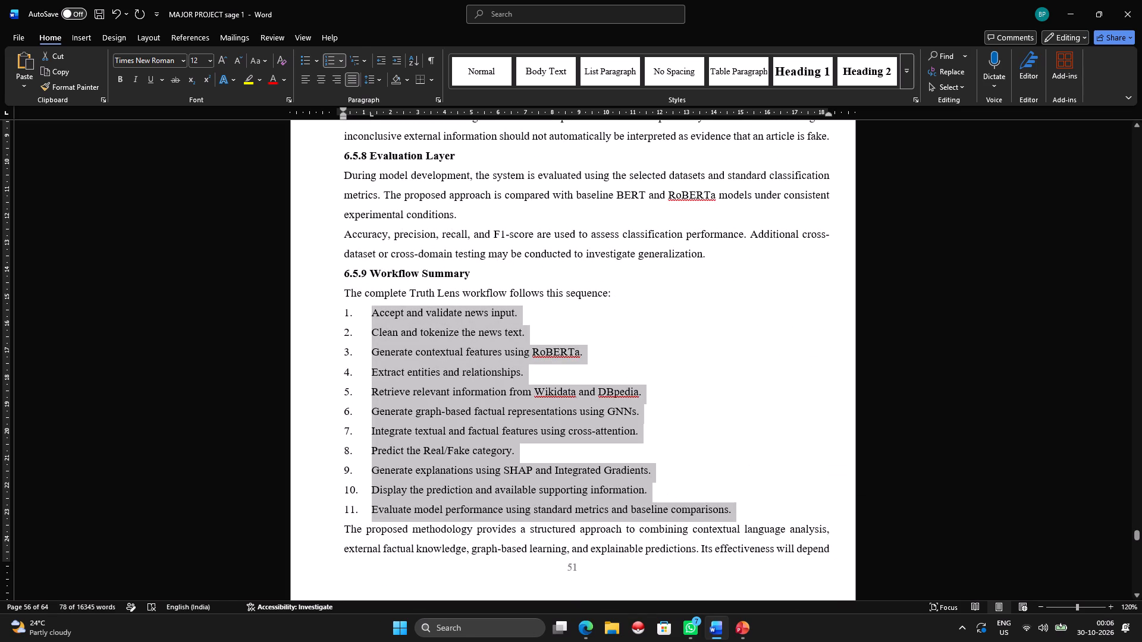
{"action": "left_click", "coordinate": [305, 59]}
{"action": "left_click", "coordinate": [559, 330]}
Align the 7.1 Conclusion heading with the body text's left margin and keep its title close to the number.
{"action": "scroll", "coordinate": [491, 386], "scroll_direction": "down", "scroll_amount": 2}
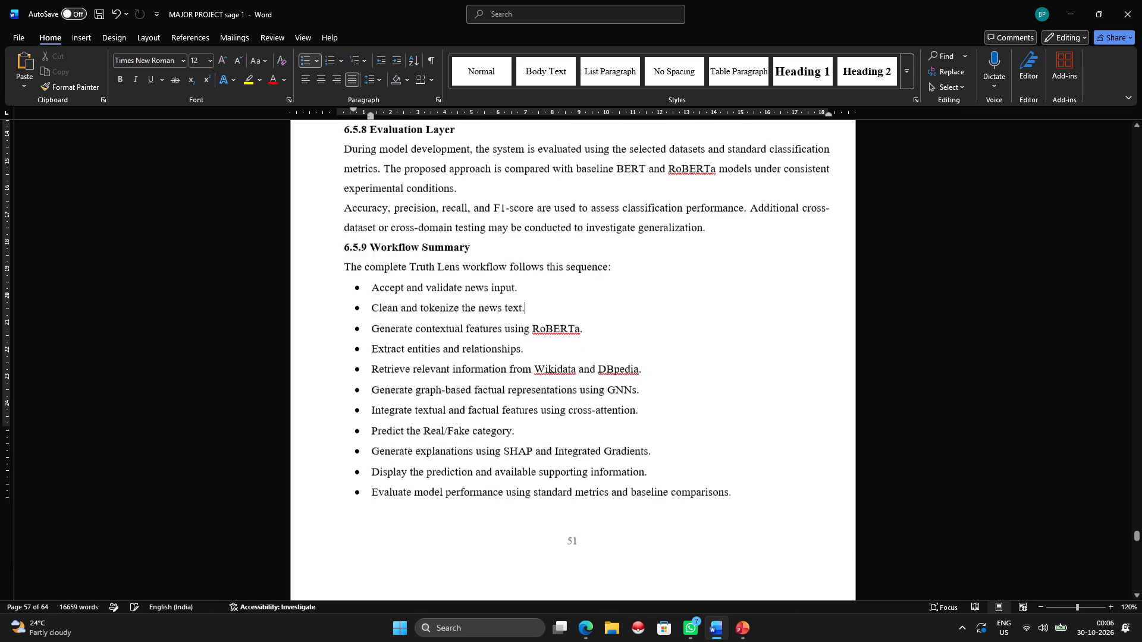
{"action": "scroll", "coordinate": [491, 388], "scroll_direction": "down", "scroll_amount": 9}
{"action": "scroll", "coordinate": [410, 392], "scroll_direction": "down", "scroll_amount": 3}
{"action": "scroll", "coordinate": [410, 392], "scroll_direction": "down", "scroll_amount": 19}
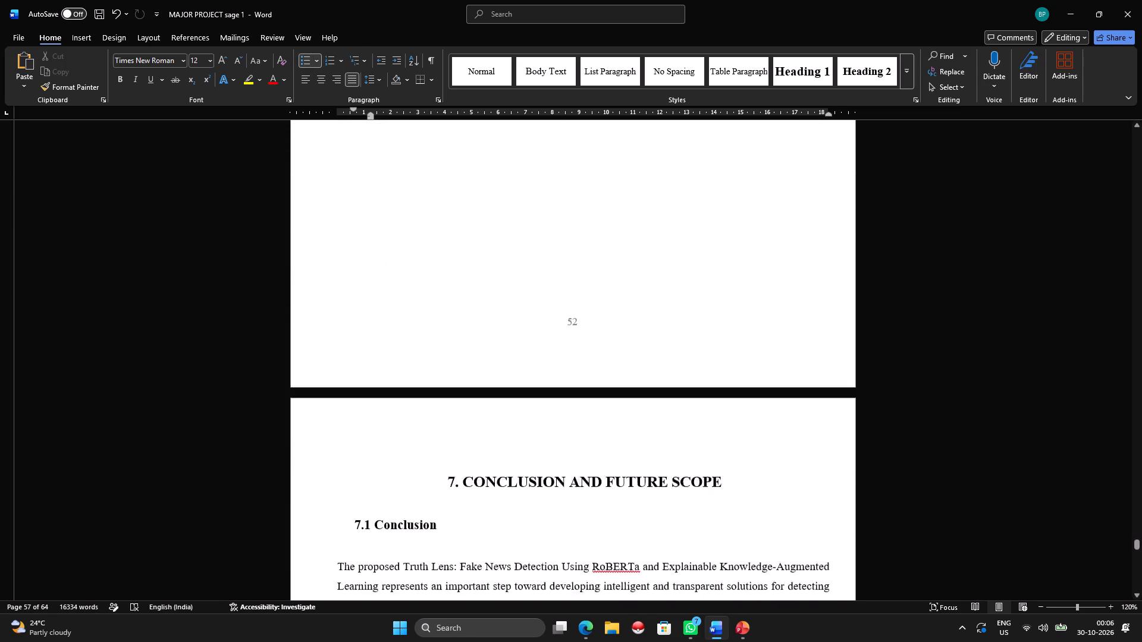
{"action": "scroll", "coordinate": [410, 391], "scroll_direction": "down", "scroll_amount": 5}
{"action": "scroll", "coordinate": [410, 383], "scroll_direction": "up", "scroll_amount": 1}
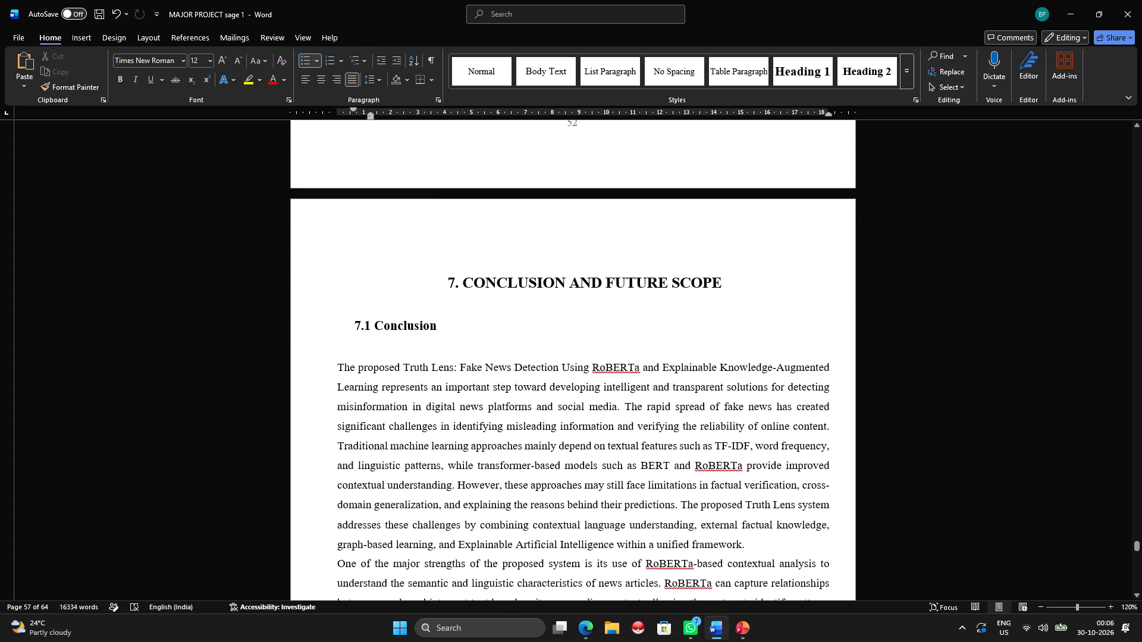
{"action": "left_click", "coordinate": [375, 317]}
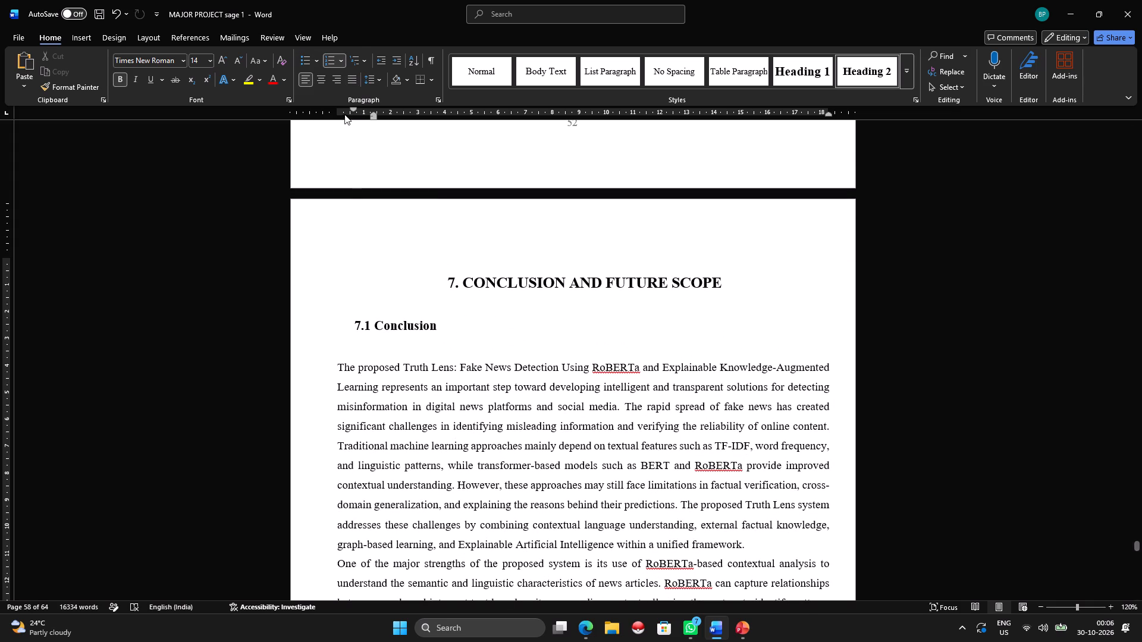
{"action": "left_click_drag", "start_coordinate": [353, 109], "coordinate": [335, 109]}
{"action": "left_click_drag", "start_coordinate": [374, 114], "coordinate": [354, 115]}
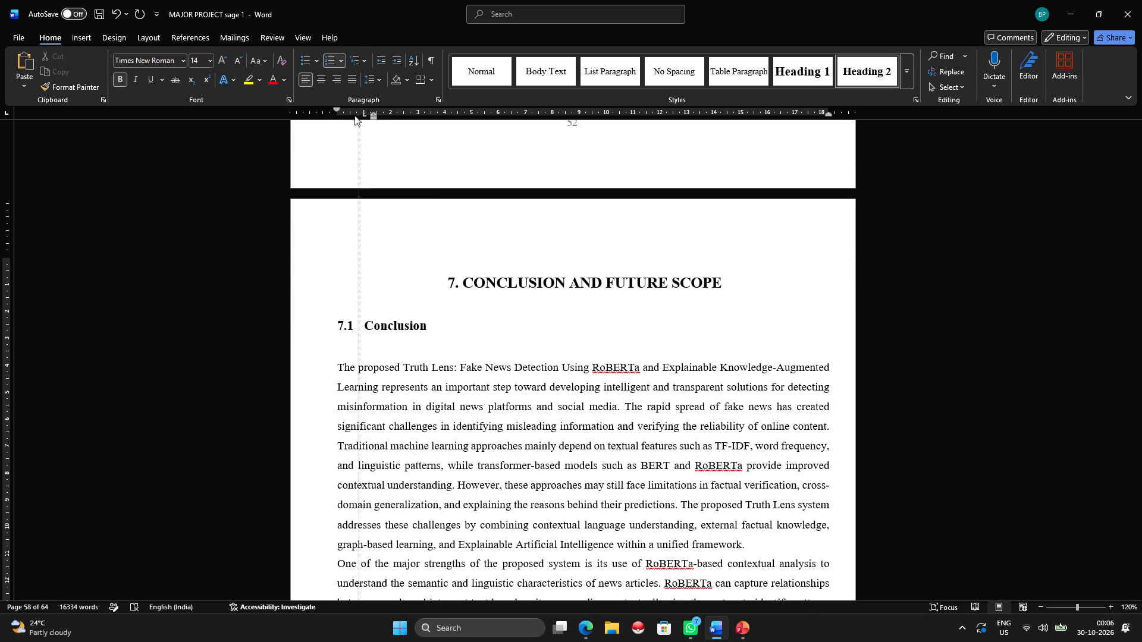
{"action": "left_click_drag", "start_coordinate": [354, 115], "coordinate": [358, 117]}
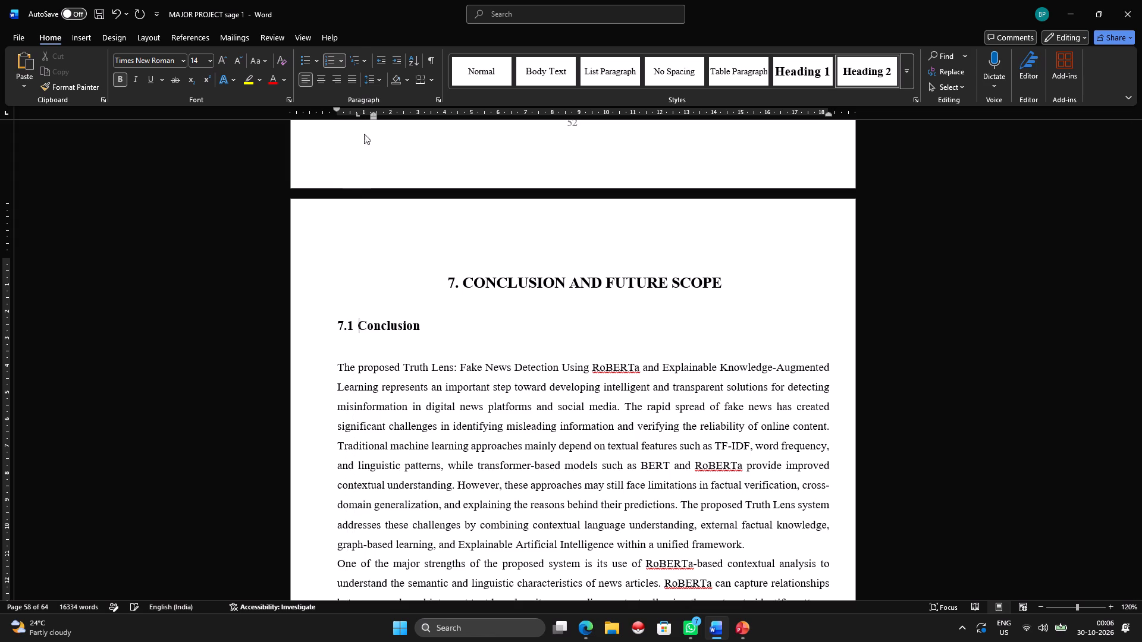
Select all body paragraphs of section 7.1 Conclusion and check their line spacing setting.
{"action": "left_click", "coordinate": [435, 362]}
{"action": "scroll", "coordinate": [379, 390], "scroll_direction": "down", "scroll_amount": 3}
{"action": "left_click_drag", "start_coordinate": [334, 263], "coordinate": [444, 383]}
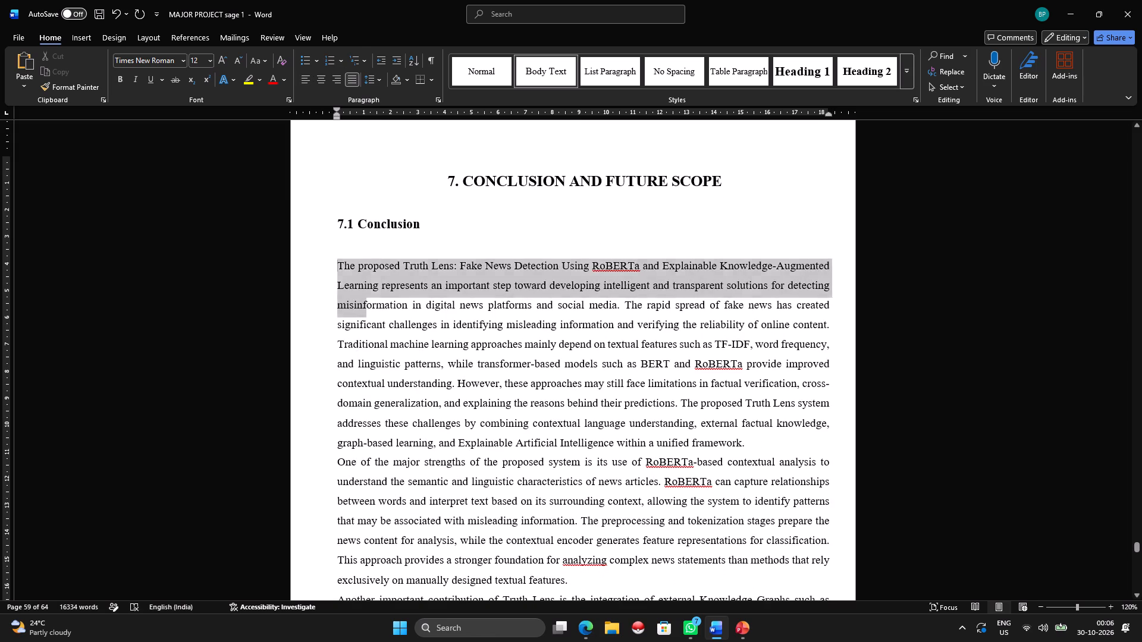
{"action": "left_click_drag", "start_coordinate": [444, 383], "coordinate": [696, 641]}
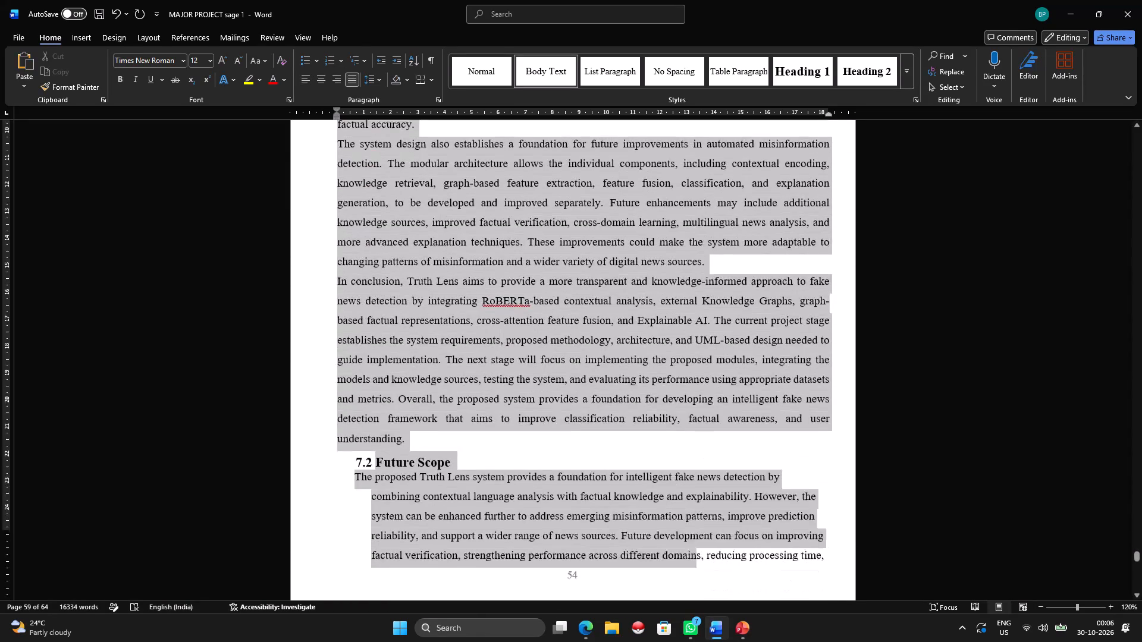
{"action": "left_click_drag", "start_coordinate": [696, 641], "coordinate": [711, 557]}
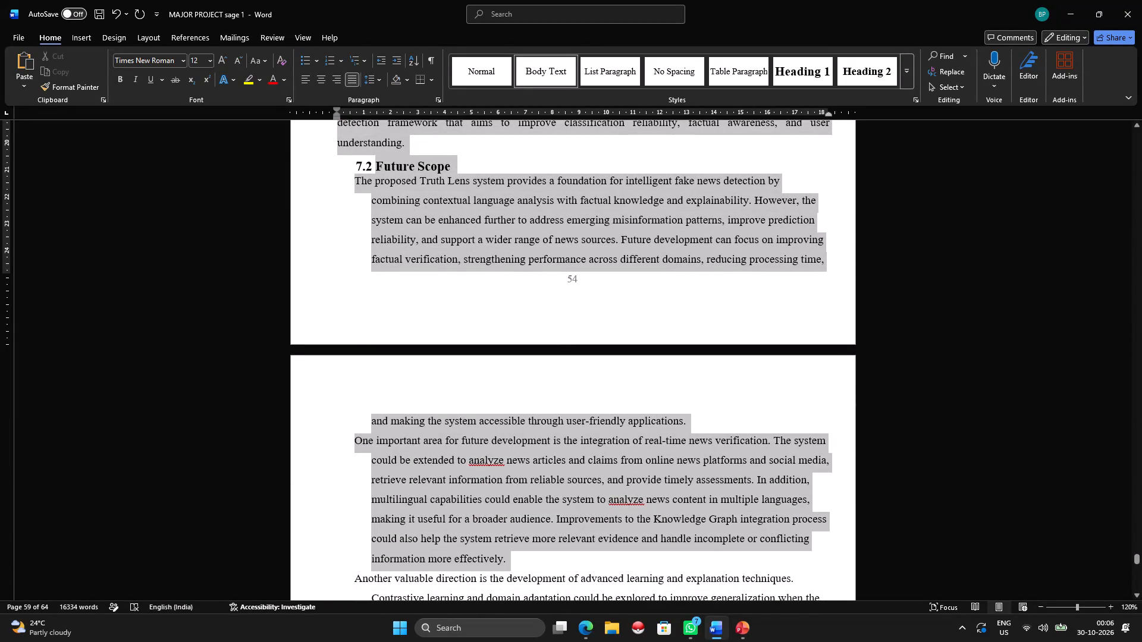
{"action": "left_click_drag", "start_coordinate": [711, 557], "coordinate": [711, 581]}
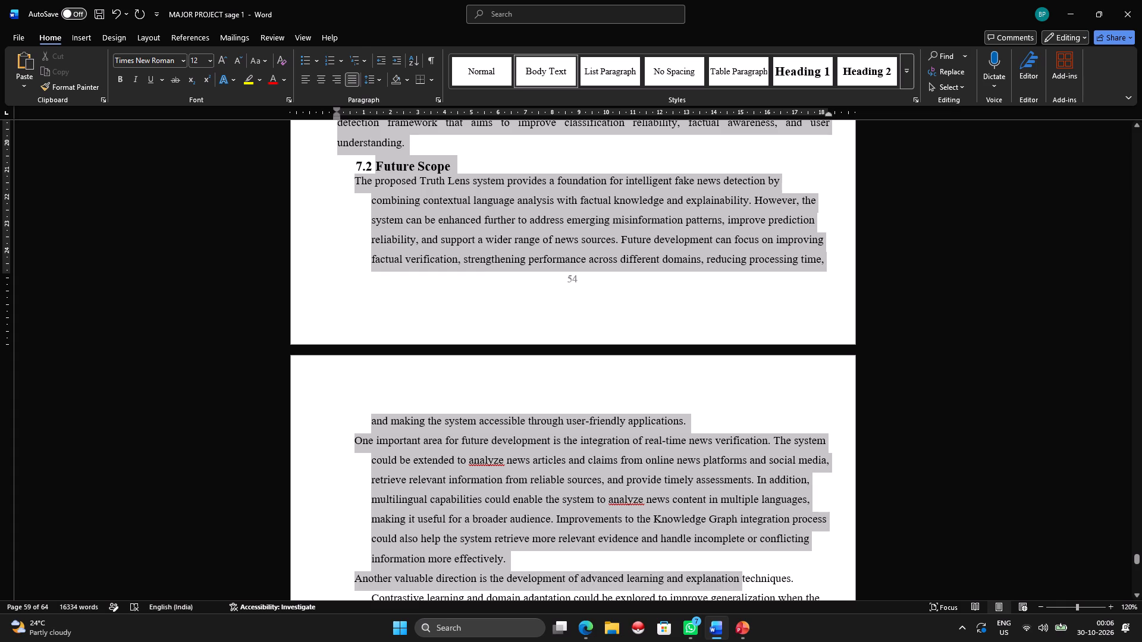
{"action": "left_click_drag", "start_coordinate": [711, 581], "coordinate": [628, 136]}
{"action": "scroll", "coordinate": [513, 292], "scroll_direction": "up", "scroll_amount": 3}
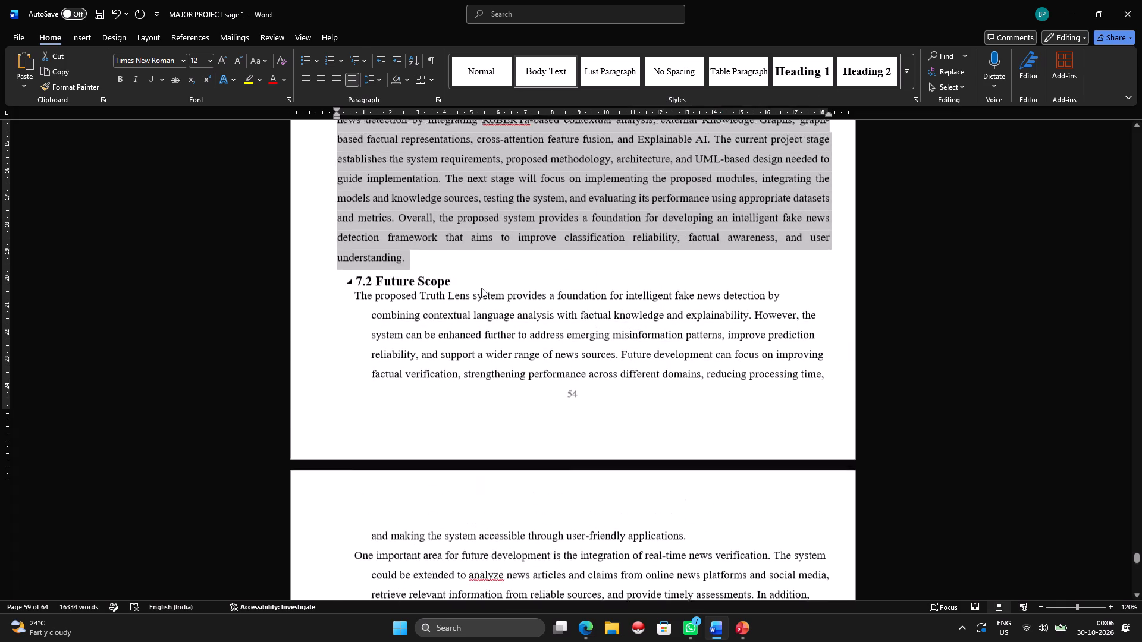
{"action": "scroll", "coordinate": [481, 288], "scroll_direction": "up", "scroll_amount": 3}
{"action": "left_click", "coordinate": [374, 75]}
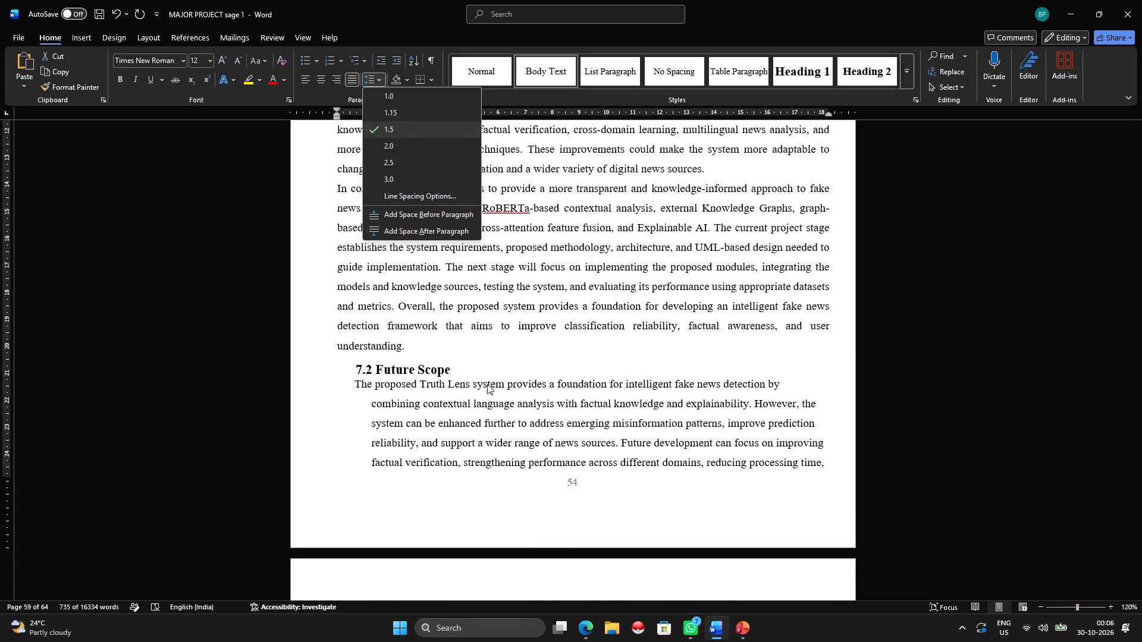
{"action": "left_click", "coordinate": [453, 353]}
Replace the blank line below the 7.1 Conclusion heading with paragraph spacing after the heading.
{"action": "scroll", "coordinate": [437, 373], "scroll_direction": "up", "scroll_amount": 20}
{"action": "scroll", "coordinate": [437, 373], "scroll_direction": "up", "scroll_amount": 5}
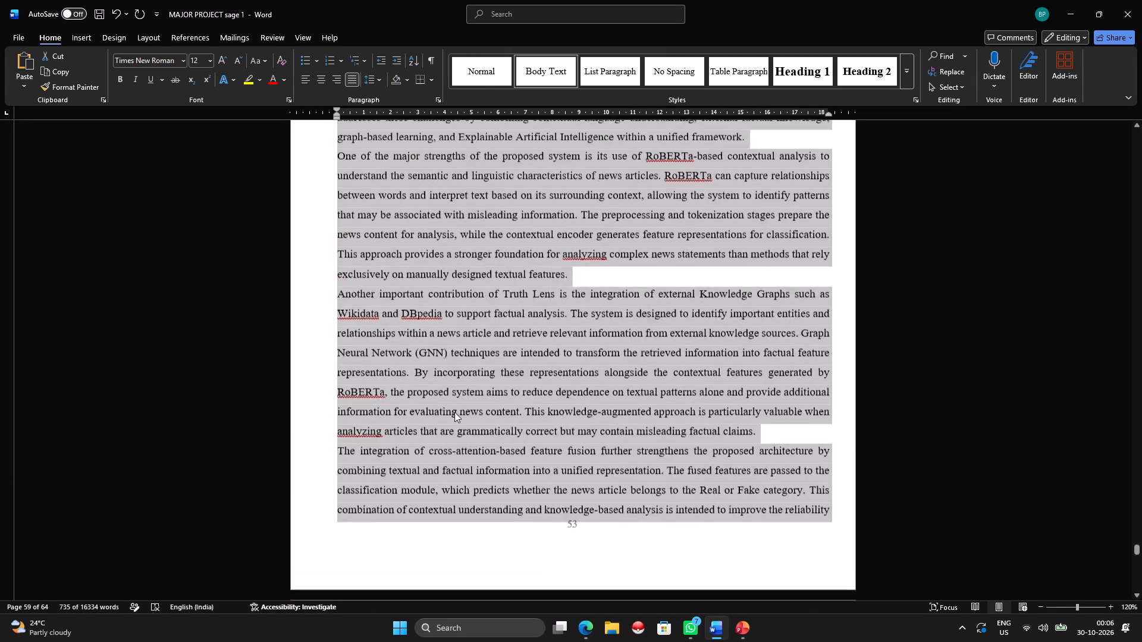
{"action": "scroll", "coordinate": [454, 412], "scroll_direction": "up", "scroll_amount": 10}
{"action": "left_click", "coordinate": [368, 266]}
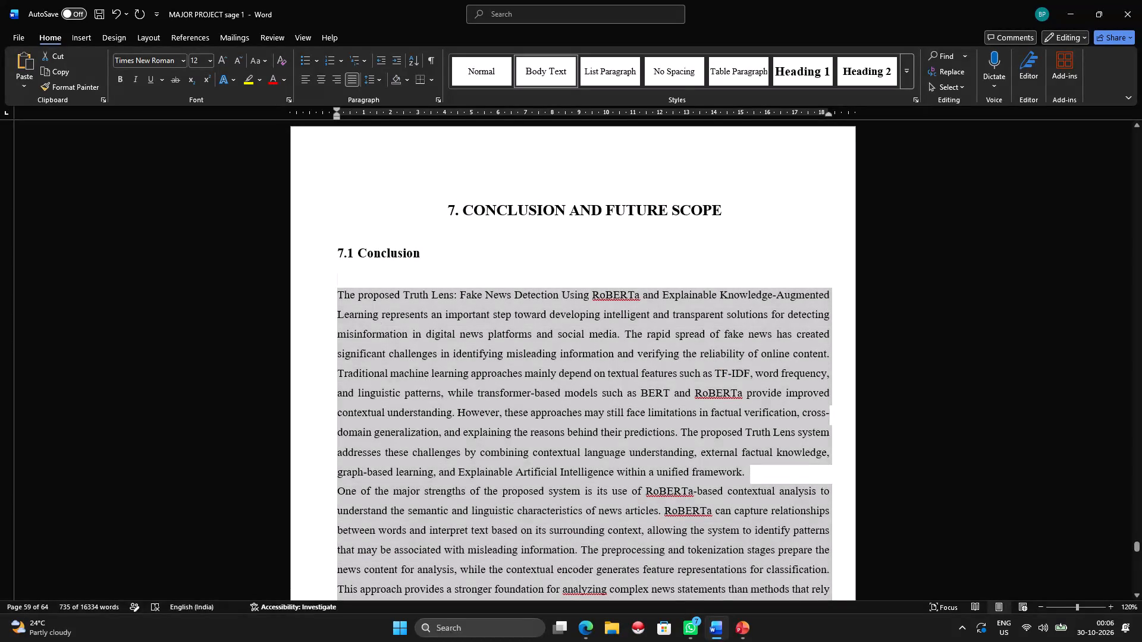
{"action": "key", "text": "BackSpace"}
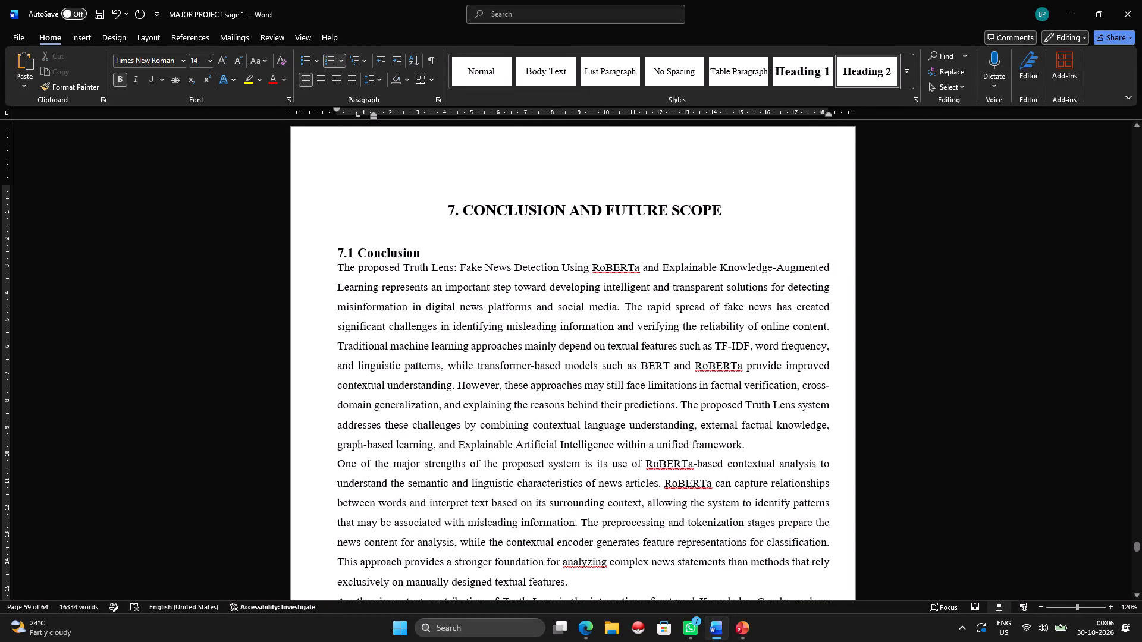
{"action": "left_click", "coordinate": [382, 80]}
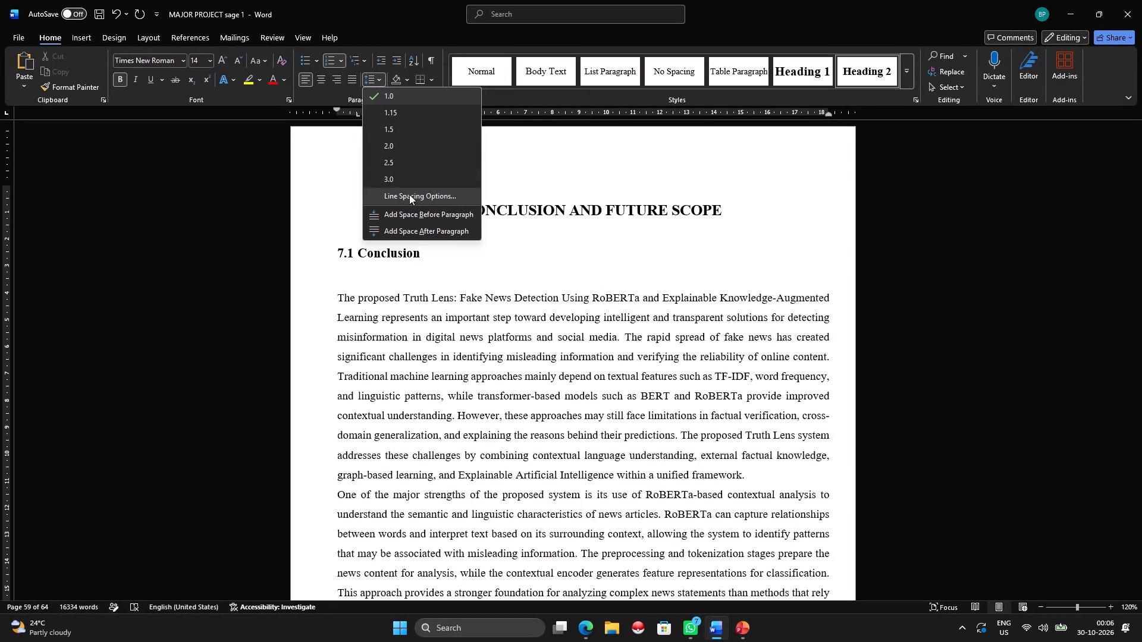
{"action": "left_click", "coordinate": [432, 229]}
{"action": "left_click", "coordinate": [432, 267]}
Align the 7.2 Future Scope heading with the body text's left margin and keep its title close to the number.
{"action": "scroll", "coordinate": [412, 318], "scroll_direction": "down", "scroll_amount": 7}
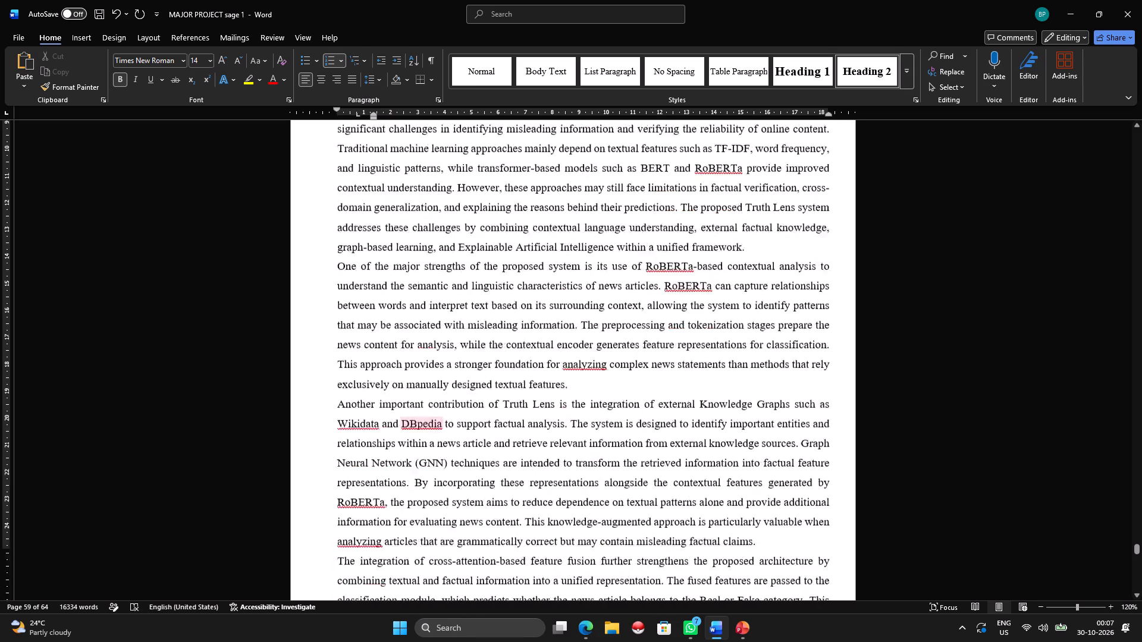
{"action": "scroll", "coordinate": [412, 330], "scroll_direction": "down", "scroll_amount": 20}
{"action": "scroll", "coordinate": [412, 330], "scroll_direction": "down", "scroll_amount": 9}
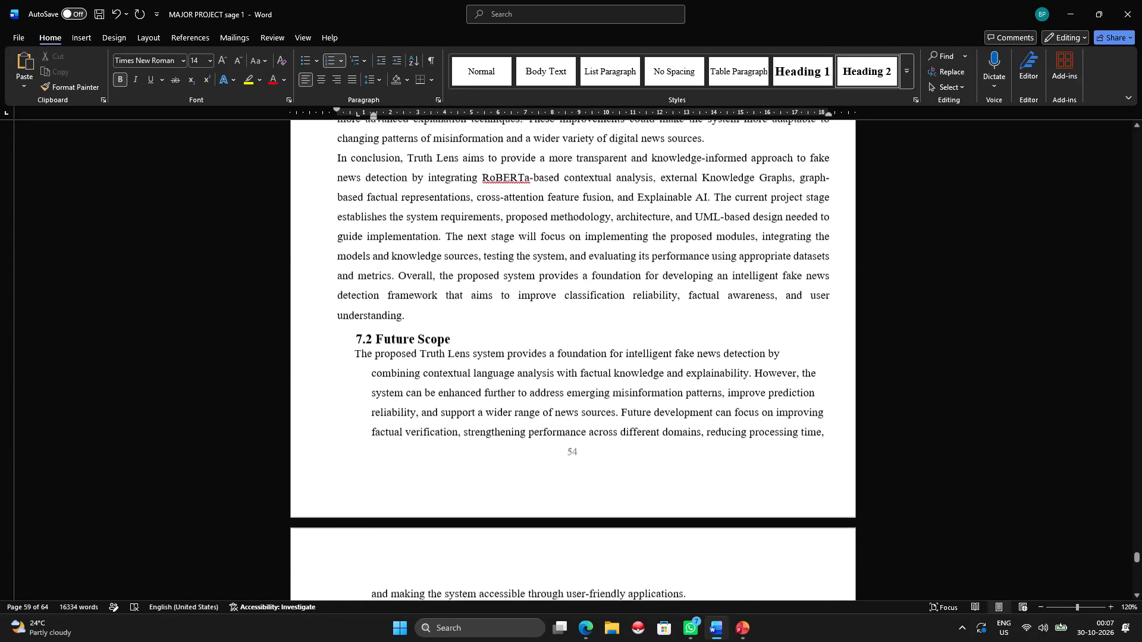
{"action": "left_click", "coordinate": [352, 336]}
{"action": "left_click", "coordinate": [350, 411]}
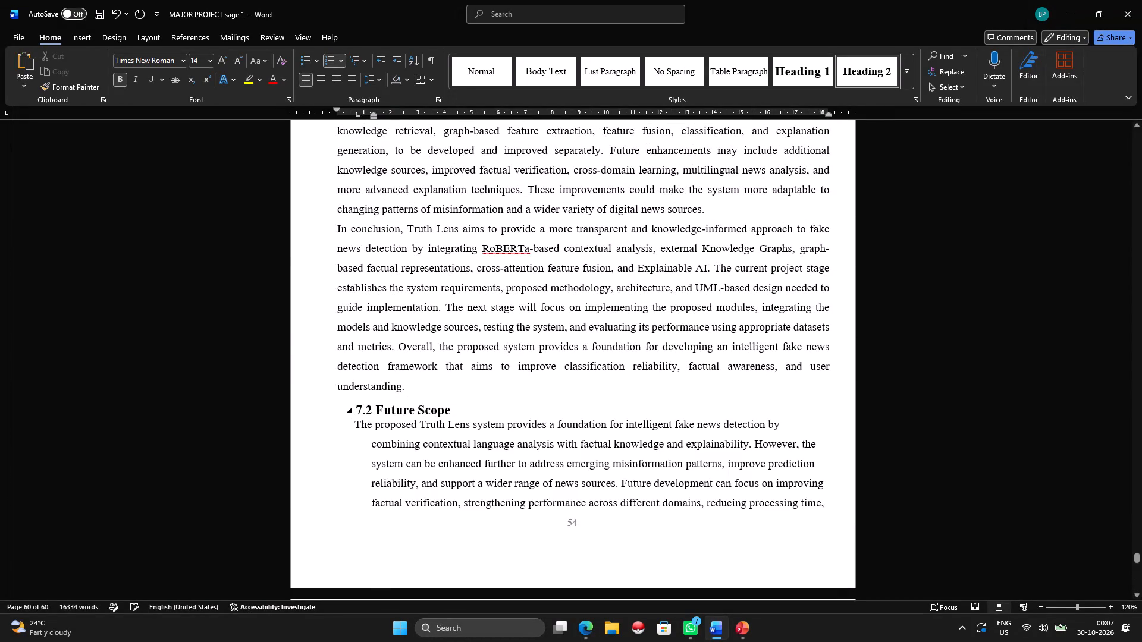
{"action": "left_click", "coordinate": [356, 411]}
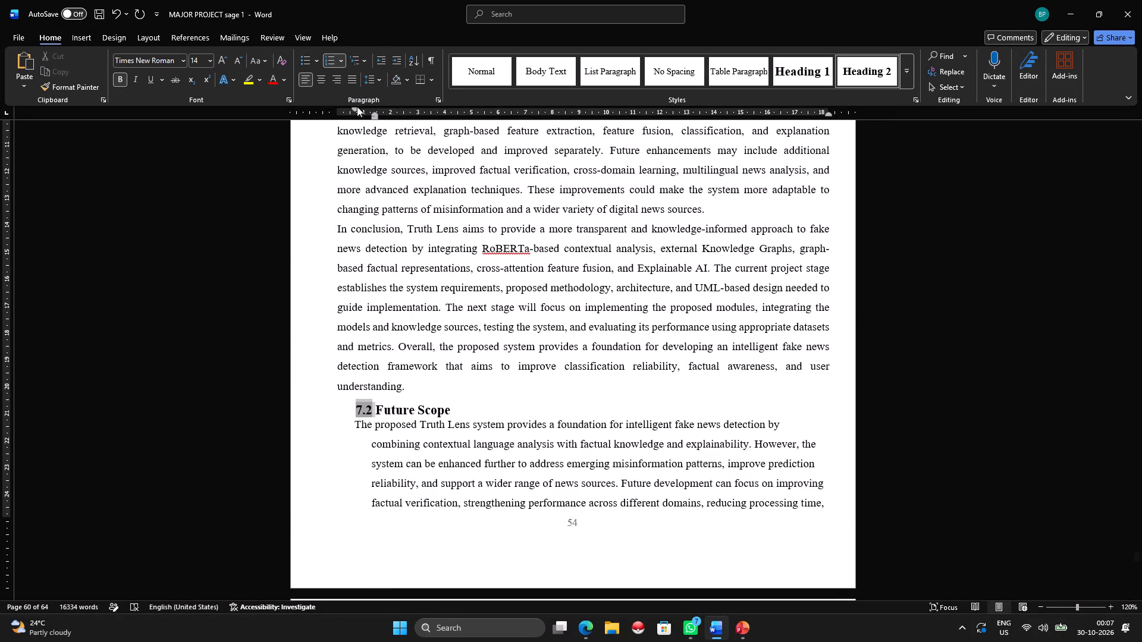
{"action": "left_click_drag", "start_coordinate": [356, 108], "coordinate": [337, 108]}
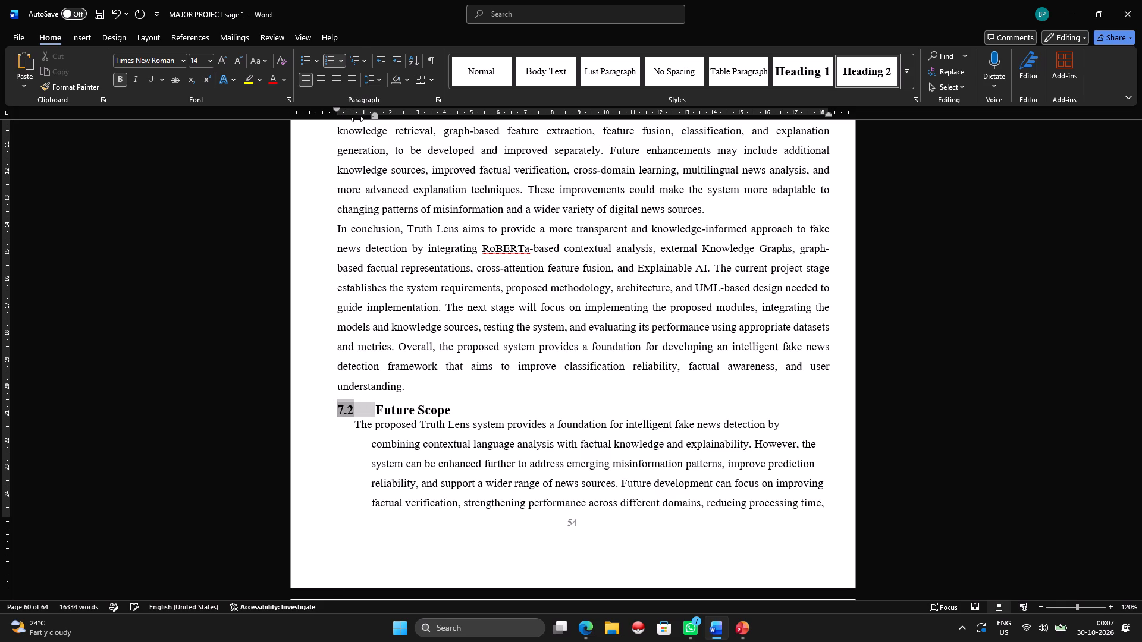
{"action": "left_click_drag", "start_coordinate": [375, 113], "coordinate": [355, 113]}
Remove the first-line and hanging indents from the first paragraph of section 7.2 so all its lines start at the left margin.
{"action": "left_click", "coordinate": [360, 426]}
{"action": "left_click", "coordinate": [357, 425]}
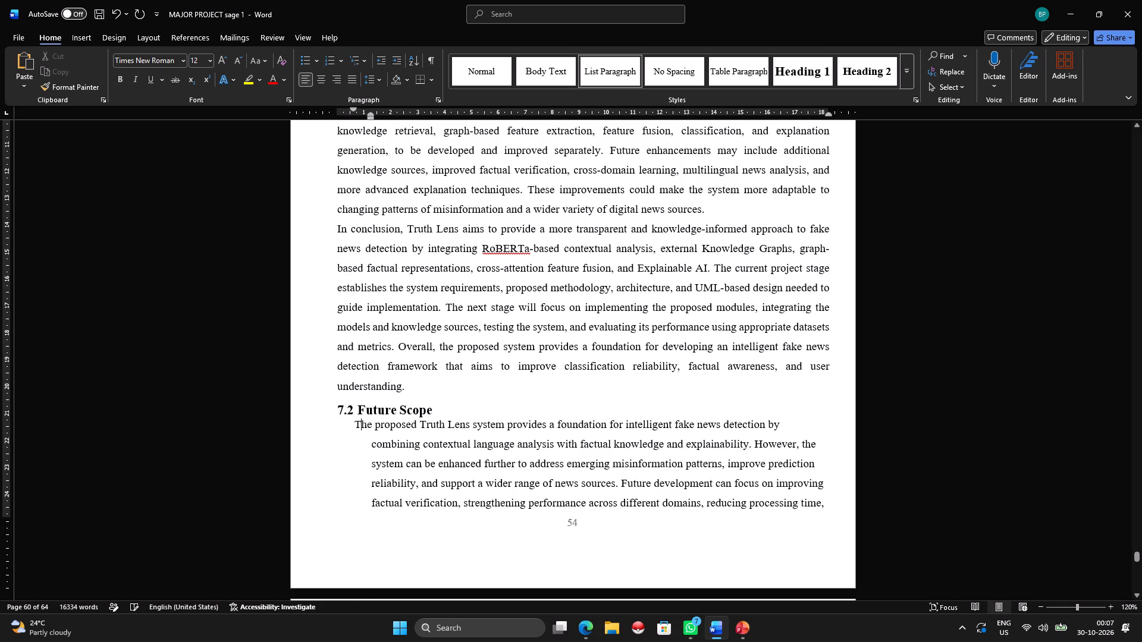
{"action": "left_click_drag", "start_coordinate": [353, 106], "coordinate": [344, 108]}
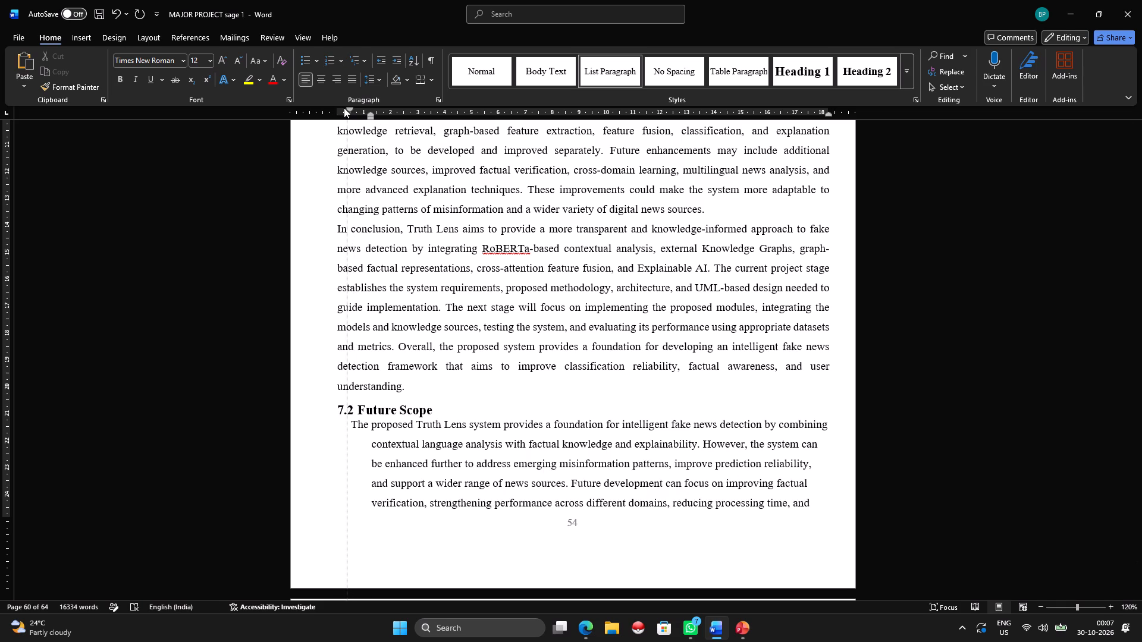
{"action": "left_click_drag", "start_coordinate": [344, 108], "coordinate": [336, 110]}
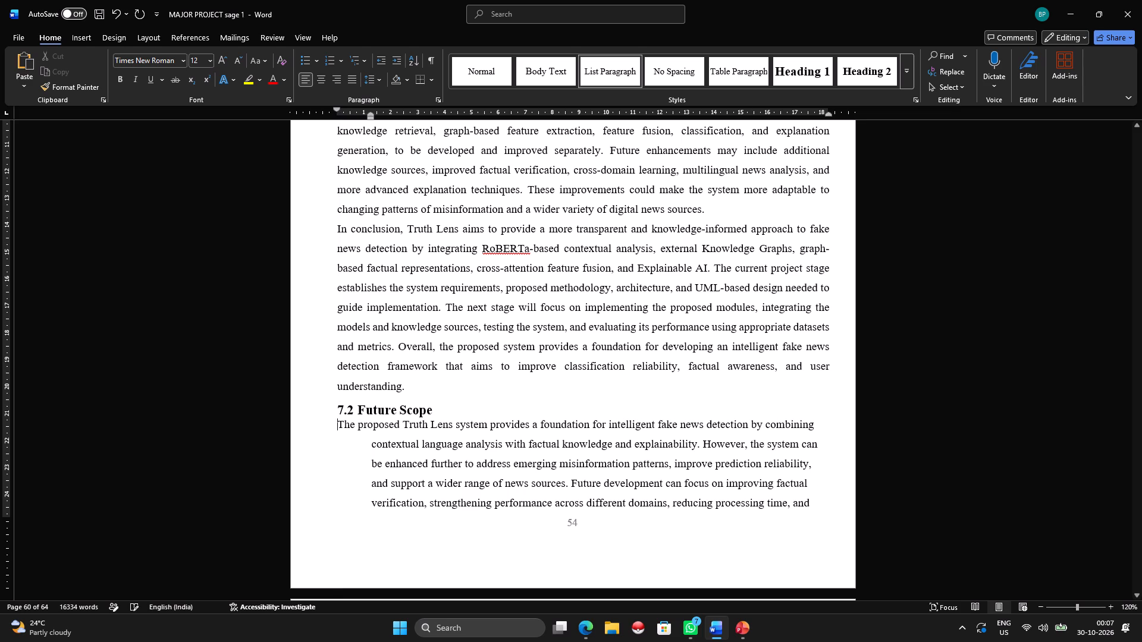
{"action": "left_click_drag", "start_coordinate": [368, 114], "coordinate": [357, 114]}
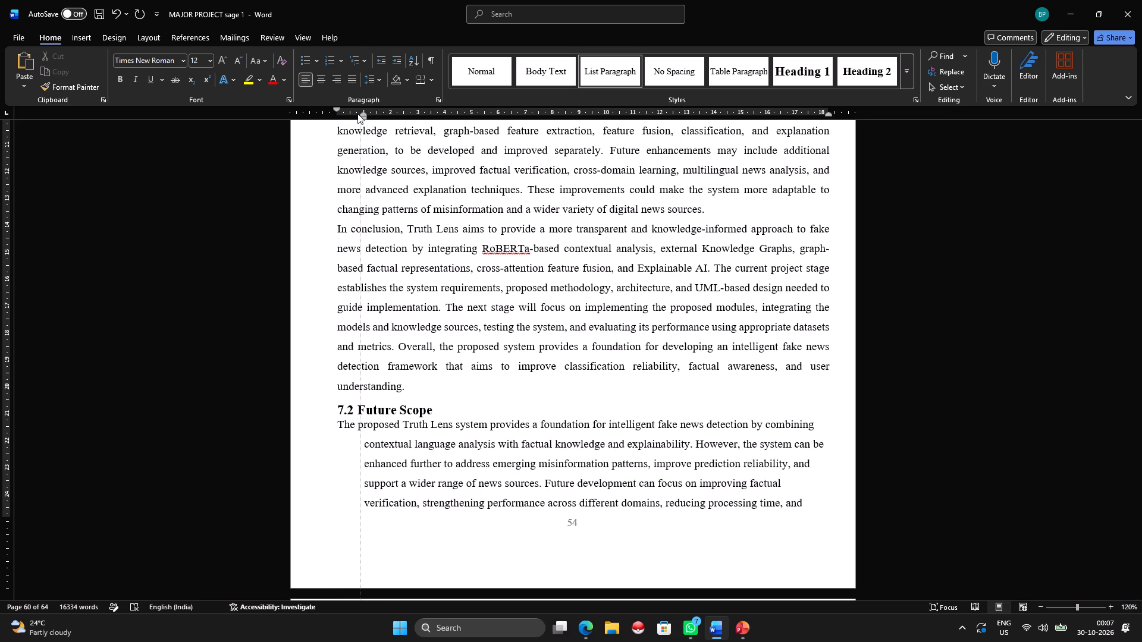
{"action": "left_click_drag", "start_coordinate": [357, 114], "coordinate": [336, 114]}
Remove the first-line and hanging indents from all remaining text of section 7.2, from "One important area" through the closing paragraph.
{"action": "scroll", "coordinate": [471, 382], "scroll_direction": "down", "scroll_amount": 3}
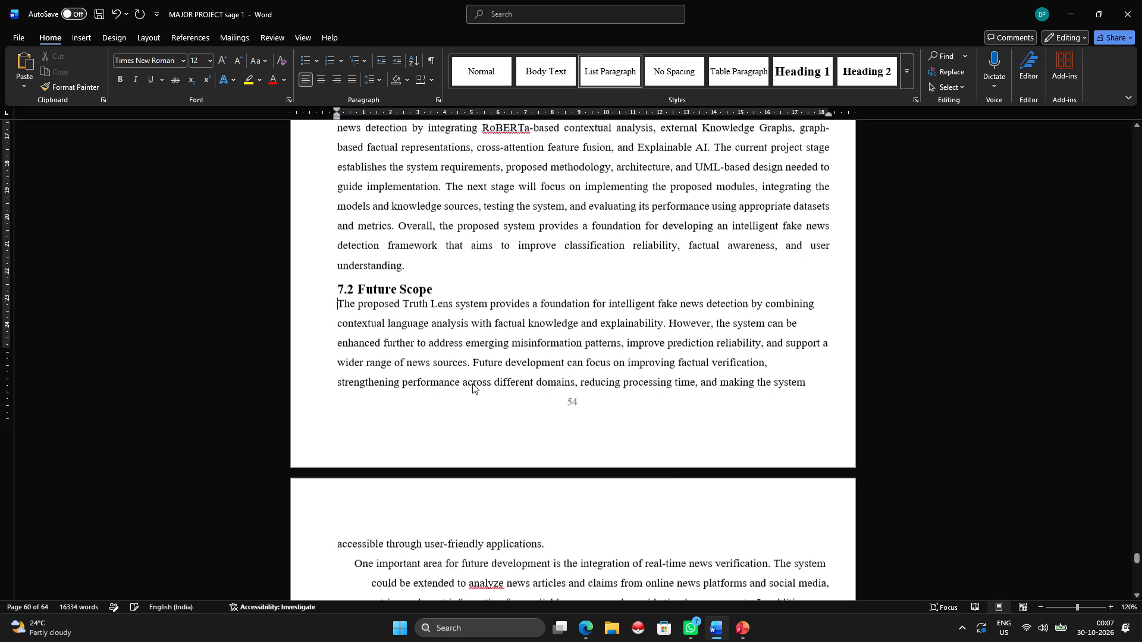
{"action": "scroll", "coordinate": [472, 383], "scroll_direction": "down", "scroll_amount": 6}
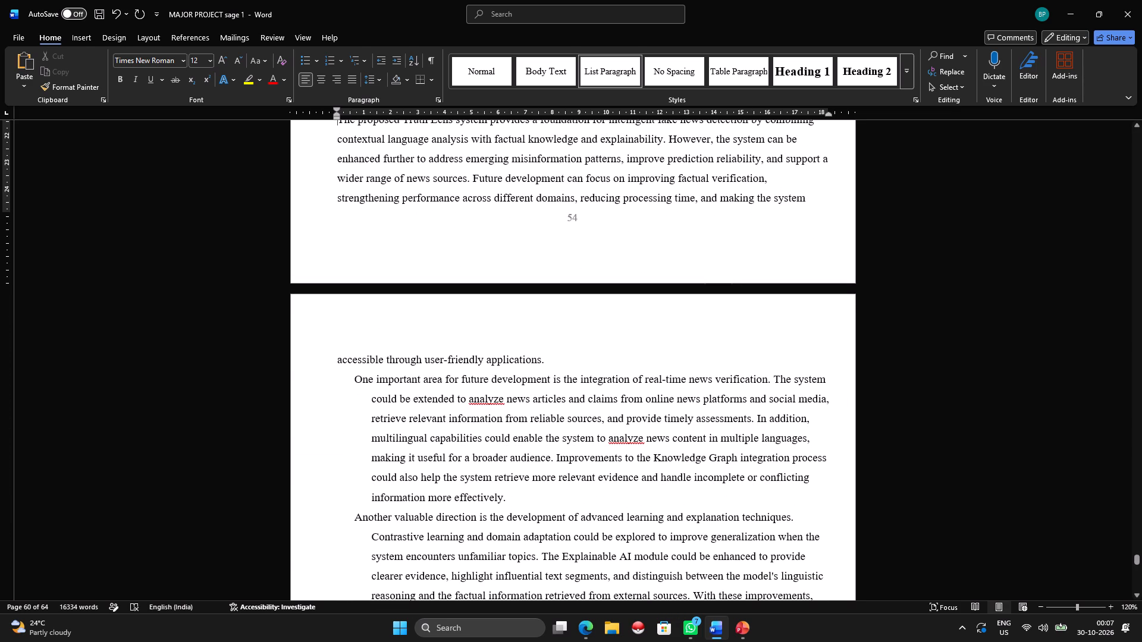
{"action": "left_click_drag", "start_coordinate": [350, 380], "coordinate": [419, 635]}
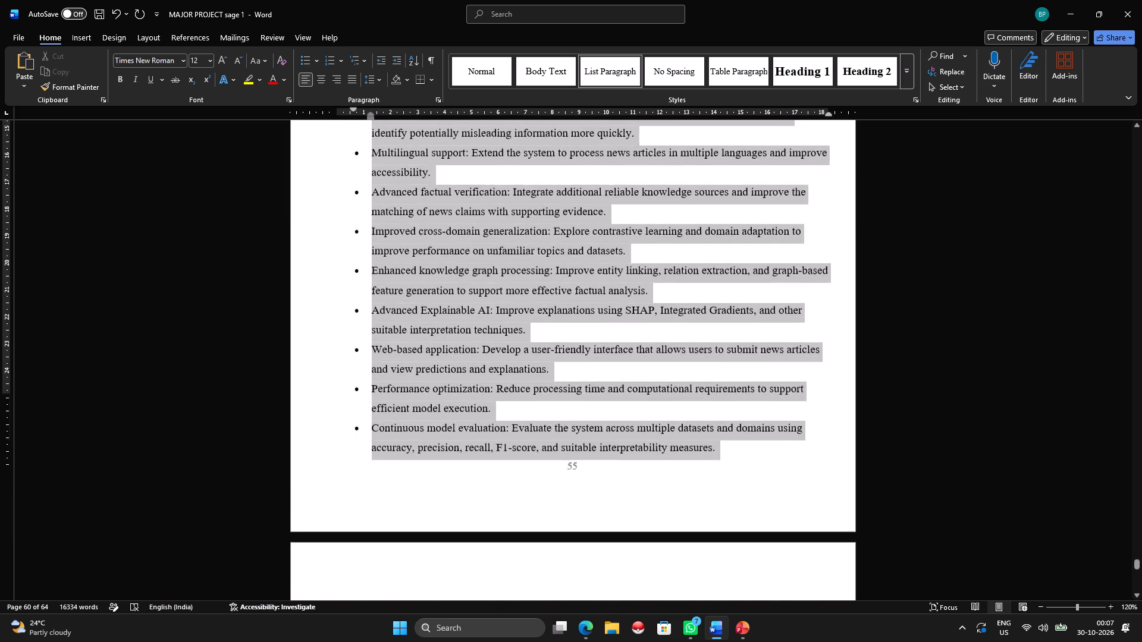
{"action": "left_click_drag", "start_coordinate": [419, 635], "coordinate": [625, 367]}
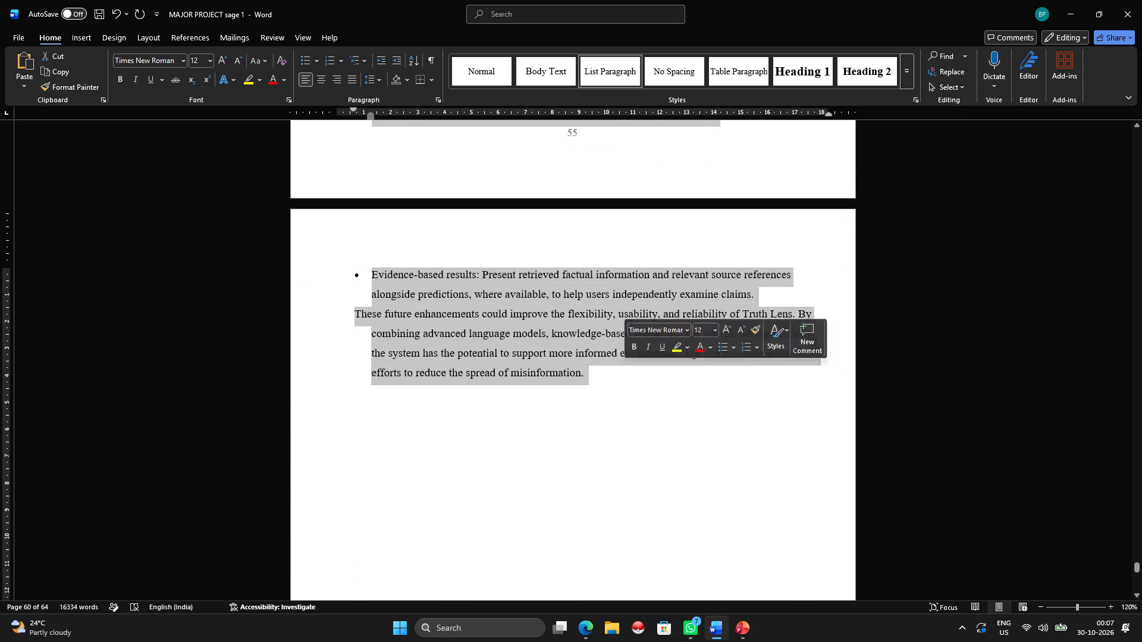
{"action": "scroll", "coordinate": [441, 471], "scroll_direction": "up", "scroll_amount": 20}
{"action": "scroll", "coordinate": [441, 471], "scroll_direction": "up", "scroll_amount": 5}
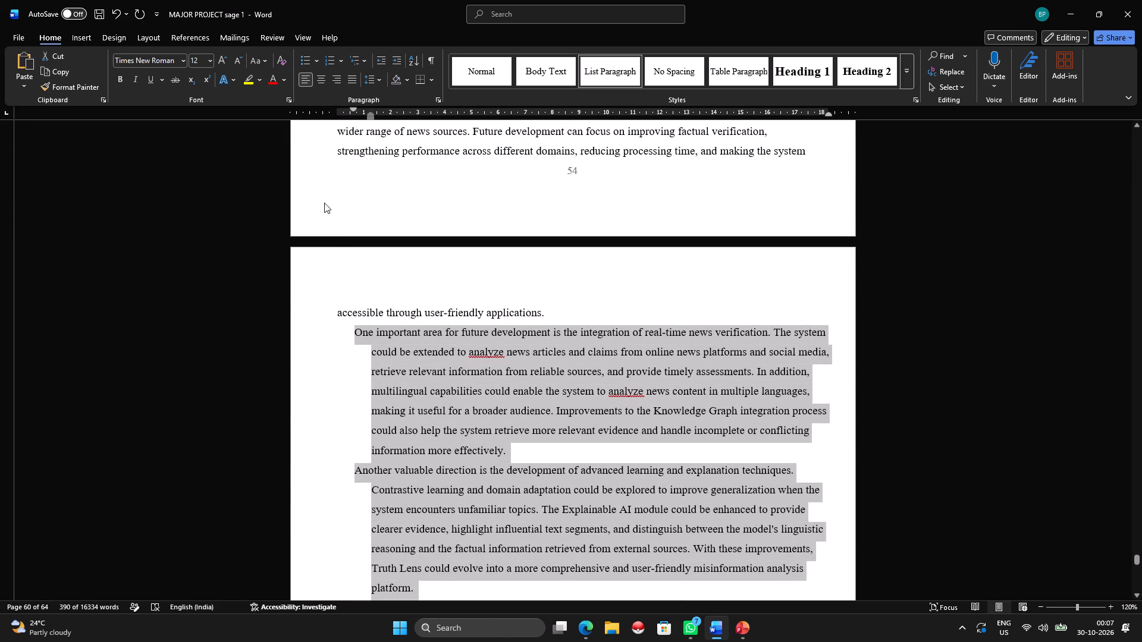
{"action": "left_click_drag", "start_coordinate": [352, 107], "coordinate": [339, 107]}
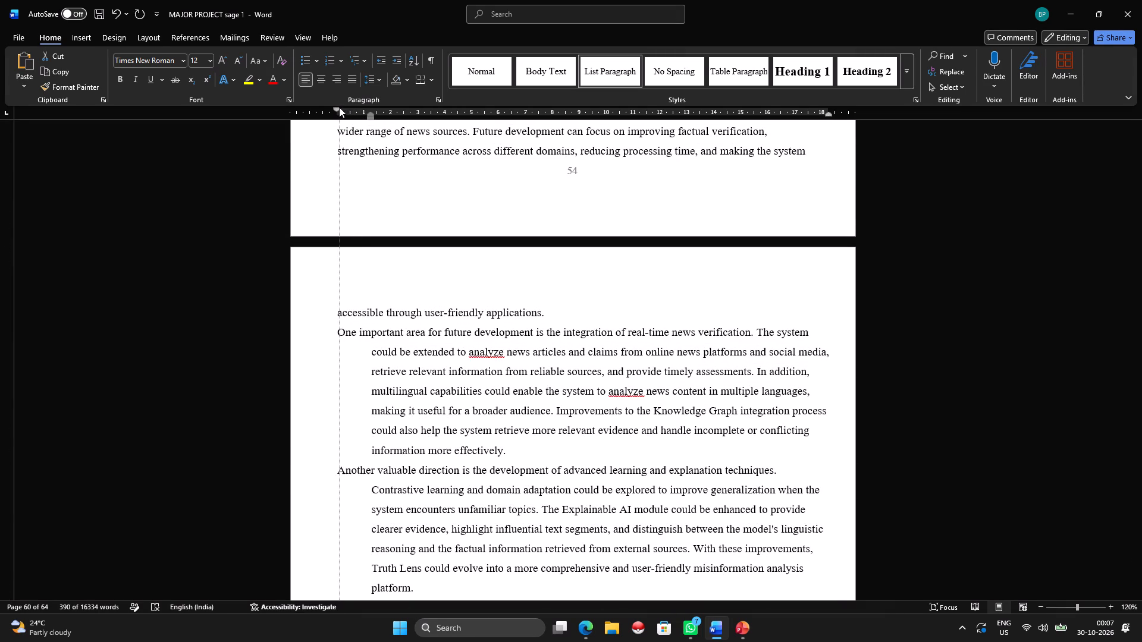
{"action": "left_click_drag", "start_coordinate": [339, 107], "coordinate": [338, 107]}
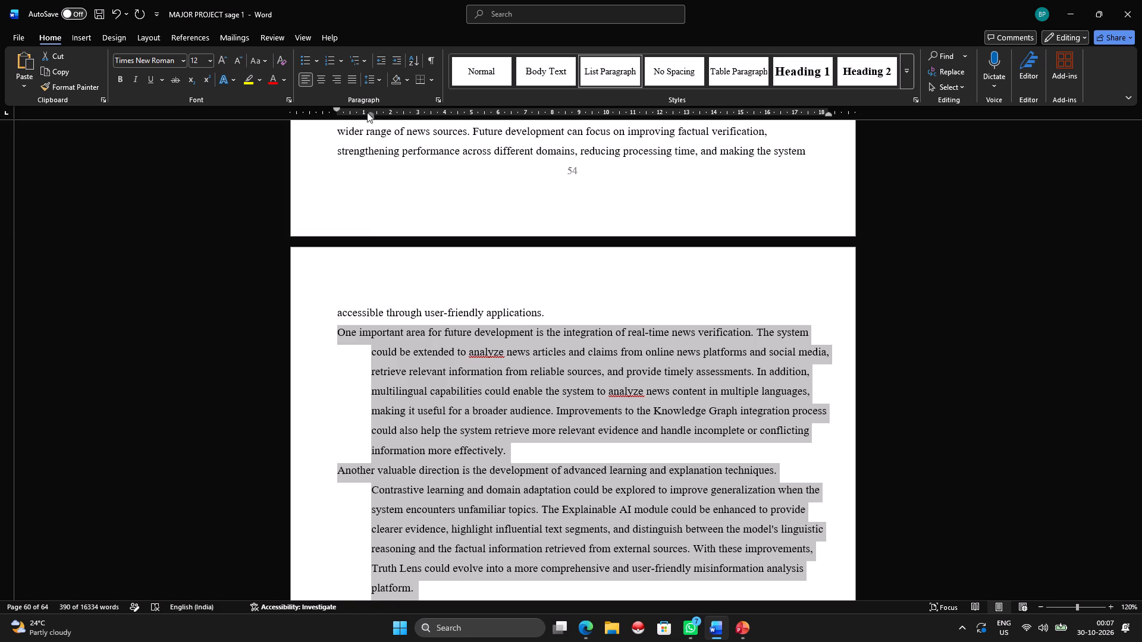
{"action": "left_click_drag", "start_coordinate": [370, 112], "coordinate": [340, 112]}
{"action": "left_click", "coordinate": [410, 440]}
Reapply the bullets to the future enhancements list, from "Real-time fake news detection" to "Evidence-based results", to restore its list indentation.
{"action": "scroll", "coordinate": [404, 464], "scroll_direction": "down", "scroll_amount": 3}
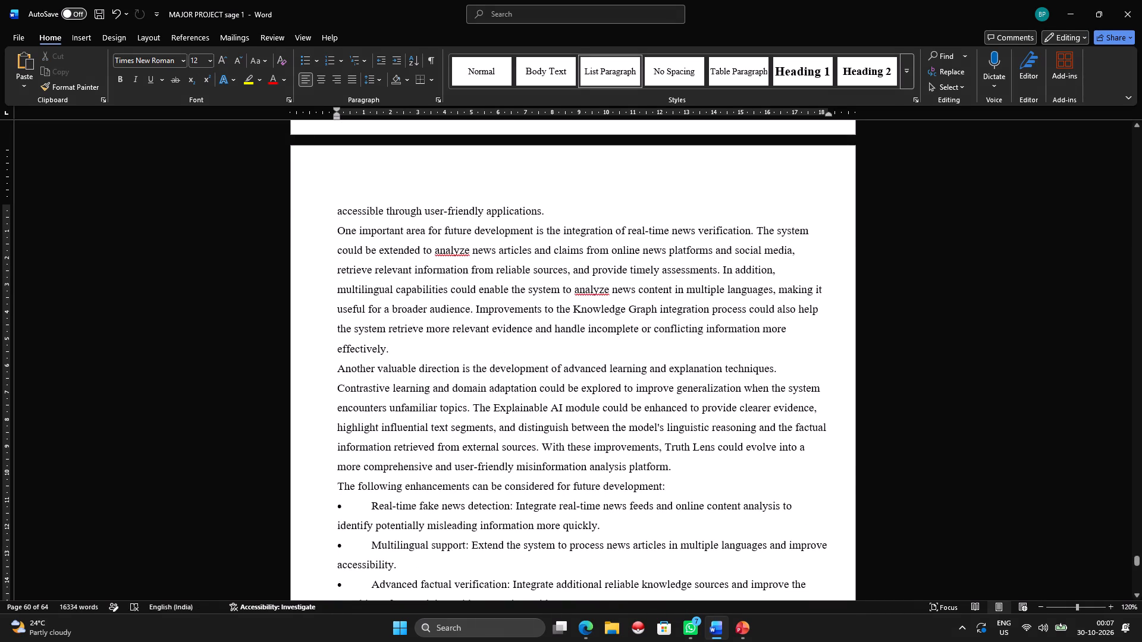
{"action": "scroll", "coordinate": [404, 464], "scroll_direction": "down", "scroll_amount": 7}
{"action": "scroll", "coordinate": [399, 409], "scroll_direction": "down", "scroll_amount": 1}
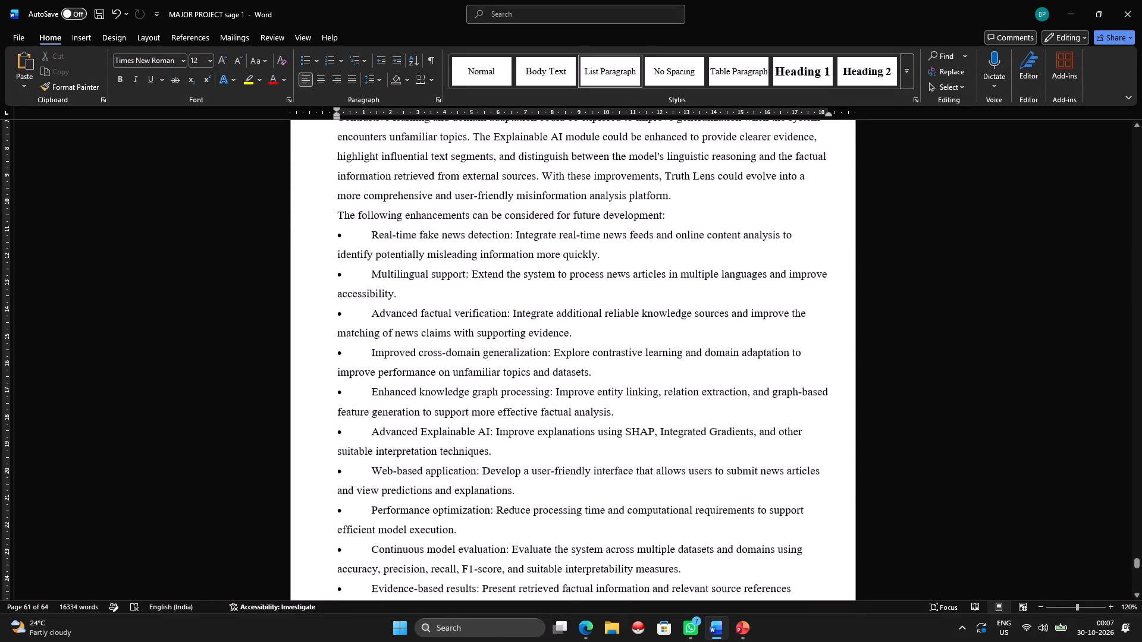
{"action": "left_click_drag", "start_coordinate": [371, 235], "coordinate": [396, 268]}
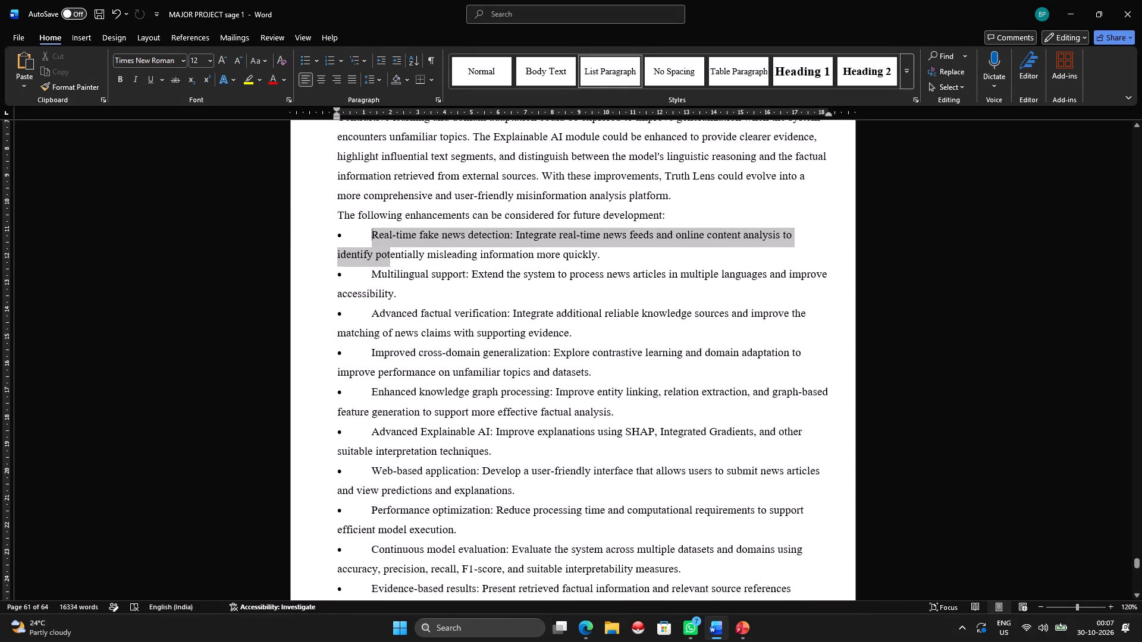
{"action": "left_click_drag", "start_coordinate": [396, 268], "coordinate": [529, 576]}
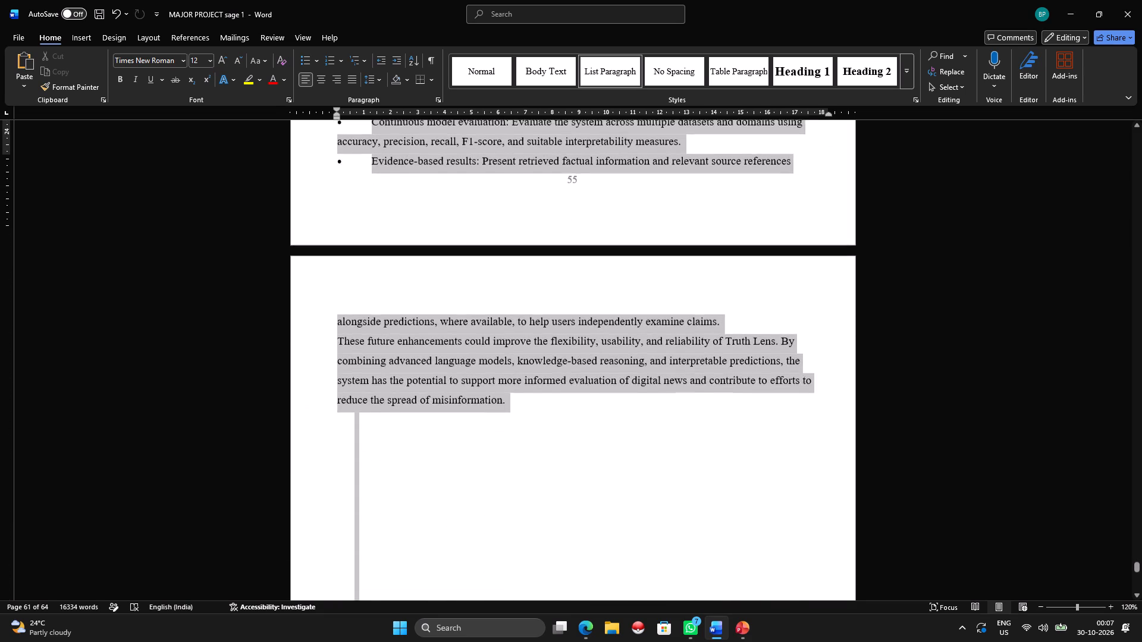
{"action": "left_click_drag", "start_coordinate": [529, 576], "coordinate": [640, 290]}
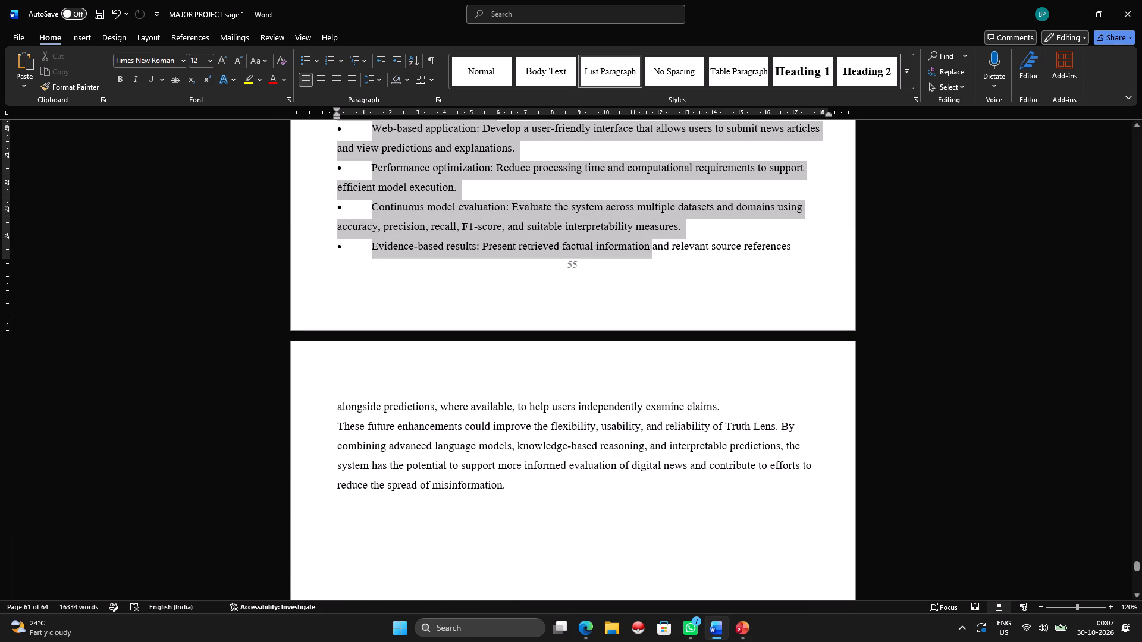
{"action": "left_click_drag", "start_coordinate": [640, 290], "coordinate": [723, 398]}
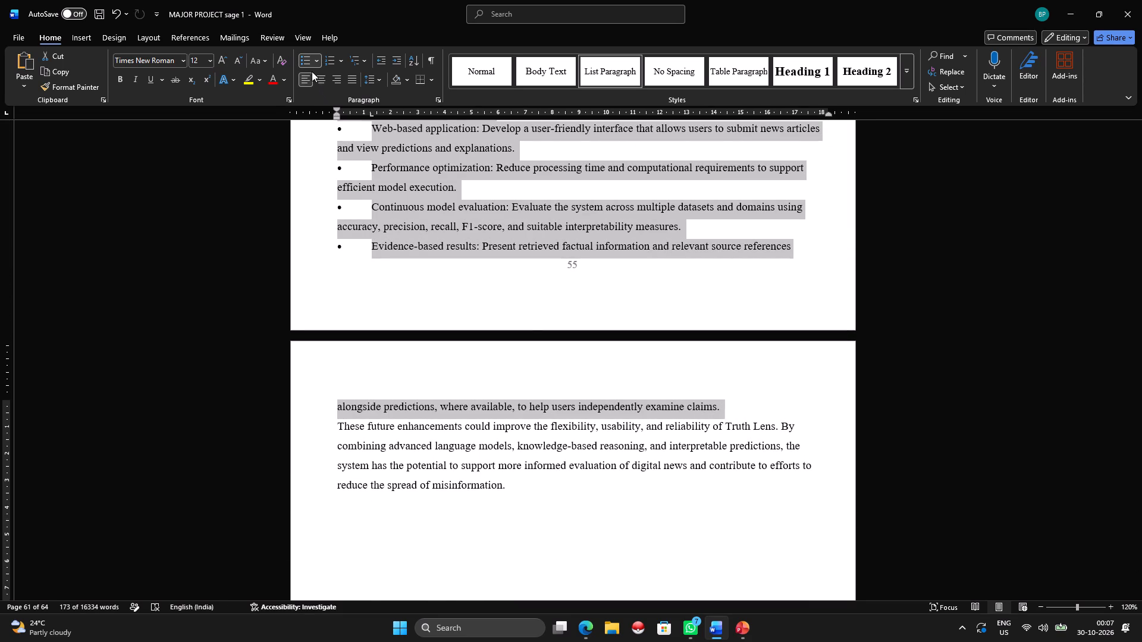
{"action": "left_click", "coordinate": [306, 63]}
{"action": "left_click", "coordinate": [306, 63]}
{"action": "scroll", "coordinate": [349, 263], "scroll_direction": "up", "scroll_amount": 2}
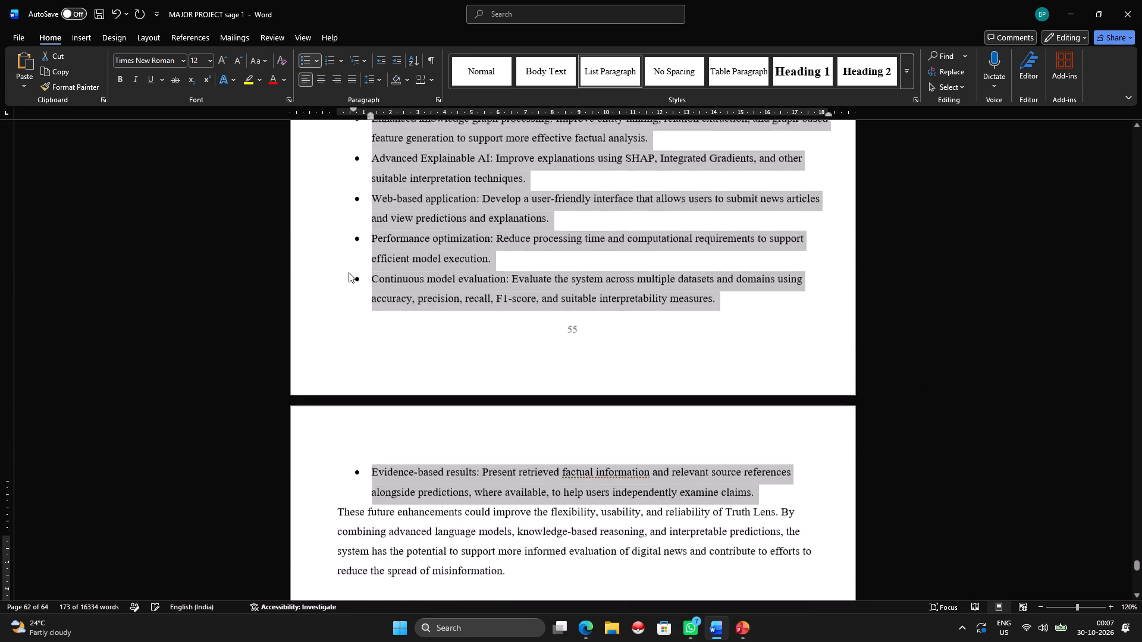
{"action": "scroll", "coordinate": [349, 272], "scroll_direction": "up", "scroll_amount": 12}
{"action": "left_click", "coordinate": [510, 364]}
Check the line spacing setting of the "One important area" paragraph in section 7.2.
{"action": "scroll", "coordinate": [446, 418], "scroll_direction": "up", "scroll_amount": 8}
{"action": "left_click", "coordinate": [448, 399]}
{"action": "left_click", "coordinate": [382, 77]}
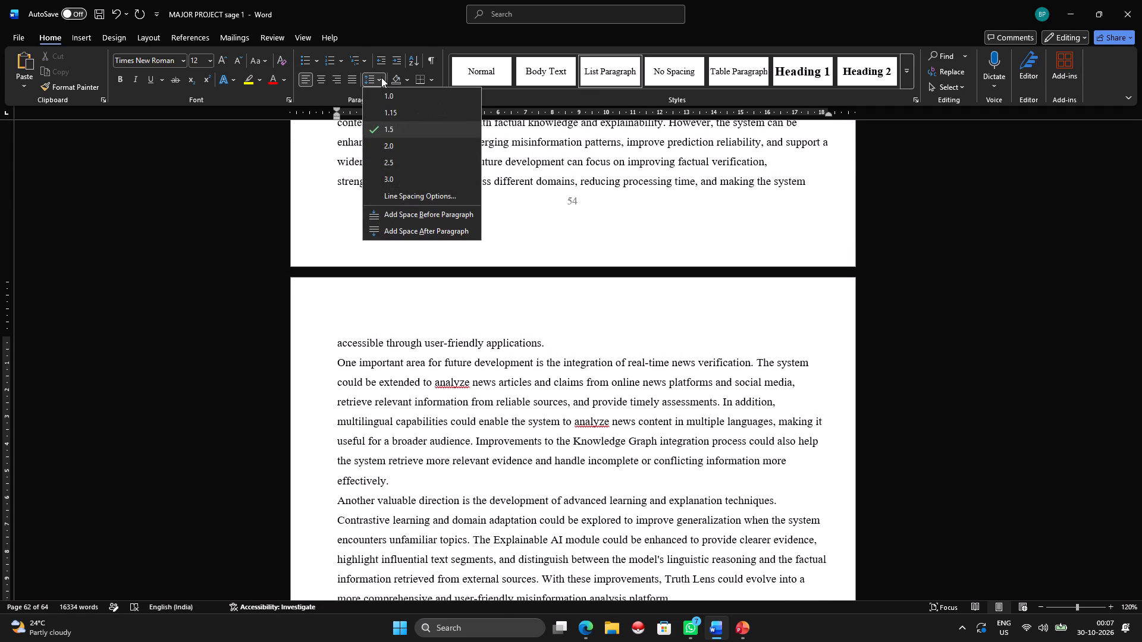
{"action": "left_click", "coordinate": [449, 390]}
Review the layout of section 7.2 and the References pages through to the end of the document.
{"action": "scroll", "coordinate": [407, 402], "scroll_direction": "up", "scroll_amount": 4}
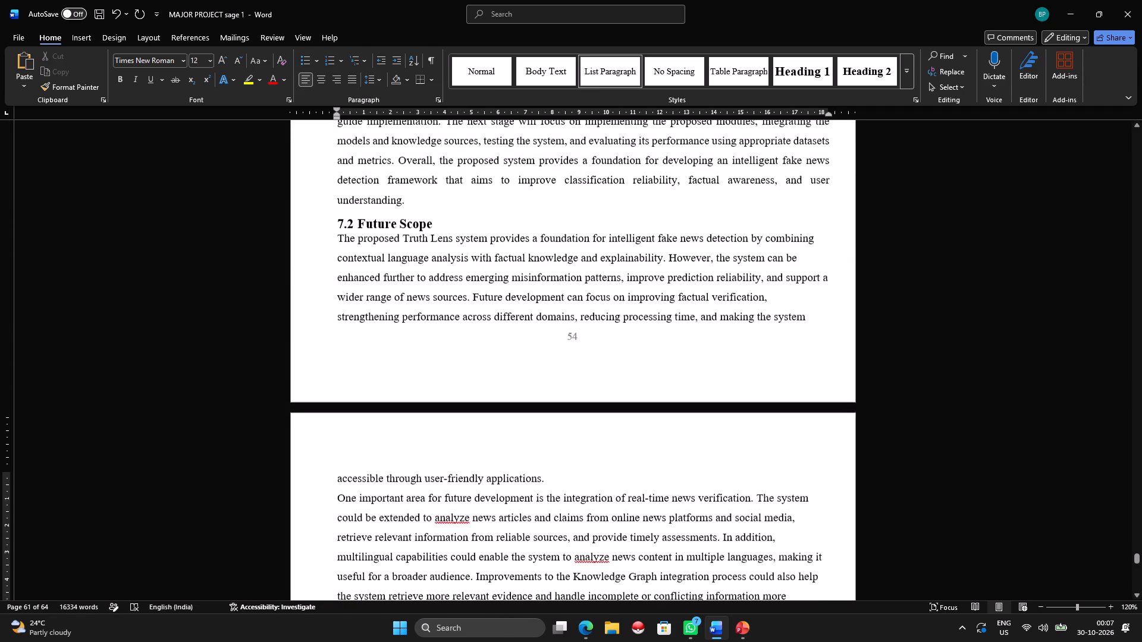
{"action": "scroll", "coordinate": [407, 403], "scroll_direction": "down", "scroll_amount": 13}
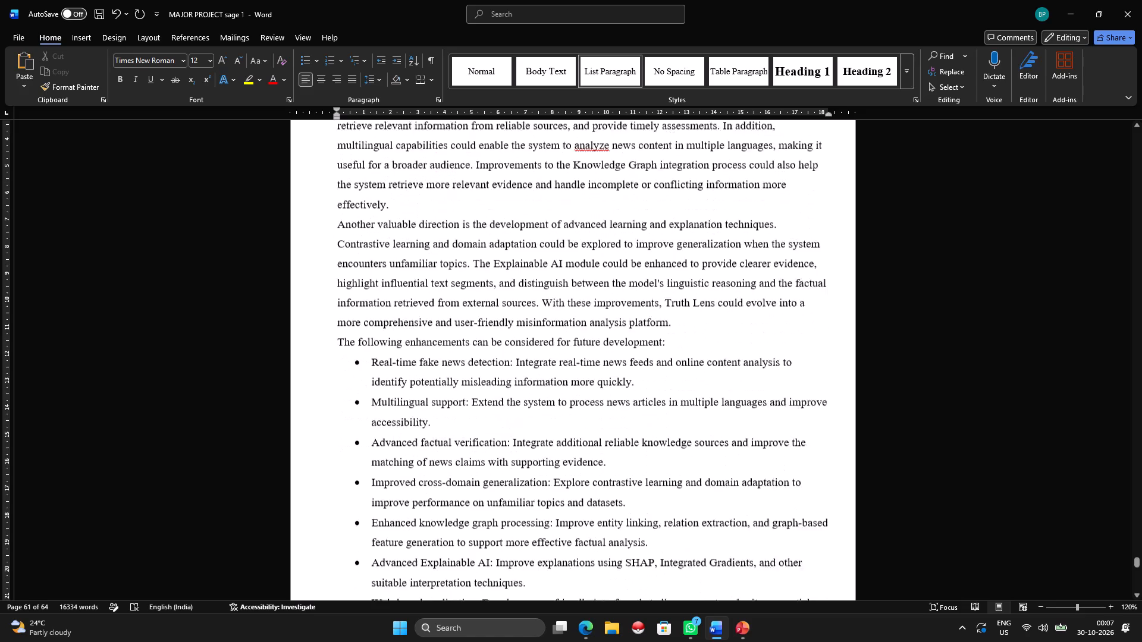
{"action": "scroll", "coordinate": [409, 398], "scroll_direction": "down", "scroll_amount": 20}
{"action": "scroll", "coordinate": [434, 379], "scroll_direction": "down", "scroll_amount": 19}
{"action": "scroll", "coordinate": [444, 386], "scroll_direction": "down", "scroll_amount": 6}
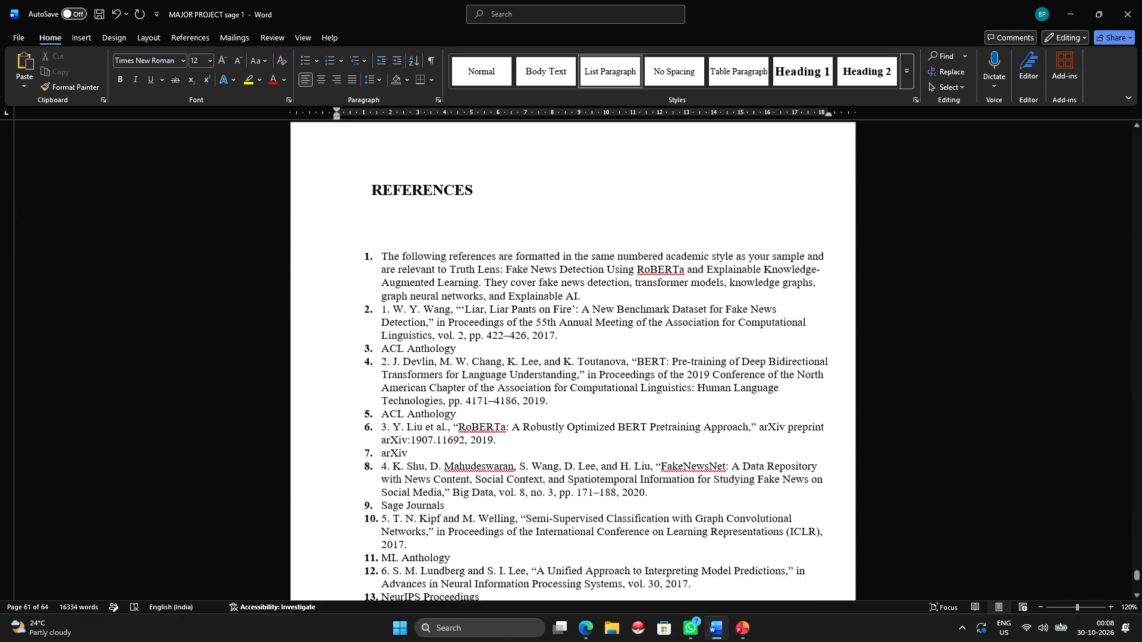
{"action": "scroll", "coordinate": [446, 373], "scroll_direction": "down", "scroll_amount": 17}
{"action": "scroll", "coordinate": [456, 396], "scroll_direction": "down", "scroll_amount": 5}
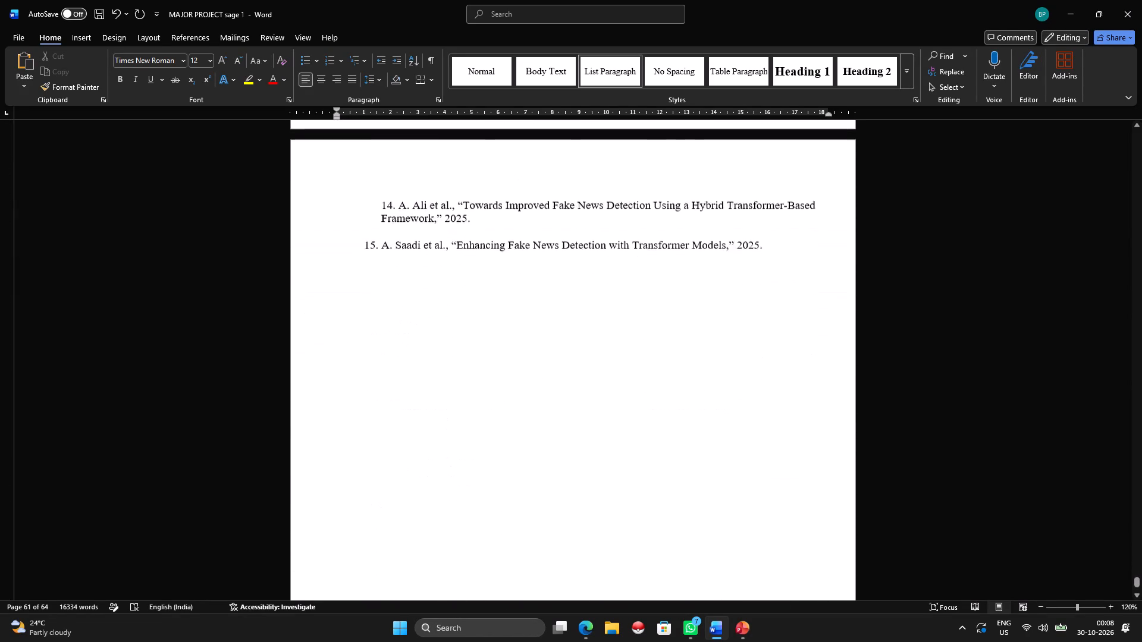
Centre the REFERENCES heading and keep it centred, undoing any accidental alignment change.
{"action": "scroll", "coordinate": [456, 399], "scroll_direction": "up", "scroll_amount": 20}
{"action": "scroll", "coordinate": [456, 399], "scroll_direction": "up", "scroll_amount": 8}
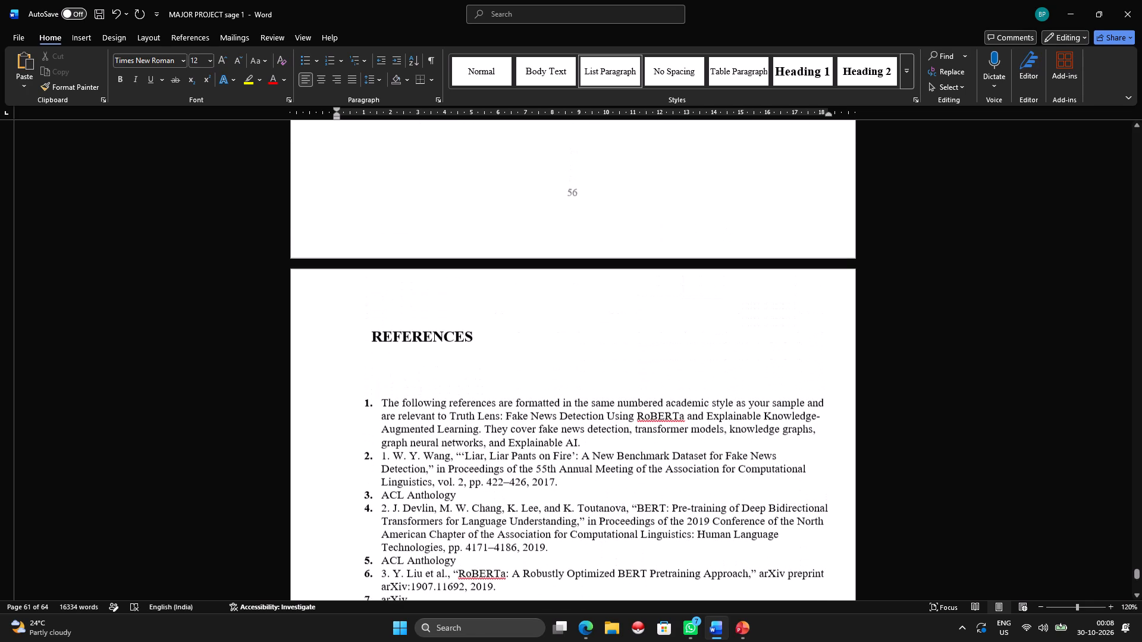
{"action": "left_click", "coordinate": [475, 339]}
{"action": "left_click_drag", "start_coordinate": [475, 339], "coordinate": [357, 339]}
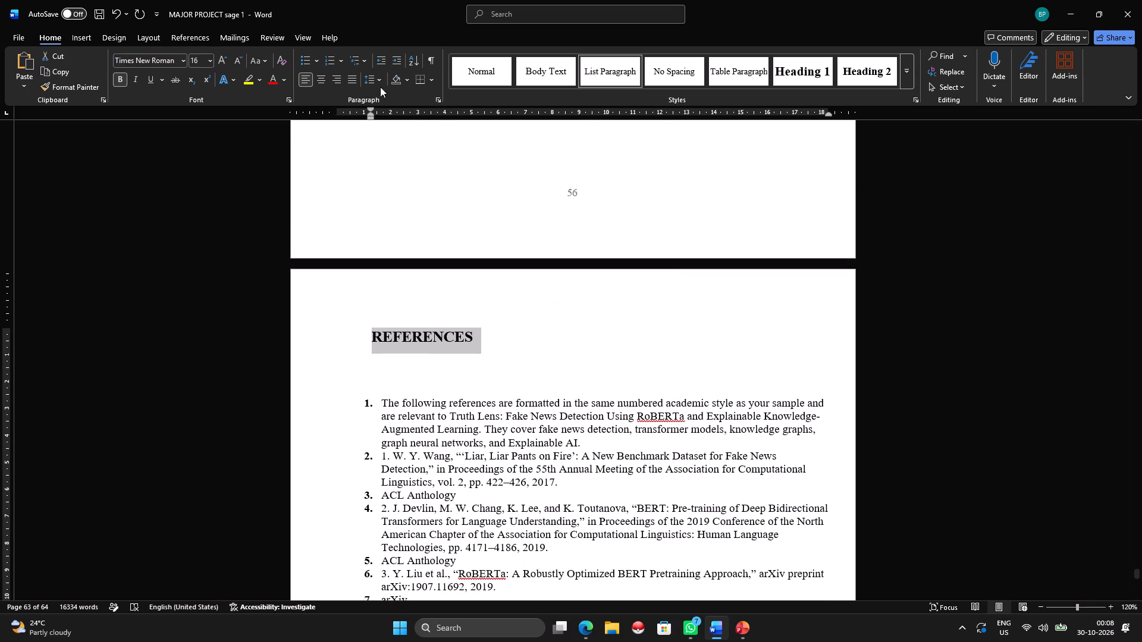
{"action": "left_click", "coordinate": [323, 75]}
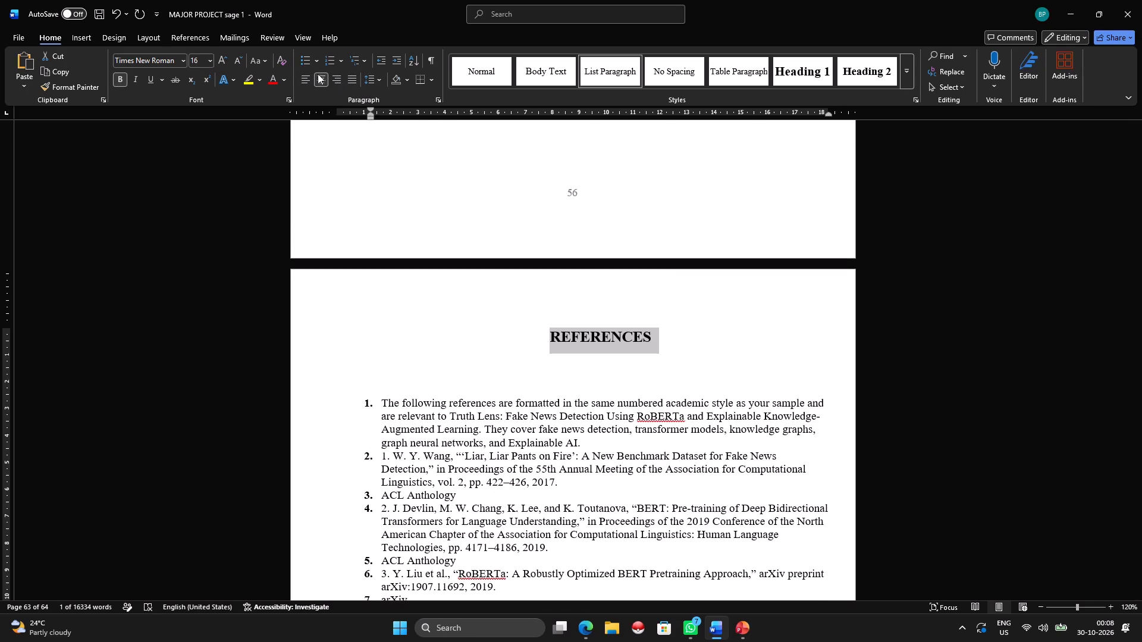
{"action": "left_click", "coordinate": [550, 342]}
{"action": "key", "text": "BackSpace"}
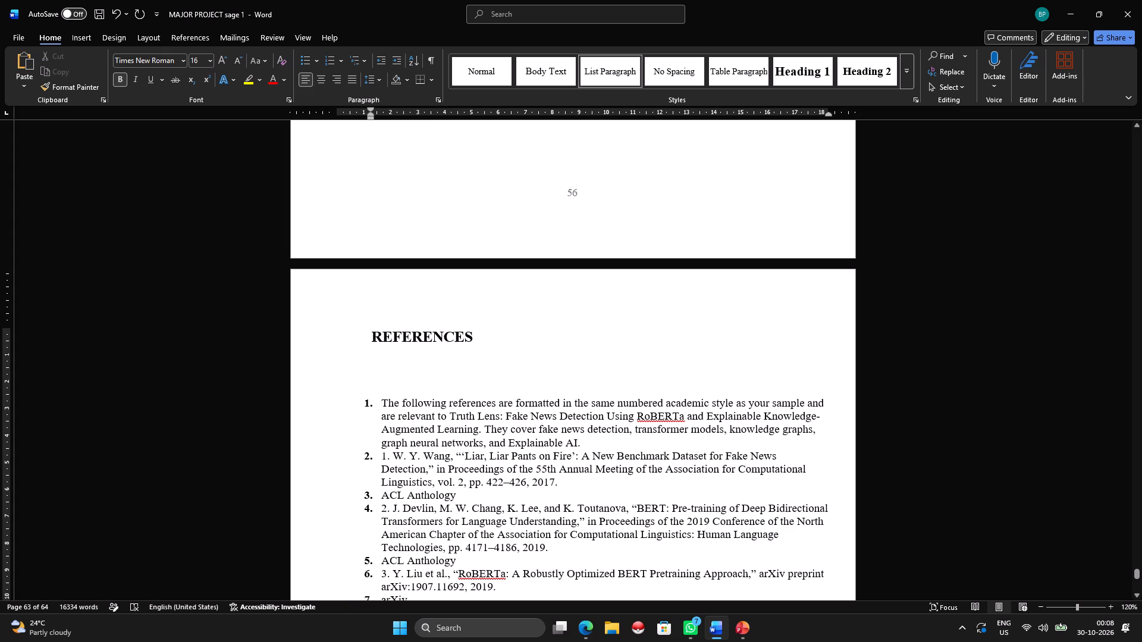
{"action": "key", "text": "ctrl+z"}
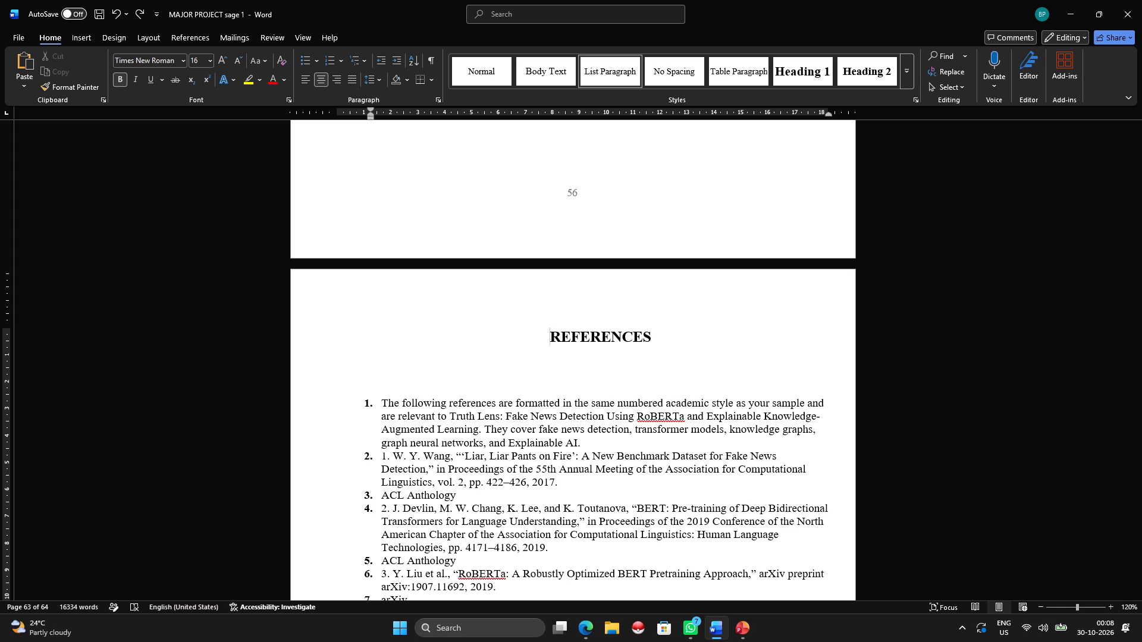
Examine the numbering and indentation of the entries in the reference list.
{"action": "scroll", "coordinate": [534, 310], "scroll_direction": "down", "scroll_amount": 4}
{"action": "scroll", "coordinate": [397, 307], "scroll_direction": "down", "scroll_amount": 4}
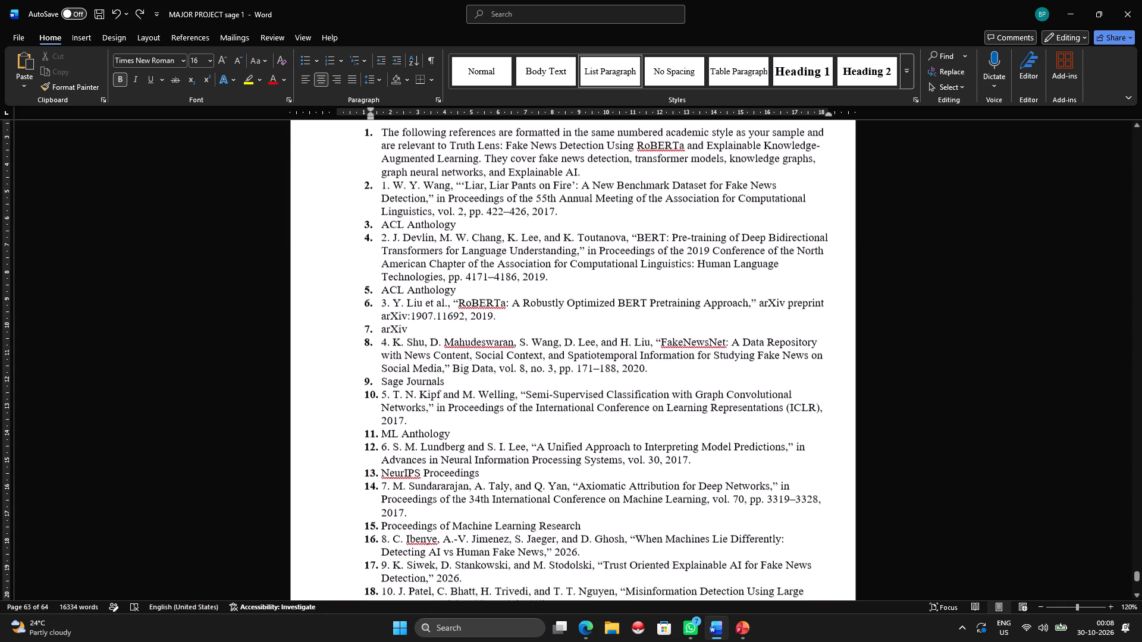
{"action": "scroll", "coordinate": [397, 307], "scroll_direction": "up", "scroll_amount": 2}
{"action": "scroll", "coordinate": [397, 307], "scroll_direction": "down", "scroll_amount": 14}
{"action": "scroll", "coordinate": [526, 365], "scroll_direction": "down", "scroll_amount": 1}
{"action": "scroll", "coordinate": [495, 385], "scroll_direction": "up", "scroll_amount": 10}
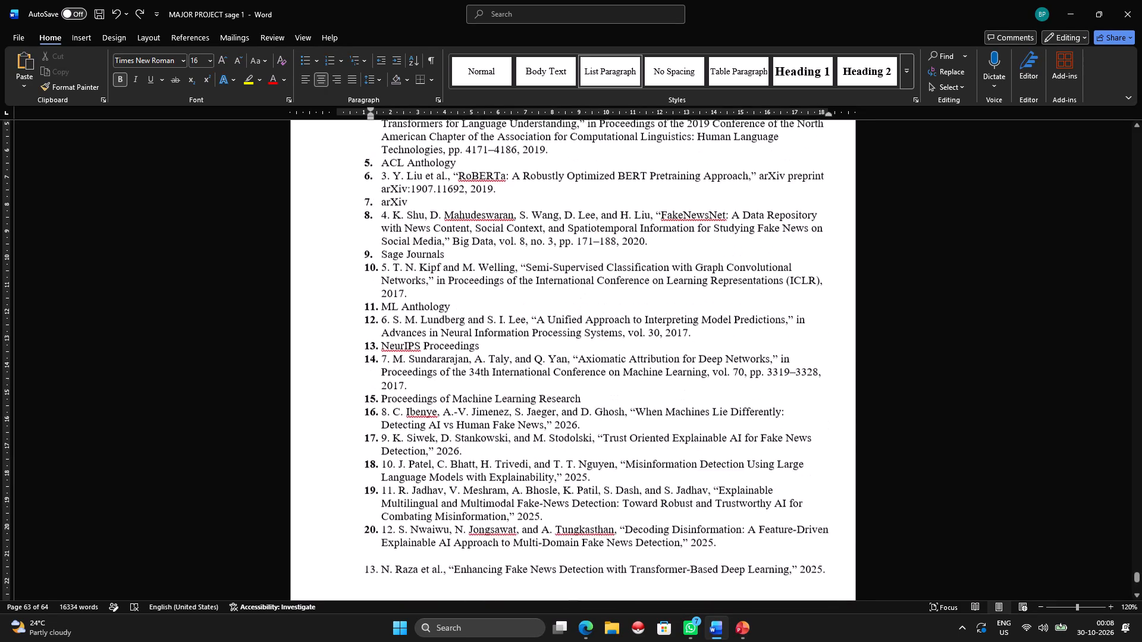
{"action": "scroll", "coordinate": [491, 385], "scroll_direction": "up", "scroll_amount": 6}
{"action": "scroll", "coordinate": [393, 246], "scroll_direction": "up", "scroll_amount": 4}
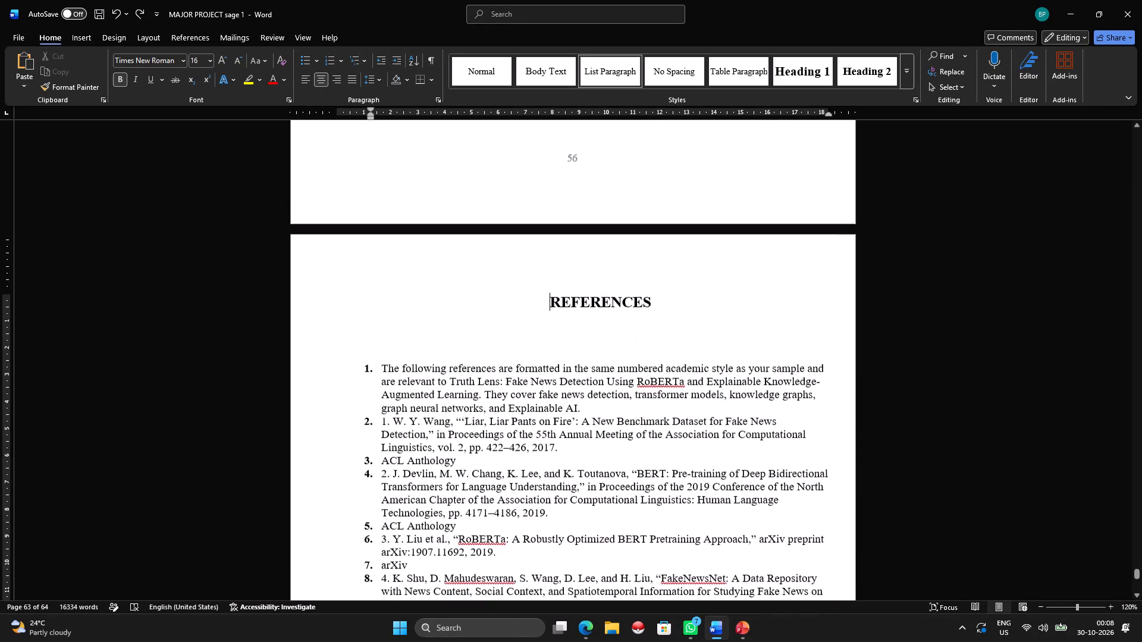
Align the reference list's numbers with the page's left margin and set the entries' hanging indent to about 0.5 cm.
{"action": "scroll", "coordinate": [407, 323], "scroll_direction": "down", "scroll_amount": 3}
{"action": "left_click", "coordinate": [384, 267]}
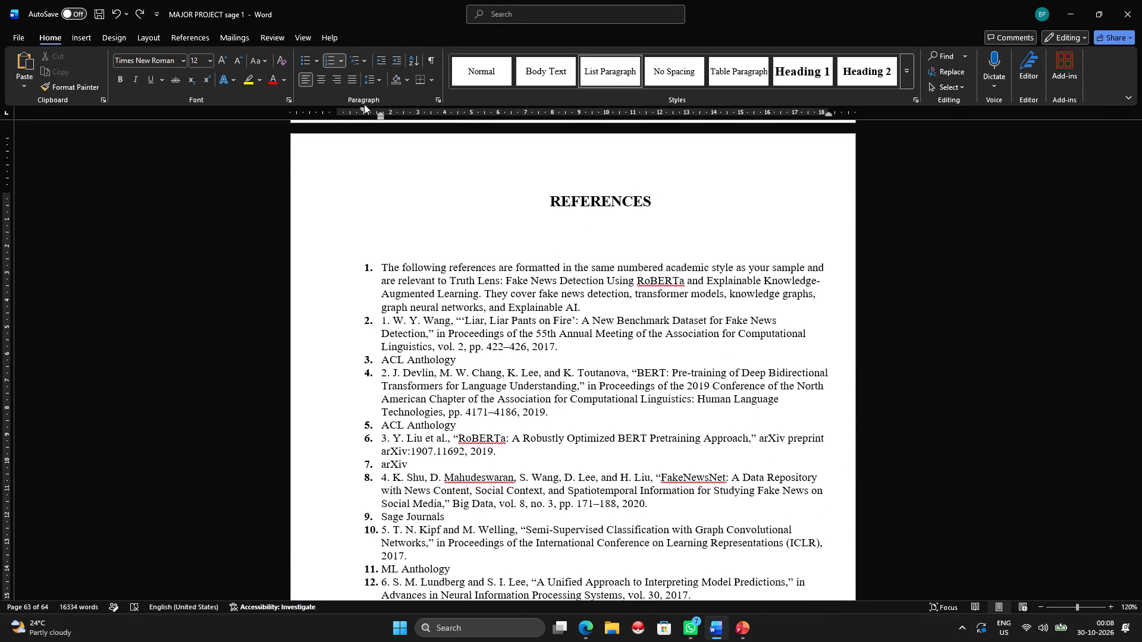
{"action": "left_click", "coordinate": [364, 108]}
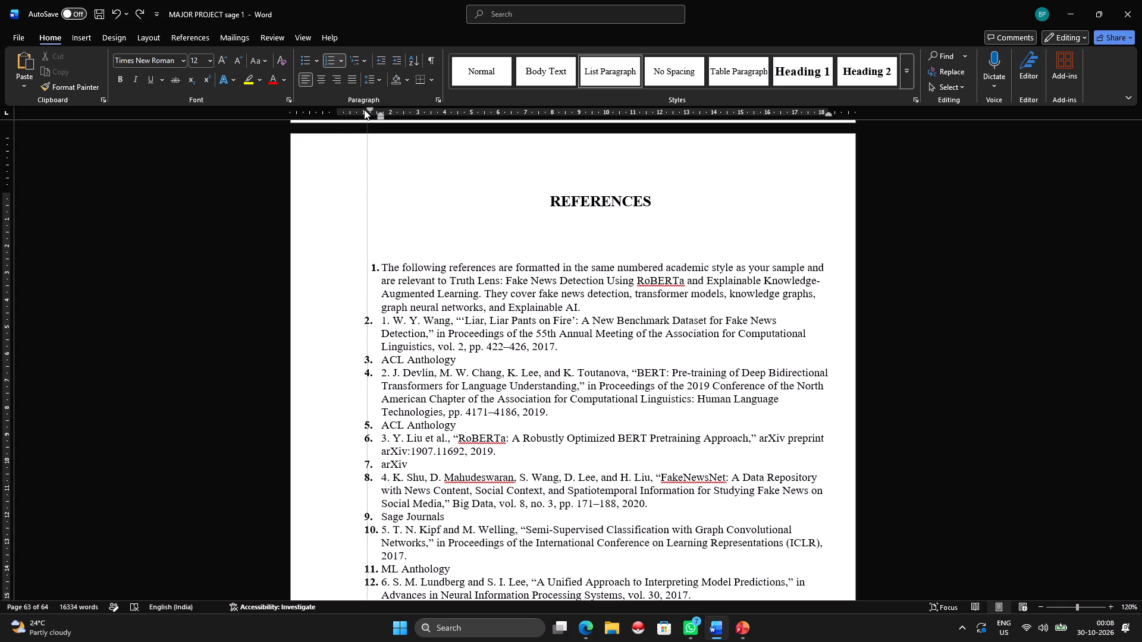
{"action": "left_click_drag", "start_coordinate": [359, 251], "coordinate": [728, 462]}
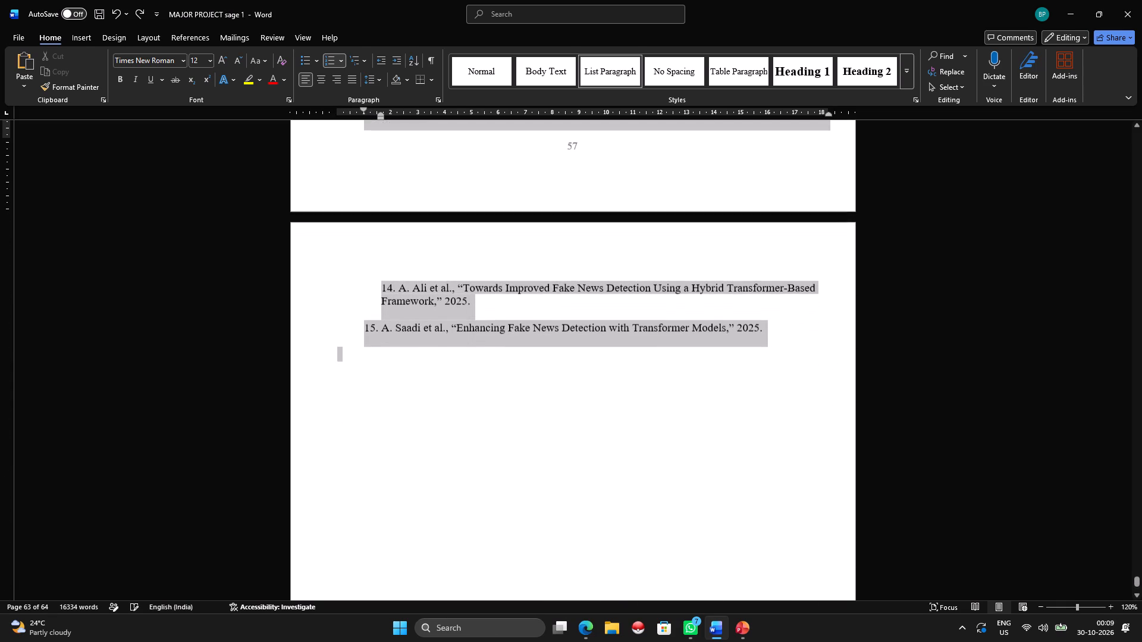
{"action": "left_click_drag", "start_coordinate": [728, 462], "coordinate": [840, 358]}
{"action": "scroll", "coordinate": [417, 363], "scroll_direction": "up", "scroll_amount": 20}
{"action": "scroll", "coordinate": [417, 363], "scroll_direction": "up", "scroll_amount": 2}
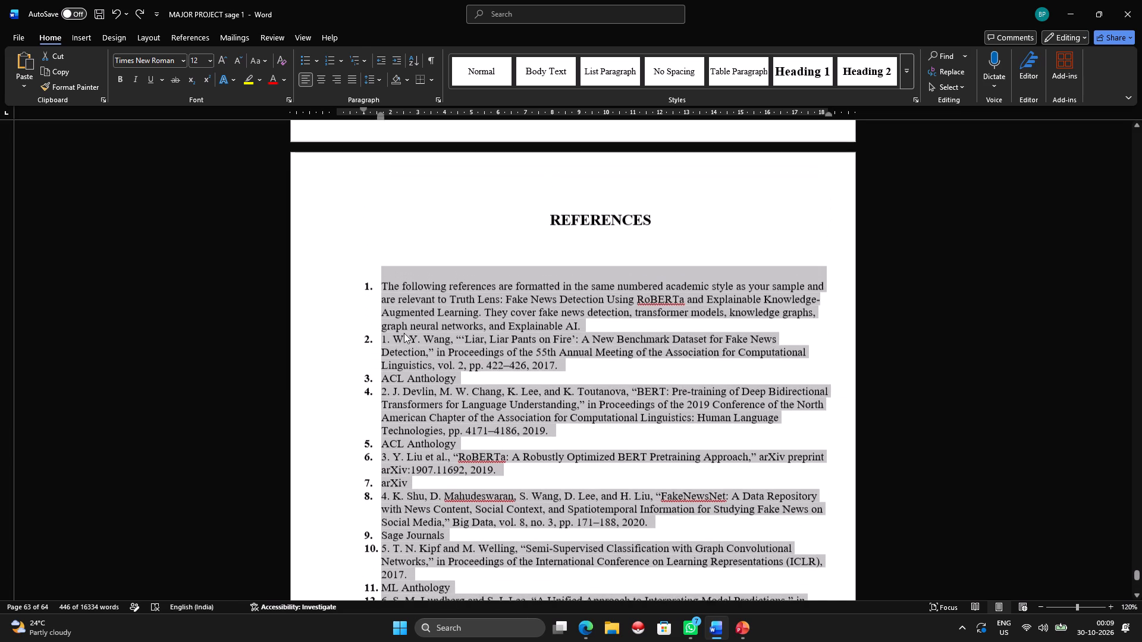
{"action": "left_click_drag", "start_coordinate": [365, 109], "coordinate": [339, 109]}
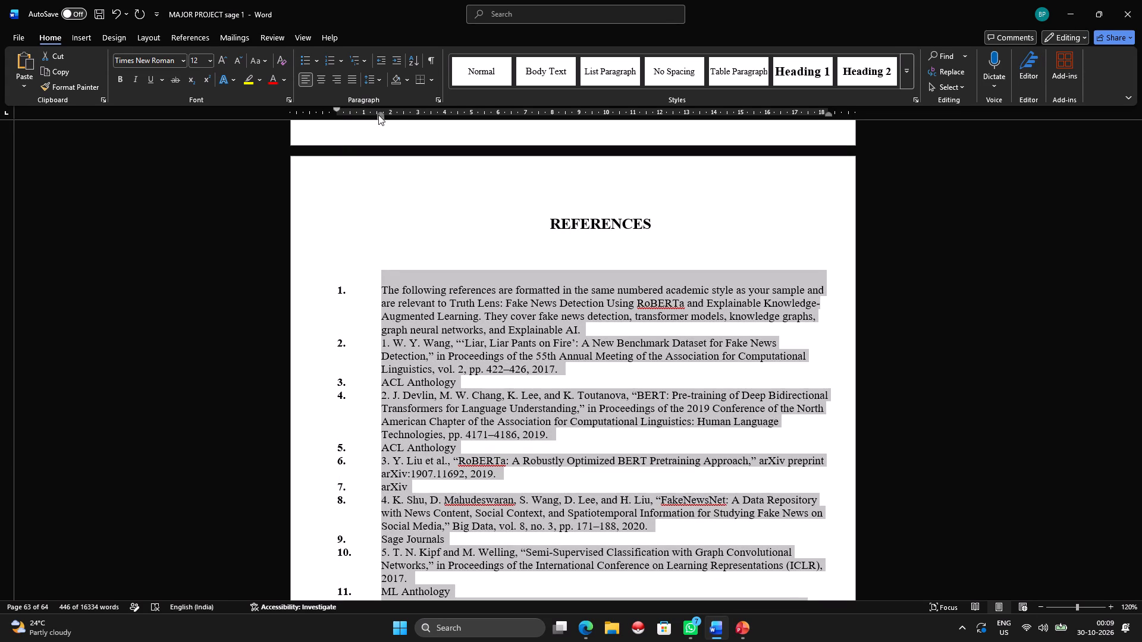
{"action": "left_click_drag", "start_coordinate": [379, 114], "coordinate": [344, 113]}
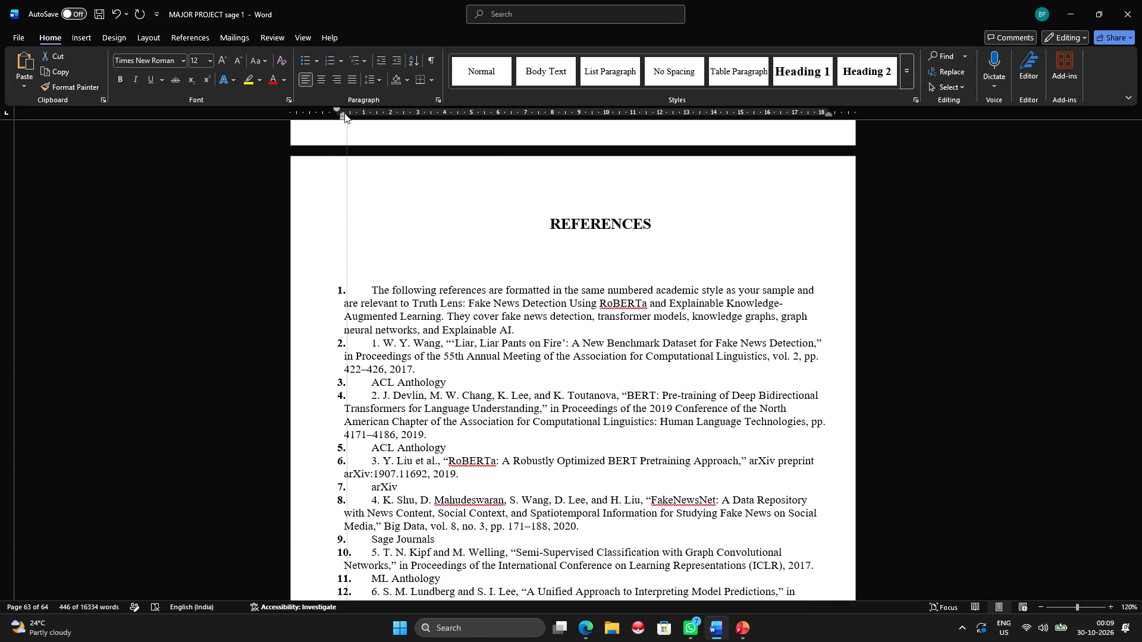
{"action": "left_click_drag", "start_coordinate": [344, 113], "coordinate": [349, 112]}
{"action": "scroll", "coordinate": [425, 251], "scroll_direction": "down", "scroll_amount": 5}
{"action": "left_click", "coordinate": [458, 266]}
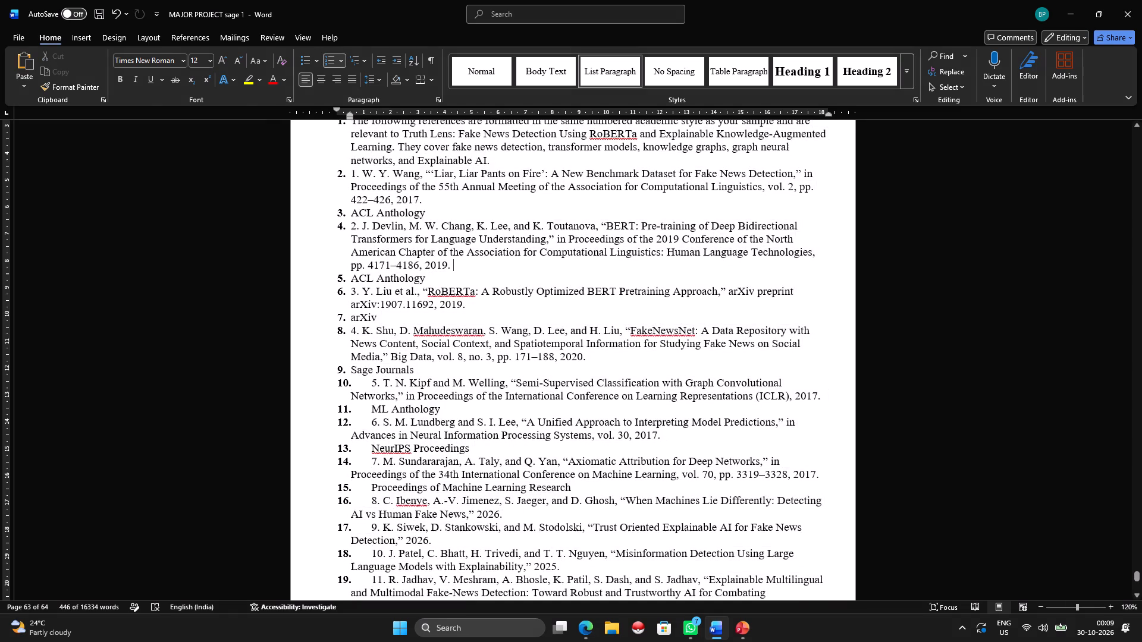
Justify all entries of the reference list through to the end of the document and set their line spacing to 1.5.
{"action": "scroll", "coordinate": [427, 325], "scroll_direction": "down", "scroll_amount": 10}
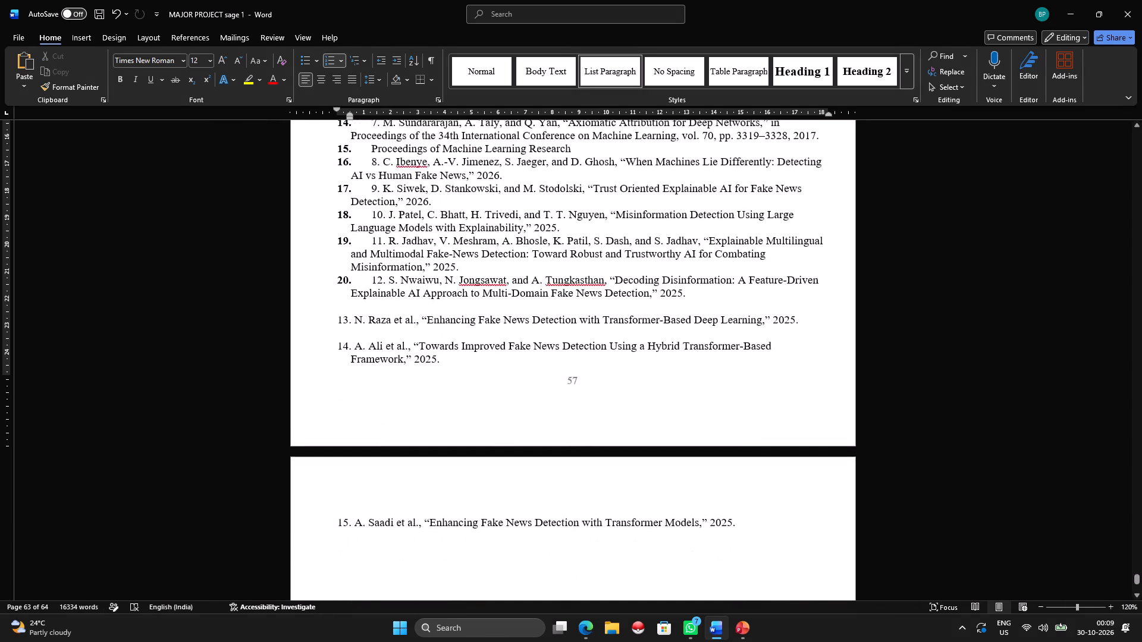
{"action": "scroll", "coordinate": [425, 336], "scroll_direction": "down", "scroll_amount": 5}
{"action": "scroll", "coordinate": [580, 363], "scroll_direction": "up", "scroll_amount": 3}
{"action": "left_click_drag", "start_coordinate": [743, 453], "coordinate": [361, 75]}
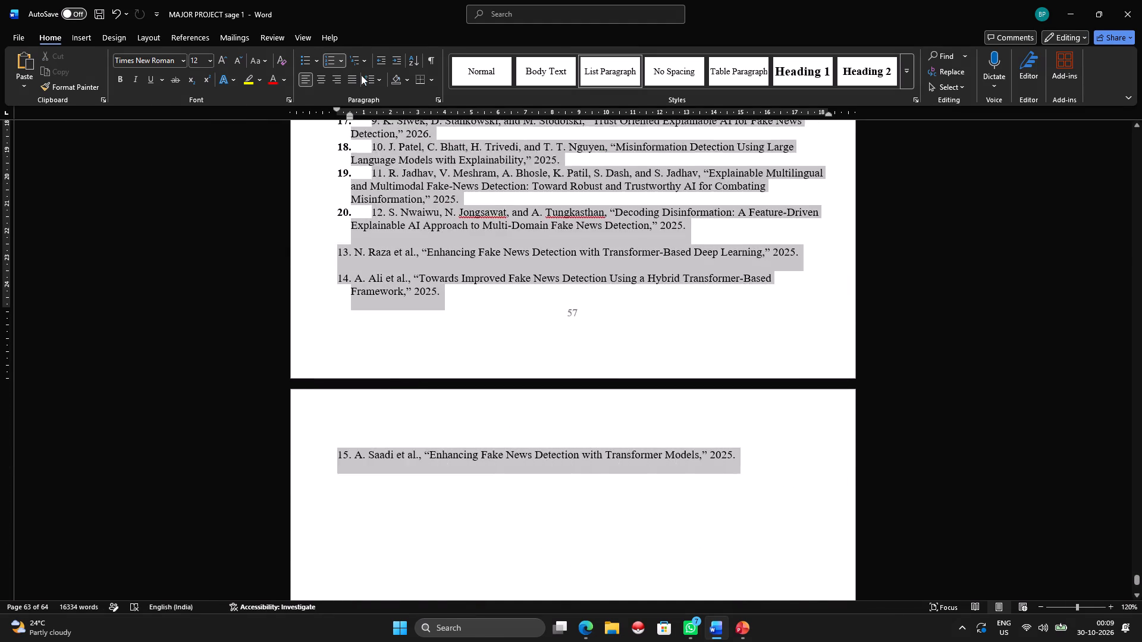
{"action": "left_click_drag", "start_coordinate": [361, 75], "coordinate": [349, 350]}
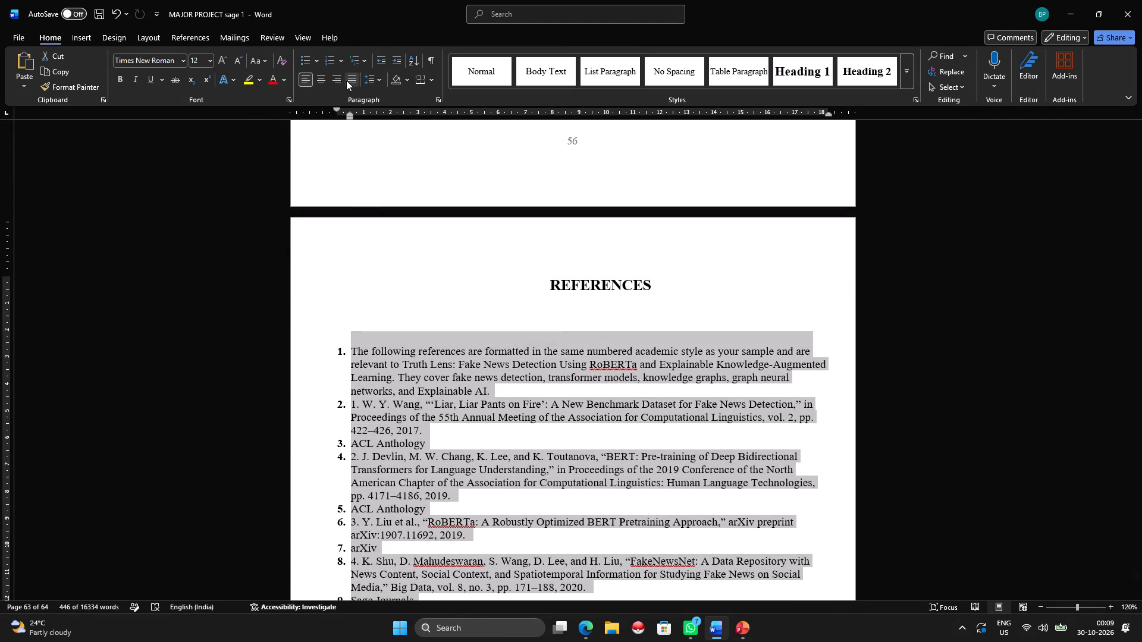
{"action": "left_click", "coordinate": [346, 80]}
{"action": "left_click", "coordinate": [383, 78]}
{"action": "left_click", "coordinate": [394, 133]}
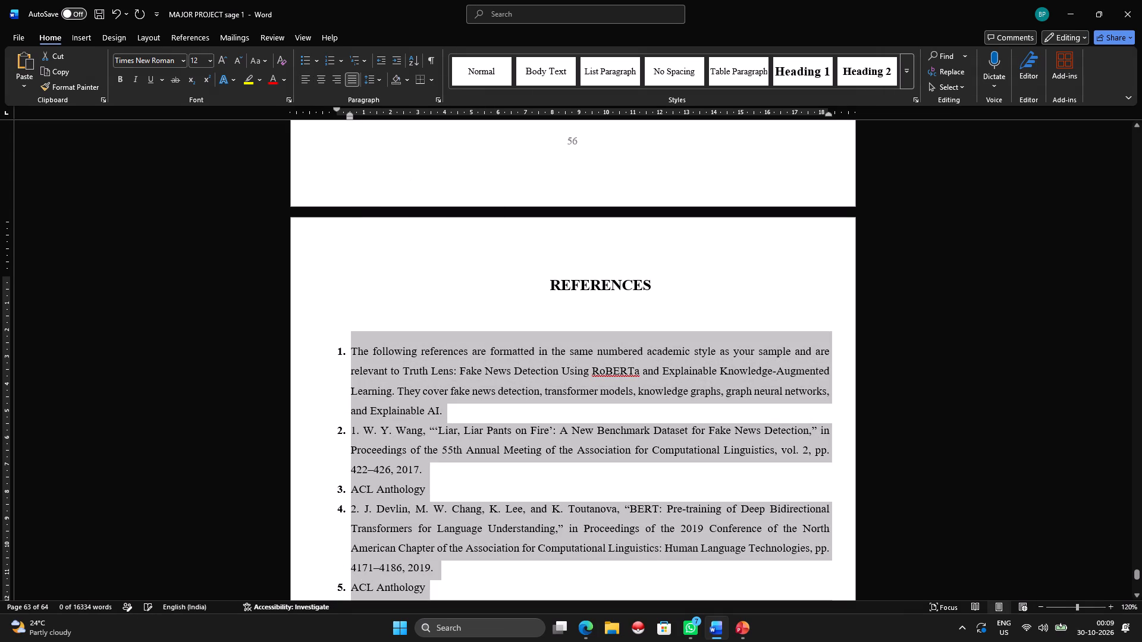
{"action": "left_click", "coordinate": [450, 301]}
Delete the last three references, manually numbered 13 to 15, from the Raza entry through the Saadi entry.
{"action": "scroll", "coordinate": [421, 396], "scroll_direction": "down", "scroll_amount": 17}
{"action": "scroll", "coordinate": [421, 384], "scroll_direction": "down", "scroll_amount": 6}
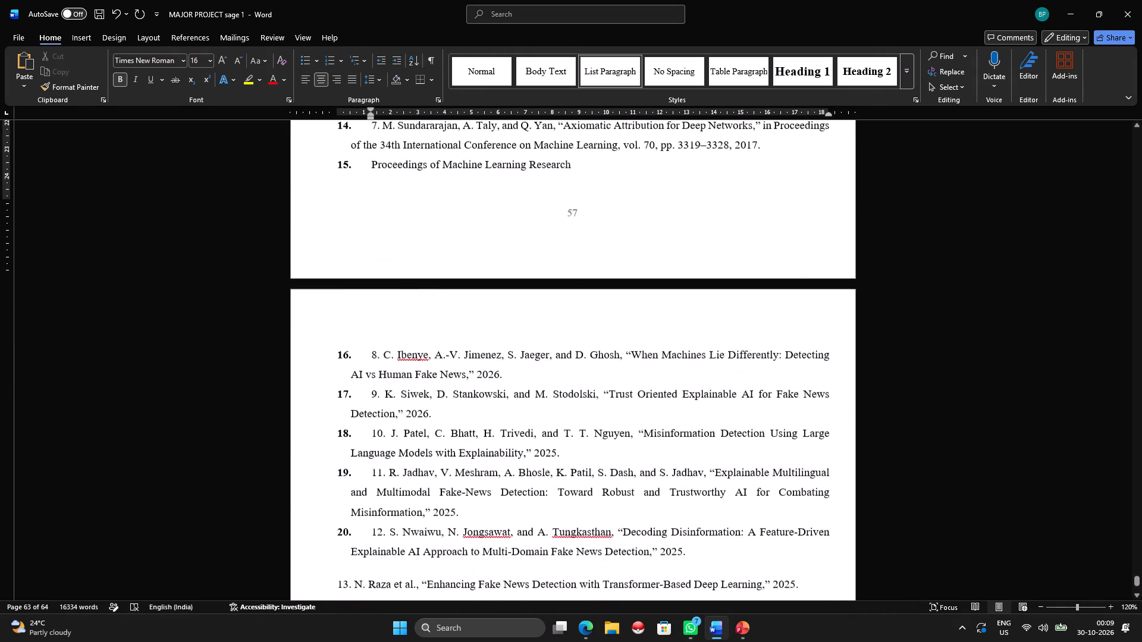
{"action": "scroll", "coordinate": [422, 382], "scroll_direction": "down", "scroll_amount": 10}
{"action": "scroll", "coordinate": [444, 374], "scroll_direction": "up", "scroll_amount": 4}
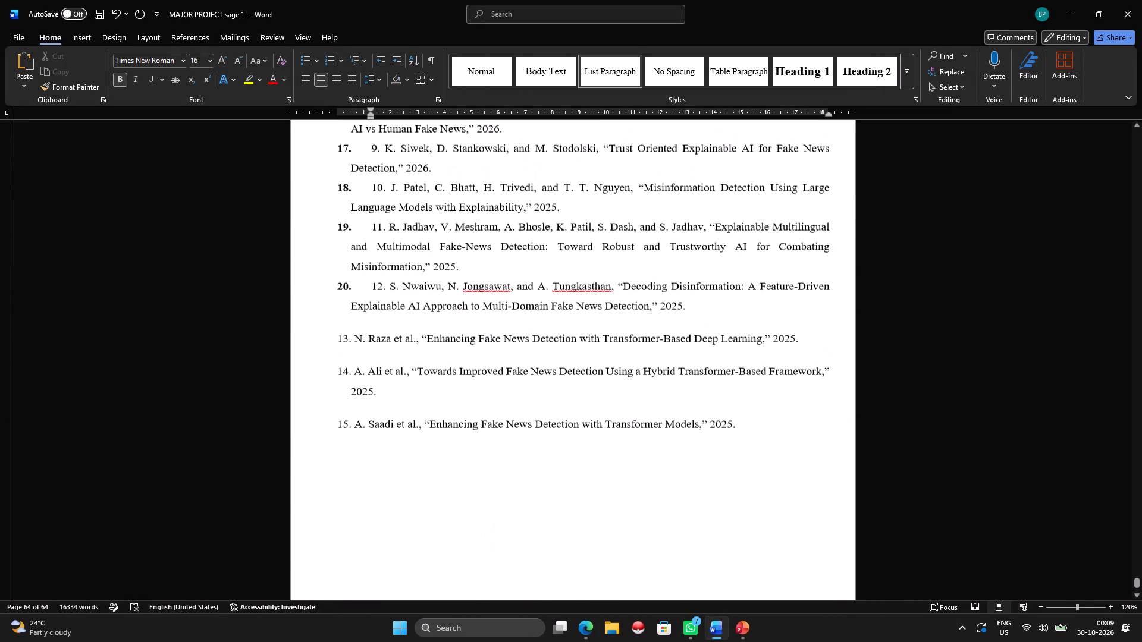
{"action": "left_click_drag", "start_coordinate": [753, 423], "coordinate": [332, 339]}
{"action": "key", "text": "BackSpace"}
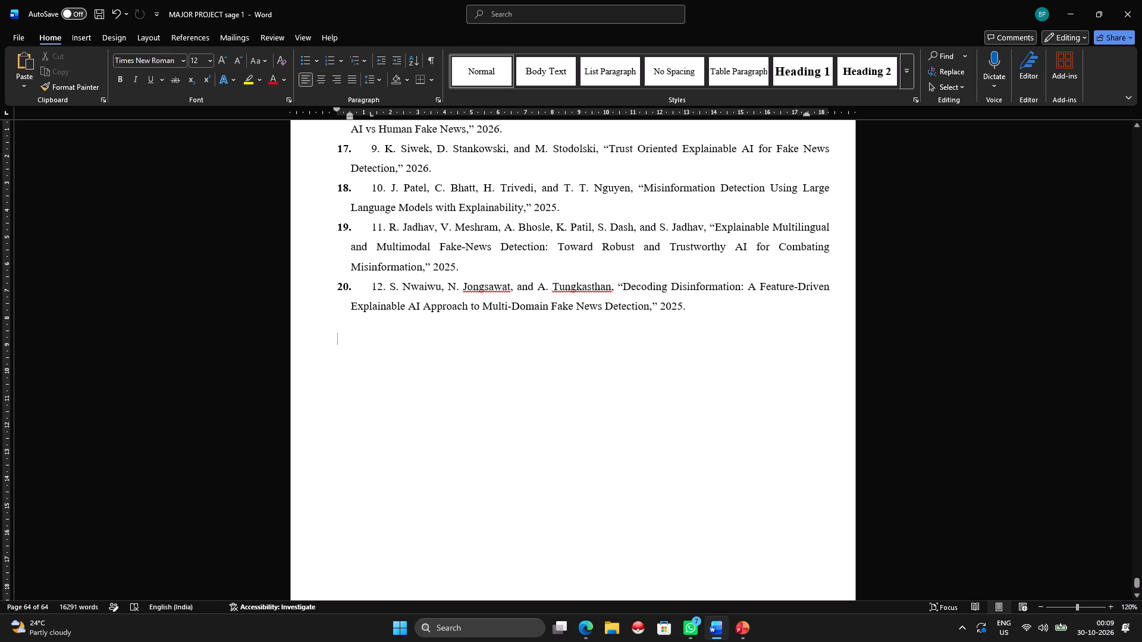
Remove the blank line between the REFERENCES heading and the first list entry.
{"action": "scroll", "coordinate": [525, 417], "scroll_direction": "up", "scroll_amount": 7}
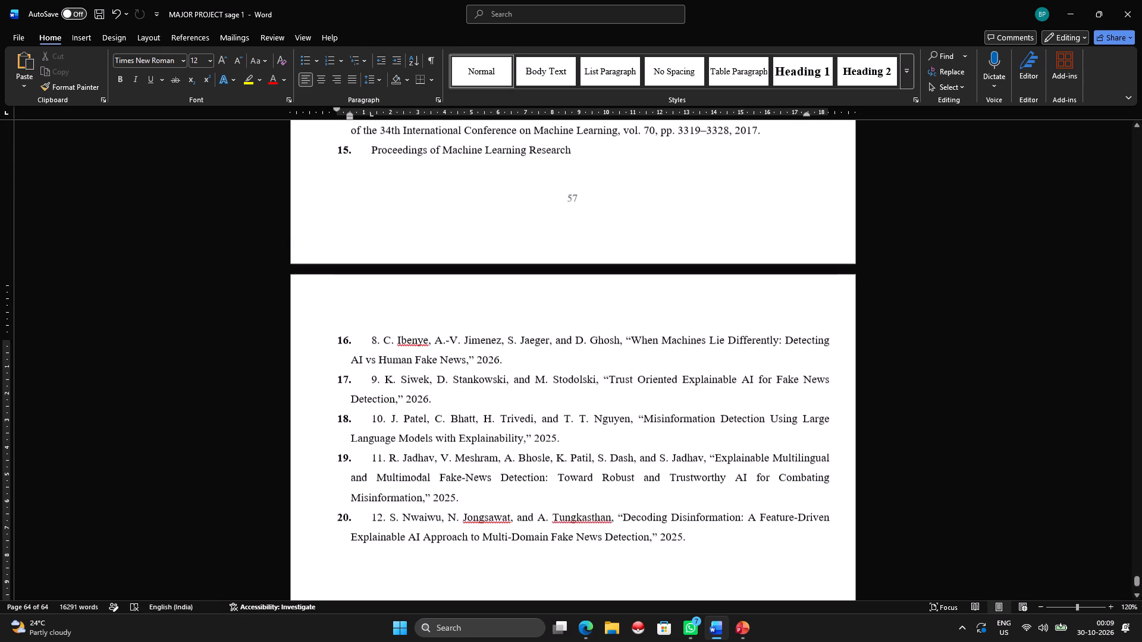
{"action": "scroll", "coordinate": [525, 417], "scroll_direction": "up", "scroll_amount": 11}
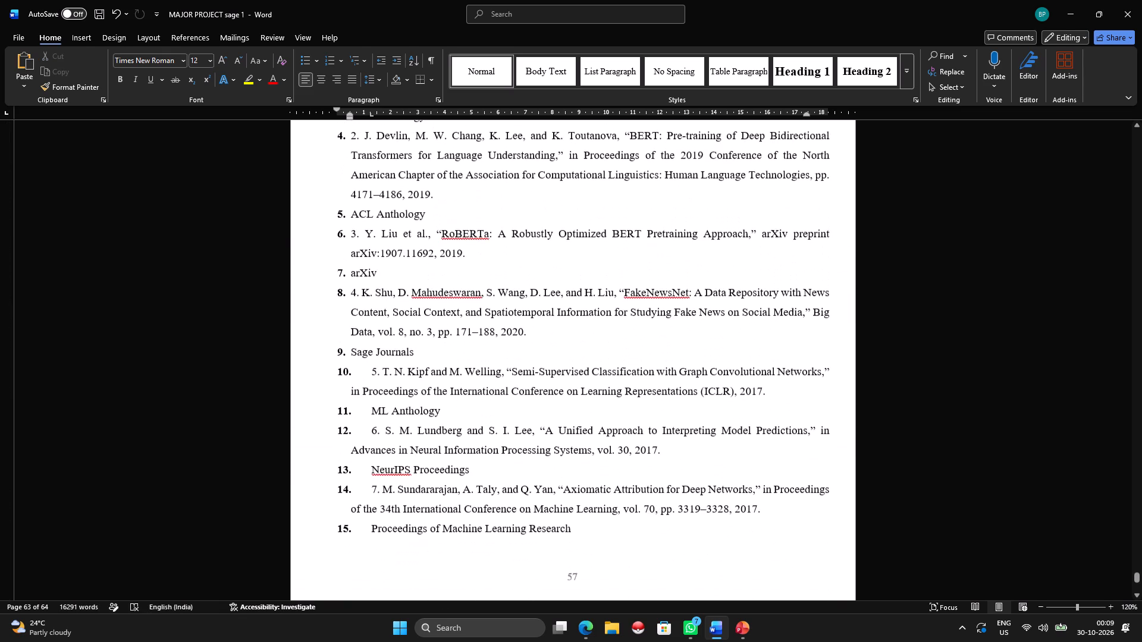
{"action": "scroll", "coordinate": [525, 417], "scroll_direction": "up", "scroll_amount": 14}
{"action": "left_click", "coordinate": [542, 424]}
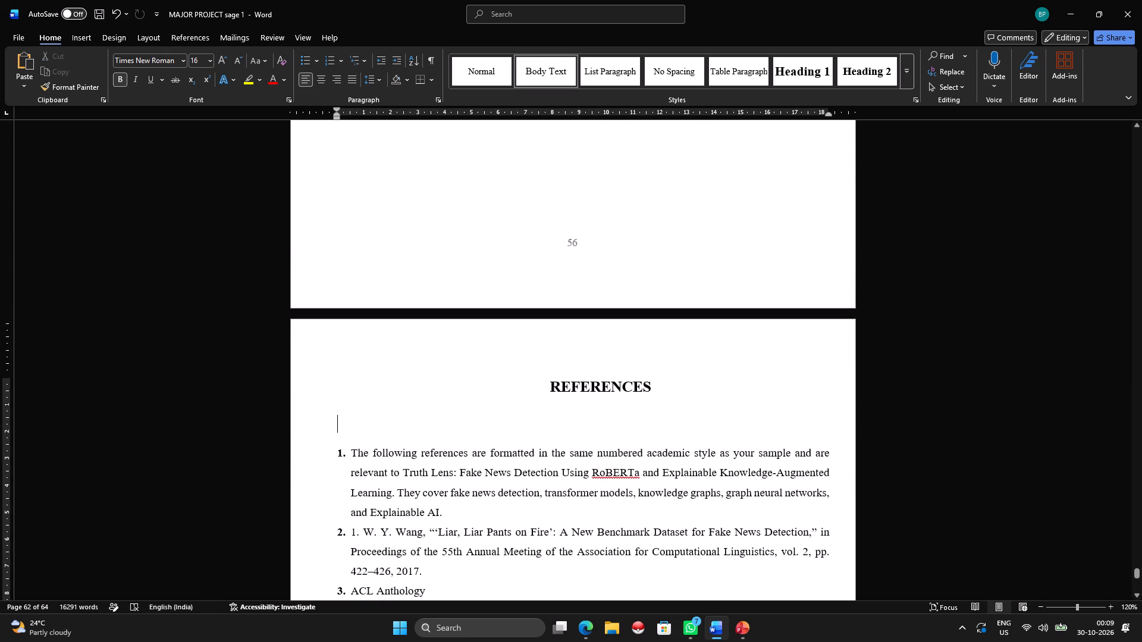
{"action": "key", "text": "BackSpace"}
{"action": "scroll", "coordinate": [605, 411], "scroll_direction": "down", "scroll_amount": 4}
{"action": "scroll", "coordinate": [605, 411], "scroll_direction": "up", "scroll_amount": 8}
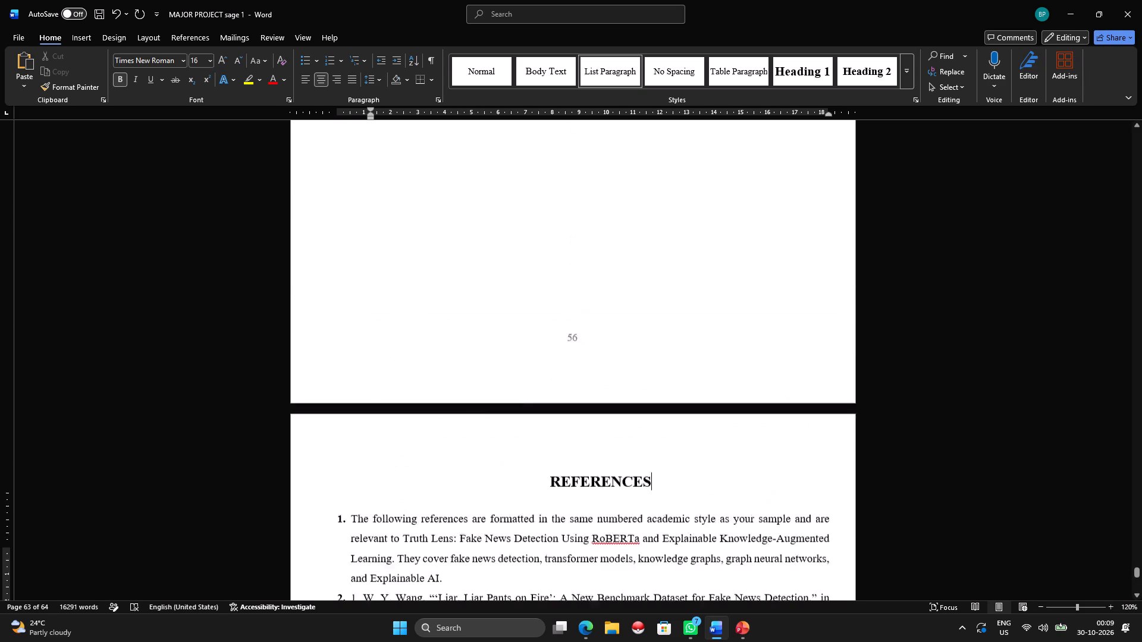
Return to the start of the report and review the layout of the title page, certificate and following front-matter pages.
{"action": "scroll", "coordinate": [533, 389], "scroll_direction": "up", "scroll_amount": 20}
{"action": "scroll", "coordinate": [533, 389], "scroll_direction": "up", "scroll_amount": 2}
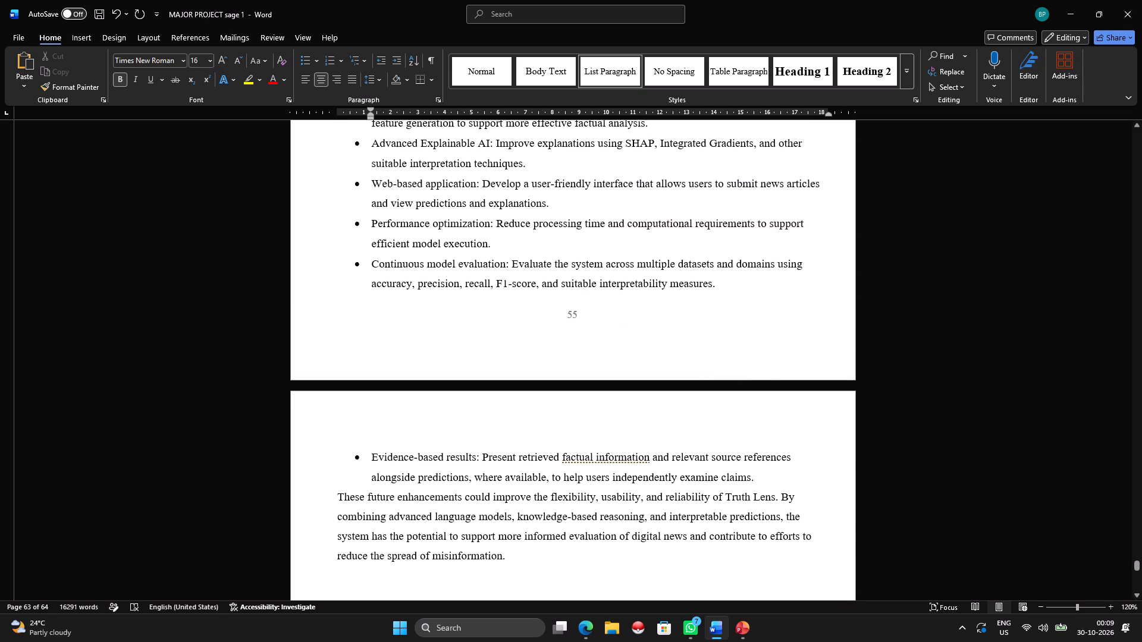
{"action": "left_click_drag", "start_coordinate": [1137, 562], "coordinate": [1141, 92]}
{"action": "scroll", "coordinate": [614, 360], "scroll_direction": "down", "scroll_amount": 7}
{"action": "scroll", "coordinate": [614, 360], "scroll_direction": "up", "scroll_amount": 3}
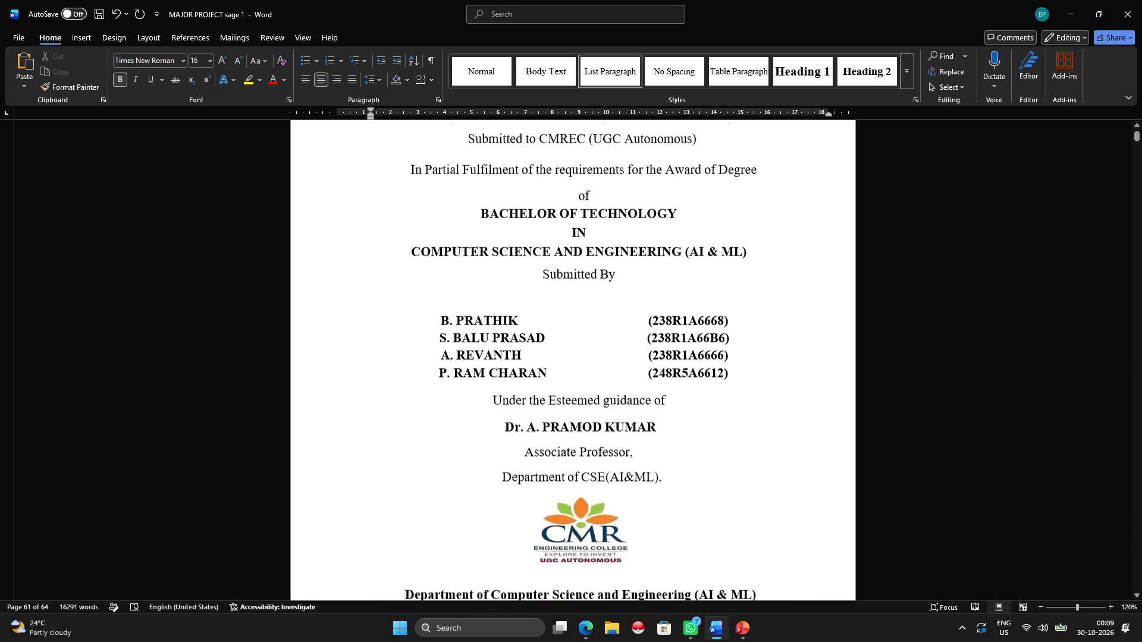
{"action": "scroll", "coordinate": [614, 360], "scroll_direction": "up", "scroll_amount": 4}
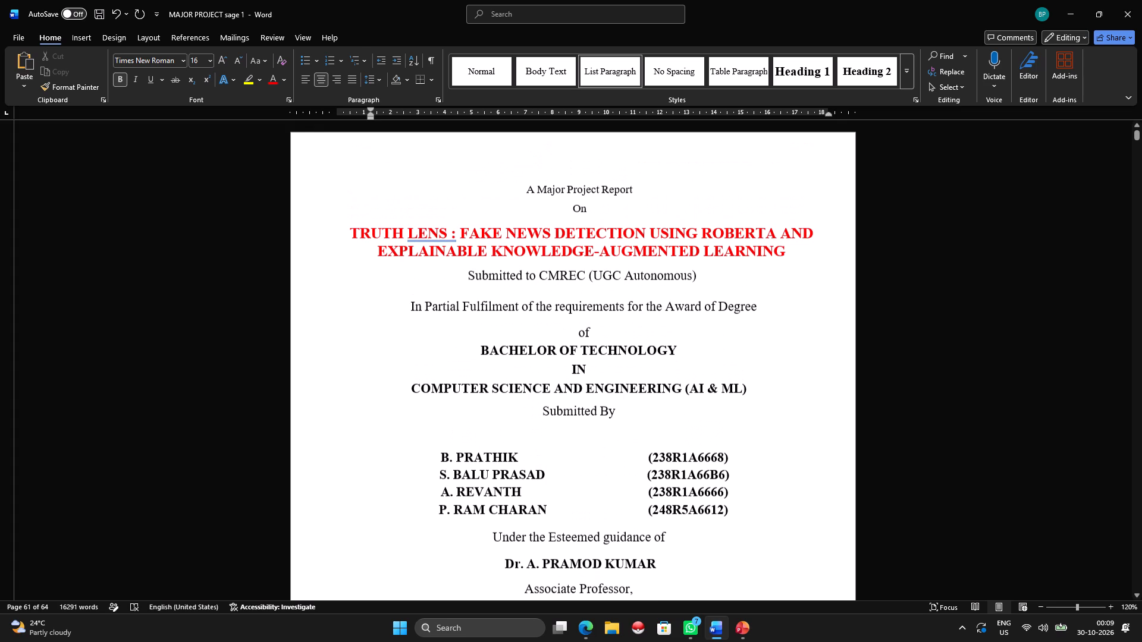
{"action": "scroll", "coordinate": [614, 360], "scroll_direction": "down", "scroll_amount": 8}
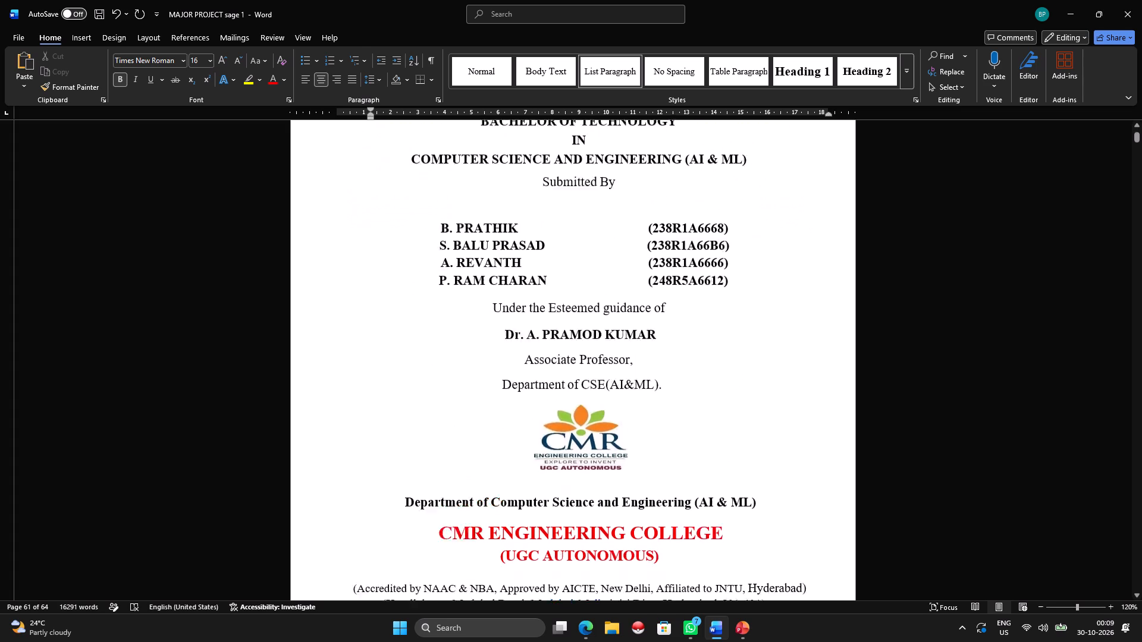
{"action": "scroll", "coordinate": [614, 360], "scroll_direction": "down", "scroll_amount": 15}
{"action": "scroll", "coordinate": [617, 374], "scroll_direction": "down", "scroll_amount": 6}
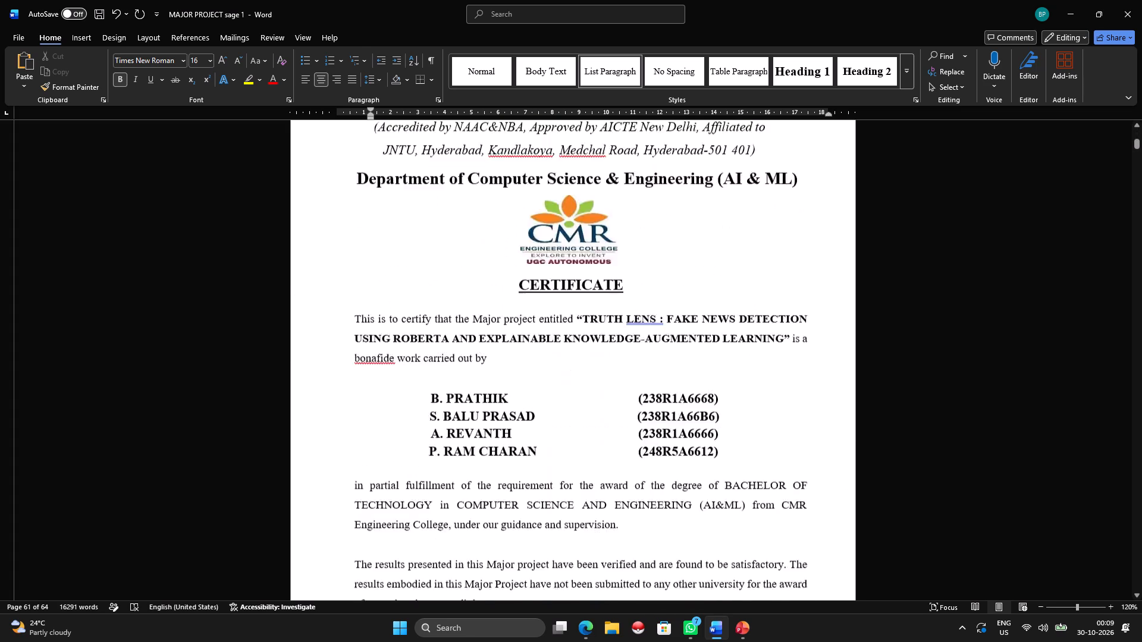
{"action": "scroll", "coordinate": [619, 377], "scroll_direction": "down", "scroll_amount": 19}
{"action": "scroll", "coordinate": [608, 401], "scroll_direction": "down", "scroll_amount": 10}
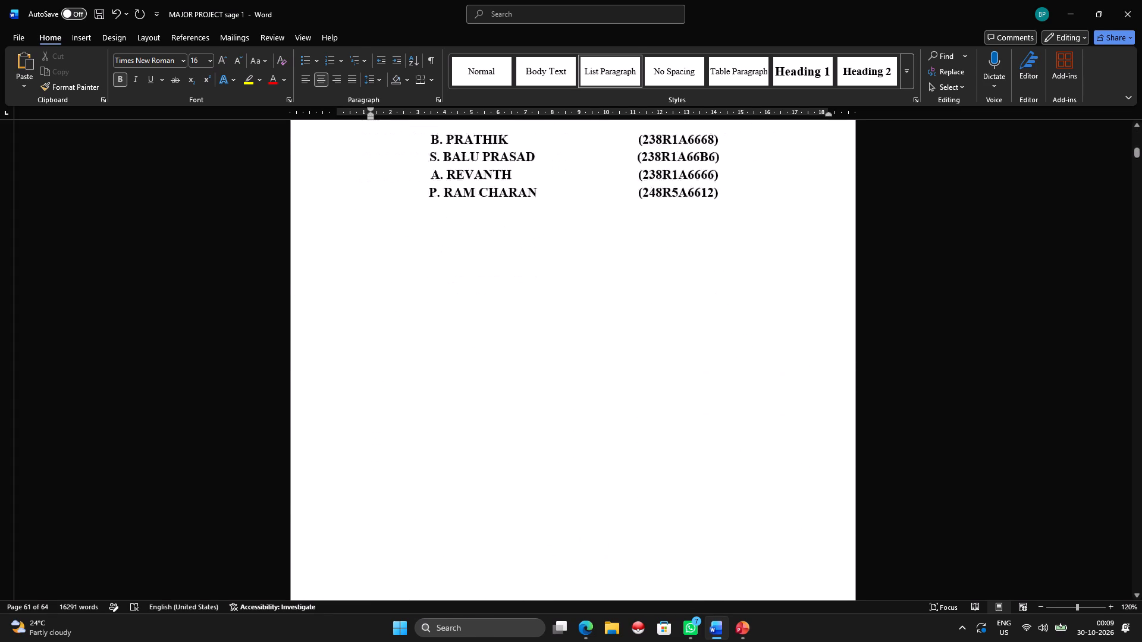
Examine the topics and page numbers on the CONTENTS pages and continue to the ABSTRACT page.
{"action": "scroll", "coordinate": [611, 397], "scroll_direction": "down", "scroll_amount": 10}
{"action": "scroll", "coordinate": [616, 396], "scroll_direction": "down", "scroll_amount": 20}
{"action": "scroll", "coordinate": [616, 396], "scroll_direction": "down", "scroll_amount": 7}
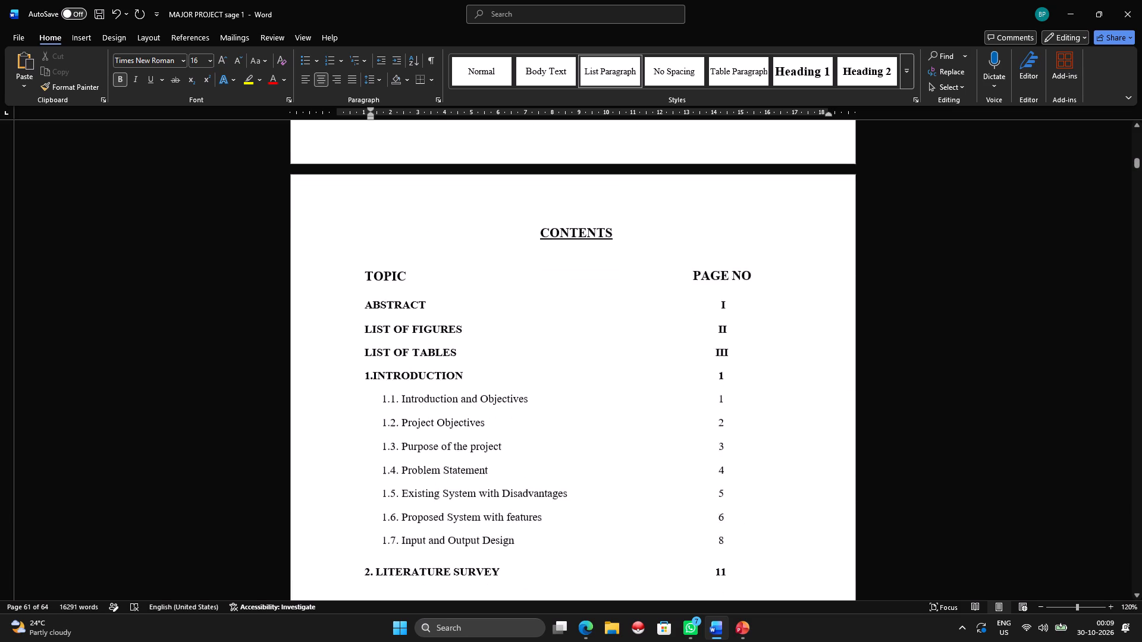
{"action": "scroll", "coordinate": [619, 395], "scroll_direction": "down", "scroll_amount": 10}
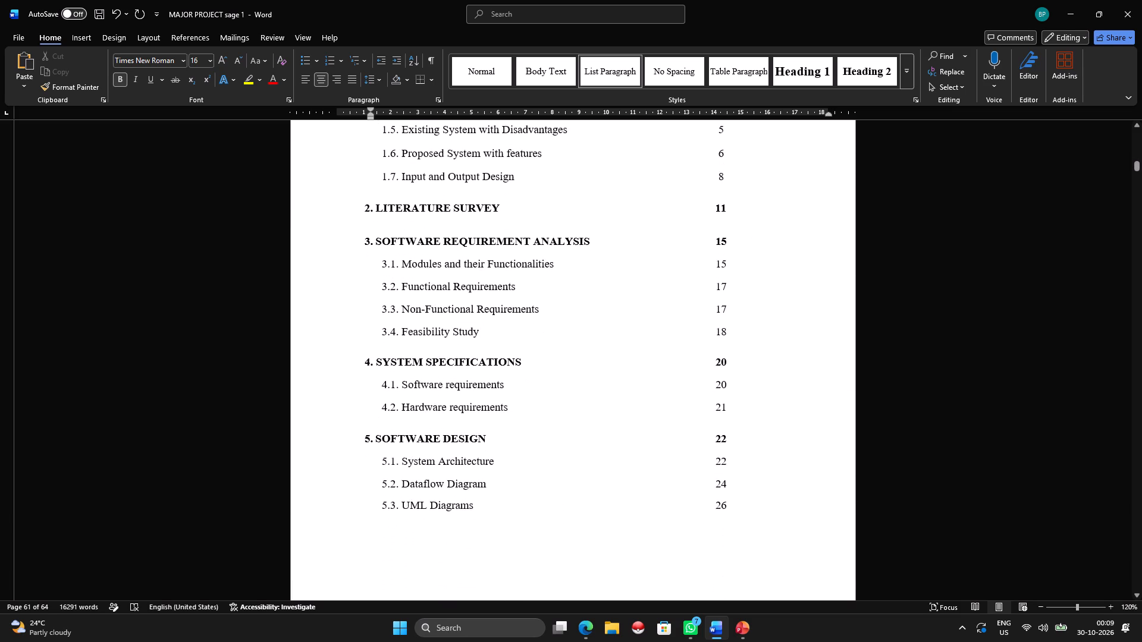
{"action": "scroll", "coordinate": [641, 385], "scroll_direction": "down", "scroll_amount": 15}
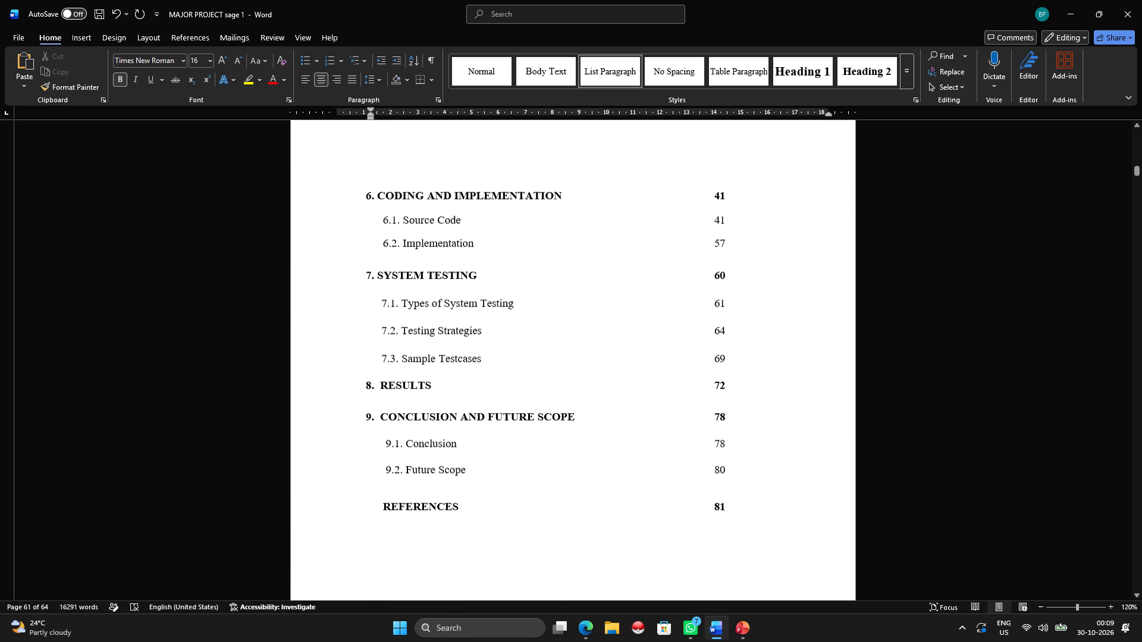
{"action": "scroll", "coordinate": [494, 469], "scroll_direction": "up", "scroll_amount": 10}
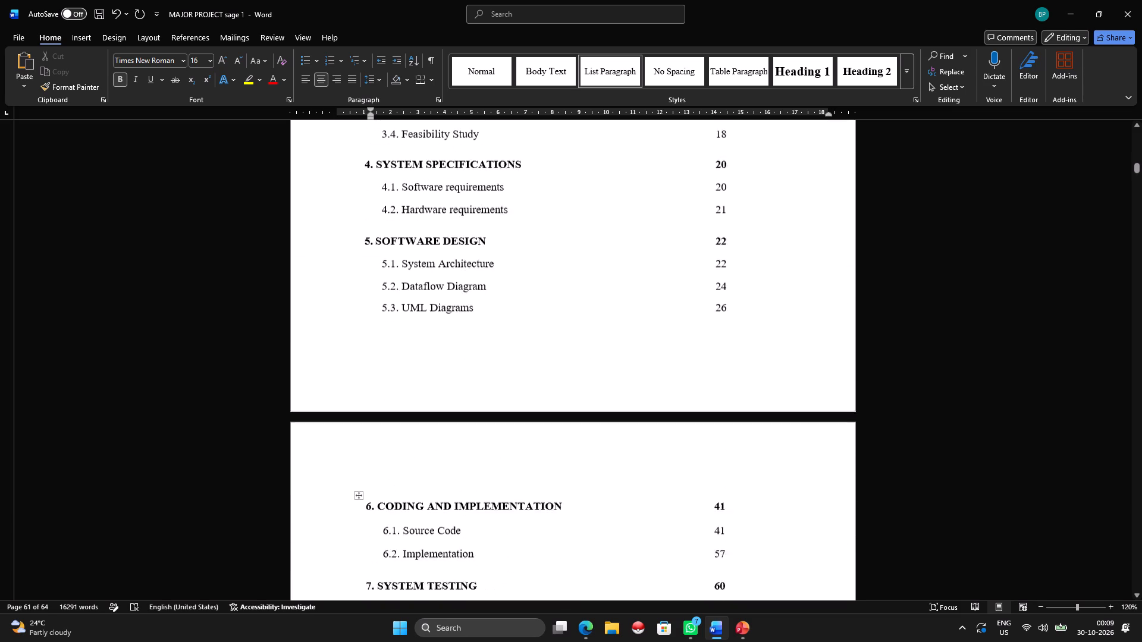
{"action": "scroll", "coordinate": [510, 402], "scroll_direction": "up", "scroll_amount": 1}
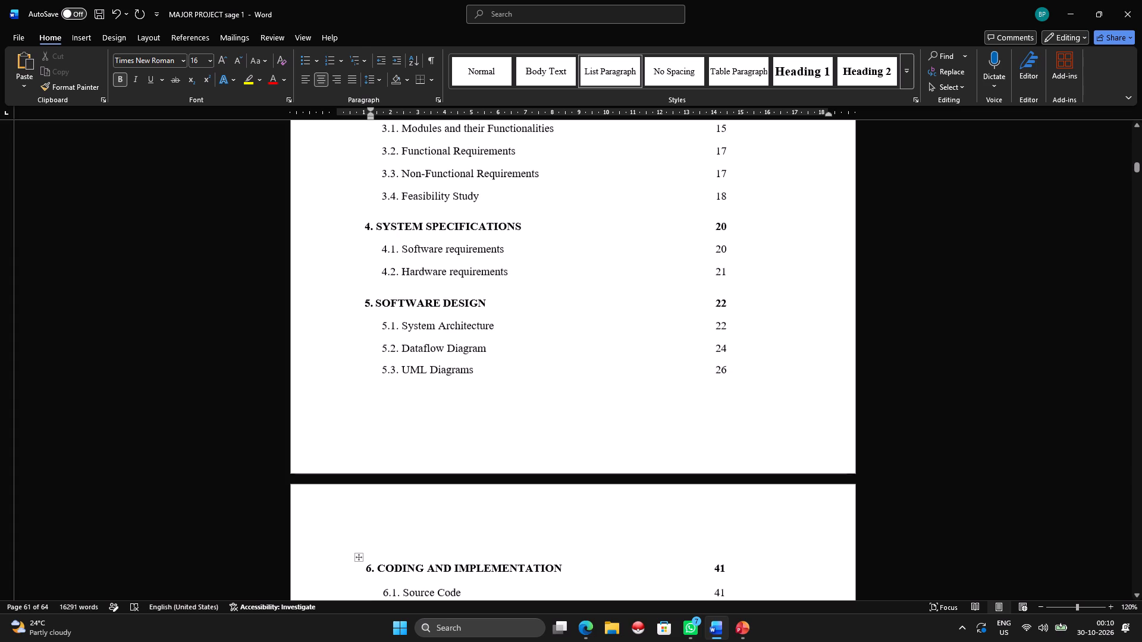
{"action": "scroll", "coordinate": [510, 402], "scroll_direction": "up", "scroll_amount": 5}
{"action": "scroll", "coordinate": [515, 395], "scroll_direction": "down", "scroll_amount": 8}
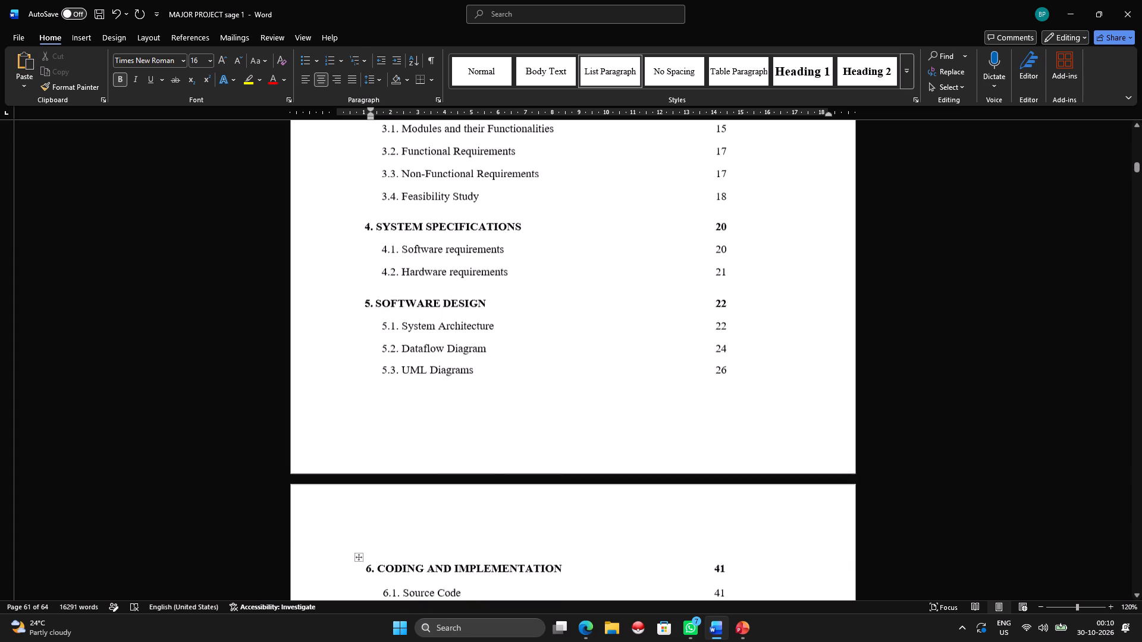
{"action": "scroll", "coordinate": [516, 392], "scroll_direction": "down", "scroll_amount": 17}
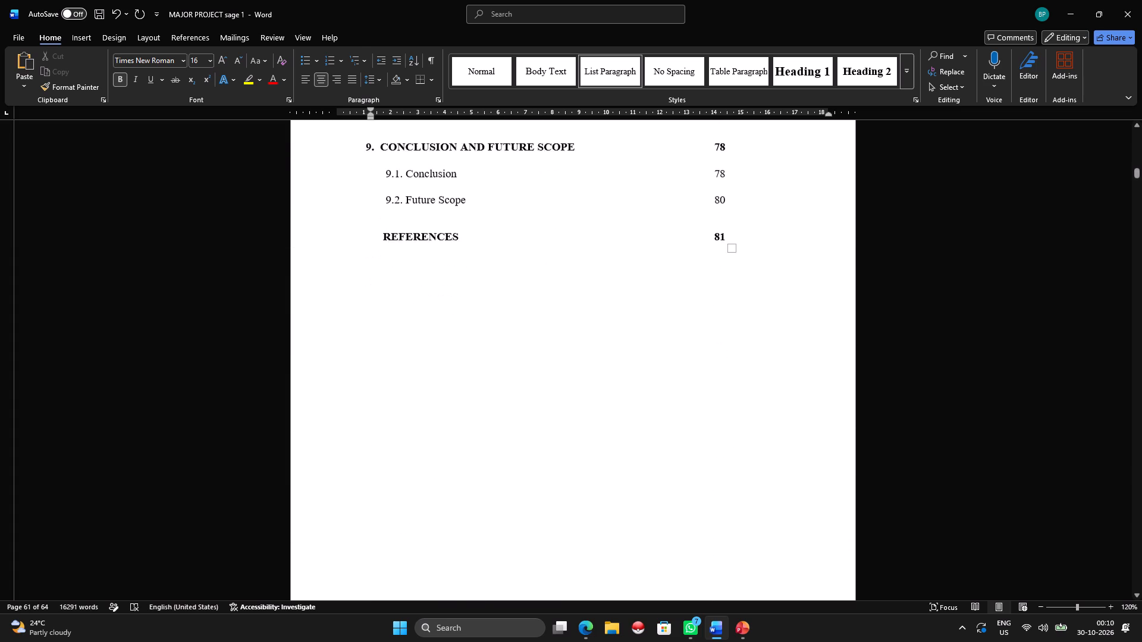
{"action": "scroll", "coordinate": [497, 406], "scroll_direction": "down", "scroll_amount": 9}
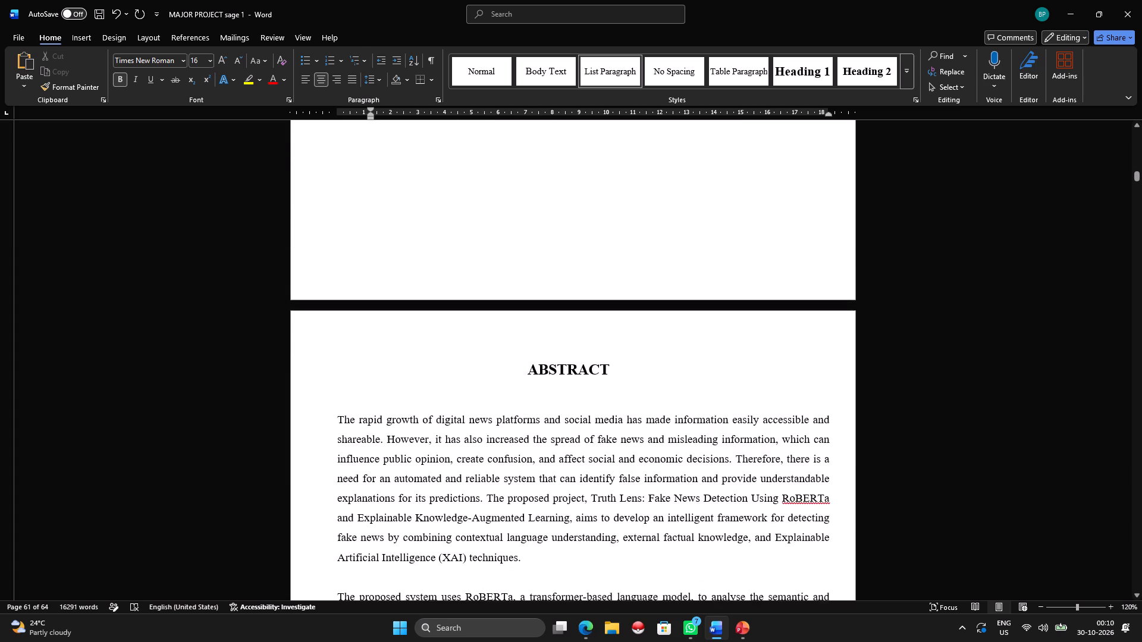
{"action": "scroll", "coordinate": [495, 407], "scroll_direction": "down", "scroll_amount": 7}
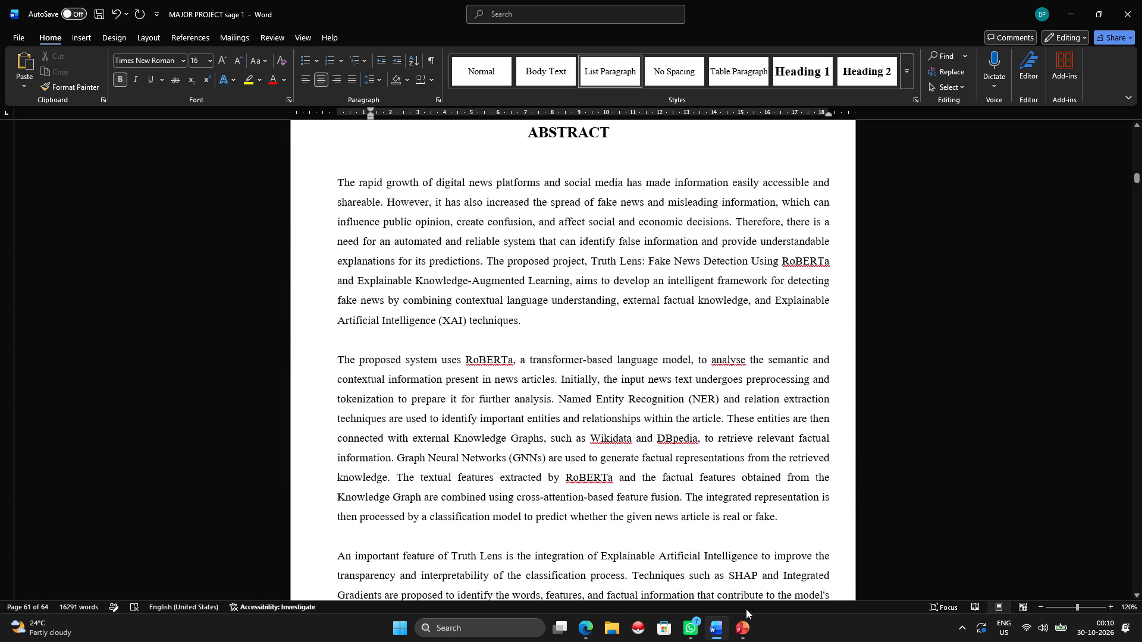
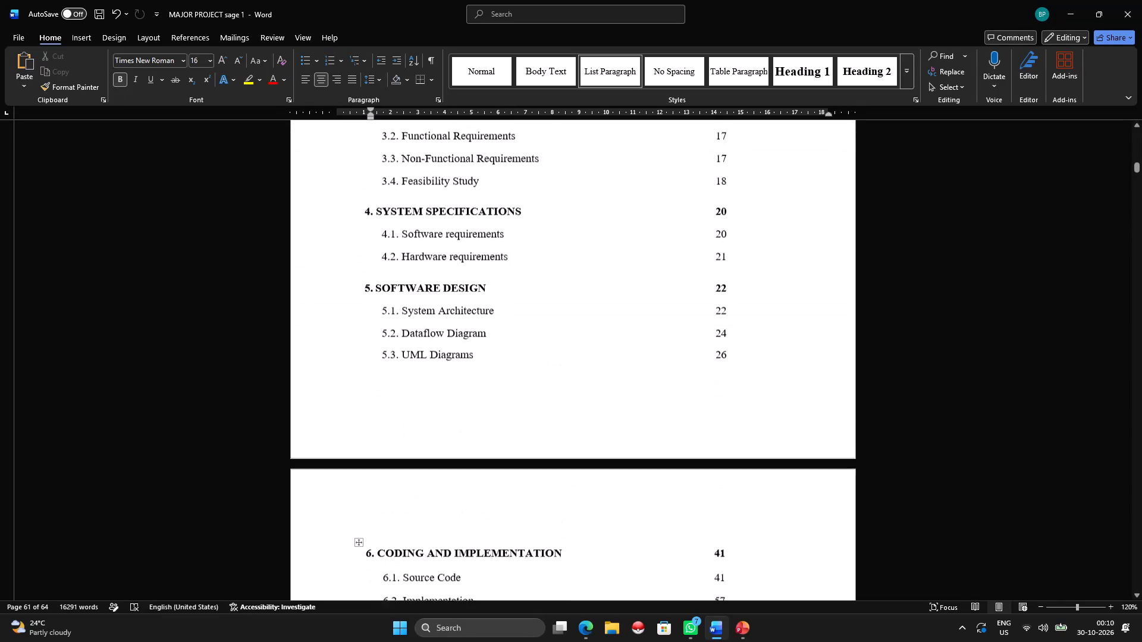
Review the table of contents, the abstract, and the lists of figures and tables in the report's front matter.
{"action": "scroll", "coordinate": [544, 454], "scroll_direction": "up", "scroll_amount": 3}
{"action": "scroll", "coordinate": [544, 455], "scroll_direction": "down", "scroll_amount": 2}
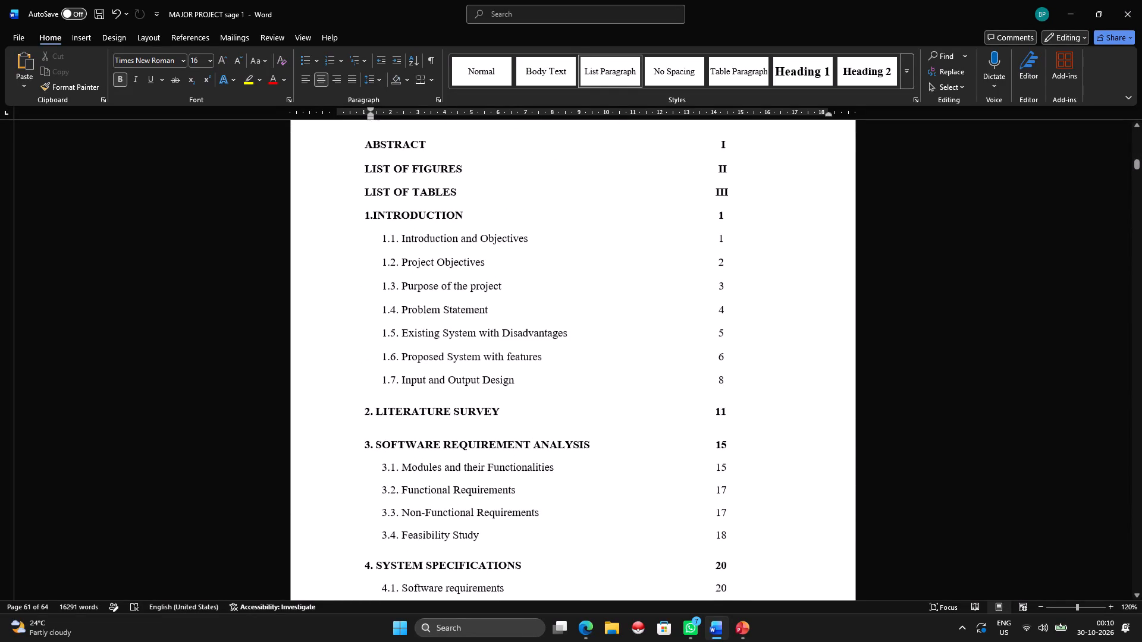
{"action": "scroll", "coordinate": [544, 455], "scroll_direction": "down", "scroll_amount": 9}
{"action": "scroll", "coordinate": [544, 454], "scroll_direction": "down", "scroll_amount": 17}
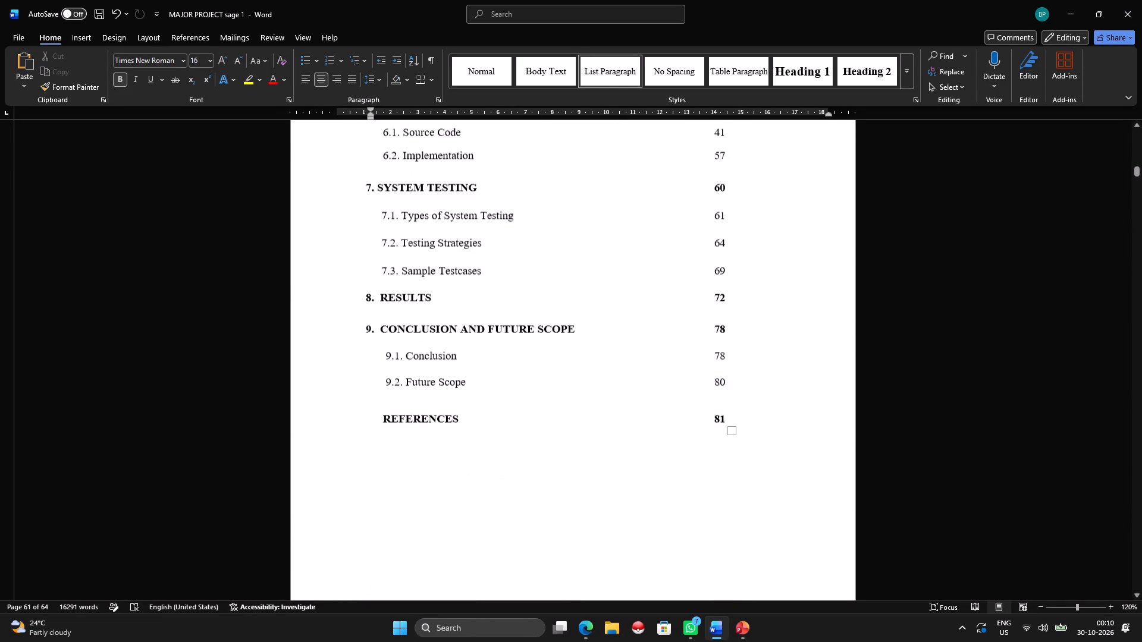
{"action": "scroll", "coordinate": [566, 440], "scroll_direction": "down", "scroll_amount": 6}
{"action": "scroll", "coordinate": [569, 439], "scroll_direction": "down", "scroll_amount": 16}
{"action": "scroll", "coordinate": [570, 438], "scroll_direction": "down", "scroll_amount": 10}
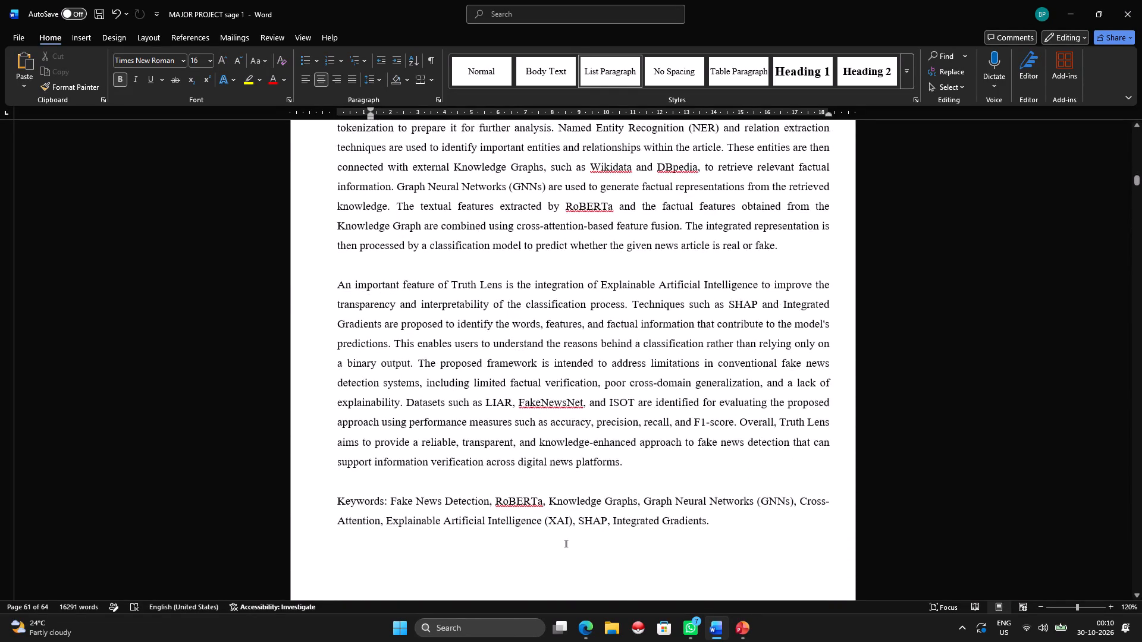
{"action": "scroll", "coordinate": [570, 438], "scroll_direction": "down", "scroll_amount": 16}
{"action": "scroll", "coordinate": [570, 439], "scroll_direction": "down", "scroll_amount": 15}
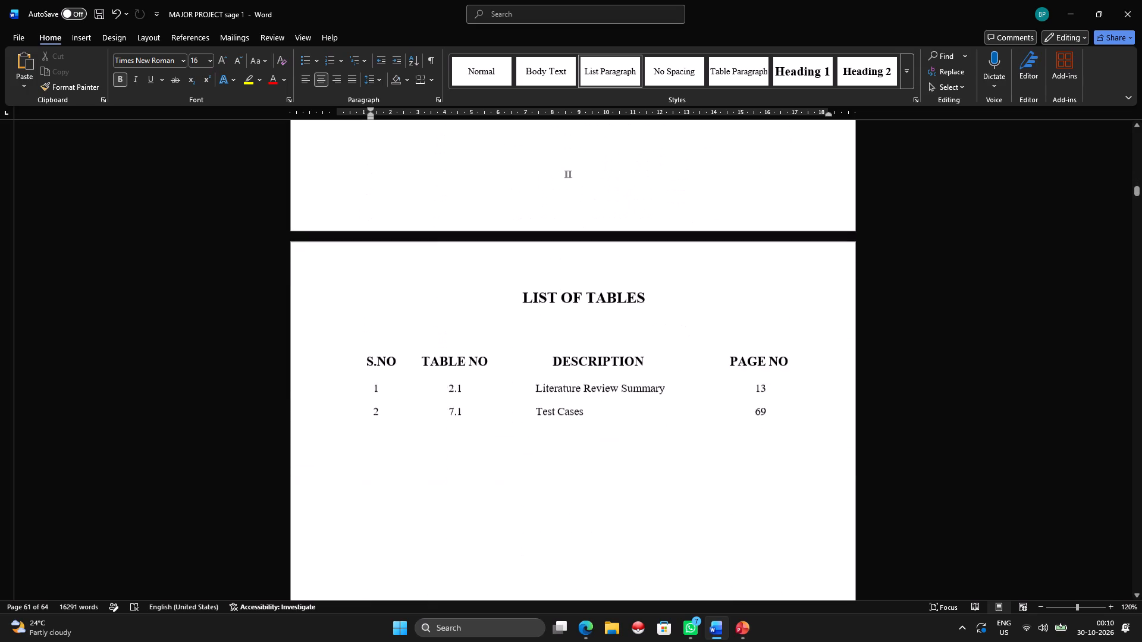
{"action": "scroll", "coordinate": [570, 439], "scroll_direction": "down", "scroll_amount": 20}
{"action": "scroll", "coordinate": [570, 439], "scroll_direction": "down", "scroll_amount": 12}
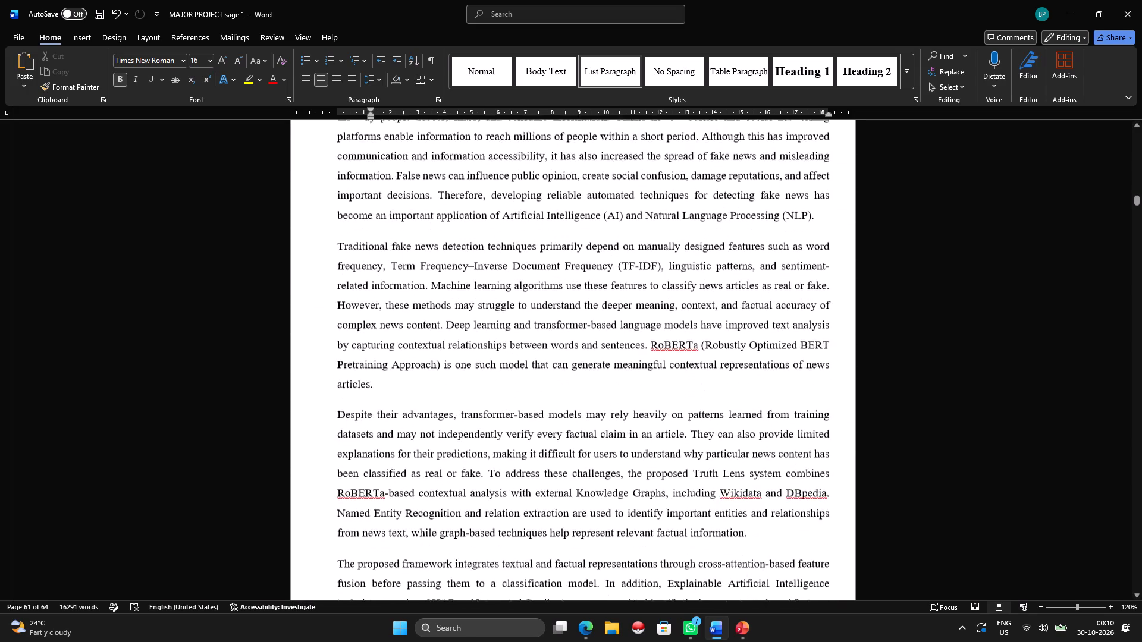
Check the layout and text alignment of the chapter 1 sections from the introduction through 1.5 Existing System.
{"action": "scroll", "coordinate": [575, 436], "scroll_direction": "up", "scroll_amount": 5}
{"action": "scroll", "coordinate": [575, 436], "scroll_direction": "down", "scroll_amount": 5}
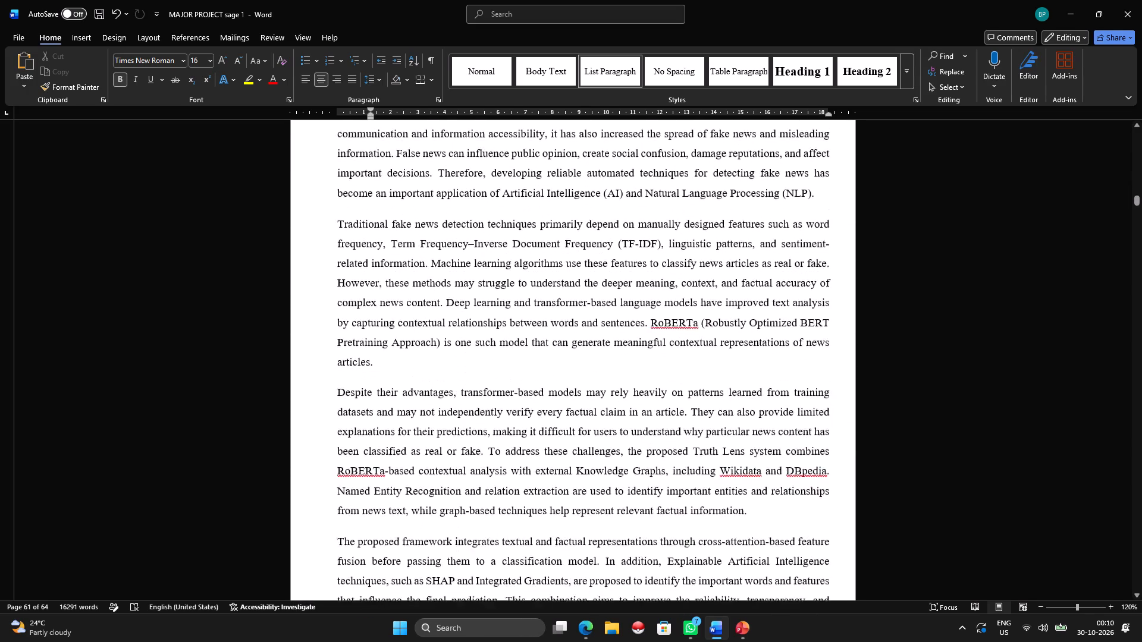
{"action": "scroll", "coordinate": [571, 426], "scroll_direction": "down", "scroll_amount": 12}
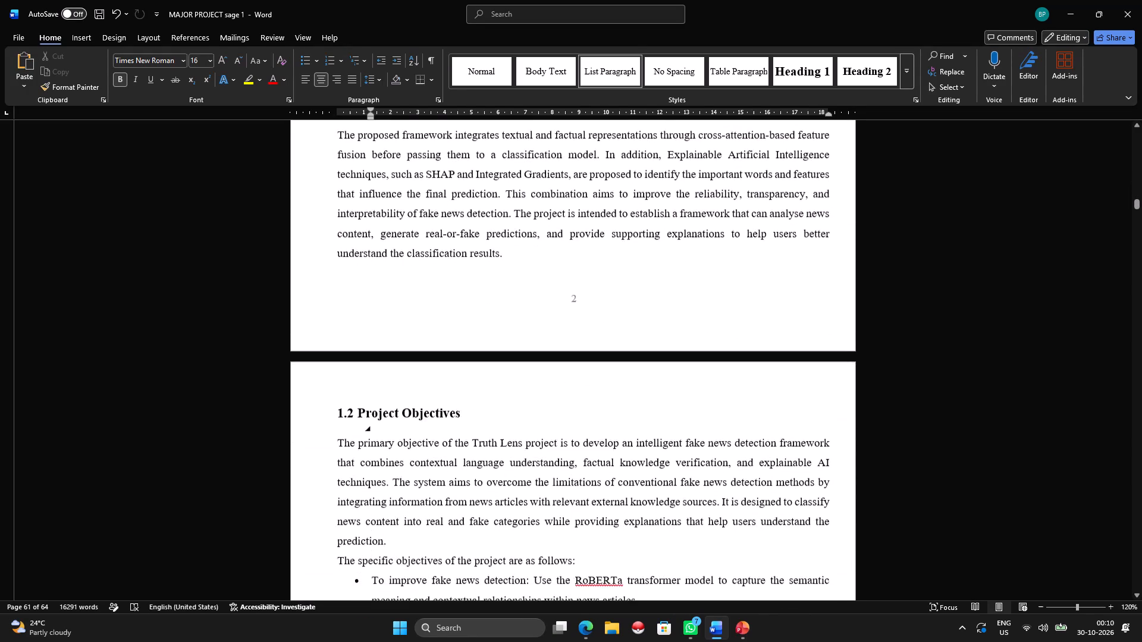
{"action": "scroll", "coordinate": [570, 426], "scroll_direction": "down", "scroll_amount": 19}
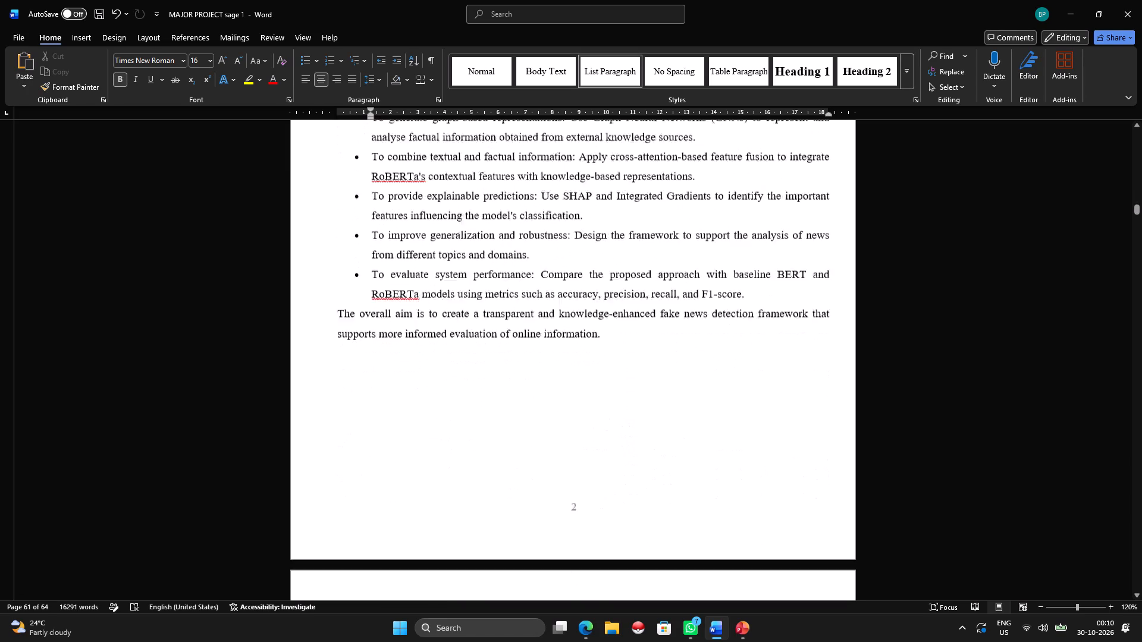
{"action": "scroll", "coordinate": [570, 426], "scroll_direction": "down", "scroll_amount": 18}
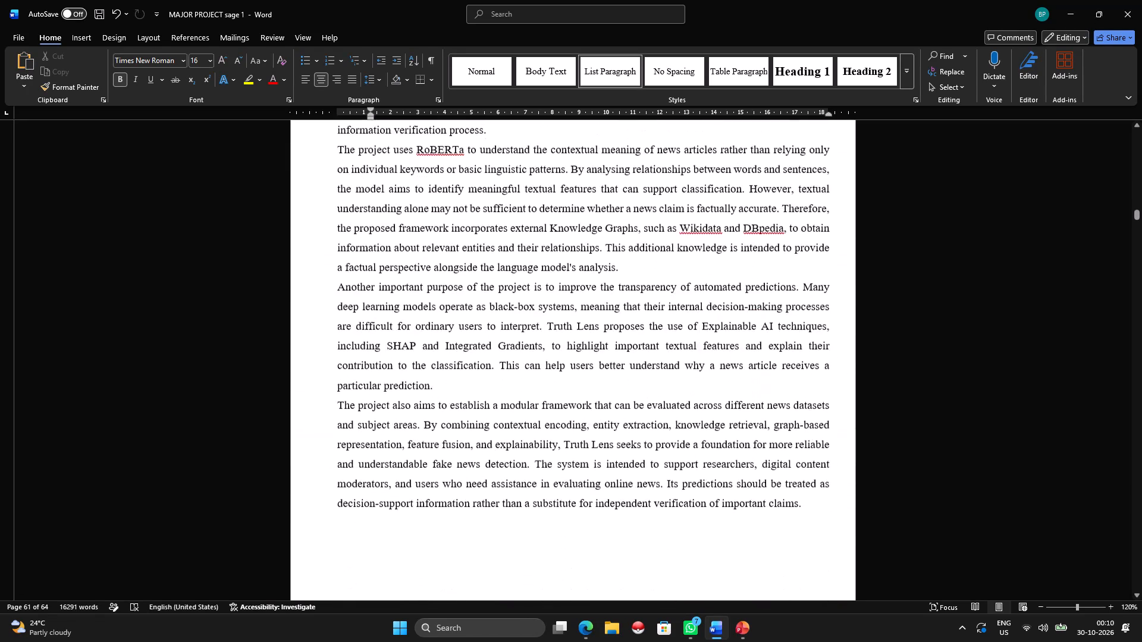
{"action": "scroll", "coordinate": [570, 426], "scroll_direction": "down", "scroll_amount": 20}
{"action": "scroll", "coordinate": [570, 426], "scroll_direction": "down", "scroll_amount": 14}
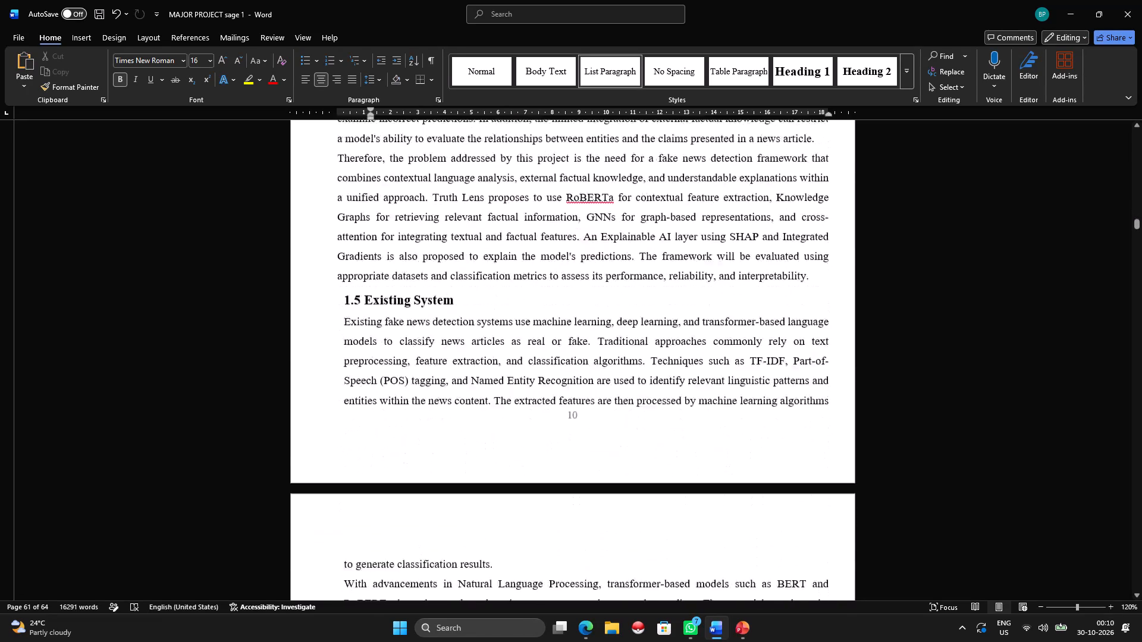
{"action": "scroll", "coordinate": [570, 426], "scroll_direction": "down", "scroll_amount": 2}
{"action": "scroll", "coordinate": [570, 426], "scroll_direction": "up", "scroll_amount": 6}
{"action": "scroll", "coordinate": [558, 424], "scroll_direction": "down", "scroll_amount": 6}
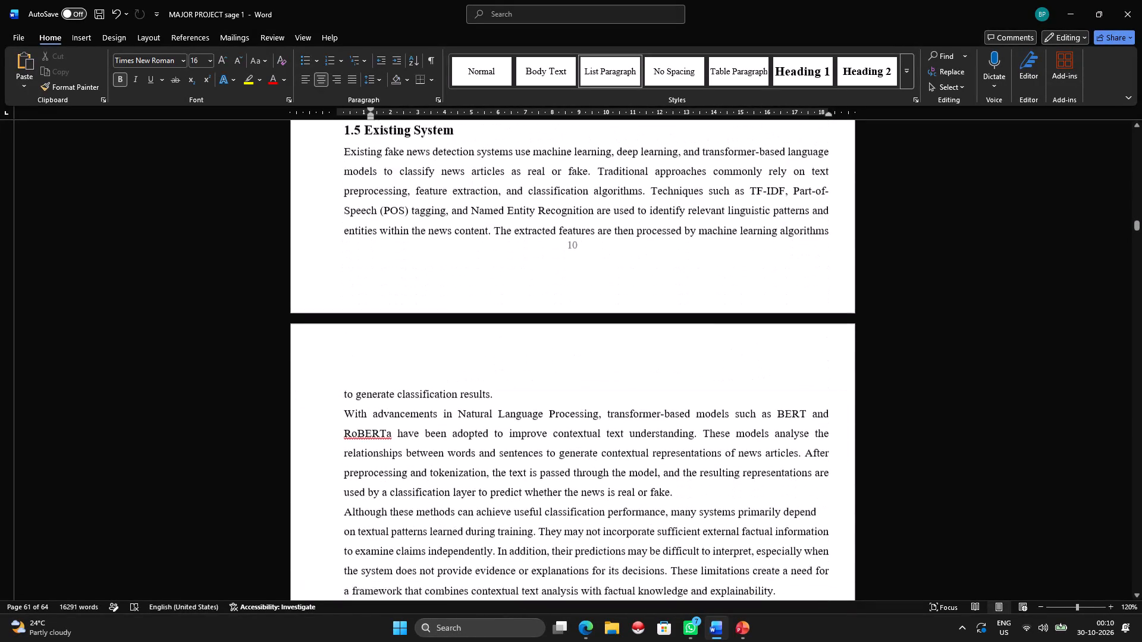
Reduce the left indent of heading 1.5 Existing System so it lines up with the section 1.4 text.
{"action": "scroll", "coordinate": [537, 421], "scroll_direction": "up", "scroll_amount": 15}
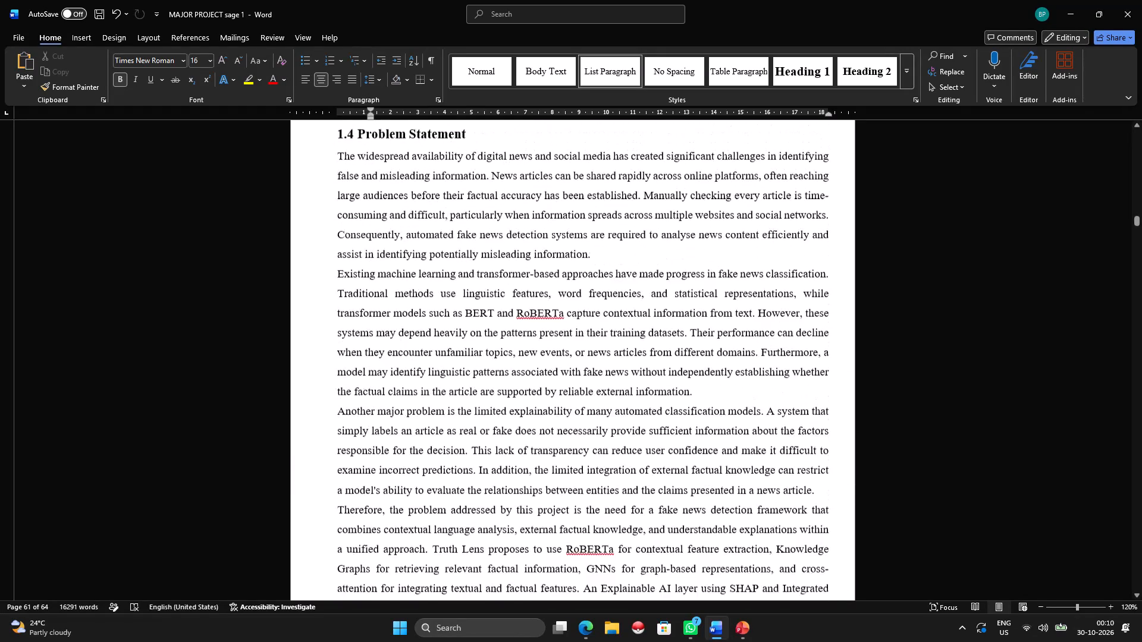
{"action": "scroll", "coordinate": [519, 429], "scroll_direction": "up", "scroll_amount": 4}
{"action": "scroll", "coordinate": [519, 429], "scroll_direction": "down", "scroll_amount": 13}
{"action": "scroll", "coordinate": [445, 396], "scroll_direction": "down", "scroll_amount": 2}
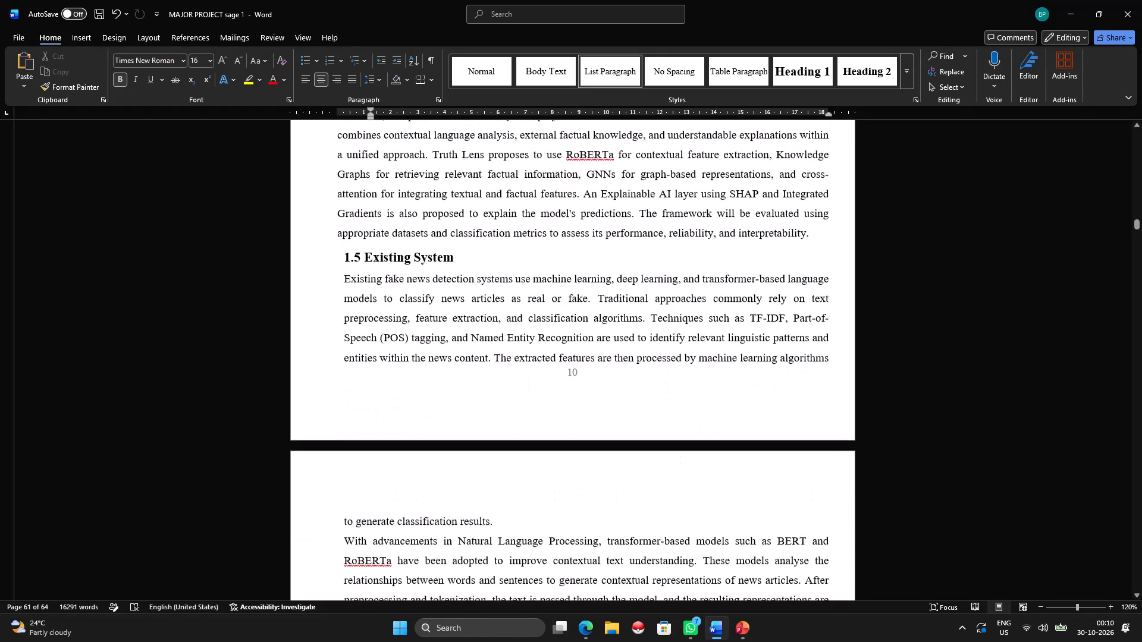
{"action": "left_click", "coordinate": [344, 261]}
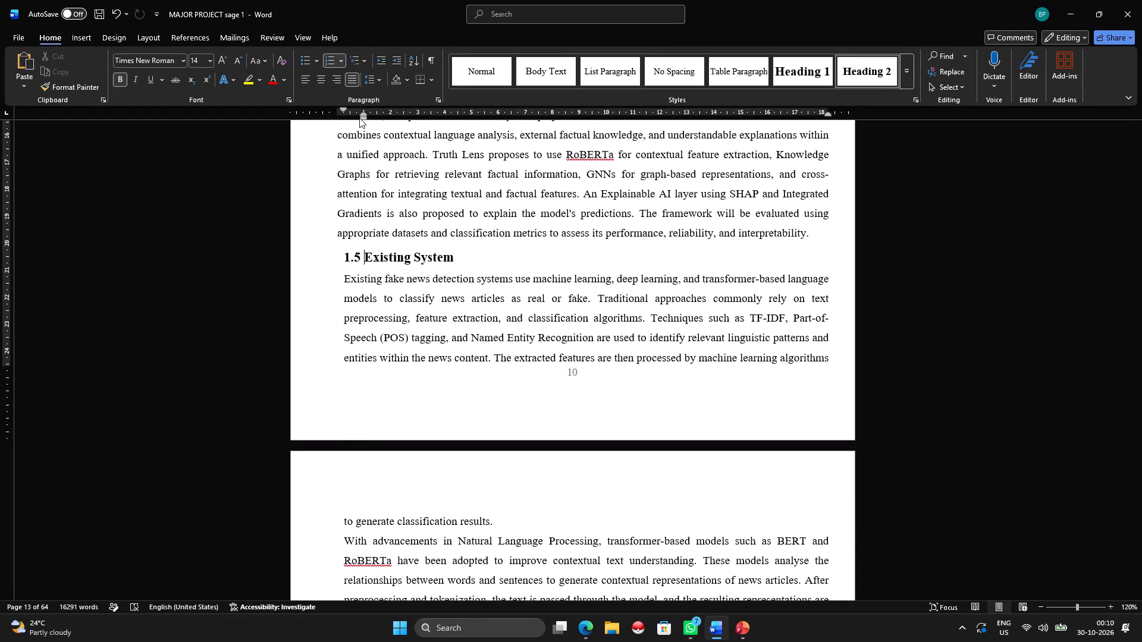
{"action": "left_click_drag", "start_coordinate": [362, 115], "coordinate": [355, 115]}
Move the hanging and first-line indents of the first paragraph under 1.5 Existing System to align with its heading.
{"action": "left_click", "coordinate": [341, 278]}
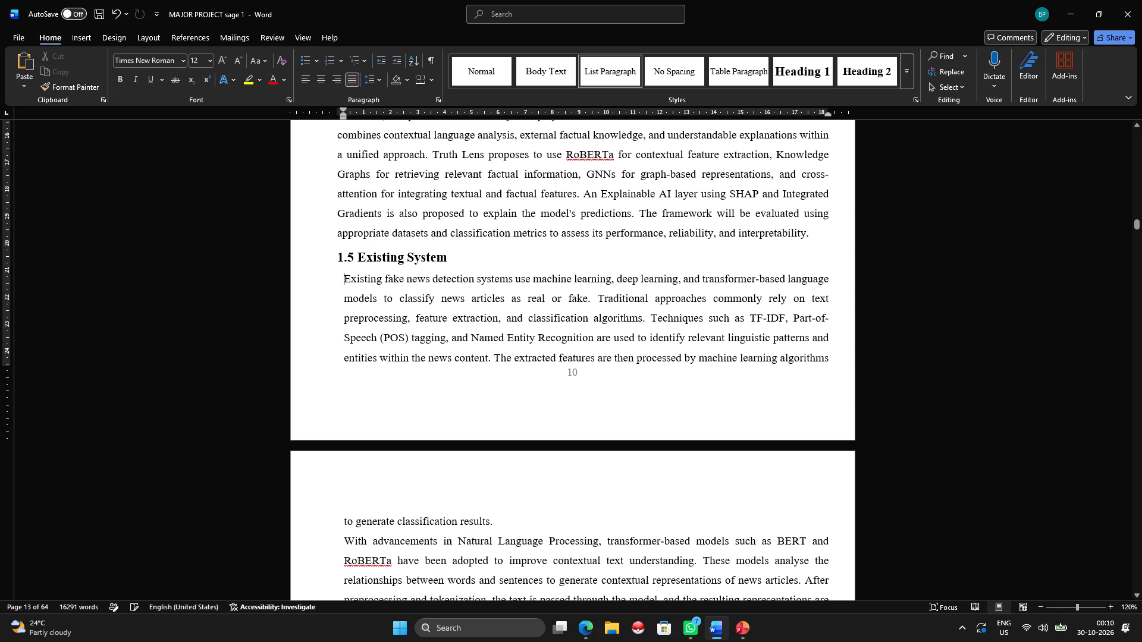
{"action": "left_click_drag", "start_coordinate": [340, 278], "coordinate": [430, 540]}
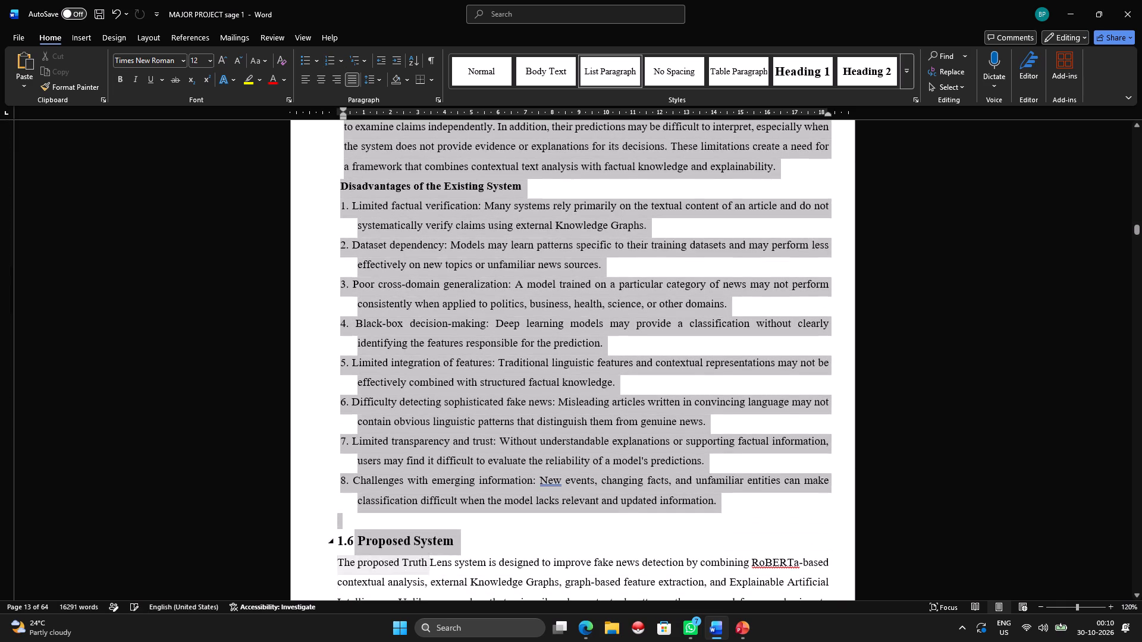
{"action": "left_click_drag", "start_coordinate": [430, 540], "coordinate": [437, 629]}
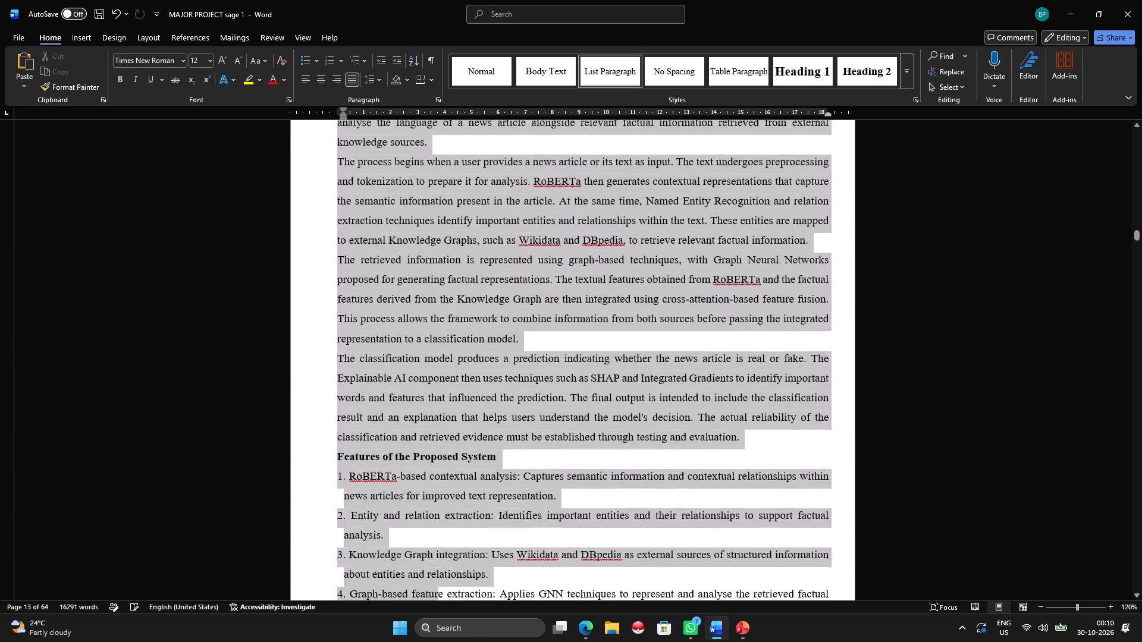
{"action": "left_click_drag", "start_coordinate": [437, 629], "coordinate": [479, 95]}
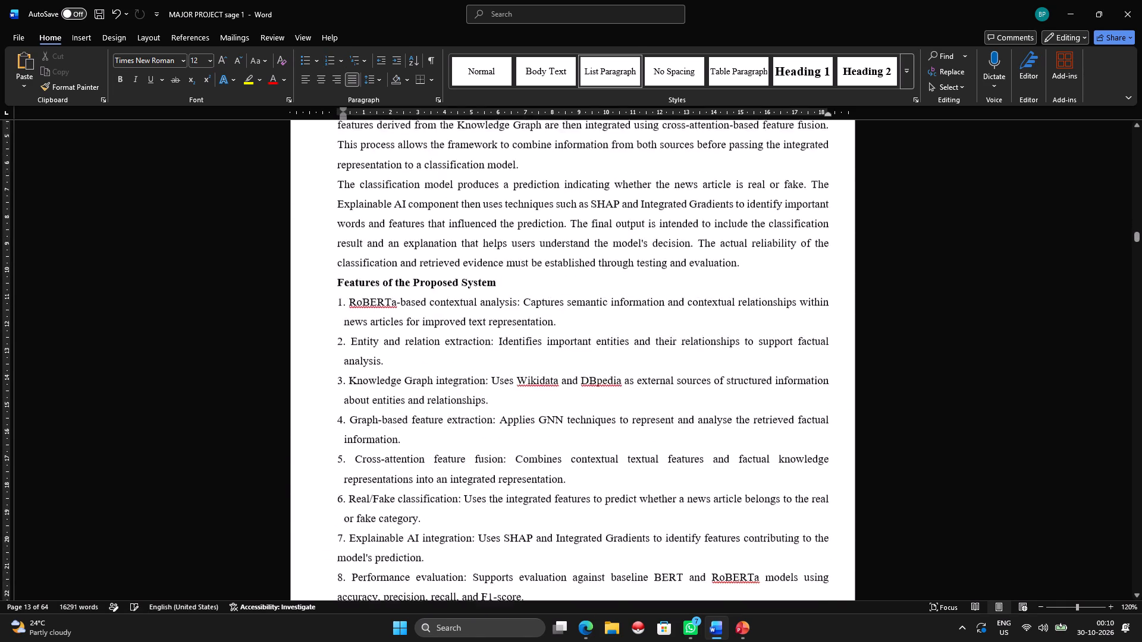
{"action": "left_click_drag", "start_coordinate": [479, 95], "coordinate": [479, 86]}
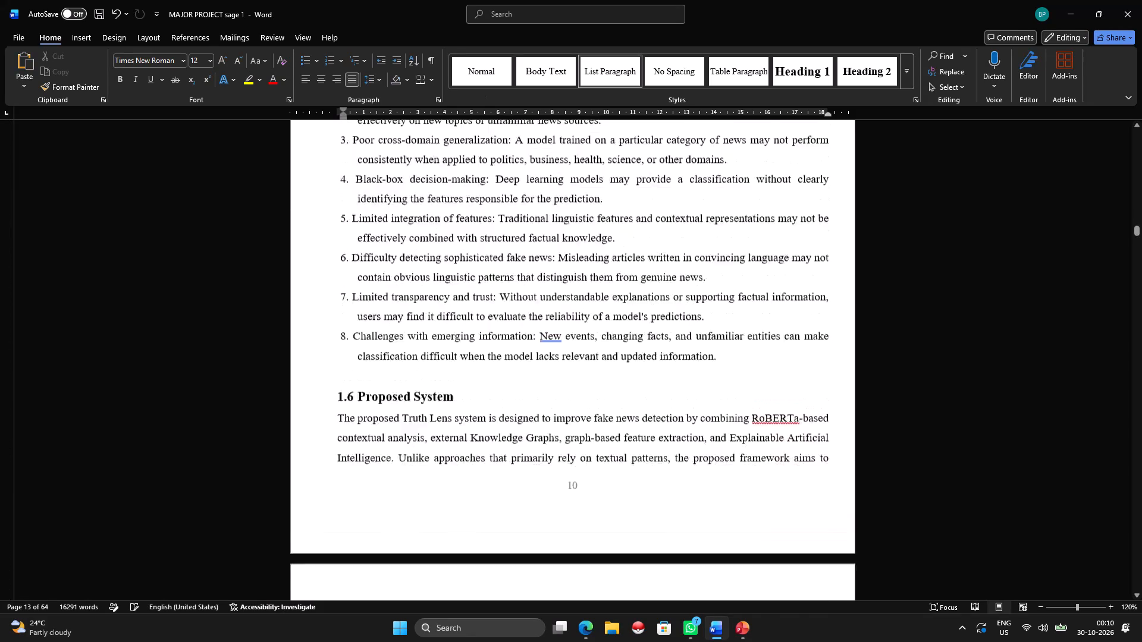
{"action": "left_click_drag", "start_coordinate": [479, 86], "coordinate": [473, 88]}
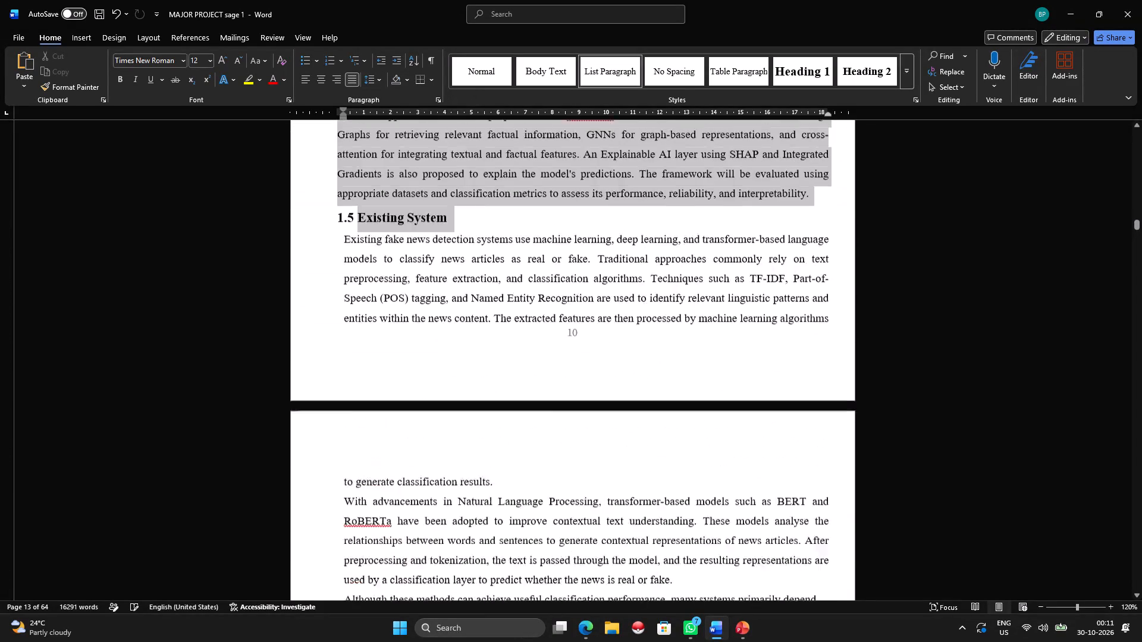
{"action": "left_click_drag", "start_coordinate": [473, 88], "coordinate": [446, 501]}
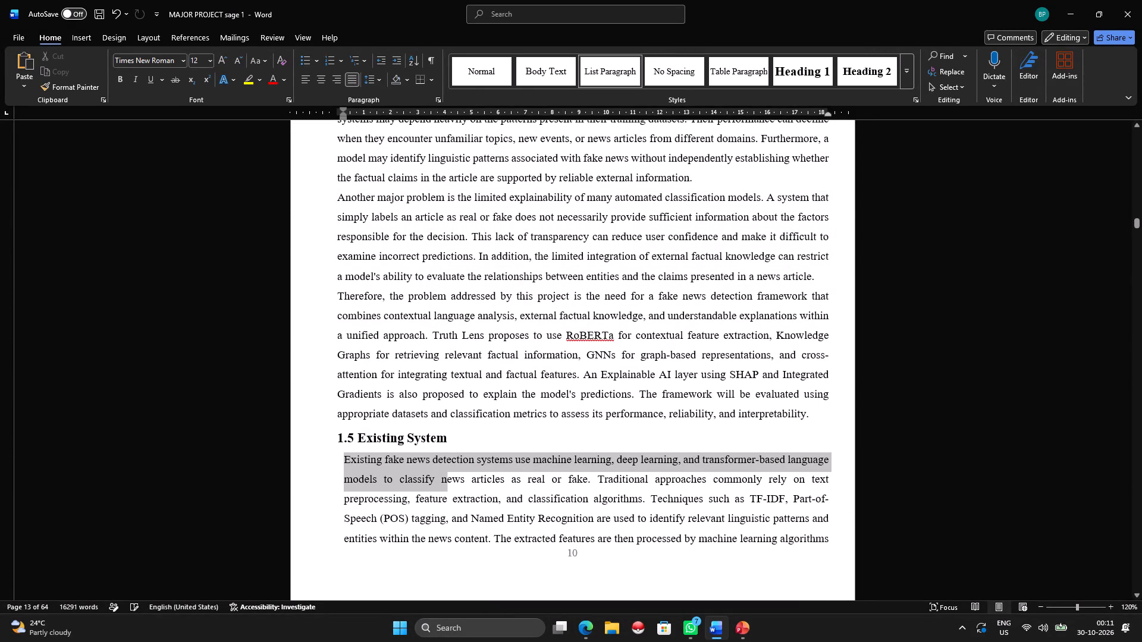
{"action": "left_click_drag", "start_coordinate": [446, 501], "coordinate": [434, 641]}
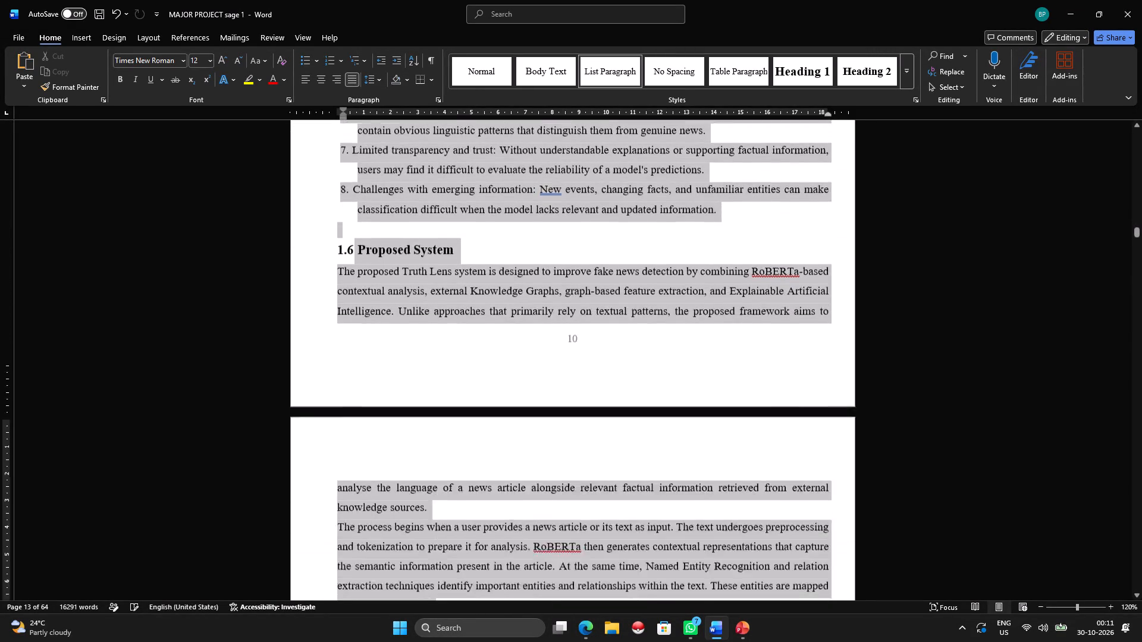
{"action": "left_click_drag", "start_coordinate": [434, 641], "coordinate": [455, 584]}
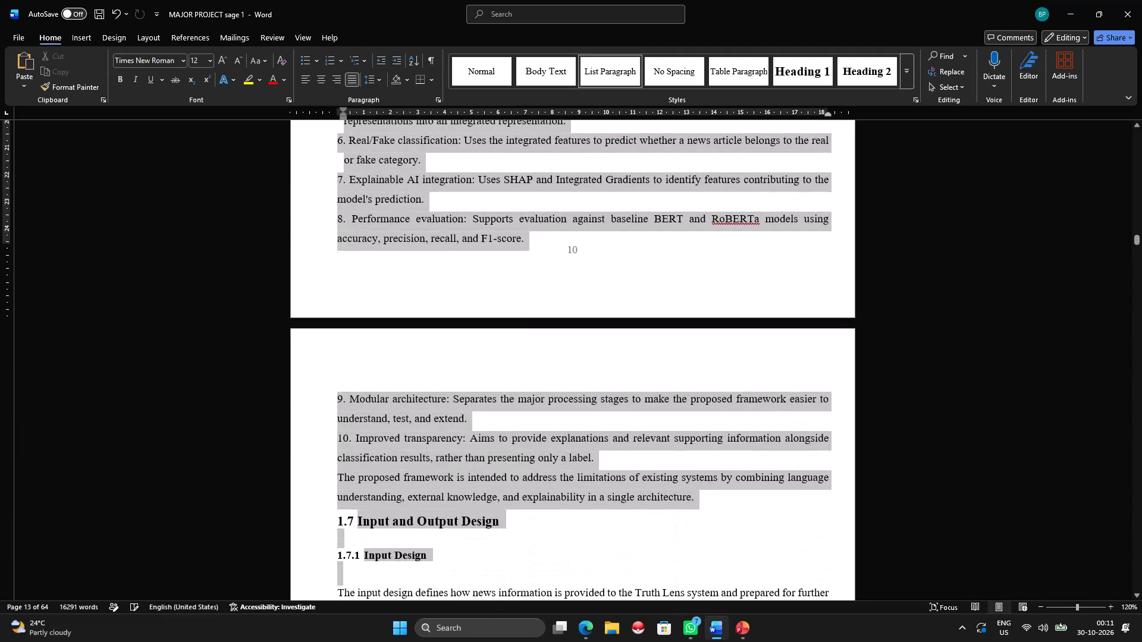
{"action": "left_click_drag", "start_coordinate": [455, 584], "coordinate": [501, 291]}
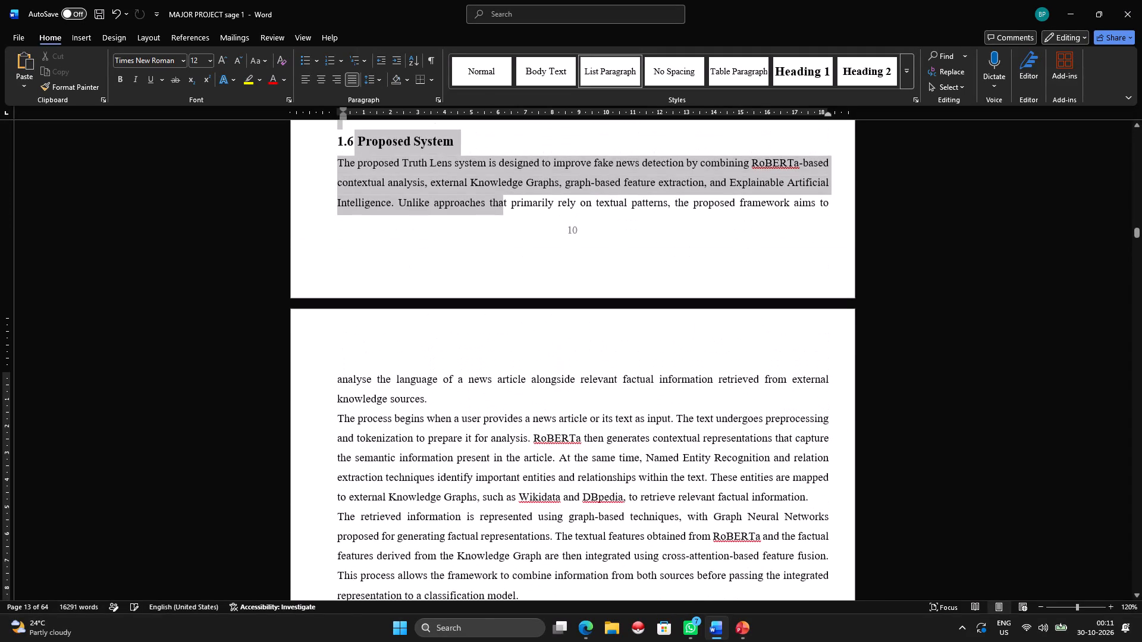
{"action": "left_click_drag", "start_coordinate": [501, 291], "coordinate": [565, 326]}
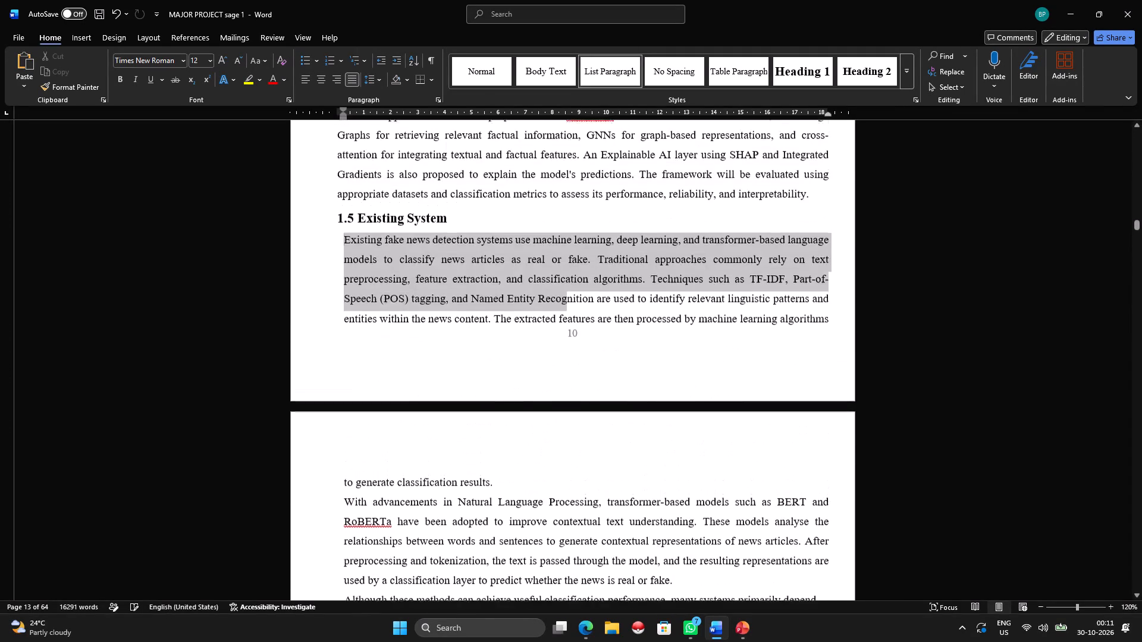
{"action": "left_click_drag", "start_coordinate": [565, 326], "coordinate": [567, 347]}
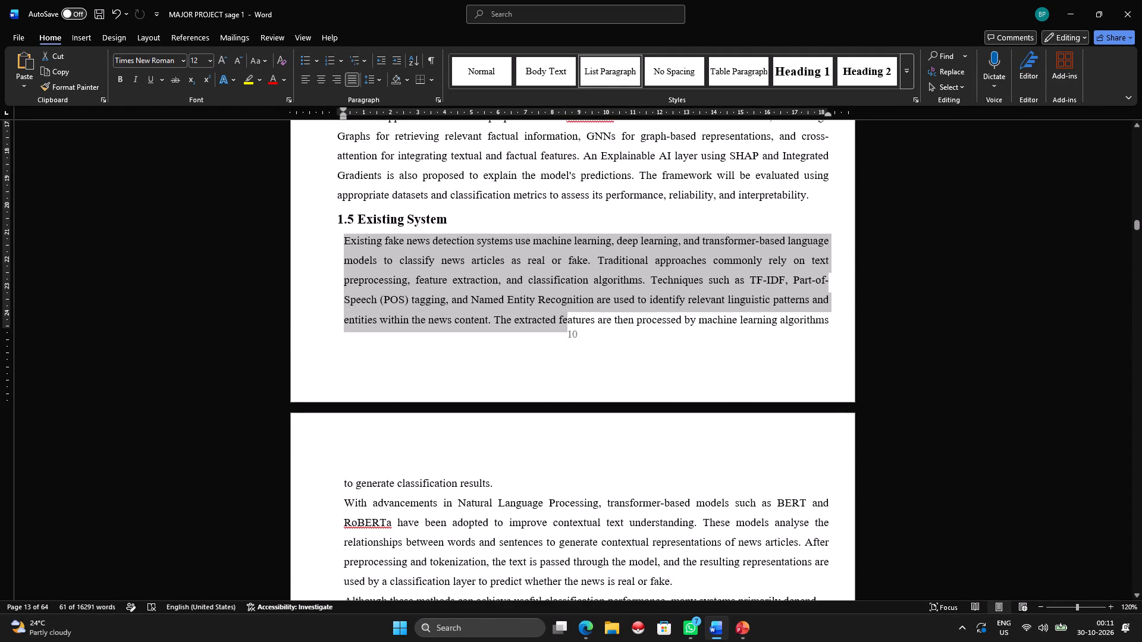
{"action": "left_click", "coordinate": [344, 114]}
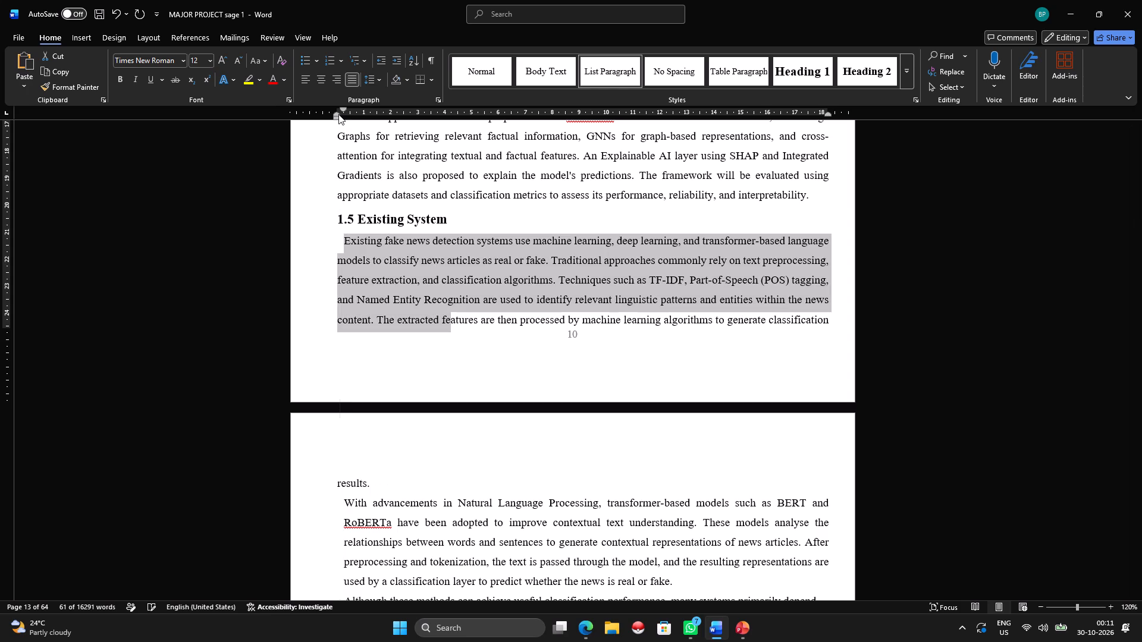
{"action": "left_click", "coordinate": [343, 107]}
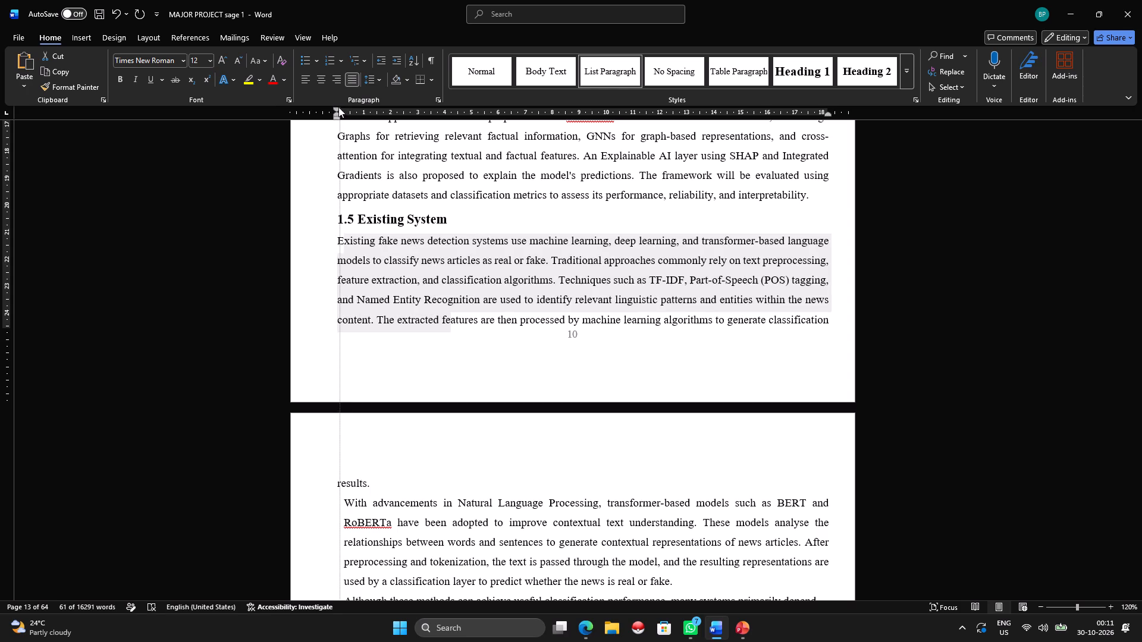
{"action": "left_click", "coordinate": [432, 308]}
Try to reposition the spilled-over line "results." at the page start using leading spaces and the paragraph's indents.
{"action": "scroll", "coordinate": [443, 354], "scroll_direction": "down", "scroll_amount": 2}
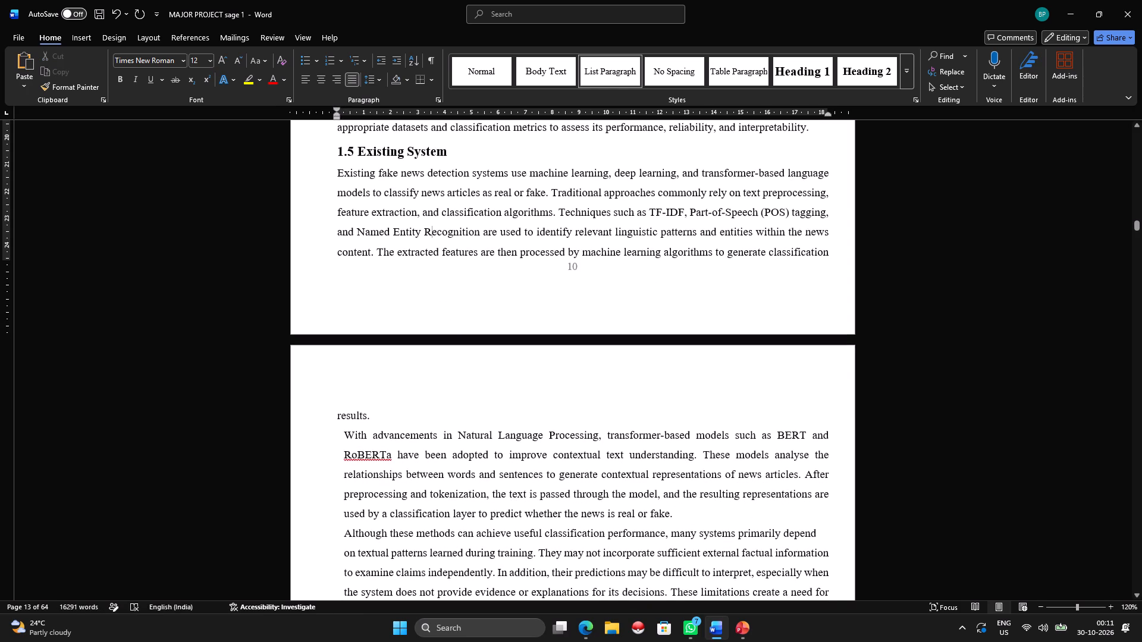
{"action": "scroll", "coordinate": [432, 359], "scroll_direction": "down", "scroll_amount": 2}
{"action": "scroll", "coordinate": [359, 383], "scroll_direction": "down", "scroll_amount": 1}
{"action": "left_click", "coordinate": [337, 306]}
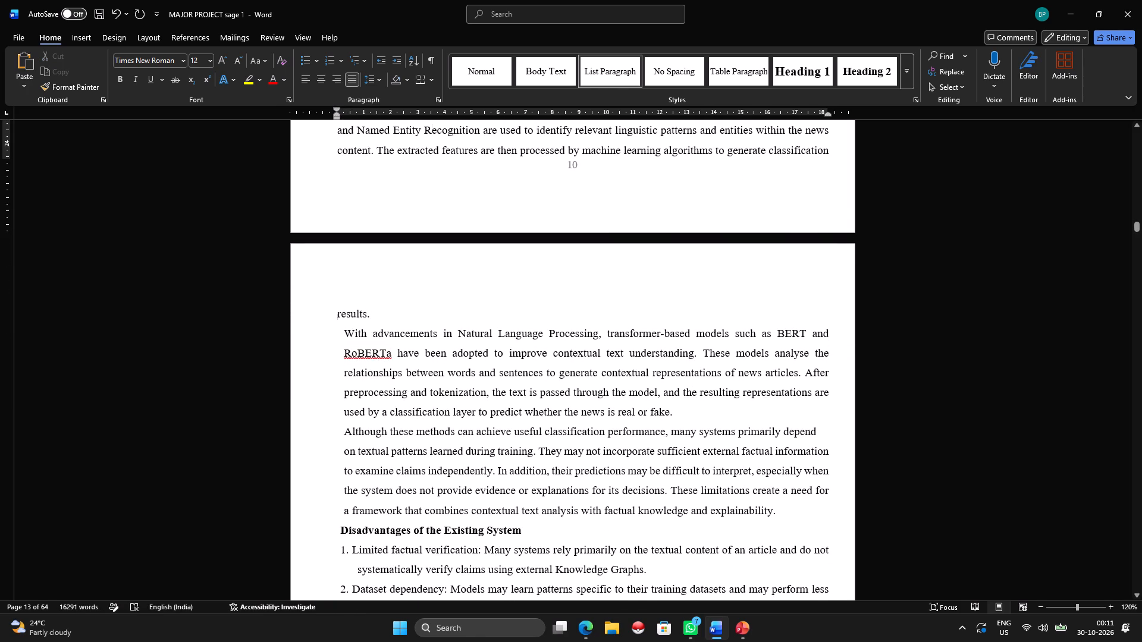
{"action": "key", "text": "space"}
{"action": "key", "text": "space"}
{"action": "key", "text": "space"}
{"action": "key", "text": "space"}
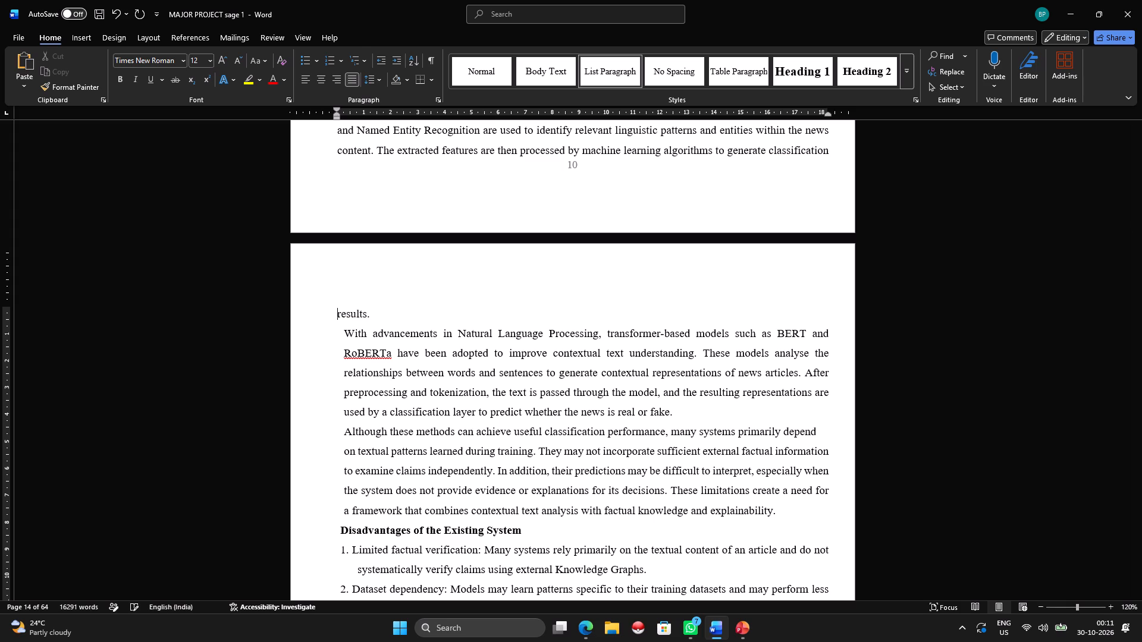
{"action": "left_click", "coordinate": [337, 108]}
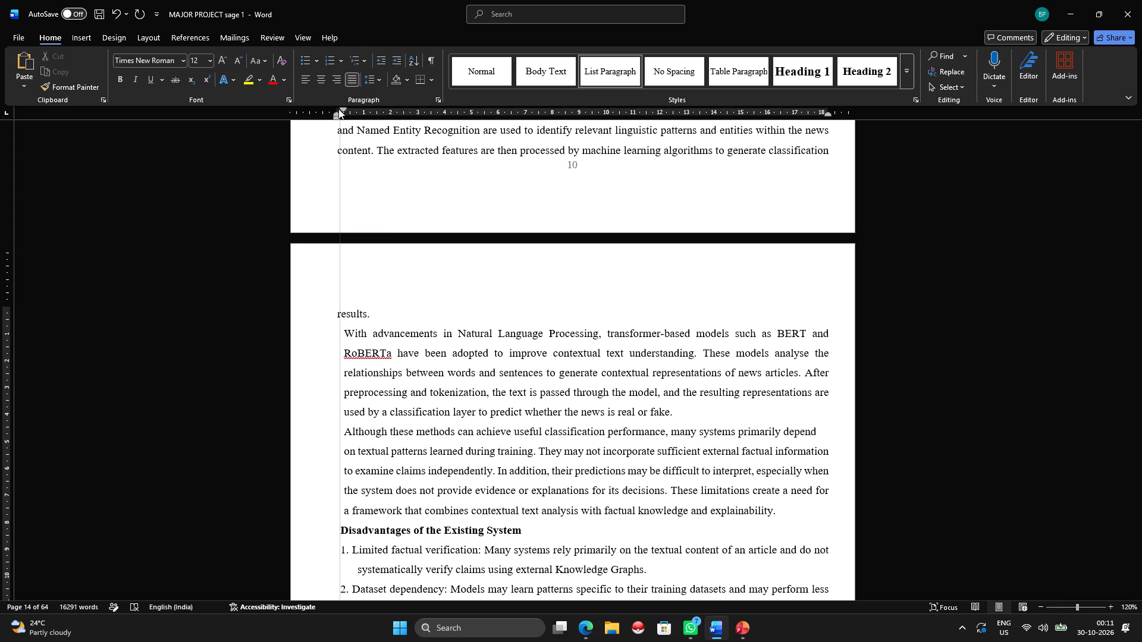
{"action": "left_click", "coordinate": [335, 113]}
Delete the spilled-over word "results." that ends the first paragraph under 1.5 Existing System.
{"action": "left_click", "coordinate": [379, 308]}
{"action": "key", "text": "BackSpace"}
{"action": "key", "text": "BackSpace"}
{"action": "key", "text": "BackSpace"}
{"action": "key", "text": "BackSpace"}
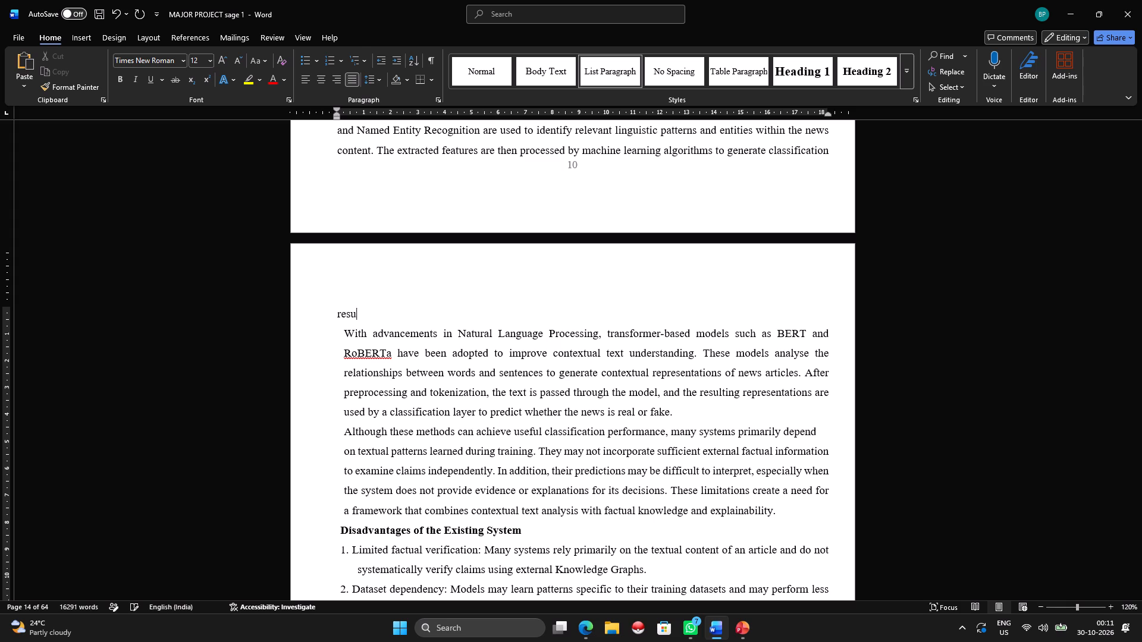
{"action": "key", "text": "BackSpace"}
{"action": "key", "text": "BackSpace"}
{"action": "key", "text": "BackSpace"}
{"action": "key", "text": "BackSpace"}
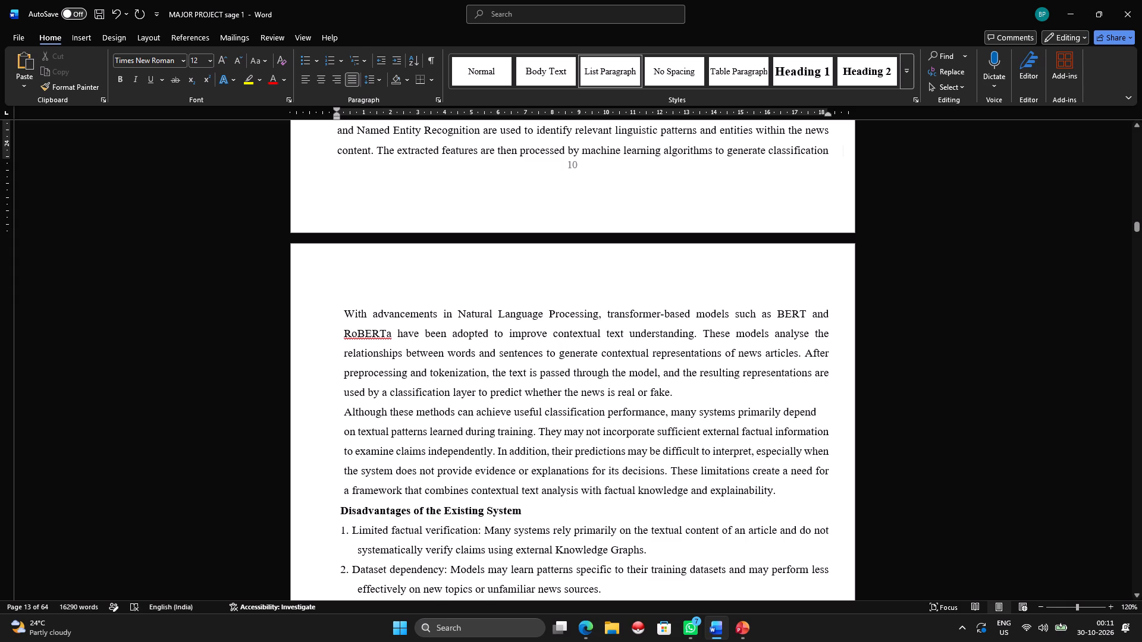
{"action": "scroll", "coordinate": [369, 296], "scroll_direction": "up", "scroll_amount": 2}
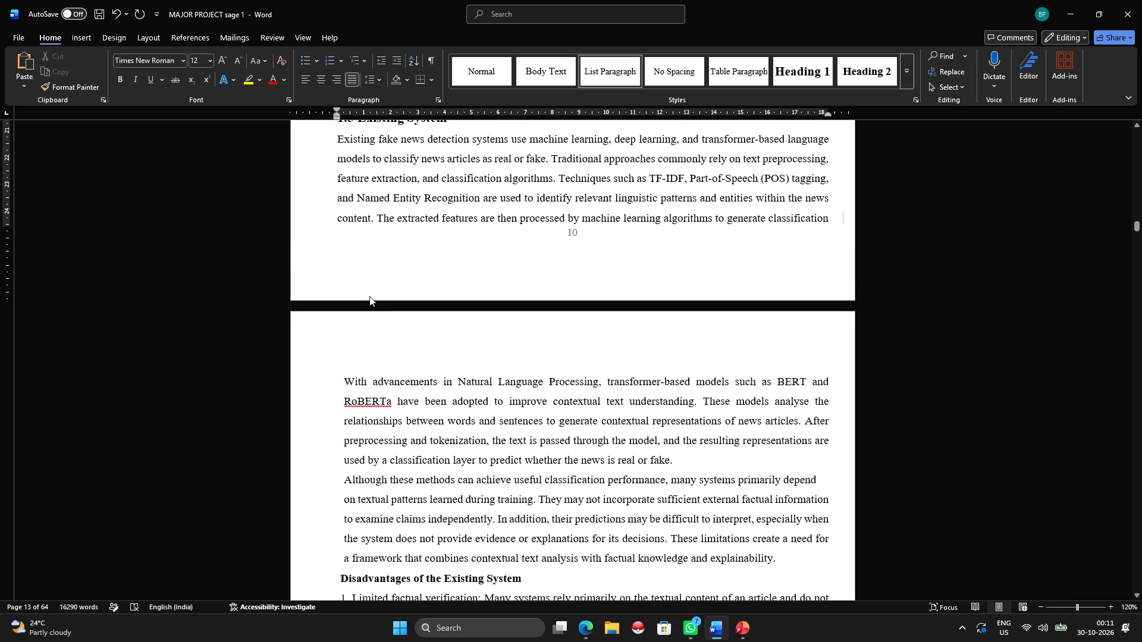
Check the layout and alignment from the Disadvantages of the Existing System list through the 1.6 Proposed System features.
{"action": "scroll", "coordinate": [375, 302], "scroll_direction": "down", "scroll_amount": 5}
{"action": "scroll", "coordinate": [361, 360], "scroll_direction": "down", "scroll_amount": 10}
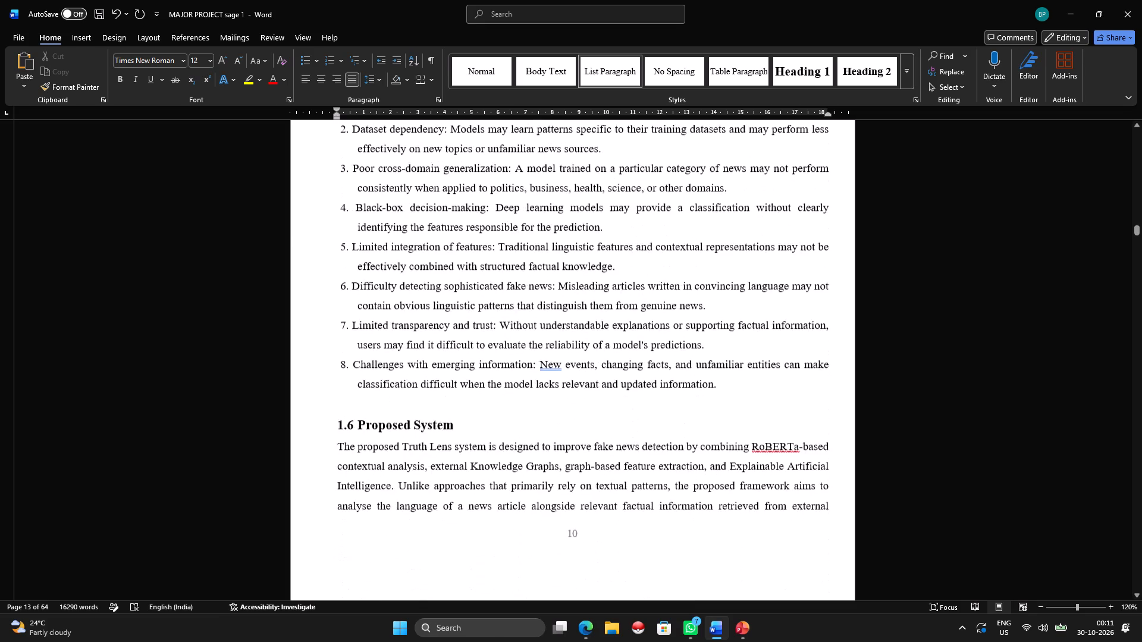
{"action": "scroll", "coordinate": [356, 361], "scroll_direction": "down", "scroll_amount": 11}
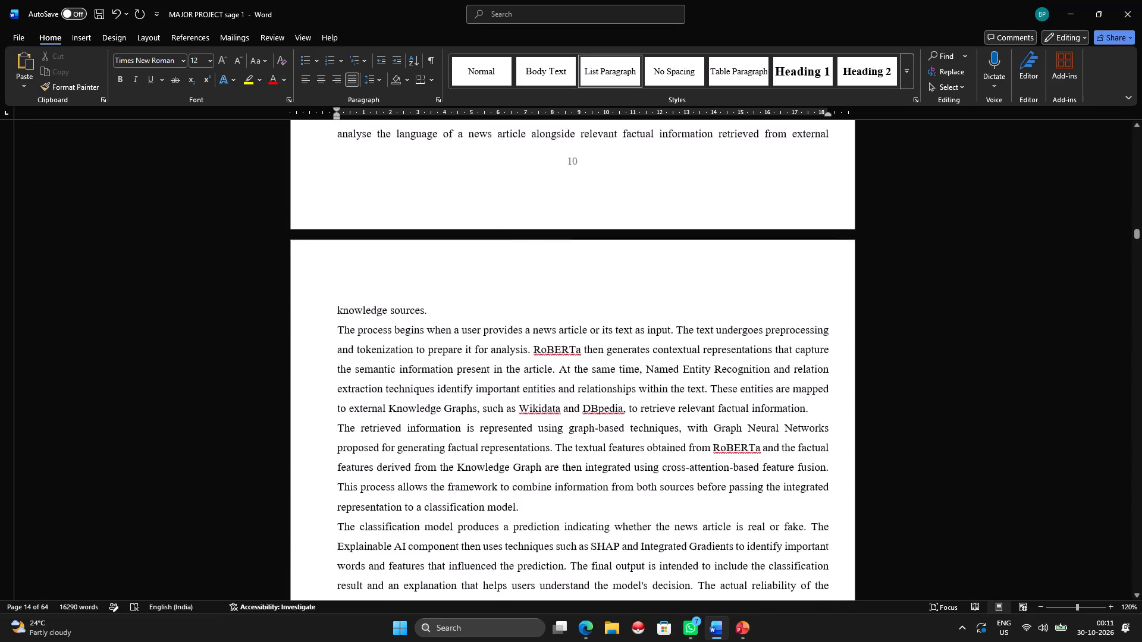
{"action": "scroll", "coordinate": [356, 361], "scroll_direction": "down", "scroll_amount": 2}
{"action": "scroll", "coordinate": [356, 361], "scroll_direction": "up", "scroll_amount": 5}
{"action": "scroll", "coordinate": [356, 361], "scroll_direction": "down", "scroll_amount": 4}
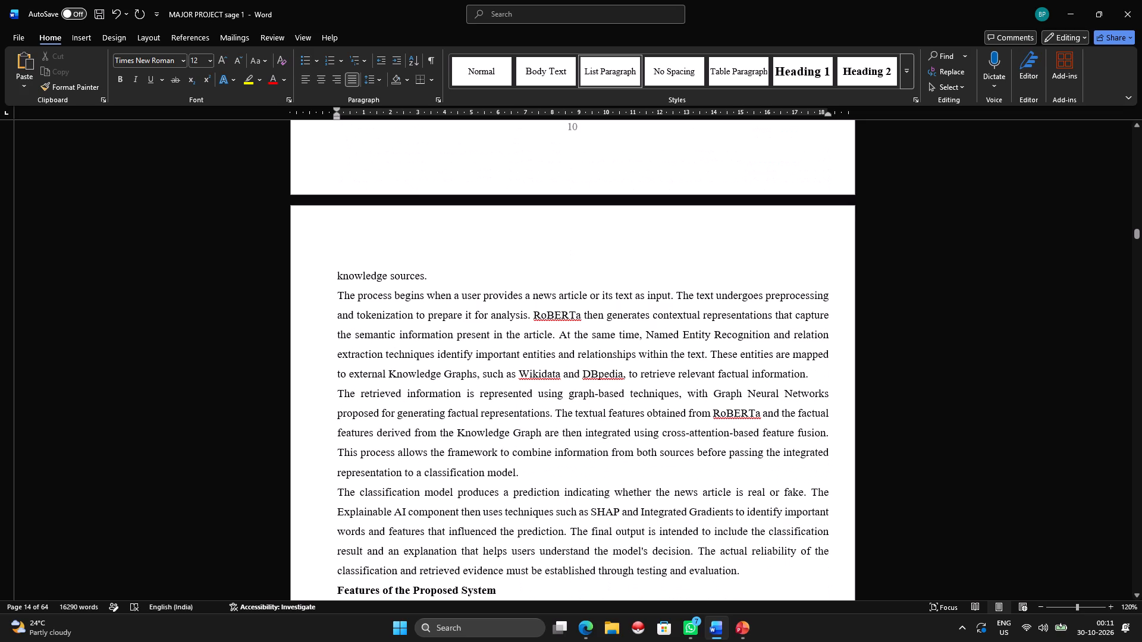
{"action": "scroll", "coordinate": [341, 373], "scroll_direction": "down", "scroll_amount": 11}
{"action": "scroll", "coordinate": [337, 406], "scroll_direction": "up", "scroll_amount": 19}
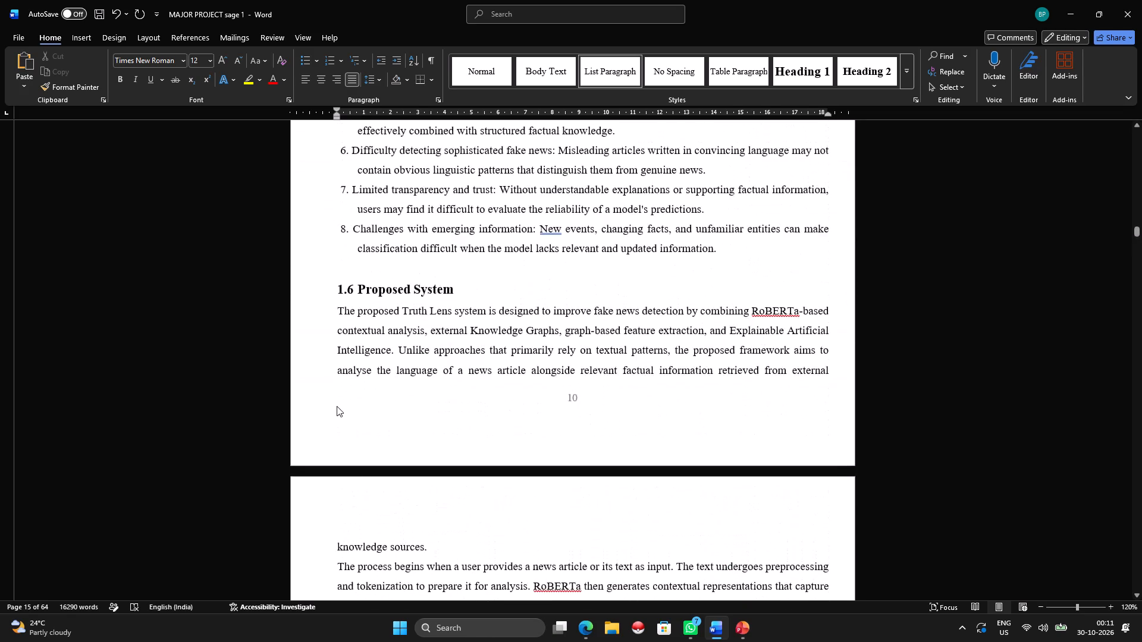
{"action": "scroll", "coordinate": [337, 406], "scroll_direction": "down", "scroll_amount": 19}
{"action": "scroll", "coordinate": [345, 412], "scroll_direction": "down", "scroll_amount": 4}
{"action": "scroll", "coordinate": [345, 414], "scroll_direction": "up", "scroll_amount": 3}
{"action": "left_click", "coordinate": [485, 177]}
{"action": "left_click", "coordinate": [490, 264]}
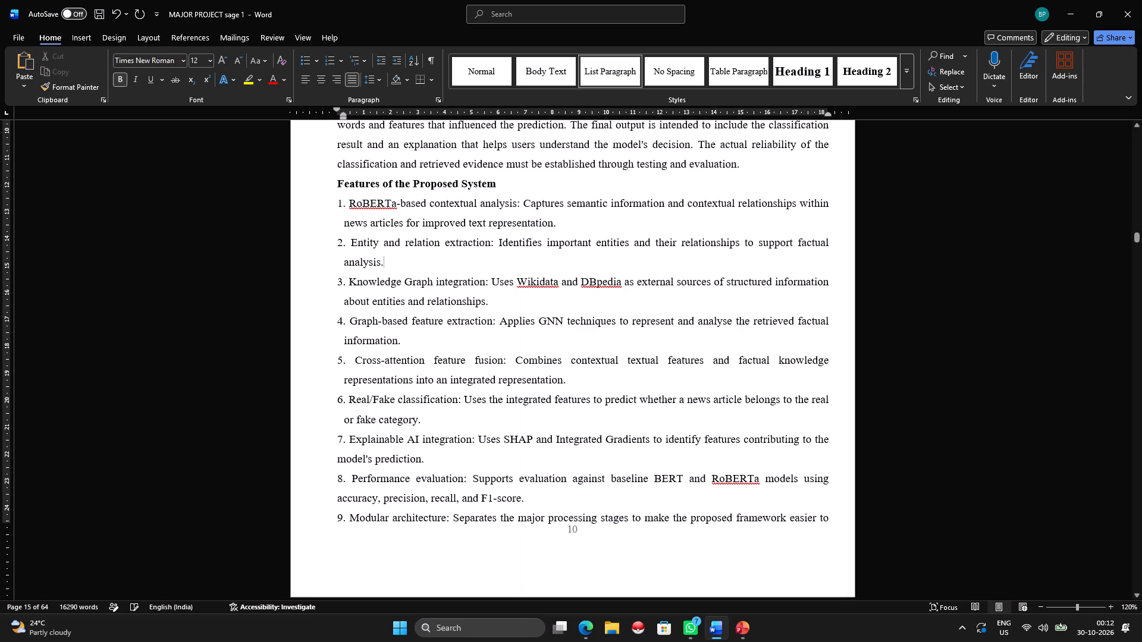
{"action": "scroll", "coordinate": [459, 359], "scroll_direction": "down", "scroll_amount": 8}
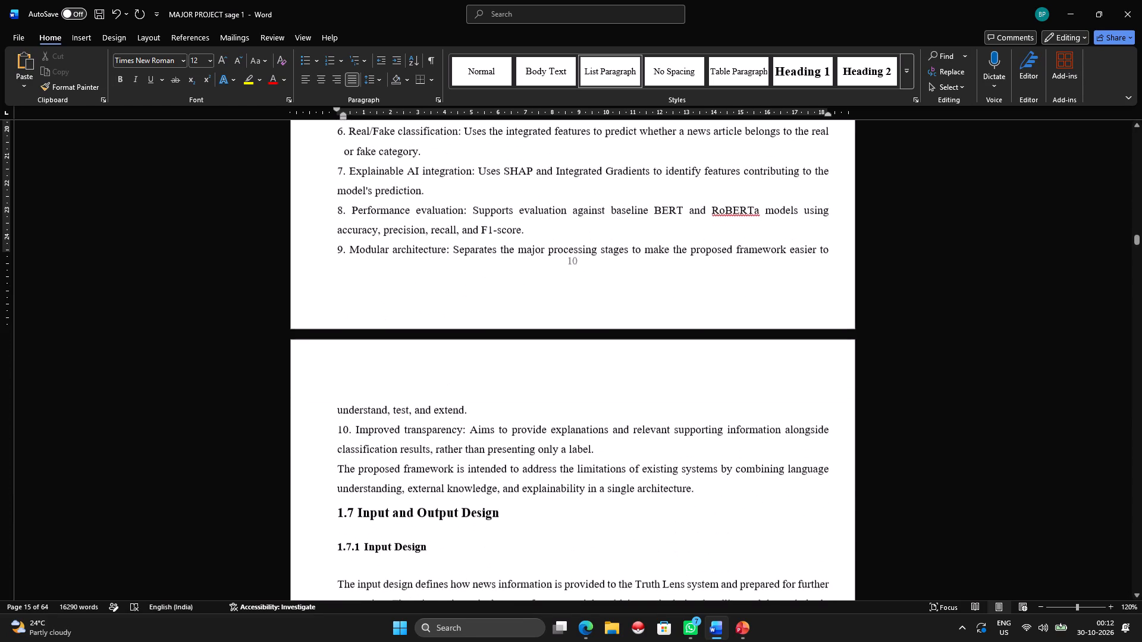
Delete the blank lines directly above and below heading 1.7.1 Input Design.
{"action": "scroll", "coordinate": [432, 364], "scroll_direction": "down", "scroll_amount": 6}
{"action": "left_click", "coordinate": [375, 370]}
{"action": "left_click", "coordinate": [369, 362]}
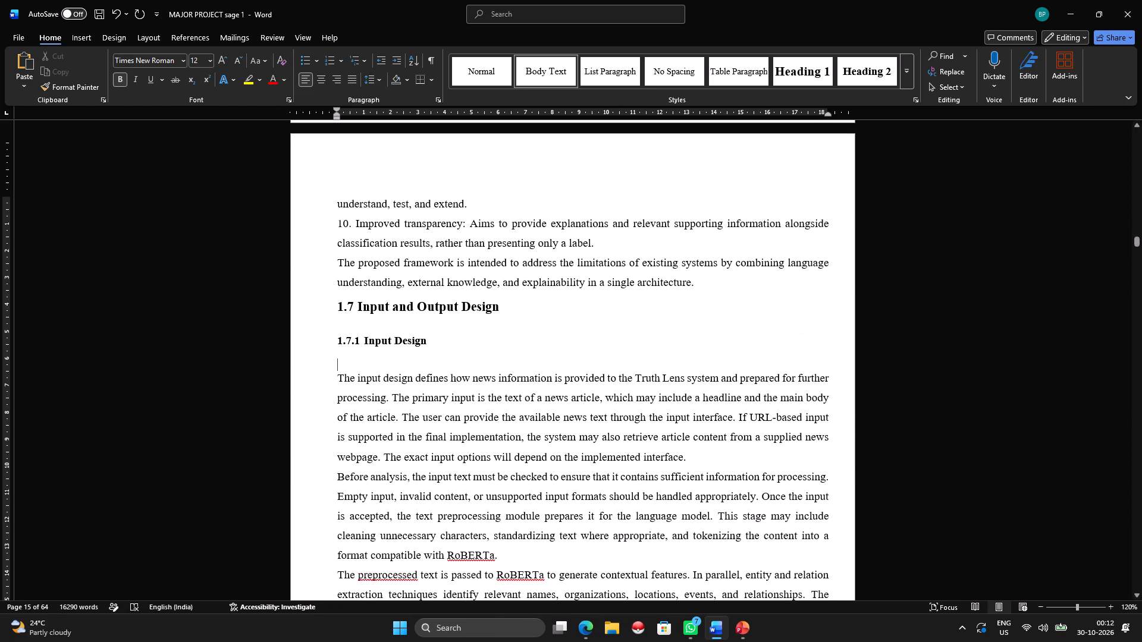
{"action": "key", "text": "BackSpace"}
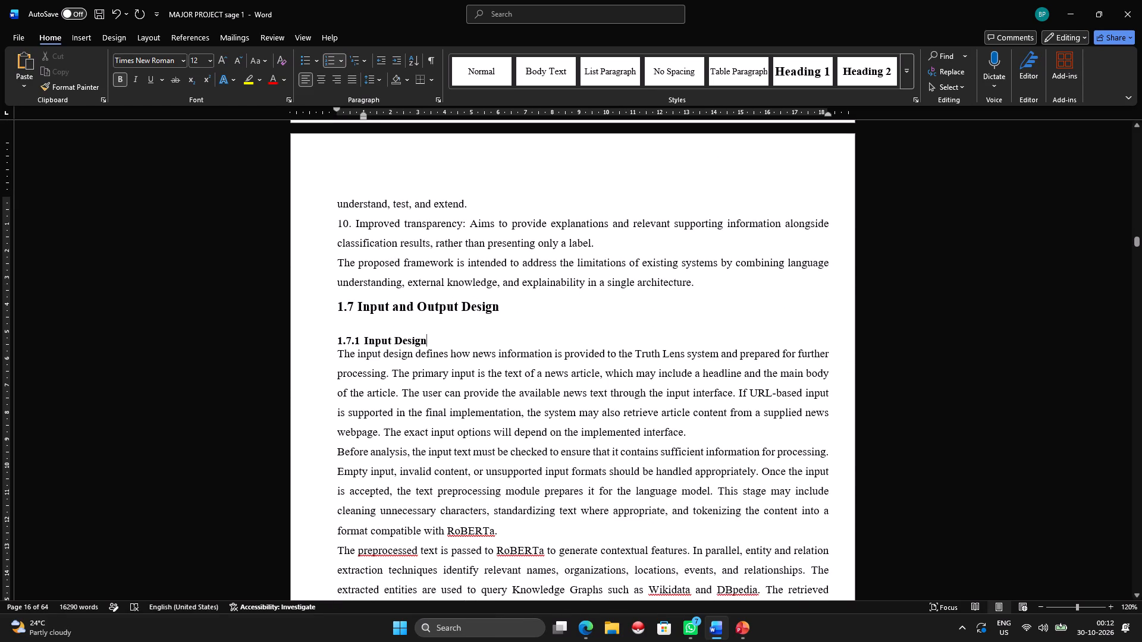
{"action": "left_click", "coordinate": [361, 330]}
{"action": "key", "text": "BackSpace"}
Add space after the headings 1.7 Input and Output Design and 1.7.1 Input Design.
{"action": "scroll", "coordinate": [393, 329], "scroll_direction": "down", "scroll_amount": 1}
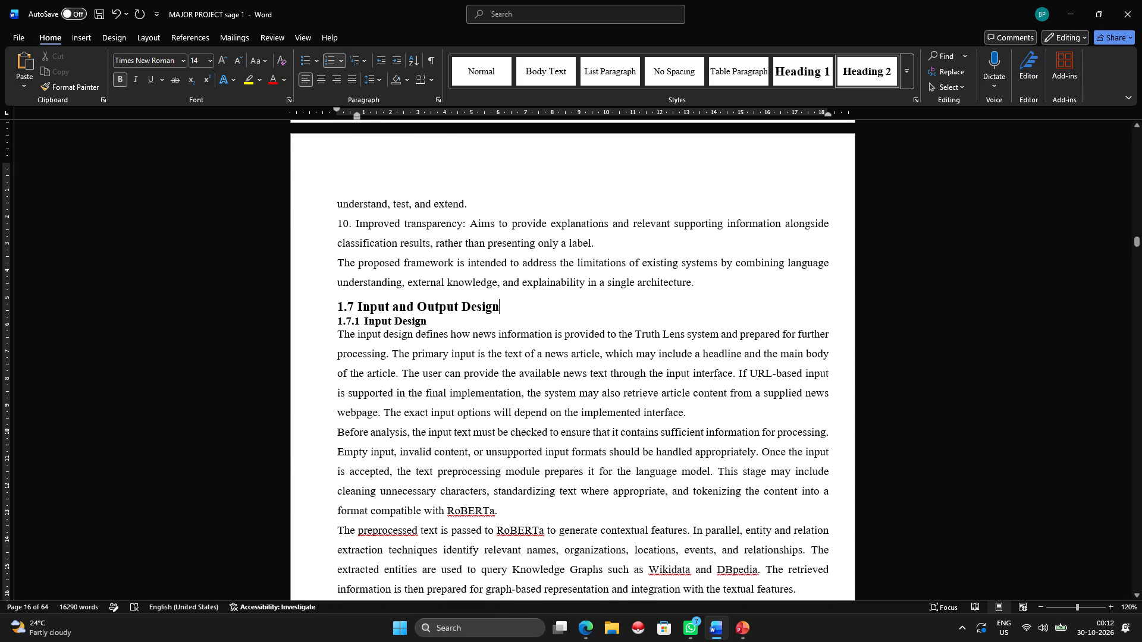
{"action": "scroll", "coordinate": [393, 329], "scroll_direction": "down", "scroll_amount": 2}
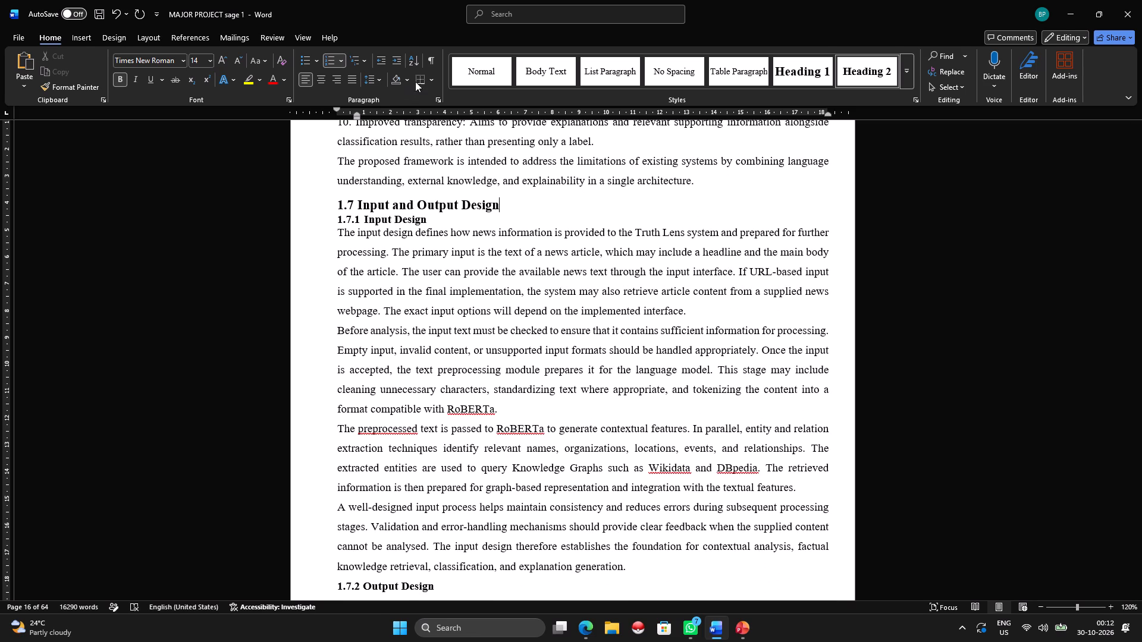
{"action": "left_click", "coordinate": [379, 81]}
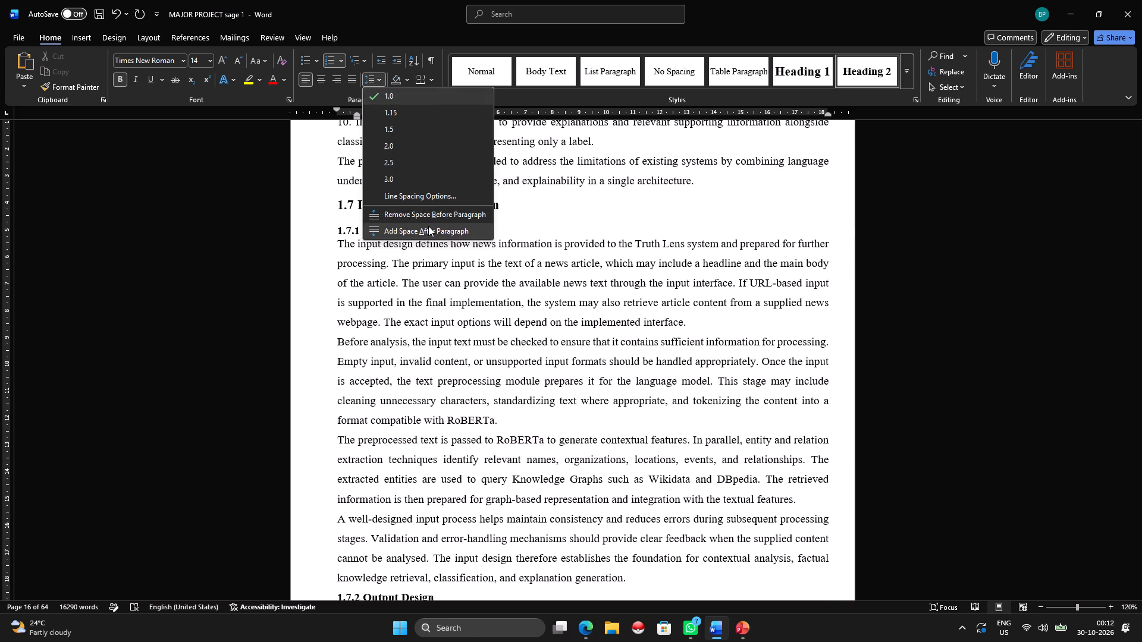
{"action": "left_click", "coordinate": [428, 226]}
{"action": "left_click", "coordinate": [435, 234]}
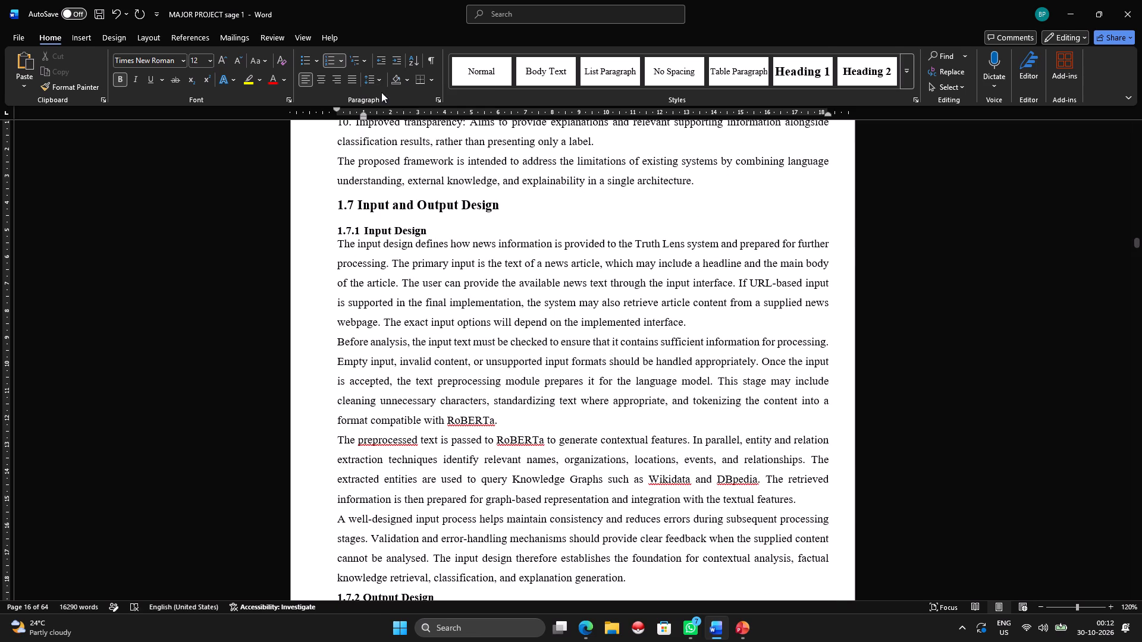
{"action": "left_click", "coordinate": [378, 79]}
{"action": "left_click", "coordinate": [416, 232]}
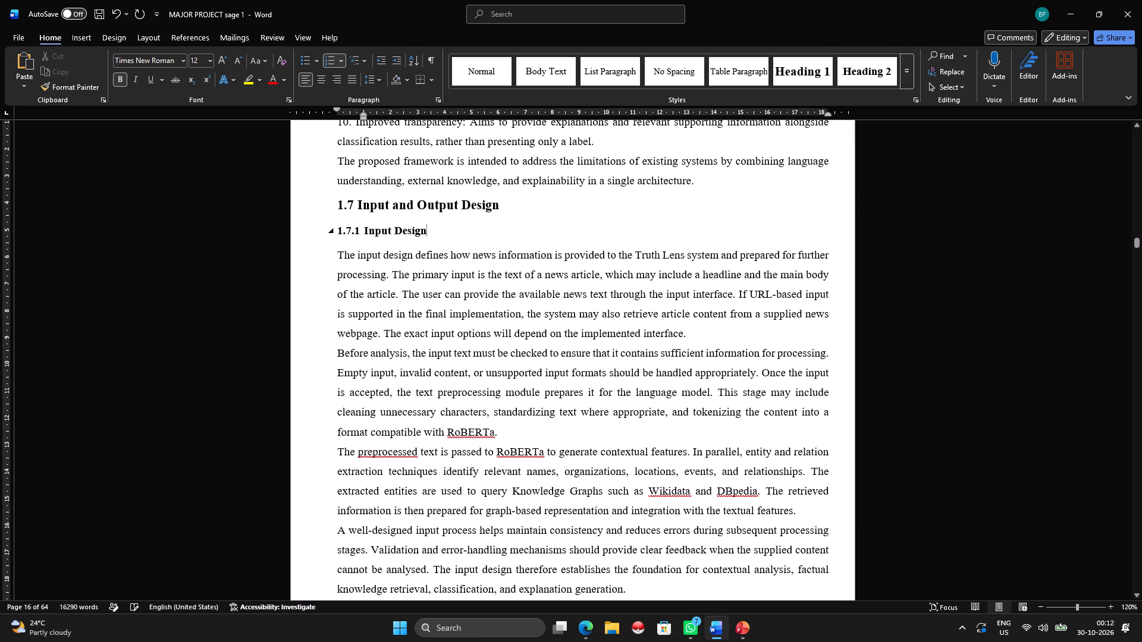
{"action": "left_click", "coordinate": [432, 243]}
Add paragraph space before and after the heading 1.7.2 Output Design.
{"action": "scroll", "coordinate": [418, 377], "scroll_direction": "down", "scroll_amount": 7}
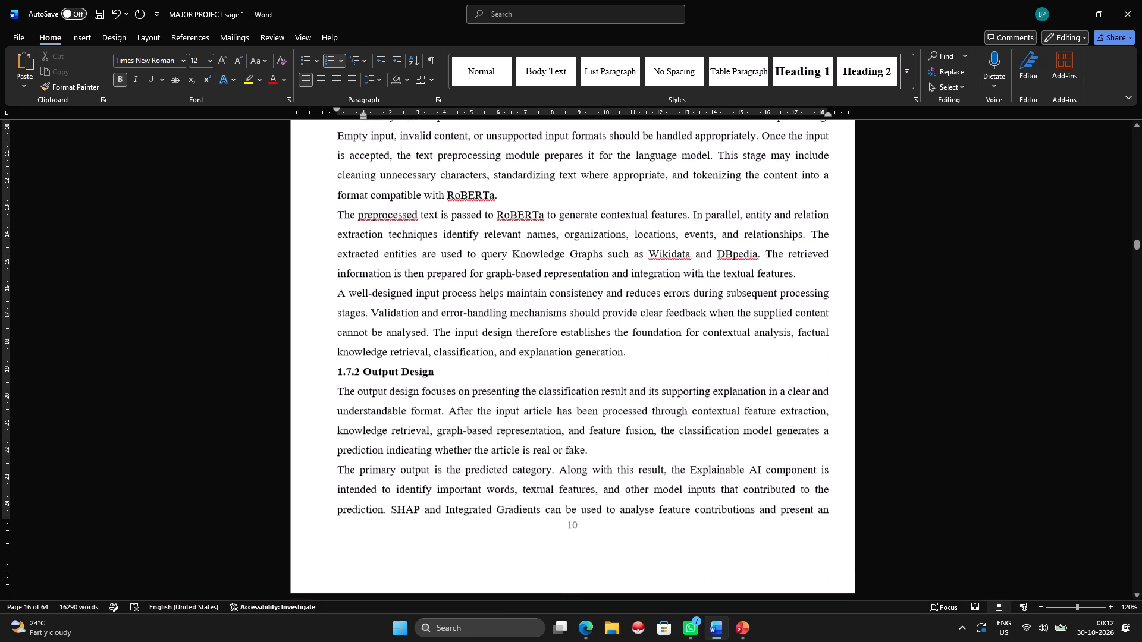
{"action": "left_click", "coordinate": [454, 377]}
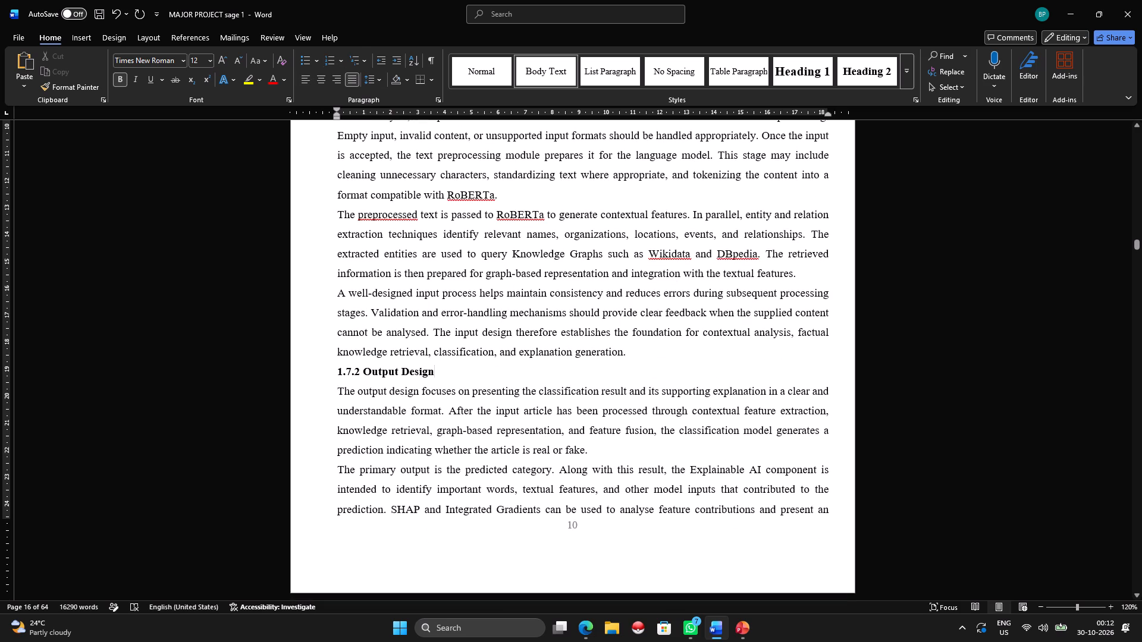
{"action": "left_click", "coordinate": [634, 347]}
{"action": "left_click", "coordinate": [377, 78]}
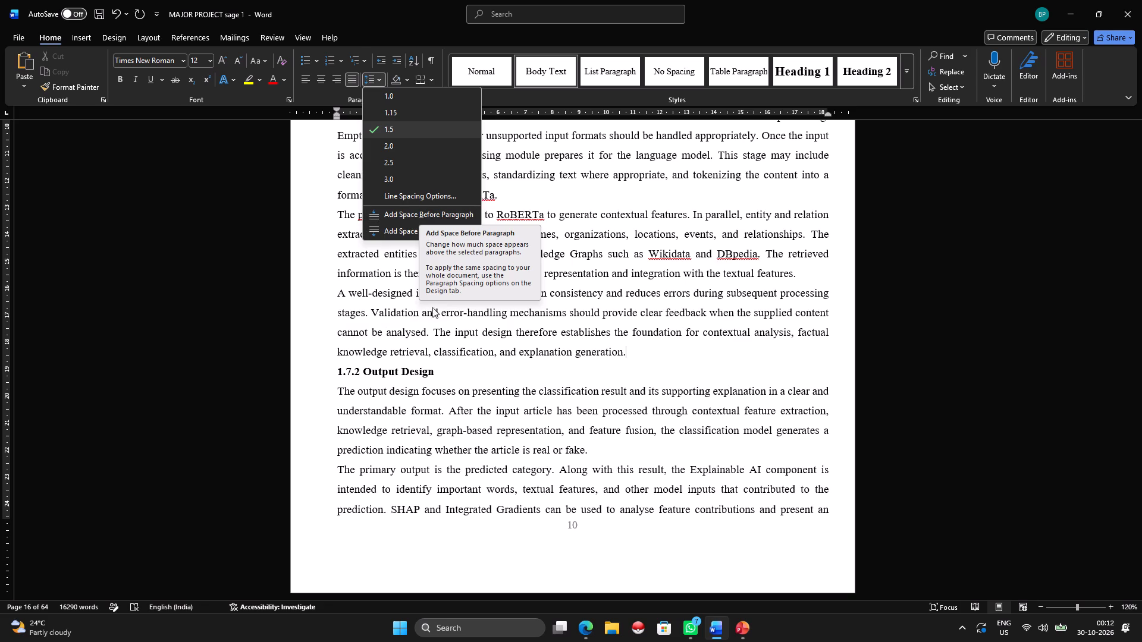
{"action": "left_click", "coordinate": [432, 373]}
{"action": "left_click", "coordinate": [440, 372]}
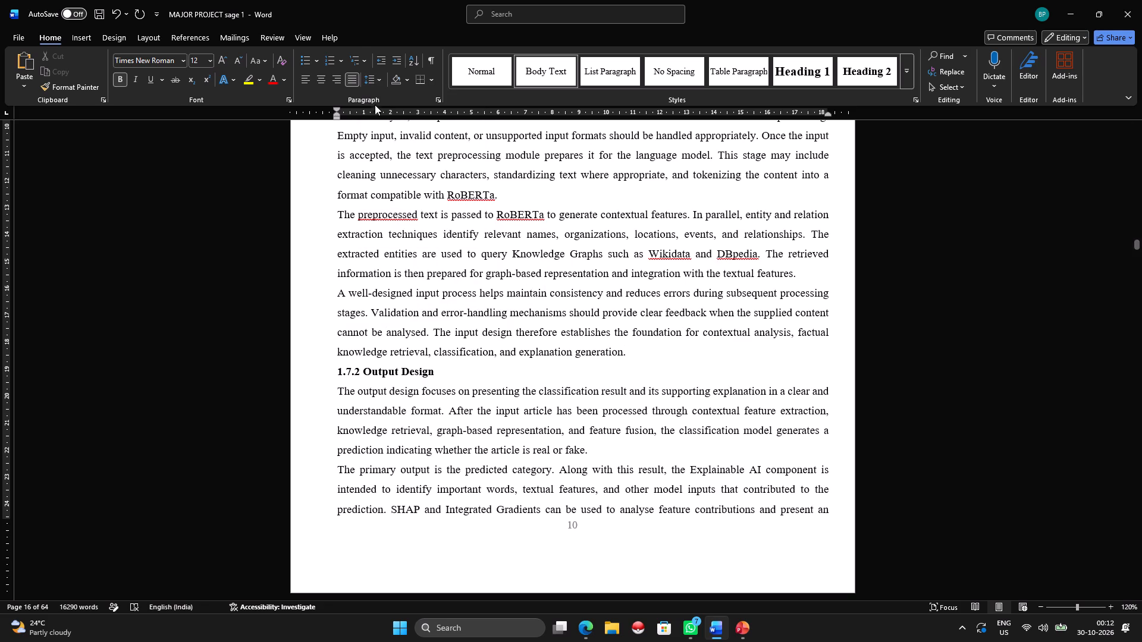
{"action": "left_click", "coordinate": [375, 83]}
{"action": "left_click", "coordinate": [407, 235]}
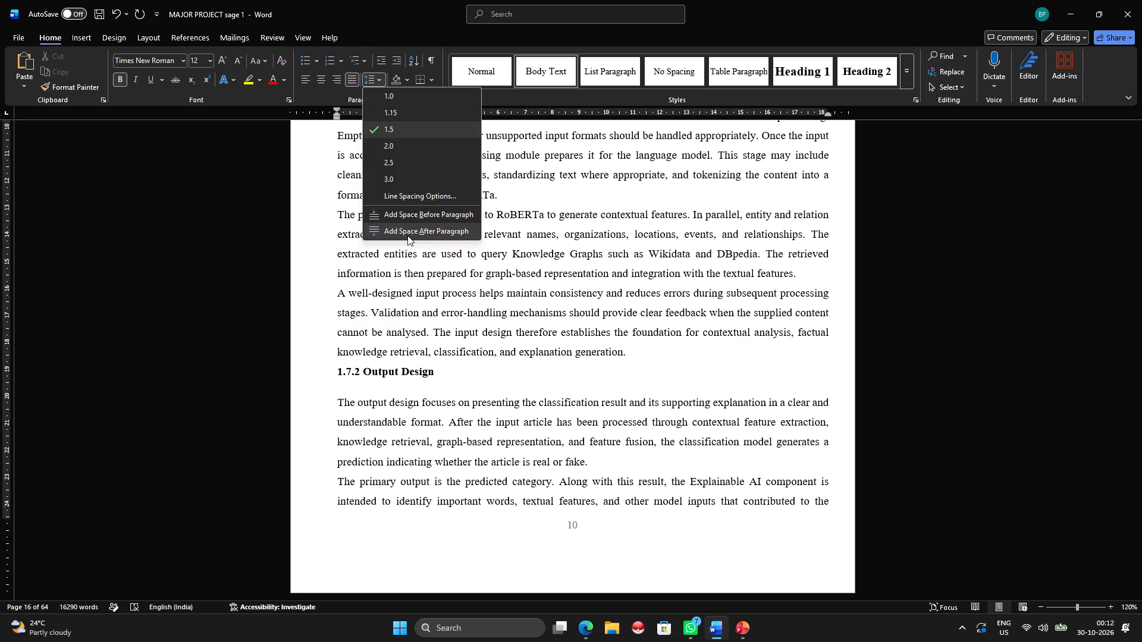
{"action": "left_click", "coordinate": [381, 78]}
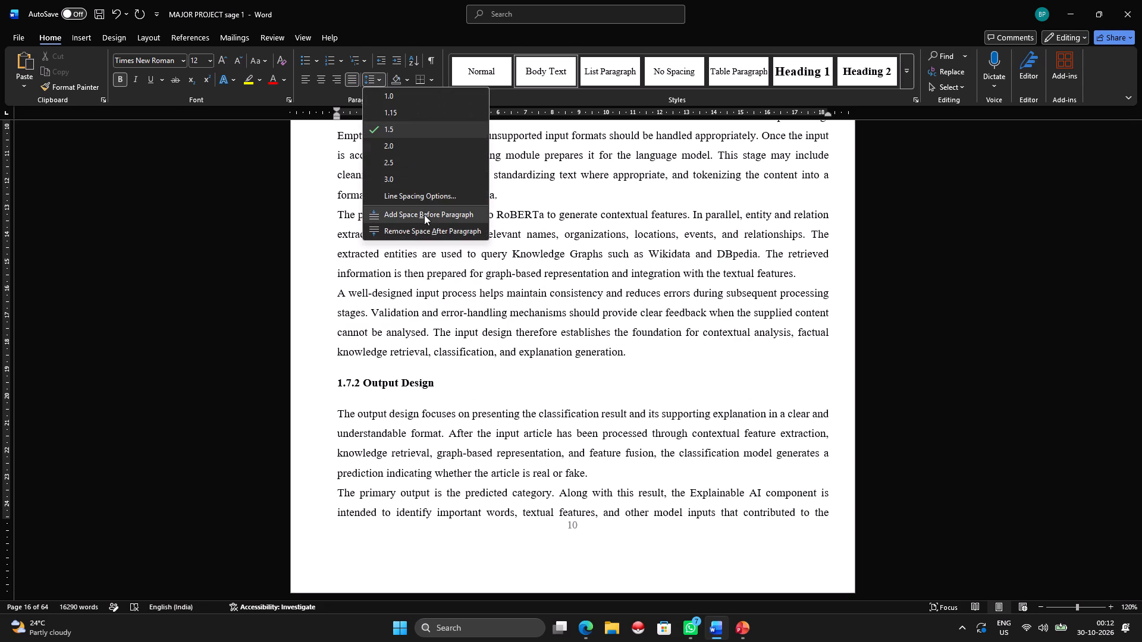
{"action": "left_click", "coordinate": [426, 218]}
{"action": "left_click", "coordinate": [452, 393]}
Check the formatting of the remaining 1.7.2 text and the whole Literature Survey chapter, including its summary table.
{"action": "scroll", "coordinate": [416, 386], "scroll_direction": "up", "scroll_amount": 4}
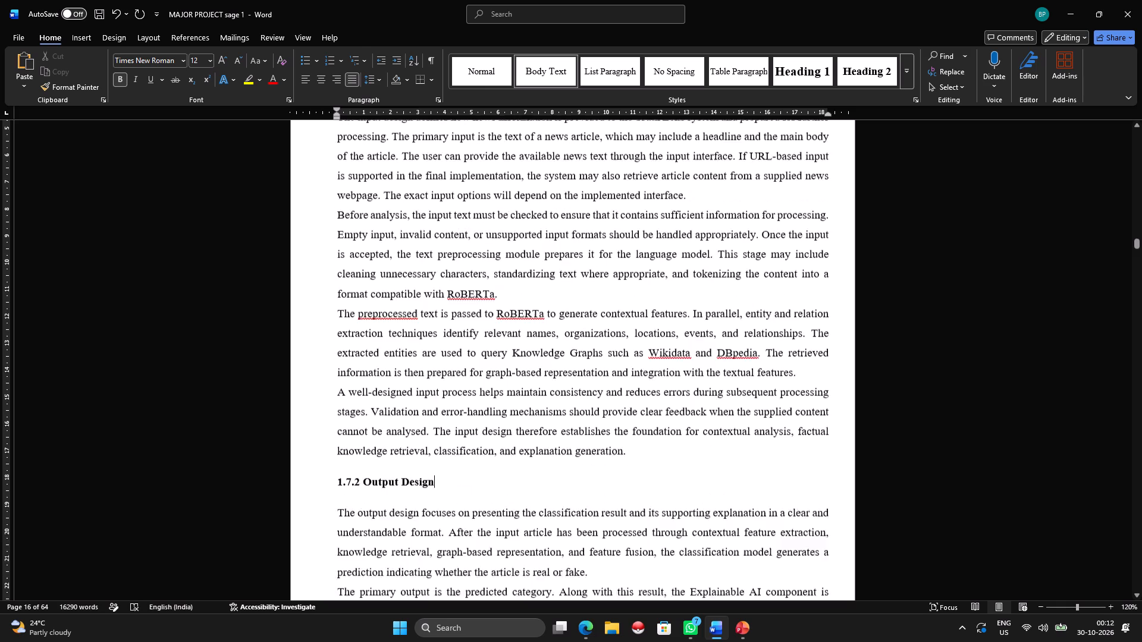
{"action": "scroll", "coordinate": [416, 386], "scroll_direction": "down", "scroll_amount": 15}
{"action": "scroll", "coordinate": [417, 371], "scroll_direction": "down", "scroll_amount": 6}
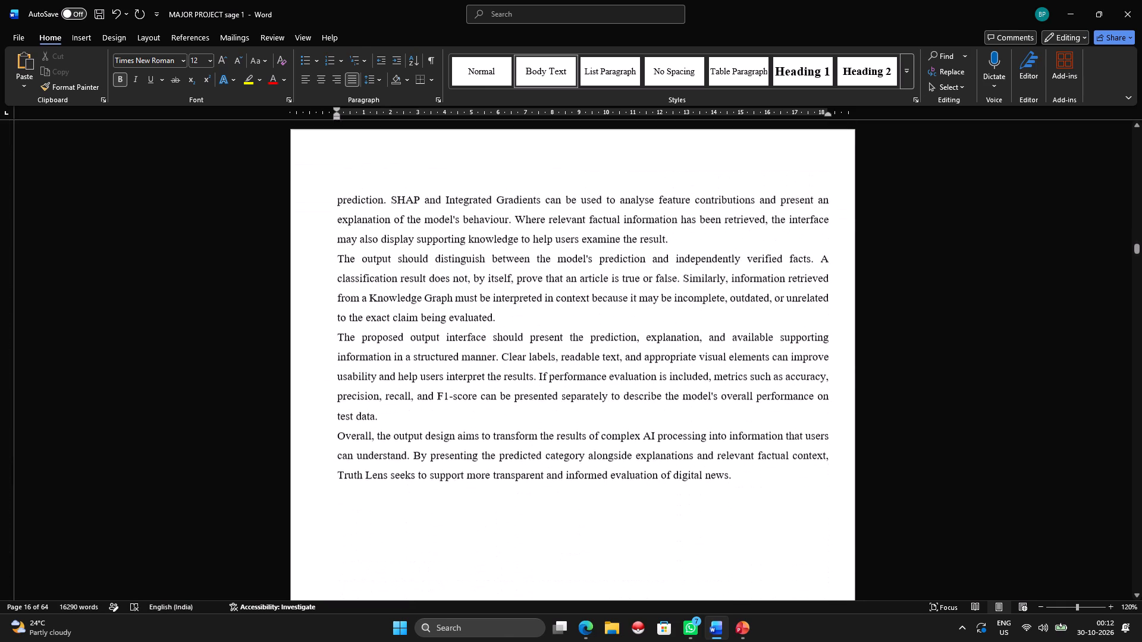
{"action": "scroll", "coordinate": [417, 371], "scroll_direction": "down", "scroll_amount": 17}
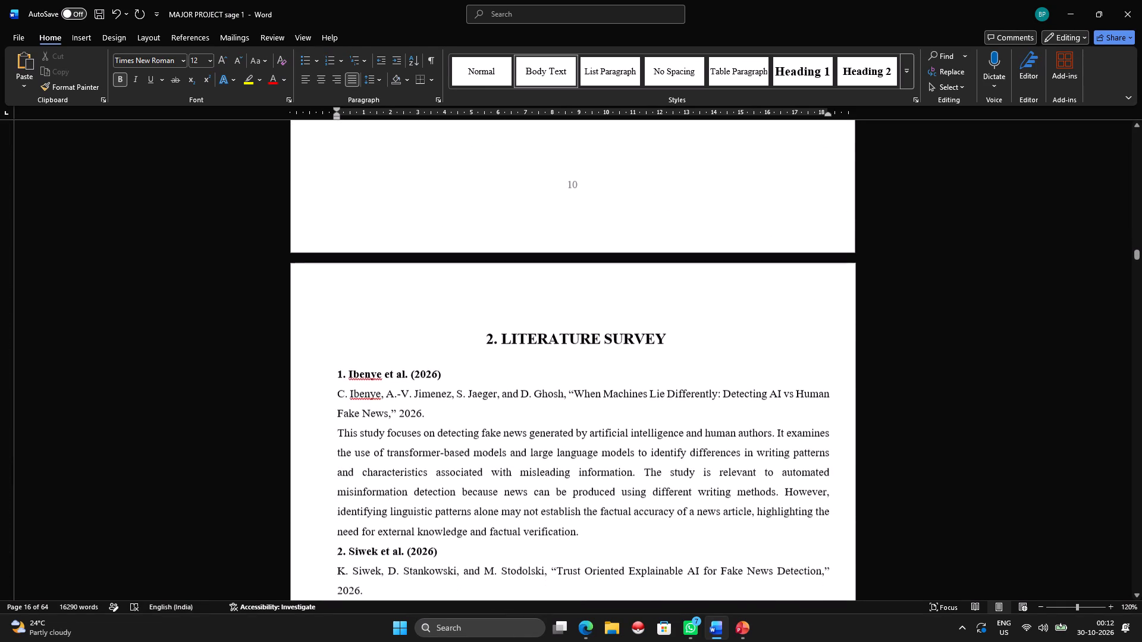
{"action": "scroll", "coordinate": [387, 375], "scroll_direction": "down", "scroll_amount": 14}
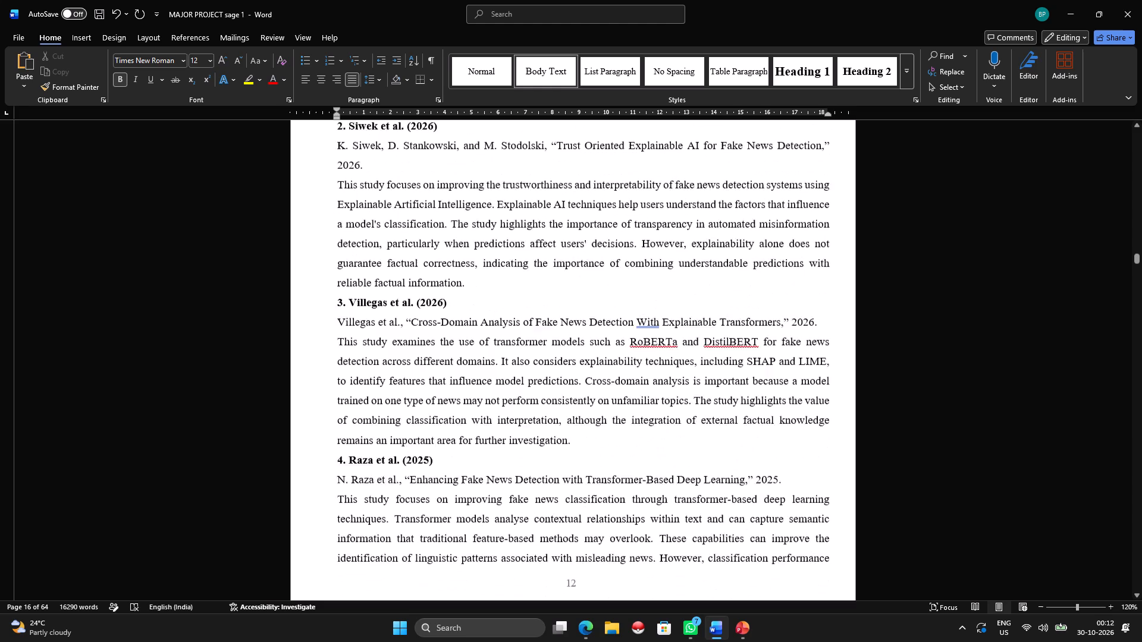
{"action": "scroll", "coordinate": [393, 360], "scroll_direction": "down", "scroll_amount": 12}
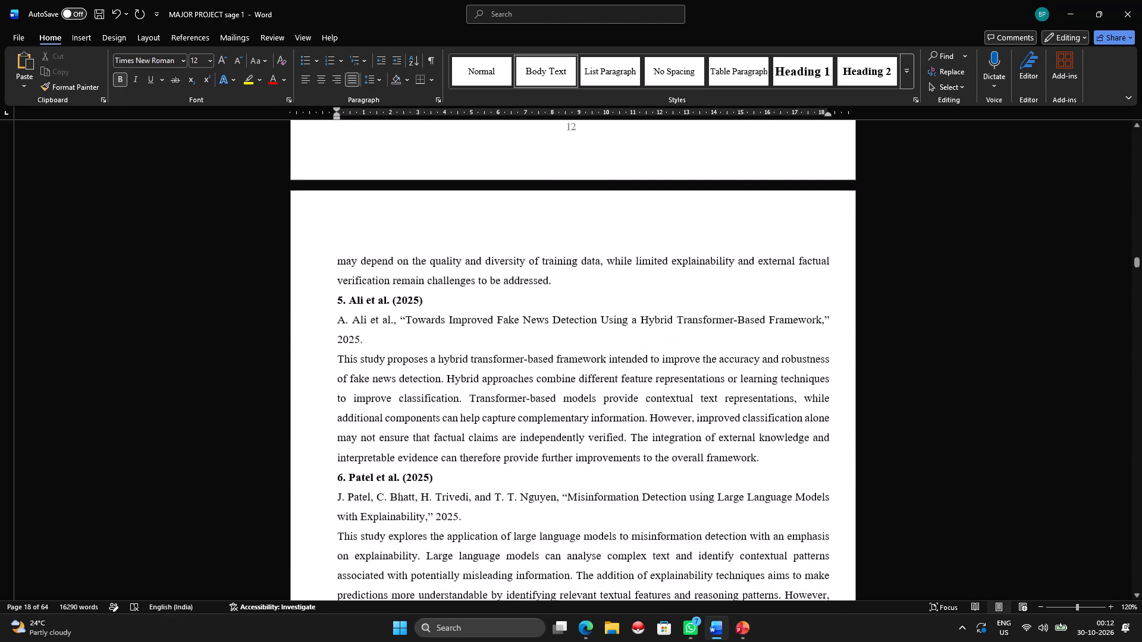
{"action": "scroll", "coordinate": [393, 360], "scroll_direction": "down", "scroll_amount": 20}
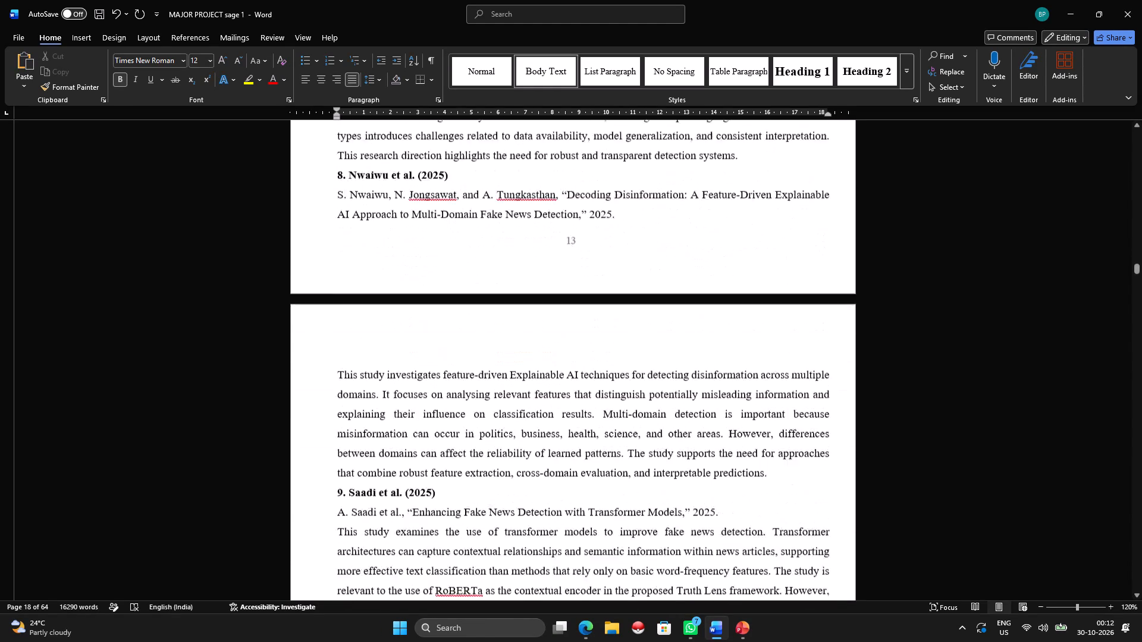
{"action": "scroll", "coordinate": [393, 359], "scroll_direction": "down", "scroll_amount": 13}
{"action": "scroll", "coordinate": [393, 359], "scroll_direction": "down", "scroll_amount": 17}
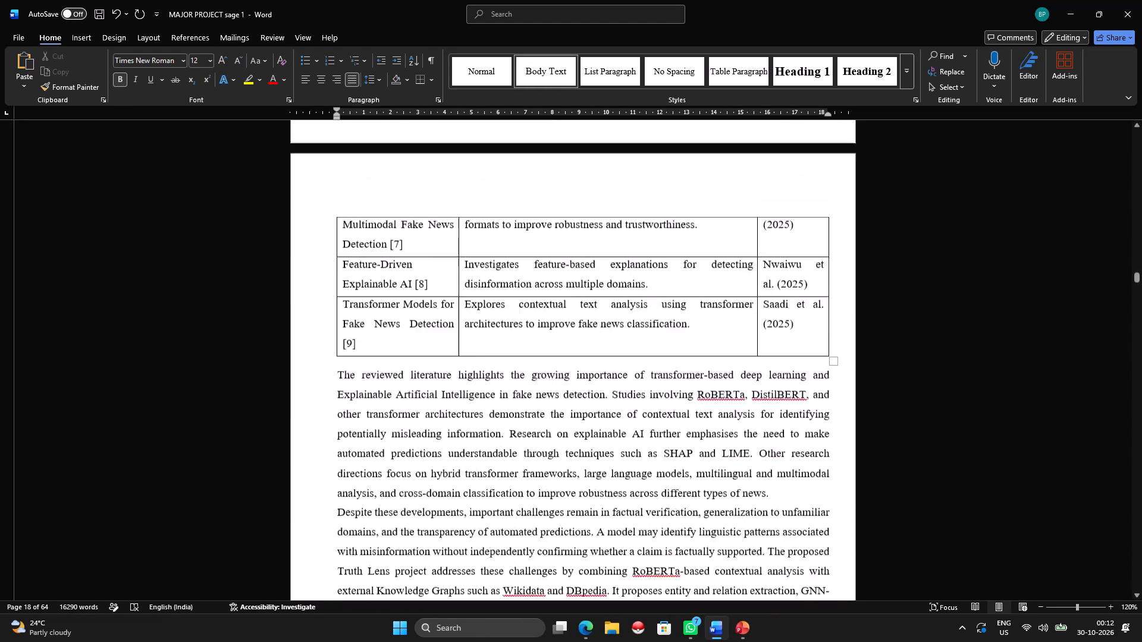
{"action": "scroll", "coordinate": [396, 360], "scroll_direction": "down", "scroll_amount": 20}
{"action": "scroll", "coordinate": [397, 355], "scroll_direction": "down", "scroll_amount": 3}
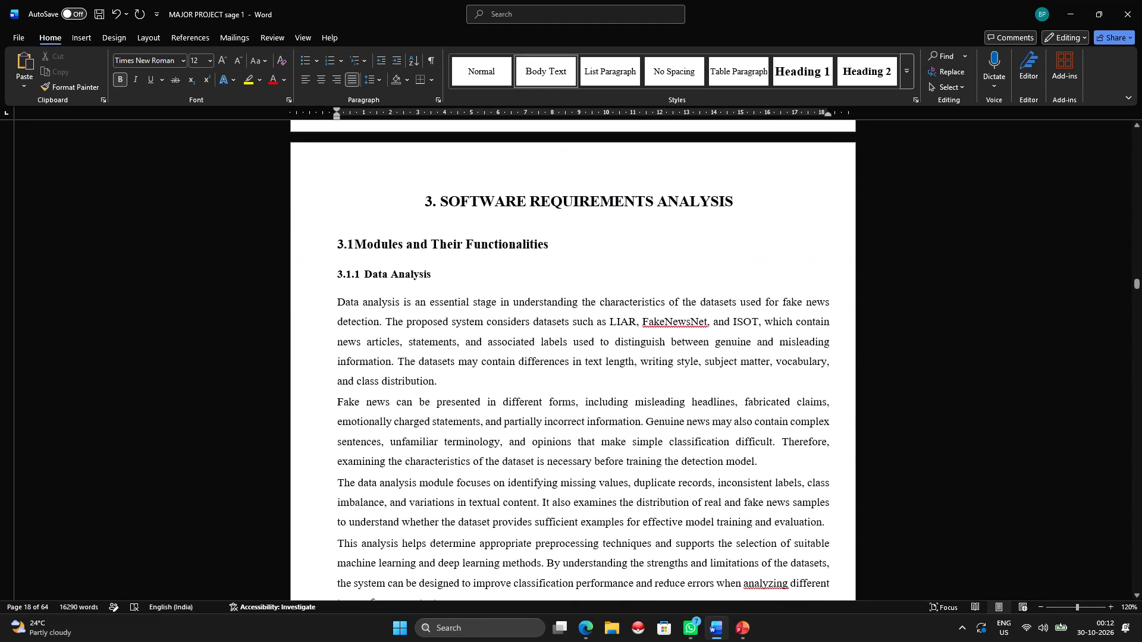
Check heading spacing, paragraph alignment and bullet formatting in sections 3.1 through 3.4 of the Software Requirements Analysis chapter.
{"action": "scroll", "coordinate": [381, 236], "scroll_direction": "down", "scroll_amount": 2}
{"action": "left_click", "coordinate": [433, 208]}
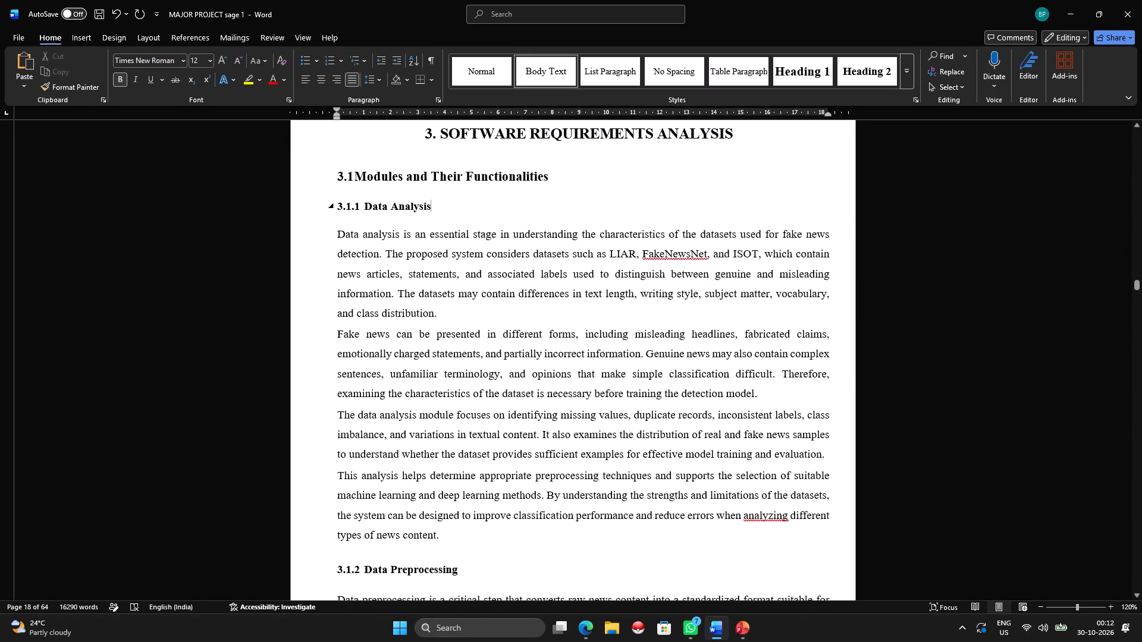
{"action": "scroll", "coordinate": [424, 241], "scroll_direction": "down", "scroll_amount": 3}
{"action": "scroll", "coordinate": [379, 293], "scroll_direction": "down", "scroll_amount": 6}
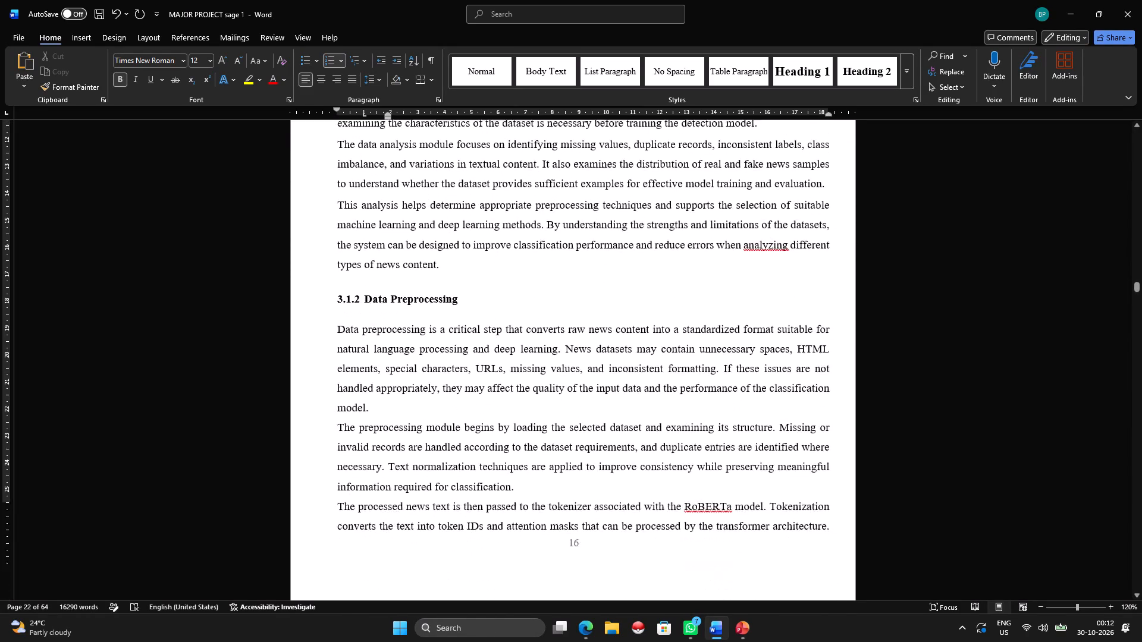
{"action": "scroll", "coordinate": [379, 293], "scroll_direction": "down", "scroll_amount": 18}
{"action": "scroll", "coordinate": [379, 293], "scroll_direction": "down", "scroll_amount": 4}
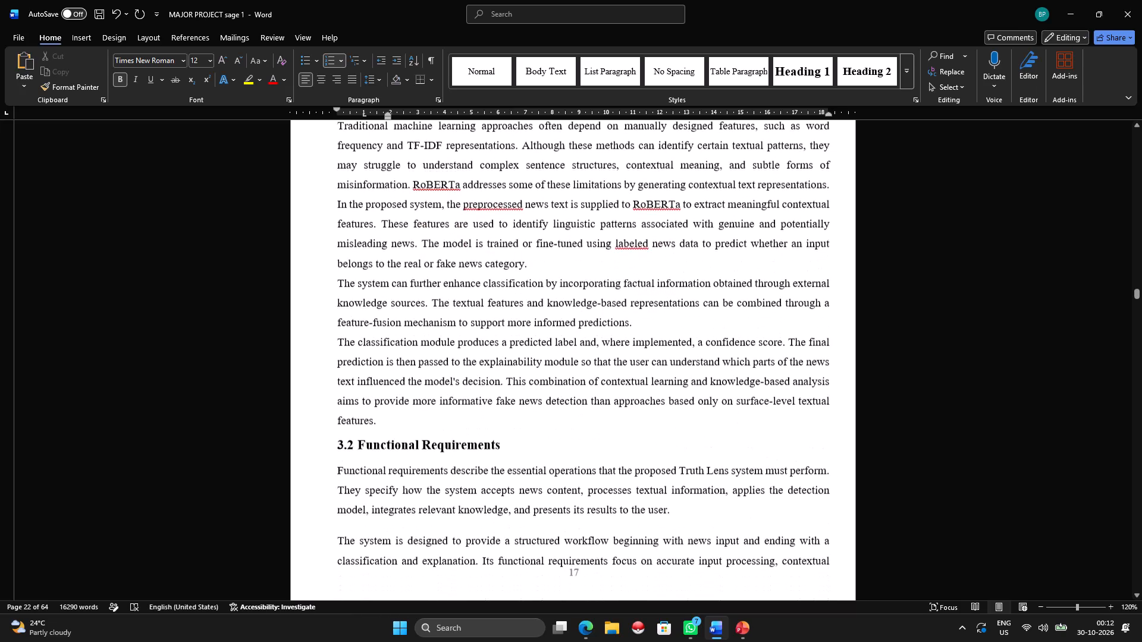
{"action": "scroll", "coordinate": [379, 293], "scroll_direction": "up", "scroll_amount": 4}
{"action": "scroll", "coordinate": [379, 293], "scroll_direction": "down", "scroll_amount": 13}
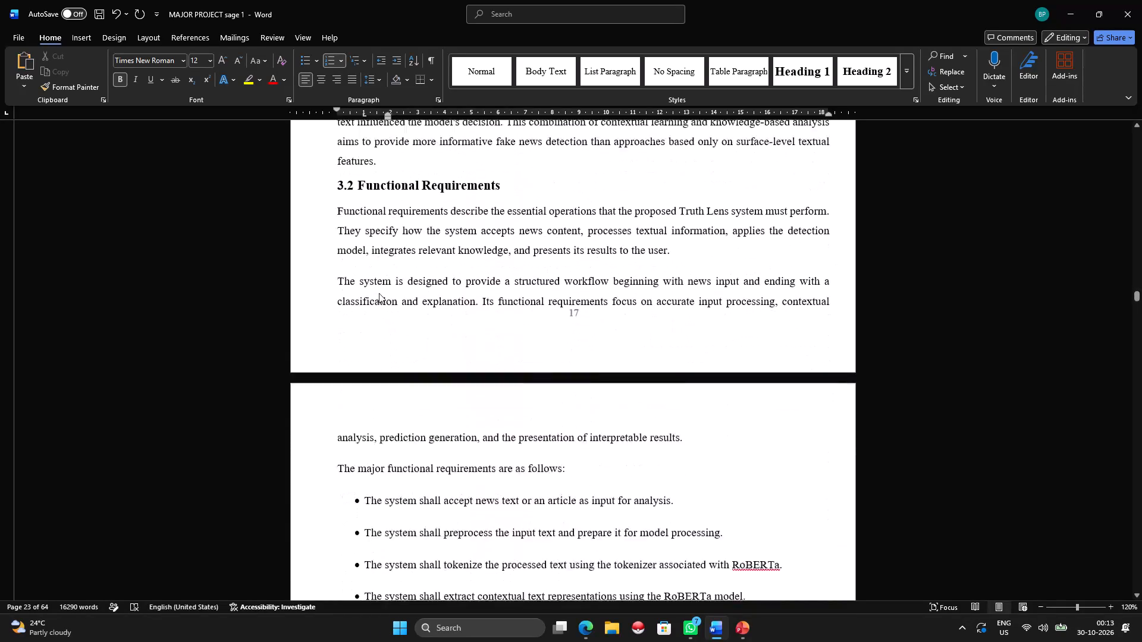
{"action": "scroll", "coordinate": [381, 292], "scroll_direction": "down", "scroll_amount": 17}
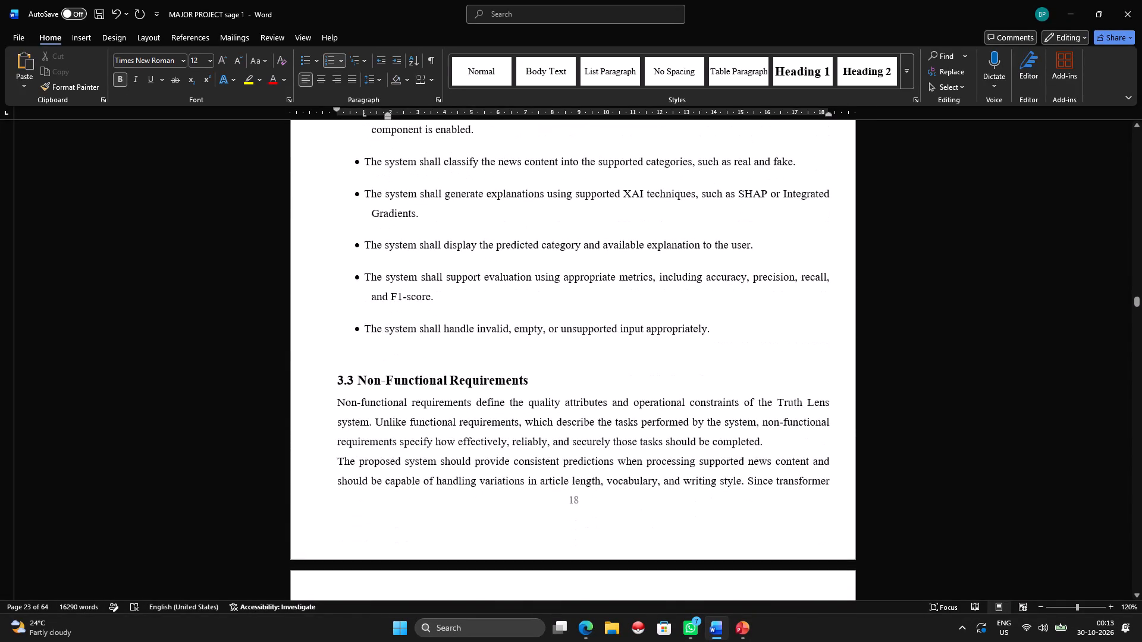
{"action": "scroll", "coordinate": [382, 292], "scroll_direction": "down", "scroll_amount": 13}
{"action": "scroll", "coordinate": [382, 292], "scroll_direction": "up", "scroll_amount": 4}
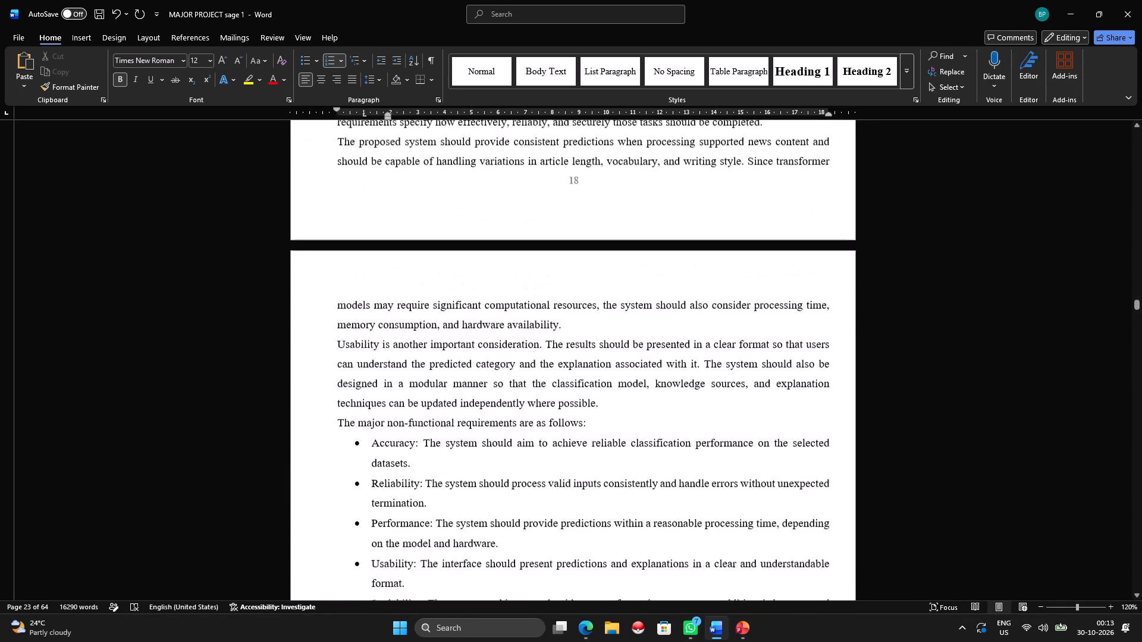
{"action": "scroll", "coordinate": [383, 292], "scroll_direction": "up", "scroll_amount": 4}
{"action": "left_click", "coordinate": [537, 215]}
{"action": "scroll", "coordinate": [433, 273], "scroll_direction": "down", "scroll_amount": 6}
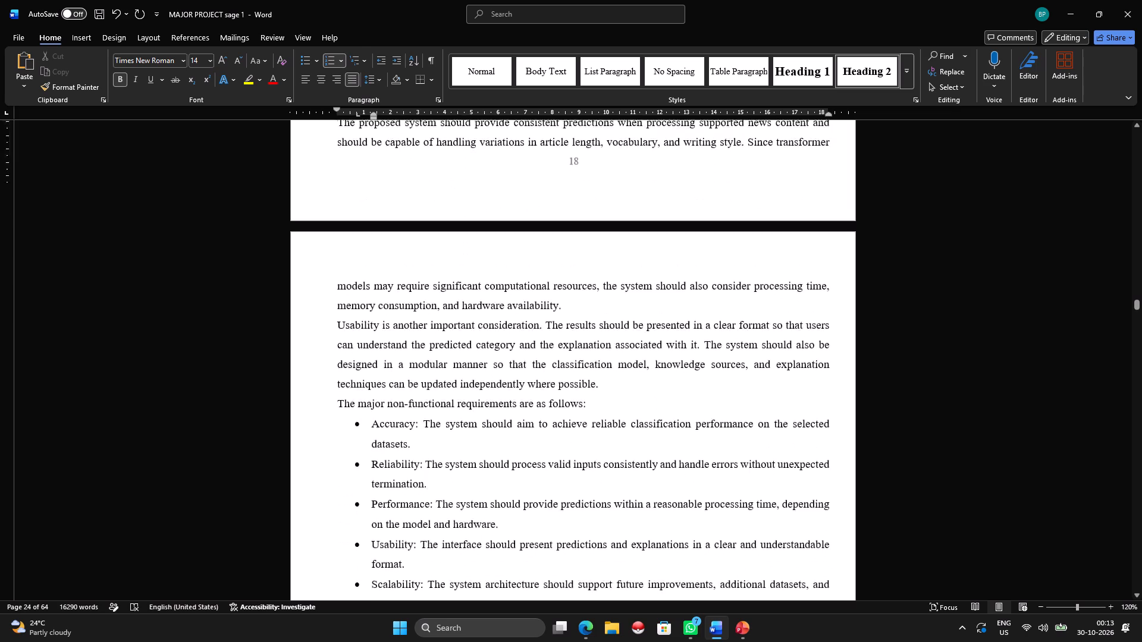
{"action": "scroll", "coordinate": [433, 275], "scroll_direction": "down", "scroll_amount": 12}
{"action": "scroll", "coordinate": [433, 275], "scroll_direction": "up", "scroll_amount": 1}
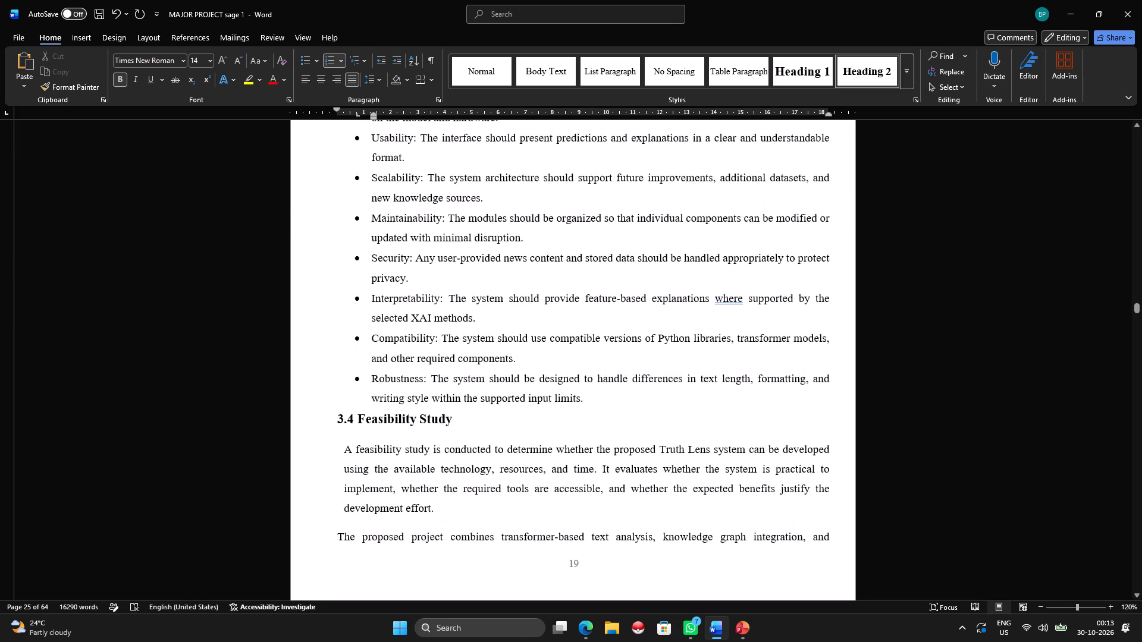
{"action": "scroll", "coordinate": [437, 347], "scroll_direction": "down", "scroll_amount": 2}
{"action": "scroll", "coordinate": [433, 343], "scroll_direction": "up", "scroll_amount": 20}
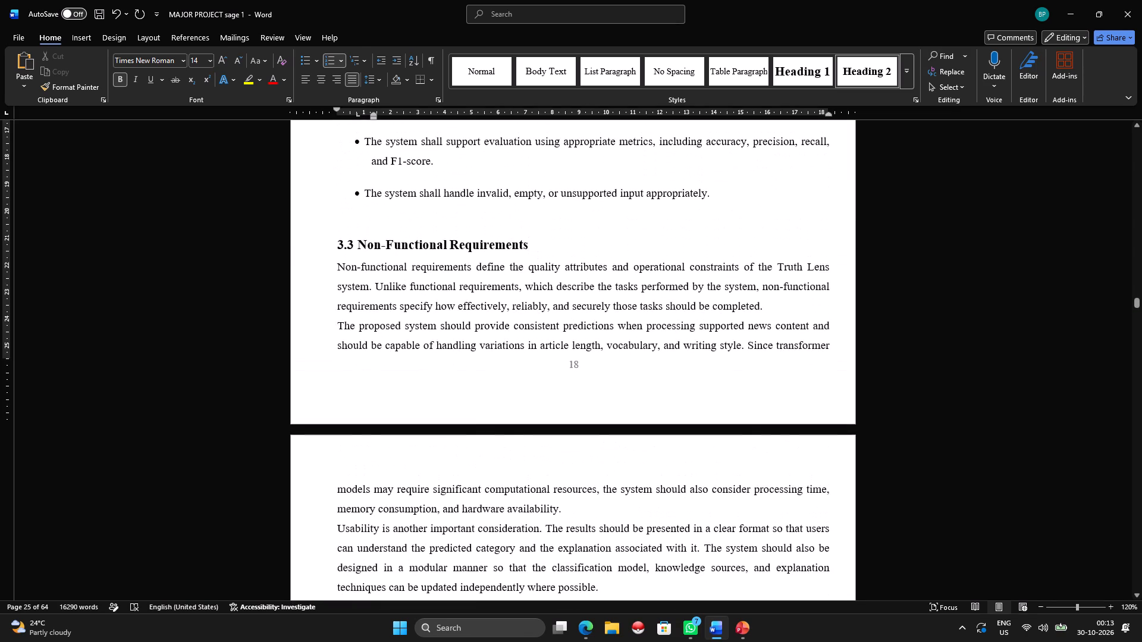
{"action": "scroll", "coordinate": [454, 306], "scroll_direction": "down", "scroll_amount": 17}
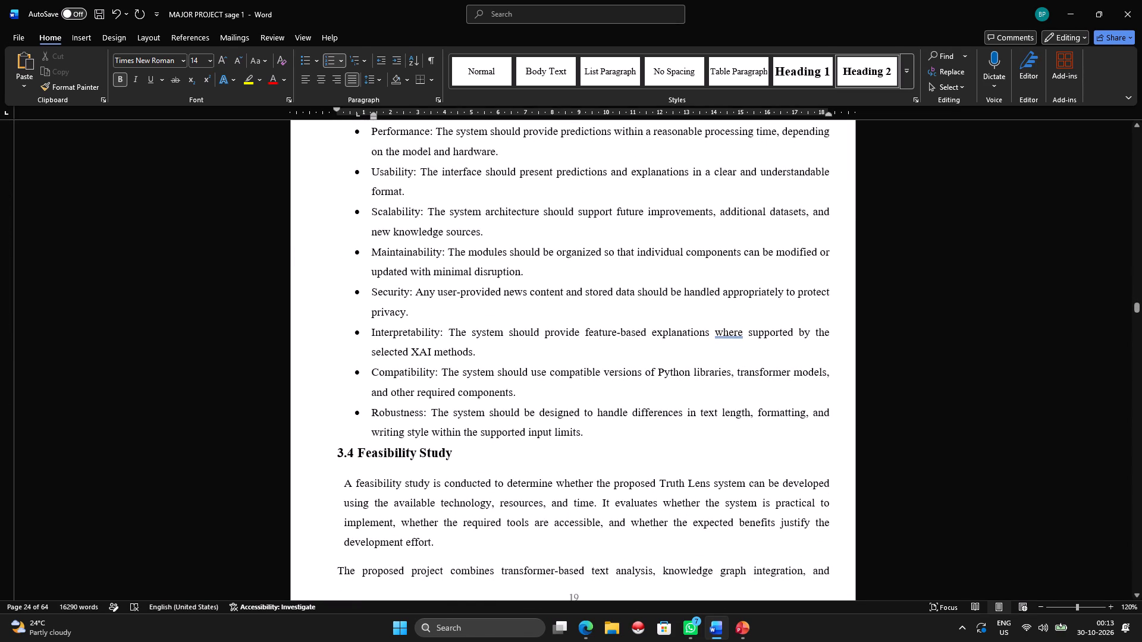
{"action": "scroll", "coordinate": [419, 307], "scroll_direction": "up", "scroll_amount": 10}
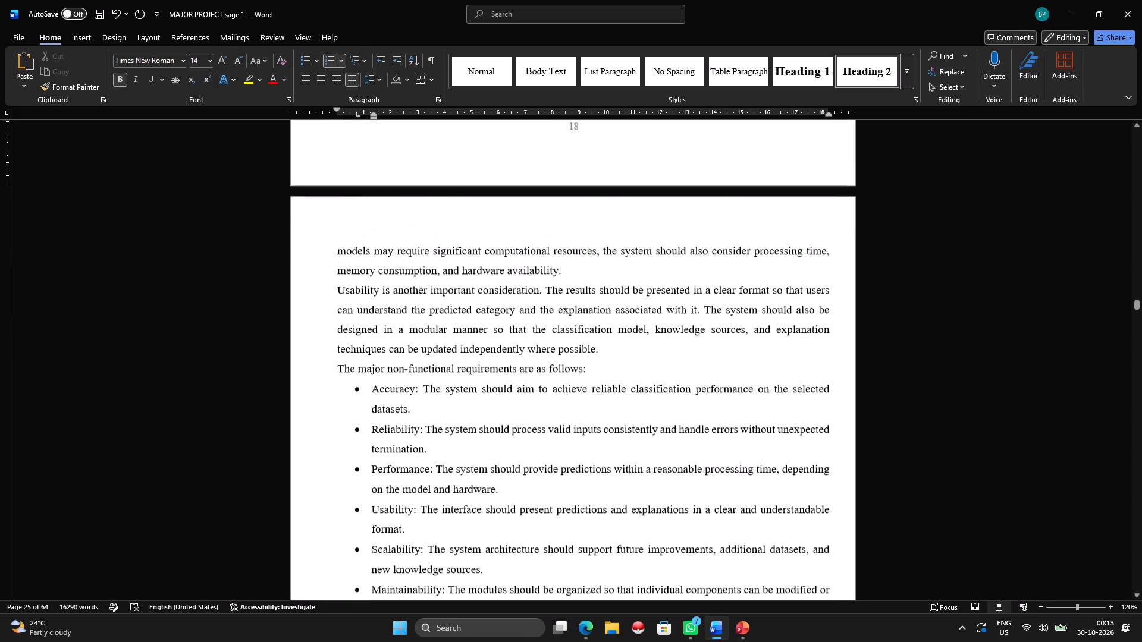
{"action": "scroll", "coordinate": [418, 307], "scroll_direction": "up", "scroll_amount": 6}
Remove the left indent from the first paragraph under 3.4 Feasibility Study so all its lines align with the margin.
{"action": "scroll", "coordinate": [418, 307], "scroll_direction": "down", "scroll_amount": 20}
{"action": "scroll", "coordinate": [418, 307], "scroll_direction": "down", "scroll_amount": 4}
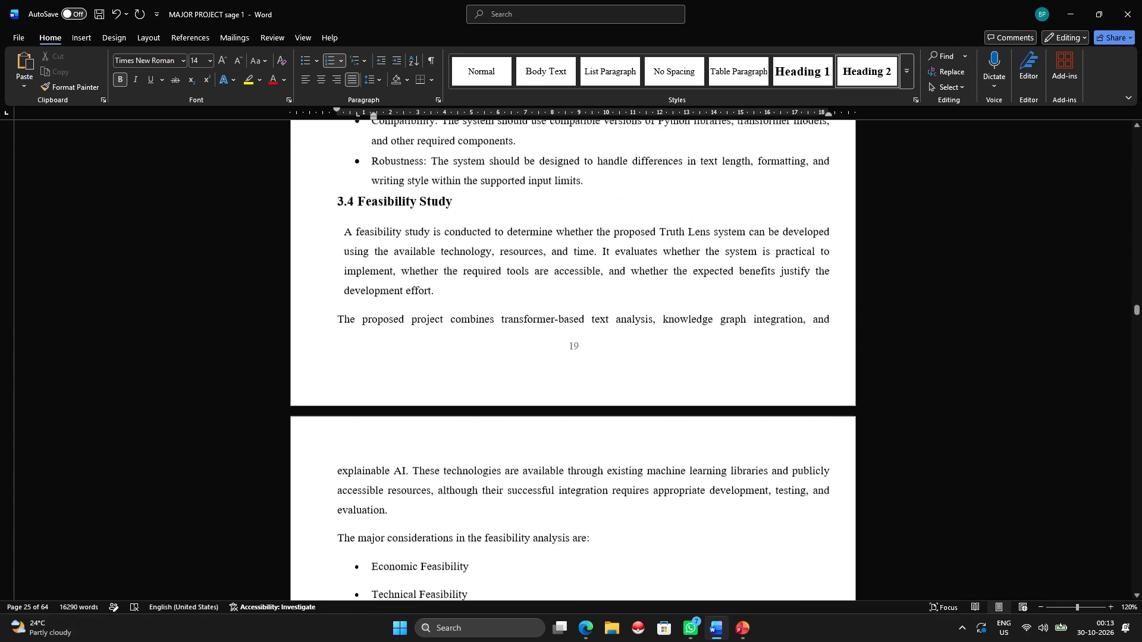
{"action": "left_click_drag", "start_coordinate": [346, 211], "coordinate": [429, 273]}
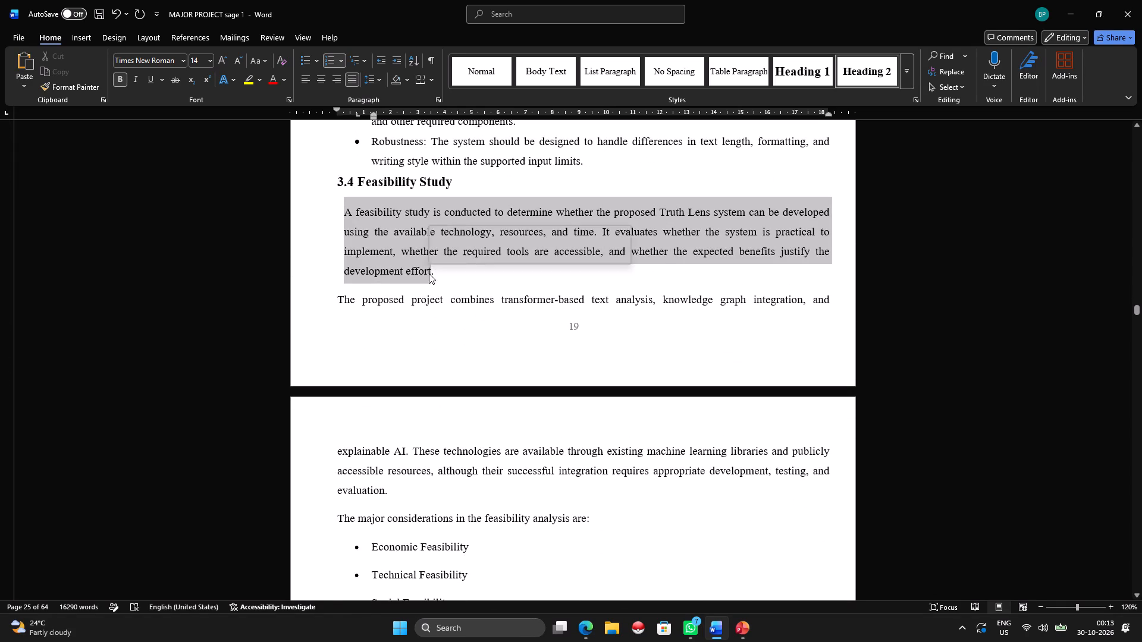
{"action": "left_click", "coordinate": [344, 109]}
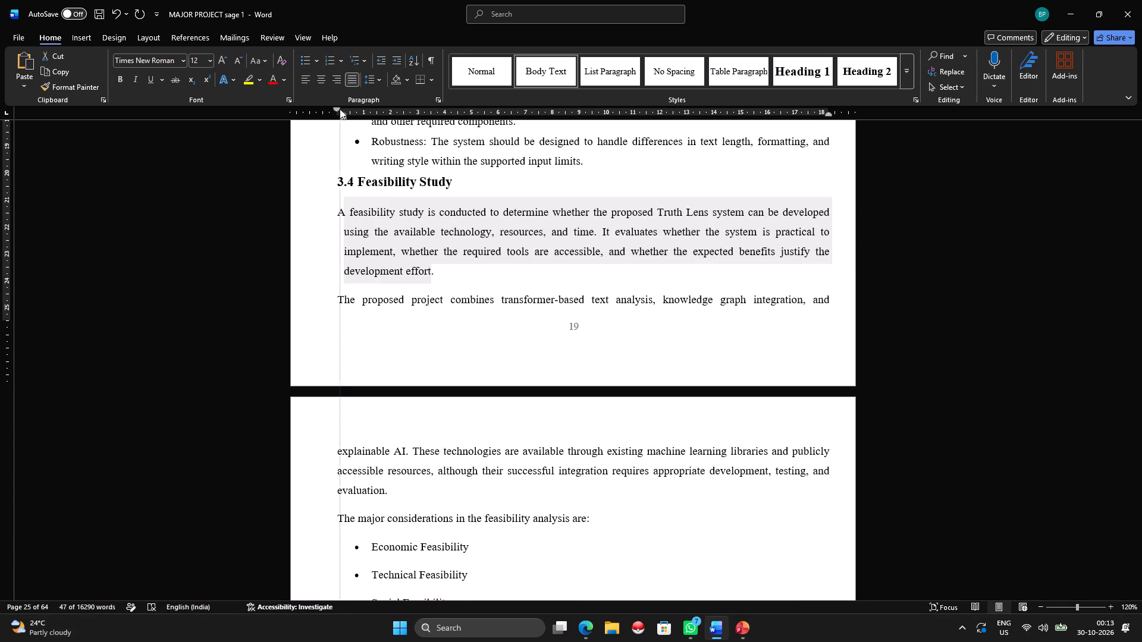
{"action": "left_click", "coordinate": [341, 114]}
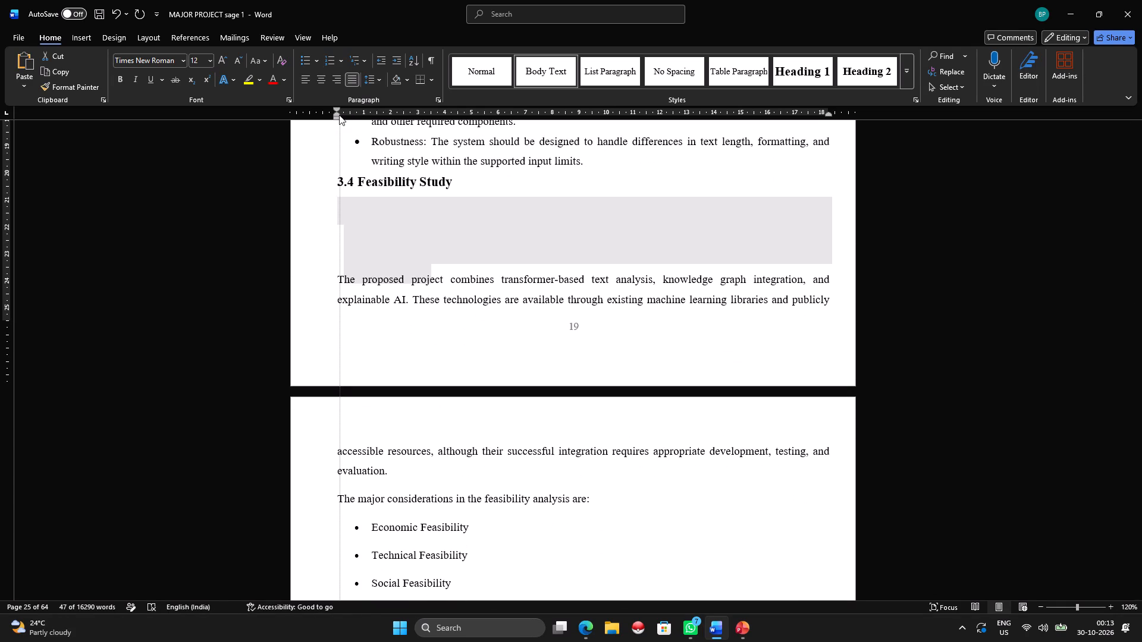
{"action": "left_click", "coordinate": [417, 263]}
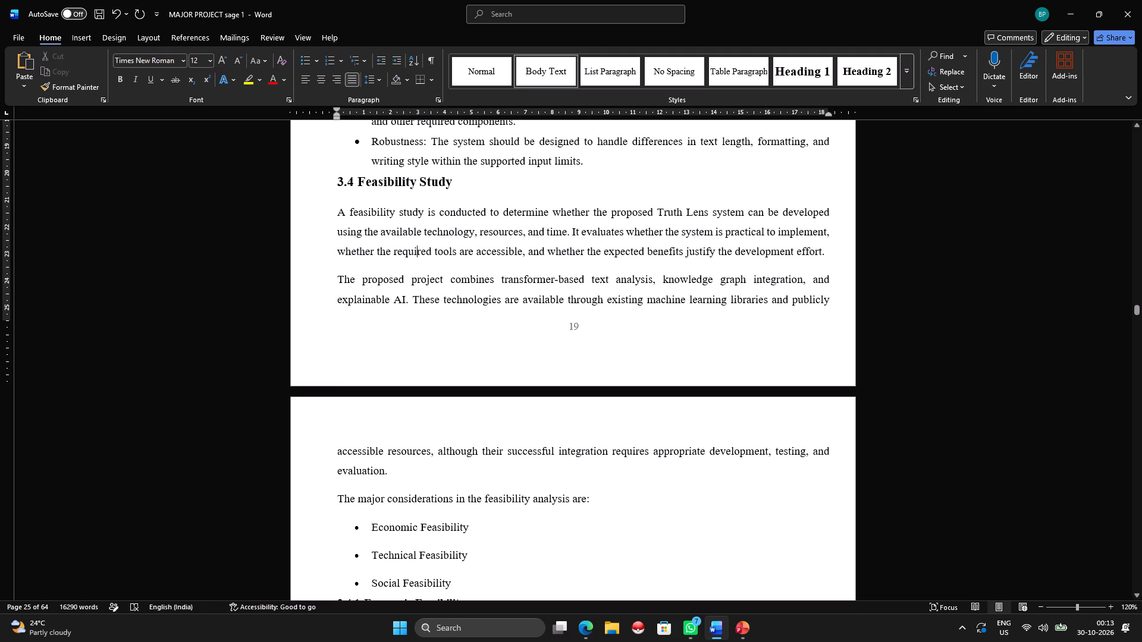
Add paragraph space before and after the heading 3.4.1 Economic Feasibility.
{"action": "scroll", "coordinate": [369, 325], "scroll_direction": "down", "scroll_amount": 7}
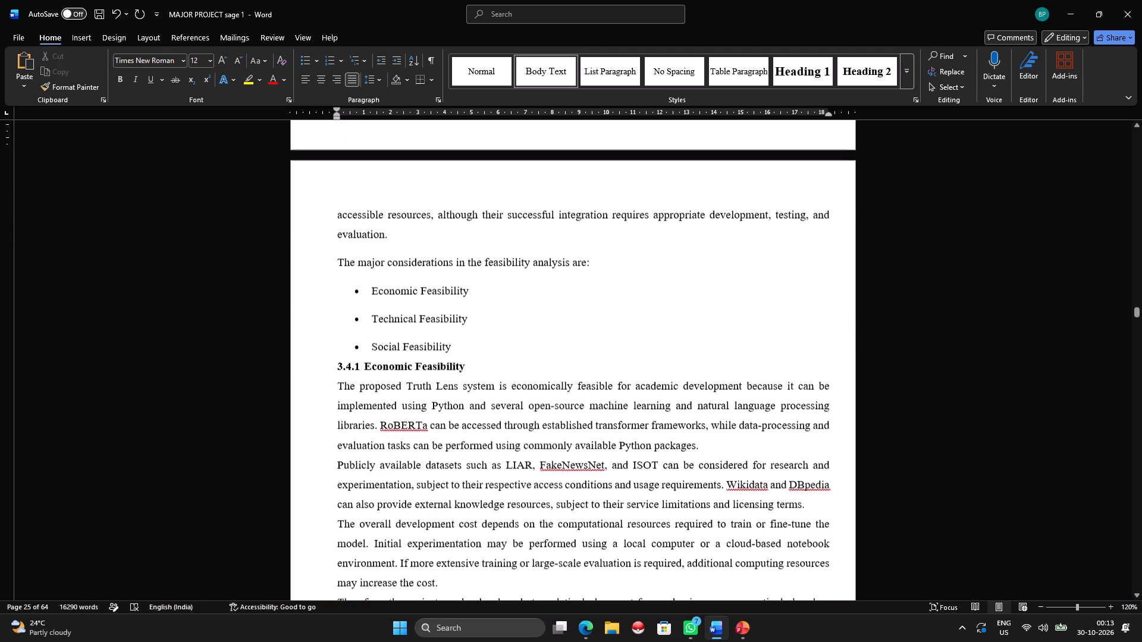
{"action": "scroll", "coordinate": [369, 325], "scroll_direction": "up", "scroll_amount": 5}
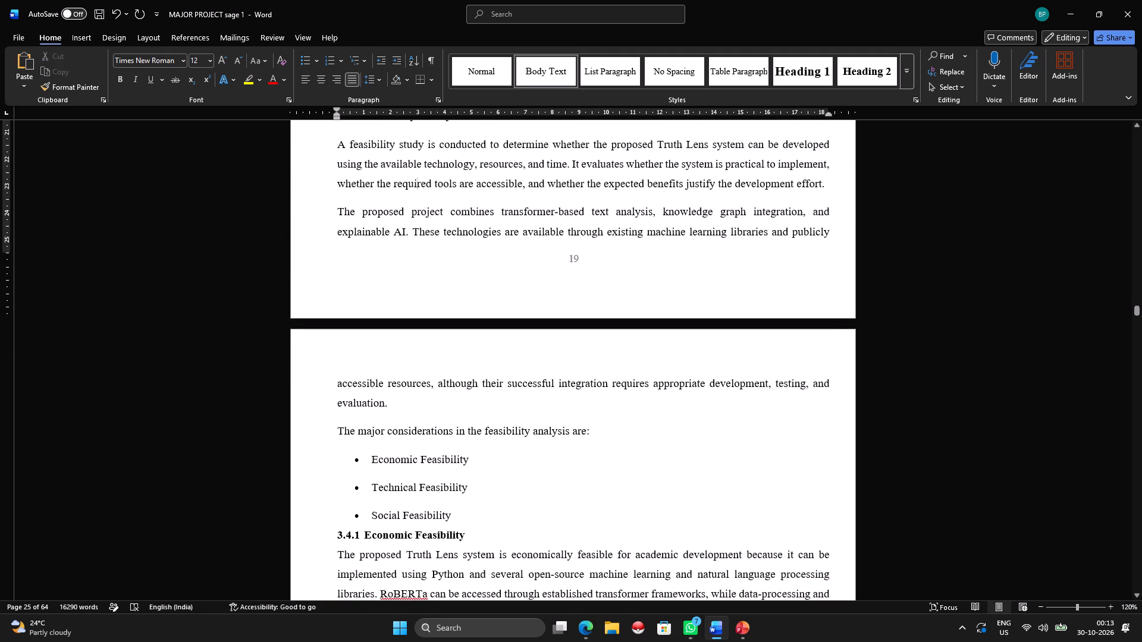
{"action": "scroll", "coordinate": [390, 323], "scroll_direction": "down", "scroll_amount": 2}
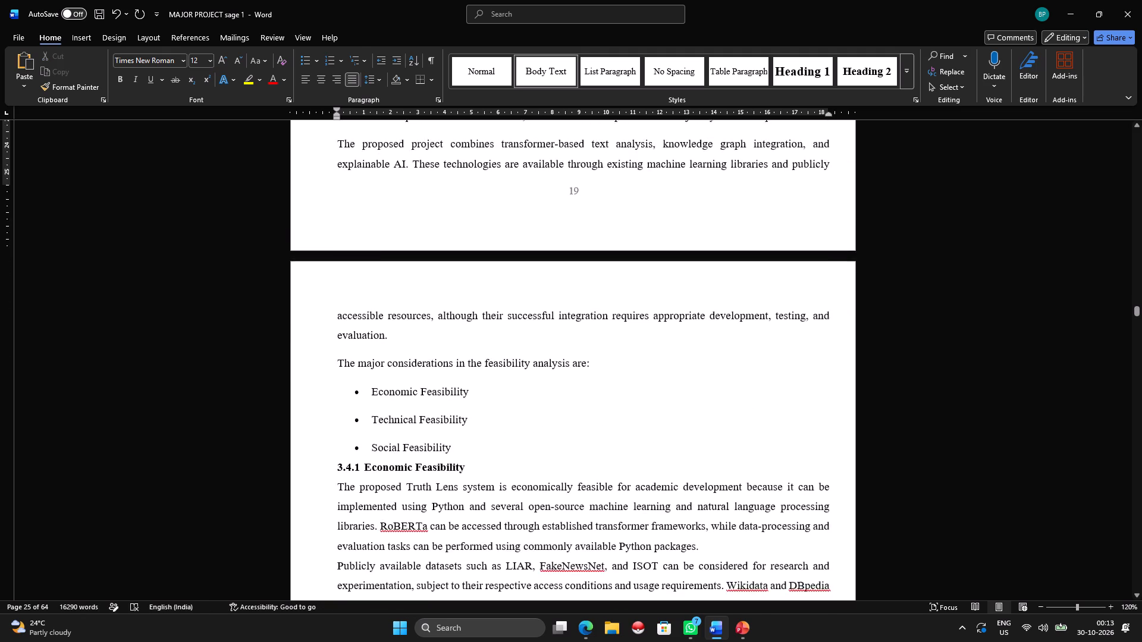
{"action": "scroll", "coordinate": [394, 322], "scroll_direction": "down", "scroll_amount": 7}
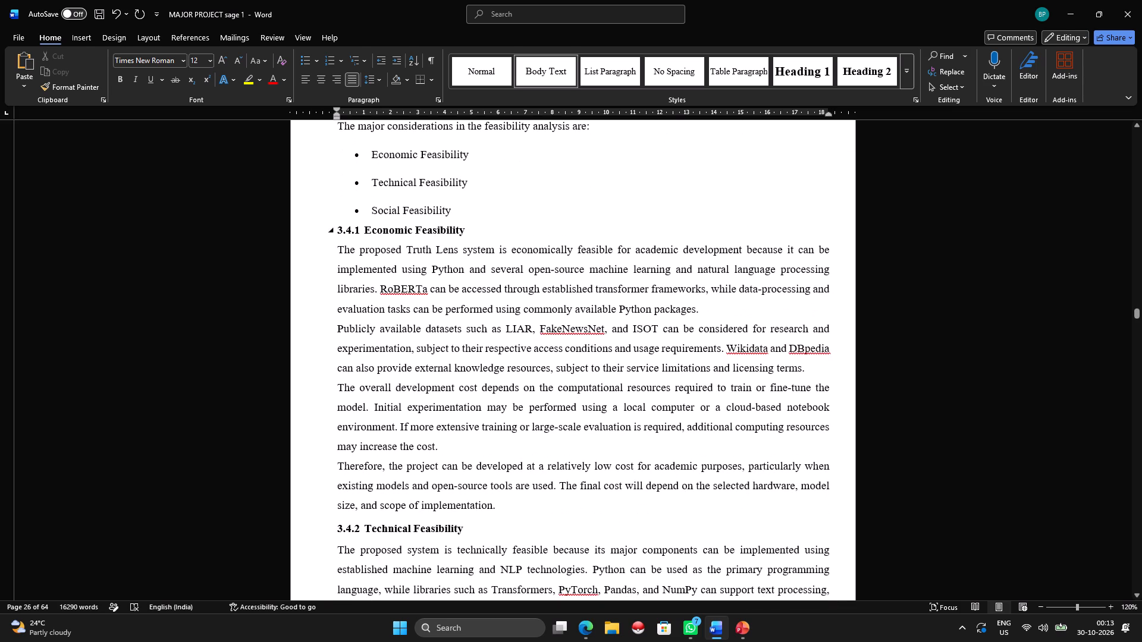
{"action": "left_click", "coordinate": [474, 229]}
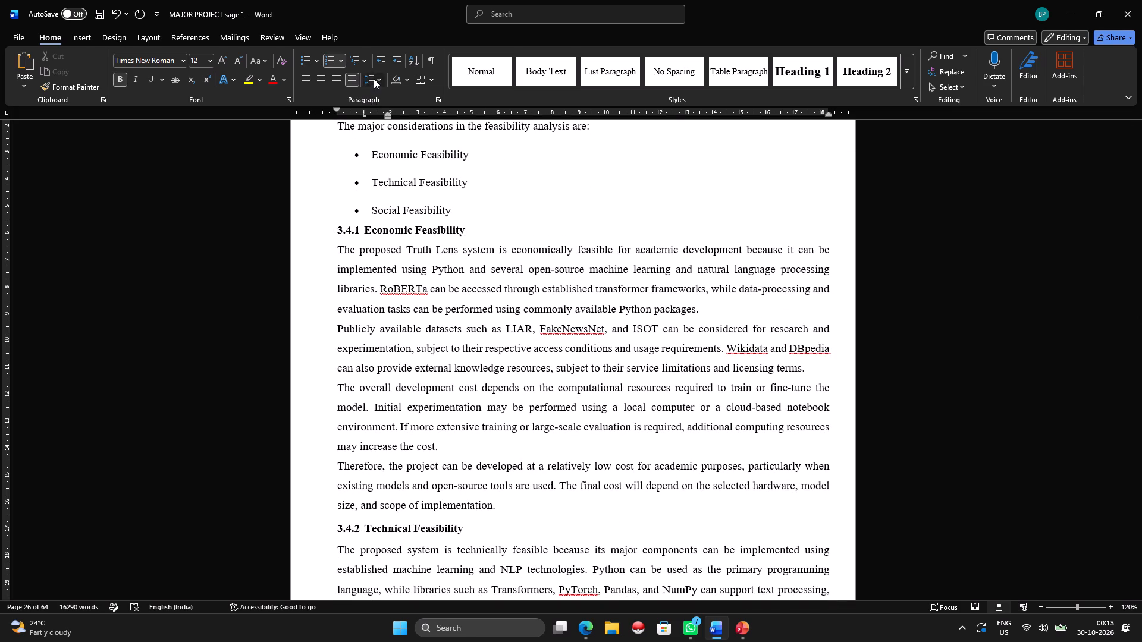
{"action": "left_click", "coordinate": [374, 78]}
{"action": "left_click", "coordinate": [415, 216]}
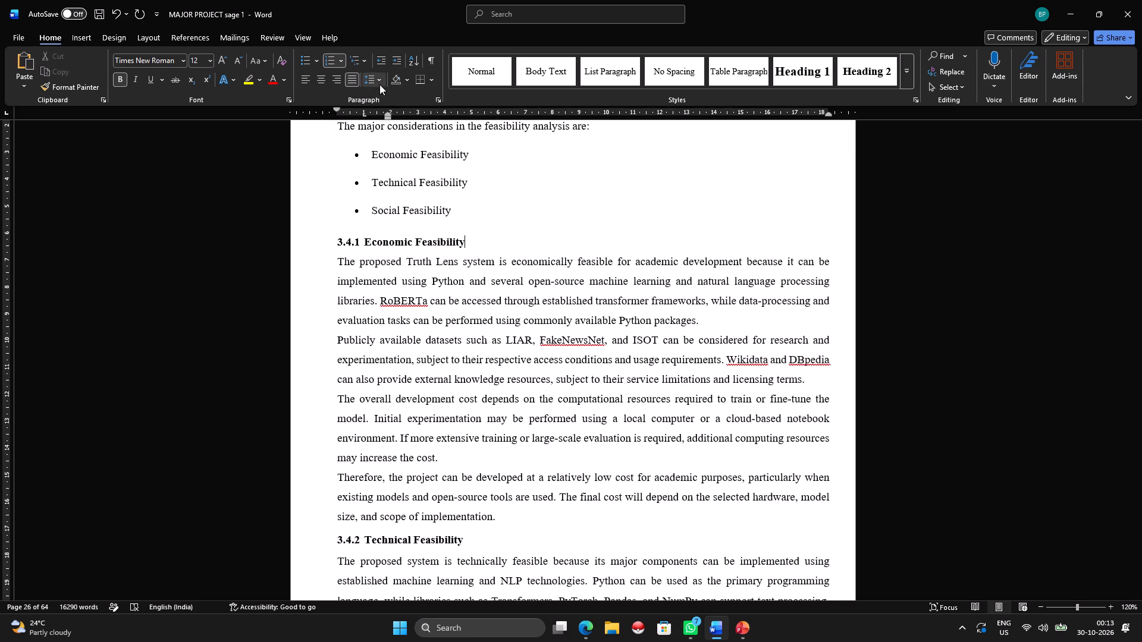
{"action": "left_click", "coordinate": [377, 83]}
{"action": "left_click", "coordinate": [398, 231]}
{"action": "left_click", "coordinate": [463, 250]}
{"action": "scroll", "coordinate": [475, 253], "scroll_direction": "up", "scroll_amount": 1}
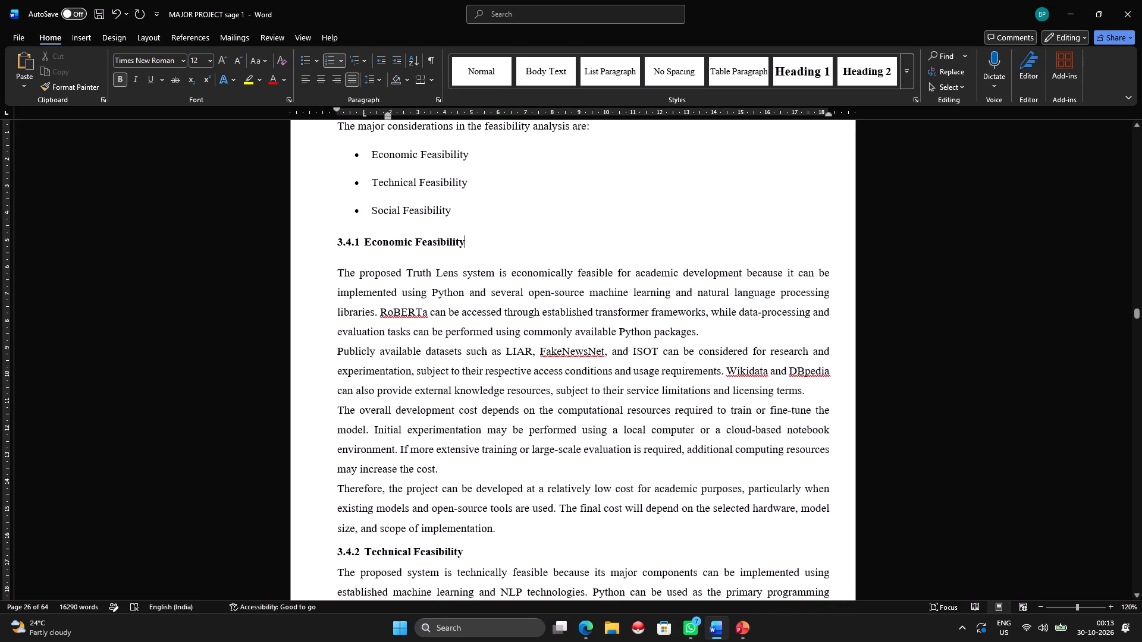
{"action": "scroll", "coordinate": [475, 253], "scroll_direction": "up", "scroll_amount": 2}
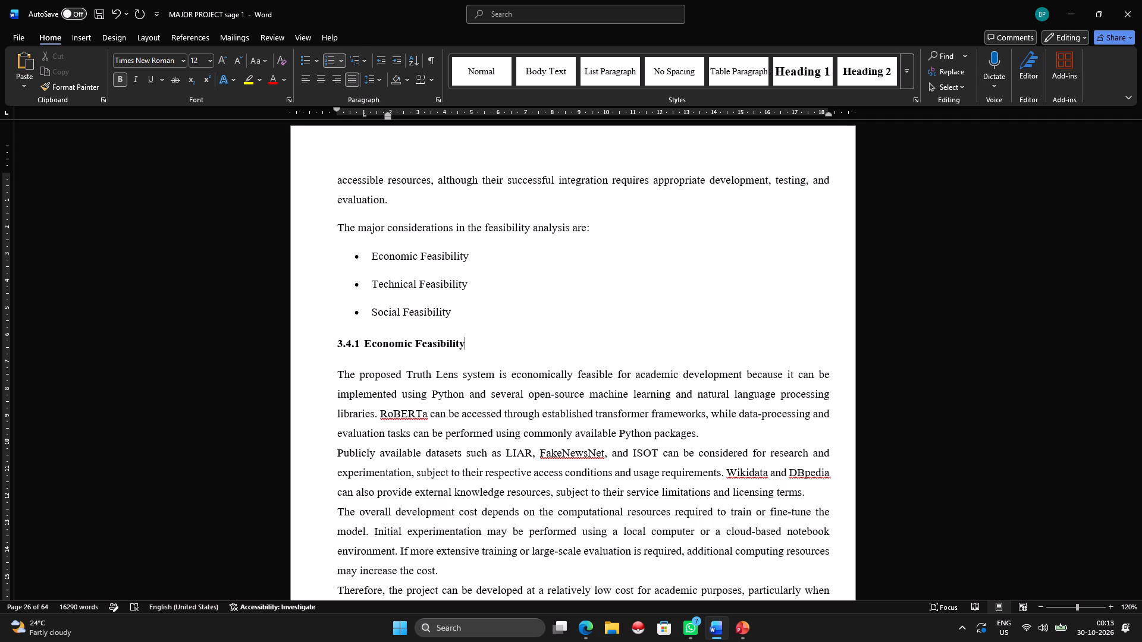
Add paragraph space after the heading 3.4.2 Technical Feasibility.
{"action": "scroll", "coordinate": [506, 248], "scroll_direction": "down", "scroll_amount": 3}
{"action": "scroll", "coordinate": [416, 301], "scroll_direction": "down", "scroll_amount": 4}
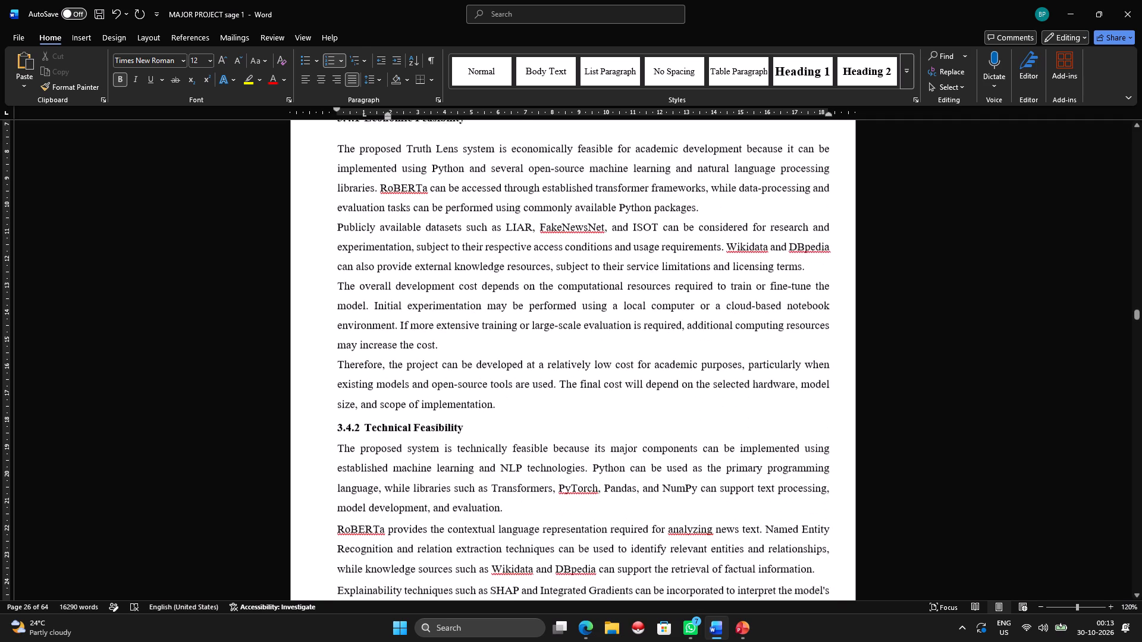
{"action": "left_click", "coordinate": [470, 413]}
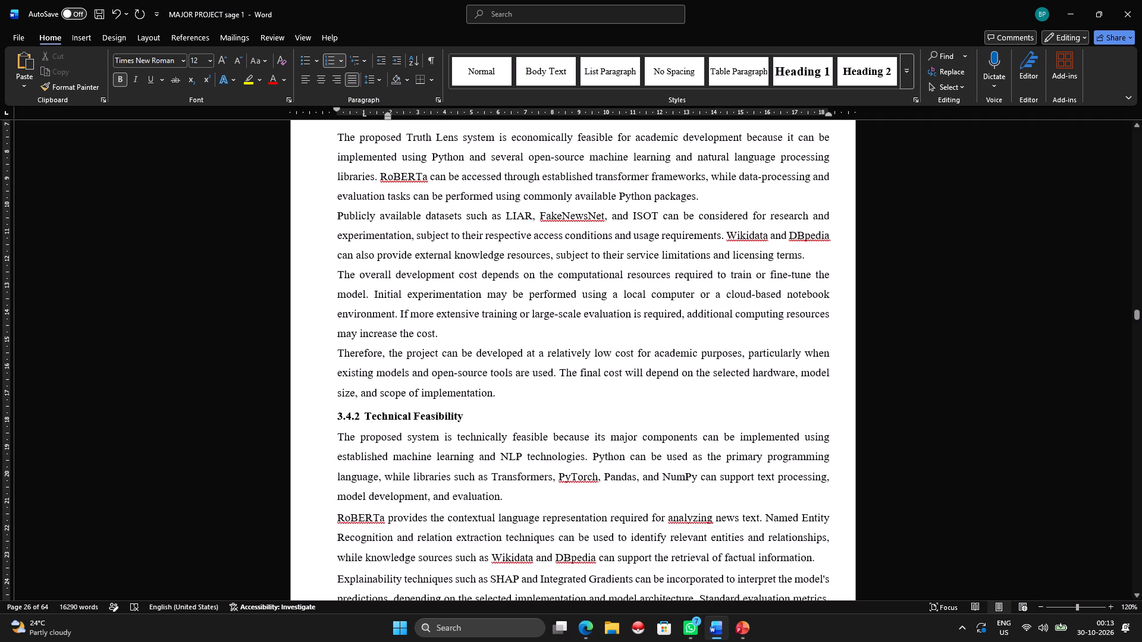
{"action": "left_click", "coordinate": [380, 81]}
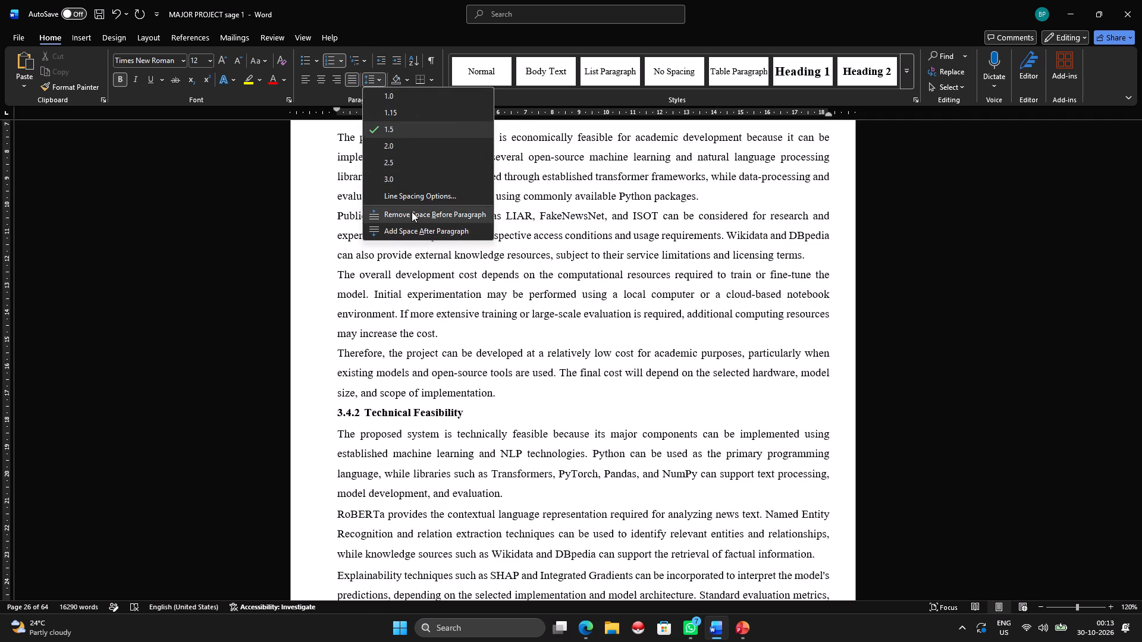
{"action": "left_click", "coordinate": [423, 228]}
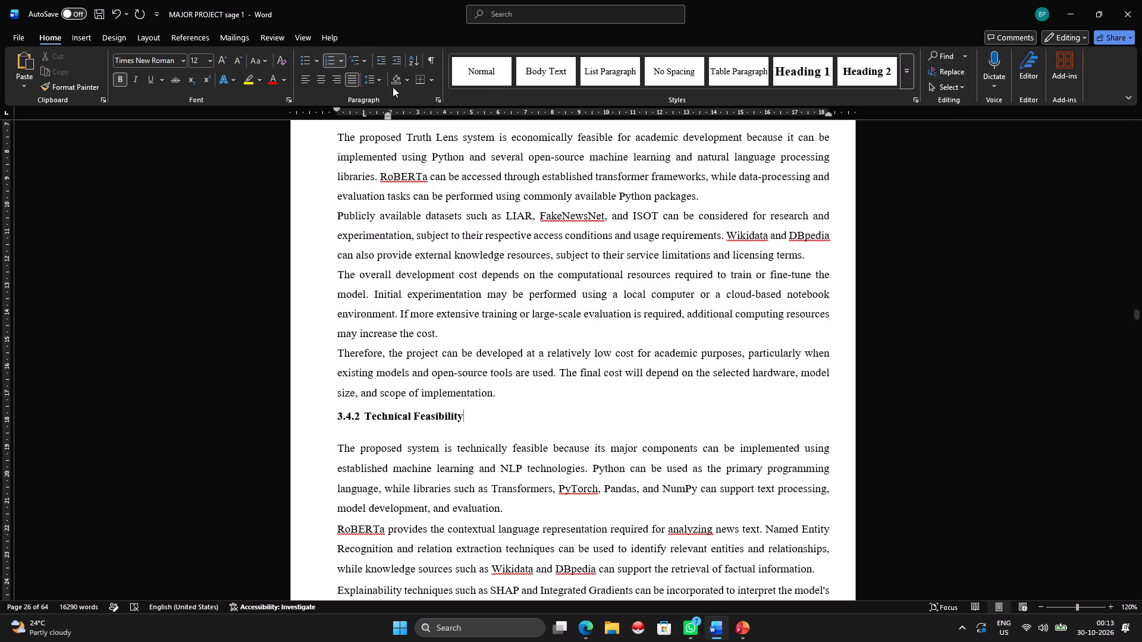
{"action": "left_click", "coordinate": [381, 79]}
{"action": "left_click", "coordinate": [471, 411]}
Add paragraph space before and after the heading 3.4.3 Social Feasibility.
{"action": "scroll", "coordinate": [486, 474], "scroll_direction": "up", "scroll_amount": 4}
{"action": "scroll", "coordinate": [487, 473], "scroll_direction": "down", "scroll_amount": 14}
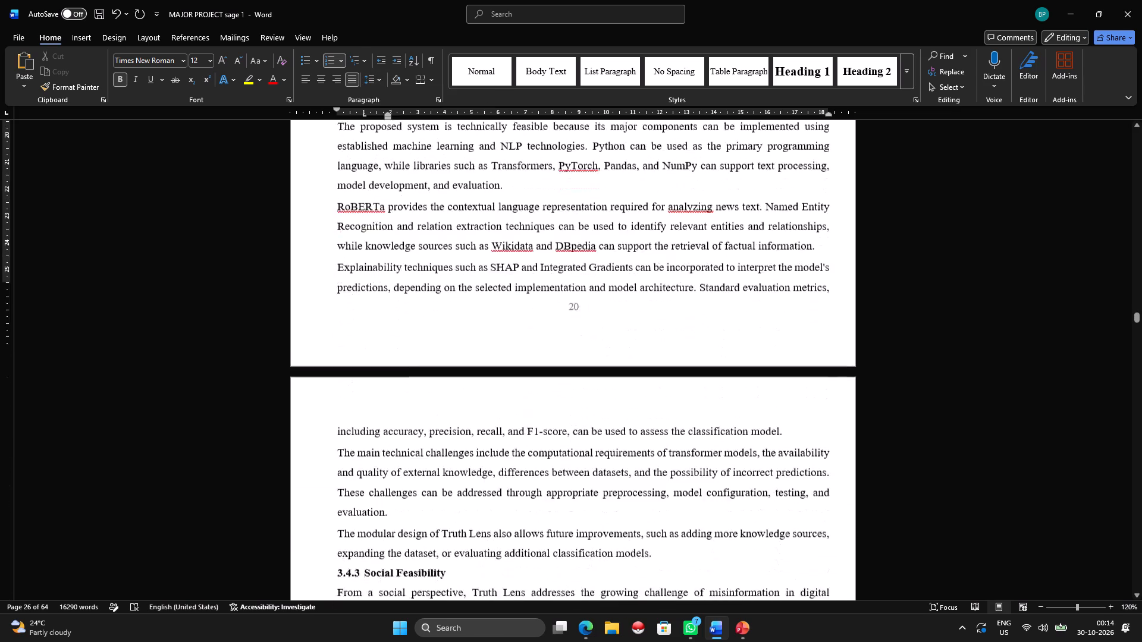
{"action": "scroll", "coordinate": [463, 442], "scroll_direction": "down", "scroll_amount": 7}
{"action": "left_click", "coordinate": [445, 319]}
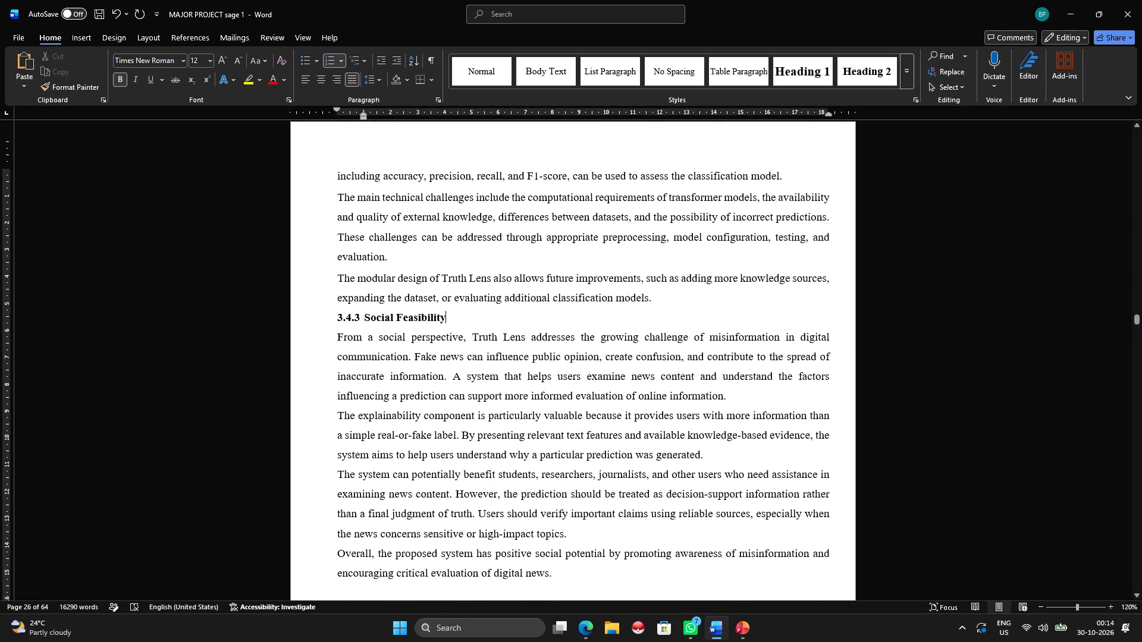
{"action": "left_click", "coordinate": [378, 83]}
{"action": "left_click", "coordinate": [425, 212]}
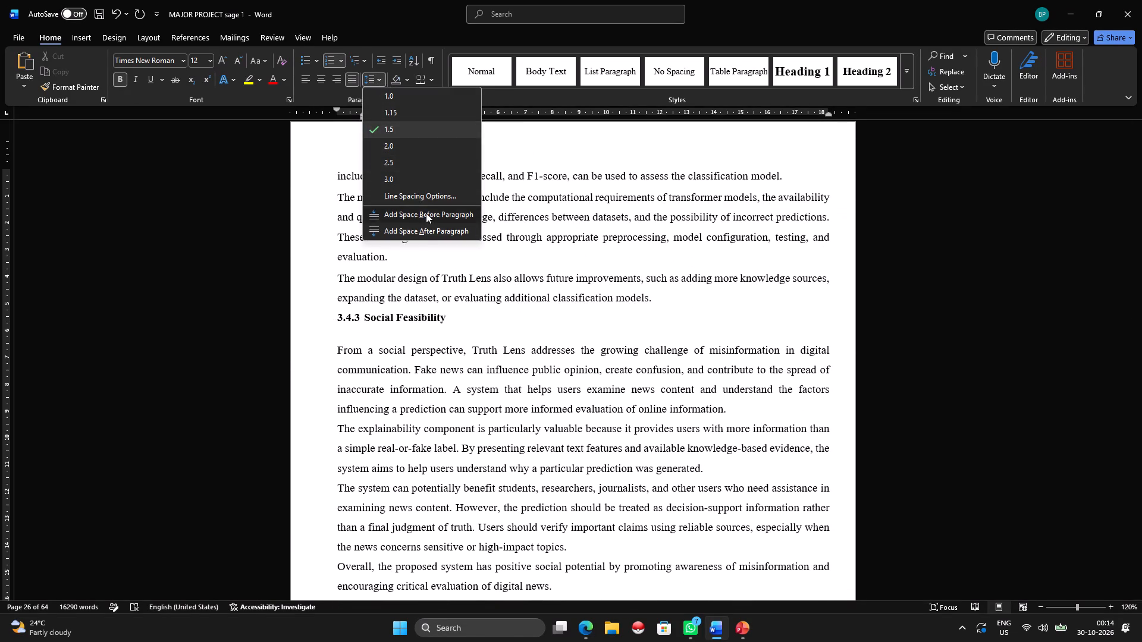
{"action": "left_click", "coordinate": [378, 81]}
{"action": "left_click", "coordinate": [416, 234]}
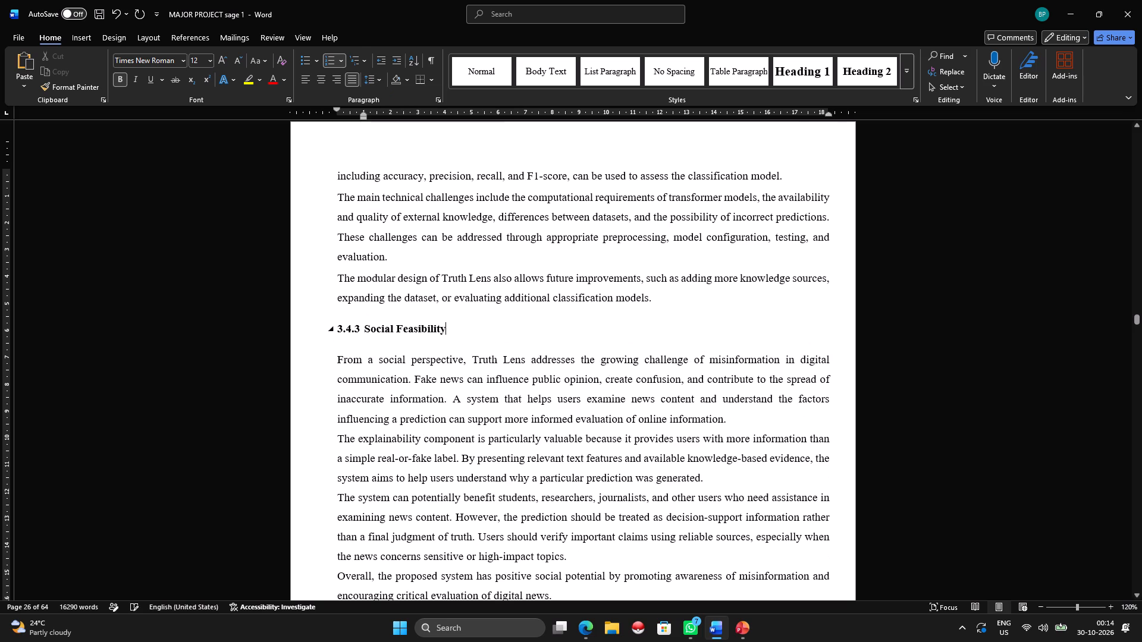
{"action": "left_click", "coordinate": [469, 321]}
Centre the chapter title 4. SOFTWARE SPECIFICATIONS on its page.
{"action": "scroll", "coordinate": [446, 364], "scroll_direction": "down", "scroll_amount": 19}
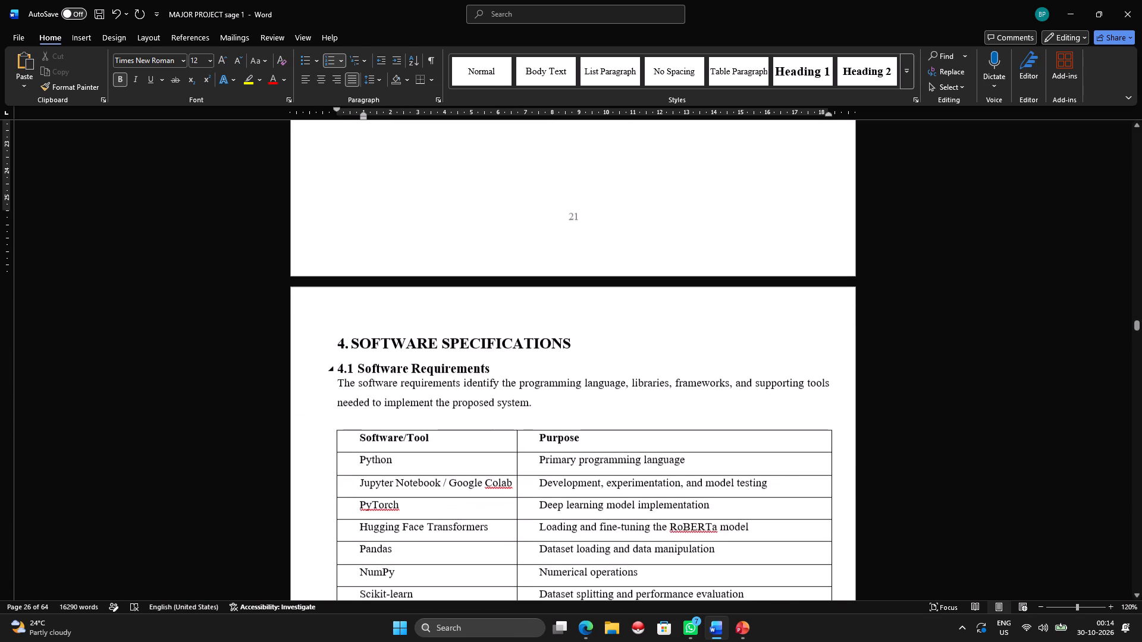
{"action": "scroll", "coordinate": [444, 364], "scroll_direction": "up", "scroll_amount": 2}
{"action": "scroll", "coordinate": [444, 364], "scroll_direction": "down", "scroll_amount": 4}
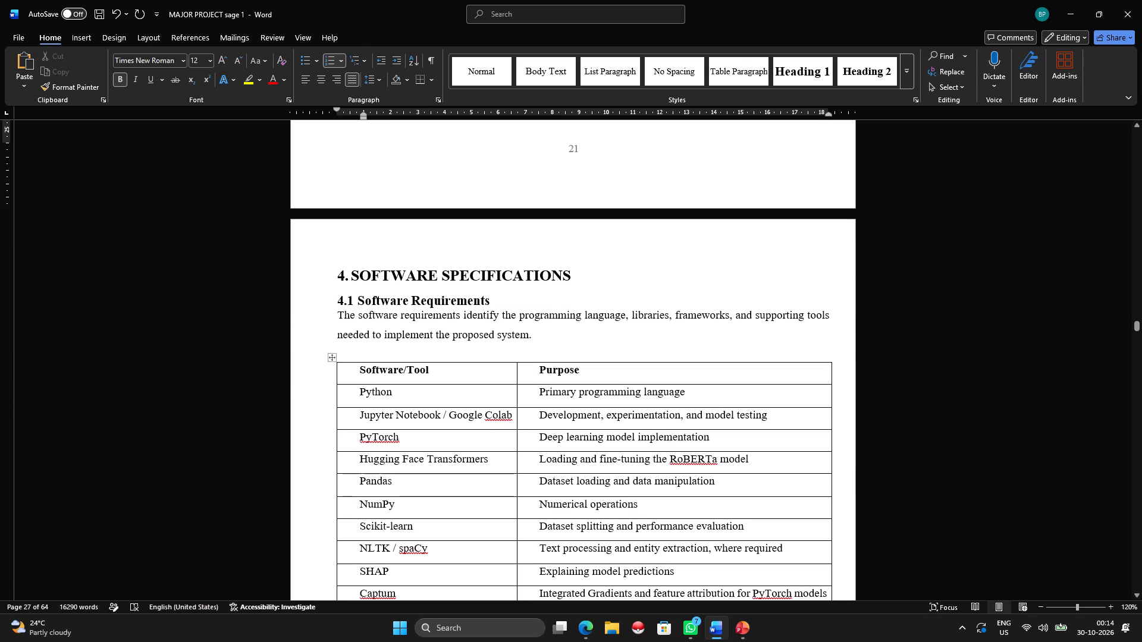
{"action": "left_click_drag", "start_coordinate": [570, 276], "coordinate": [349, 263]}
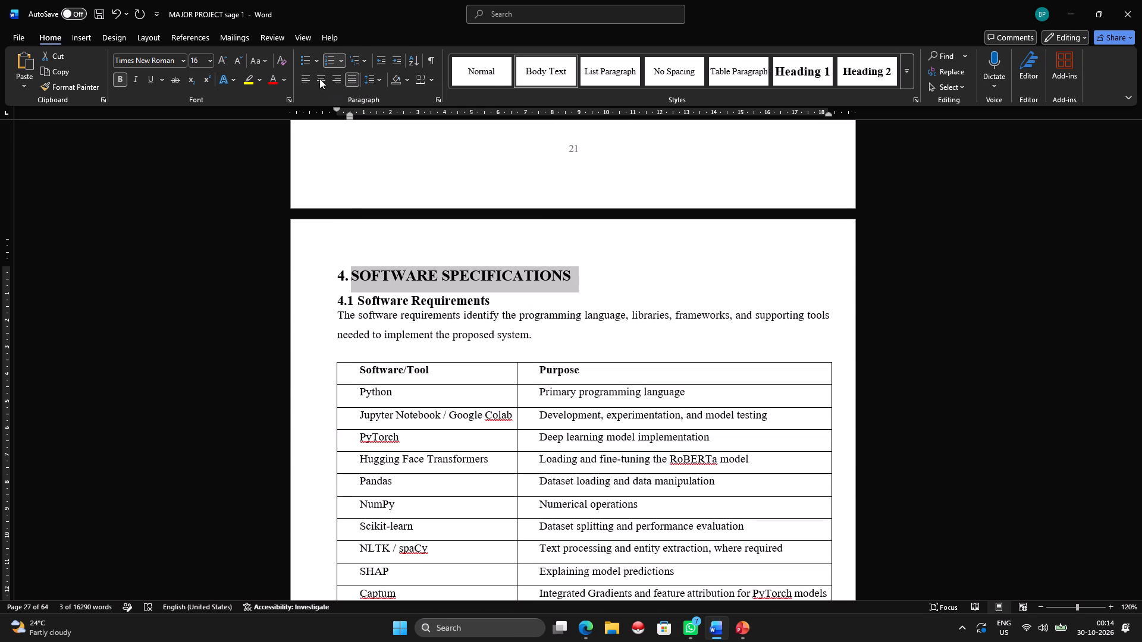
{"action": "left_click", "coordinate": [317, 77]}
{"action": "left_click", "coordinate": [448, 232]}
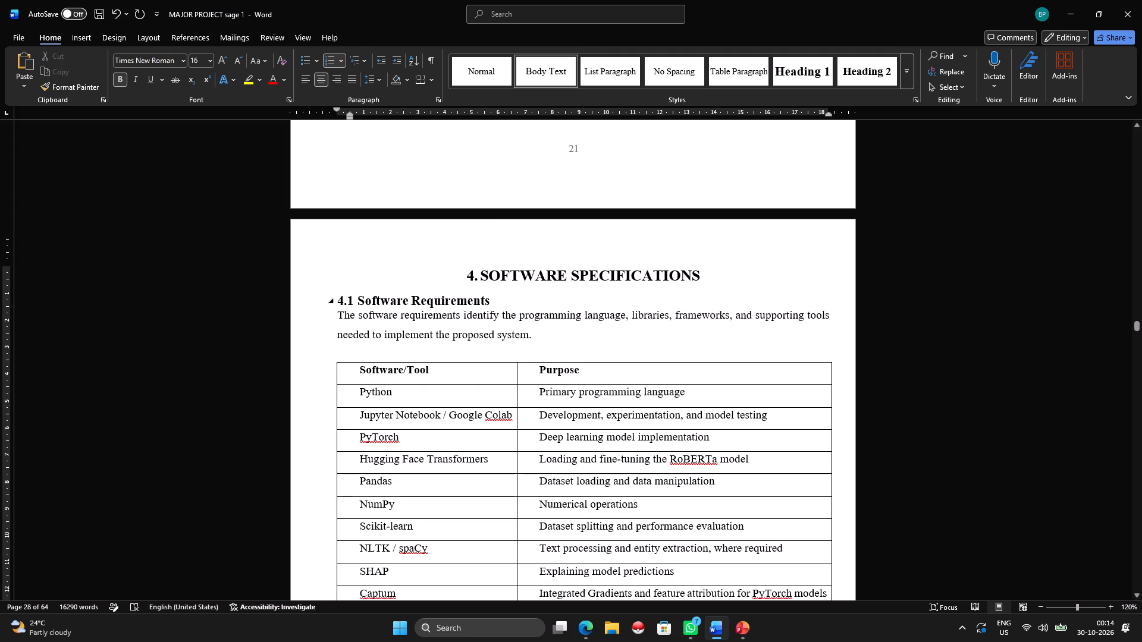
Add paragraph space before and after the chapter title 4. SOFTWARE SPECIFICATIONS.
{"action": "scroll", "coordinate": [469, 320], "scroll_direction": "down", "scroll_amount": 2}
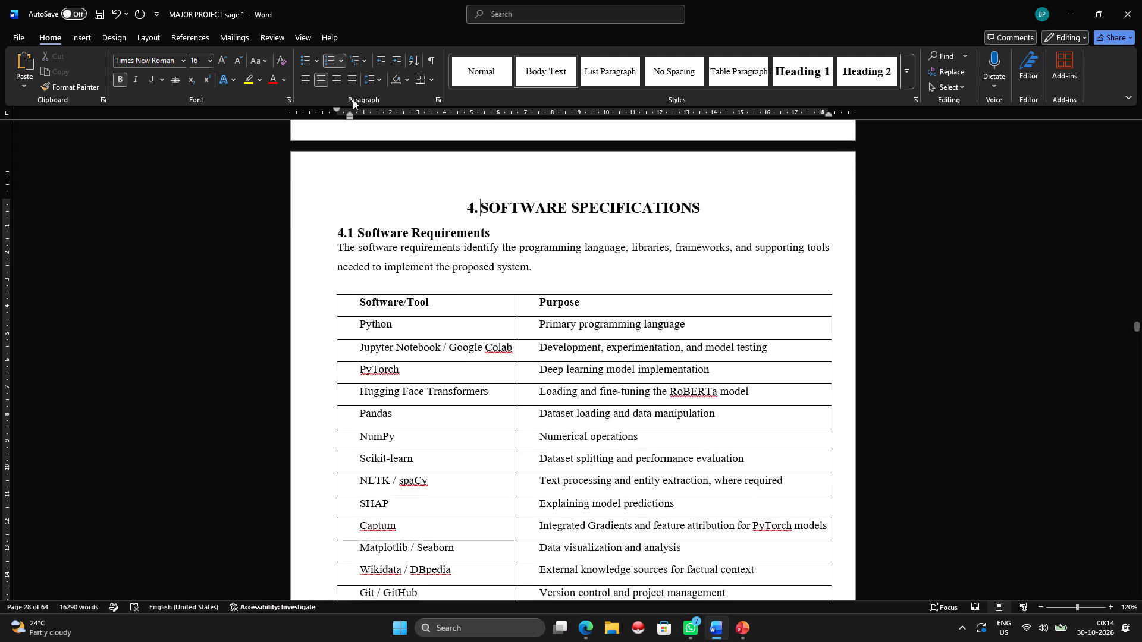
{"action": "left_click", "coordinate": [379, 81]}
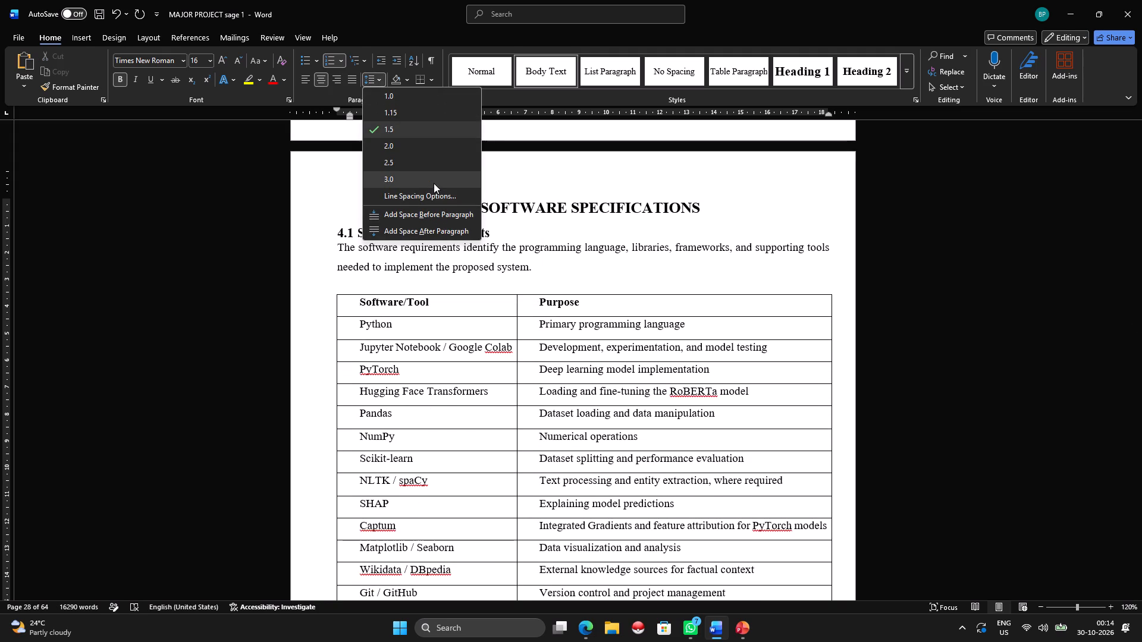
{"action": "left_click", "coordinate": [460, 212]}
{"action": "left_click", "coordinate": [714, 204]}
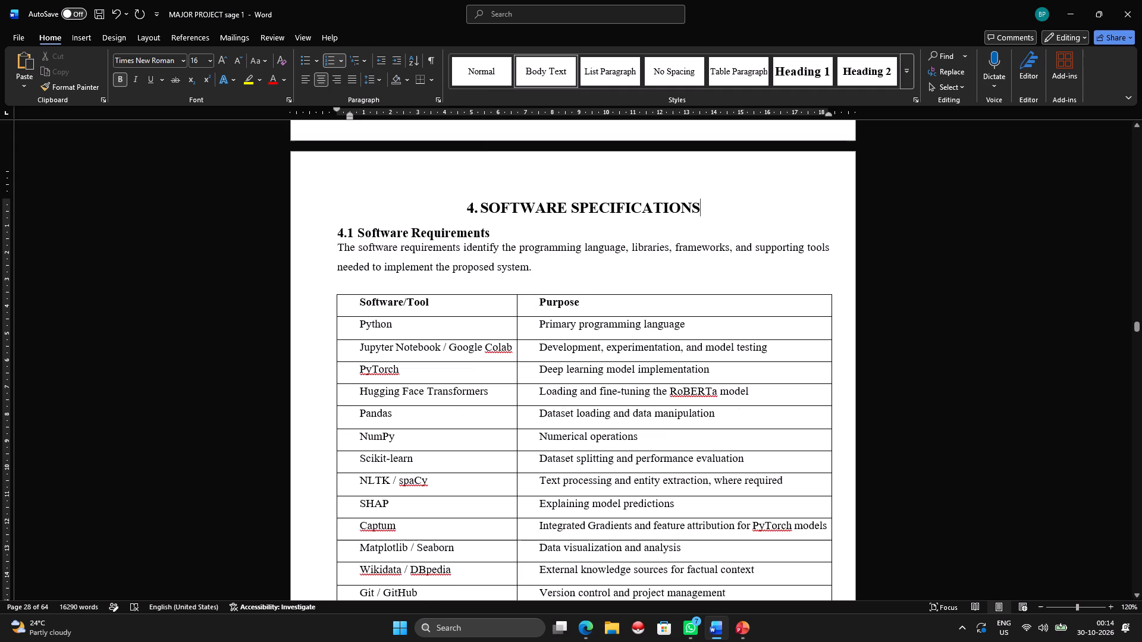
{"action": "left_click", "coordinate": [380, 84]}
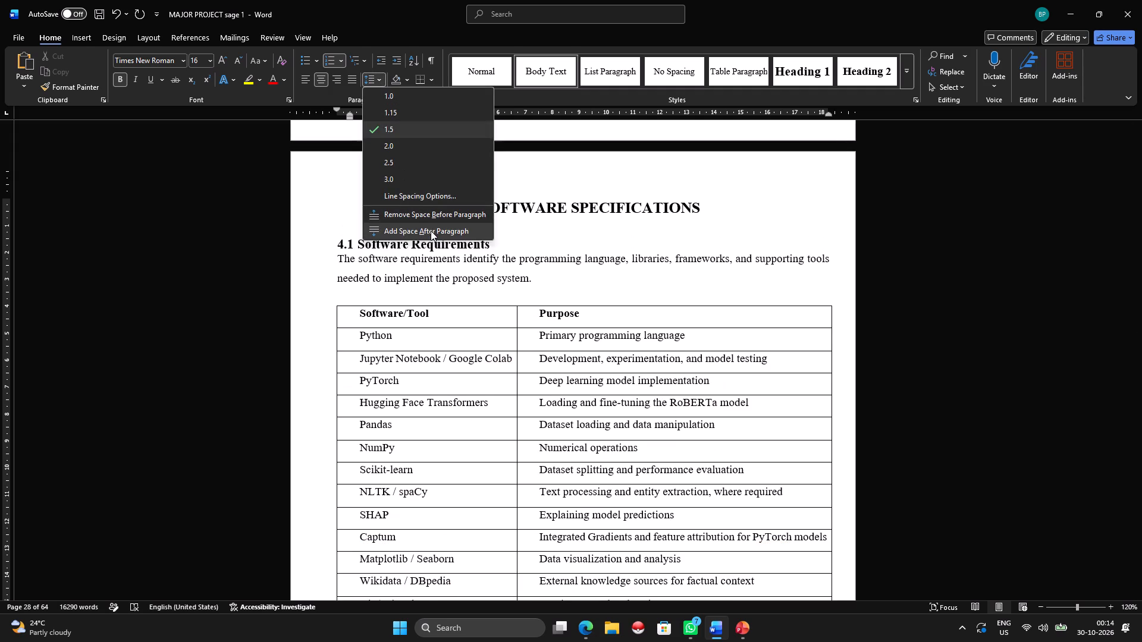
{"action": "left_click", "coordinate": [431, 231]}
{"action": "left_click", "coordinate": [568, 229]}
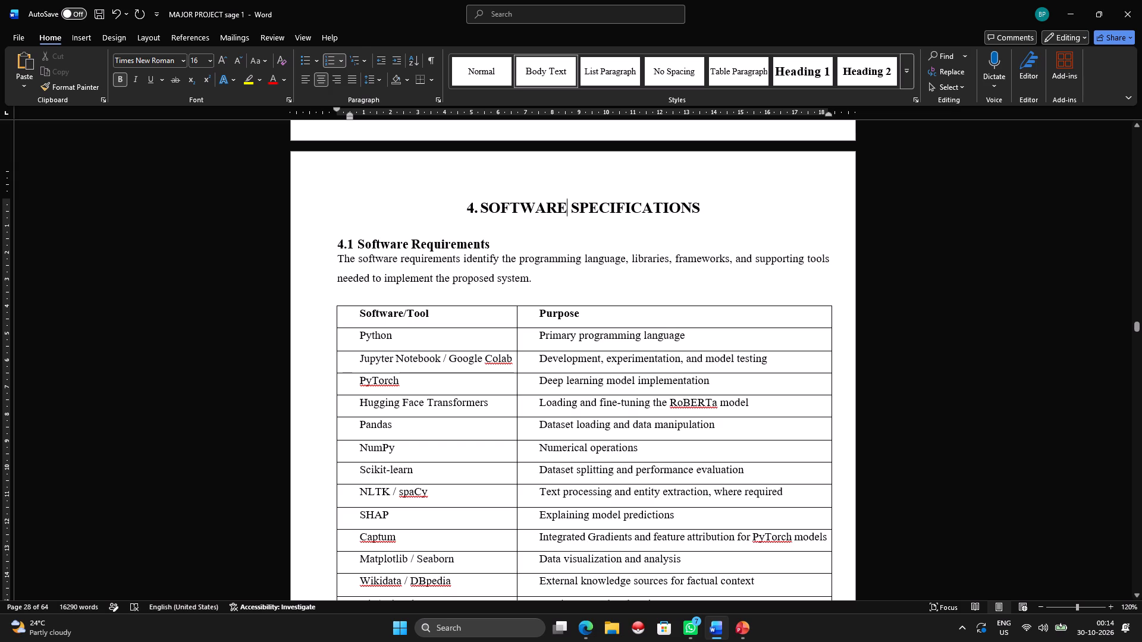
Add paragraph space after the heading 4.1 Software Requirements.
{"action": "left_click", "coordinate": [509, 242]}
{"action": "left_click", "coordinate": [382, 80]}
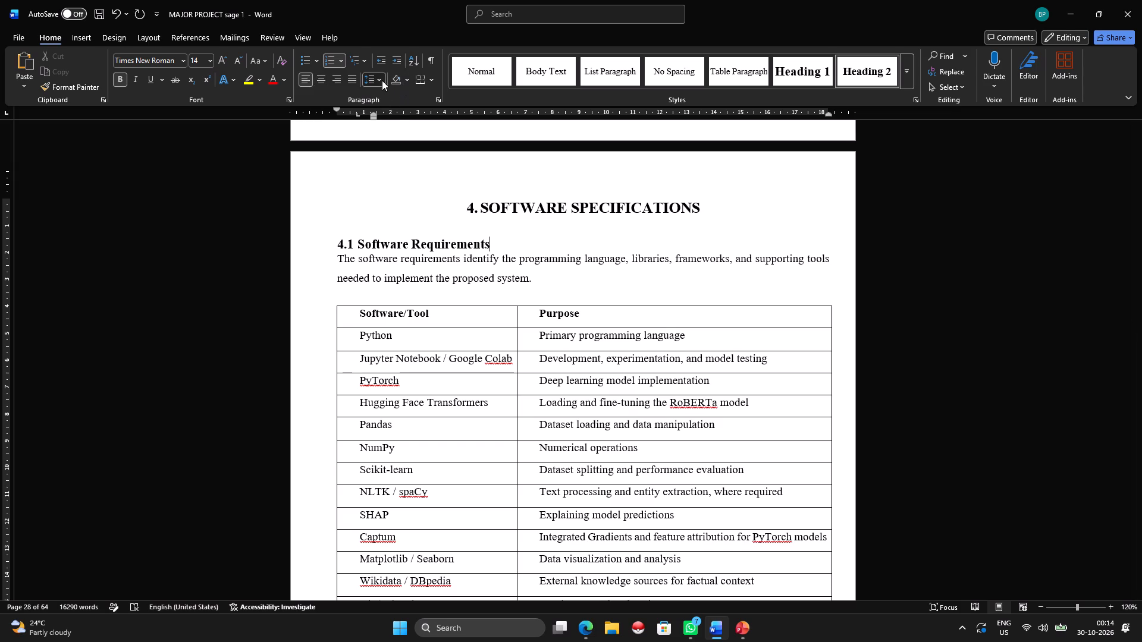
{"action": "left_click", "coordinate": [410, 235]}
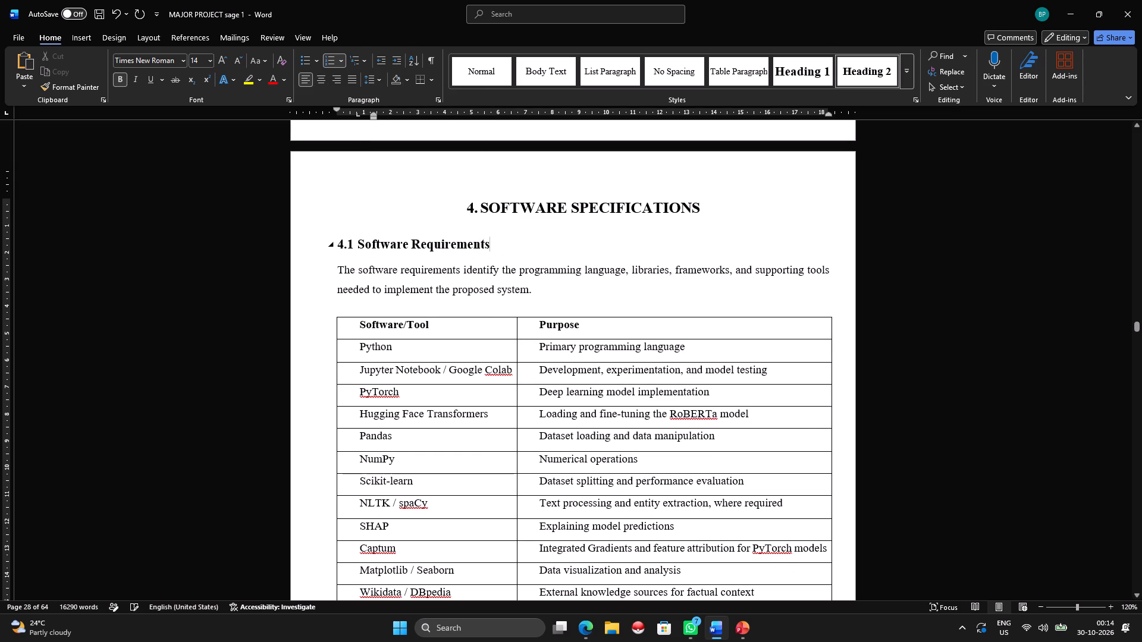
{"action": "left_click", "coordinate": [500, 247]}
{"action": "left_click", "coordinate": [542, 295]}
Check the layout from the software requirements table through 4.2 Hardware Requirements and the system architecture pages of chapter 5.
{"action": "scroll", "coordinate": [511, 298], "scroll_direction": "down", "scroll_amount": 3}
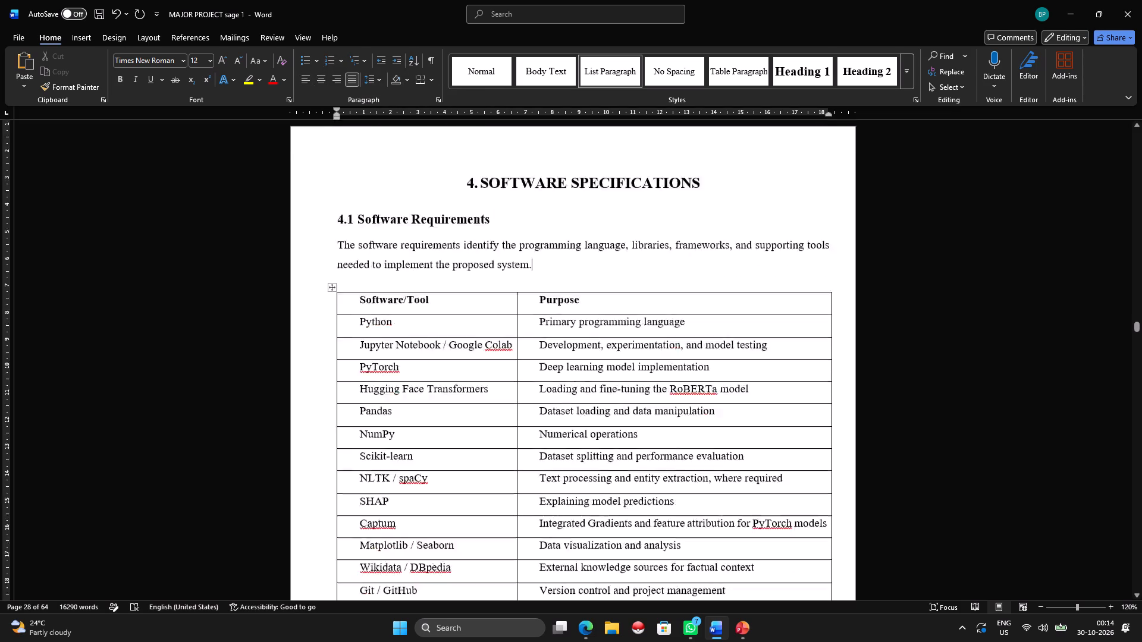
{"action": "scroll", "coordinate": [511, 298], "scroll_direction": "down", "scroll_amount": 19}
{"action": "scroll", "coordinate": [504, 332], "scroll_direction": "down", "scroll_amount": 3}
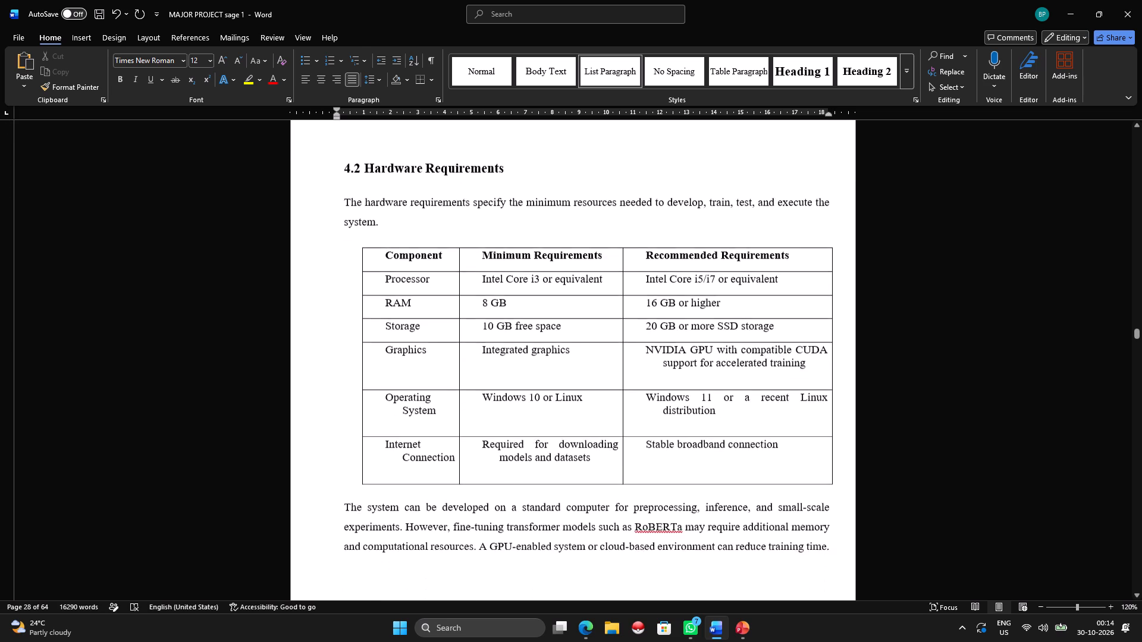
{"action": "scroll", "coordinate": [478, 336], "scroll_direction": "up", "scroll_amount": 4}
{"action": "scroll", "coordinate": [433, 341], "scroll_direction": "down", "scroll_amount": 8}
{"action": "scroll", "coordinate": [432, 342], "scroll_direction": "up", "scroll_amount": 3}
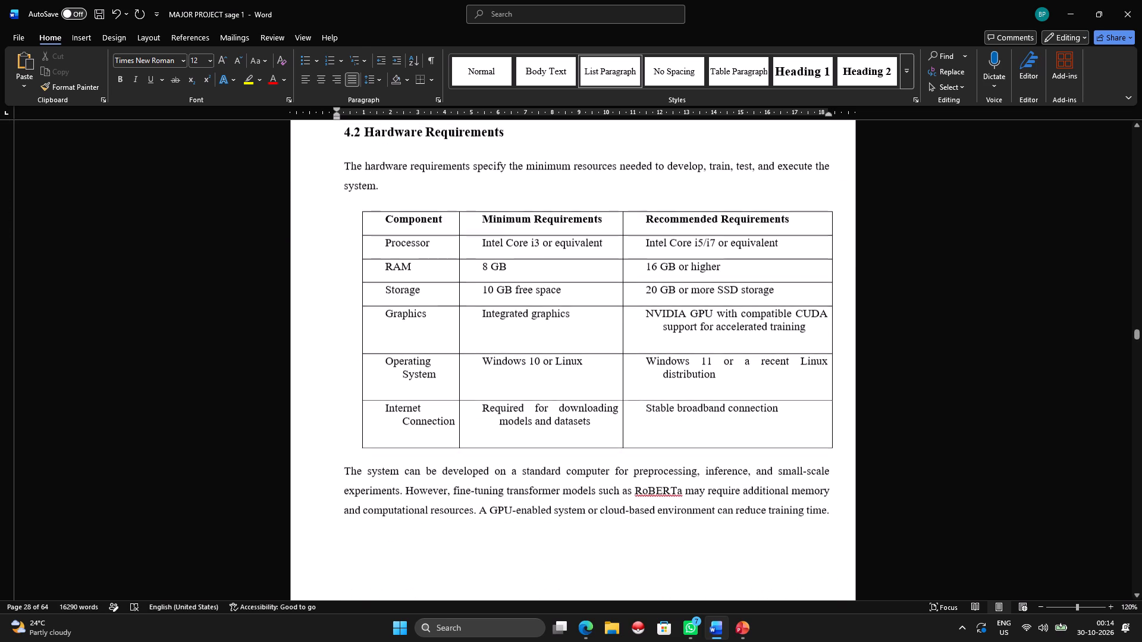
{"action": "scroll", "coordinate": [432, 342], "scroll_direction": "up", "scroll_amount": 2}
{"action": "scroll", "coordinate": [432, 342], "scroll_direction": "down", "scroll_amount": 4}
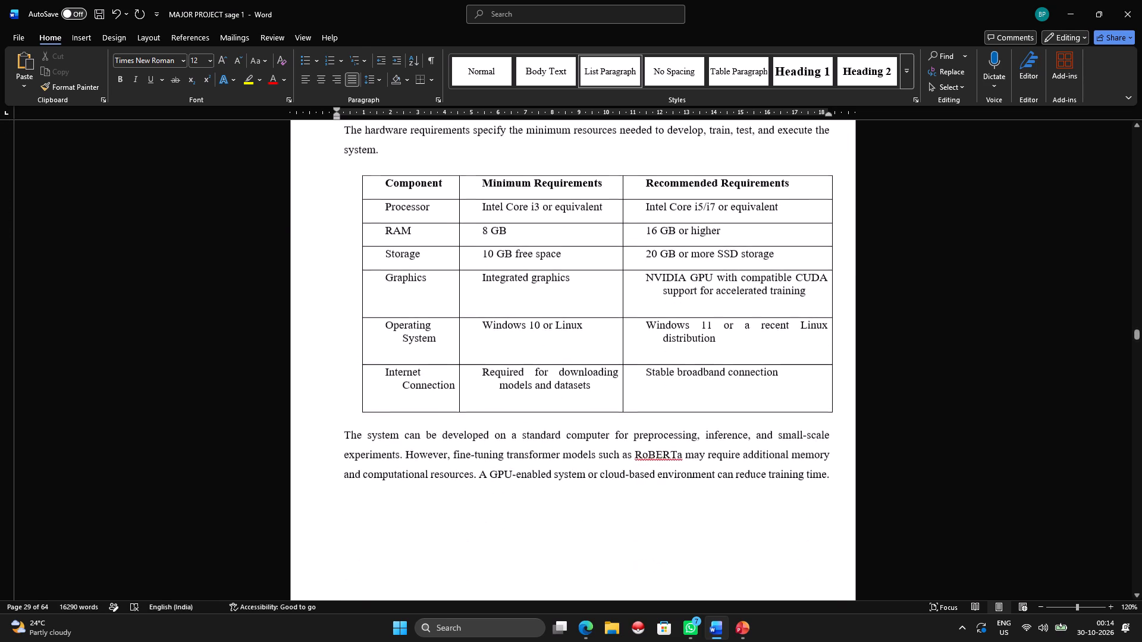
{"action": "scroll", "coordinate": [432, 342], "scroll_direction": "down", "scroll_amount": 5}
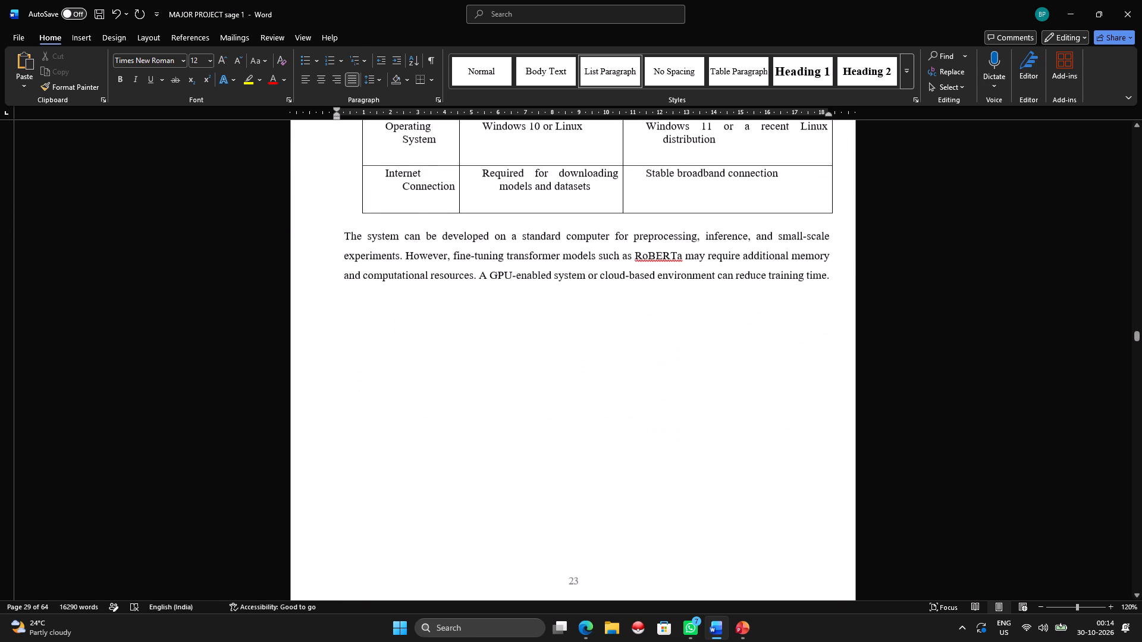
{"action": "scroll", "coordinate": [430, 346], "scroll_direction": "down", "scroll_amount": 15}
{"action": "scroll", "coordinate": [430, 348], "scroll_direction": "down", "scroll_amount": 11}
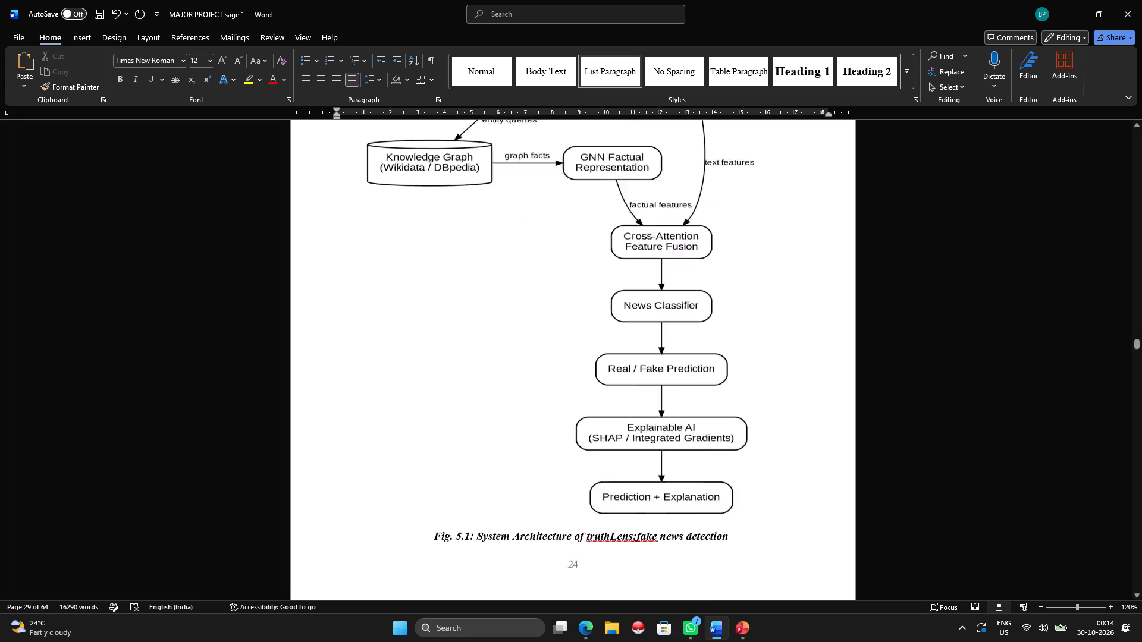
{"action": "scroll", "coordinate": [430, 350], "scroll_direction": "down", "scroll_amount": 18}
{"action": "scroll", "coordinate": [435, 355], "scroll_direction": "down", "scroll_amount": 5}
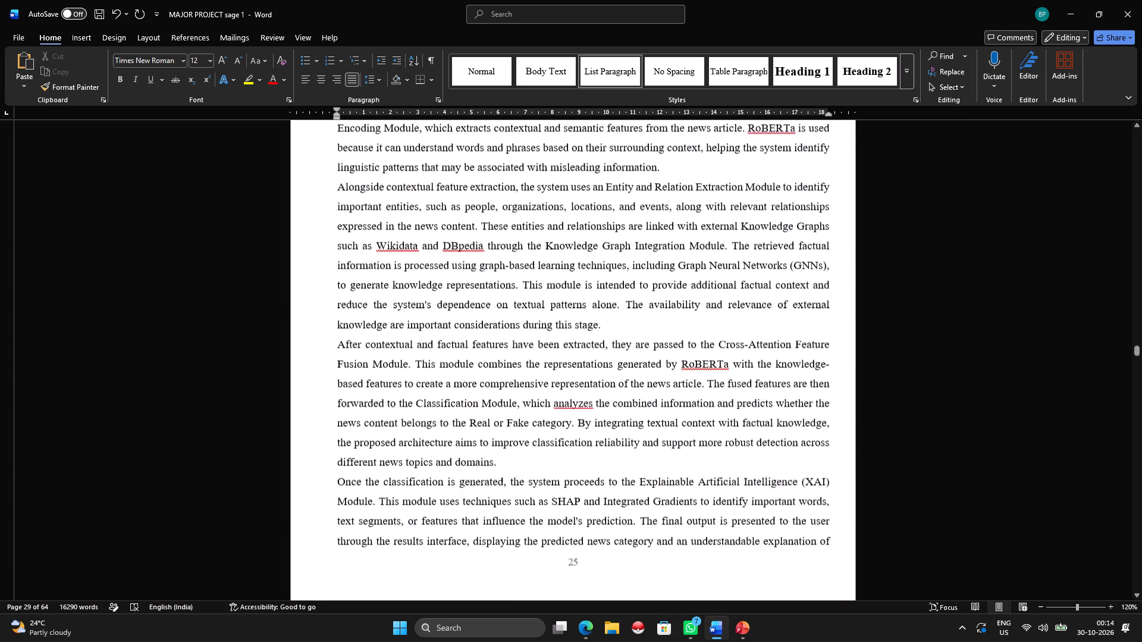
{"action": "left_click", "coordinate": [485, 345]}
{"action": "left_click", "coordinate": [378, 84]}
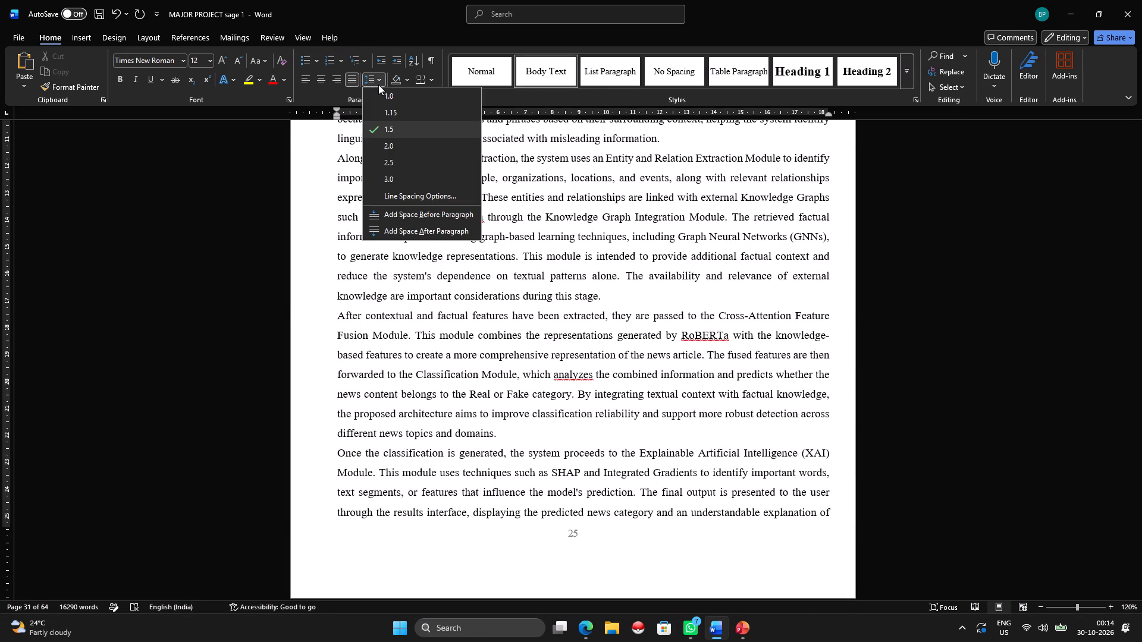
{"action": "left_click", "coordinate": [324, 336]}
Check heading spacing and page flow from 5.2 Dataflow Diagram through 5.3 UML Diagrams to 5.3.1.1 Components of Use Case Diagram.
{"action": "scroll", "coordinate": [358, 345], "scroll_direction": "down", "scroll_amount": 5}
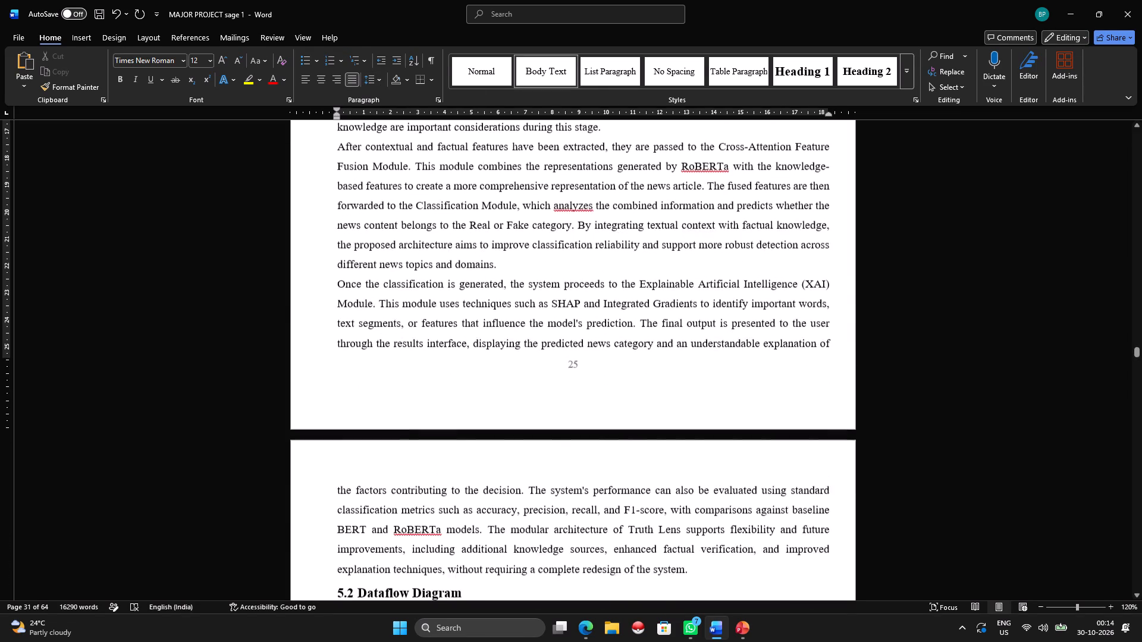
{"action": "scroll", "coordinate": [386, 343], "scroll_direction": "down", "scroll_amount": 9}
{"action": "scroll", "coordinate": [450, 345], "scroll_direction": "down", "scroll_amount": 8}
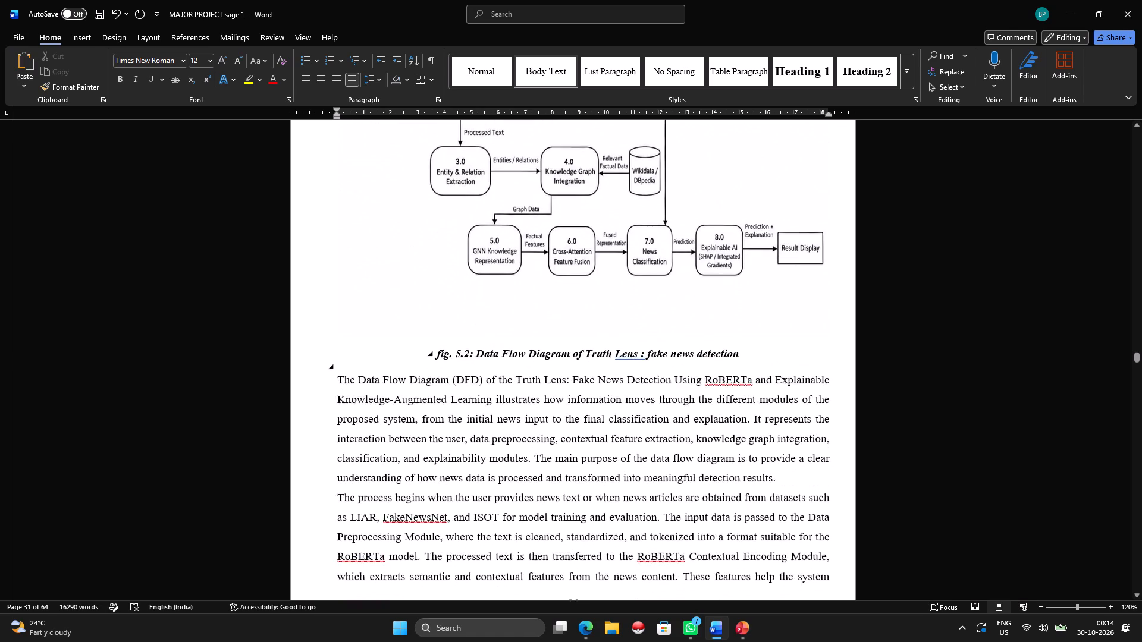
{"action": "scroll", "coordinate": [458, 355], "scroll_direction": "down", "scroll_amount": 20}
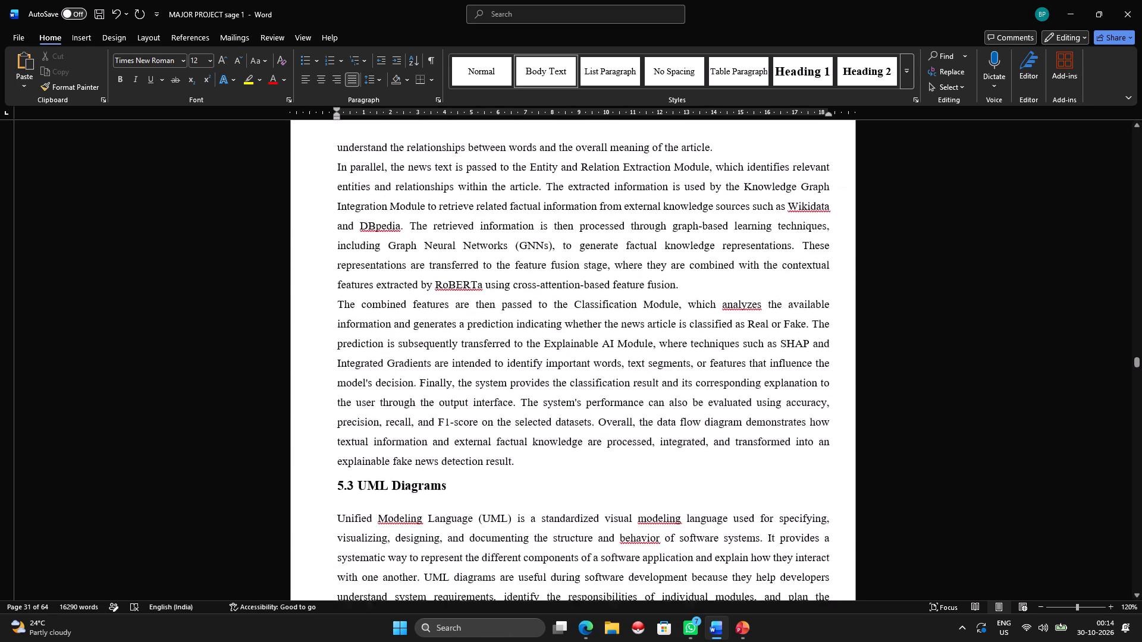
{"action": "scroll", "coordinate": [457, 356], "scroll_direction": "down", "scroll_amount": 15}
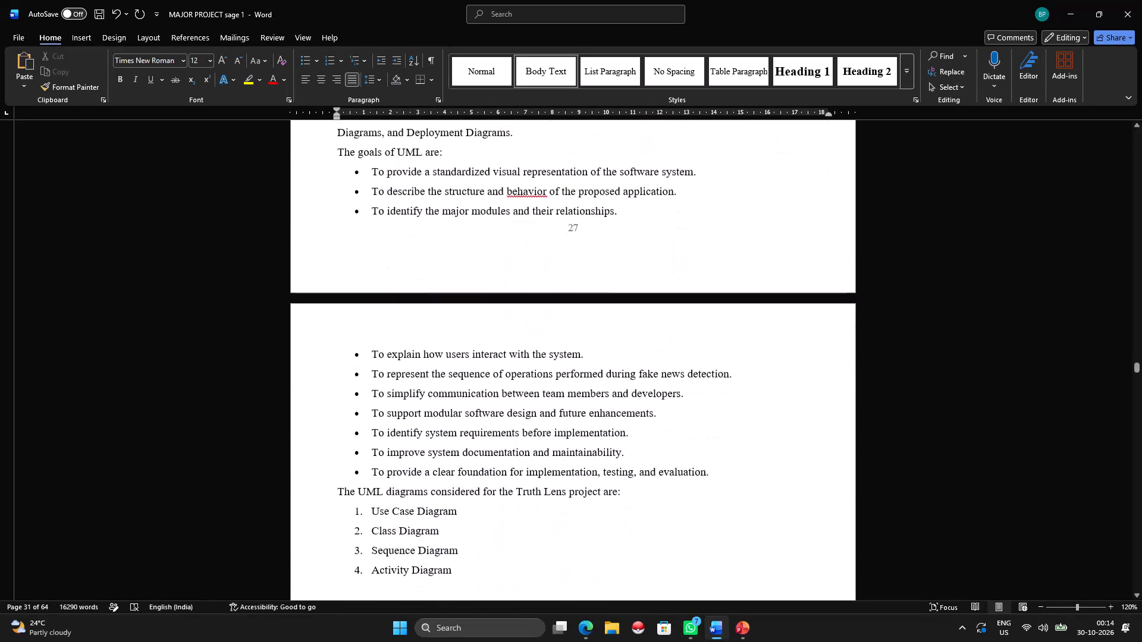
{"action": "scroll", "coordinate": [457, 352], "scroll_direction": "up", "scroll_amount": 4}
{"action": "scroll", "coordinate": [457, 352], "scroll_direction": "down", "scroll_amount": 12}
{"action": "scroll", "coordinate": [457, 352], "scroll_direction": "up", "scroll_amount": 2}
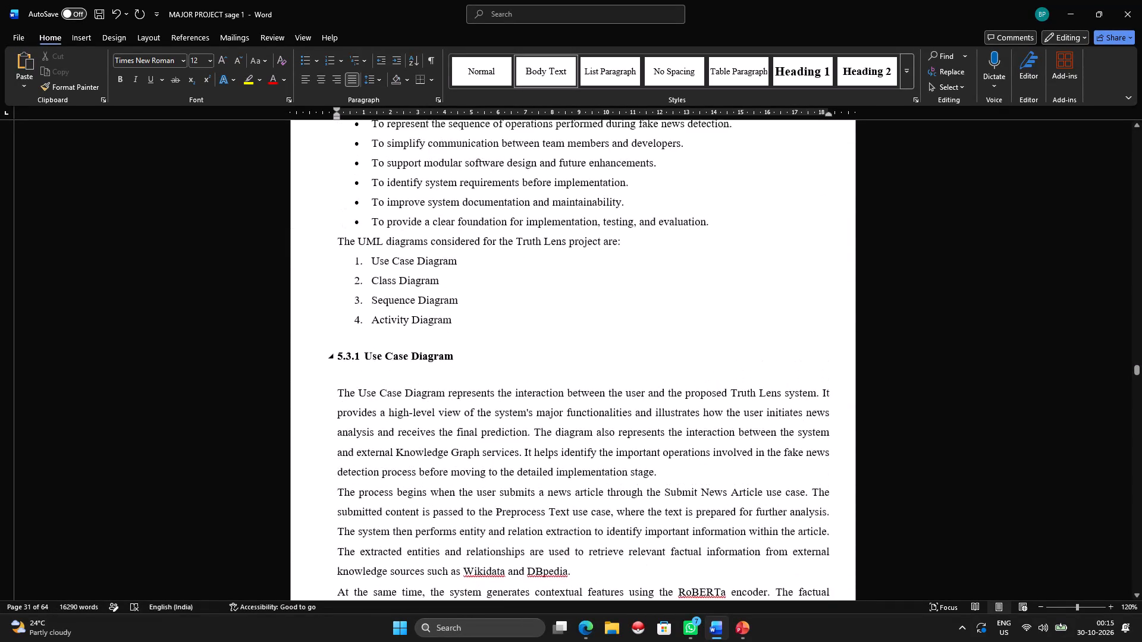
{"action": "scroll", "coordinate": [457, 352], "scroll_direction": "up", "scroll_amount": 7}
{"action": "scroll", "coordinate": [457, 348], "scroll_direction": "down", "scroll_amount": 7}
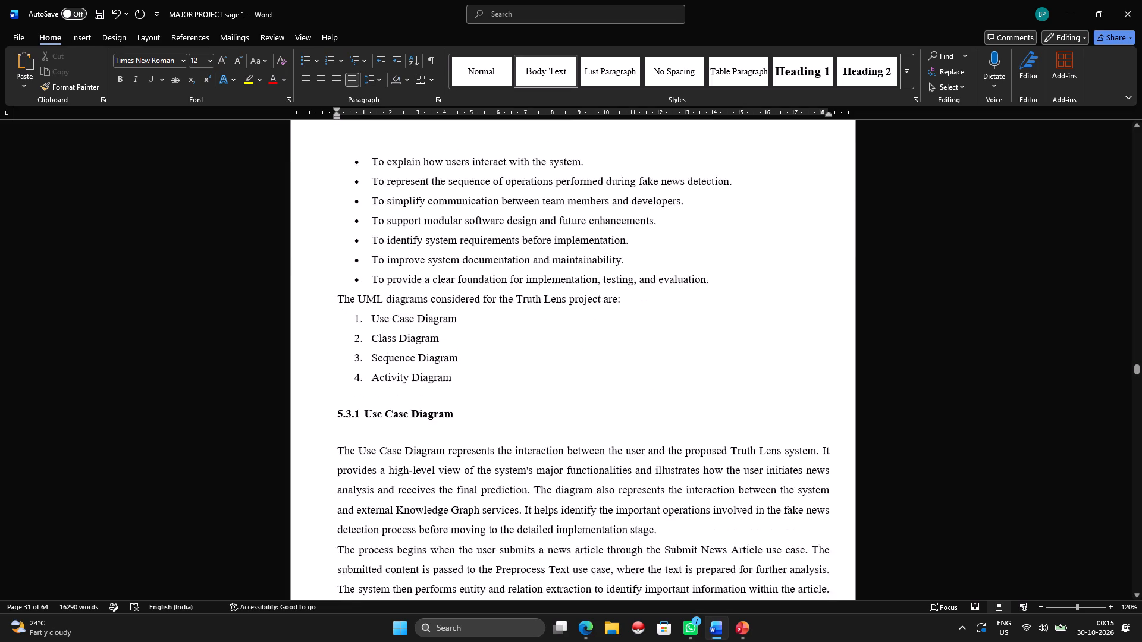
{"action": "scroll", "coordinate": [457, 347], "scroll_direction": "down", "scroll_amount": 17}
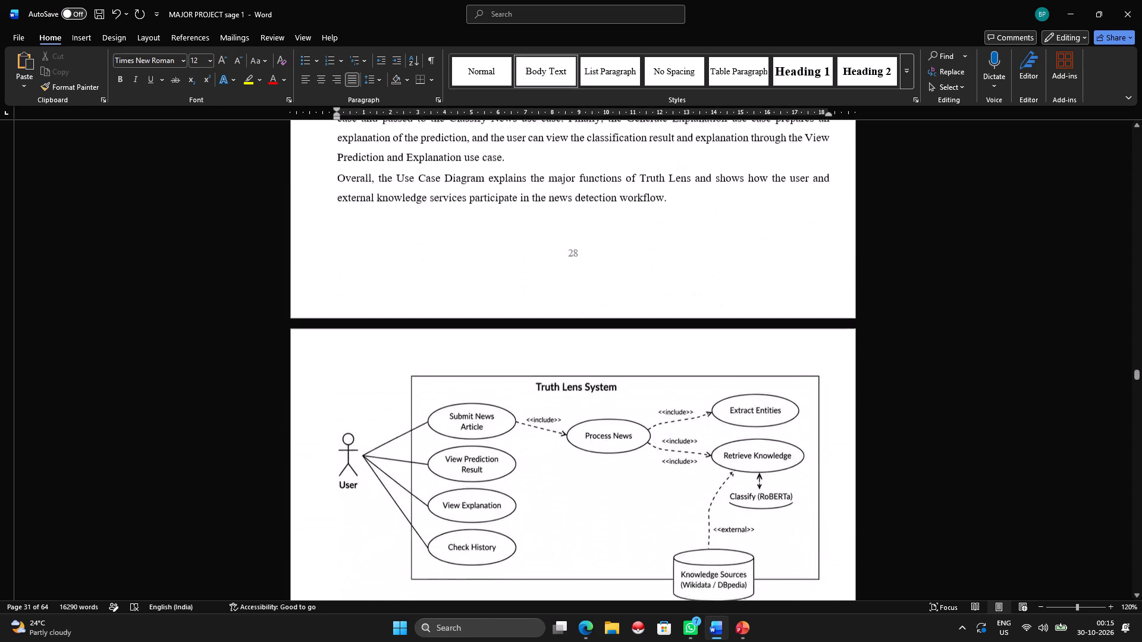
{"action": "scroll", "coordinate": [457, 347], "scroll_direction": "down", "scroll_amount": 19}
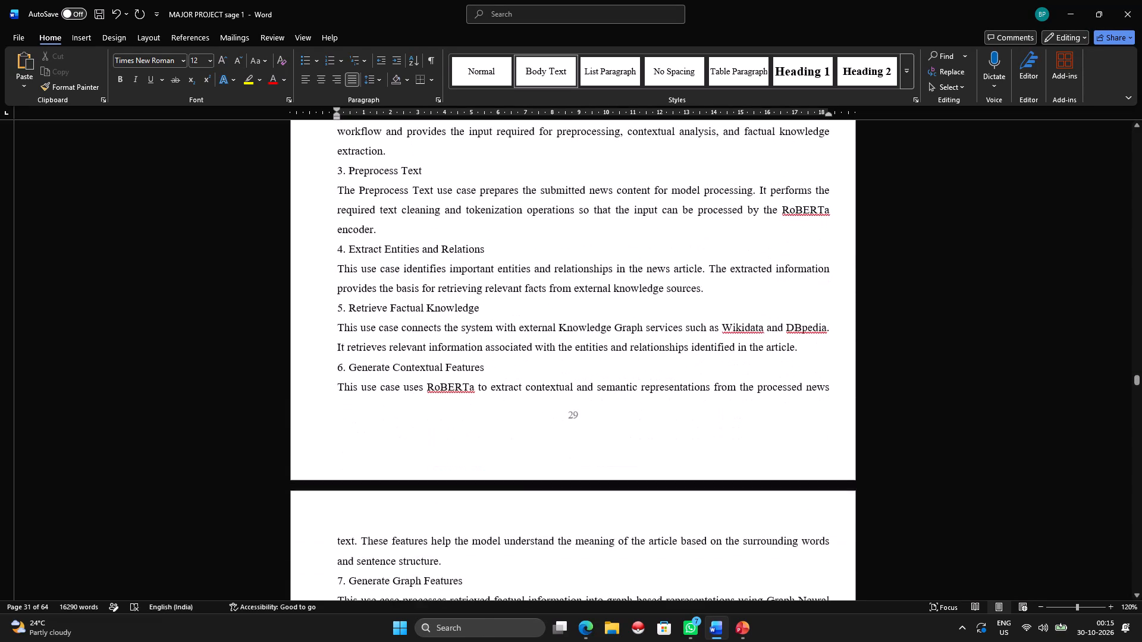
{"action": "scroll", "coordinate": [457, 347], "scroll_direction": "up", "scroll_amount": 7}
{"action": "left_click", "coordinate": [543, 238]}
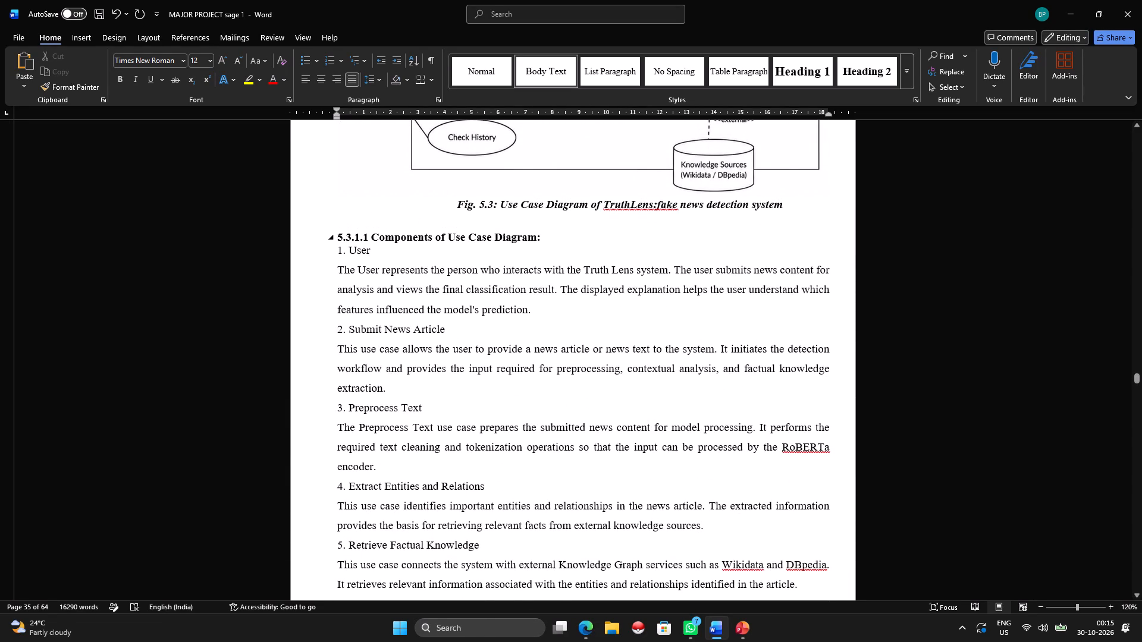
Check the layout from the use case components through 5.3.2 Class Diagram and its components to 5.3.3 Sequence Diagram.
{"action": "scroll", "coordinate": [450, 304], "scroll_direction": "down", "scroll_amount": 5}
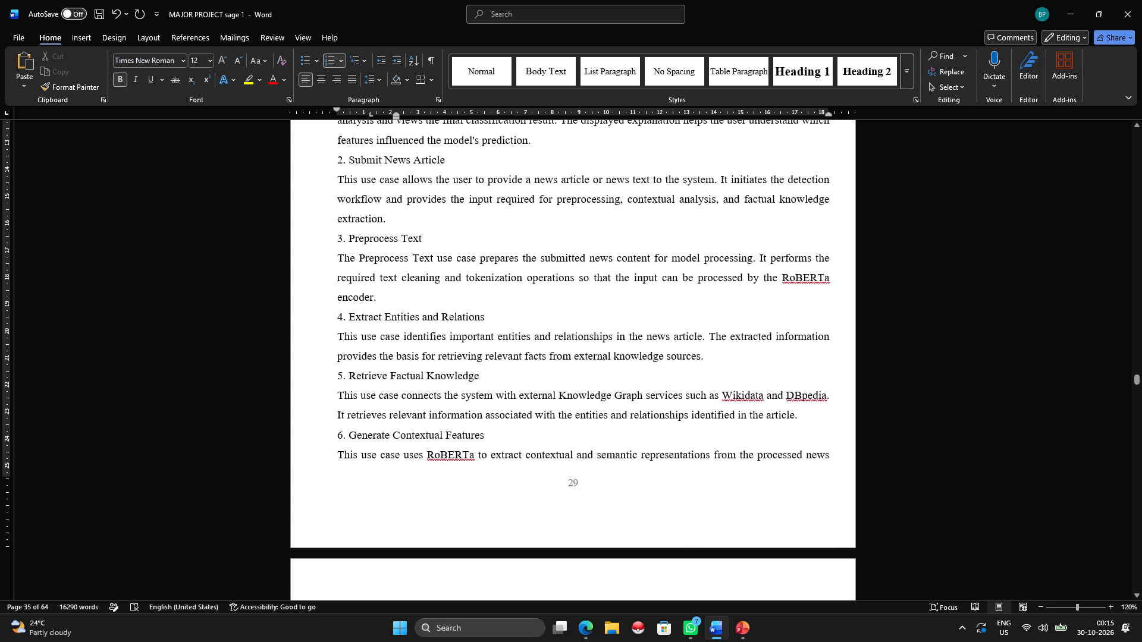
{"action": "scroll", "coordinate": [449, 306], "scroll_direction": "down", "scroll_amount": 17}
{"action": "scroll", "coordinate": [449, 306], "scroll_direction": "down", "scroll_amount": 12}
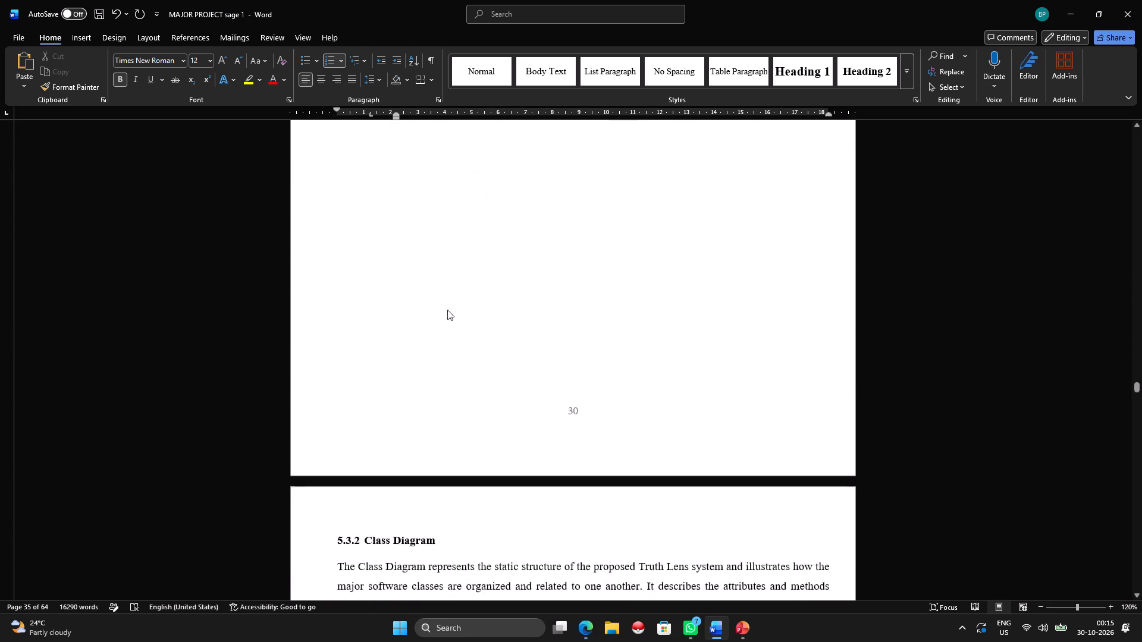
{"action": "scroll", "coordinate": [447, 310], "scroll_direction": "down", "scroll_amount": 16}
{"action": "scroll", "coordinate": [449, 310], "scroll_direction": "down", "scroll_amount": 9}
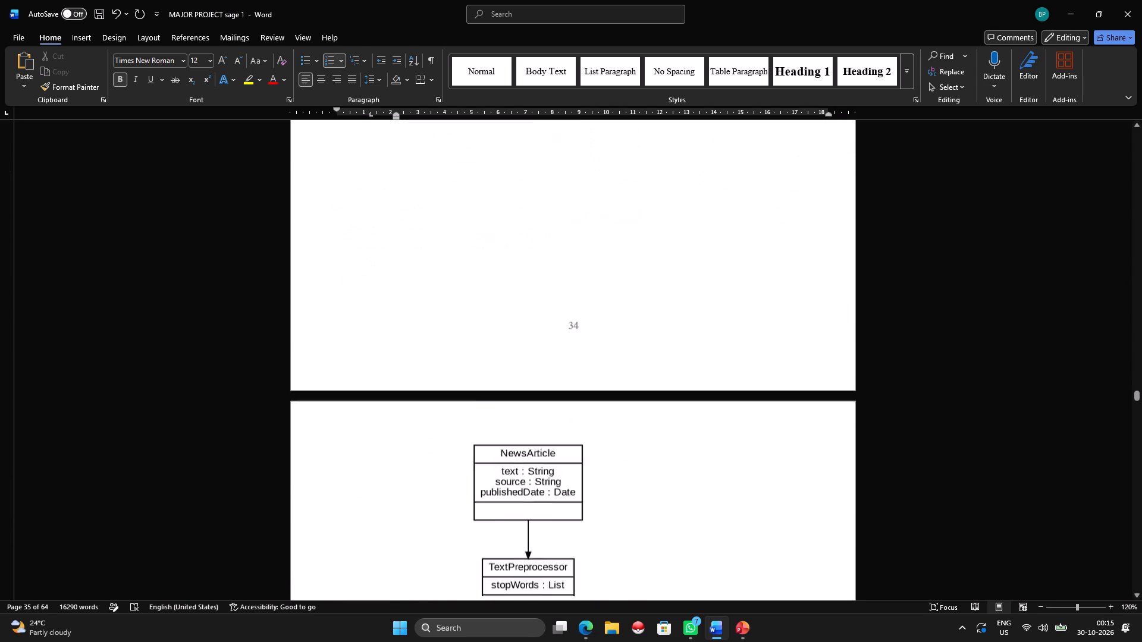
{"action": "scroll", "coordinate": [449, 310], "scroll_direction": "down", "scroll_amount": 15}
{"action": "scroll", "coordinate": [451, 315], "scroll_direction": "down", "scroll_amount": 10}
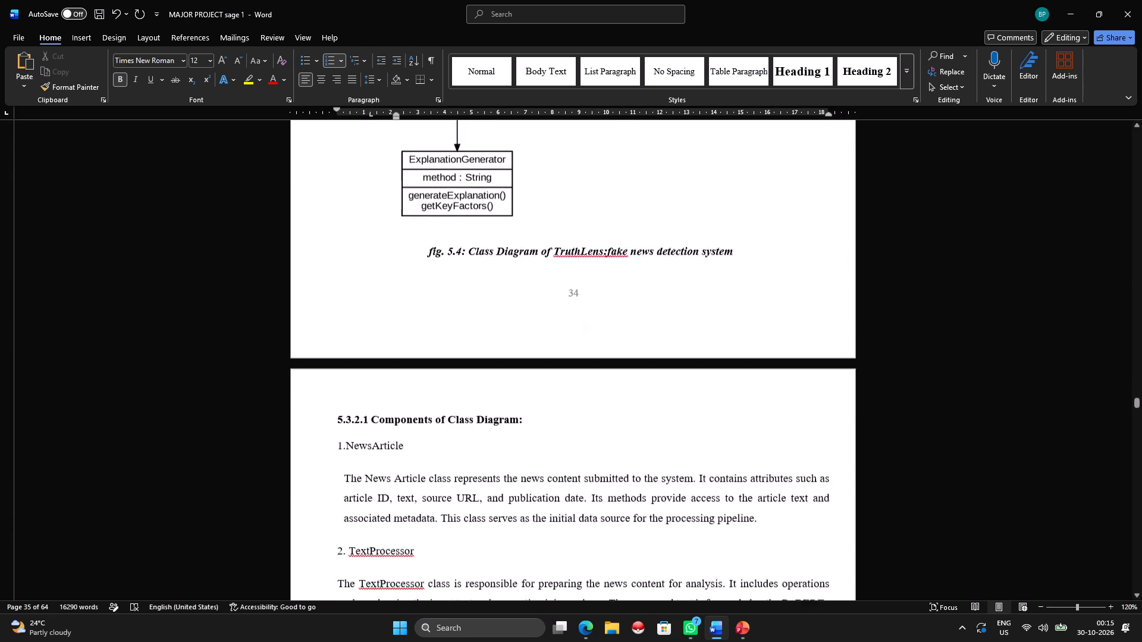
{"action": "scroll", "coordinate": [478, 319], "scroll_direction": "down", "scroll_amount": 10}
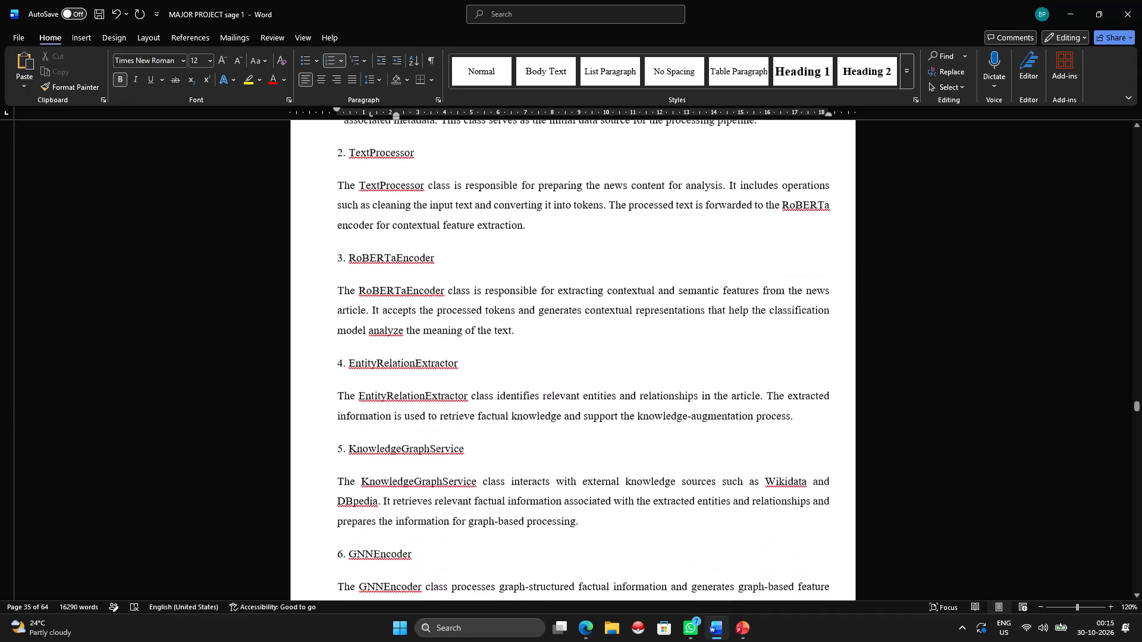
{"action": "scroll", "coordinate": [483, 305], "scroll_direction": "down", "scroll_amount": 8}
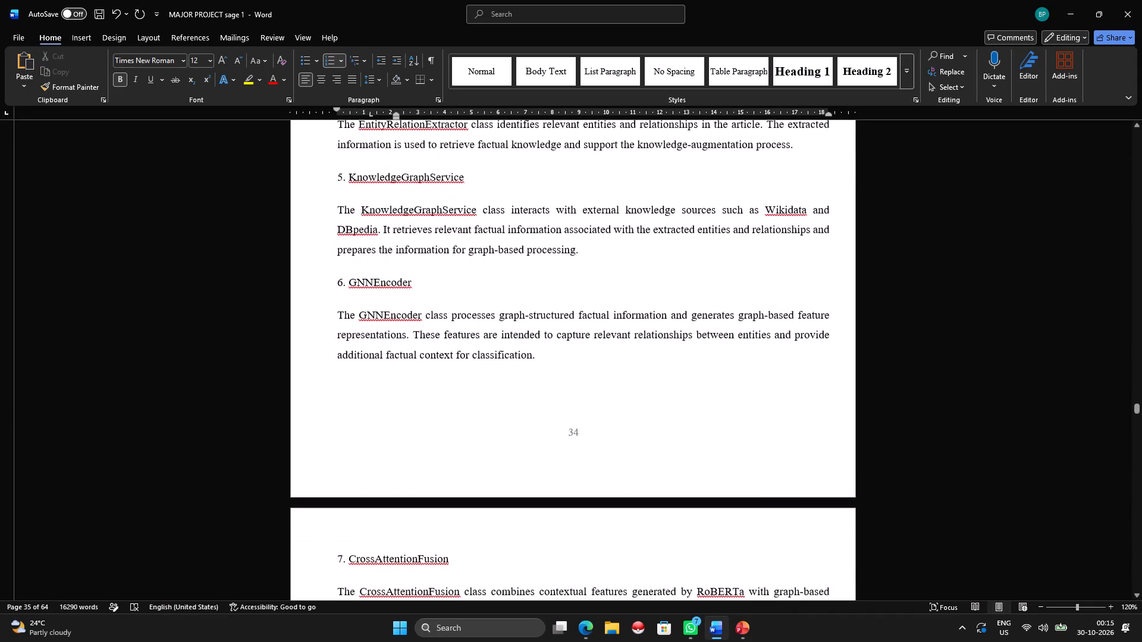
{"action": "scroll", "coordinate": [484, 298], "scroll_direction": "down", "scroll_amount": 9}
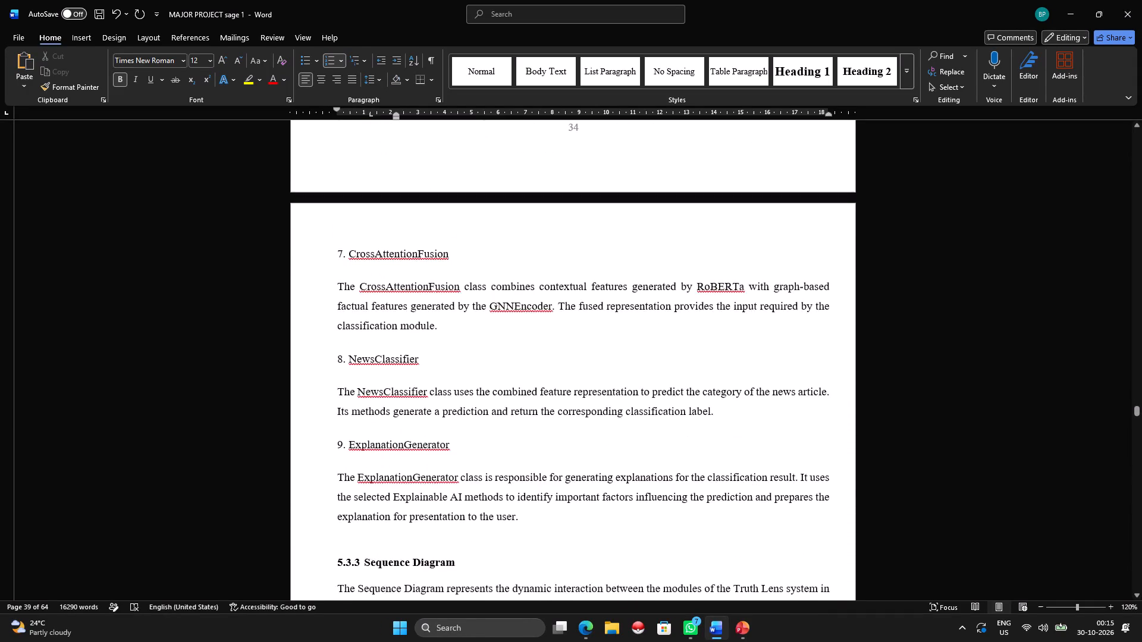
Check the layout from 5.3.3 Sequence Diagram and 5.3.3.1 List of actions through the 5.3.4 Activity Diagram pages.
{"action": "scroll", "coordinate": [482, 298], "scroll_direction": "down", "scroll_amount": 14}
{"action": "scroll", "coordinate": [476, 301], "scroll_direction": "down", "scroll_amount": 11}
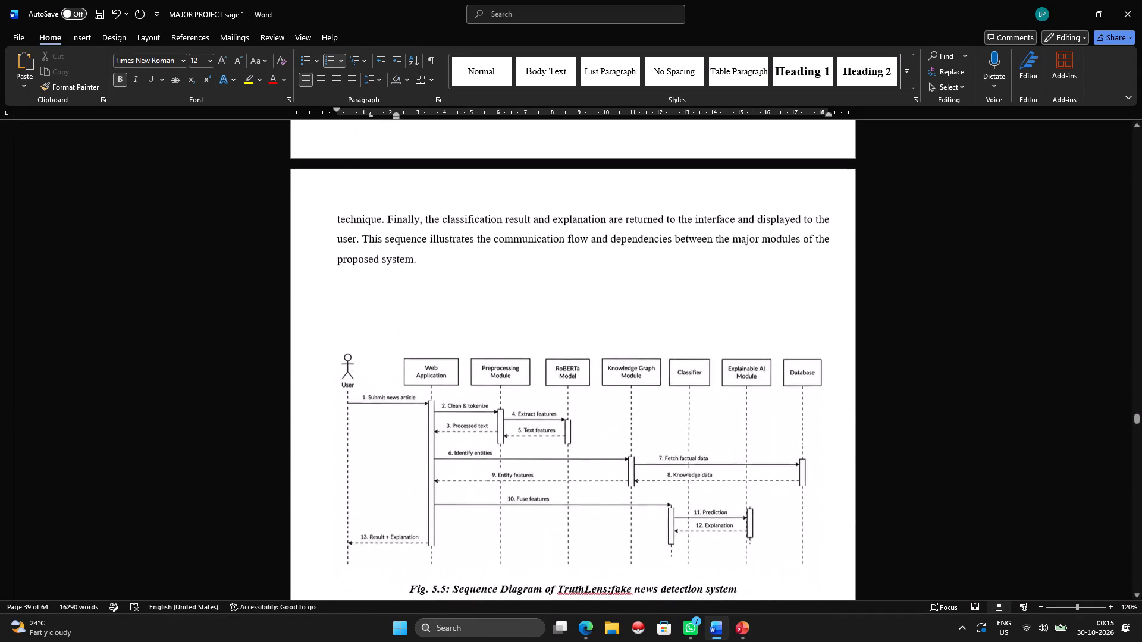
{"action": "scroll", "coordinate": [476, 306], "scroll_direction": "down", "scroll_amount": 16}
{"action": "scroll", "coordinate": [475, 308], "scroll_direction": "down", "scroll_amount": 5}
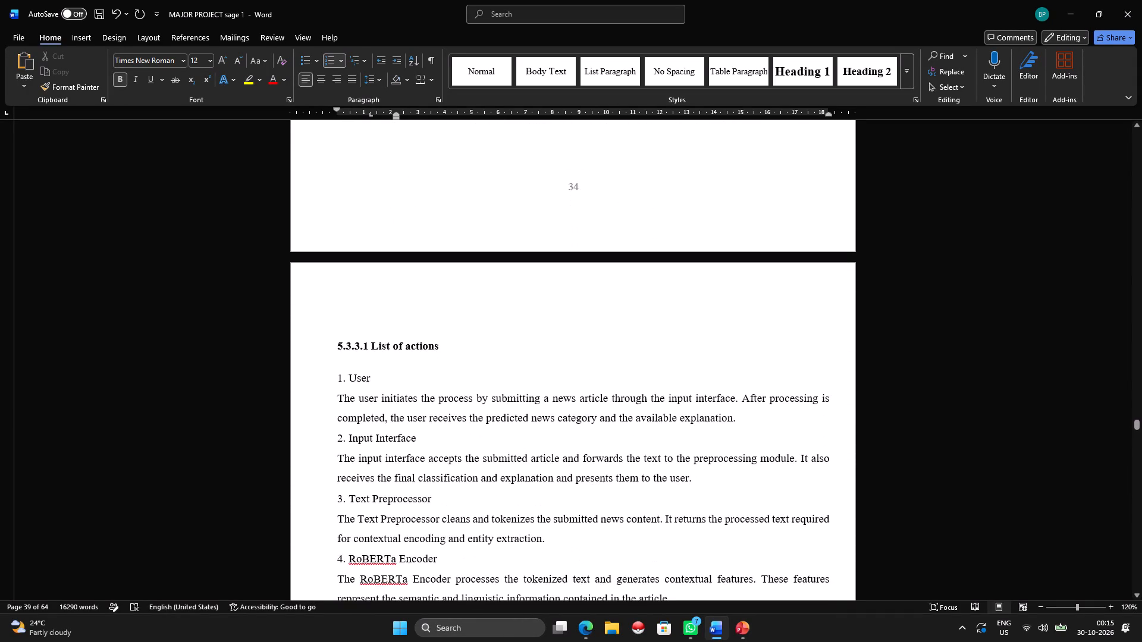
{"action": "scroll", "coordinate": [475, 308], "scroll_direction": "down", "scroll_amount": 18}
{"action": "scroll", "coordinate": [472, 311], "scroll_direction": "down", "scroll_amount": 4}
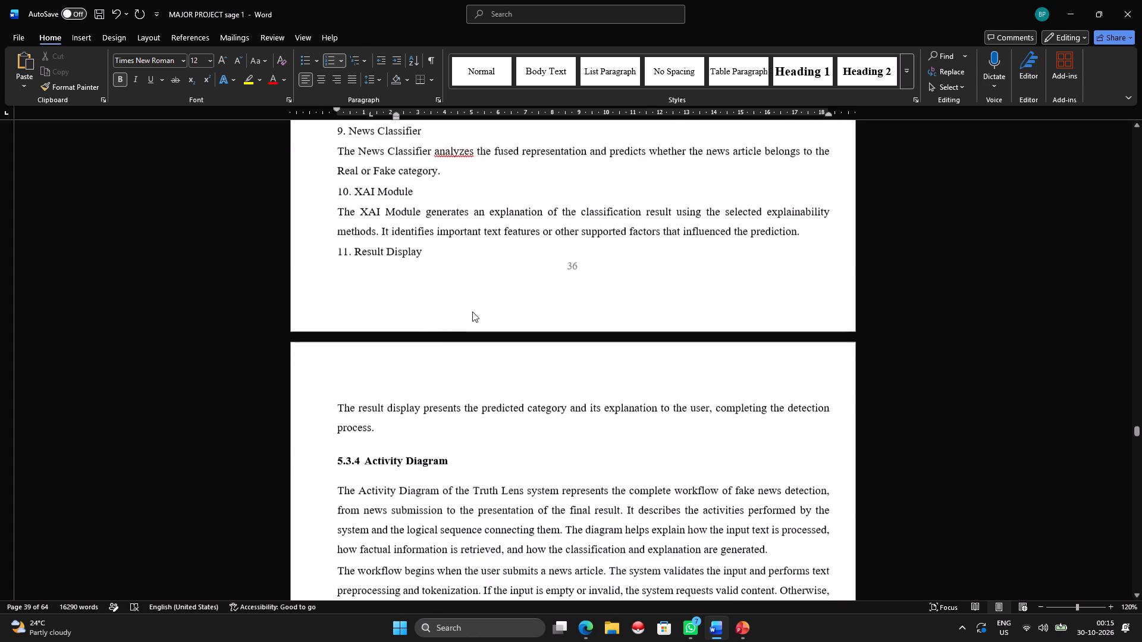
{"action": "scroll", "coordinate": [472, 311], "scroll_direction": "down", "scroll_amount": 16}
{"action": "scroll", "coordinate": [470, 312], "scroll_direction": "down", "scroll_amount": 10}
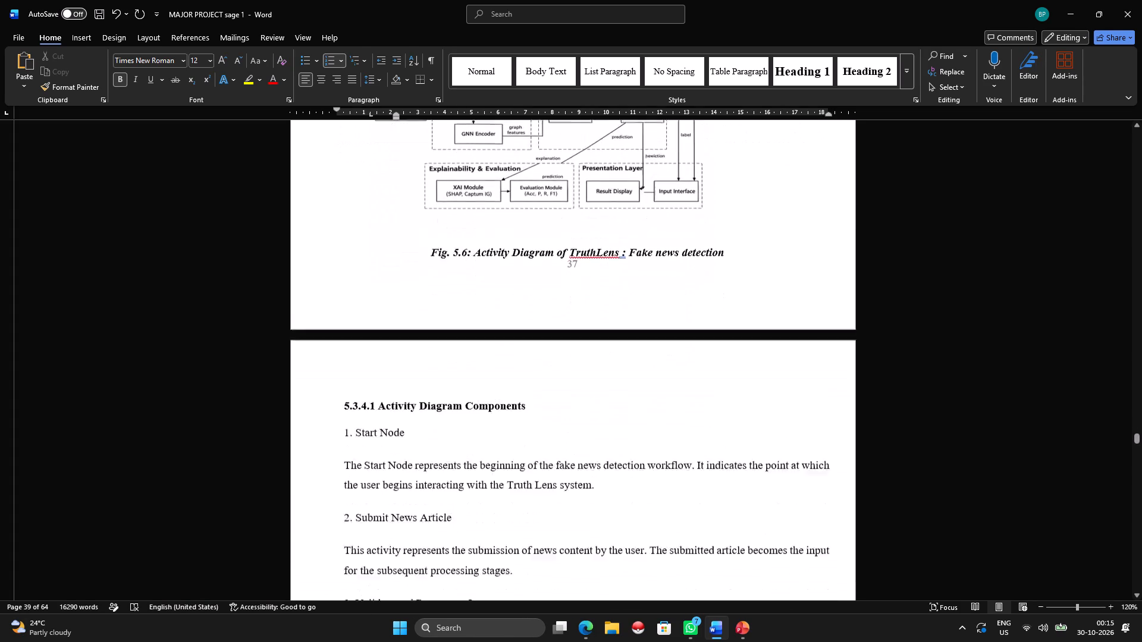
Remove the space after all paragraphs under 5.3.4.1 Activity Diagram Components, from 1. Start Node to the End Node description.
{"action": "scroll", "coordinate": [470, 312], "scroll_direction": "down", "scroll_amount": 19}
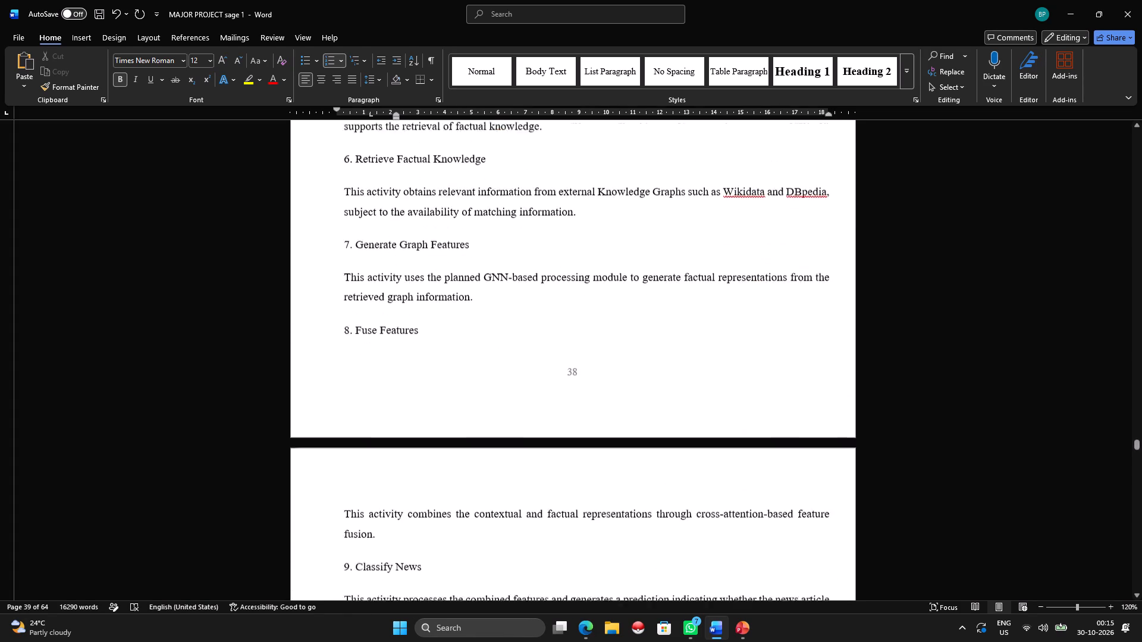
{"action": "scroll", "coordinate": [470, 312], "scroll_direction": "down", "scroll_amount": 15}
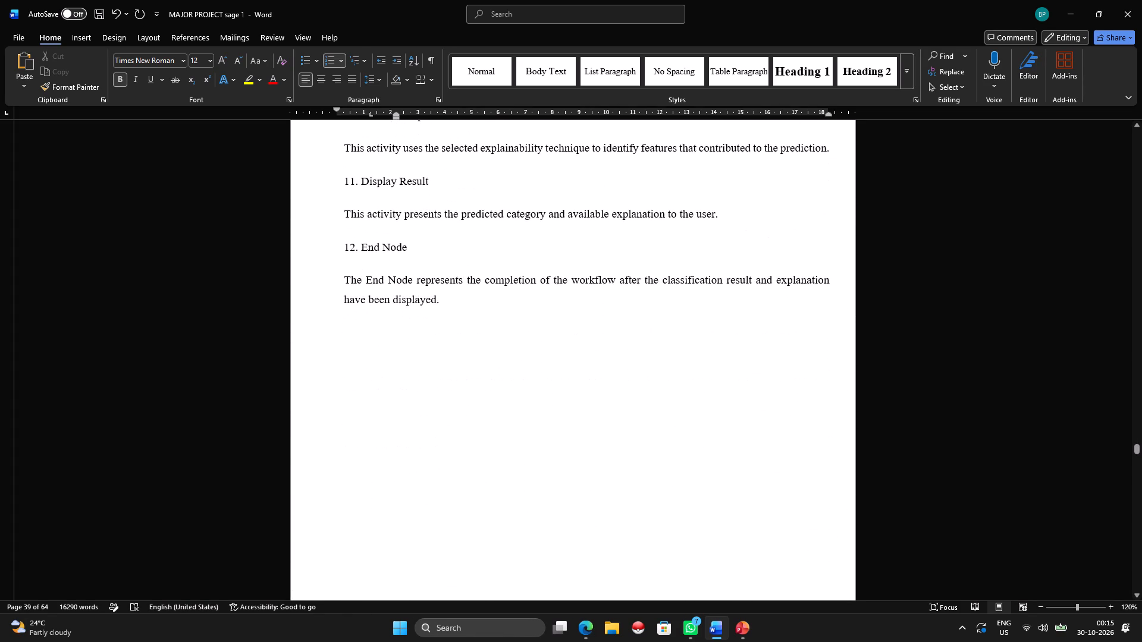
{"action": "left_click_drag", "start_coordinate": [461, 306], "coordinate": [367, 59]}
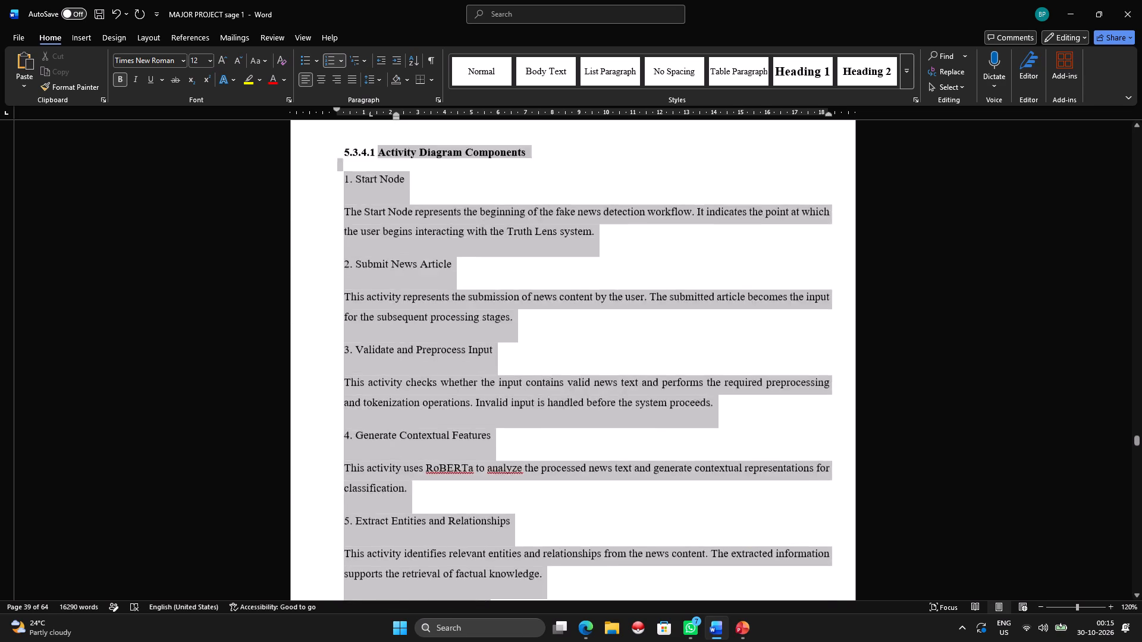
{"action": "left_click_drag", "start_coordinate": [367, 59], "coordinate": [337, 370]}
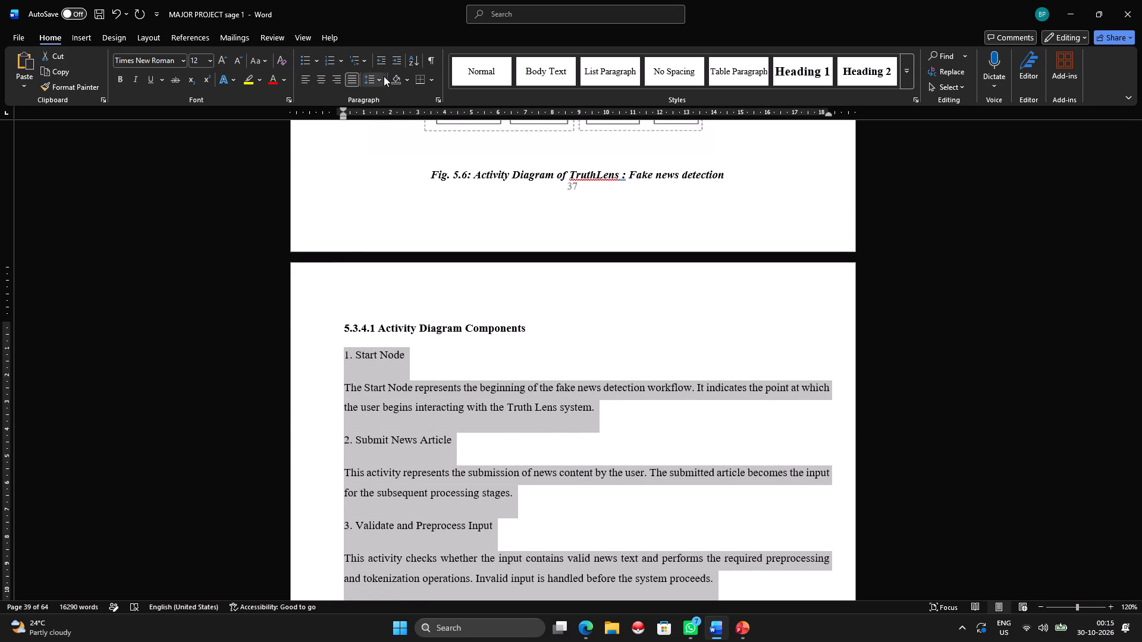
{"action": "left_click", "coordinate": [383, 75]}
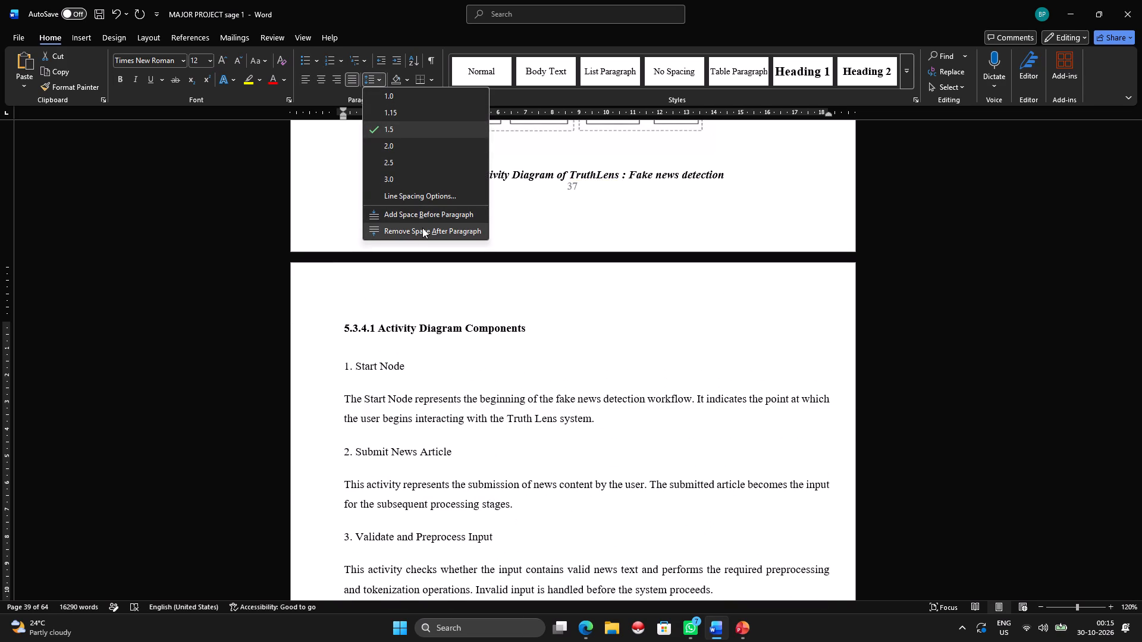
{"action": "left_click", "coordinate": [422, 228]}
{"action": "scroll", "coordinate": [428, 322], "scroll_direction": "down", "scroll_amount": 6}
{"action": "scroll", "coordinate": [430, 330], "scroll_direction": "up", "scroll_amount": 1}
{"action": "left_click", "coordinate": [520, 399]}
Check the spacing and page flow of the activity diagram components list up to the start of chapter 6.
{"action": "scroll", "coordinate": [473, 416], "scroll_direction": "down", "scroll_amount": 6}
{"action": "scroll", "coordinate": [470, 414], "scroll_direction": "up", "scroll_amount": 1}
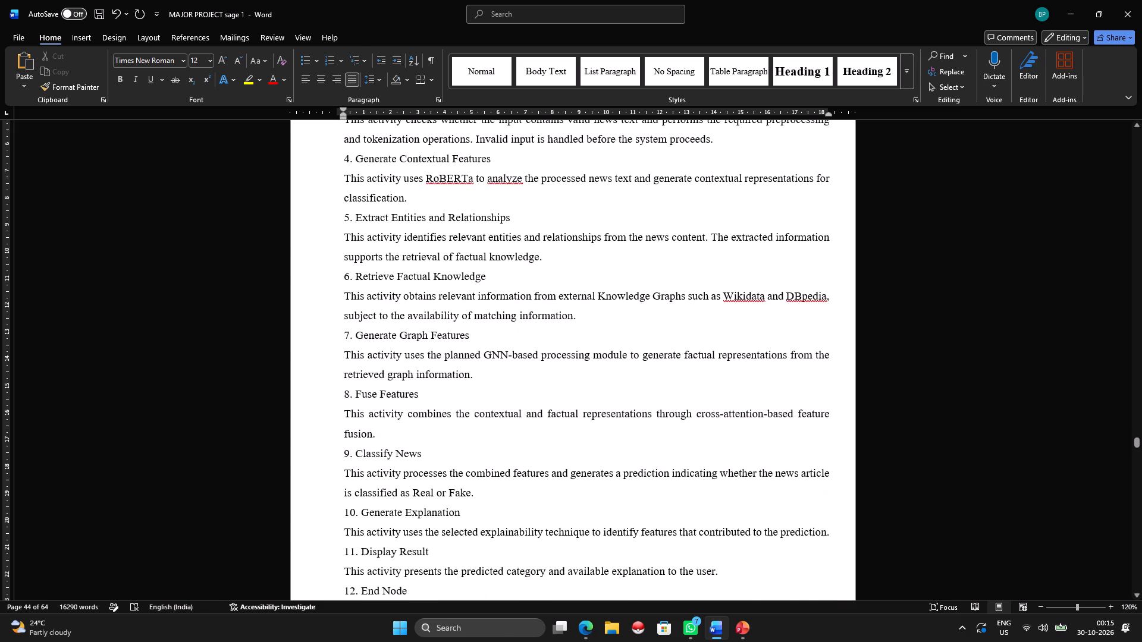
{"action": "scroll", "coordinate": [470, 414], "scroll_direction": "up", "scroll_amount": 6}
{"action": "scroll", "coordinate": [470, 414], "scroll_direction": "down", "scroll_amount": 13}
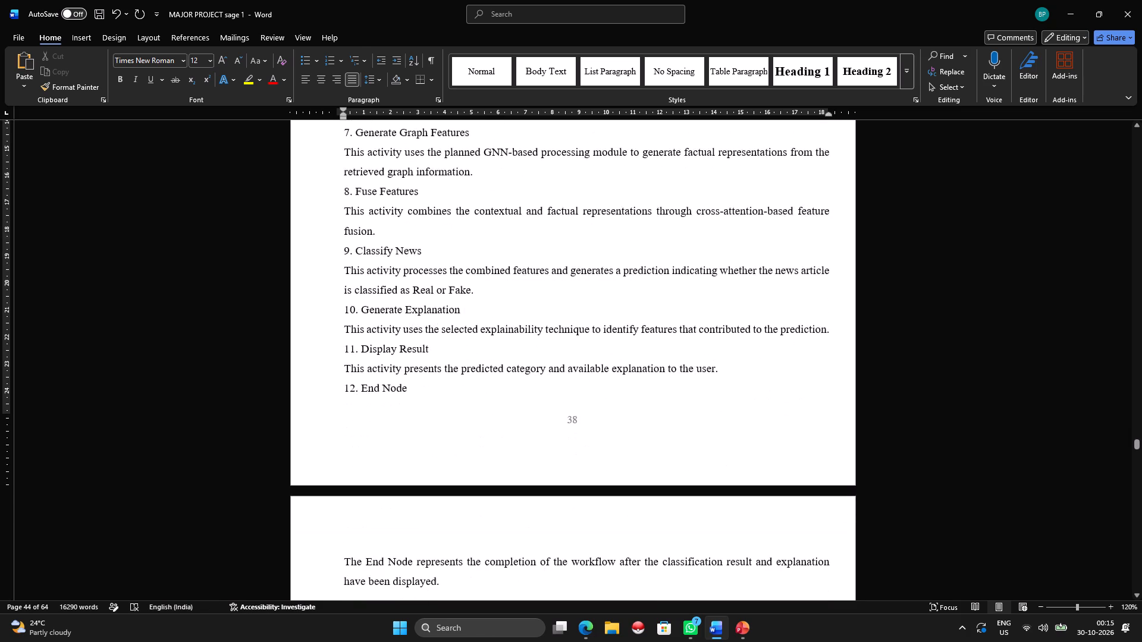
{"action": "scroll", "coordinate": [470, 411], "scroll_direction": "down", "scroll_amount": 6}
{"action": "scroll", "coordinate": [470, 411], "scroll_direction": "down", "scroll_amount": 20}
{"action": "scroll", "coordinate": [470, 411], "scroll_direction": "down", "scroll_amount": 4}
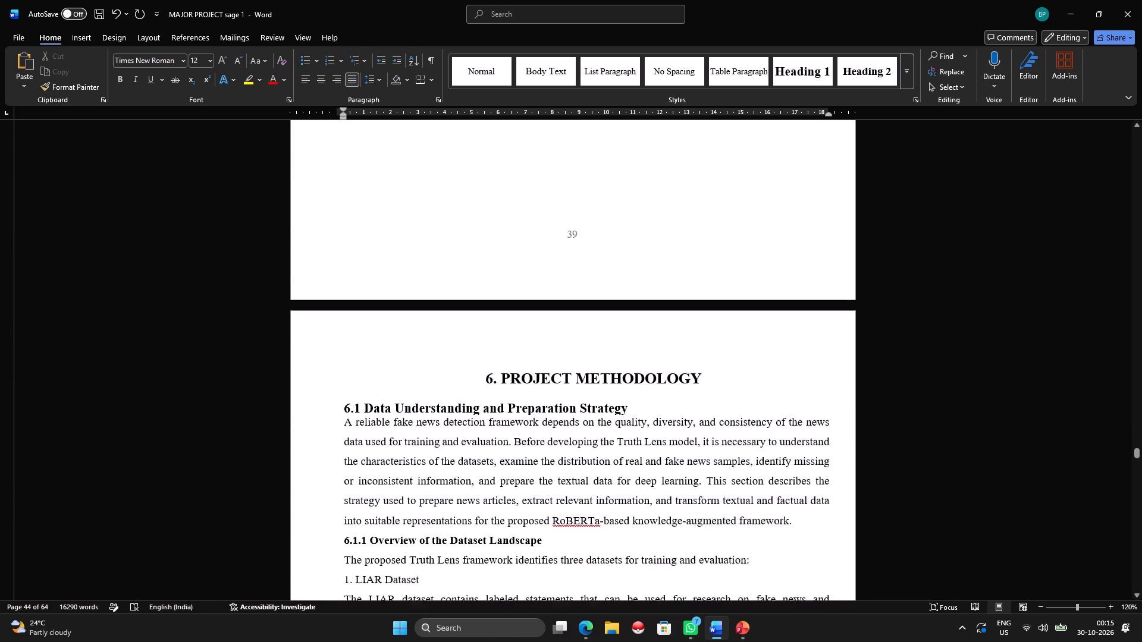
{"action": "scroll", "coordinate": [470, 410], "scroll_direction": "up", "scroll_amount": 20}
{"action": "scroll", "coordinate": [470, 410], "scroll_direction": "up", "scroll_amount": 2}
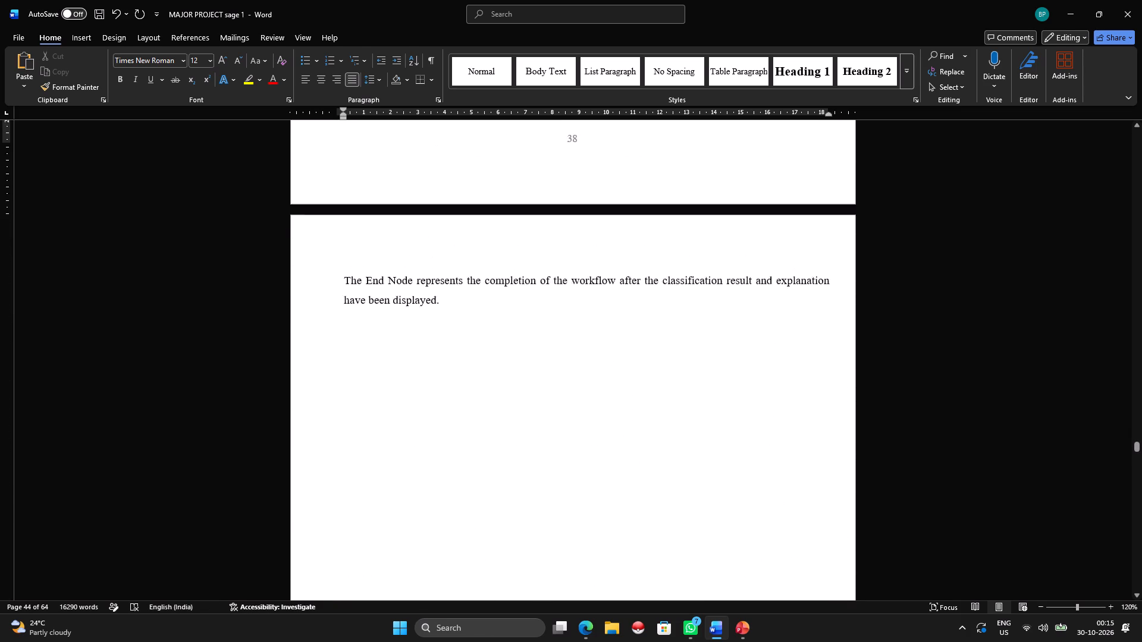
{"action": "scroll", "coordinate": [476, 391], "scroll_direction": "up", "scroll_amount": 10}
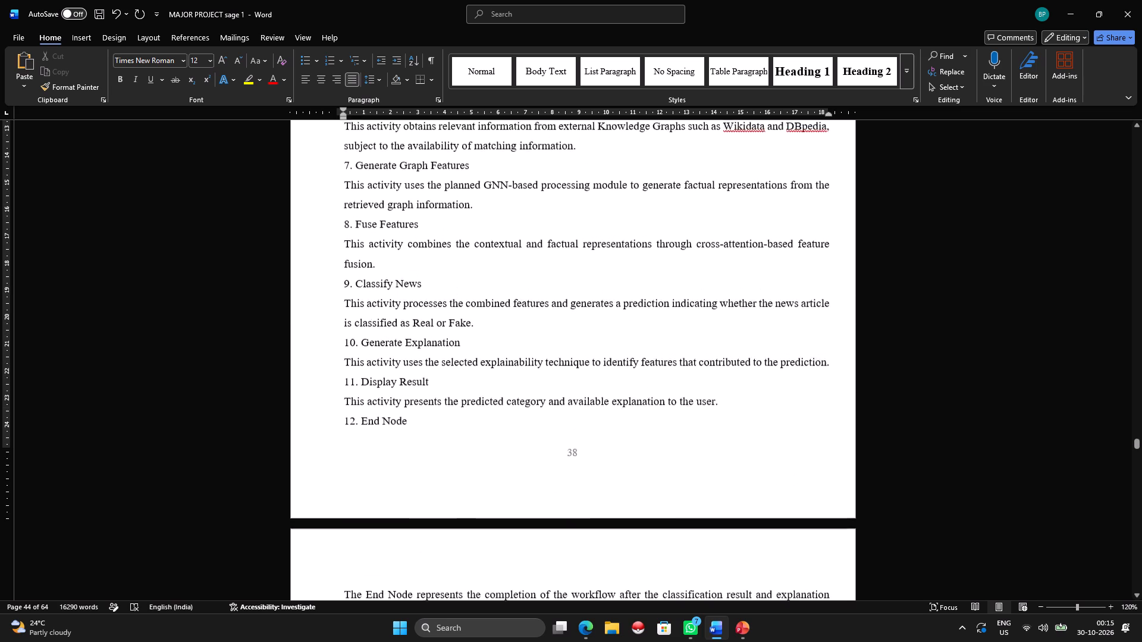
{"action": "scroll", "coordinate": [464, 391], "scroll_direction": "up", "scroll_amount": 6}
Add space before every paragraph of the activity diagram components list, from 1. Start Node to the End Node description.
{"action": "left_click", "coordinate": [383, 81]}
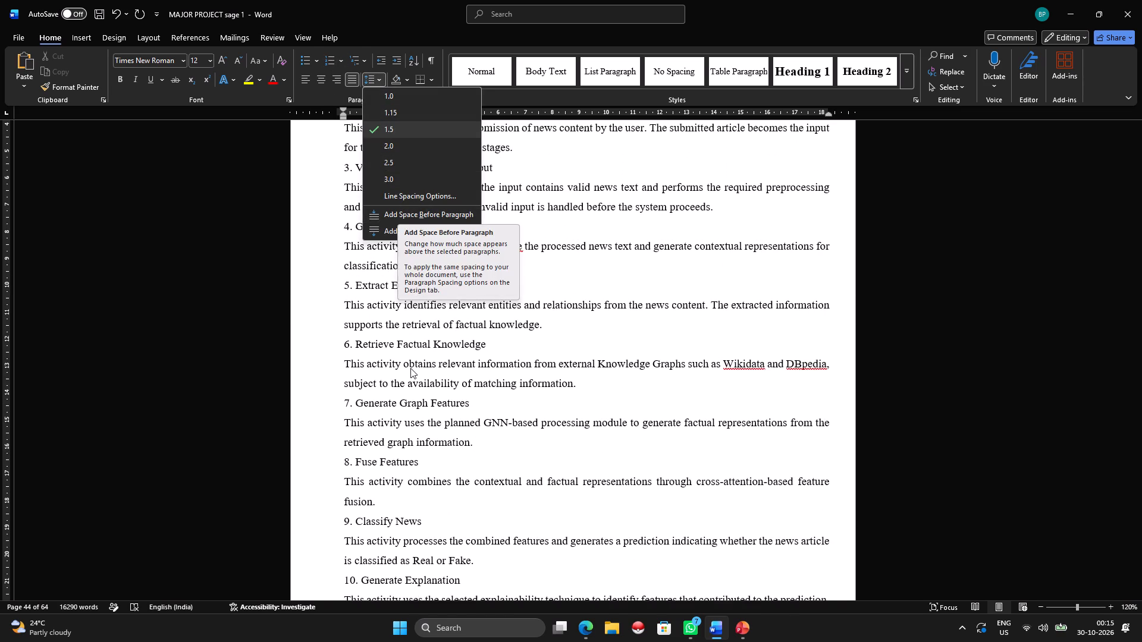
{"action": "scroll", "coordinate": [410, 364], "scroll_direction": "up", "scroll_amount": 7}
{"action": "left_click", "coordinate": [340, 284]}
{"action": "left_click_drag", "start_coordinate": [340, 284], "coordinate": [349, 292]}
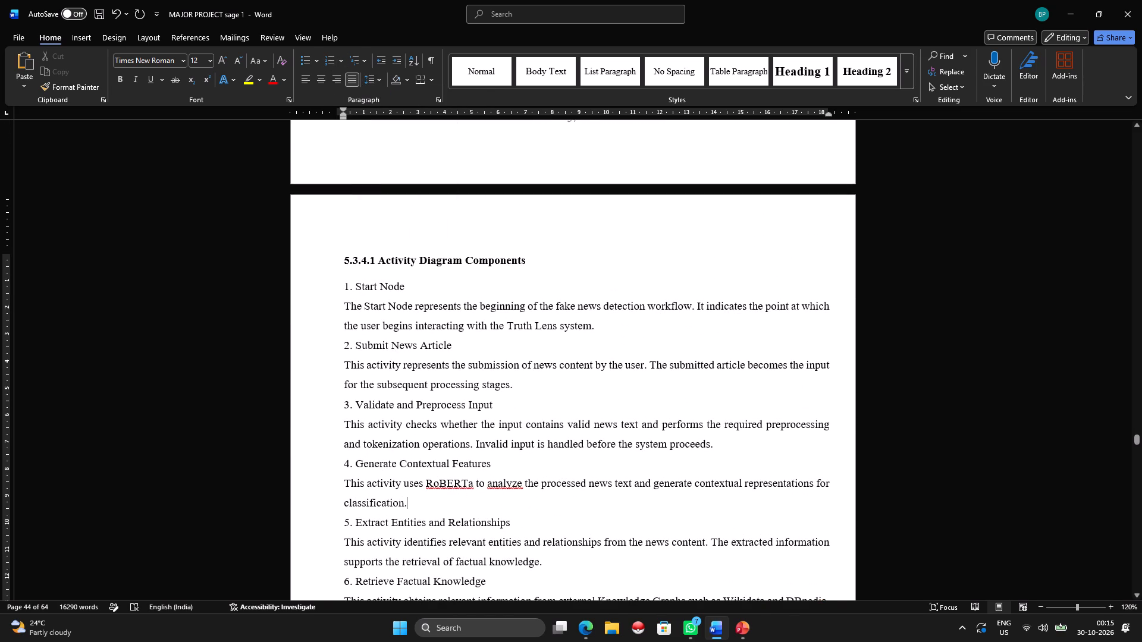
{"action": "left_click_drag", "start_coordinate": [349, 292], "coordinate": [544, 397]}
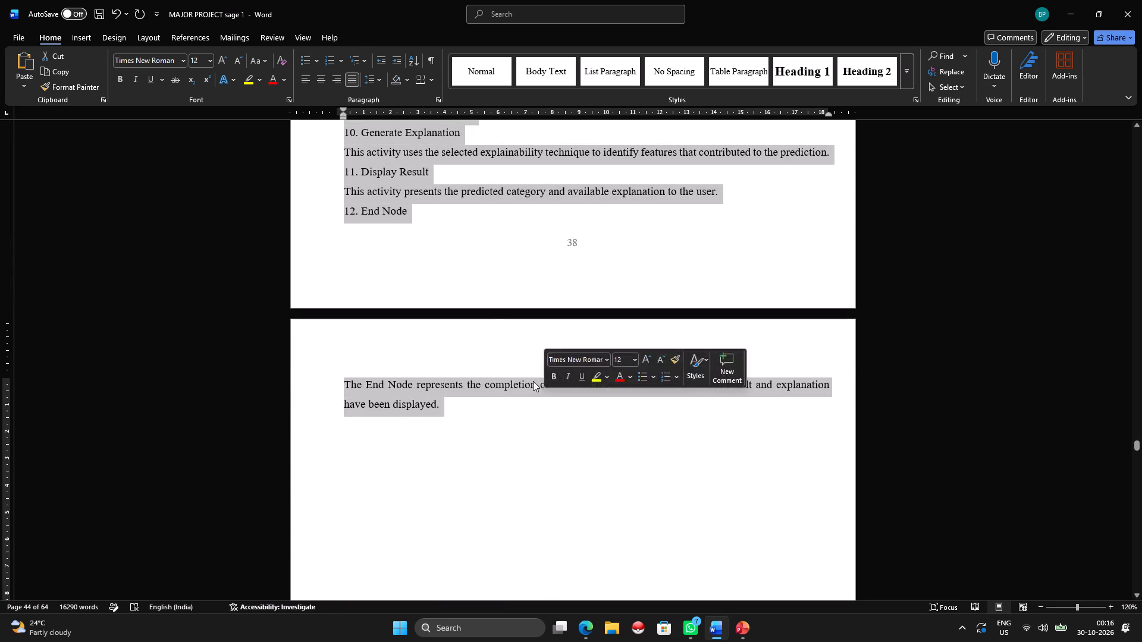
{"action": "left_click", "coordinate": [381, 80]}
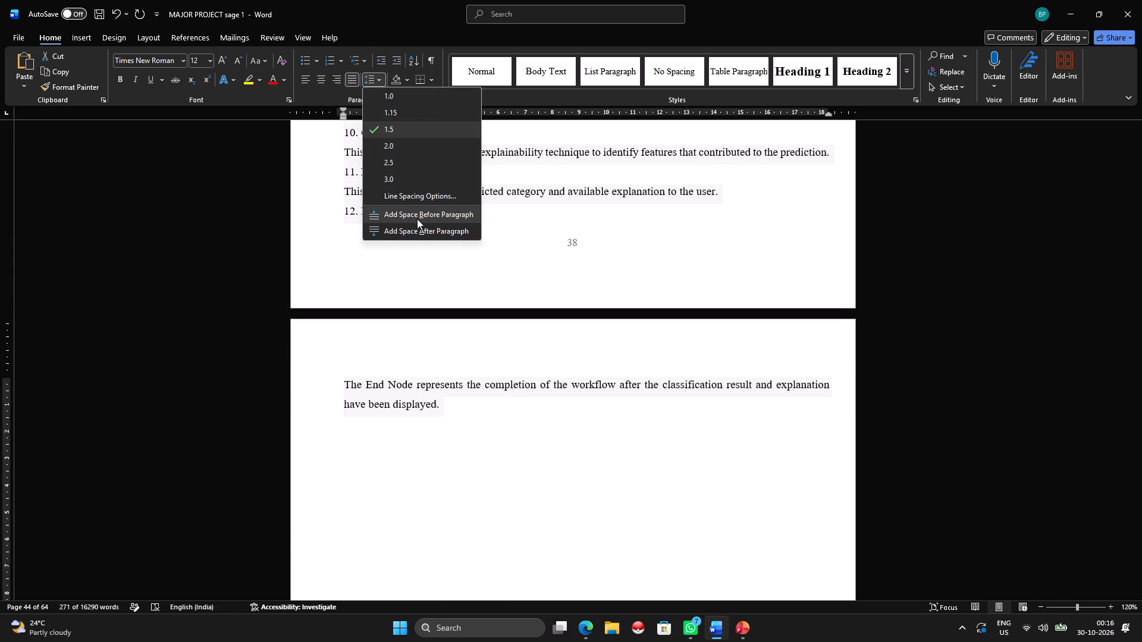
{"action": "left_click", "coordinate": [417, 219]}
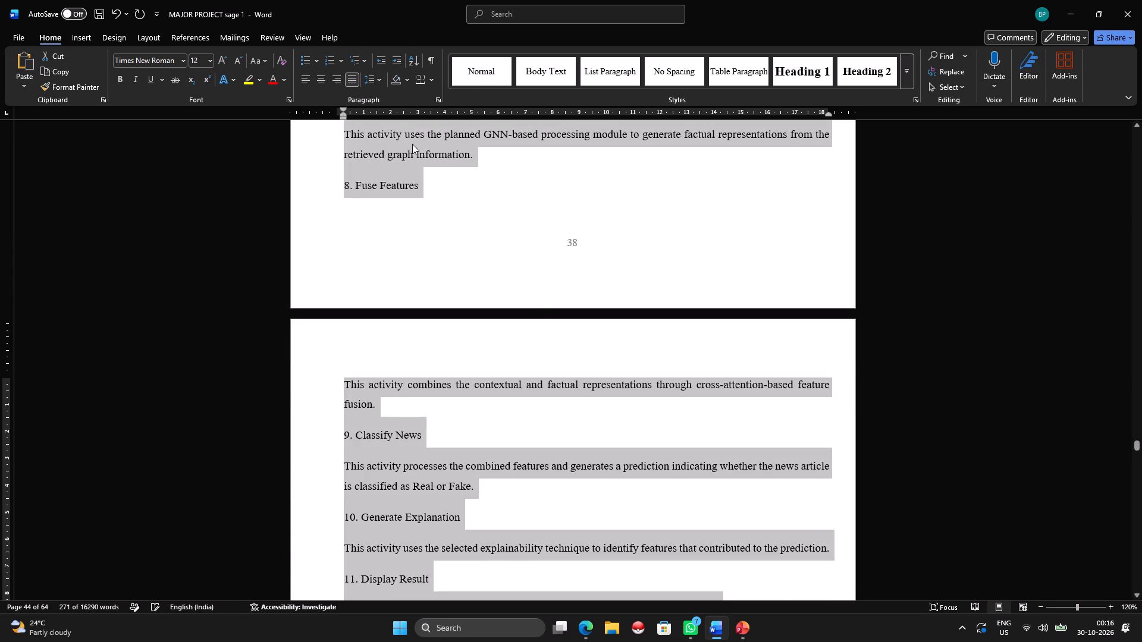
Check the page flow of the activity diagram components list through to the first page of 6. PROJECT METHODOLOGY.
{"action": "scroll", "coordinate": [451, 287], "scroll_direction": "up", "scroll_amount": 5}
{"action": "scroll", "coordinate": [451, 290], "scroll_direction": "down", "scroll_amount": 7}
{"action": "left_click", "coordinate": [450, 209]}
{"action": "scroll", "coordinate": [448, 270], "scroll_direction": "down", "scroll_amount": 6}
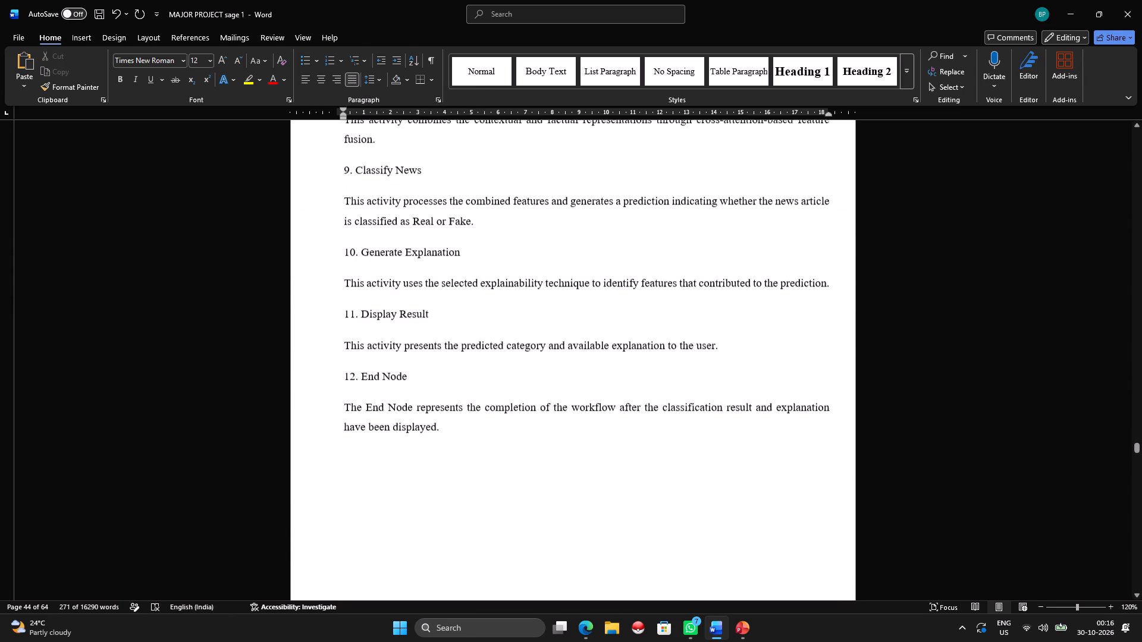
{"action": "scroll", "coordinate": [450, 294], "scroll_direction": "down", "scroll_amount": 3}
{"action": "scroll", "coordinate": [450, 306], "scroll_direction": "up", "scroll_amount": 20}
{"action": "scroll", "coordinate": [450, 306], "scroll_direction": "up", "scroll_amount": 7}
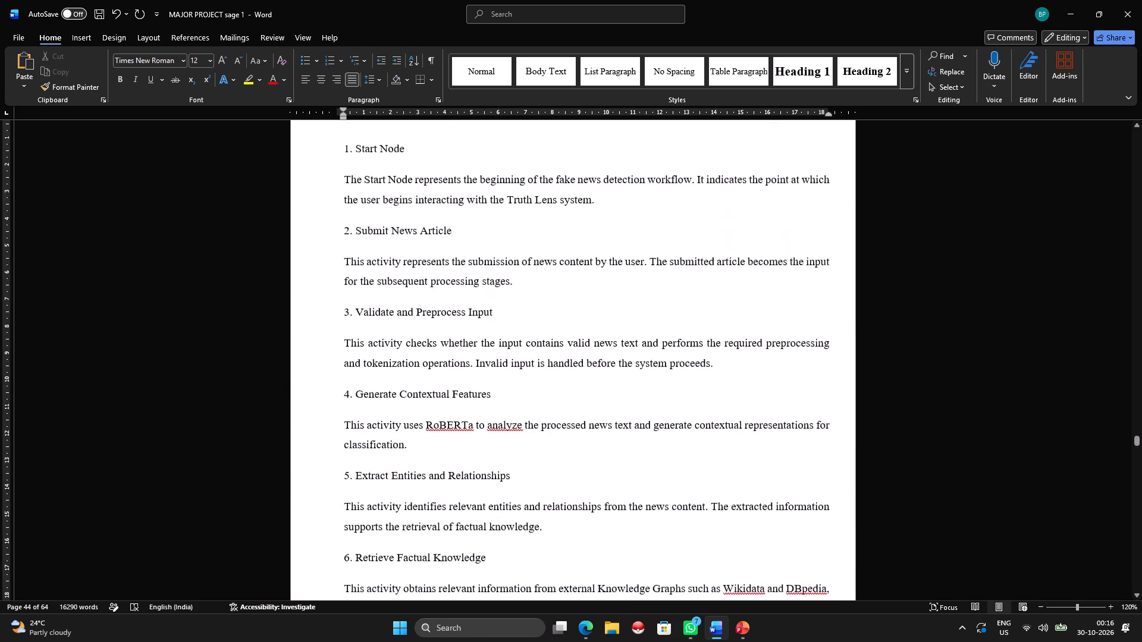
{"action": "scroll", "coordinate": [446, 307], "scroll_direction": "up", "scroll_amount": 9}
{"action": "scroll", "coordinate": [447, 305], "scroll_direction": "down", "scroll_amount": 20}
{"action": "scroll", "coordinate": [447, 305], "scroll_direction": "down", "scroll_amount": 10}
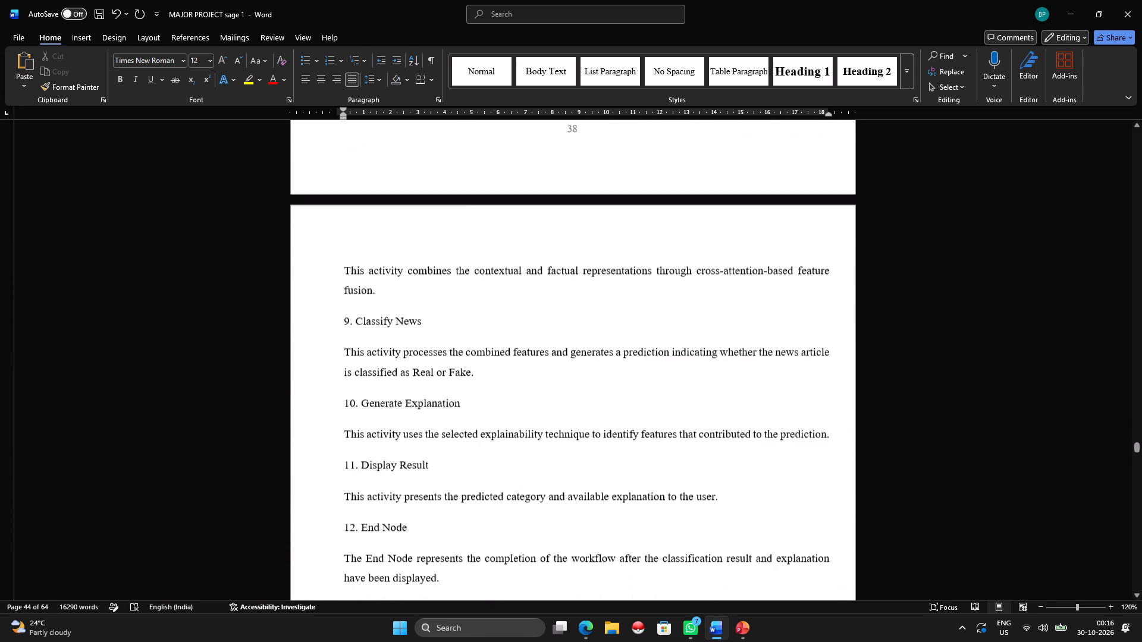
{"action": "scroll", "coordinate": [454, 297], "scroll_direction": "down", "scroll_amount": 9}
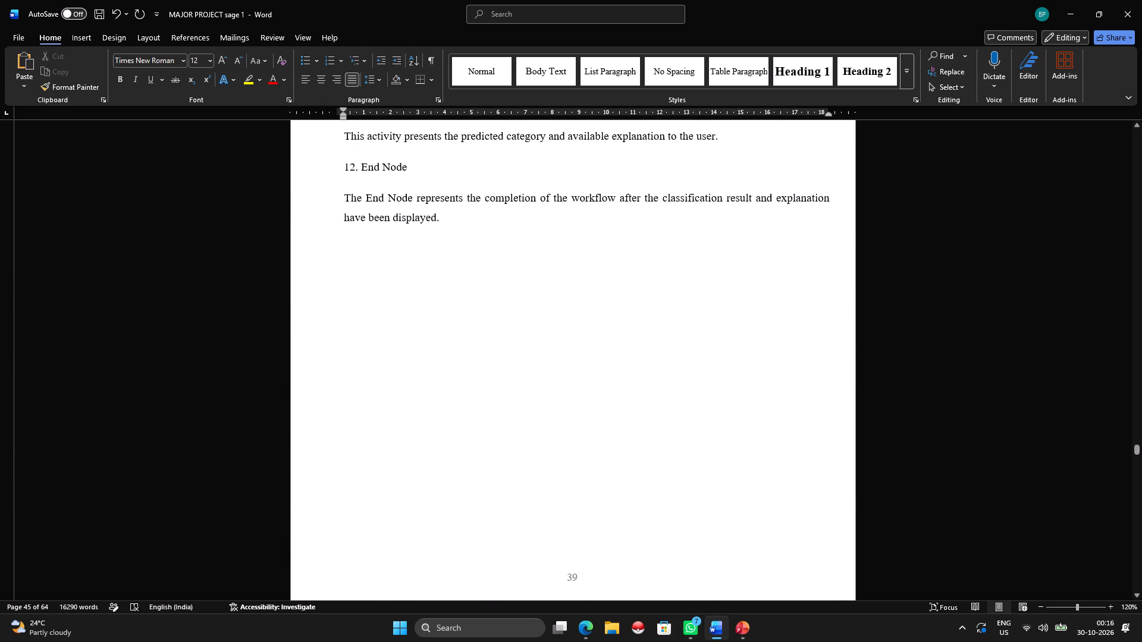
{"action": "scroll", "coordinate": [459, 294], "scroll_direction": "down", "scroll_amount": 16}
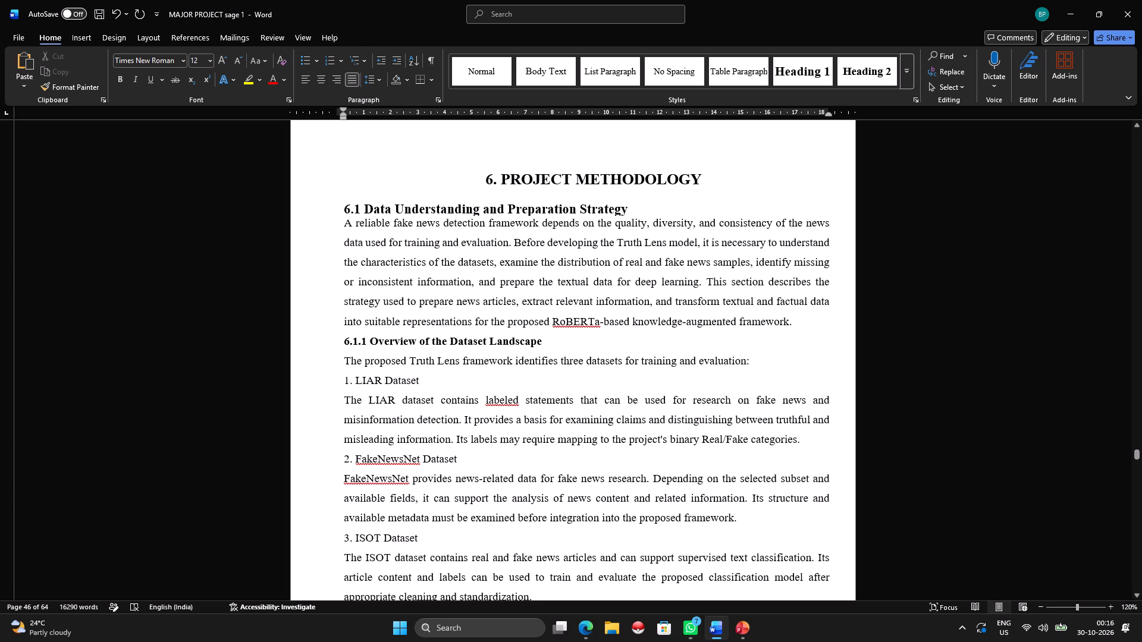
Add paragraph space after the heading 6.1 Data Understanding and Preparation Strategy.
{"action": "left_click", "coordinate": [632, 206]}
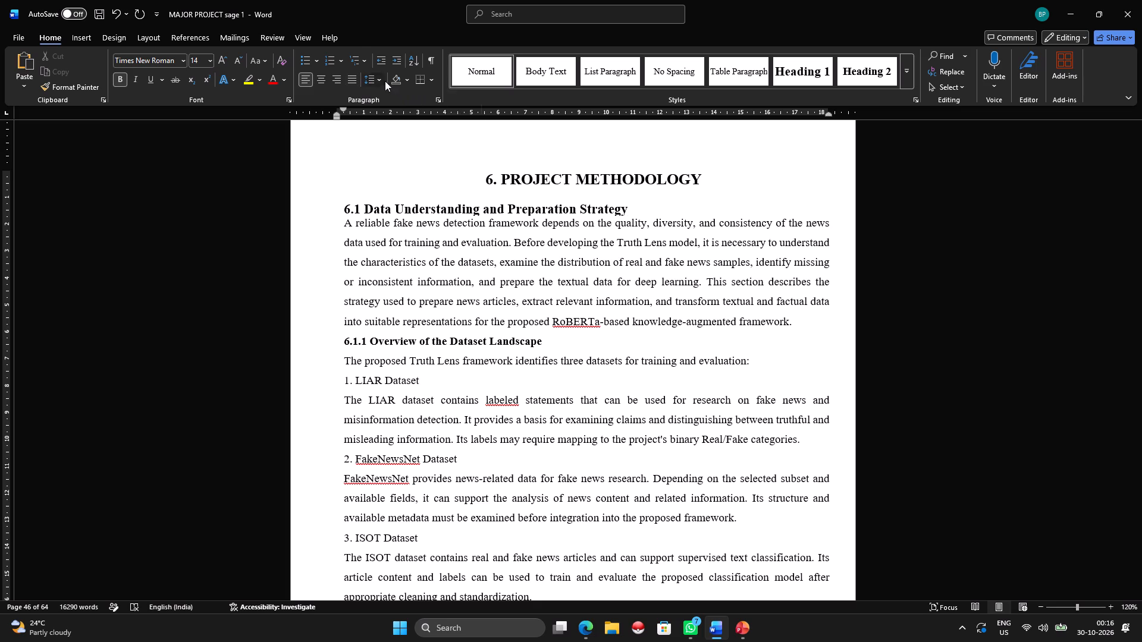
{"action": "left_click", "coordinate": [385, 81]}
{"action": "left_click", "coordinate": [426, 231]}
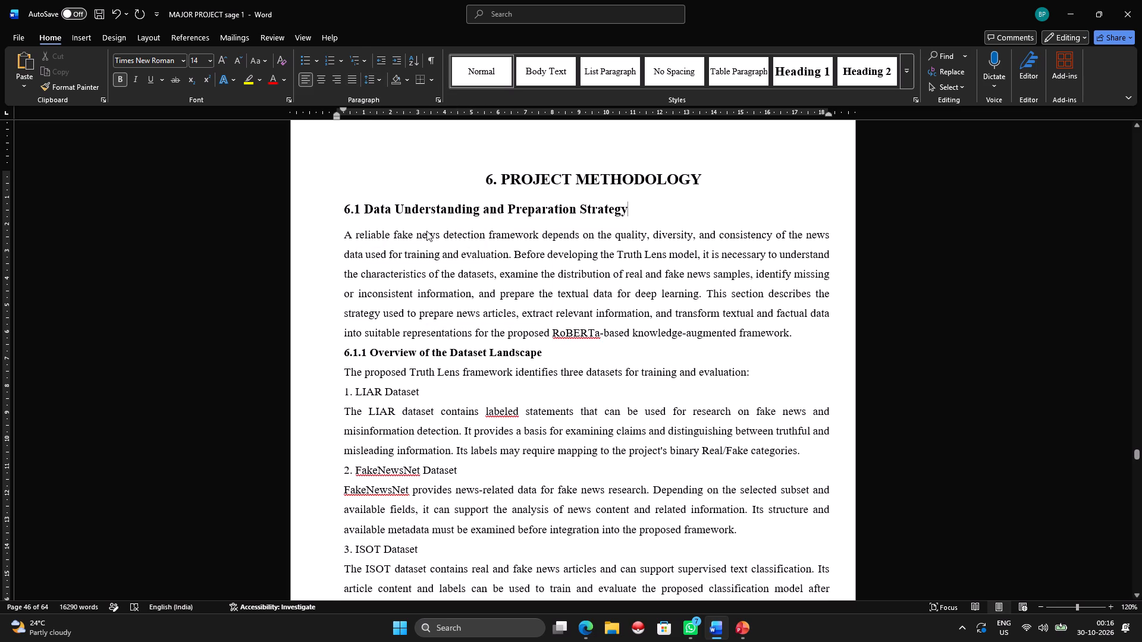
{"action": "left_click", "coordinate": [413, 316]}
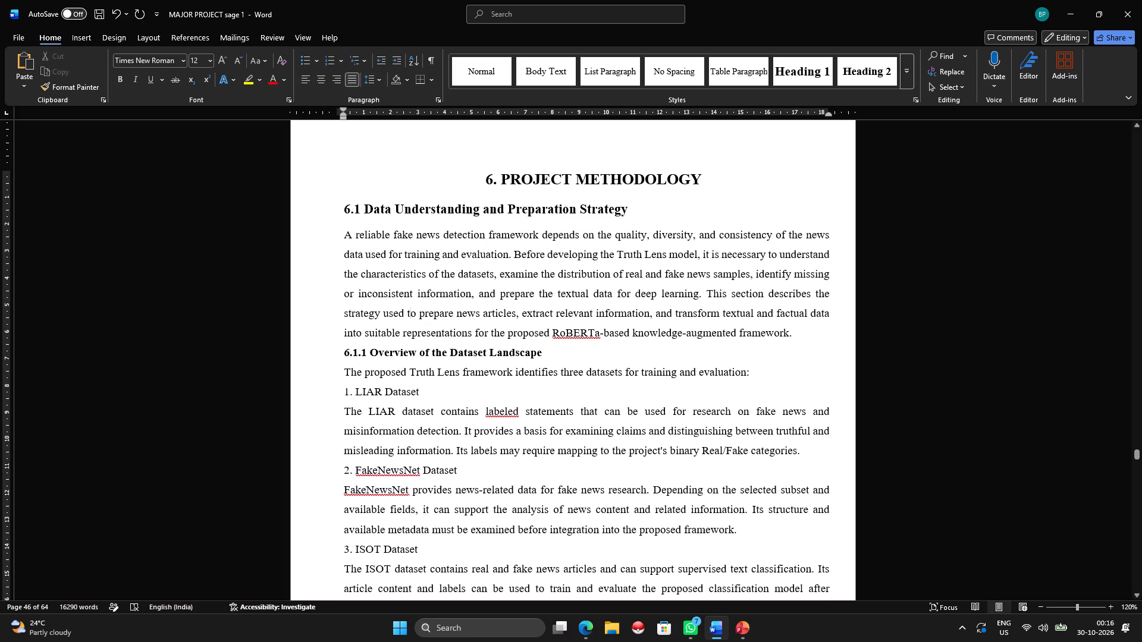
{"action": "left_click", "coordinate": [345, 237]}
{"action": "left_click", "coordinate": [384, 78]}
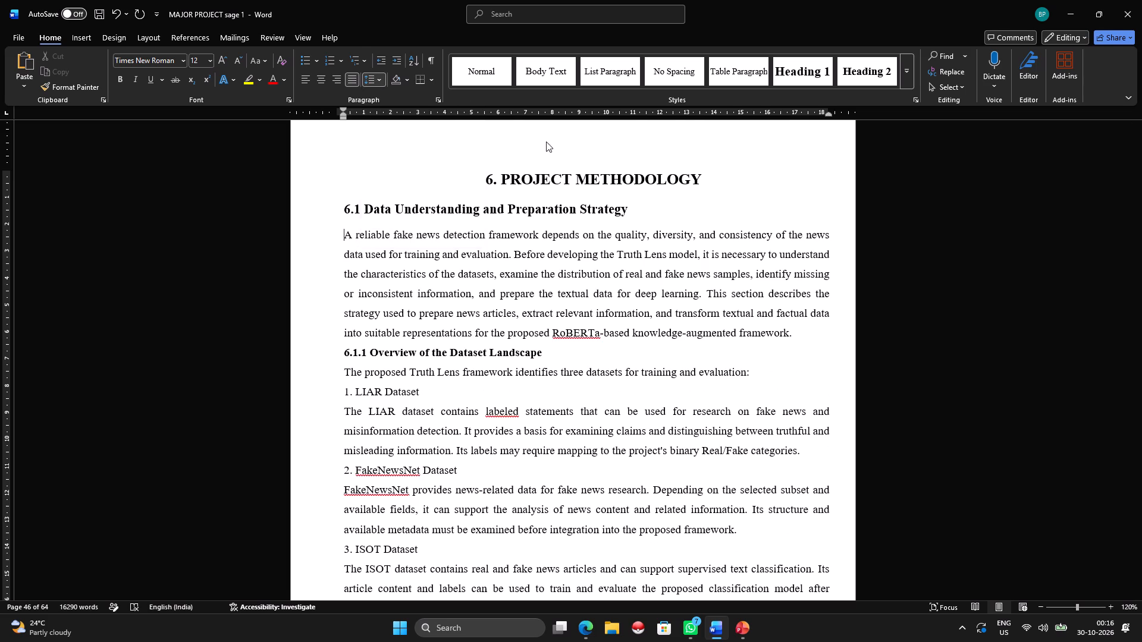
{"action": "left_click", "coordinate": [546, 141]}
Add paragraph space both after and before the heading 6.1.1 Overview of the Dataset Landscape.
{"action": "scroll", "coordinate": [475, 269], "scroll_direction": "down", "scroll_amount": 2}
{"action": "scroll", "coordinate": [399, 276], "scroll_direction": "down", "scroll_amount": 1}
{"action": "left_click", "coordinate": [545, 246]}
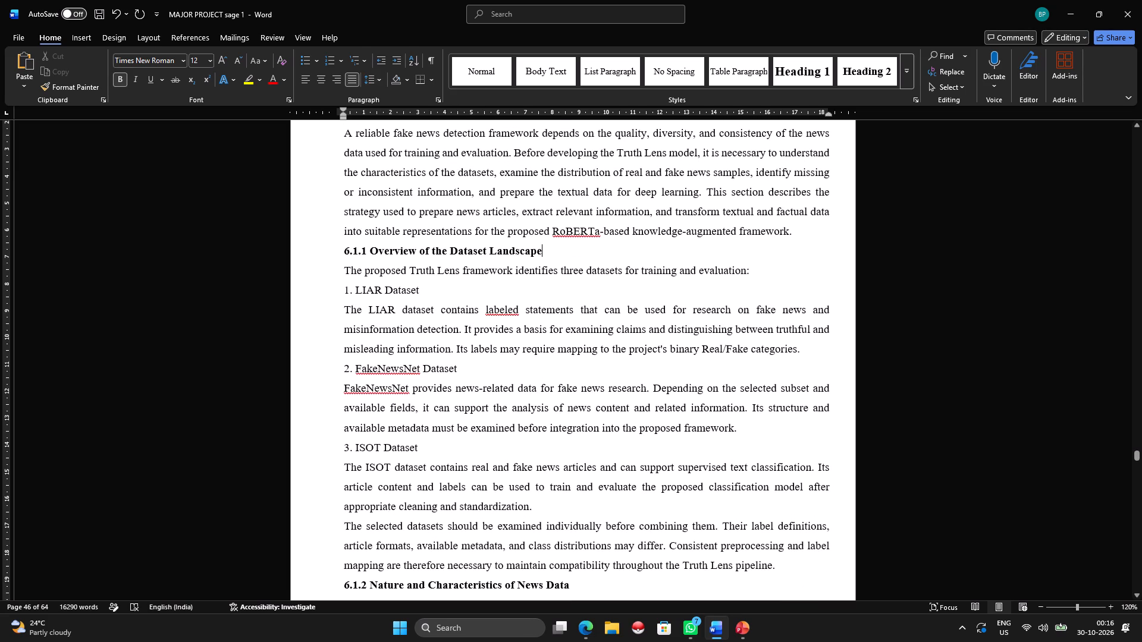
{"action": "left_click", "coordinate": [382, 82]}
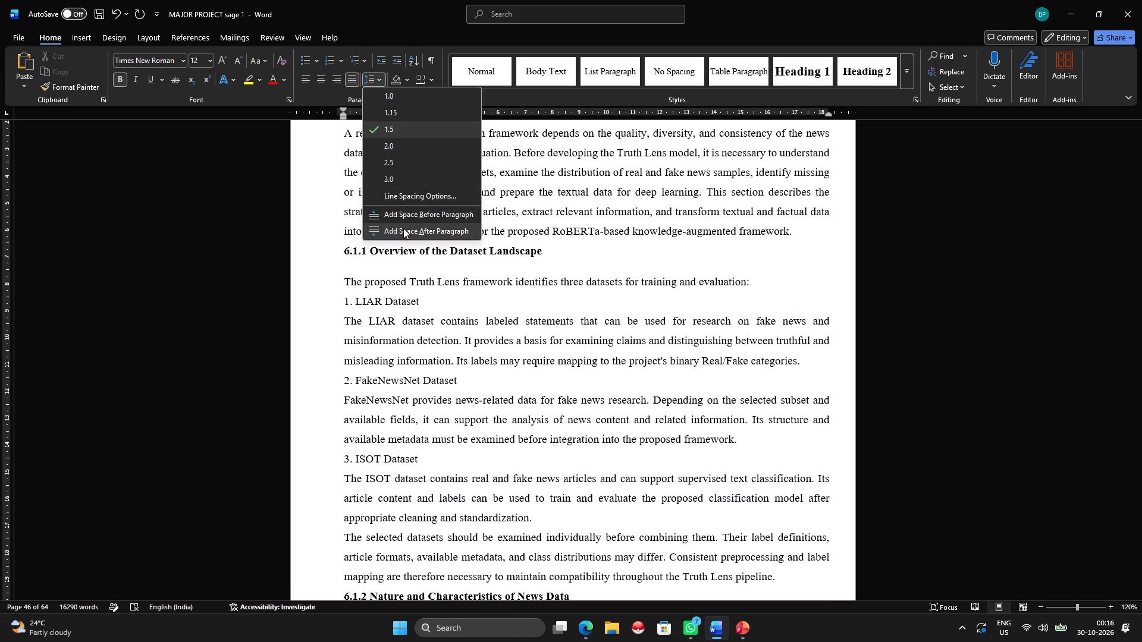
{"action": "left_click", "coordinate": [403, 228]}
{"action": "left_click", "coordinate": [379, 70]}
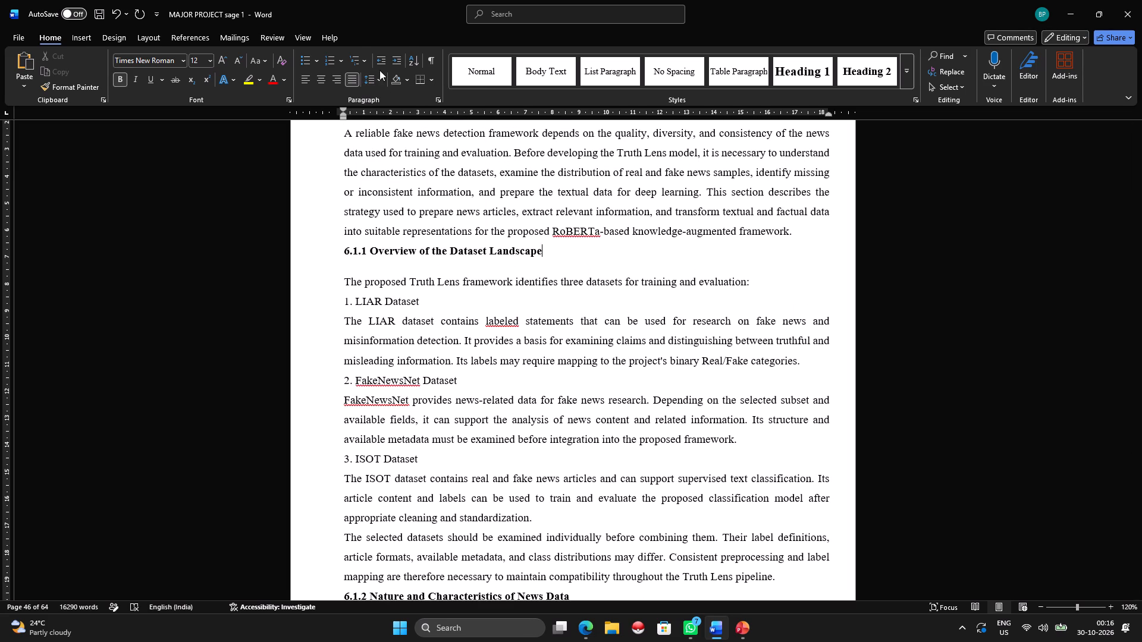
{"action": "left_click", "coordinate": [381, 80]}
{"action": "left_click", "coordinate": [412, 214]}
{"action": "left_click", "coordinate": [432, 272]}
Add paragraph space before the heading 6.1.2 Nature and Characteristics of News Data.
{"action": "scroll", "coordinate": [415, 300], "scroll_direction": "down", "scroll_amount": 3}
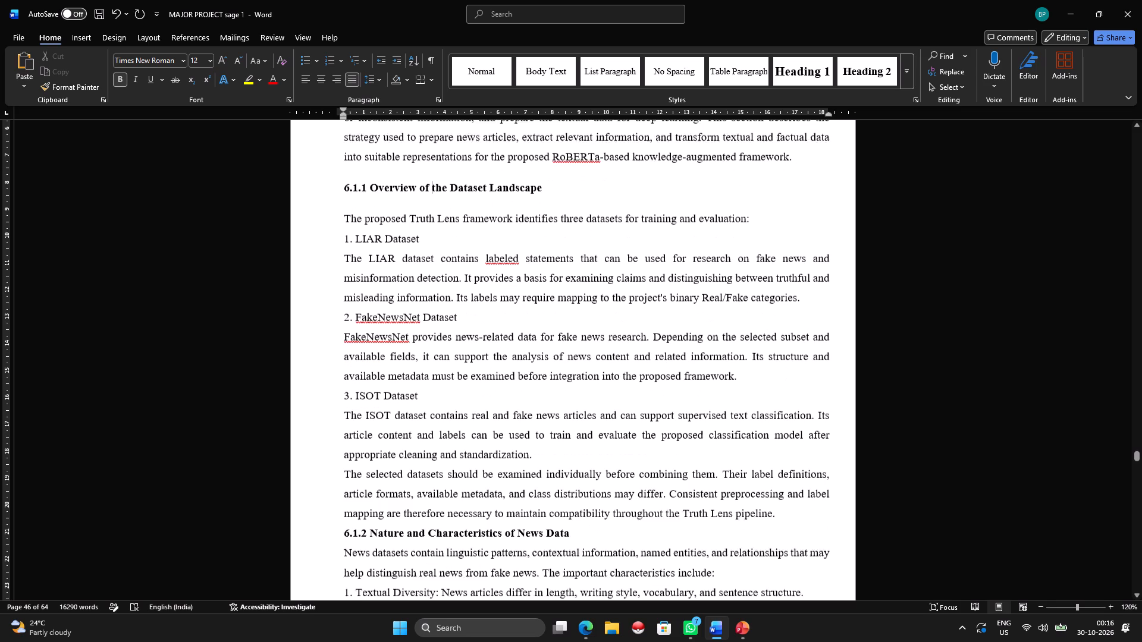
{"action": "scroll", "coordinate": [403, 291], "scroll_direction": "down", "scroll_amount": 2}
{"action": "scroll", "coordinate": [378, 300], "scroll_direction": "up", "scroll_amount": 2}
{"action": "scroll", "coordinate": [377, 301], "scroll_direction": "down", "scroll_amount": 5}
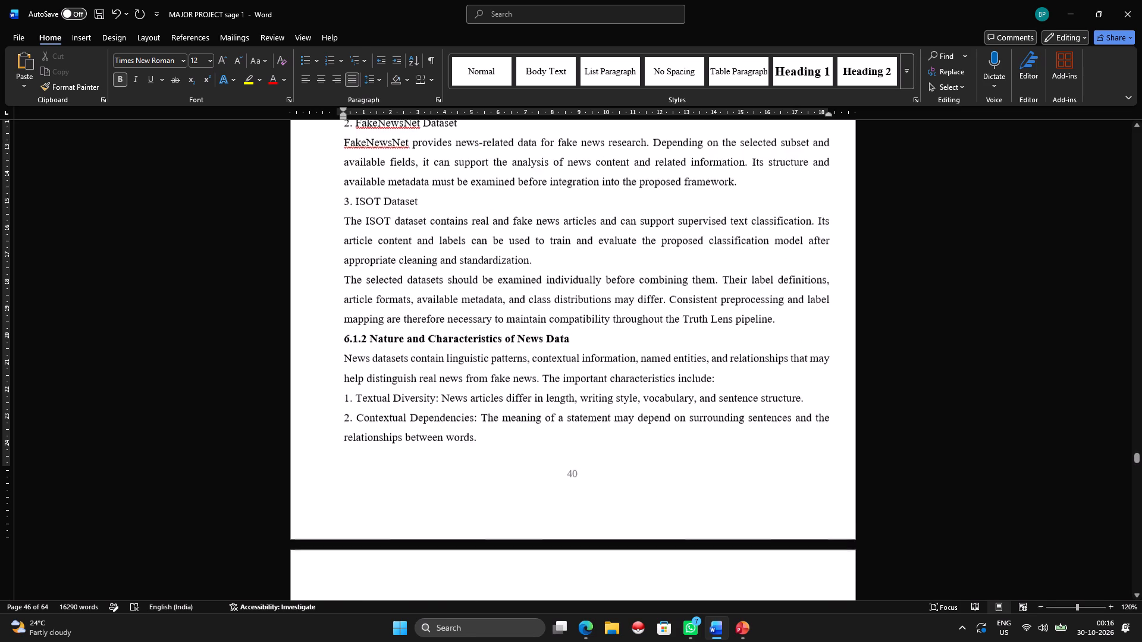
{"action": "scroll", "coordinate": [376, 303], "scroll_direction": "down", "scroll_amount": 3}
{"action": "left_click", "coordinate": [572, 237]}
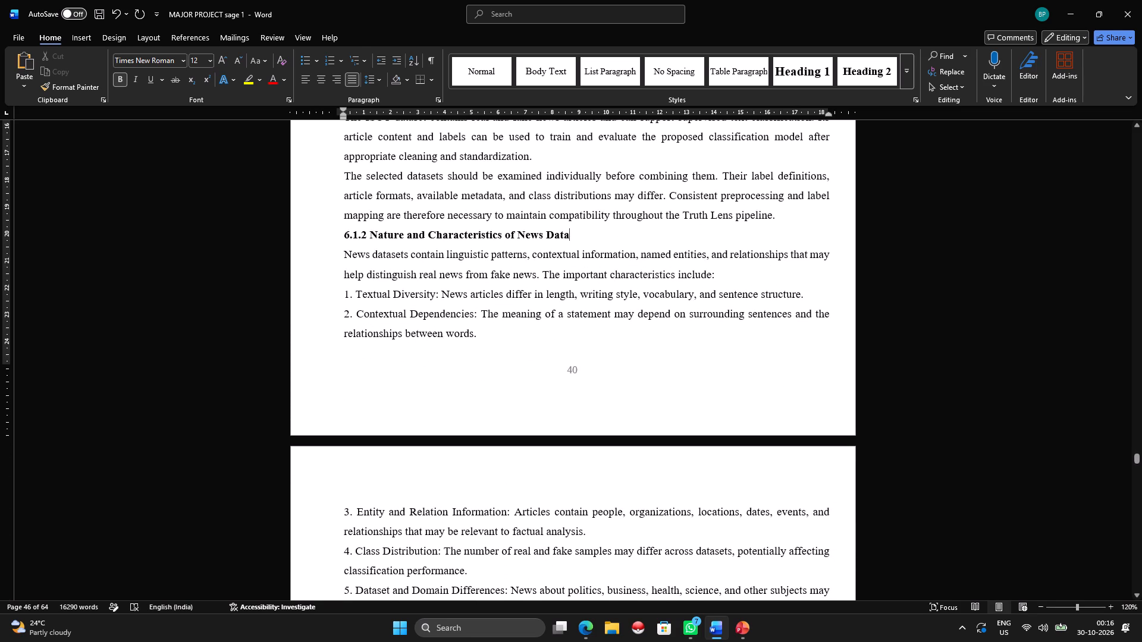
{"action": "left_click", "coordinate": [382, 77]}
{"action": "left_click", "coordinate": [415, 218]}
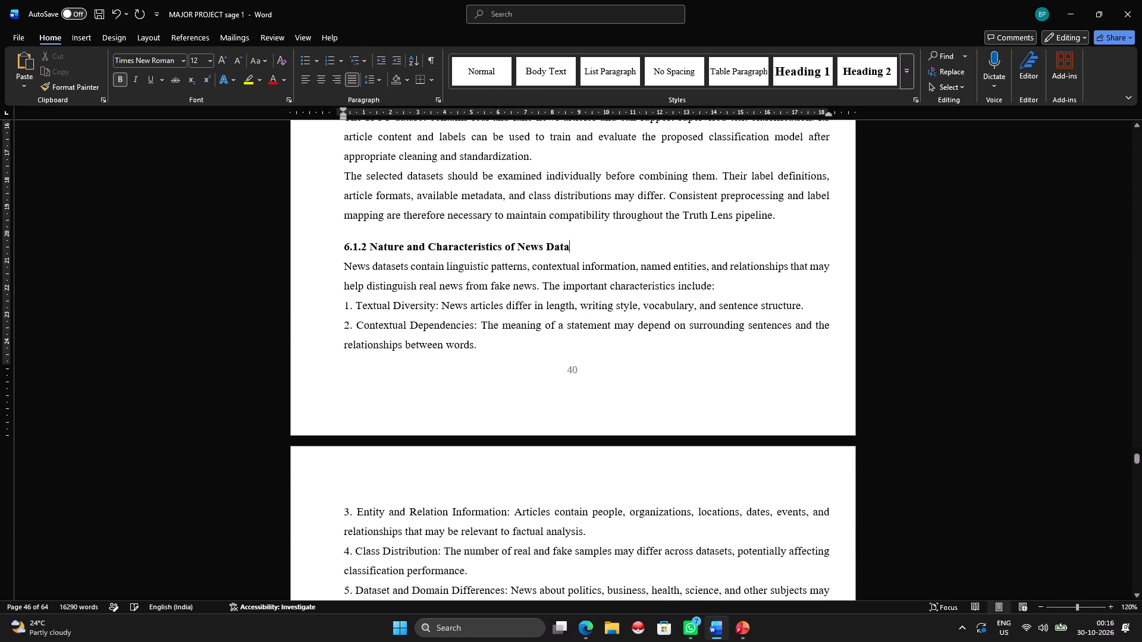
Add paragraph space after the heading 6.1.2 Nature and Characteristics of News Data.
{"action": "left_click", "coordinate": [383, 73]}
{"action": "left_click", "coordinate": [410, 232]}
Add paragraph space both before and after the heading 6.1.3 Initial Data Assessment and Exploratory Analysis.
{"action": "scroll", "coordinate": [443, 272], "scroll_direction": "down", "scroll_amount": 4}
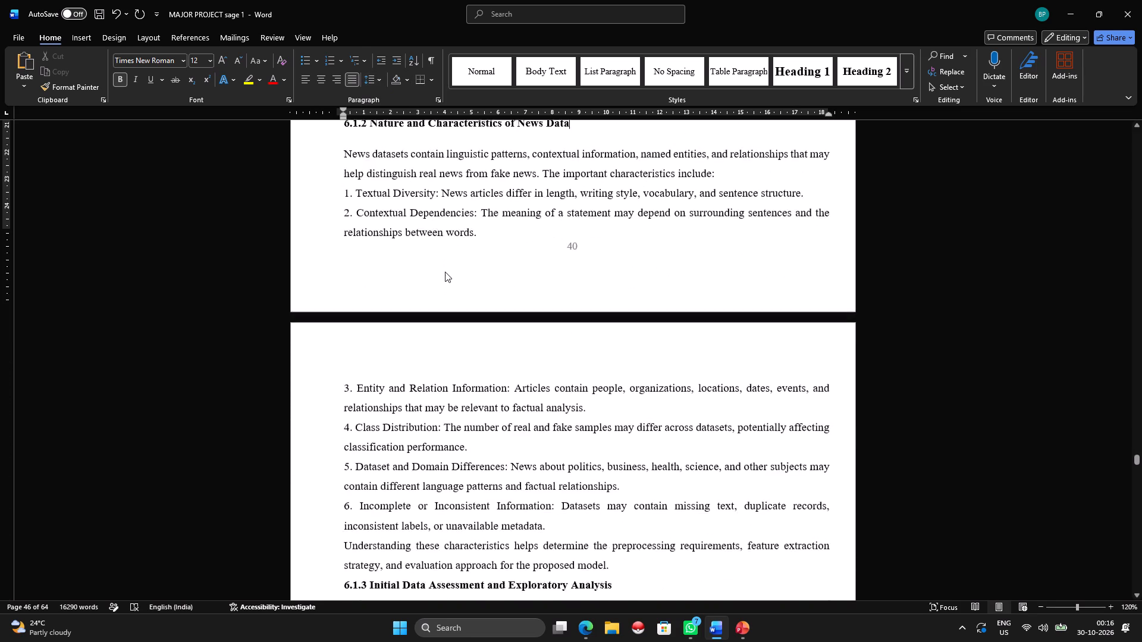
{"action": "scroll", "coordinate": [445, 272], "scroll_direction": "down", "scroll_amount": 11}
{"action": "left_click", "coordinate": [616, 204]}
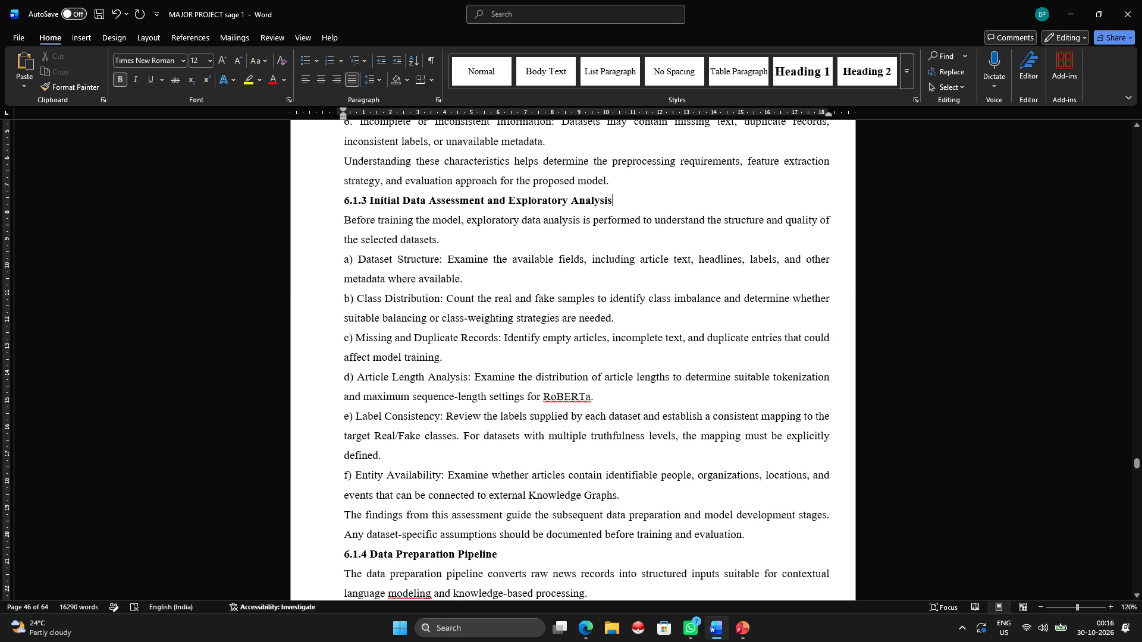
{"action": "left_click", "coordinate": [384, 86]}
{"action": "left_click", "coordinate": [425, 211]}
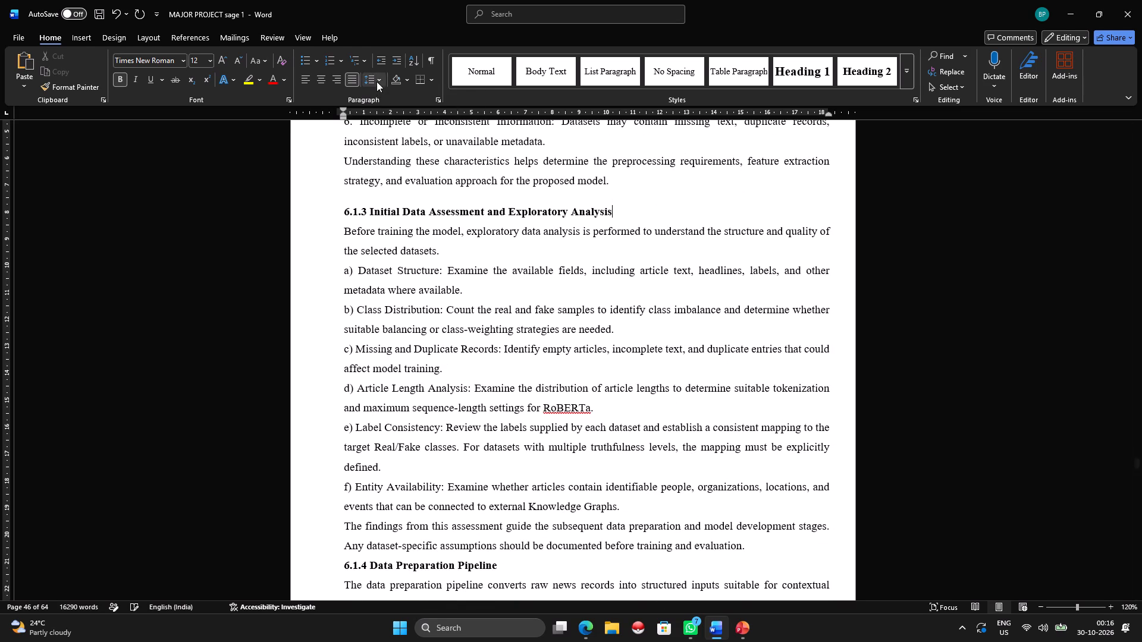
{"action": "left_click", "coordinate": [377, 80]}
{"action": "left_click", "coordinate": [425, 228]}
Add paragraph space both before and after the heading 6.1.4 Data Preparation Pipeline.
{"action": "scroll", "coordinate": [450, 269], "scroll_direction": "down", "scroll_amount": 9}
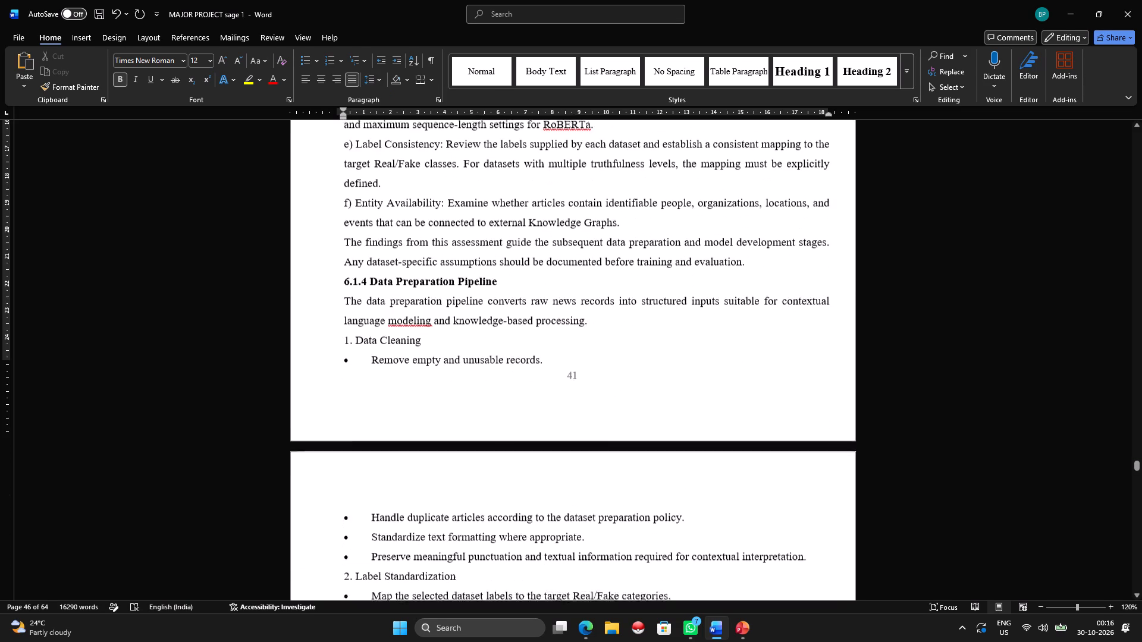
{"action": "left_click", "coordinate": [508, 265]}
{"action": "left_click", "coordinate": [381, 79]}
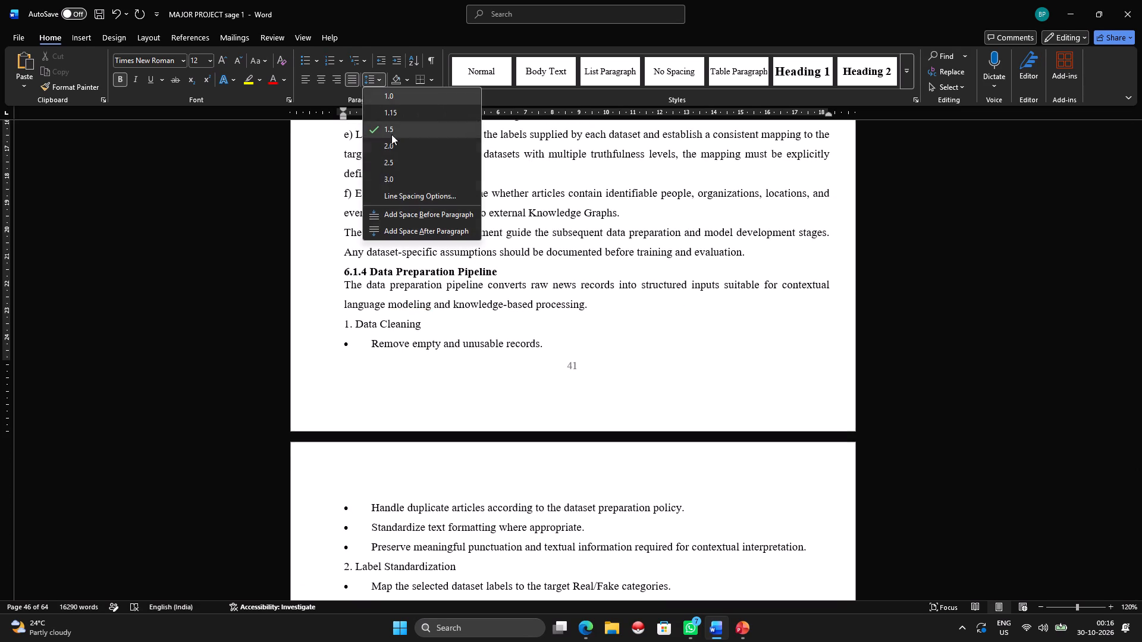
{"action": "left_click", "coordinate": [418, 213]}
{"action": "left_click", "coordinate": [381, 77]}
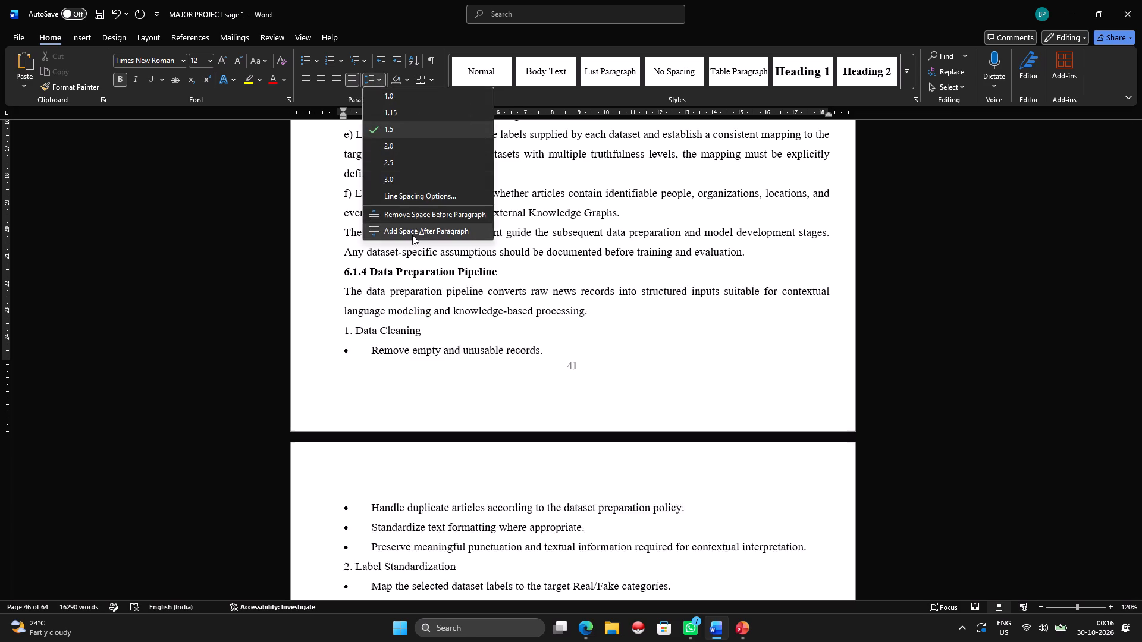
{"action": "left_click", "coordinate": [412, 235]}
Add paragraph space both before and after the heading 6.1.5 Importance of Textual and Factual Feature Engineering.
{"action": "scroll", "coordinate": [473, 287], "scroll_direction": "down", "scroll_amount": 15}
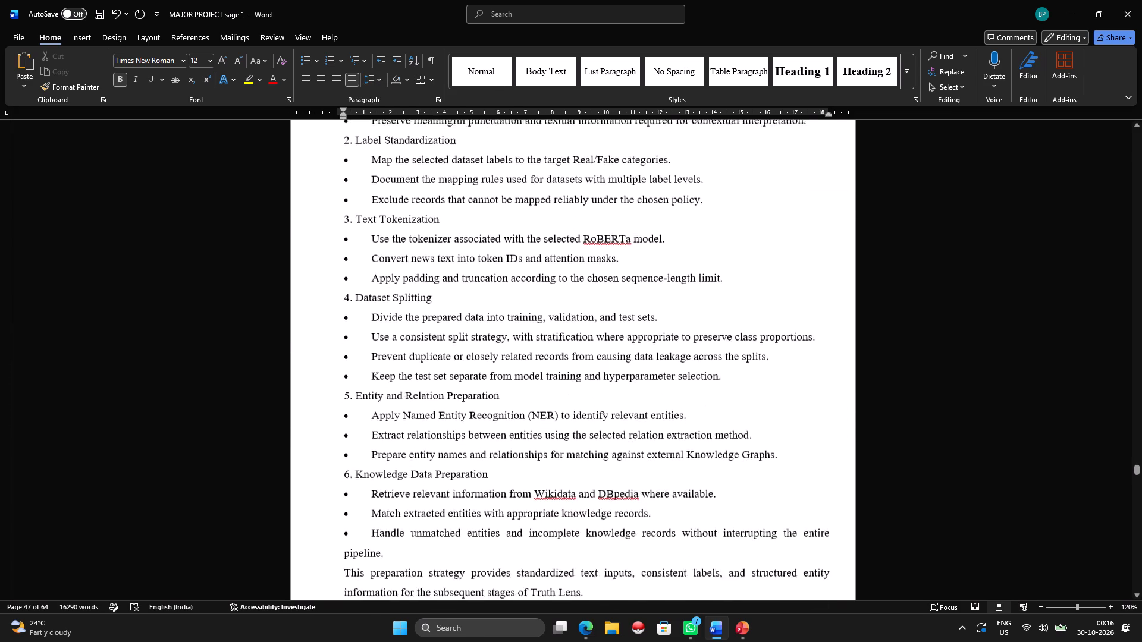
{"action": "scroll", "coordinate": [476, 279], "scroll_direction": "down", "scroll_amount": 9}
{"action": "left_click", "coordinate": [639, 247]}
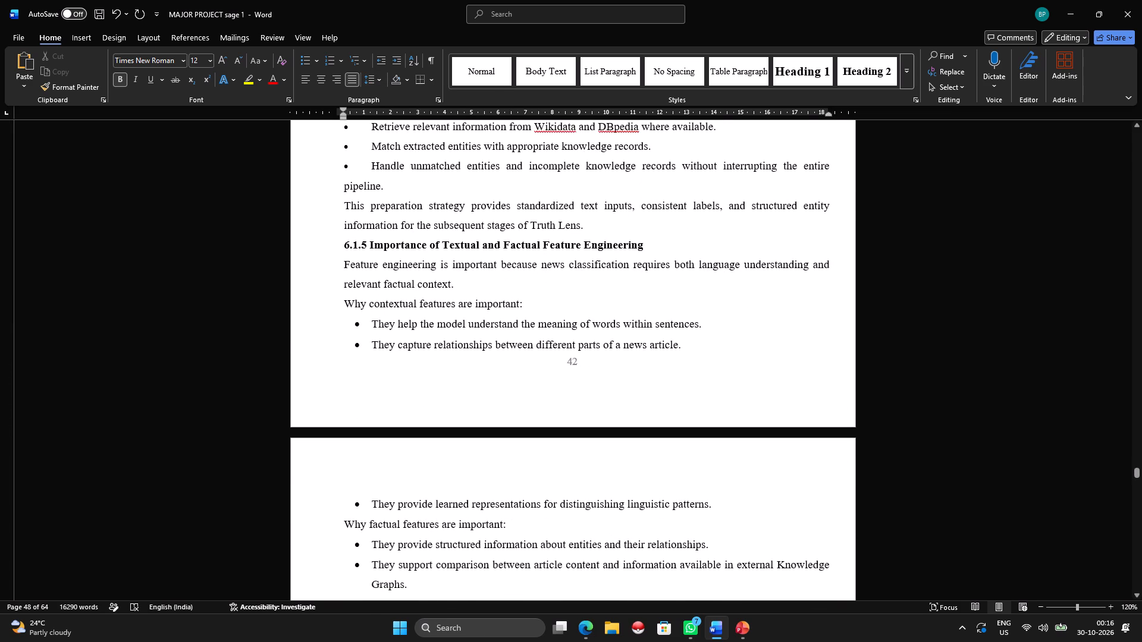
{"action": "left_click", "coordinate": [647, 247]}
{"action": "left_click", "coordinate": [385, 81]}
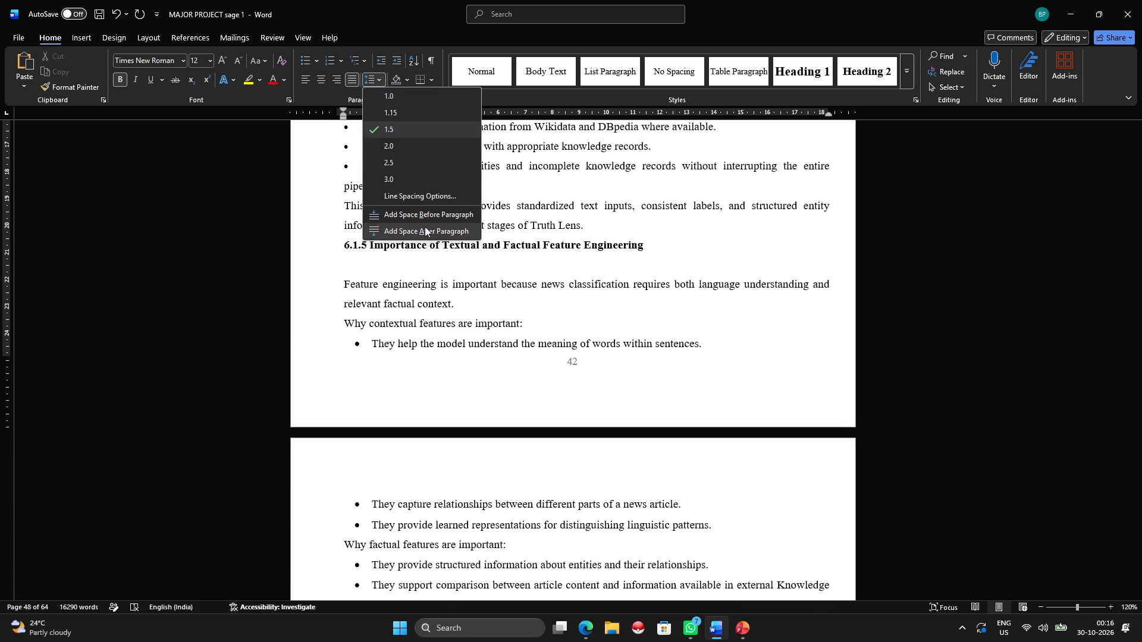
{"action": "left_click", "coordinate": [421, 211]}
{"action": "left_click", "coordinate": [379, 83]}
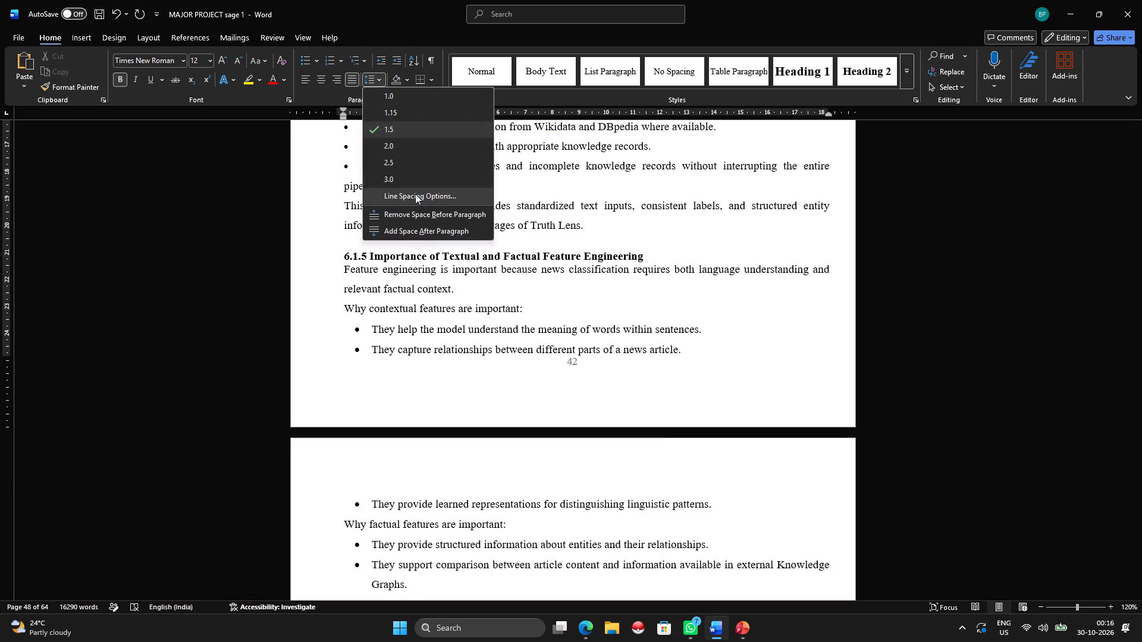
{"action": "left_click", "coordinate": [421, 225]}
{"action": "left_click", "coordinate": [460, 298]}
Add paragraph space both before and after the heading 6.1.6 Mapping Prepared Data into the Model Architecture.
{"action": "scroll", "coordinate": [459, 300], "scroll_direction": "down", "scroll_amount": 7}
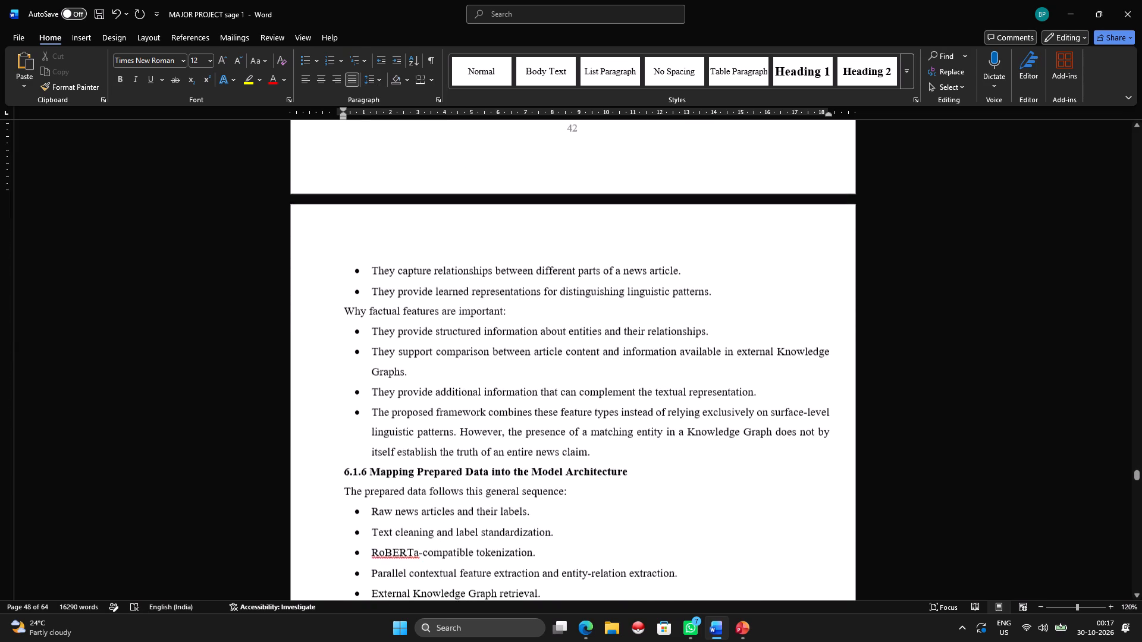
{"action": "scroll", "coordinate": [433, 294], "scroll_direction": "up", "scroll_amount": 5}
{"action": "scroll", "coordinate": [422, 287], "scroll_direction": "down", "scroll_amount": 7}
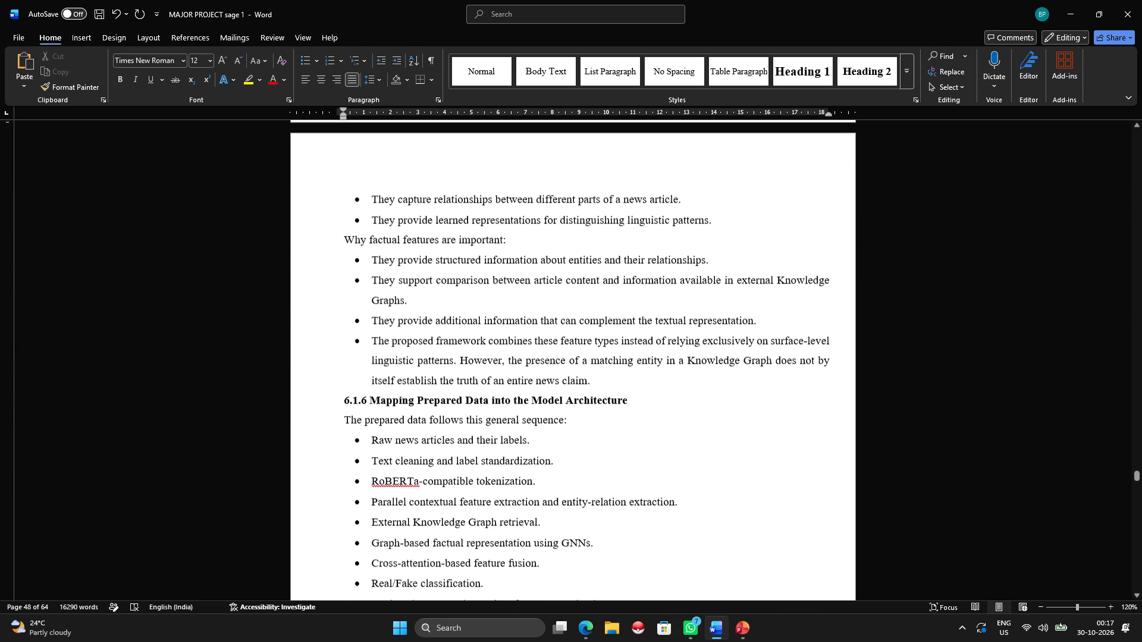
{"action": "scroll", "coordinate": [420, 281], "scroll_direction": "down", "scroll_amount": 4}
{"action": "left_click", "coordinate": [627, 267]}
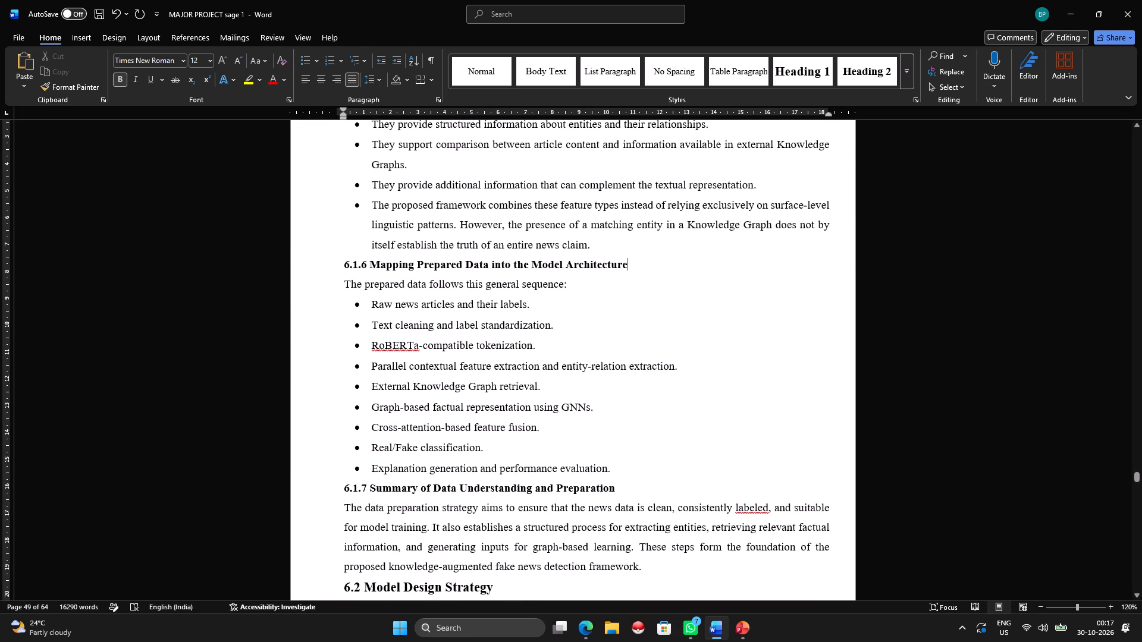
{"action": "left_click", "coordinate": [380, 75]}
{"action": "left_click", "coordinate": [411, 211]}
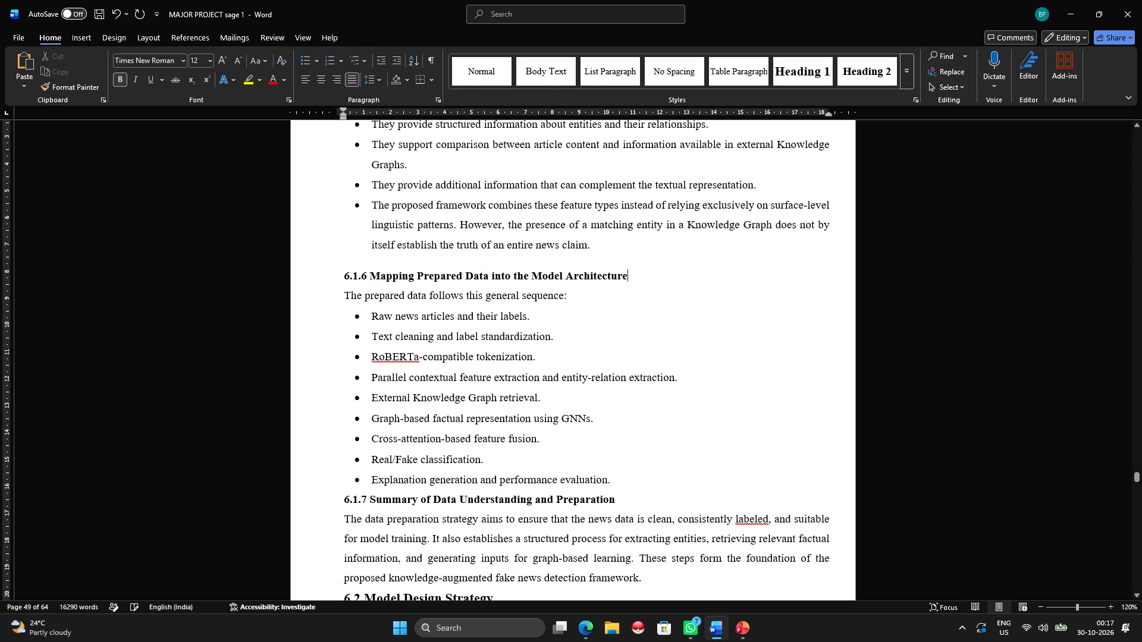
{"action": "left_click", "coordinate": [382, 77]}
{"action": "left_click", "coordinate": [398, 228]}
Add paragraph space both before and after the heading 6.1.7 Summary of Data Understanding and Preparation.
{"action": "scroll", "coordinate": [398, 229], "scroll_direction": "down", "scroll_amount": 3}
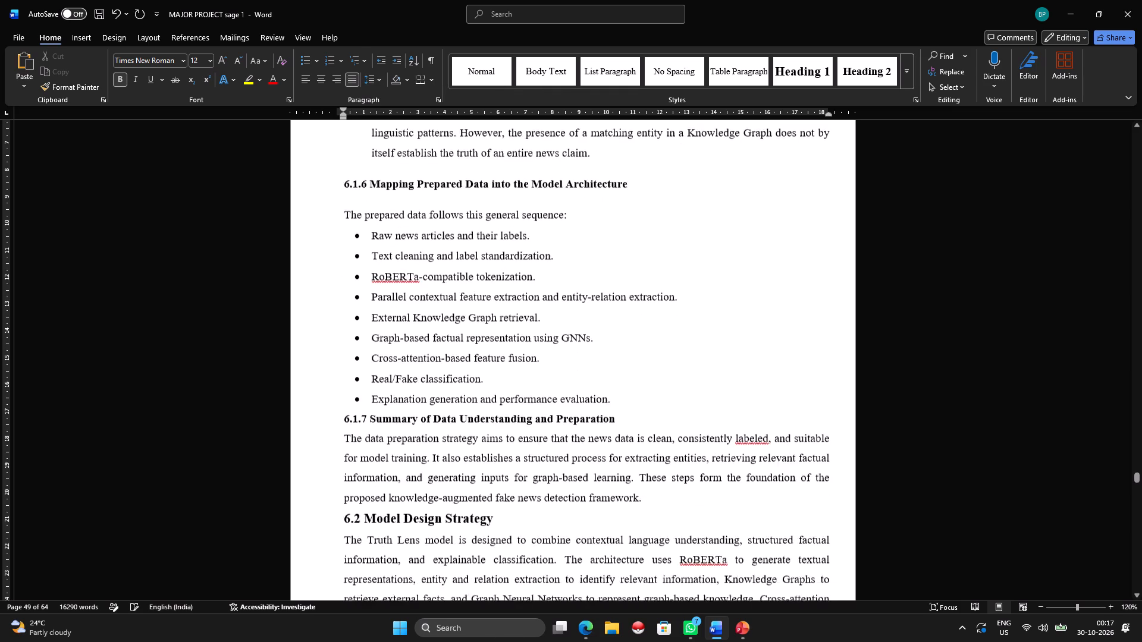
{"action": "scroll", "coordinate": [398, 231], "scroll_direction": "down", "scroll_amount": 4}
{"action": "scroll", "coordinate": [398, 231], "scroll_direction": "up", "scroll_amount": 4}
{"action": "scroll", "coordinate": [398, 231], "scroll_direction": "down", "scroll_amount": 6}
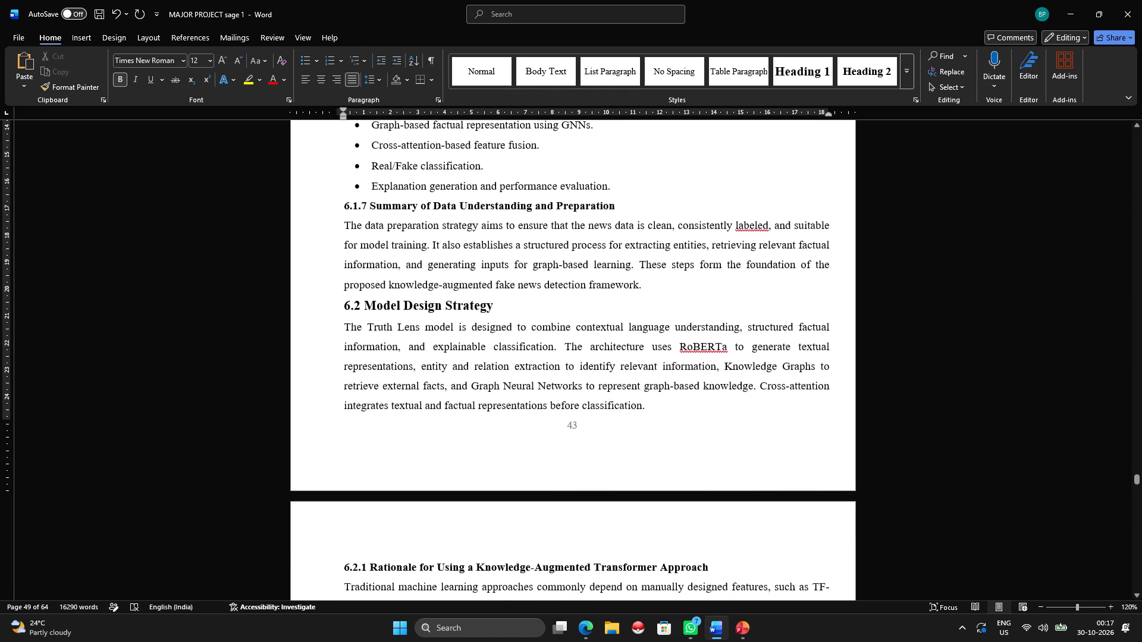
{"action": "left_click", "coordinate": [620, 204]}
{"action": "left_click", "coordinate": [382, 80]}
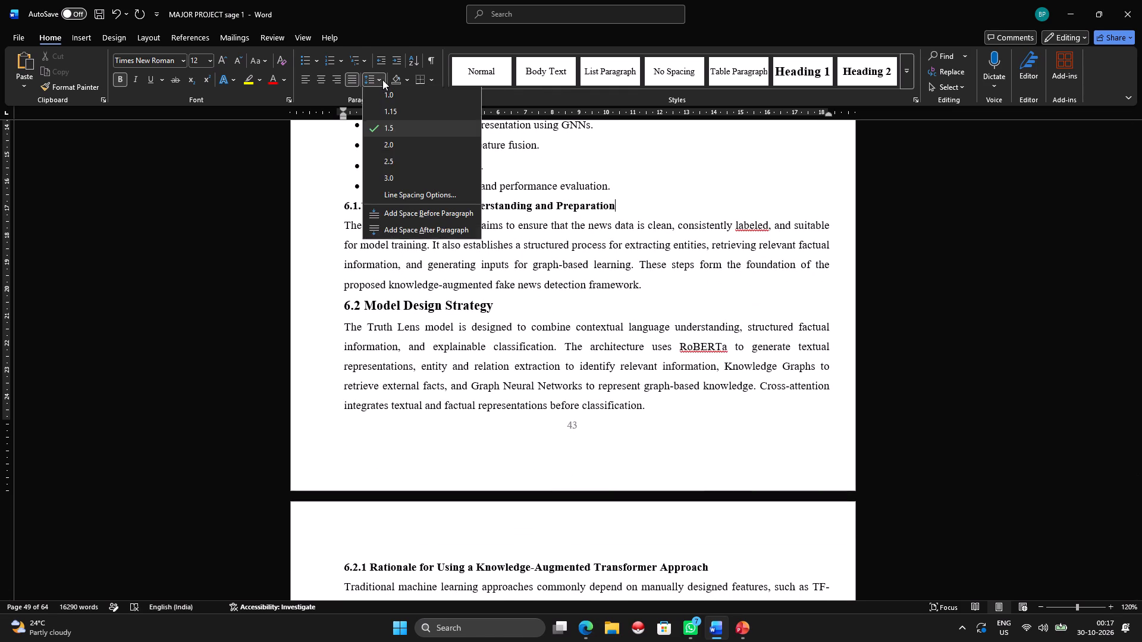
{"action": "left_click", "coordinate": [400, 212]}
{"action": "left_click", "coordinate": [375, 78]}
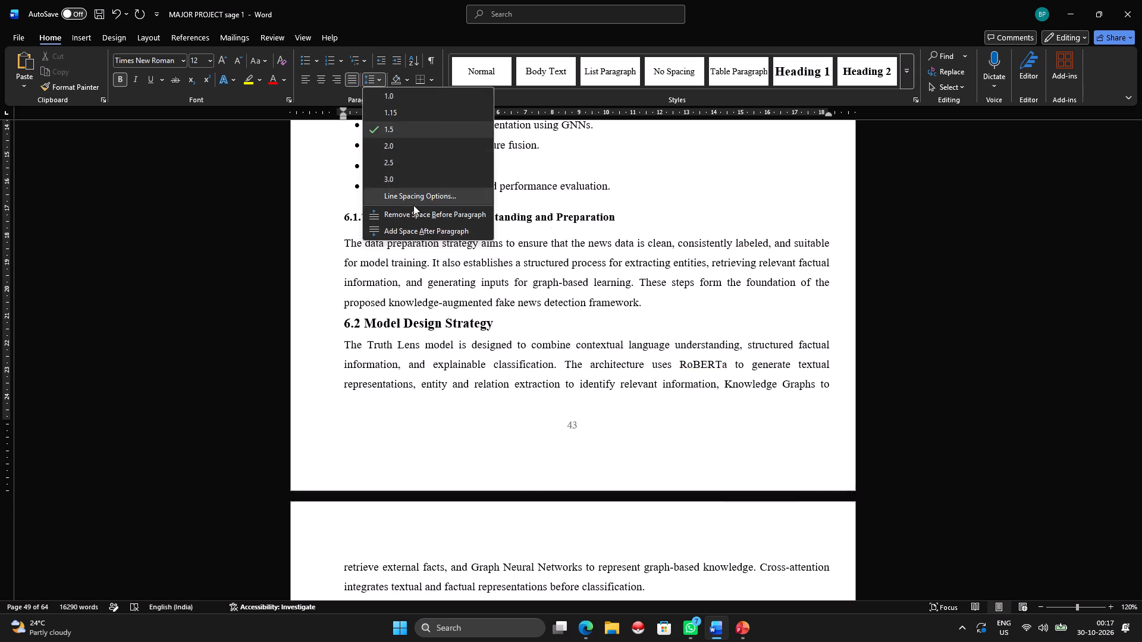
{"action": "left_click", "coordinate": [413, 228]}
Add paragraph space both before and after the heading 6.2 Model Design Strategy.
{"action": "scroll", "coordinate": [428, 261], "scroll_direction": "down", "scroll_amount": 2}
{"action": "left_click", "coordinate": [495, 260]}
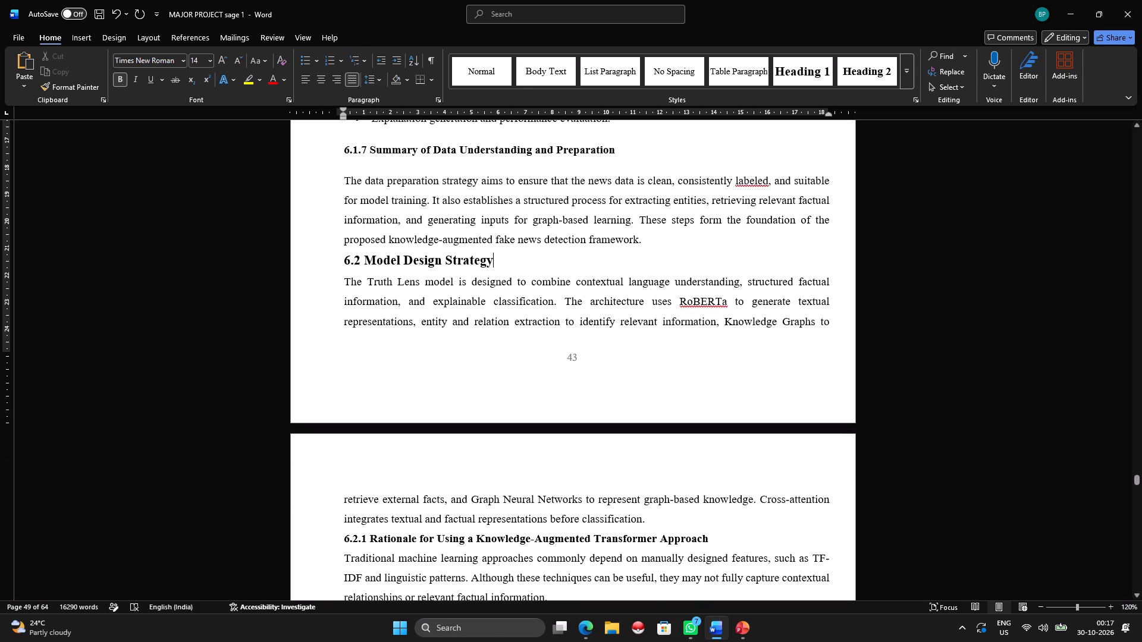
{"action": "left_click", "coordinate": [381, 79]}
{"action": "left_click", "coordinate": [415, 215]}
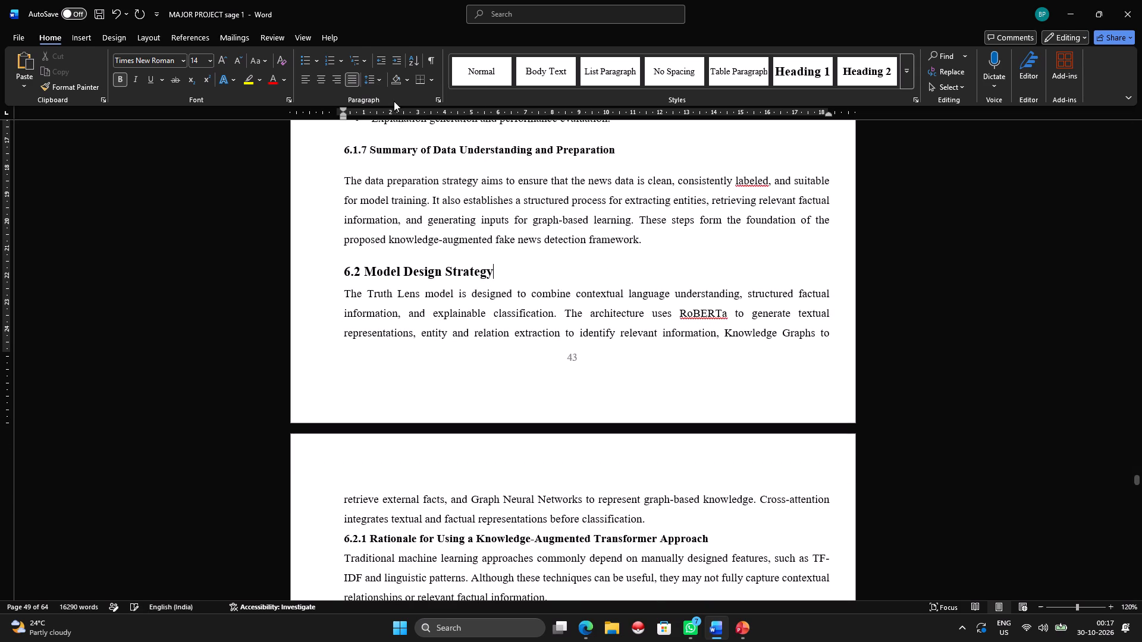
{"action": "left_click", "coordinate": [384, 86]}
{"action": "left_click", "coordinate": [407, 237]}
{"action": "left_click", "coordinate": [495, 278]}
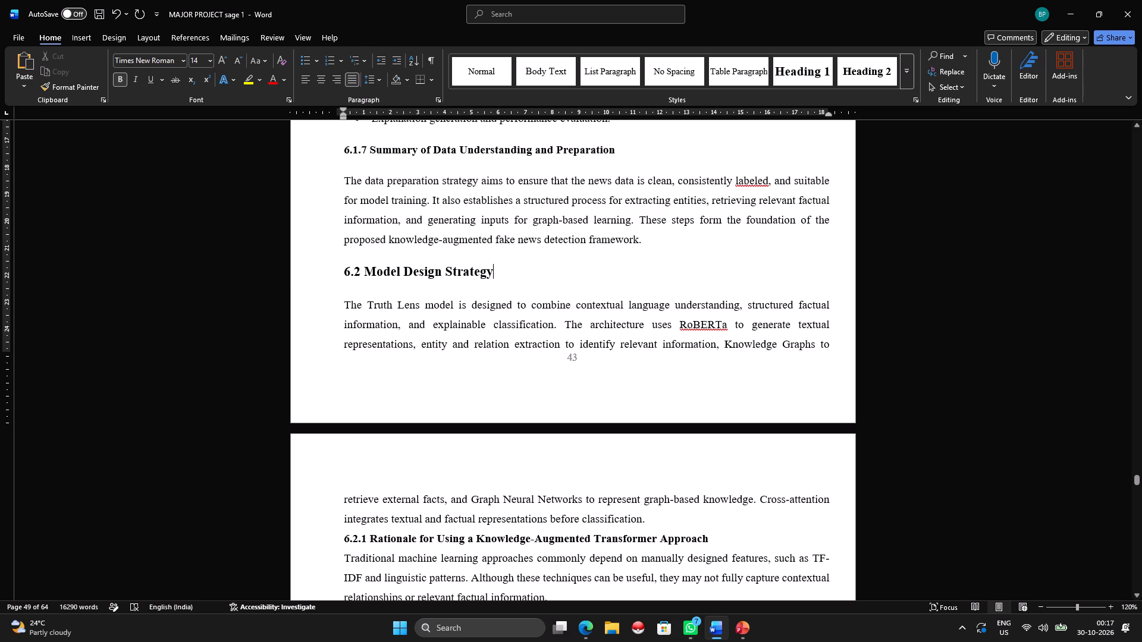
Add paragraph space both before and after the heading 6.2.1 Rationale for Using a Knowledge-Augmented Transformer Approach.
{"action": "scroll", "coordinate": [454, 273], "scroll_direction": "down", "scroll_amount": 10}
{"action": "left_click", "coordinate": [713, 199]}
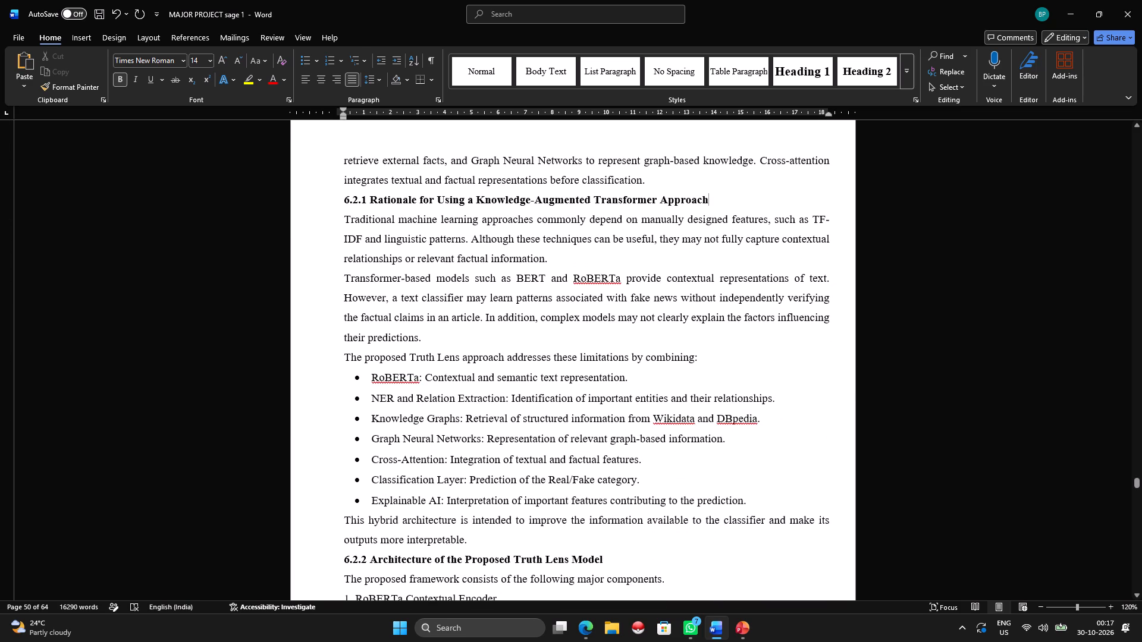
{"action": "left_click", "coordinate": [382, 81]}
{"action": "left_click_drag", "start_coordinate": [425, 213], "coordinate": [416, 206]}
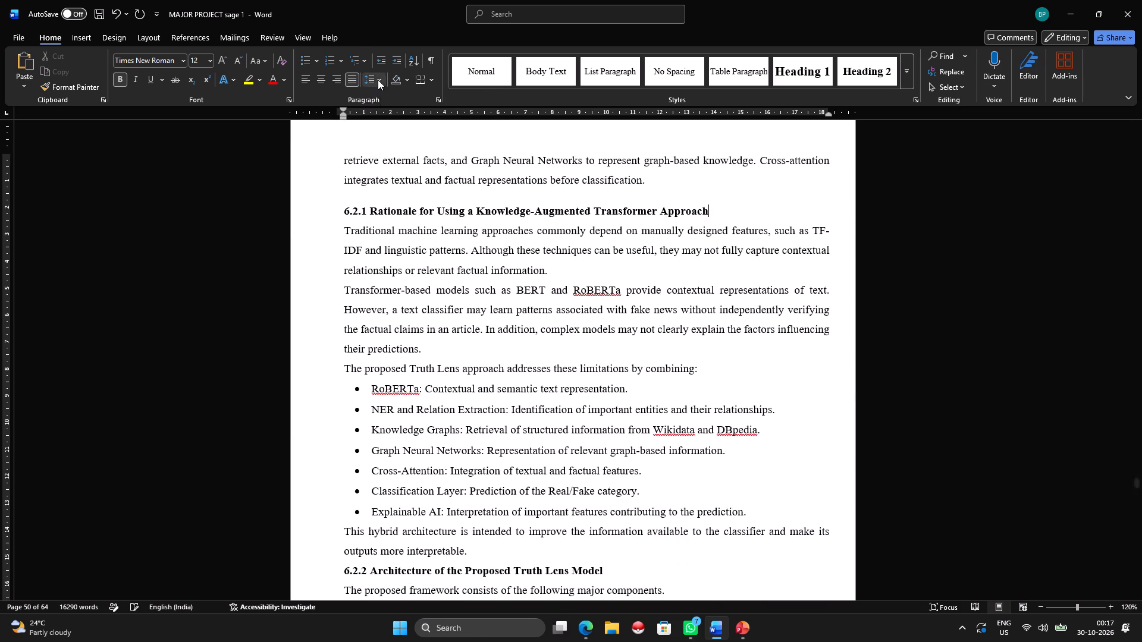
{"action": "left_click", "coordinate": [378, 80]}
{"action": "left_click", "coordinate": [415, 236]}
Add paragraph space both before and after the heading 6.2.2 Architecture of the Proposed Truth Lens Model.
{"action": "scroll", "coordinate": [476, 257], "scroll_direction": "down", "scroll_amount": 4}
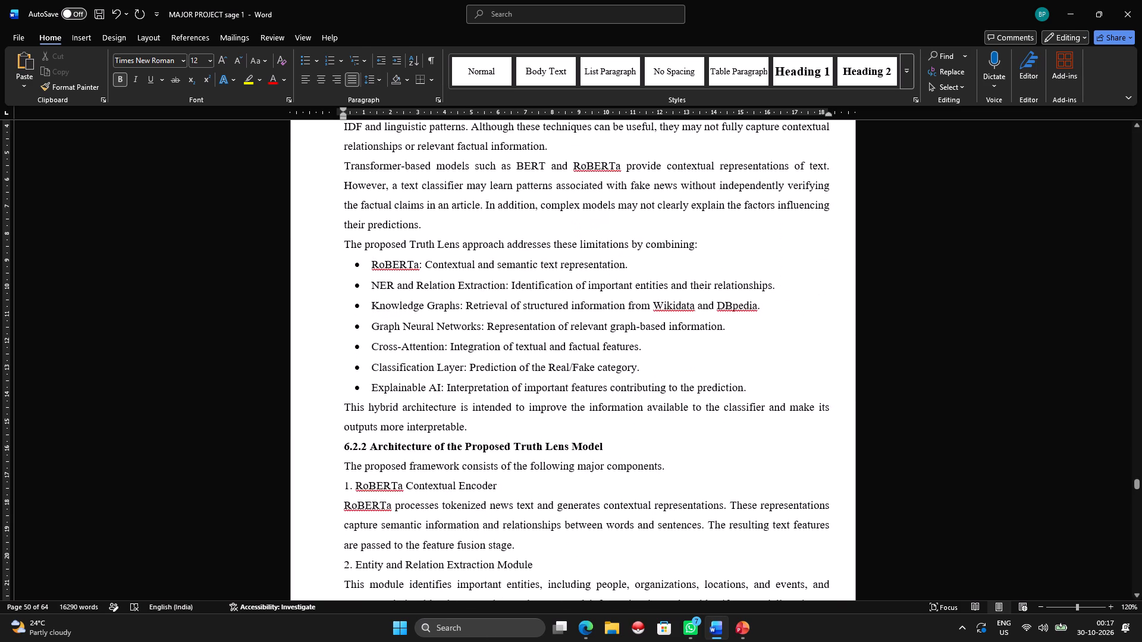
{"action": "scroll", "coordinate": [485, 248], "scroll_direction": "down", "scroll_amount": 5}
{"action": "left_click", "coordinate": [617, 278]}
{"action": "left_click", "coordinate": [380, 78]}
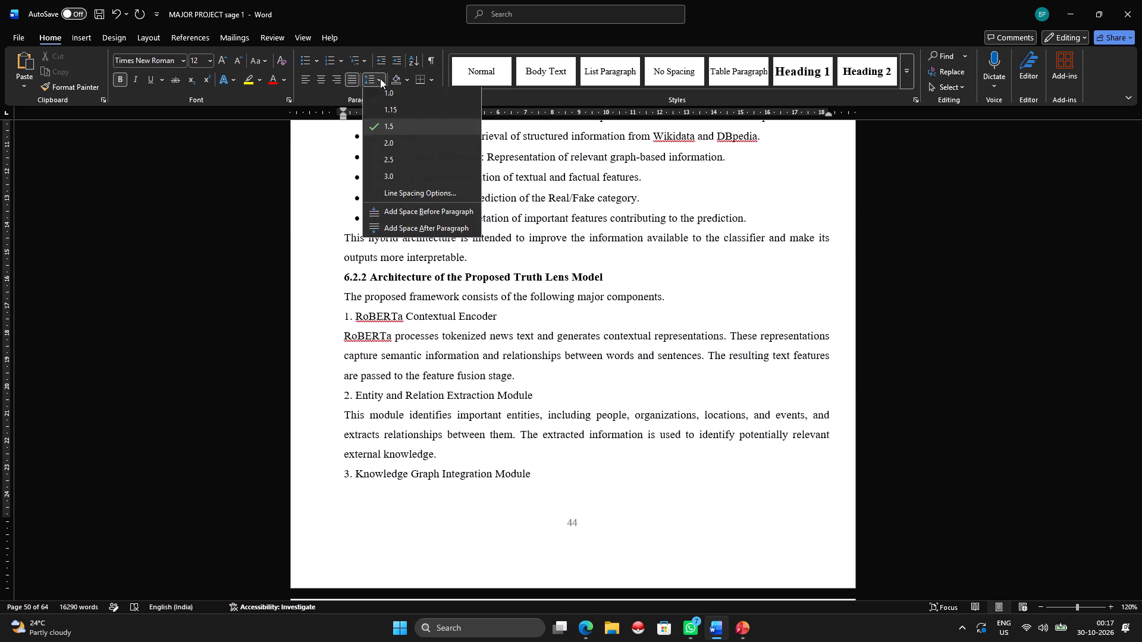
{"action": "left_click", "coordinate": [424, 214]}
{"action": "left_click", "coordinate": [377, 79]}
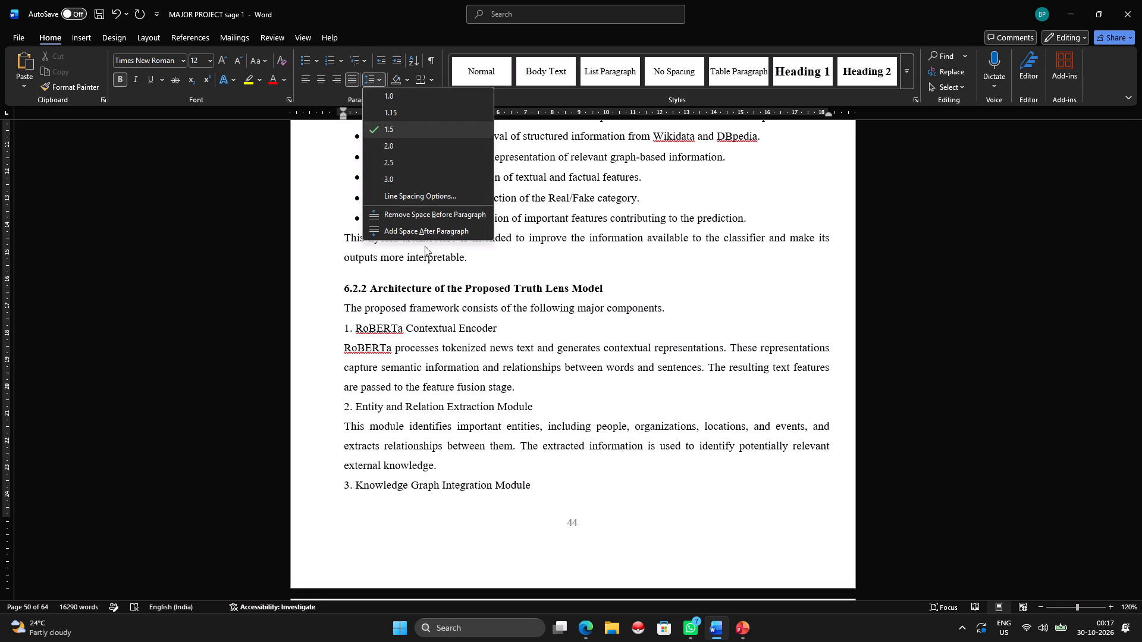
{"action": "left_click", "coordinate": [420, 228]}
Add paragraph space both before and after the heading 6.2.3 Treatment of Class Imbalance and Incomplete Information.
{"action": "scroll", "coordinate": [563, 289], "scroll_direction": "down", "scroll_amount": 5}
{"action": "scroll", "coordinate": [553, 289], "scroll_direction": "up", "scroll_amount": 1}
{"action": "scroll", "coordinate": [487, 277], "scroll_direction": "down", "scroll_amount": 5}
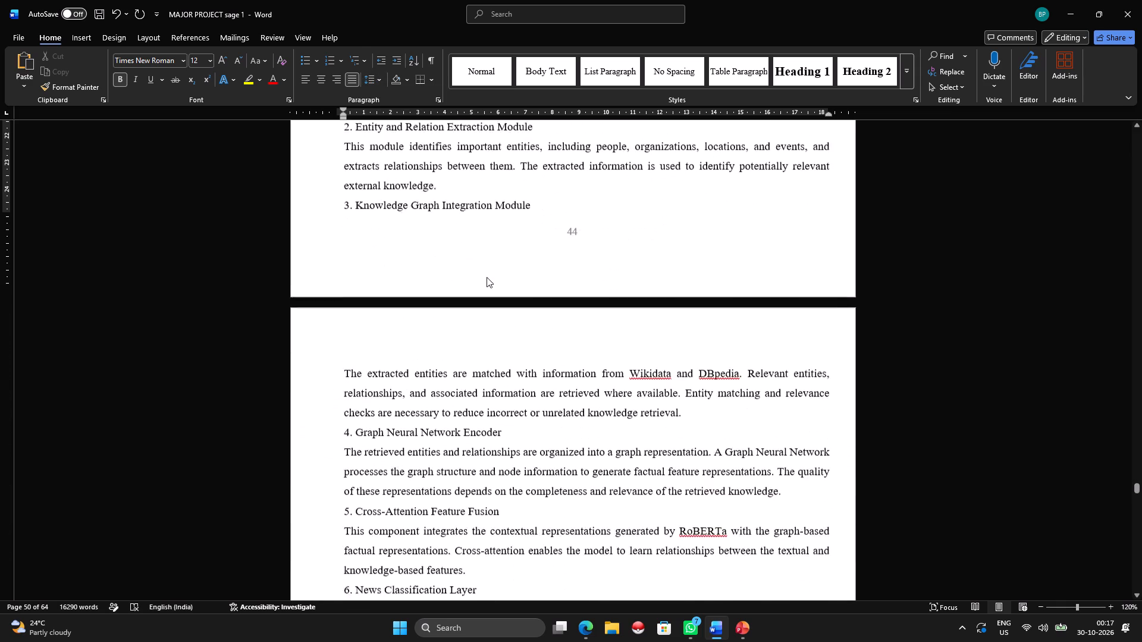
{"action": "scroll", "coordinate": [486, 277], "scroll_direction": "up", "scroll_amount": 5}
{"action": "scroll", "coordinate": [485, 275], "scroll_direction": "down", "scroll_amount": 7}
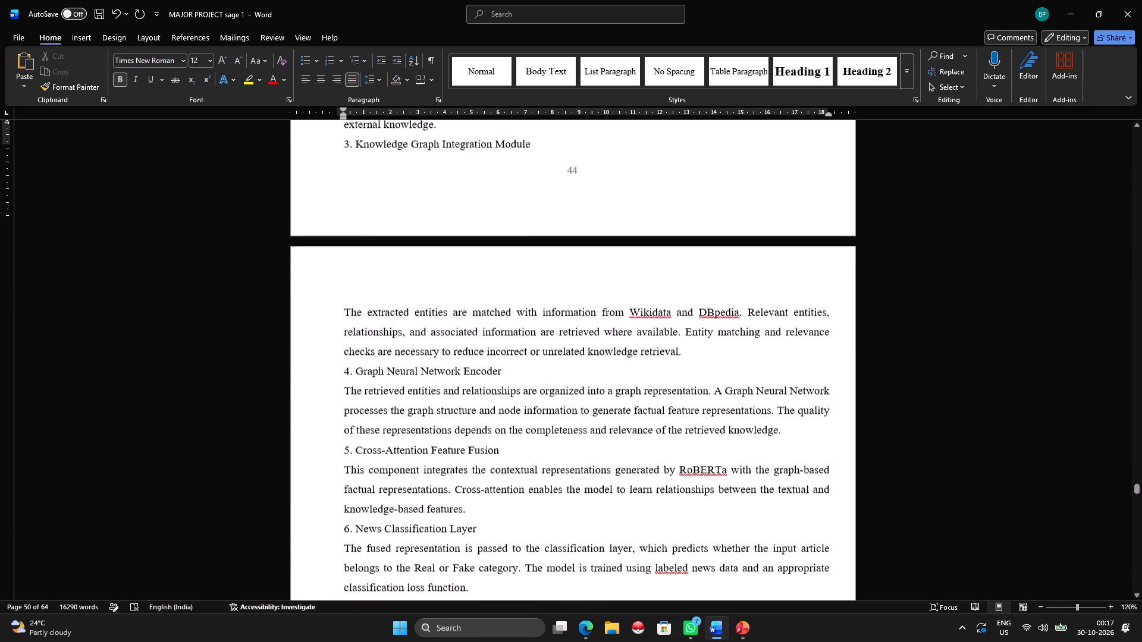
{"action": "scroll", "coordinate": [480, 263], "scroll_direction": "down", "scroll_amount": 7}
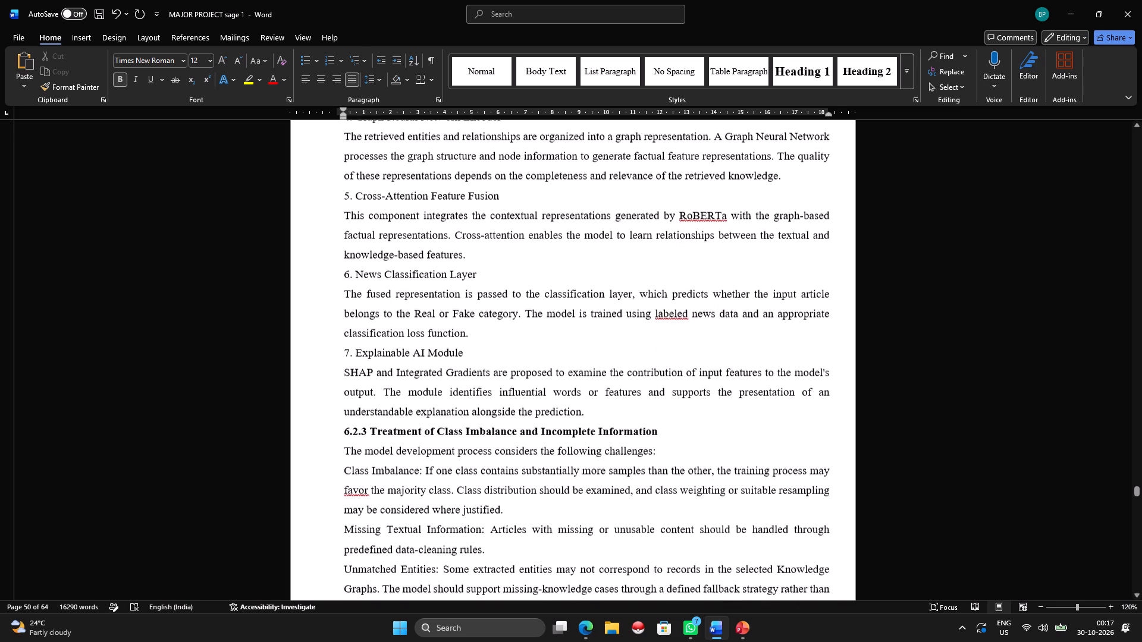
{"action": "scroll", "coordinate": [480, 263], "scroll_direction": "down", "scroll_amount": 3}
{"action": "left_click", "coordinate": [660, 328]}
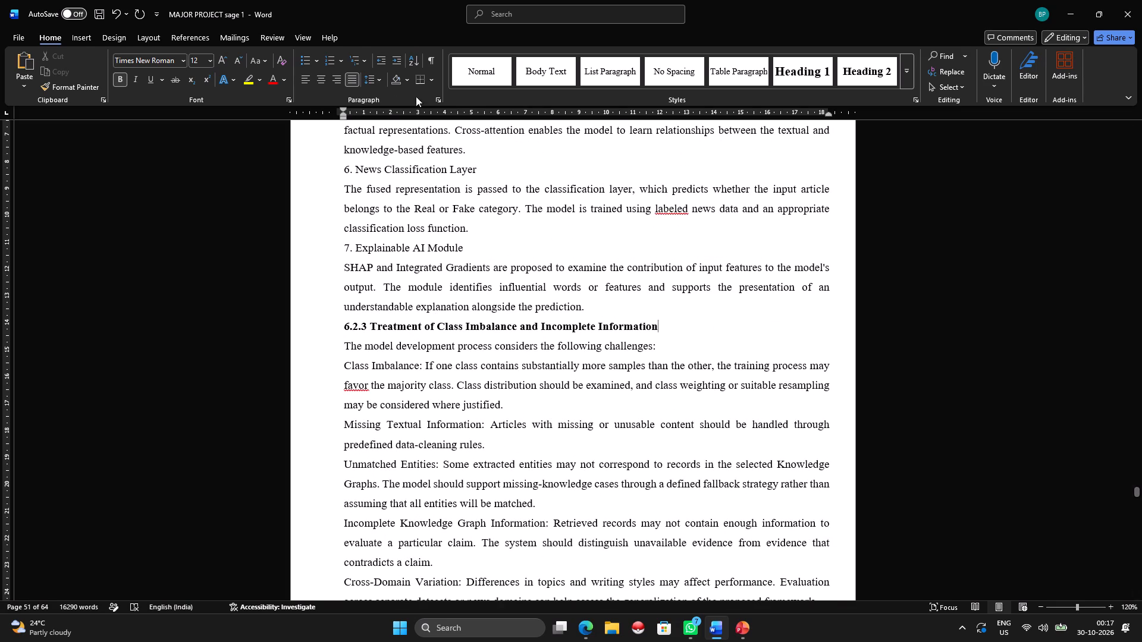
{"action": "left_click", "coordinate": [385, 78]}
{"action": "left_click", "coordinate": [426, 215]}
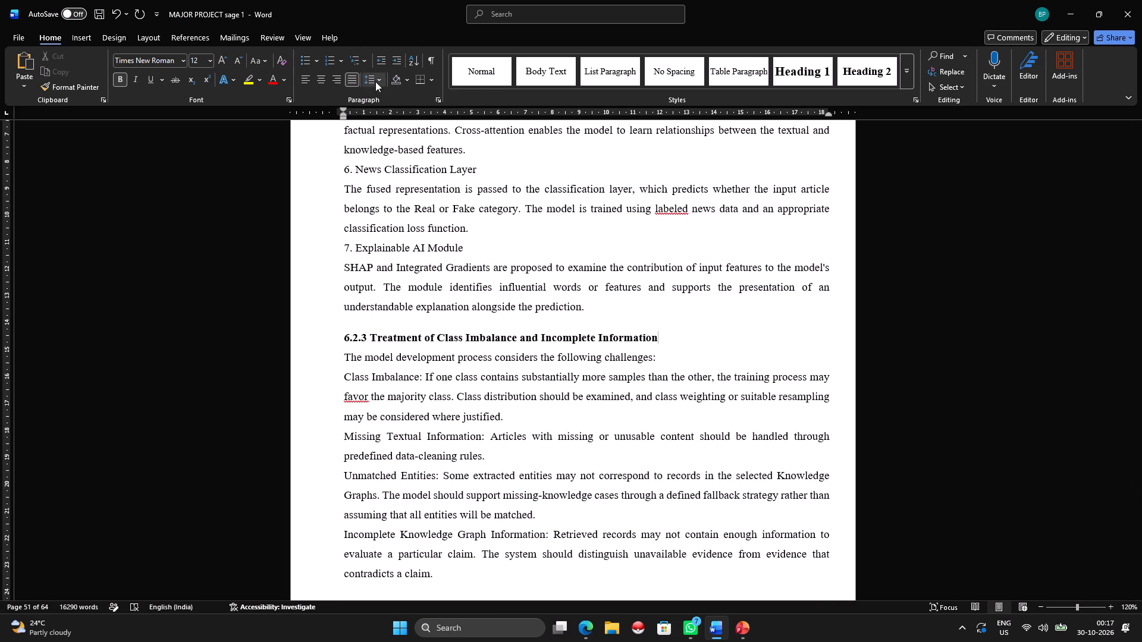
{"action": "left_click", "coordinate": [375, 81]}
{"action": "left_click", "coordinate": [431, 228]}
Add paragraph space both before and after the heading 6.2.4 Feature Integration and Representation Learning.
{"action": "scroll", "coordinate": [457, 326], "scroll_direction": "down", "scroll_amount": 5}
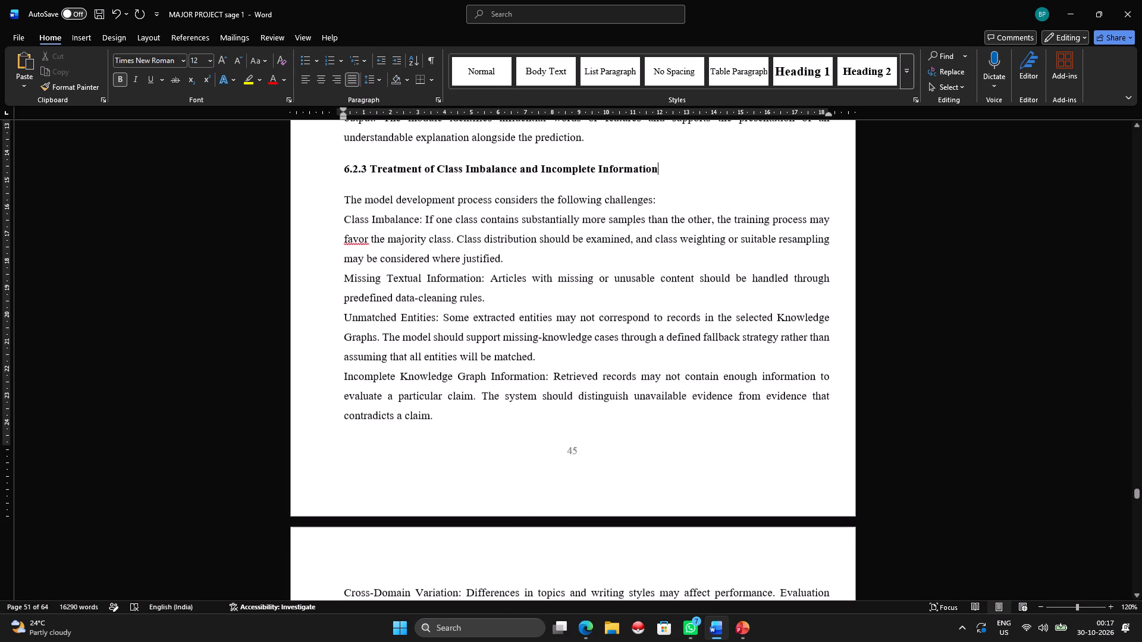
{"action": "scroll", "coordinate": [448, 317], "scroll_direction": "down", "scroll_amount": 8}
{"action": "scroll", "coordinate": [447, 306], "scroll_direction": "up", "scroll_amount": 2}
{"action": "scroll", "coordinate": [447, 306], "scroll_direction": "down", "scroll_amount": 3}
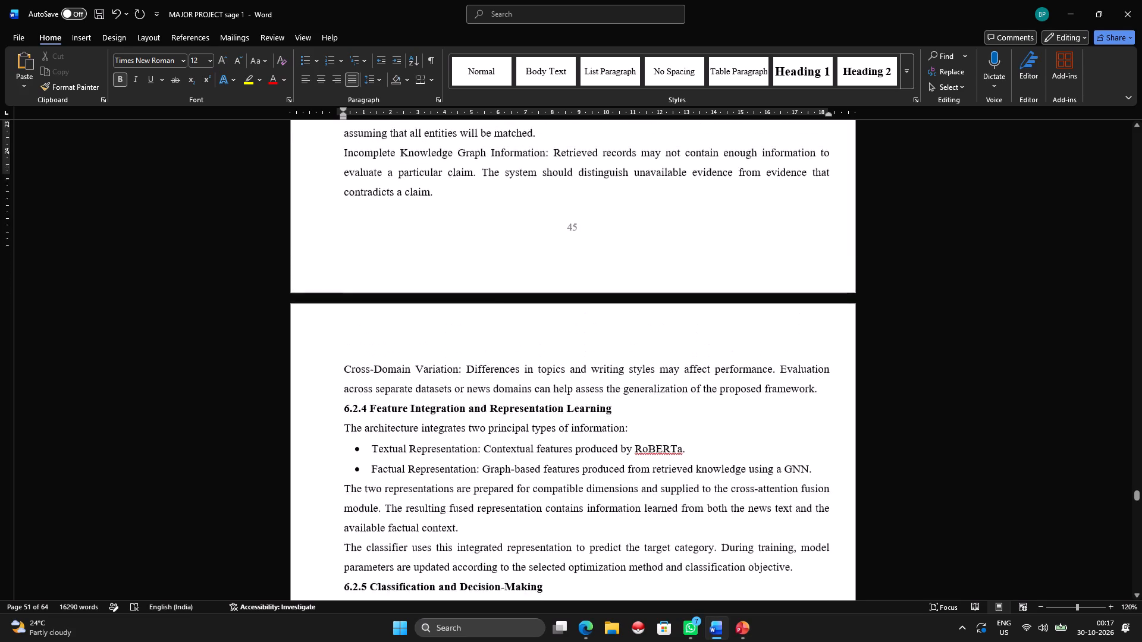
{"action": "scroll", "coordinate": [447, 306], "scroll_direction": "down", "scroll_amount": 4}
{"action": "left_click", "coordinate": [626, 197]}
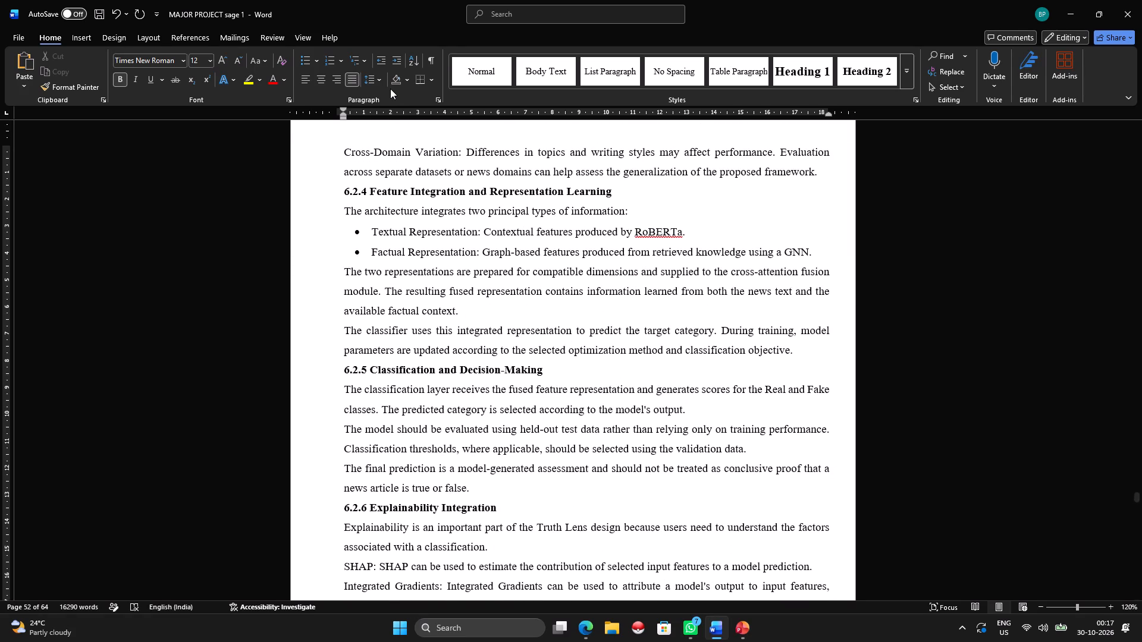
{"action": "left_click", "coordinate": [382, 82]}
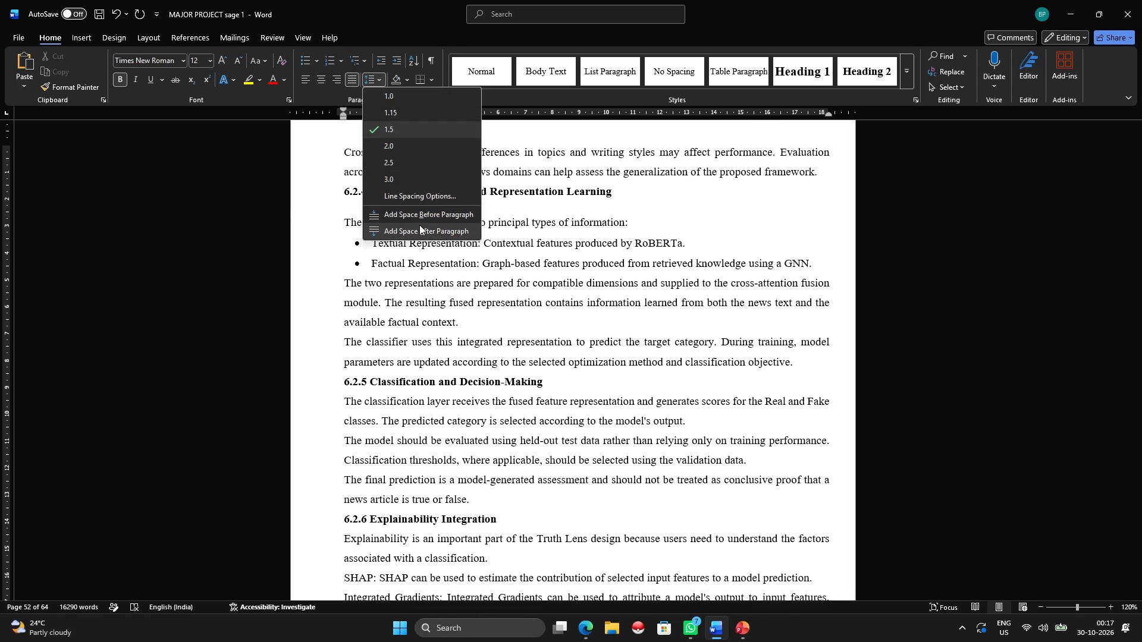
{"action": "left_click", "coordinate": [419, 225]}
{"action": "left_click", "coordinate": [384, 81]}
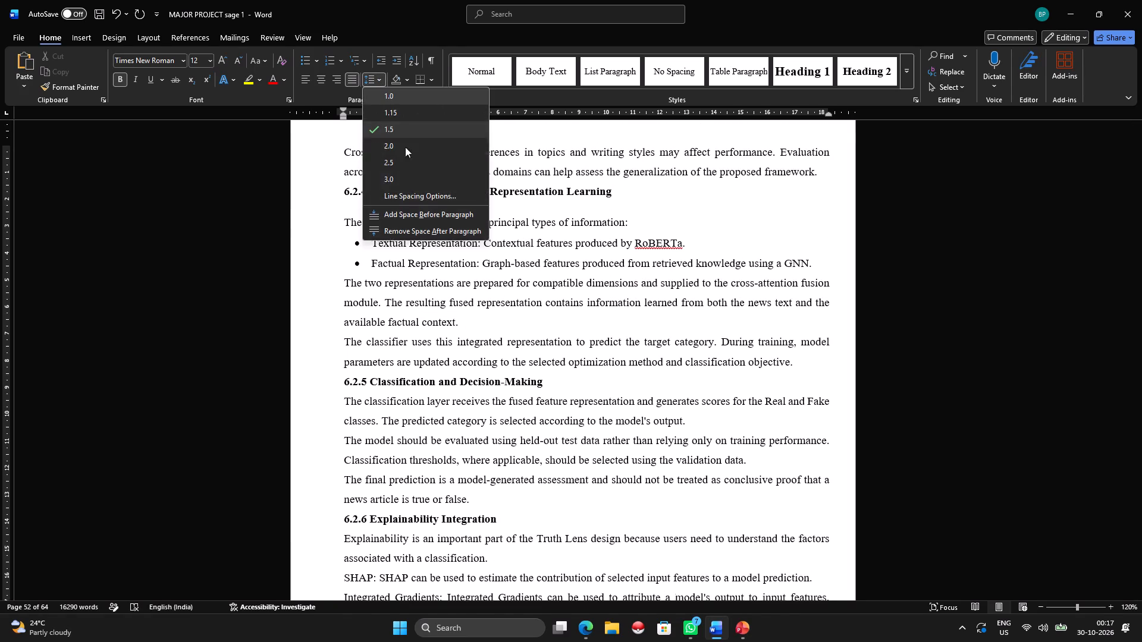
{"action": "left_click", "coordinate": [419, 209]}
Add paragraph space both before and after the heading 6.2.5 Classification and Decision-Making.
{"action": "scroll", "coordinate": [534, 237], "scroll_direction": "down", "scroll_amount": 4}
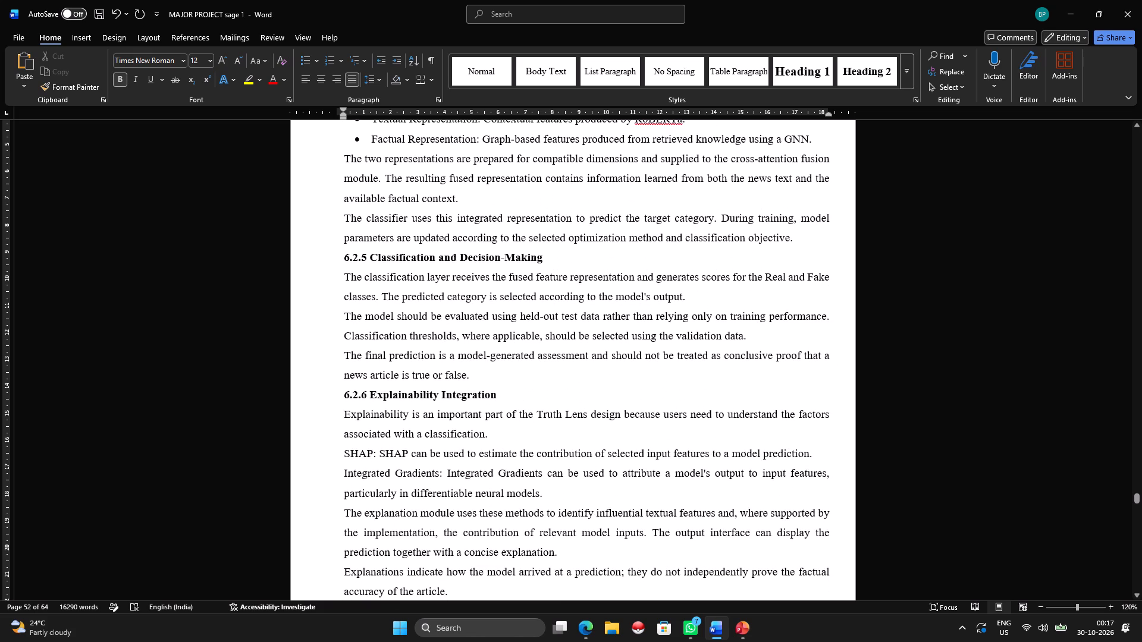
{"action": "left_click", "coordinate": [555, 259]}
{"action": "left_click", "coordinate": [381, 79]}
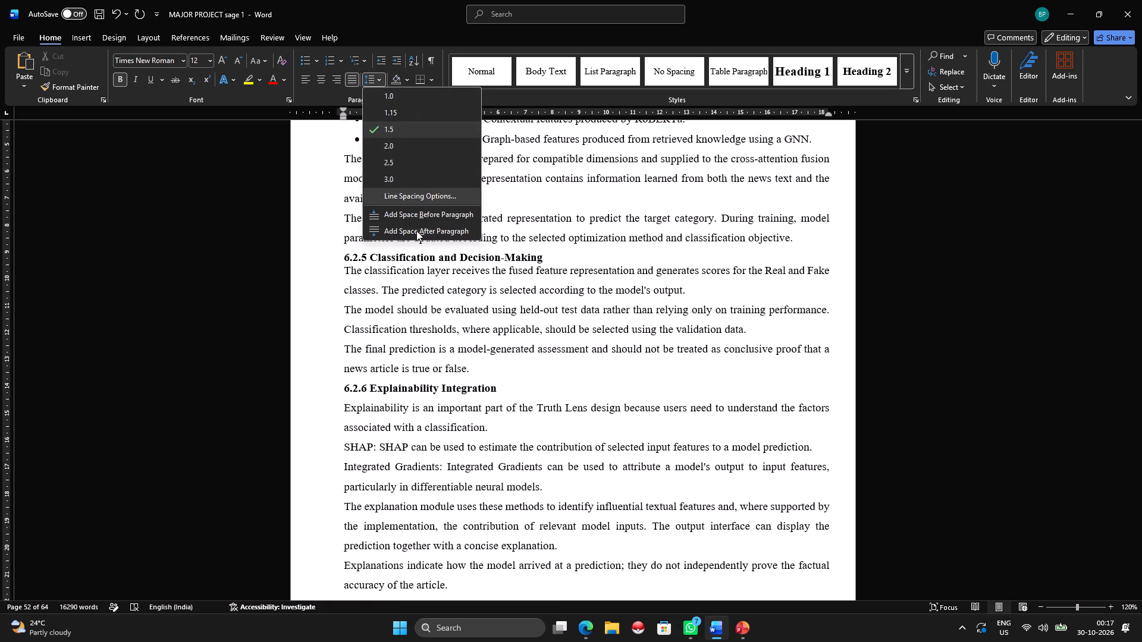
{"action": "left_click", "coordinate": [411, 218]}
{"action": "left_click", "coordinate": [377, 80]}
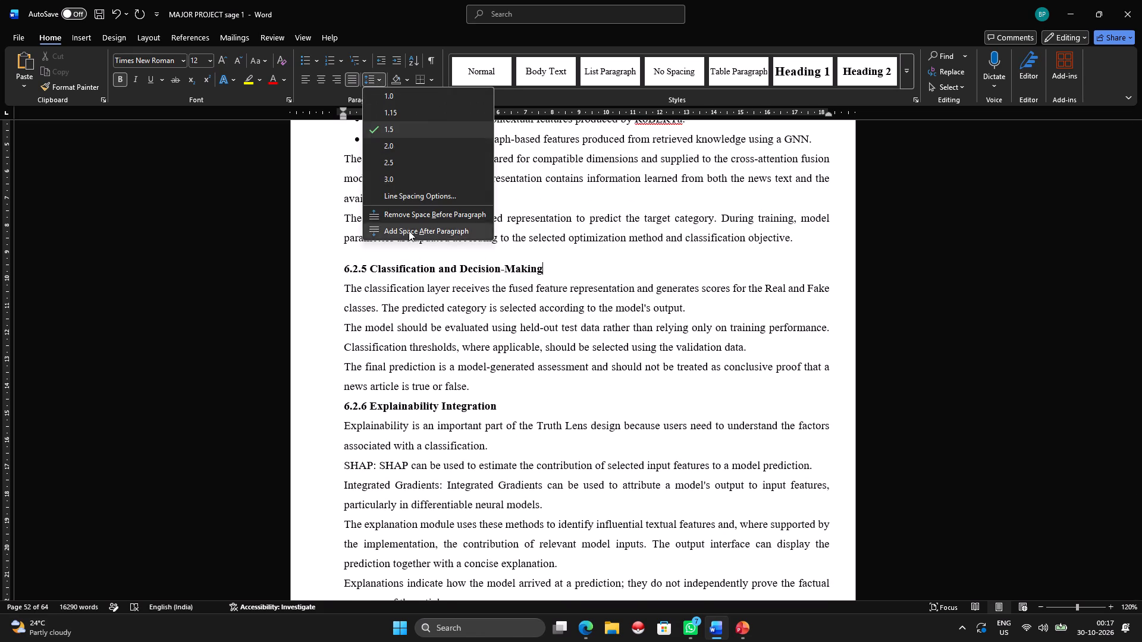
{"action": "left_click", "coordinate": [409, 231]}
Add paragraph space both before and after the heading 6.2.6 Explainability Integration.
{"action": "scroll", "coordinate": [445, 281], "scroll_direction": "down", "scroll_amount": 4}
{"action": "left_click", "coordinate": [509, 286]}
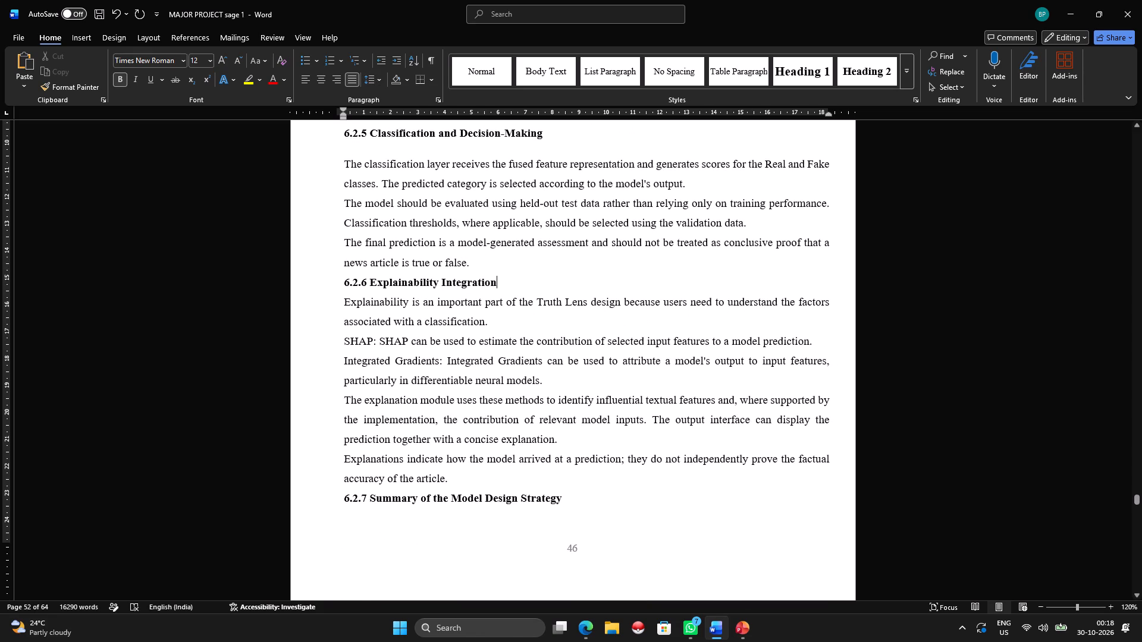
{"action": "scroll", "coordinate": [459, 286], "scroll_direction": "up", "scroll_amount": 9}
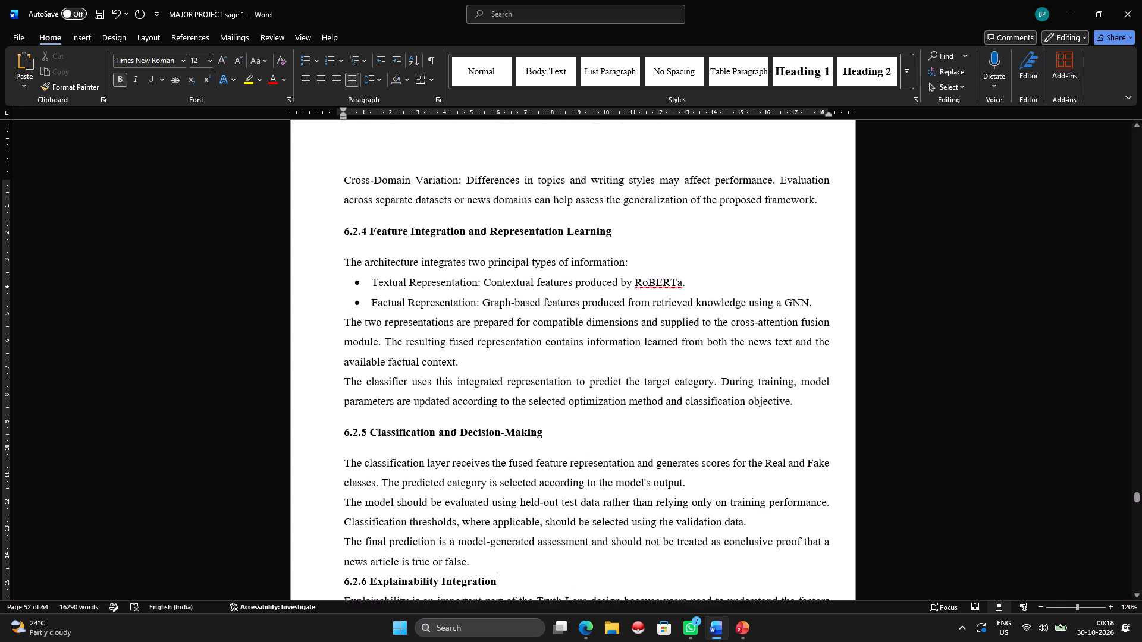
{"action": "left_click", "coordinate": [379, 78]}
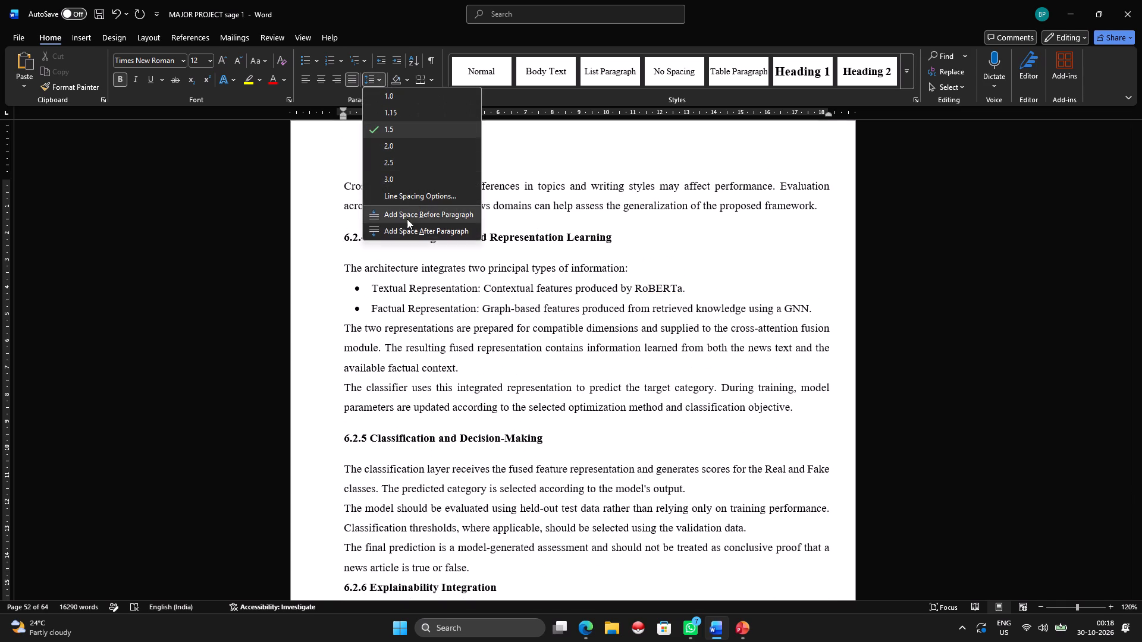
{"action": "left_click", "coordinate": [407, 220]}
{"action": "left_click", "coordinate": [379, 81]}
{"action": "left_click", "coordinate": [425, 231]}
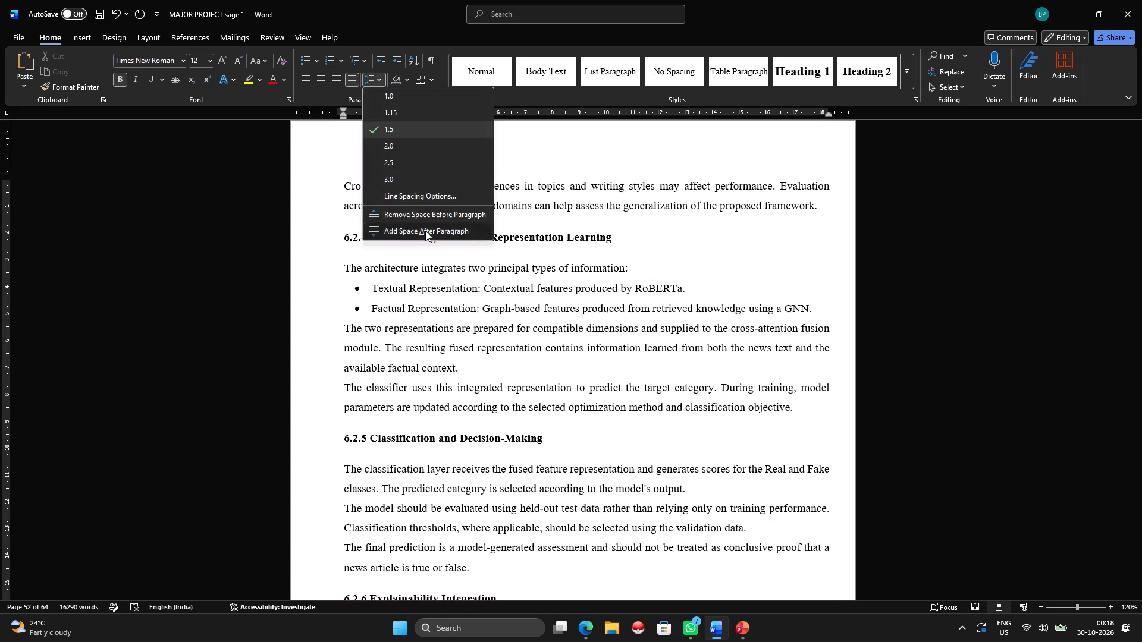
Insert an empty line after the last paragraph of section 6.2.6 so heading 6.2.7 moves to the following page.
{"action": "scroll", "coordinate": [425, 249], "scroll_direction": "down", "scroll_amount": 14}
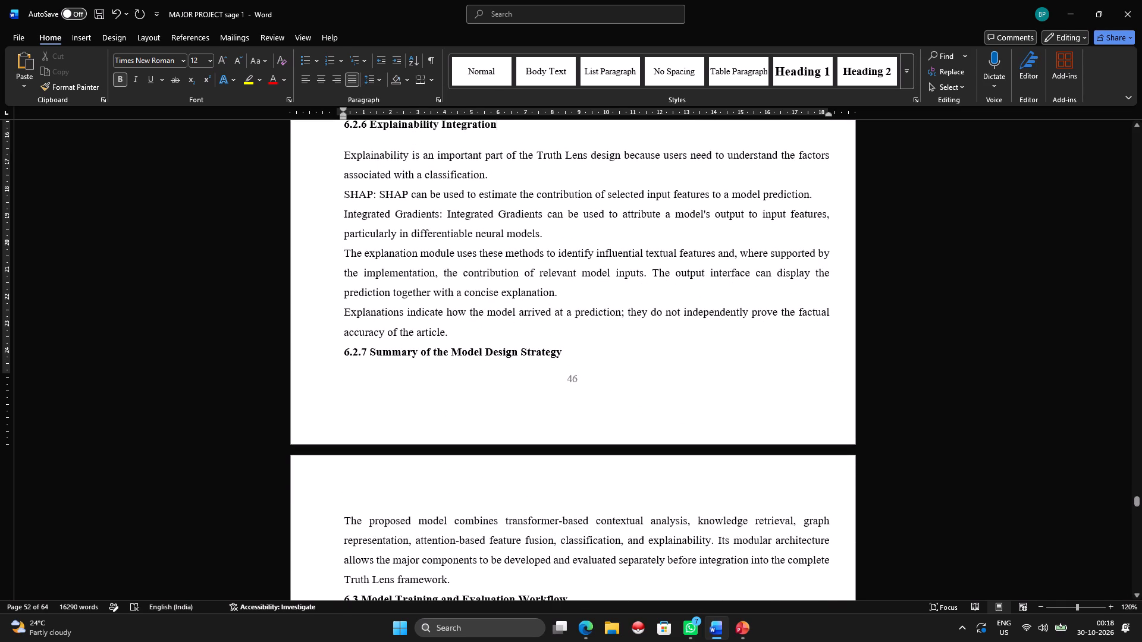
{"action": "left_click", "coordinate": [519, 325]}
{"action": "key", "text": "Return"}
{"action": "scroll", "coordinate": [522, 319], "scroll_direction": "down", "scroll_amount": 5}
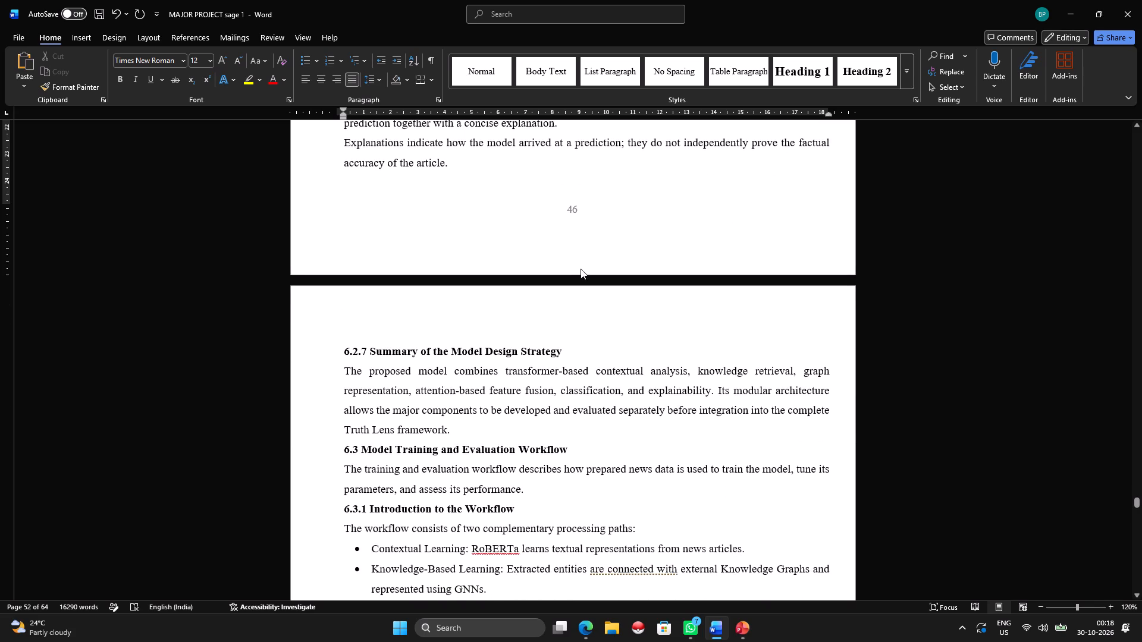
Add paragraph space after the heading 6.2.7 Summary of the Model Design Strategy.
{"action": "left_click", "coordinate": [583, 353]}
{"action": "left_click", "coordinate": [379, 80]}
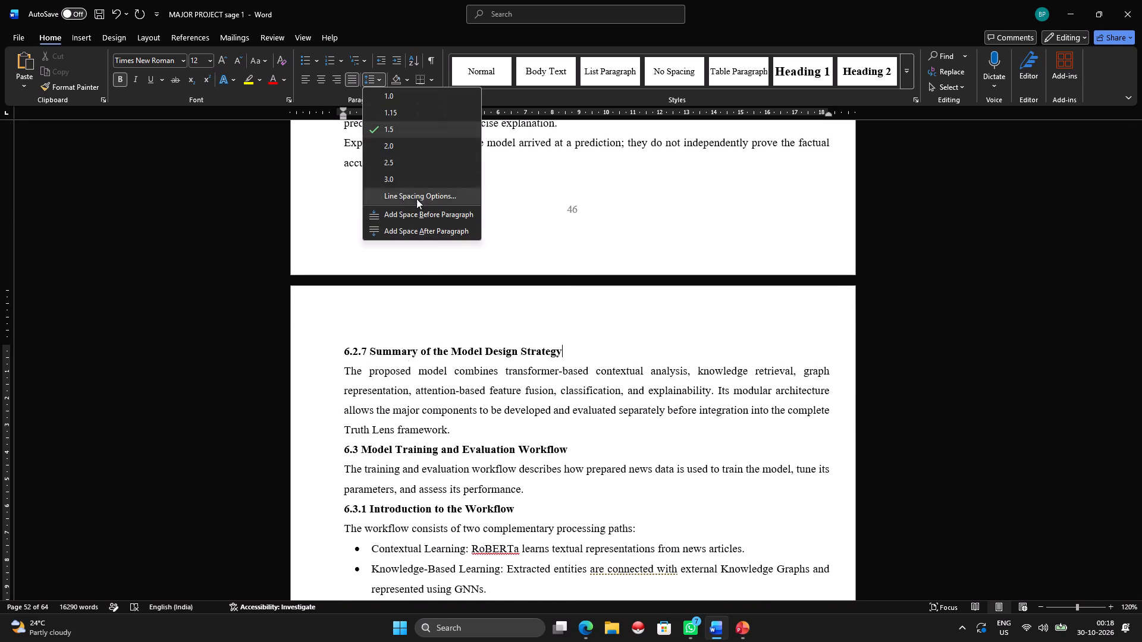
{"action": "left_click", "coordinate": [426, 234]}
Increase the font size of the heading 6.3 Model Training and Evaluation Workflow to 14.
{"action": "scroll", "coordinate": [467, 279], "scroll_direction": "down", "scroll_amount": 5}
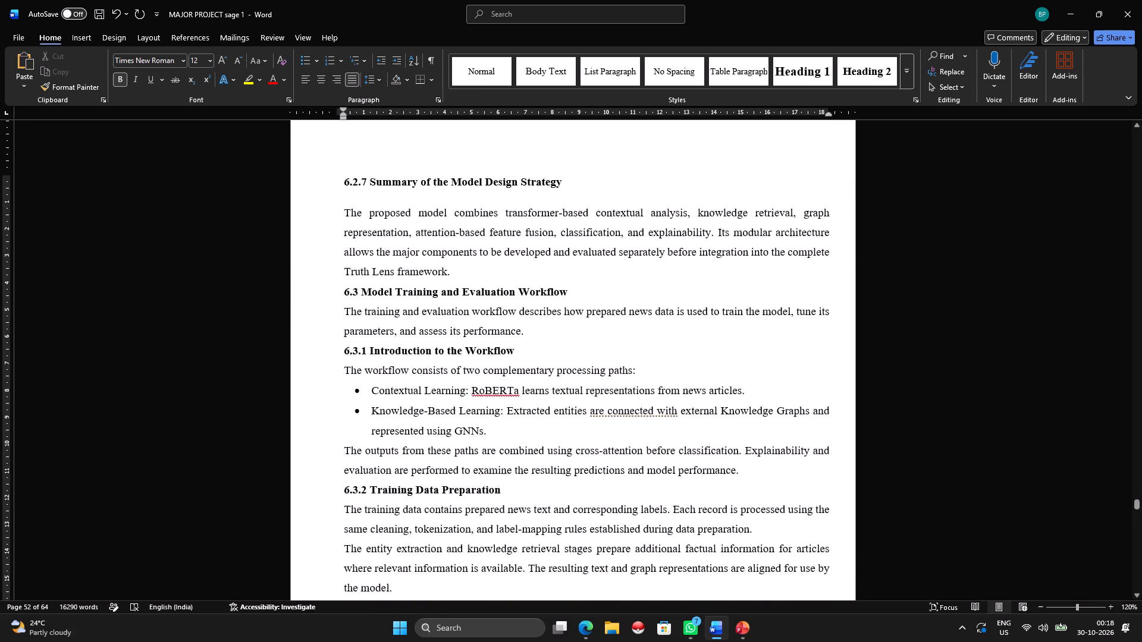
{"action": "scroll", "coordinate": [469, 270], "scroll_direction": "down", "scroll_amount": 3}
{"action": "scroll", "coordinate": [470, 266], "scroll_direction": "up", "scroll_amount": 2}
{"action": "left_click", "coordinate": [573, 258]}
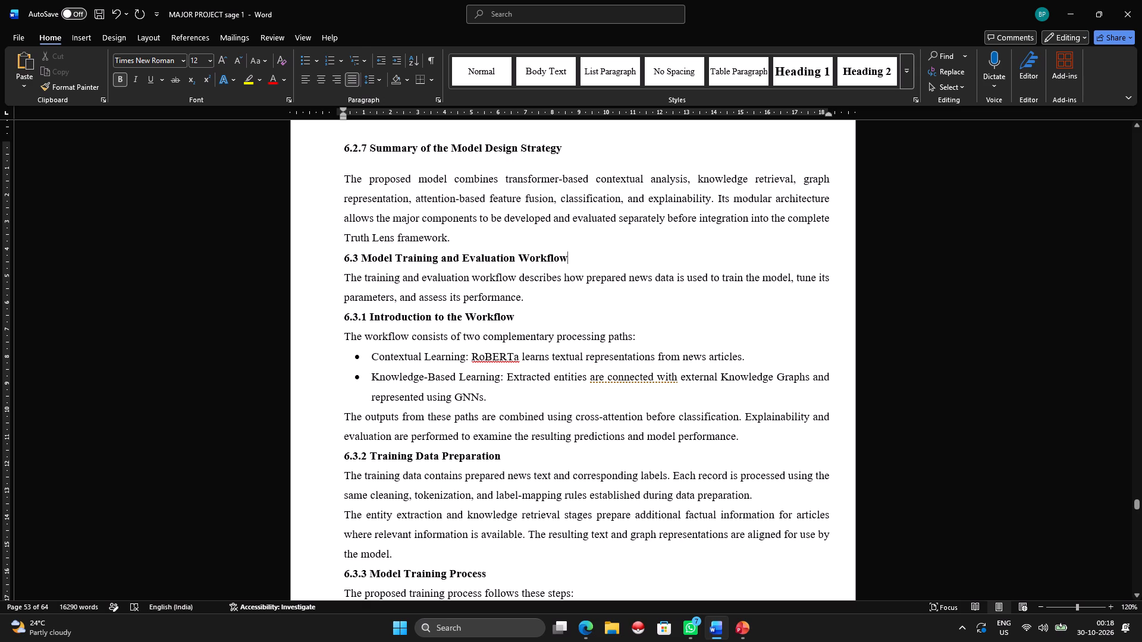
{"action": "left_click_drag", "start_coordinate": [573, 262], "coordinate": [320, 253]}
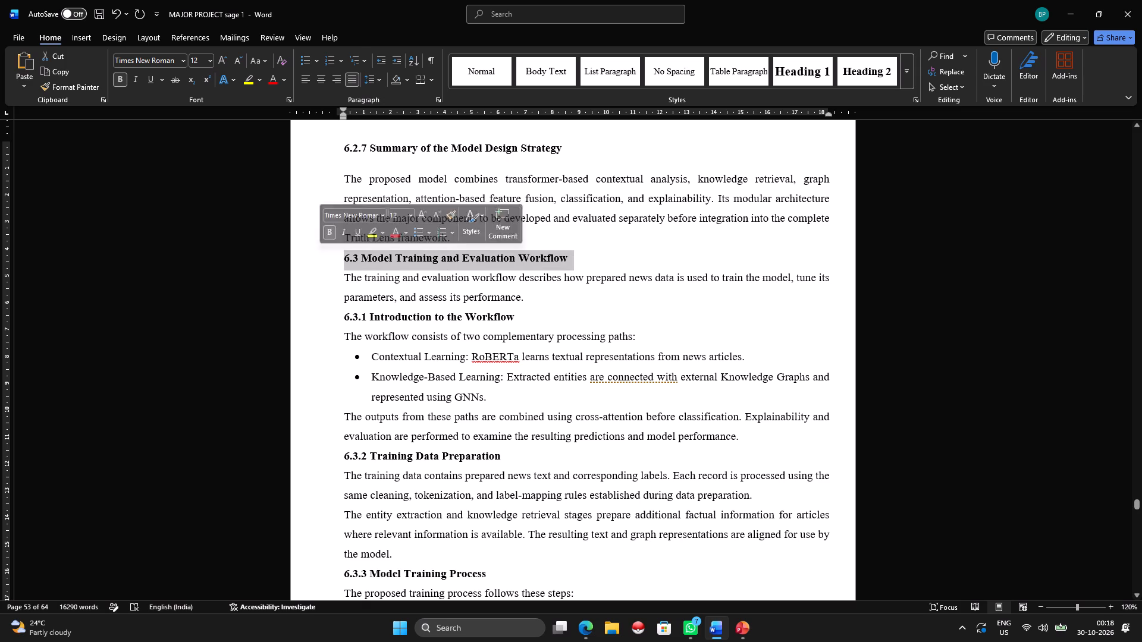
{"action": "left_click", "coordinate": [219, 57]}
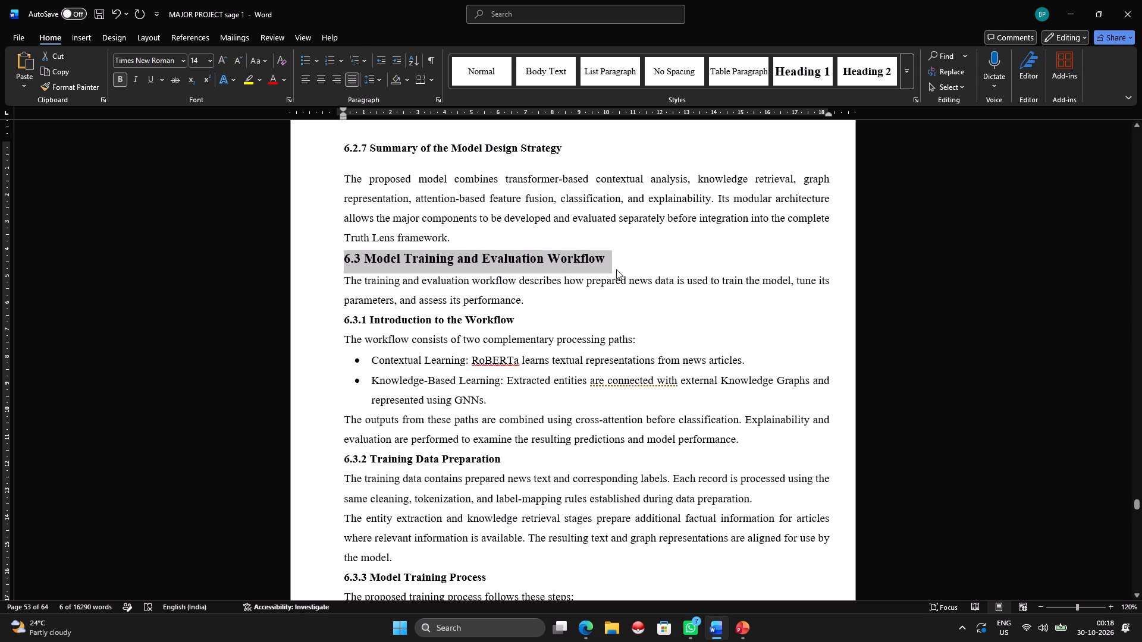
{"action": "left_click", "coordinate": [612, 263]}
Review the heading sizes, spacing and page breaks from section 6.2.5 through the start of section 6.4.
{"action": "scroll", "coordinate": [484, 307], "scroll_direction": "down", "scroll_amount": 2}
{"action": "scroll", "coordinate": [537, 247], "scroll_direction": "down", "scroll_amount": 2}
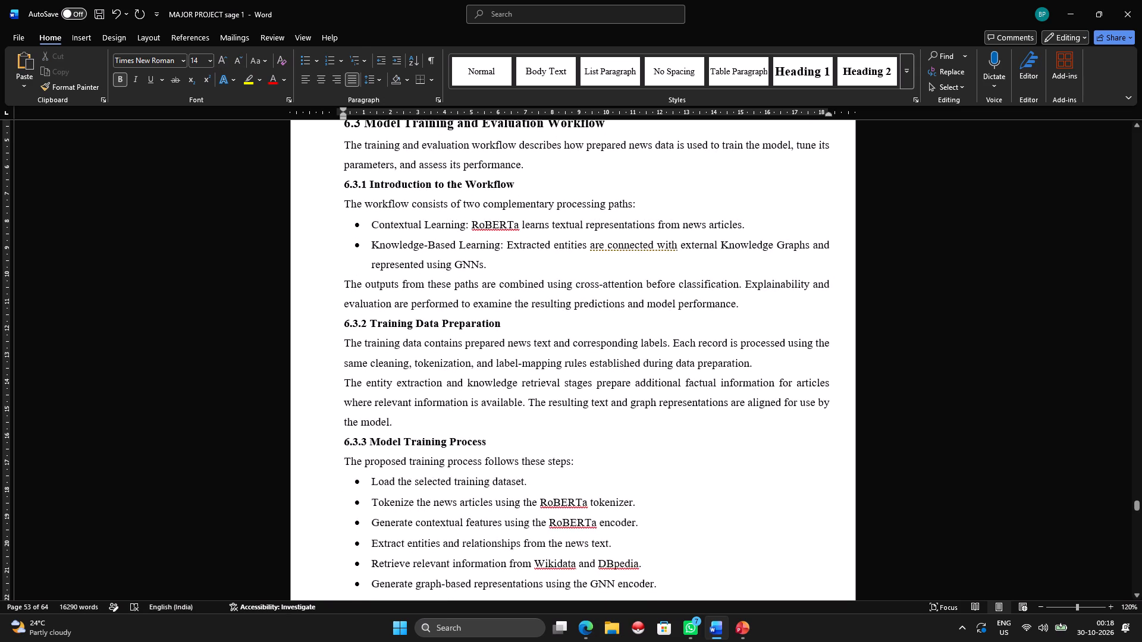
{"action": "scroll", "coordinate": [517, 260], "scroll_direction": "up", "scroll_amount": 1}
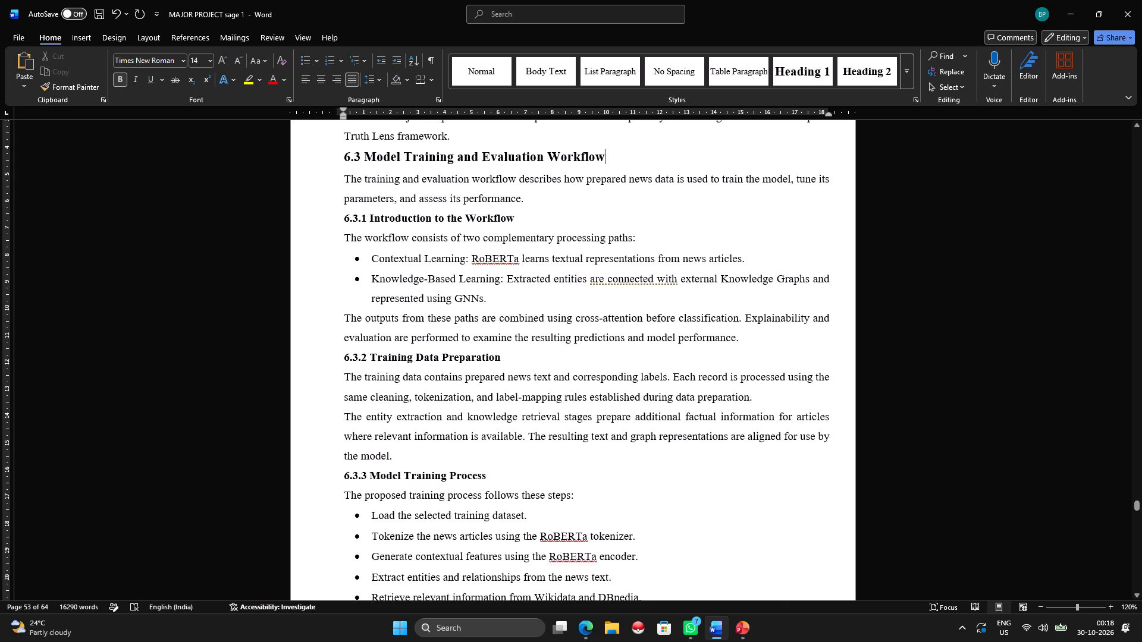
{"action": "scroll", "coordinate": [522, 224], "scroll_direction": "up", "scroll_amount": 20}
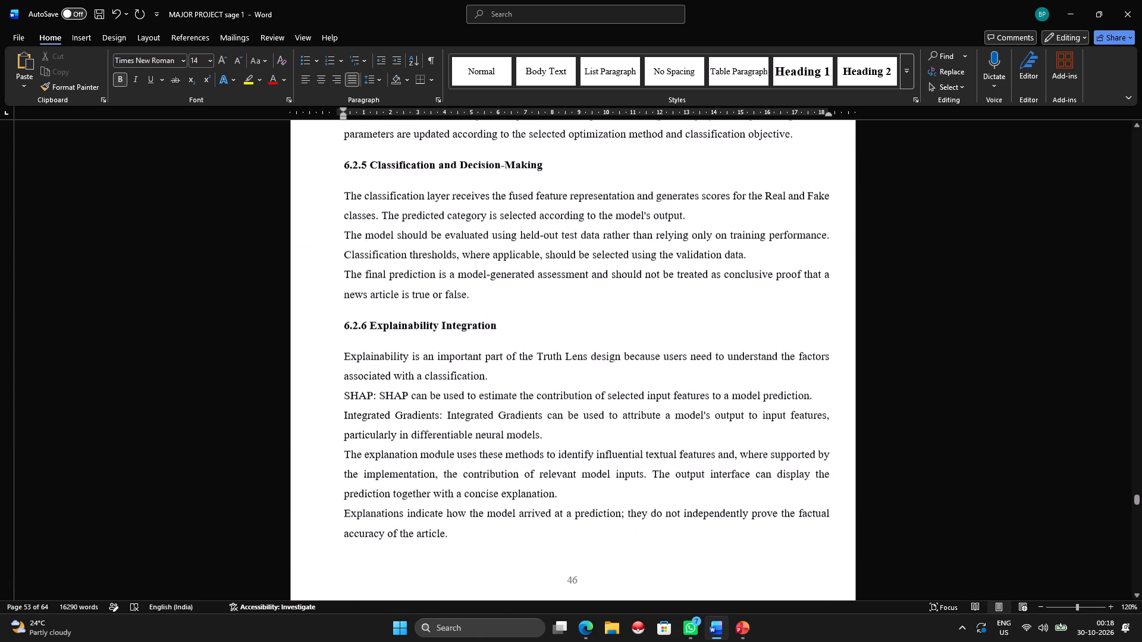
{"action": "scroll", "coordinate": [523, 224], "scroll_direction": "down", "scroll_amount": 1}
{"action": "scroll", "coordinate": [484, 270], "scroll_direction": "down", "scroll_amount": 10}
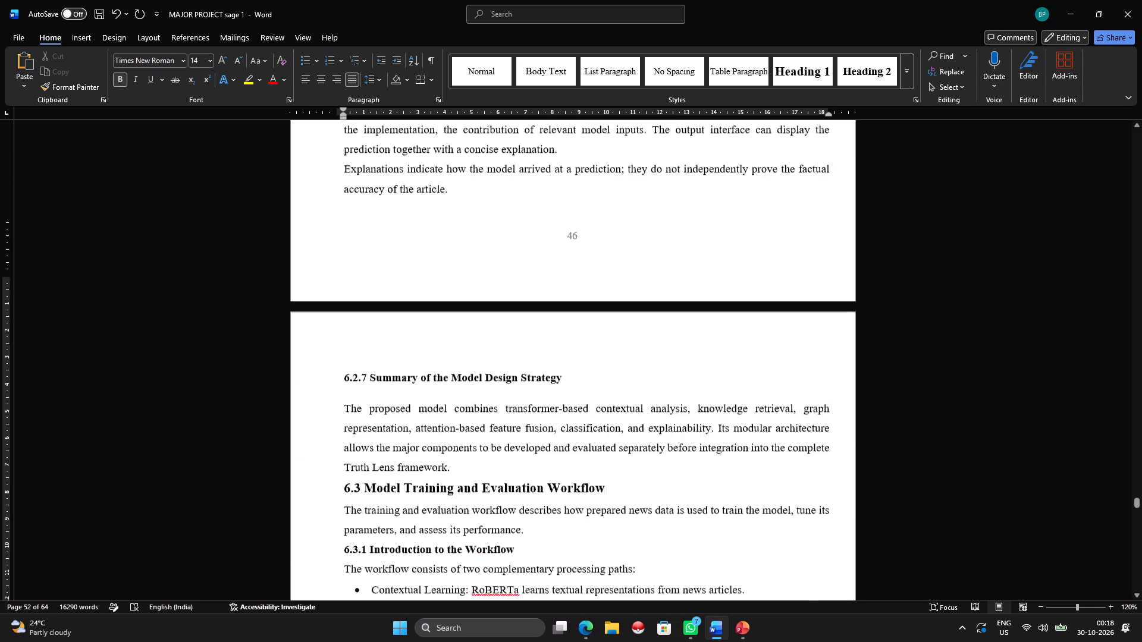
{"action": "scroll", "coordinate": [486, 253], "scroll_direction": "down", "scroll_amount": 10}
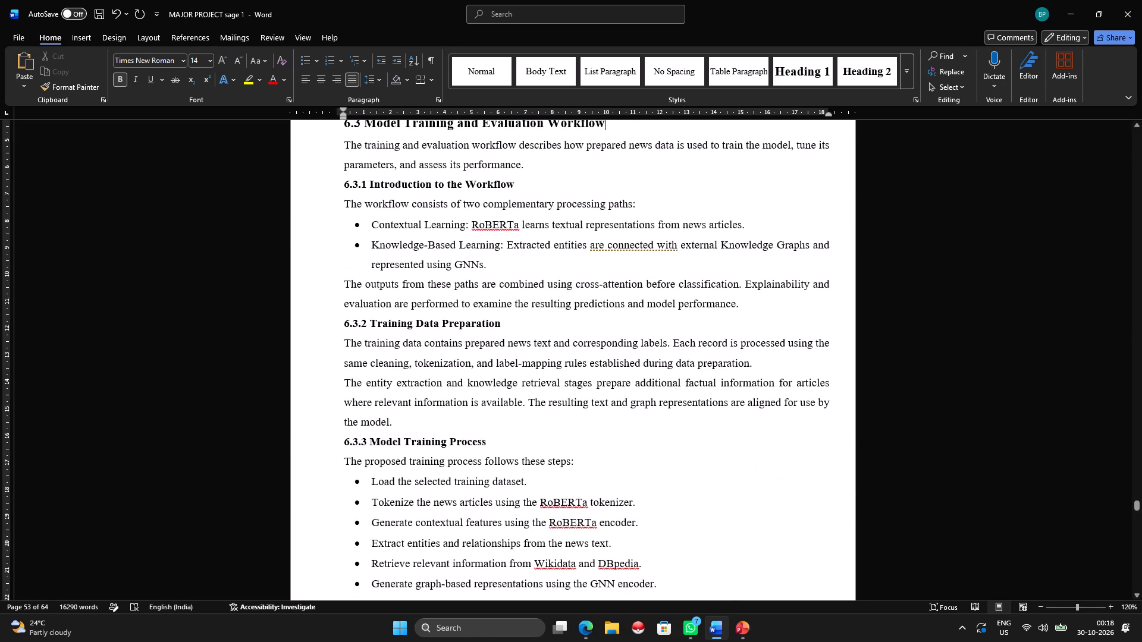
{"action": "scroll", "coordinate": [490, 250], "scroll_direction": "down", "scroll_amount": 18}
{"action": "scroll", "coordinate": [491, 246], "scroll_direction": "up", "scroll_amount": 1}
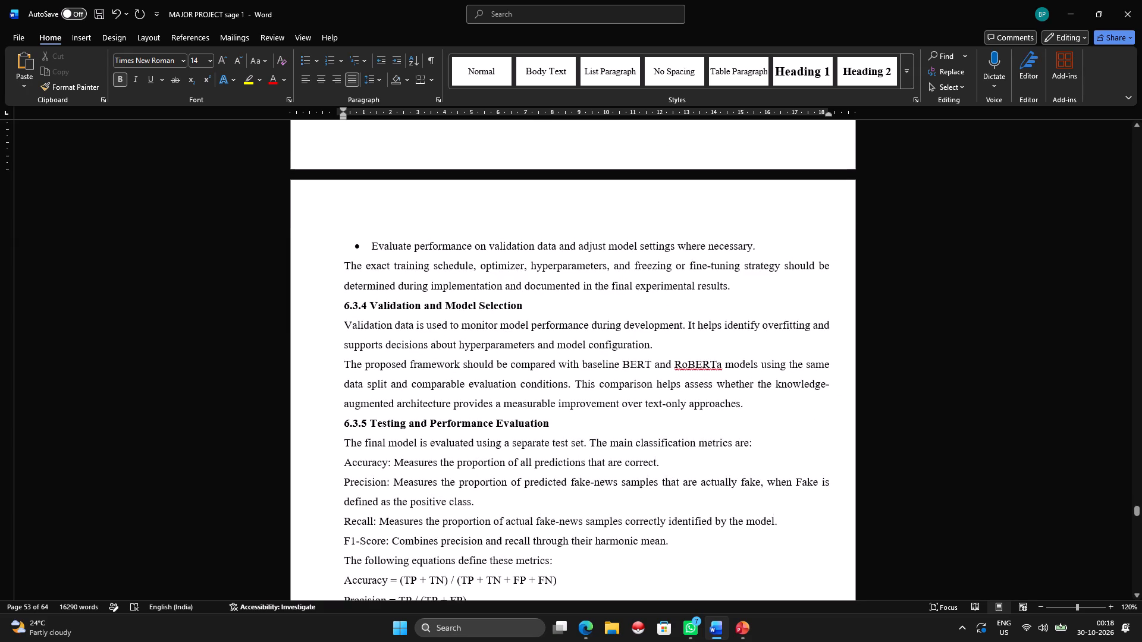
{"action": "scroll", "coordinate": [461, 243], "scroll_direction": "down", "scroll_amount": 8}
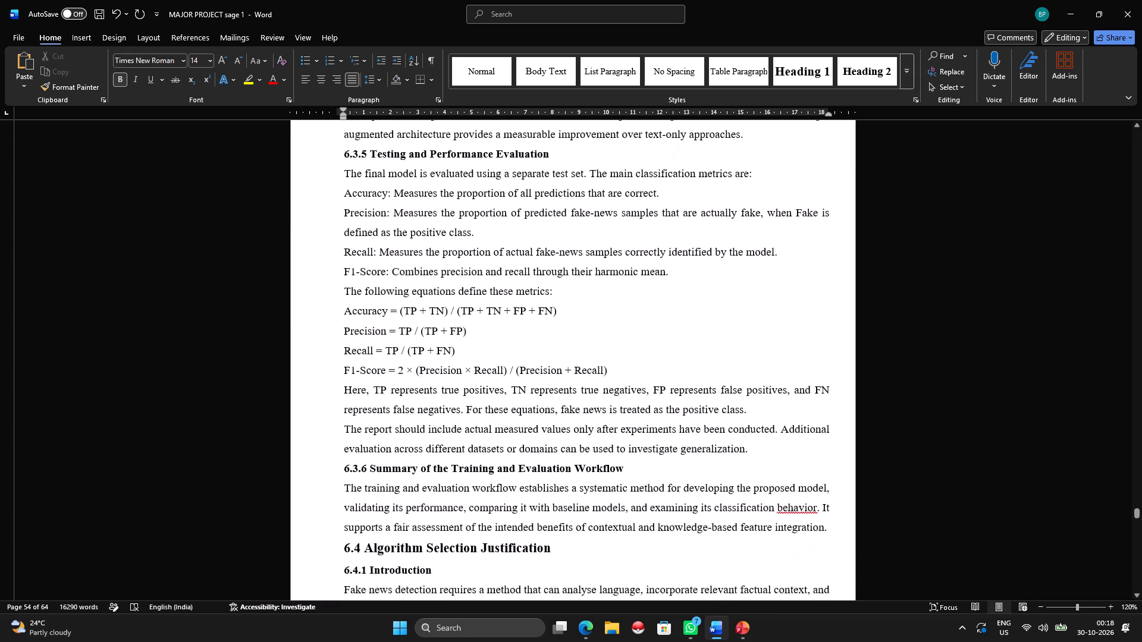
{"action": "scroll", "coordinate": [459, 244], "scroll_direction": "down", "scroll_amount": 9}
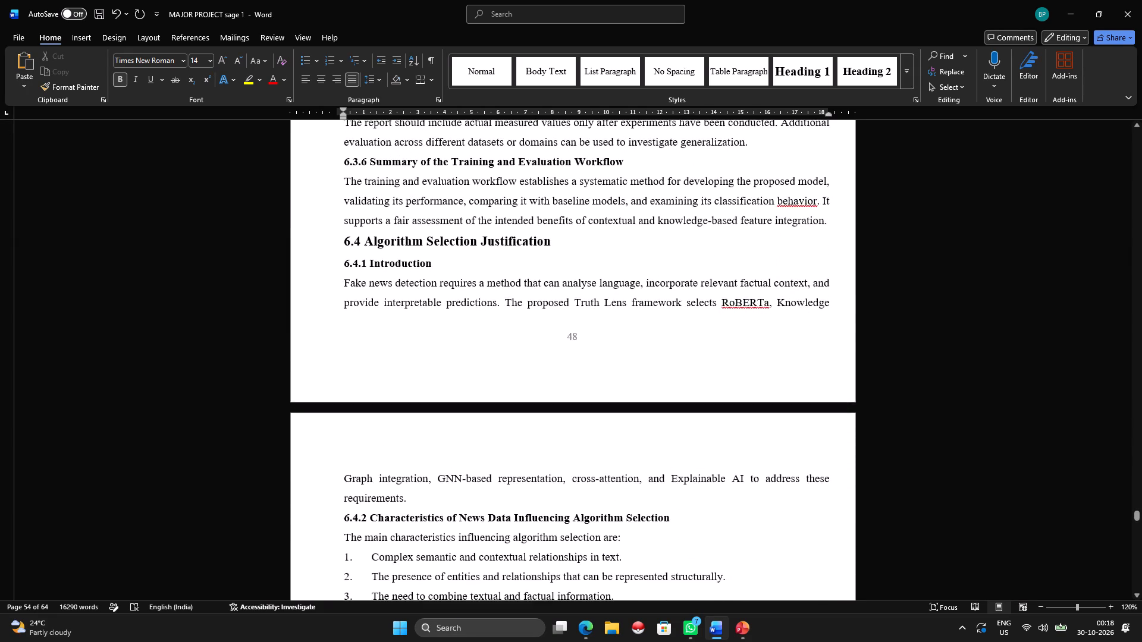
Delete the blank lines between the numbered list in section 6.4.2 and the heading 6.4.3 Justification for RoBERTa.
{"action": "scroll", "coordinate": [450, 275], "scroll_direction": "down", "scroll_amount": 15}
{"action": "scroll", "coordinate": [406, 275], "scroll_direction": "up", "scroll_amount": 2}
{"action": "left_click", "coordinate": [380, 273]}
{"action": "key", "text": "BackSpace"}
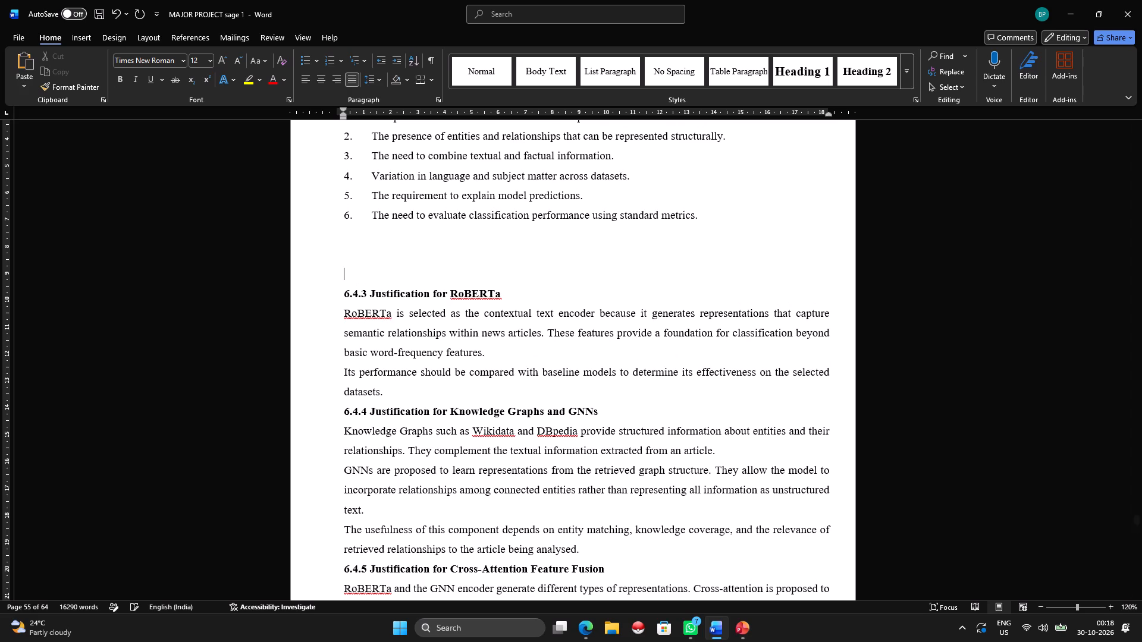
{"action": "key", "text": "BackSpace"}
{"action": "key", "text": "BackSpace"}
{"action": "key", "text": "BackSpace"}
{"action": "key", "text": "BackSpace"}
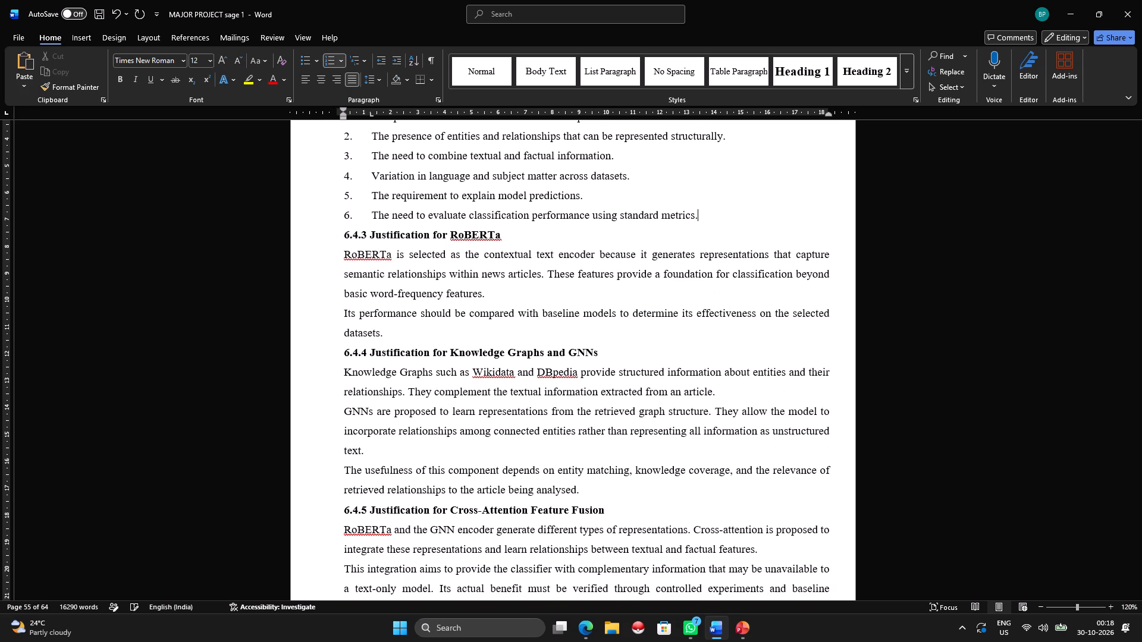
Delete the blank lines above the heading 6.5.5 Knowledge Representation and Feature Fusion Layer.
{"action": "scroll", "coordinate": [464, 341], "scroll_direction": "down", "scroll_amount": 1}
{"action": "scroll", "coordinate": [357, 328], "scroll_direction": "down", "scroll_amount": 2}
{"action": "scroll", "coordinate": [394, 294], "scroll_direction": "down", "scroll_amount": 3}
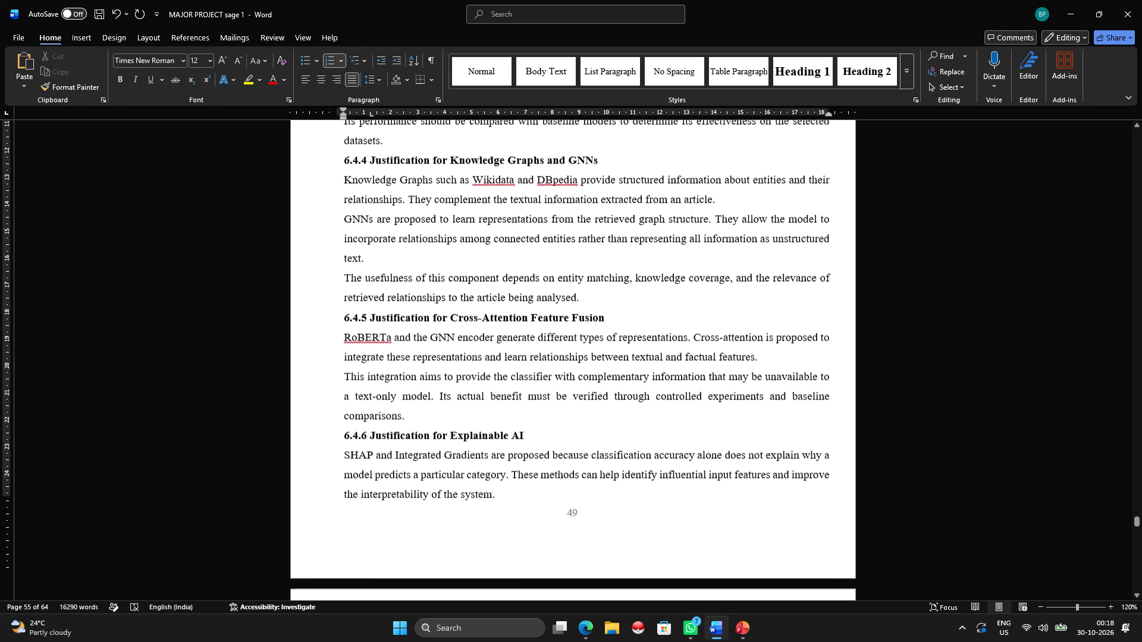
{"action": "scroll", "coordinate": [396, 293], "scroll_direction": "down", "scroll_amount": 18}
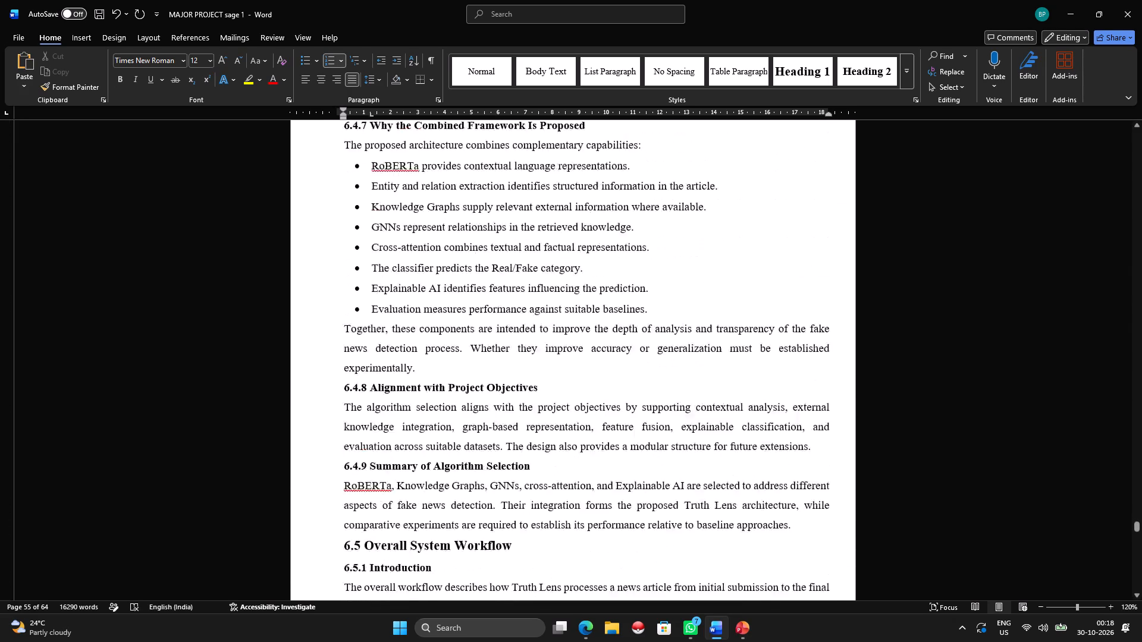
{"action": "scroll", "coordinate": [426, 298], "scroll_direction": "down", "scroll_amount": 19}
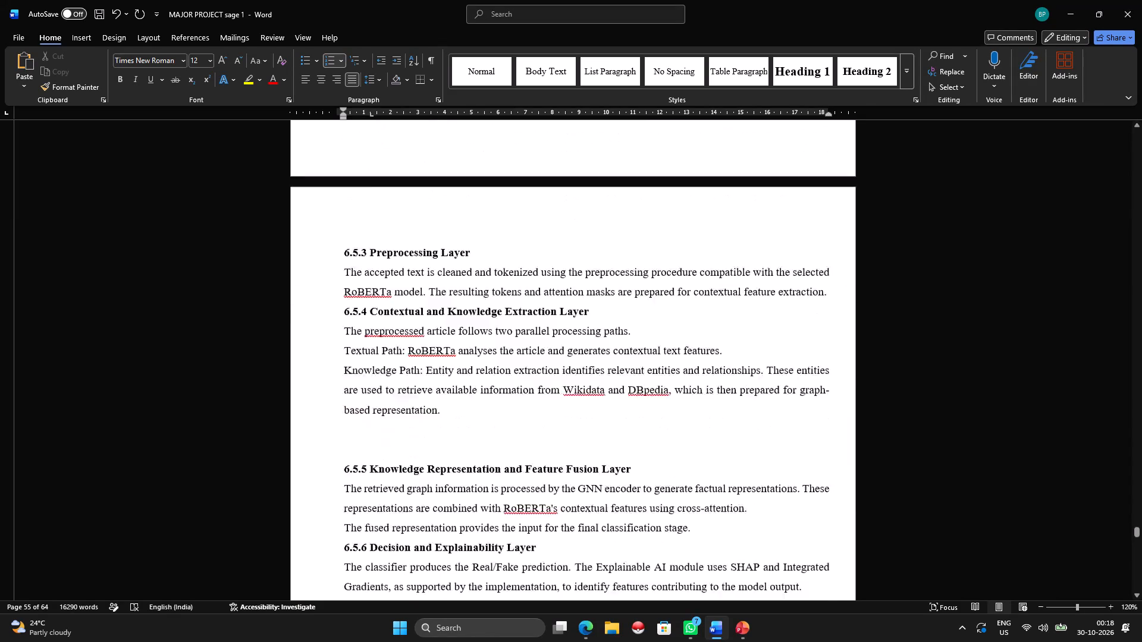
{"action": "scroll", "coordinate": [435, 314], "scroll_direction": "down", "scroll_amount": 4}
{"action": "left_click", "coordinate": [398, 259]}
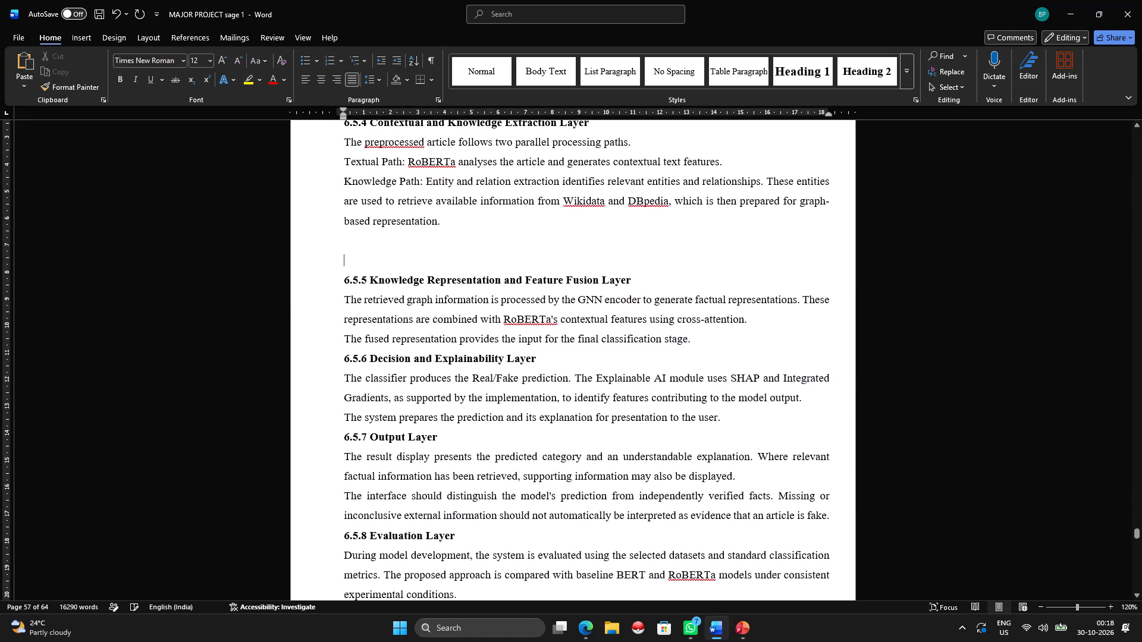
{"action": "key", "text": "BackSpace"}
{"action": "key", "text": "BackSpace"}
{"action": "key", "text": "BackSpace"}
Review the page flow and formatting from section 6.5.5 through the conclusion, future scope and references to the report's last page.
{"action": "scroll", "coordinate": [409, 262], "scroll_direction": "down", "scroll_amount": 4}
{"action": "scroll", "coordinate": [498, 341], "scroll_direction": "down", "scroll_amount": 2}
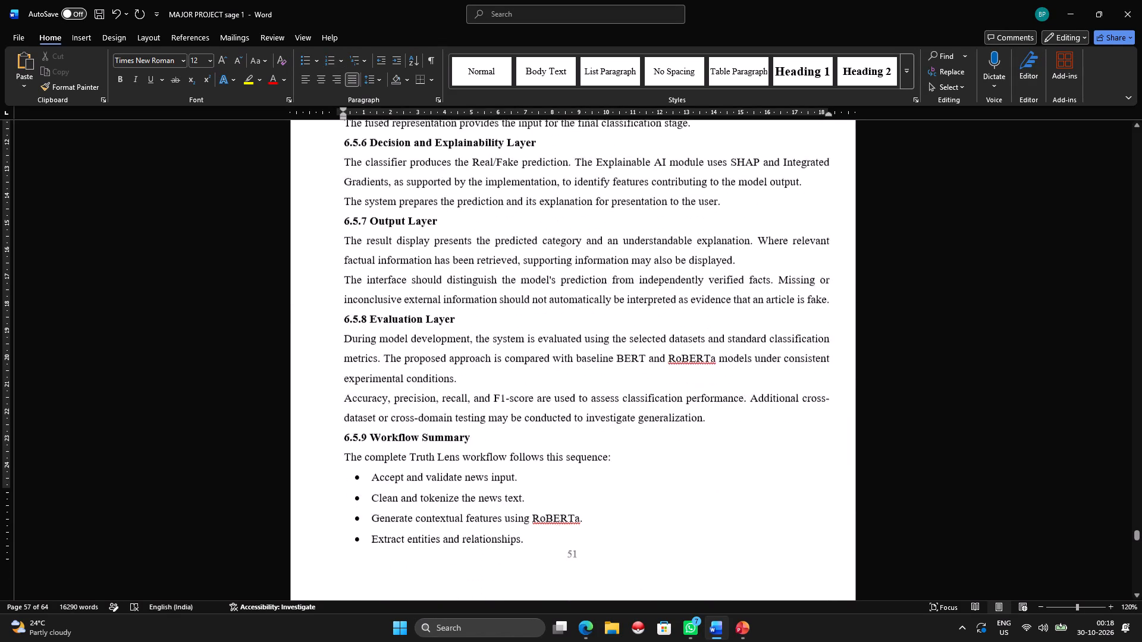
{"action": "scroll", "coordinate": [495, 354], "scroll_direction": "down", "scroll_amount": 20}
{"action": "scroll", "coordinate": [495, 354], "scroll_direction": "down", "scroll_amount": 7}
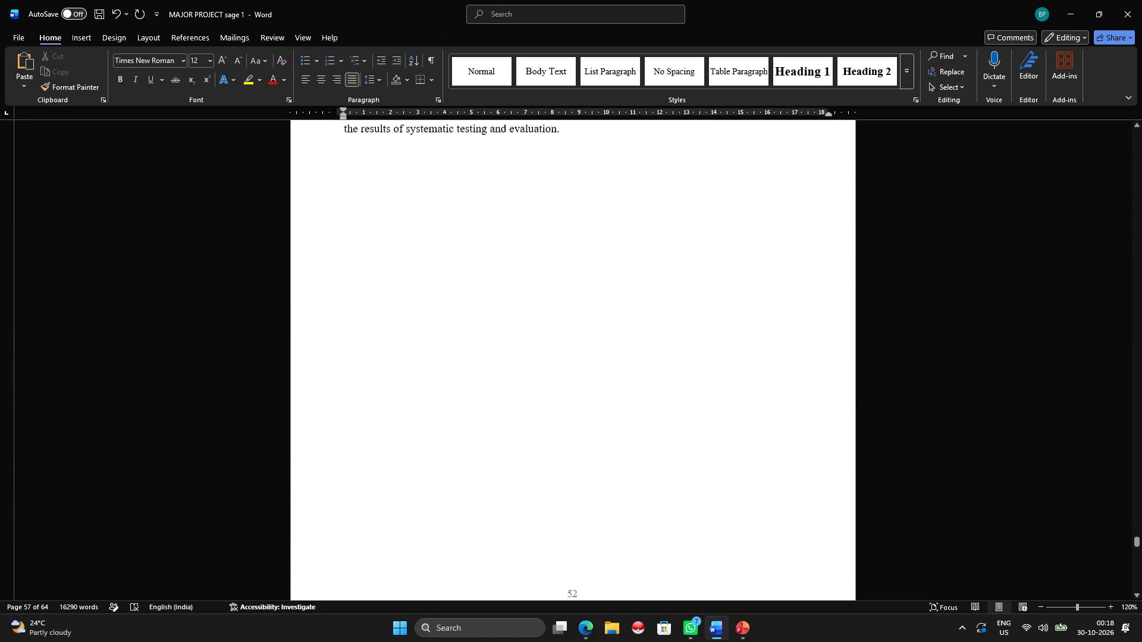
{"action": "scroll", "coordinate": [414, 344], "scroll_direction": "down", "scroll_amount": 14}
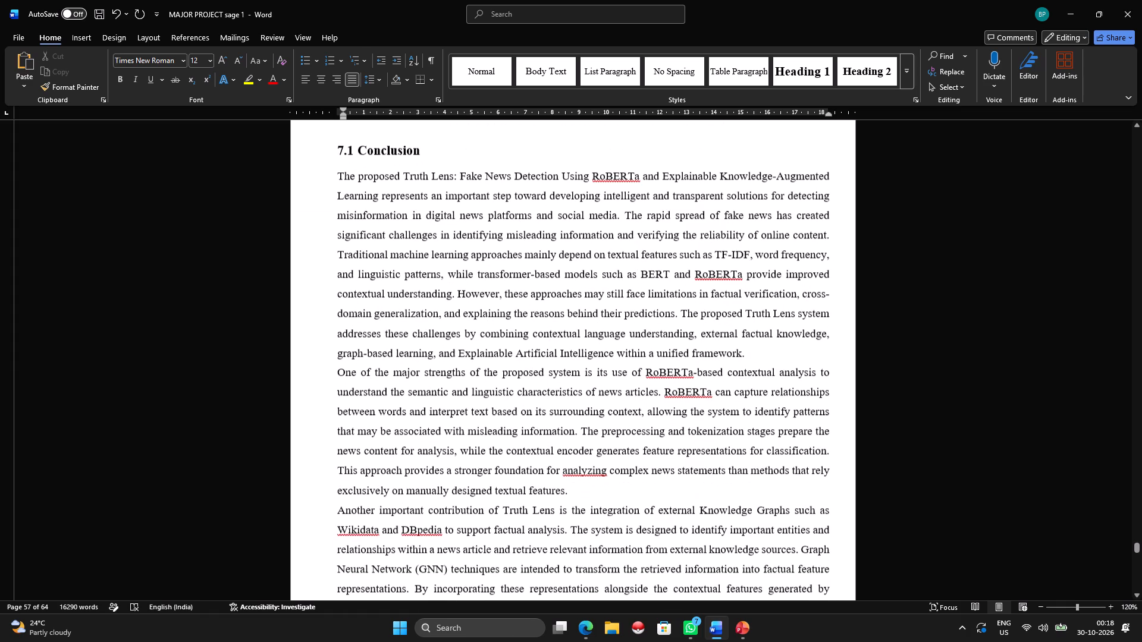
{"action": "scroll", "coordinate": [413, 344], "scroll_direction": "down", "scroll_amount": 20}
{"action": "scroll", "coordinate": [412, 346], "scroll_direction": "down", "scroll_amount": 5}
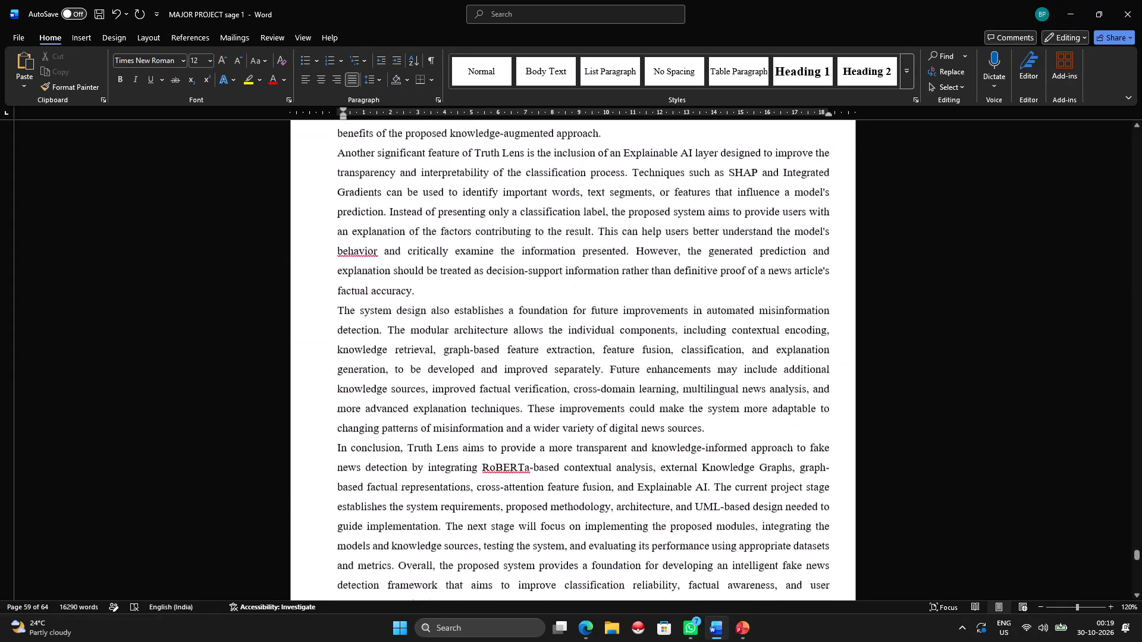
{"action": "scroll", "coordinate": [412, 349], "scroll_direction": "down", "scroll_amount": 18}
{"action": "scroll", "coordinate": [412, 358], "scroll_direction": "down", "scroll_amount": 5}
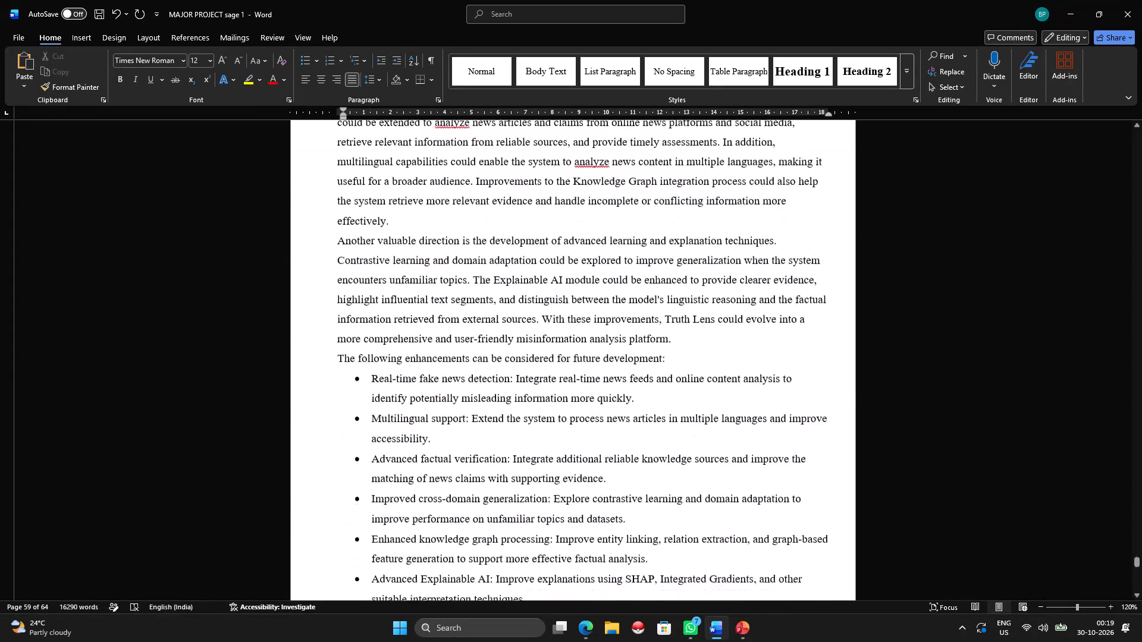
{"action": "scroll", "coordinate": [413, 358], "scroll_direction": "down", "scroll_amount": 18}
{"action": "scroll", "coordinate": [415, 361], "scroll_direction": "down", "scroll_amount": 16}
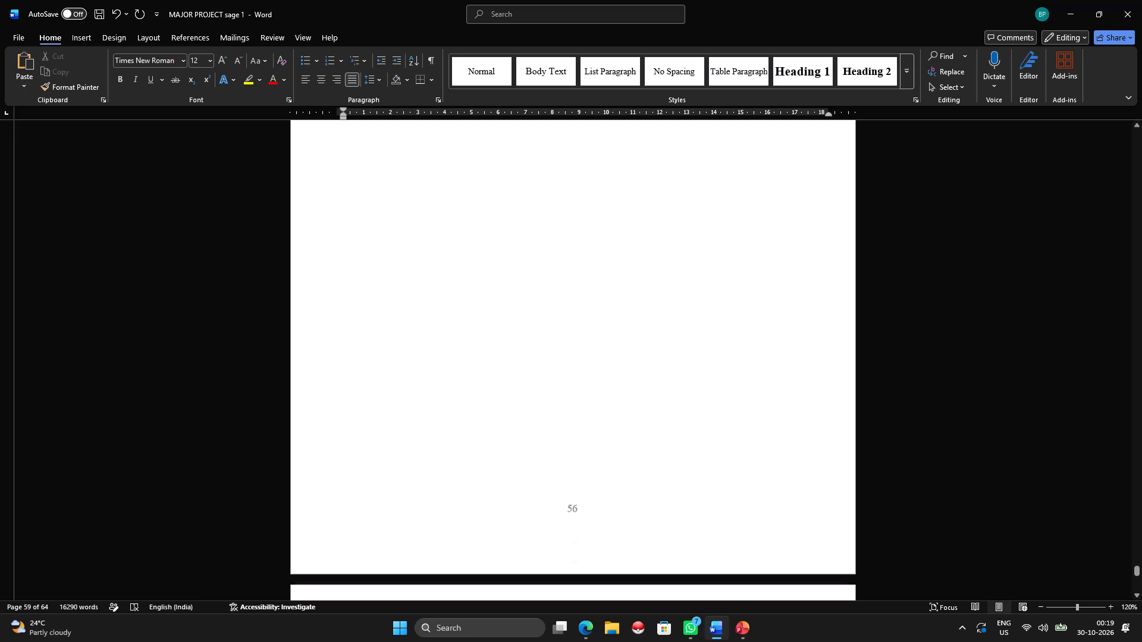
{"action": "scroll", "coordinate": [416, 364], "scroll_direction": "down", "scroll_amount": 11}
{"action": "scroll", "coordinate": [419, 360], "scroll_direction": "down", "scroll_amount": 20}
{"action": "scroll", "coordinate": [419, 360], "scroll_direction": "down", "scroll_amount": 9}
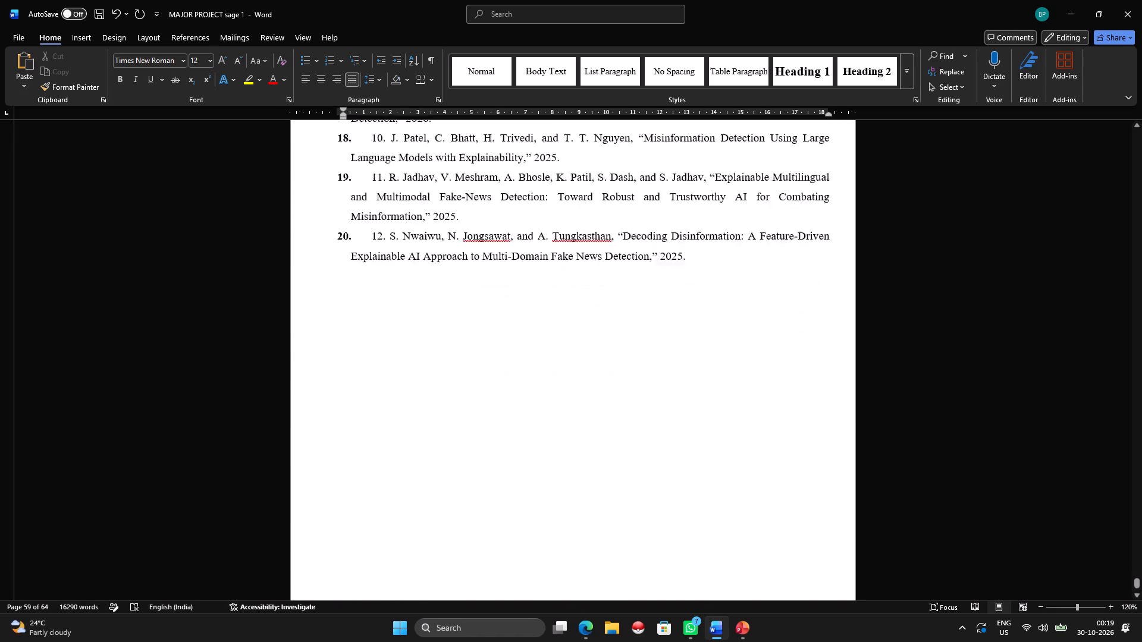
{"action": "scroll", "coordinate": [515, 376], "scroll_direction": "down", "scroll_amount": 15}
{"action": "scroll", "coordinate": [861, 464], "scroll_direction": "down", "scroll_amount": 6}
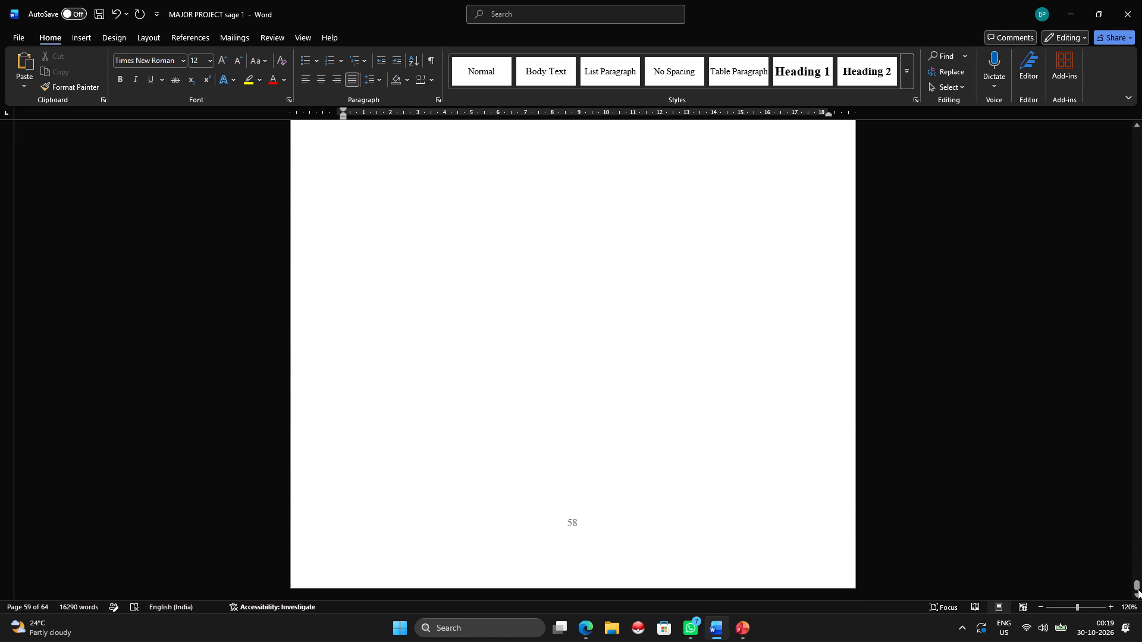
Review the front matter from the declaration through the contents, abstract and list of figures to the list of tables.
{"action": "left_click_drag", "start_coordinate": [1137, 588], "coordinate": [1136, 109]}
{"action": "scroll", "coordinate": [646, 379], "scroll_direction": "down", "scroll_amount": 6}
{"action": "scroll", "coordinate": [630, 390], "scroll_direction": "down", "scroll_amount": 20}
{"action": "scroll", "coordinate": [630, 390], "scroll_direction": "down", "scroll_amount": 15}
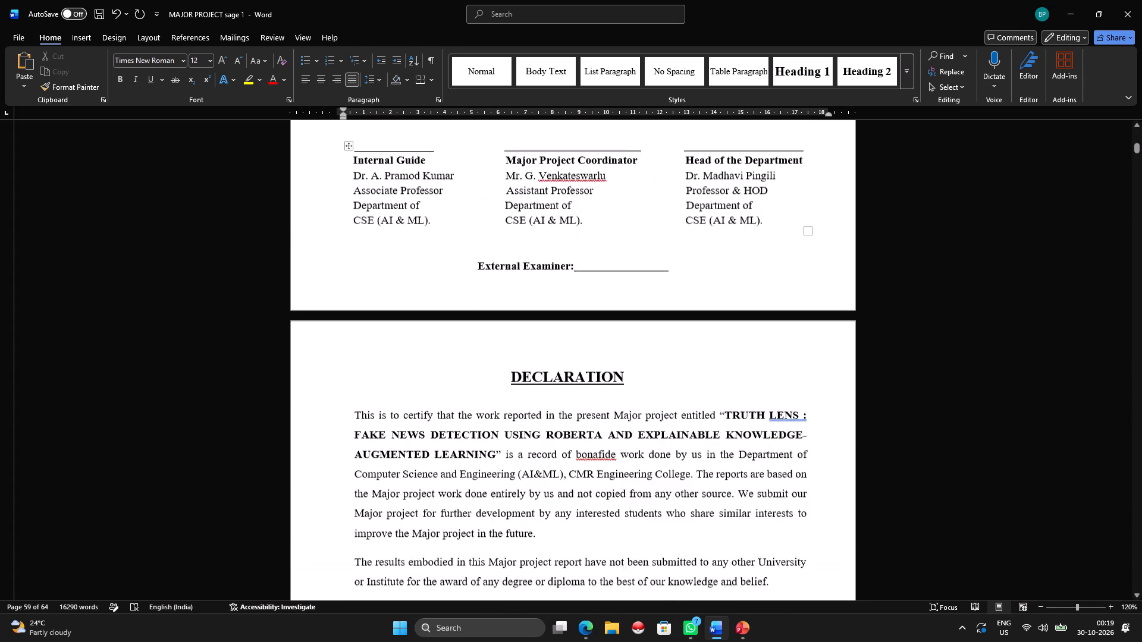
{"action": "scroll", "coordinate": [651, 373], "scroll_direction": "down", "scroll_amount": 20}
{"action": "scroll", "coordinate": [651, 373], "scroll_direction": "down", "scroll_amount": 20}
{"action": "scroll", "coordinate": [651, 373], "scroll_direction": "down", "scroll_amount": 3}
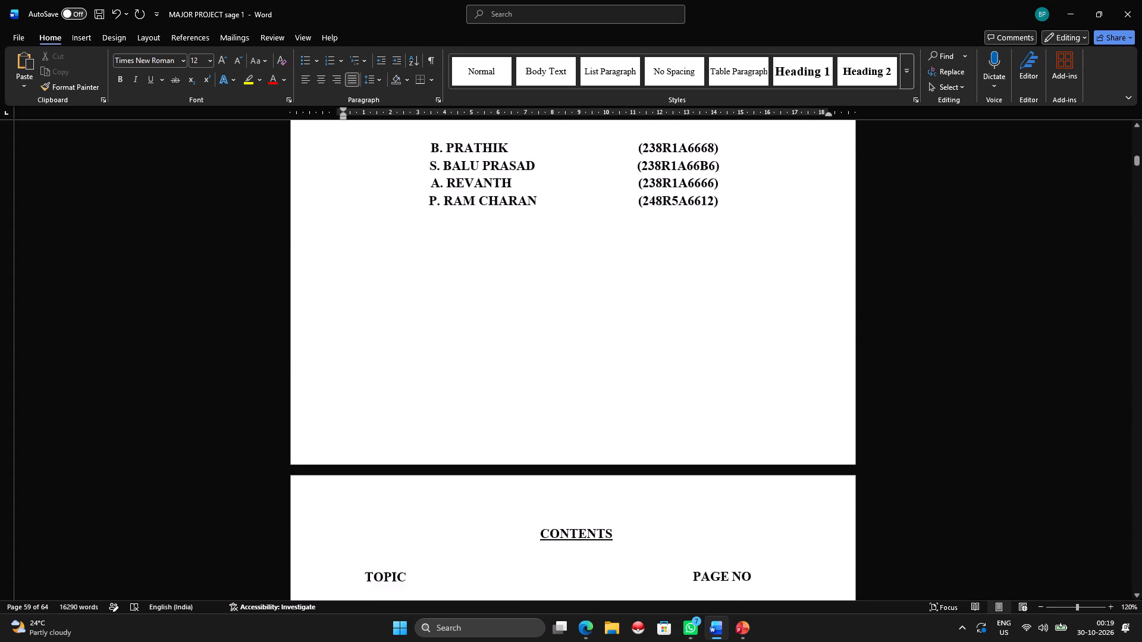
{"action": "scroll", "coordinate": [699, 384], "scroll_direction": "down", "scroll_amount": 20}
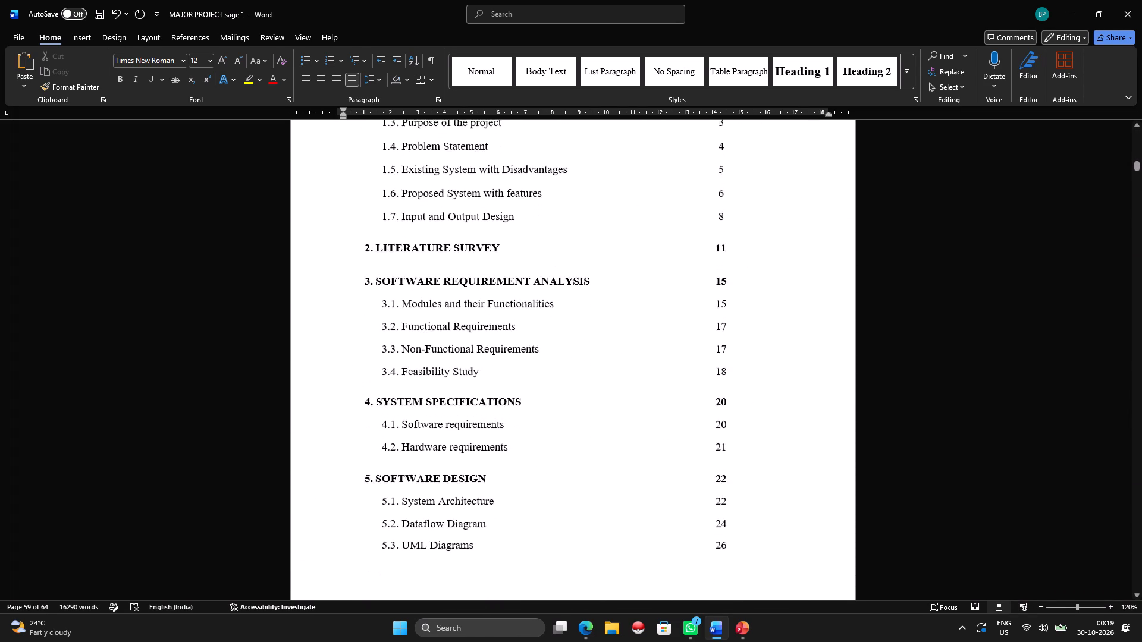
{"action": "scroll", "coordinate": [704, 382], "scroll_direction": "down", "scroll_amount": 2}
{"action": "scroll", "coordinate": [704, 382], "scroll_direction": "up", "scroll_amount": 2}
{"action": "scroll", "coordinate": [704, 382], "scroll_direction": "down", "scroll_amount": 16}
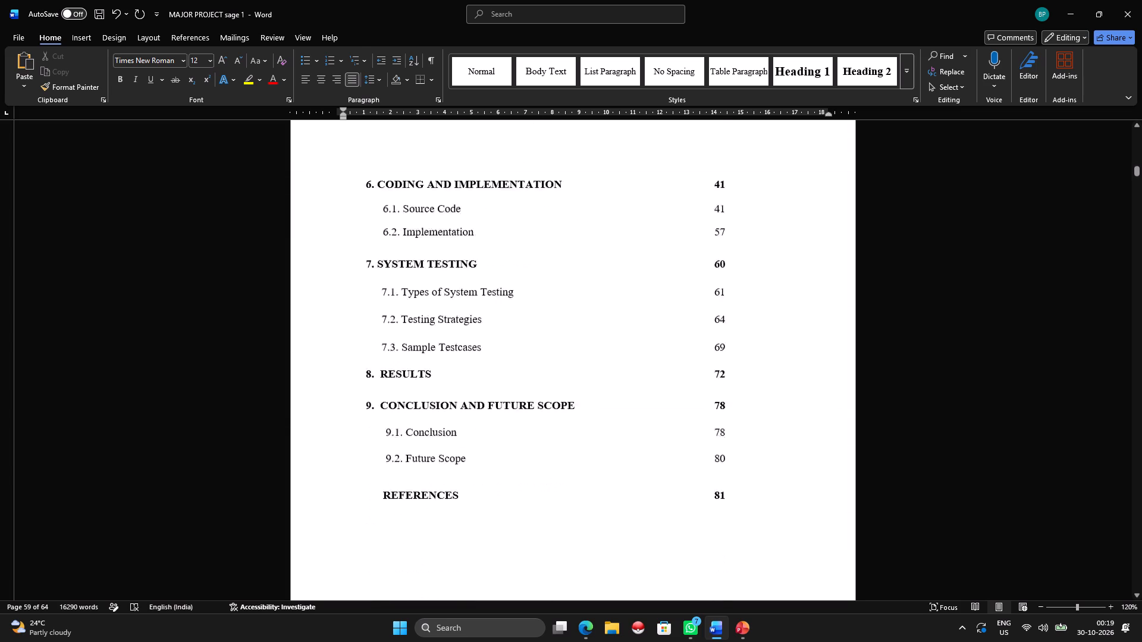
{"action": "scroll", "coordinate": [706, 377], "scroll_direction": "down", "scroll_amount": 20}
{"action": "scroll", "coordinate": [706, 377], "scroll_direction": "down", "scroll_amount": 1}
{"action": "scroll", "coordinate": [637, 385], "scroll_direction": "down", "scroll_amount": 12}
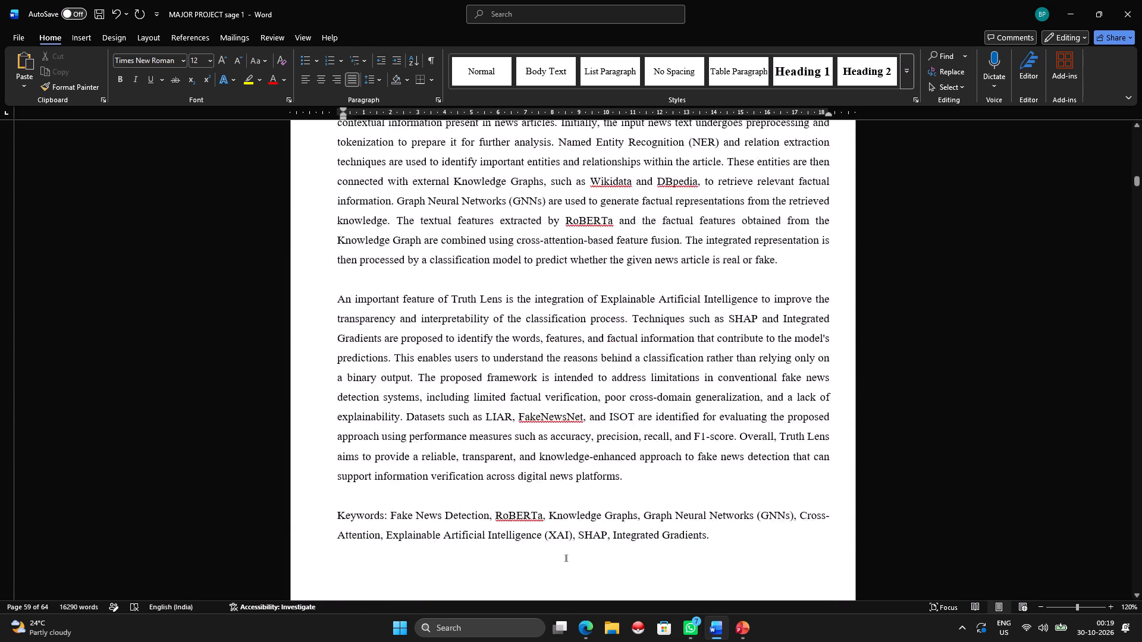
{"action": "scroll", "coordinate": [636, 386], "scroll_direction": "down", "scroll_amount": 17}
{"action": "scroll", "coordinate": [638, 385], "scroll_direction": "down", "scroll_amount": 9}
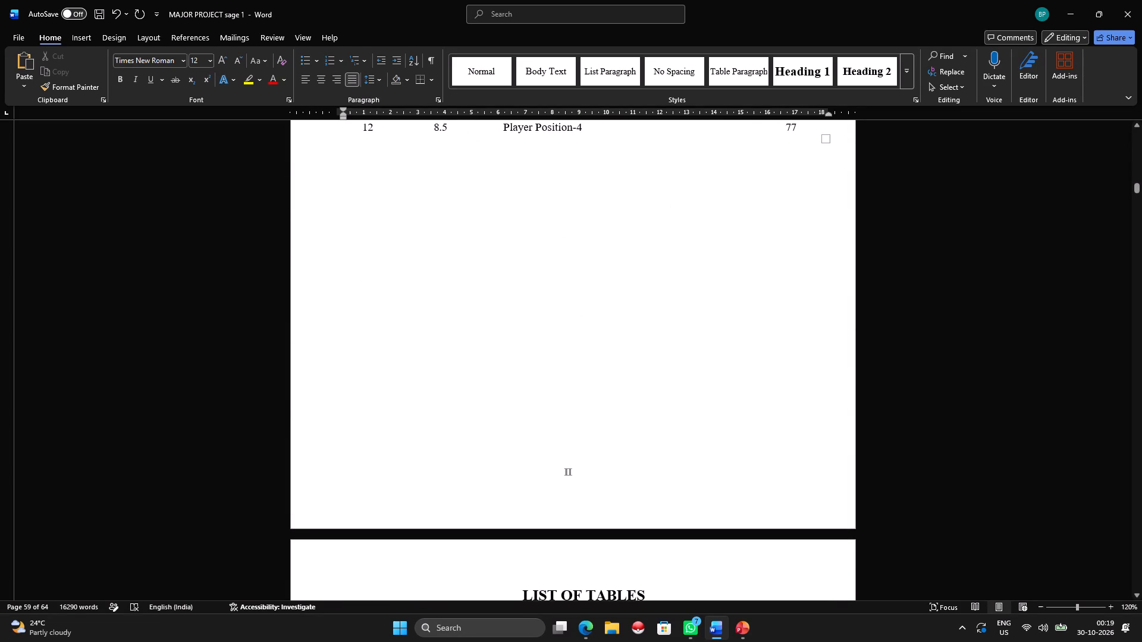
Save the major project report.
{"action": "left_click", "coordinate": [149, 377]}
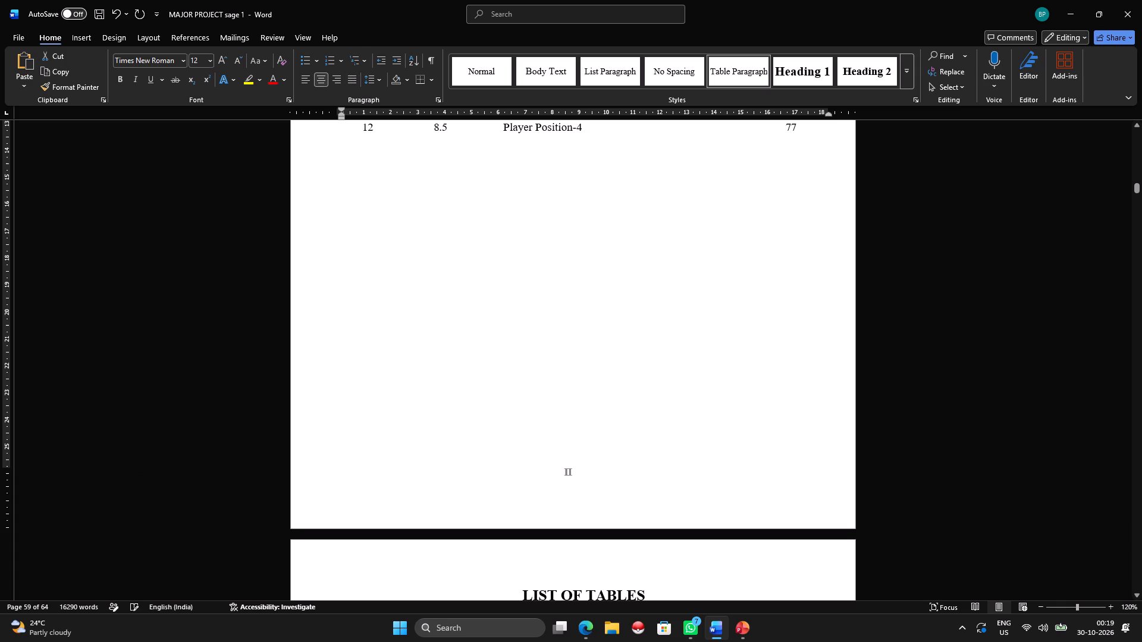
{"action": "key", "text": "ctrl+s"}
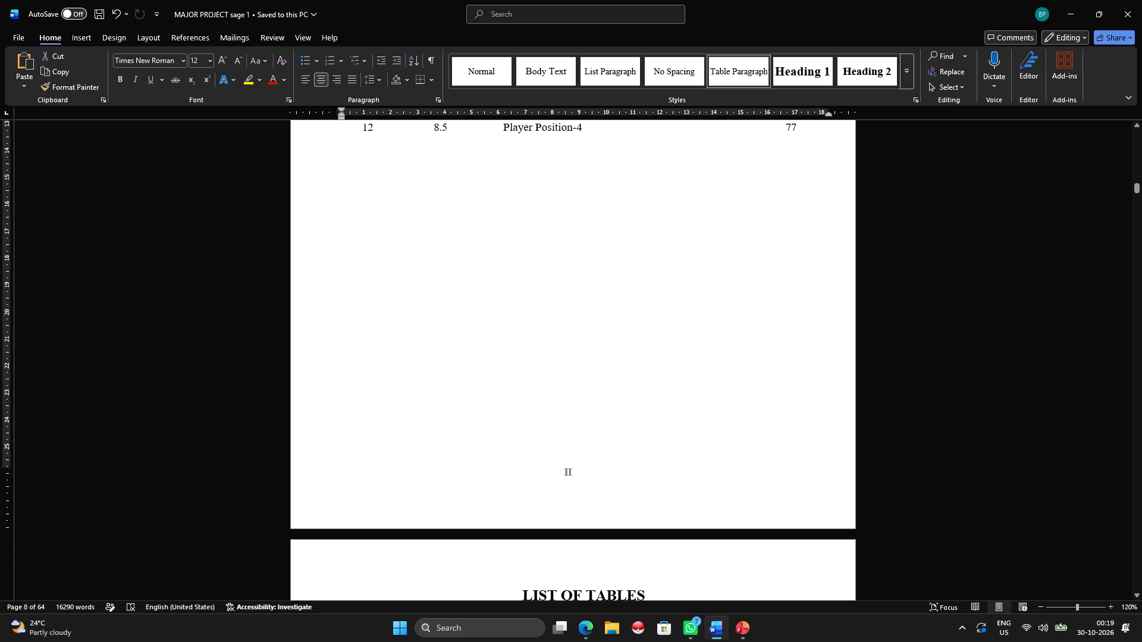
{"action": "left_click", "coordinate": [21, 41]}
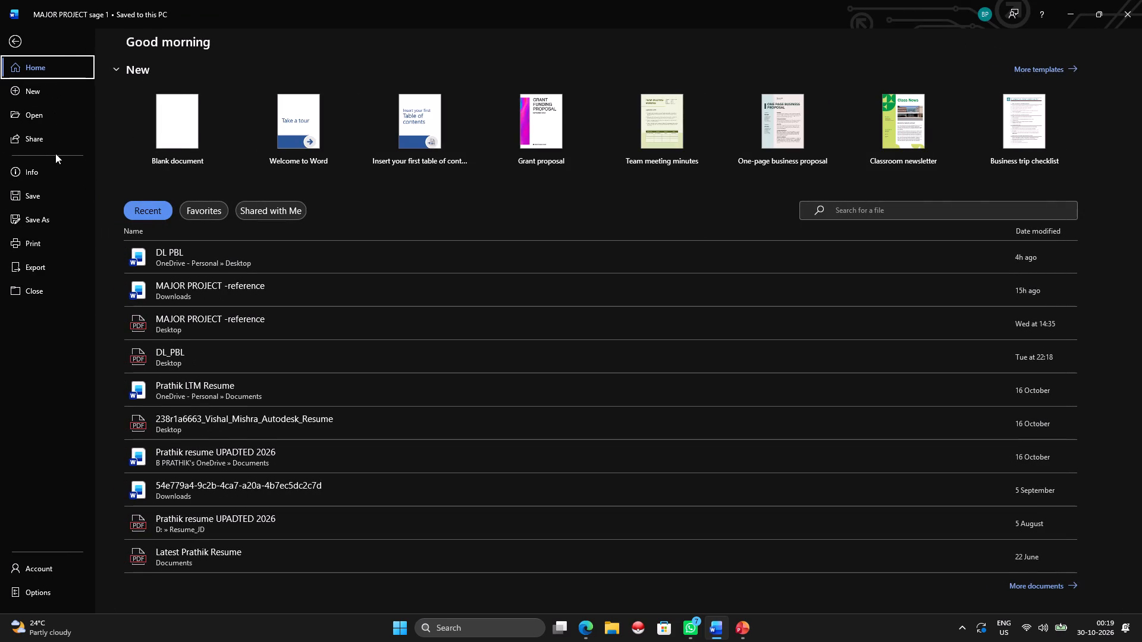
{"action": "left_click", "coordinate": [48, 195]}
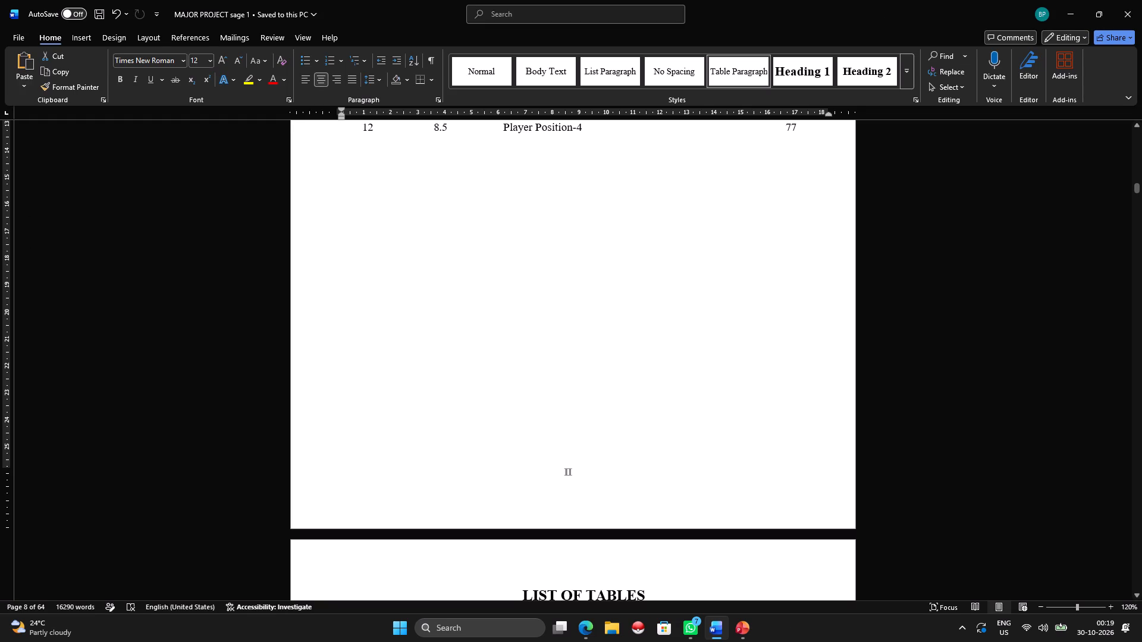
Examine the list of figures and the contents pages, checking their entries and page numbers against the report's sections.
{"action": "left_click", "coordinate": [576, 383]}
{"action": "scroll", "coordinate": [572, 369], "scroll_direction": "up", "scroll_amount": 5}
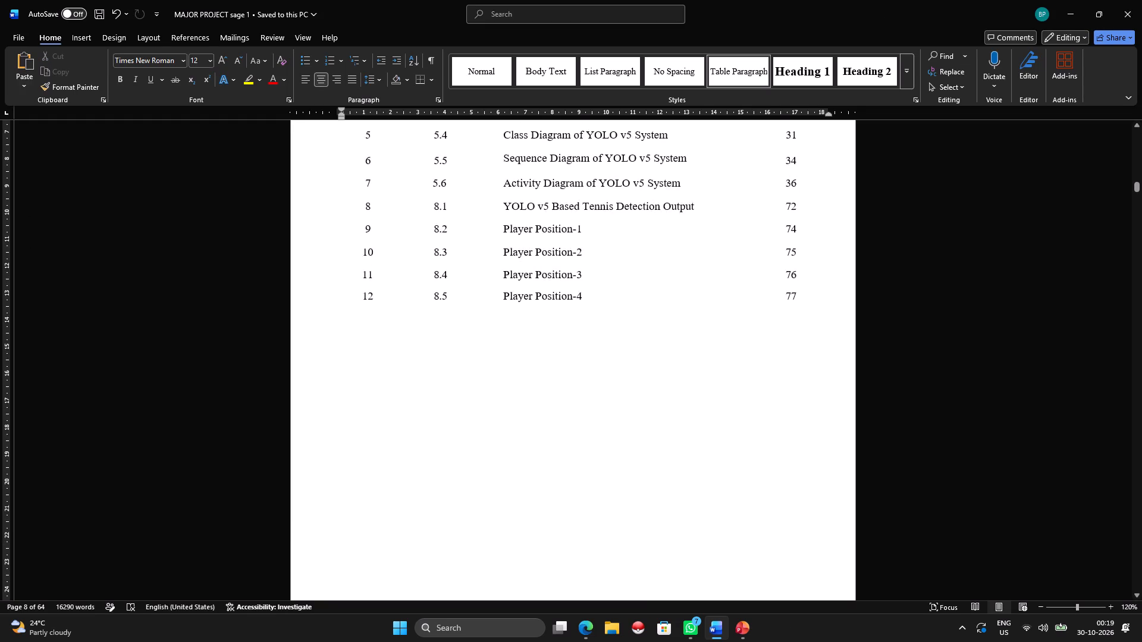
{"action": "scroll", "coordinate": [624, 358], "scroll_direction": "up", "scroll_amount": 4}
{"action": "scroll", "coordinate": [625, 358], "scroll_direction": "down", "scroll_amount": 20}
{"action": "scroll", "coordinate": [625, 358], "scroll_direction": "down", "scroll_amount": 10}
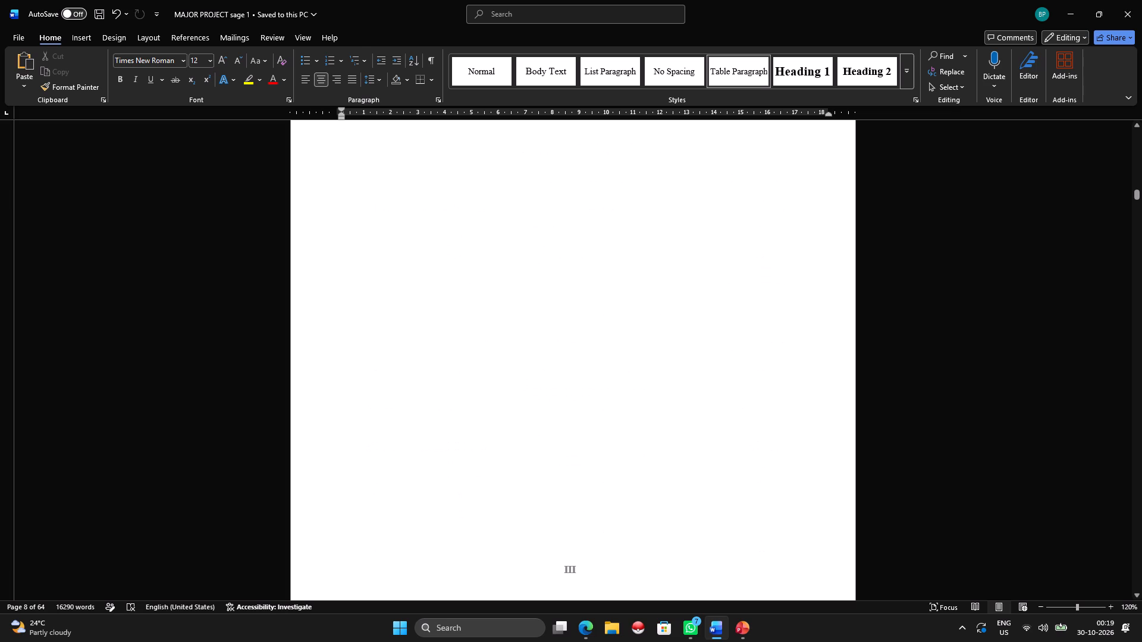
{"action": "left_click_drag", "start_coordinate": [1135, 195], "coordinate": [1141, 524]}
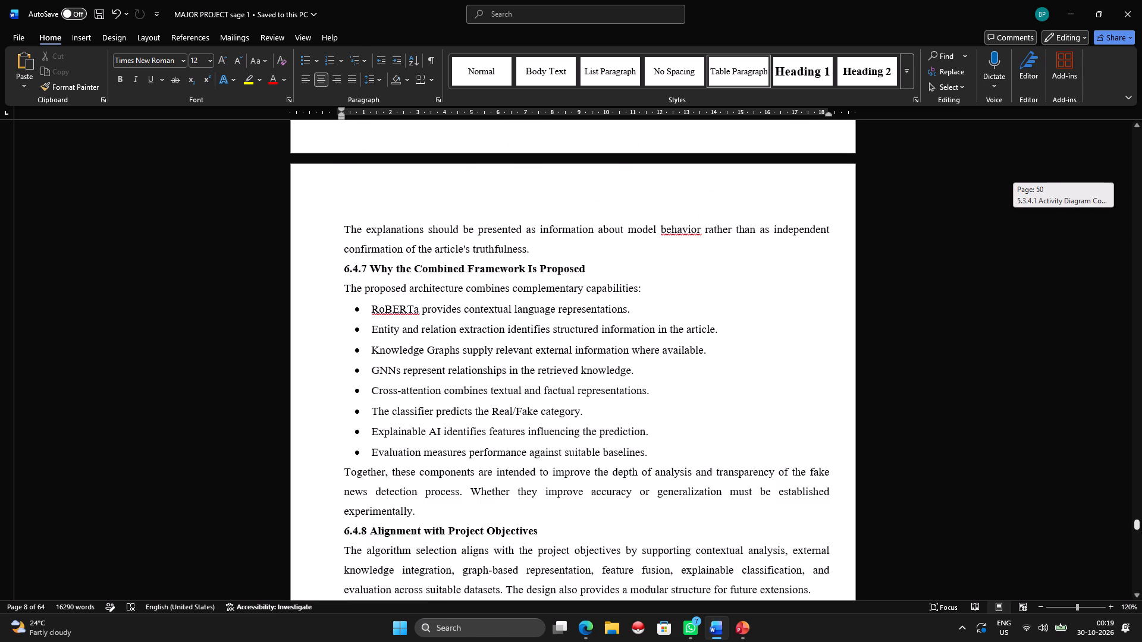
{"action": "left_click_drag", "start_coordinate": [1141, 524], "coordinate": [1131, 300]}
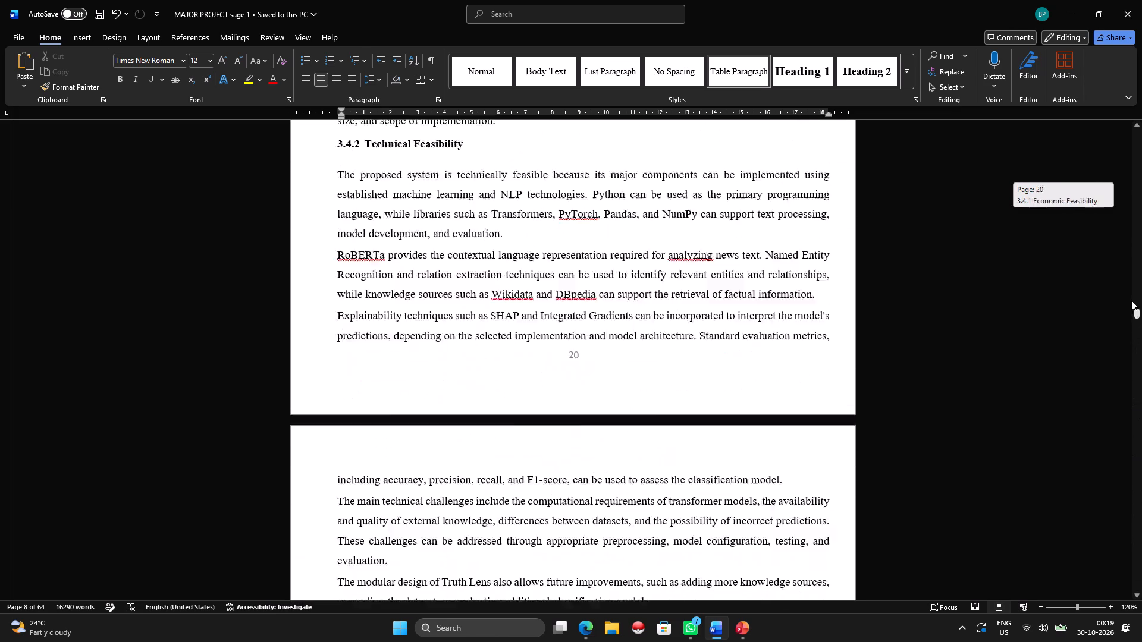
{"action": "left_click_drag", "start_coordinate": [1131, 300], "coordinate": [1130, 149]}
{"action": "scroll", "coordinate": [440, 456], "scroll_direction": "up", "scroll_amount": 2}
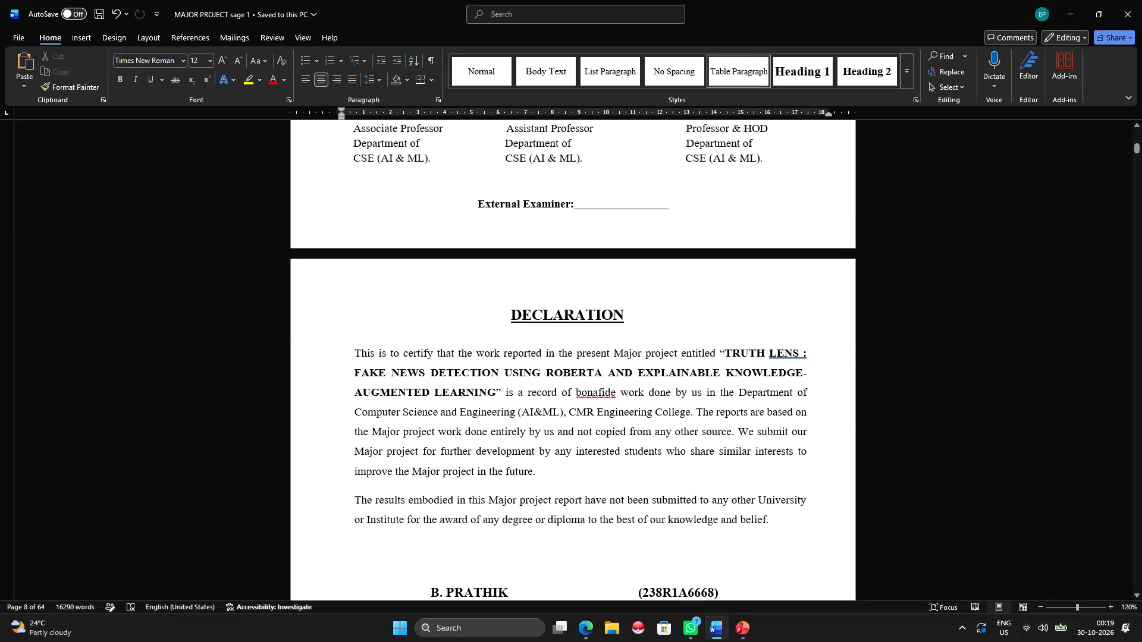
{"action": "scroll", "coordinate": [440, 456], "scroll_direction": "up", "scroll_amount": 2}
{"action": "scroll", "coordinate": [438, 465], "scroll_direction": "down", "scroll_amount": 20}
{"action": "scroll", "coordinate": [438, 465], "scroll_direction": "down", "scroll_amount": 20}
{"action": "scroll", "coordinate": [438, 465], "scroll_direction": "down", "scroll_amount": 10}
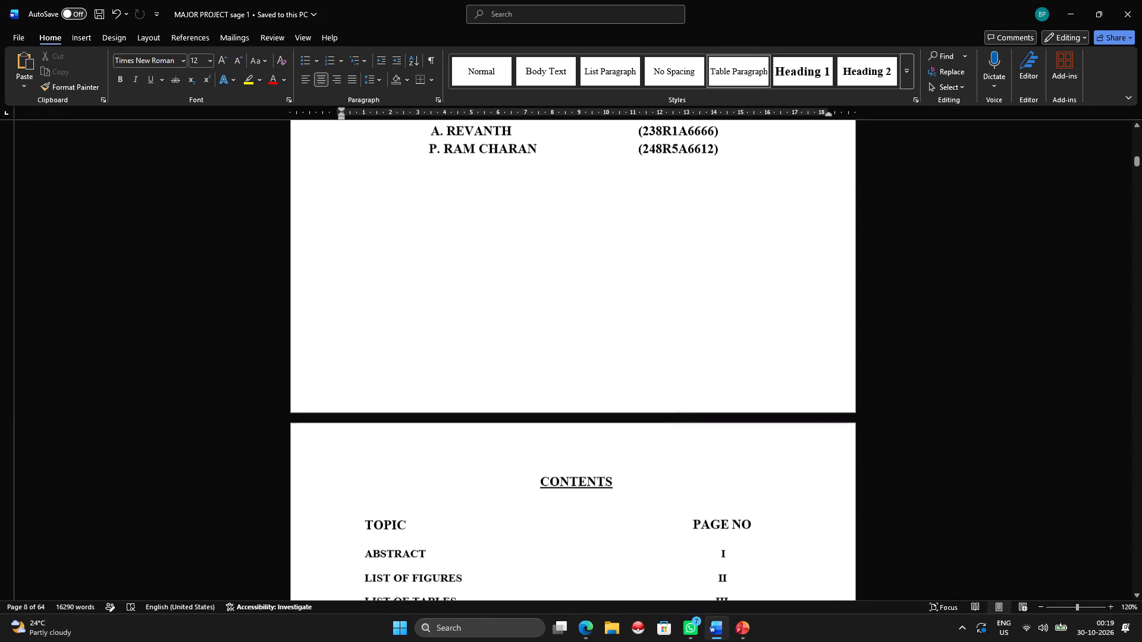
{"action": "scroll", "coordinate": [578, 448], "scroll_direction": "down", "scroll_amount": 20}
{"action": "scroll", "coordinate": [578, 448], "scroll_direction": "down", "scroll_amount": 2}
{"action": "scroll", "coordinate": [476, 486], "scroll_direction": "down", "scroll_amount": 10}
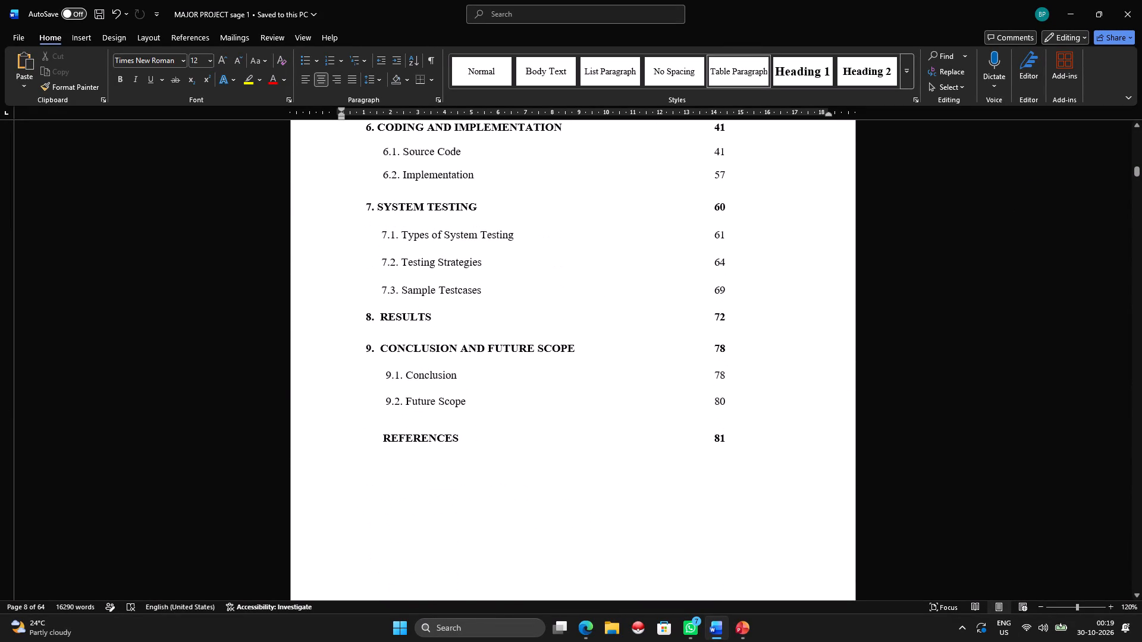
{"action": "scroll", "coordinate": [476, 486], "scroll_direction": "up", "scroll_amount": 4}
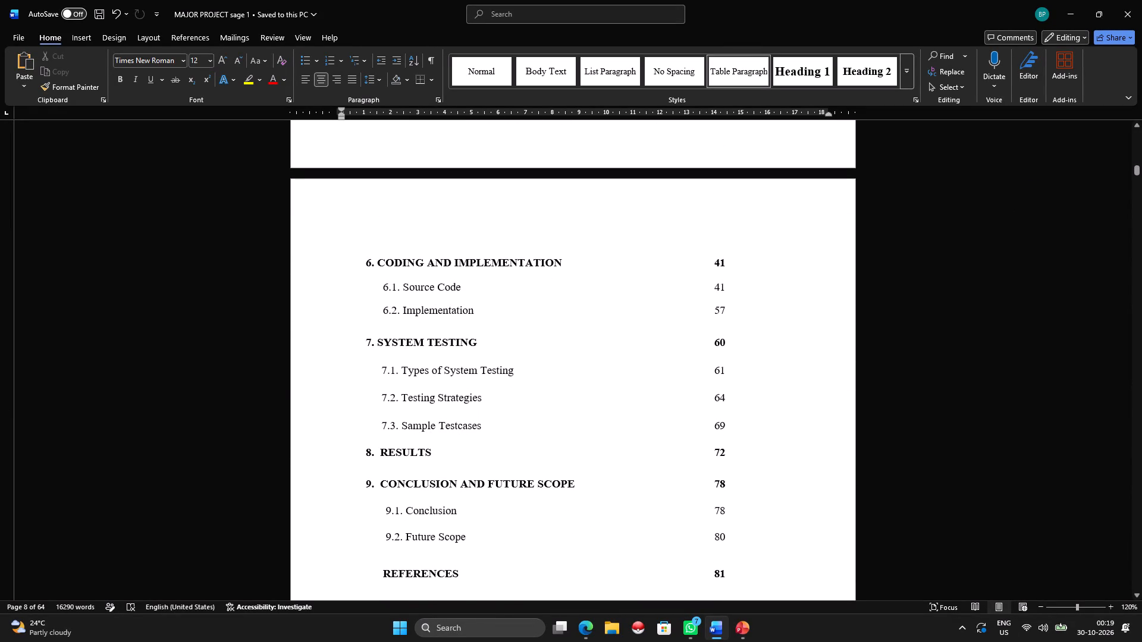
{"action": "scroll", "coordinate": [470, 489], "scroll_direction": "up", "scroll_amount": 12}
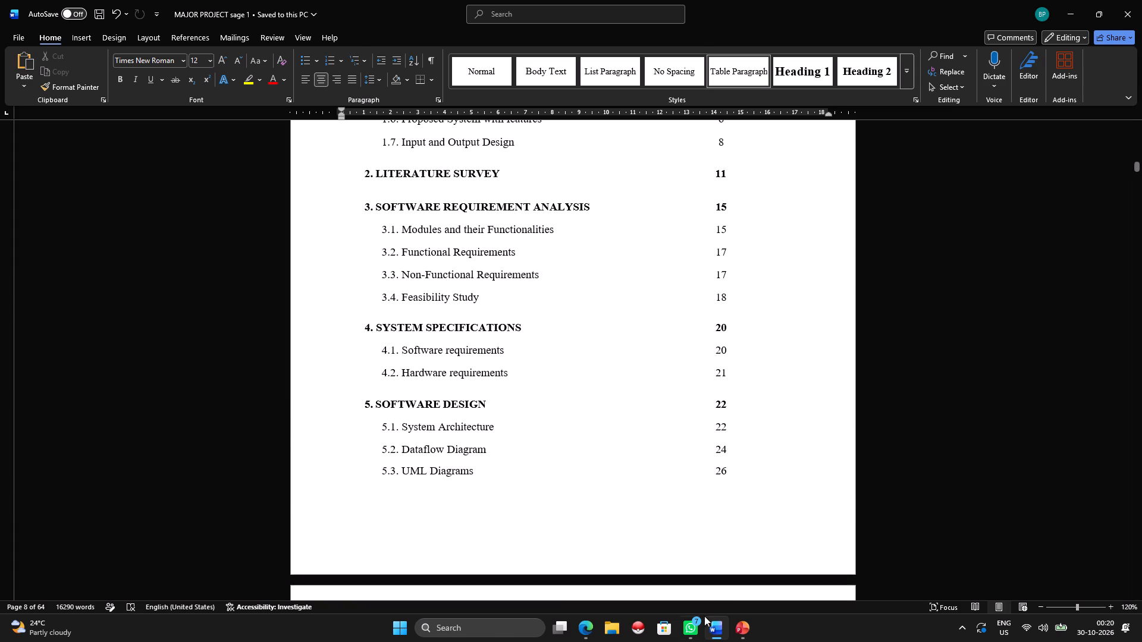
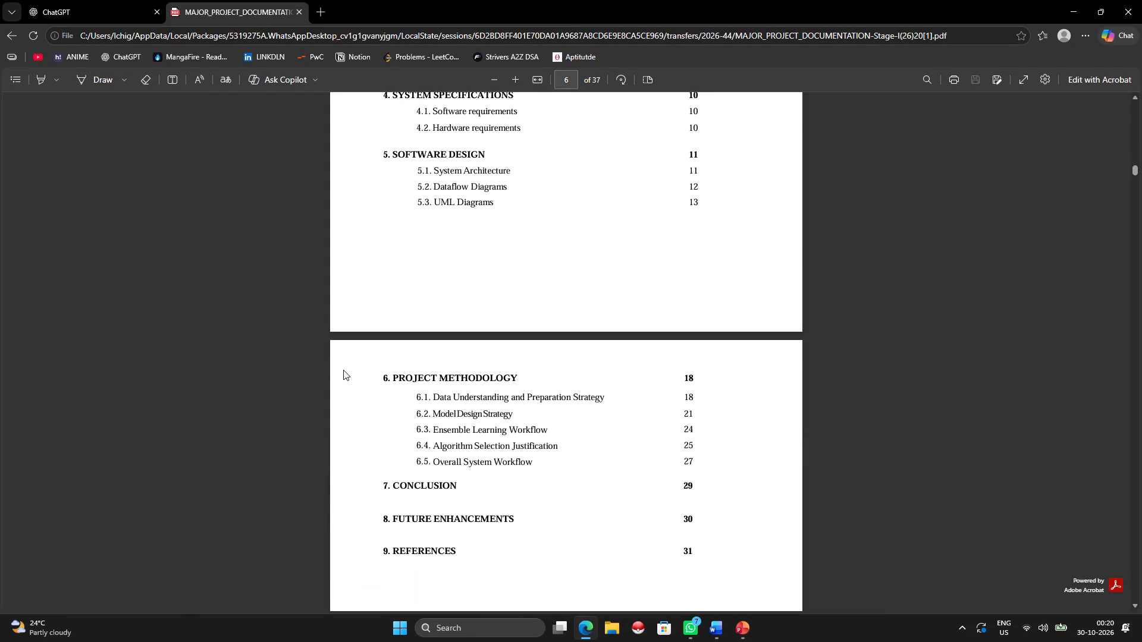
Examine the contents pages of the reference stage-I documentation PDF, covering the entries from the introduction through the references.
{"action": "scroll", "coordinate": [343, 370], "scroll_direction": "down", "scroll_amount": 2}
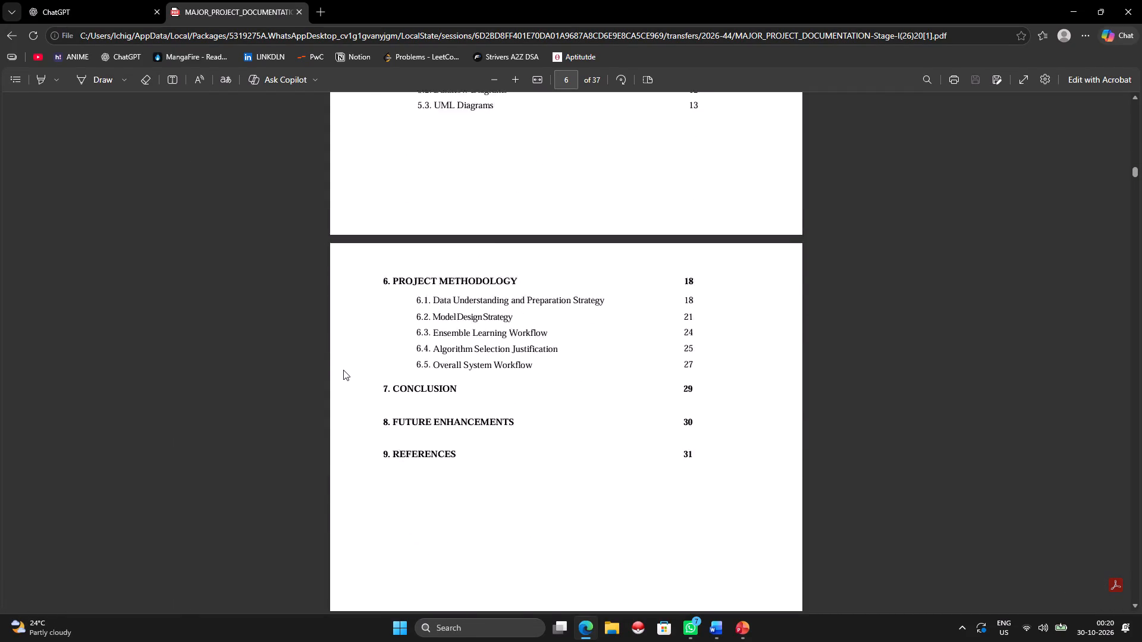
{"action": "scroll", "coordinate": [343, 370], "scroll_direction": "down", "scroll_amount": 2}
{"action": "scroll", "coordinate": [343, 370], "scroll_direction": "up", "scroll_amount": 8}
{"action": "scroll", "coordinate": [397, 356], "scroll_direction": "up", "scroll_amount": 1}
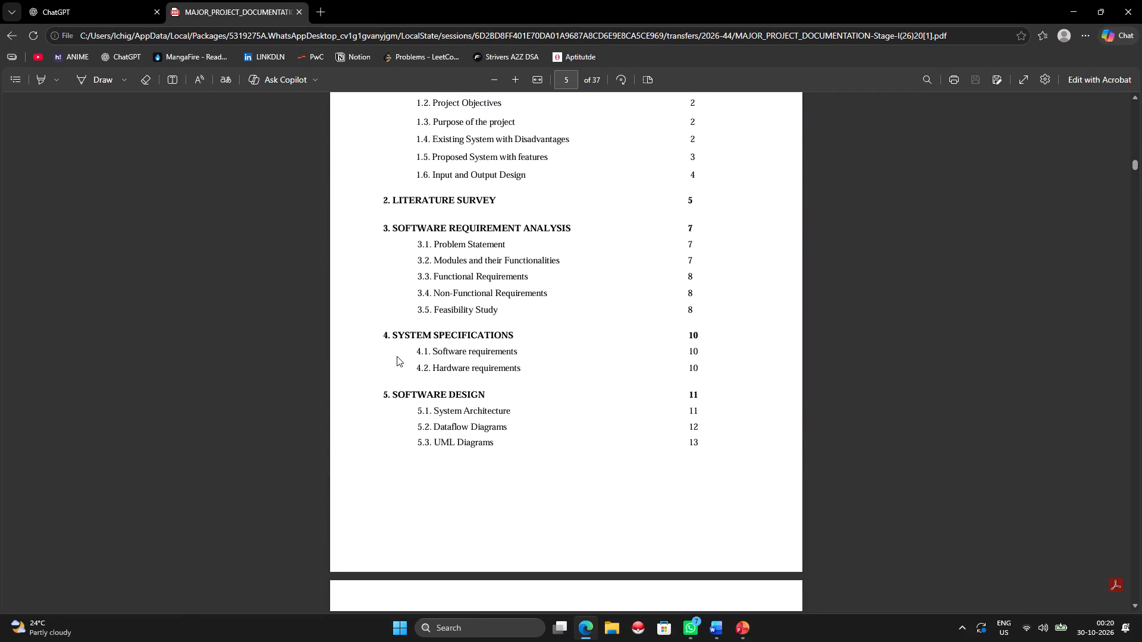
{"action": "scroll", "coordinate": [397, 356], "scroll_direction": "up", "scroll_amount": 3}
{"action": "scroll", "coordinate": [438, 371], "scroll_direction": "down", "scroll_amount": 14}
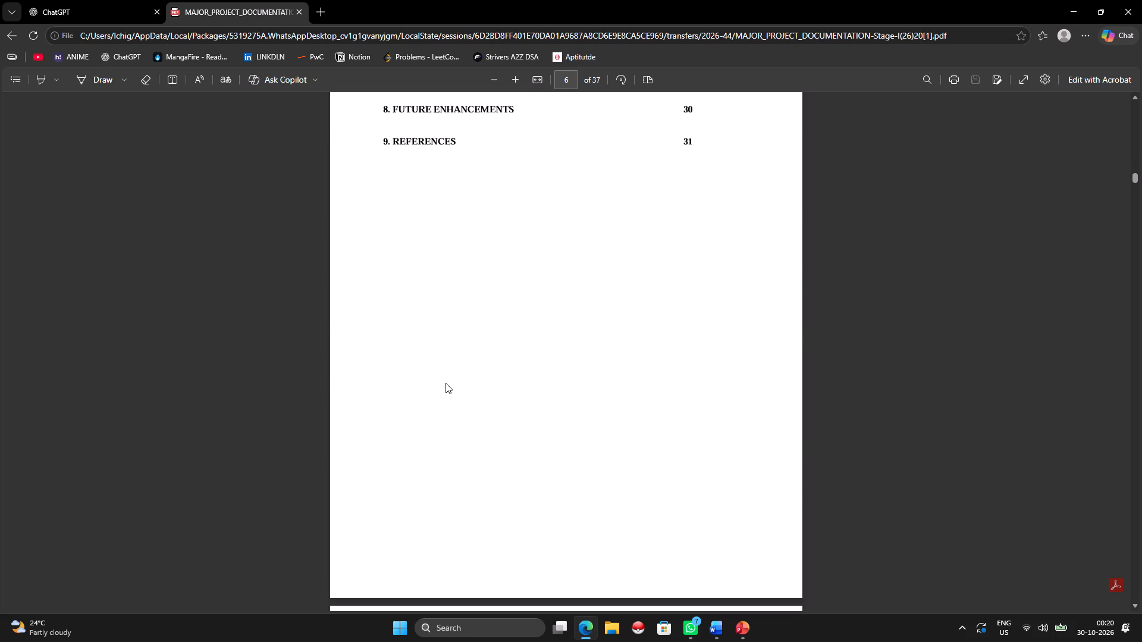
{"action": "scroll", "coordinate": [445, 383], "scroll_direction": "down", "scroll_amount": 7}
{"action": "scroll", "coordinate": [451, 389], "scroll_direction": "up", "scroll_amount": 12}
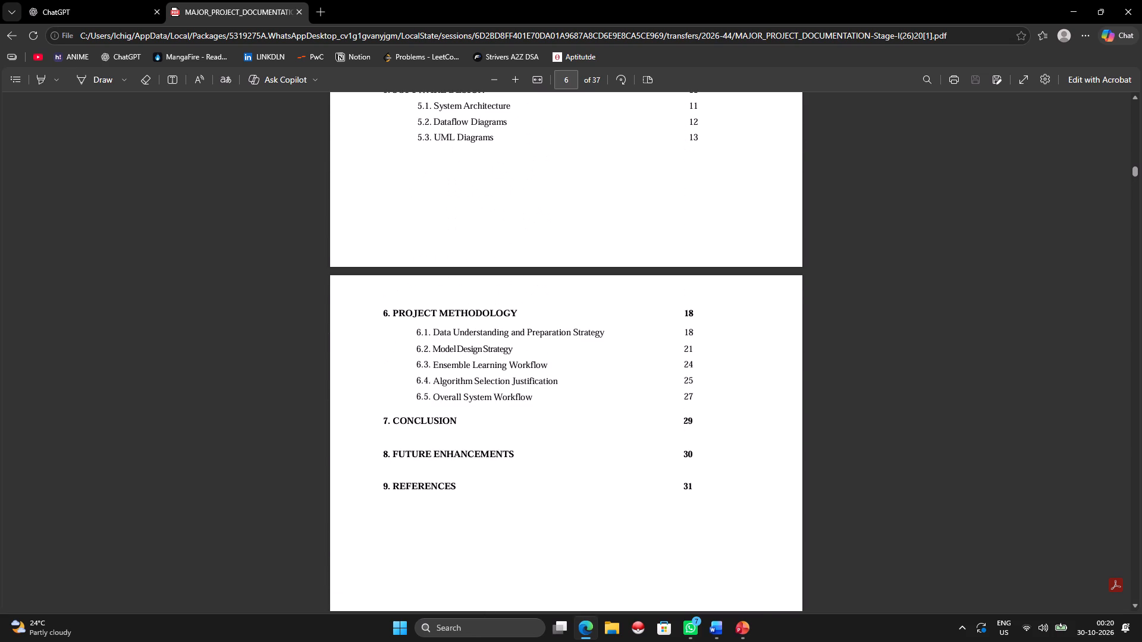
{"action": "scroll", "coordinate": [525, 435], "scroll_direction": "up", "scroll_amount": 1}
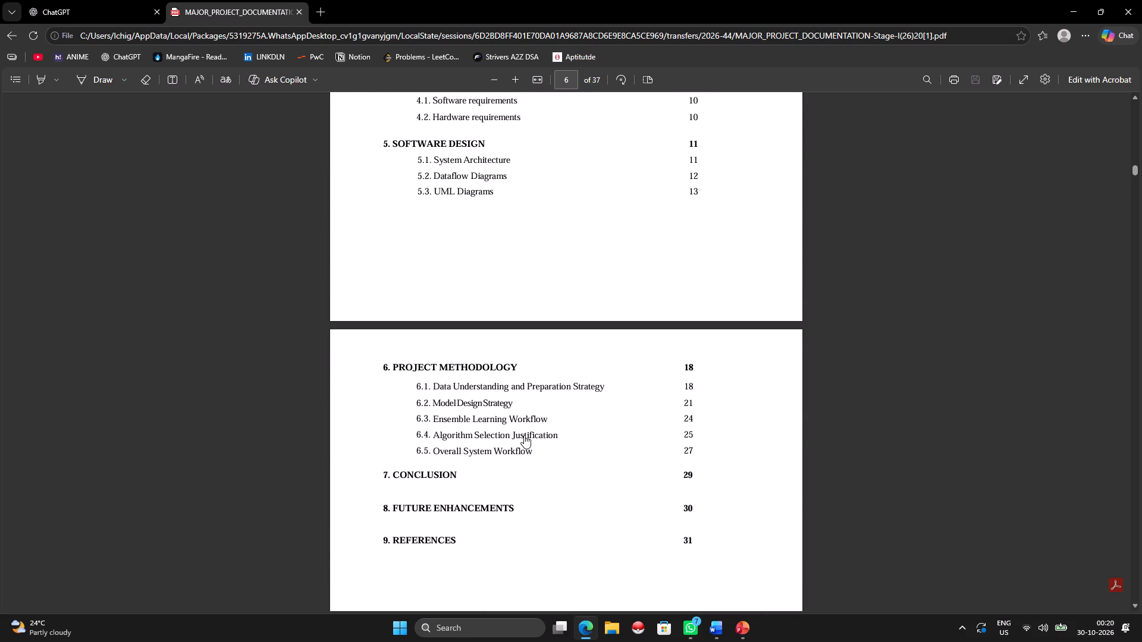
{"action": "scroll", "coordinate": [524, 435], "scroll_direction": "up", "scroll_amount": 2}
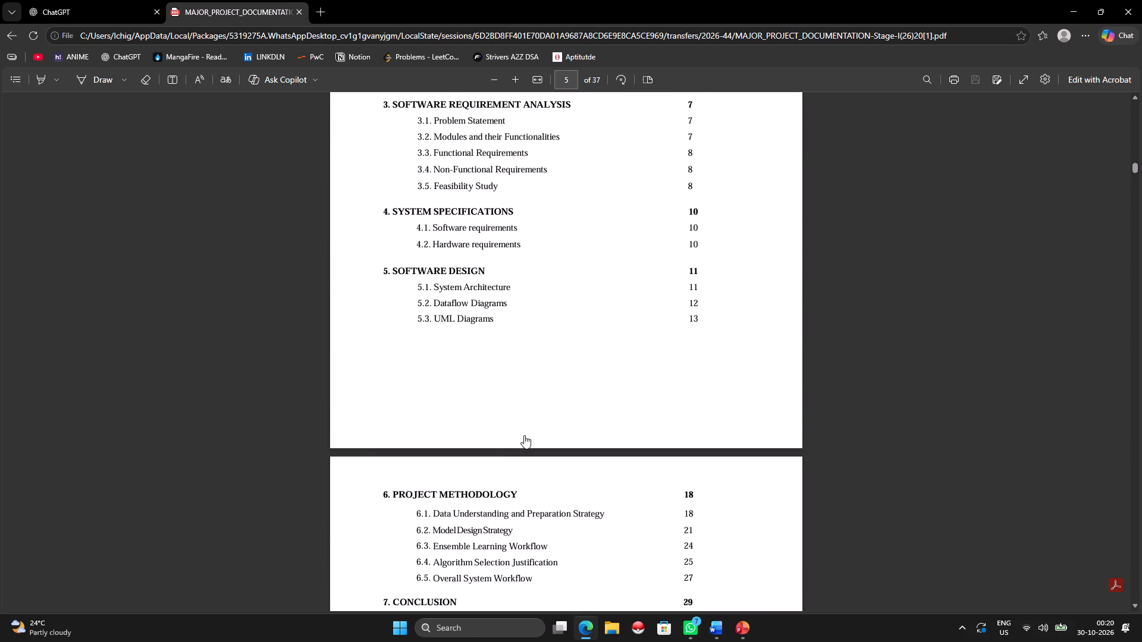
{"action": "scroll", "coordinate": [517, 442], "scroll_direction": "down", "scroll_amount": 2}
{"action": "scroll", "coordinate": [517, 442], "scroll_direction": "up", "scroll_amount": 2}
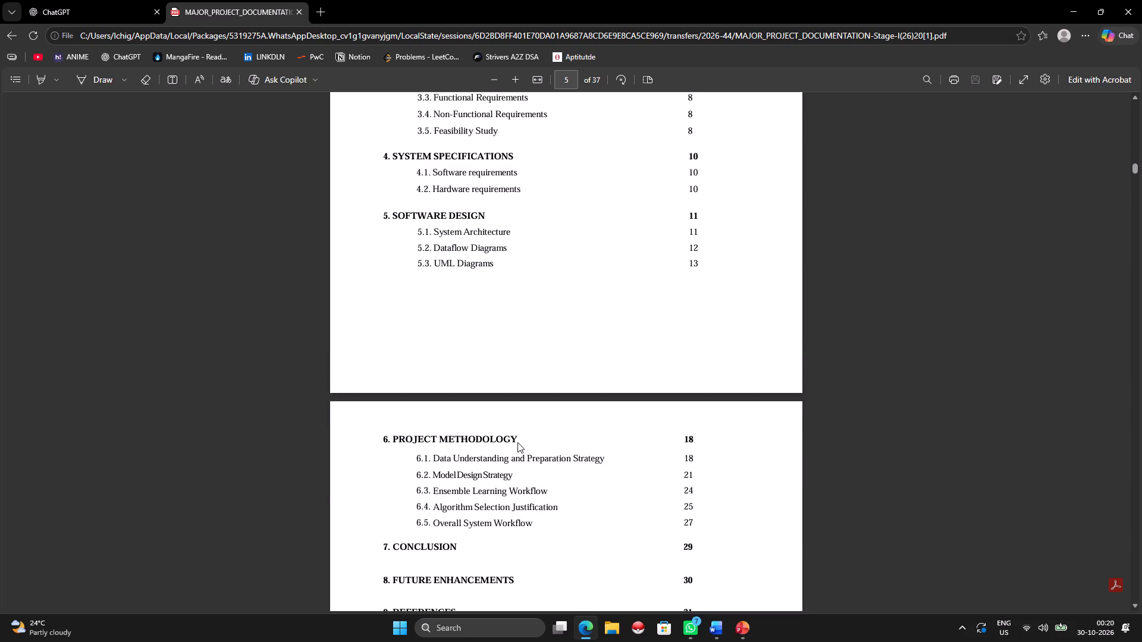
{"action": "scroll", "coordinate": [517, 442], "scroll_direction": "up", "scroll_amount": 3}
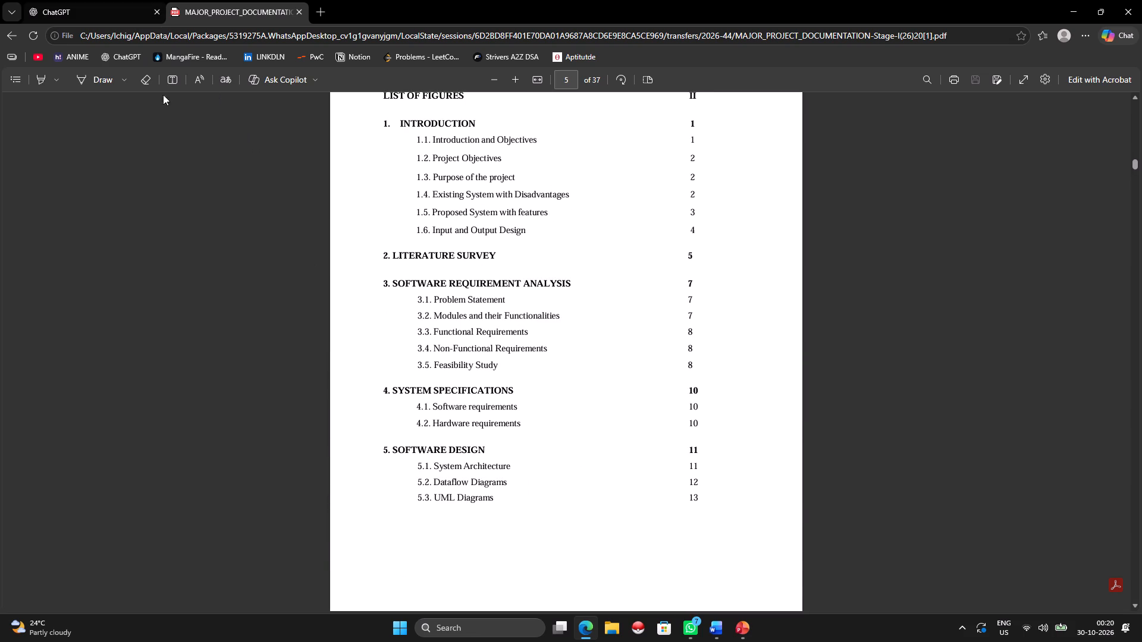
Switch to the major project report in Word and look over its contents and list of figures.
{"action": "left_click", "coordinate": [721, 638]}
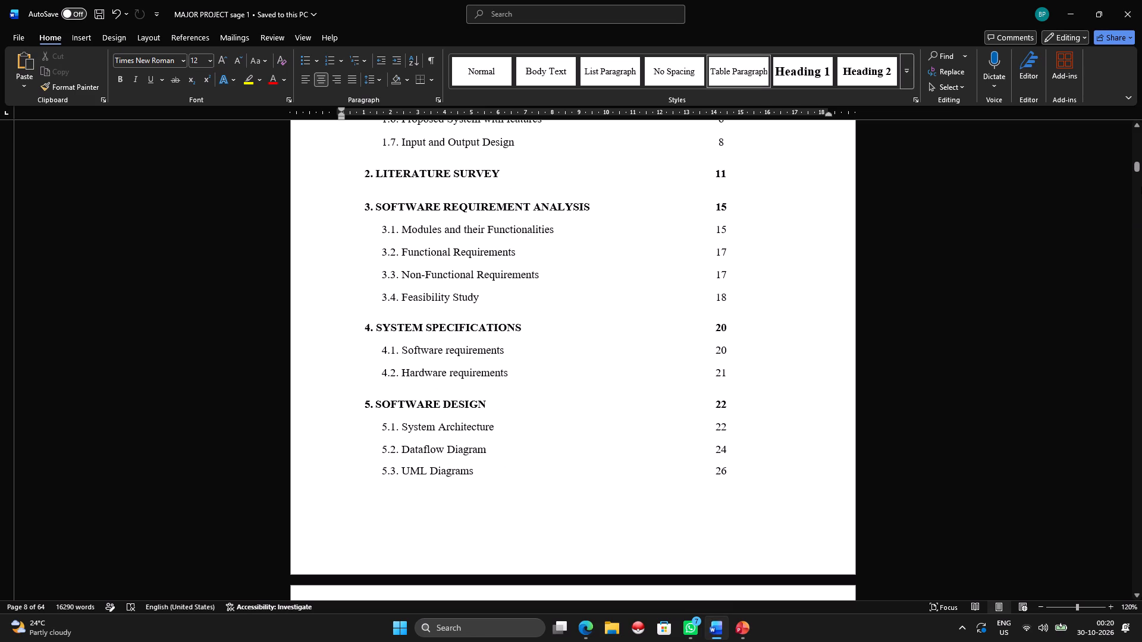
{"action": "left_click_drag", "start_coordinate": [1136, 168], "coordinate": [1141, 641]}
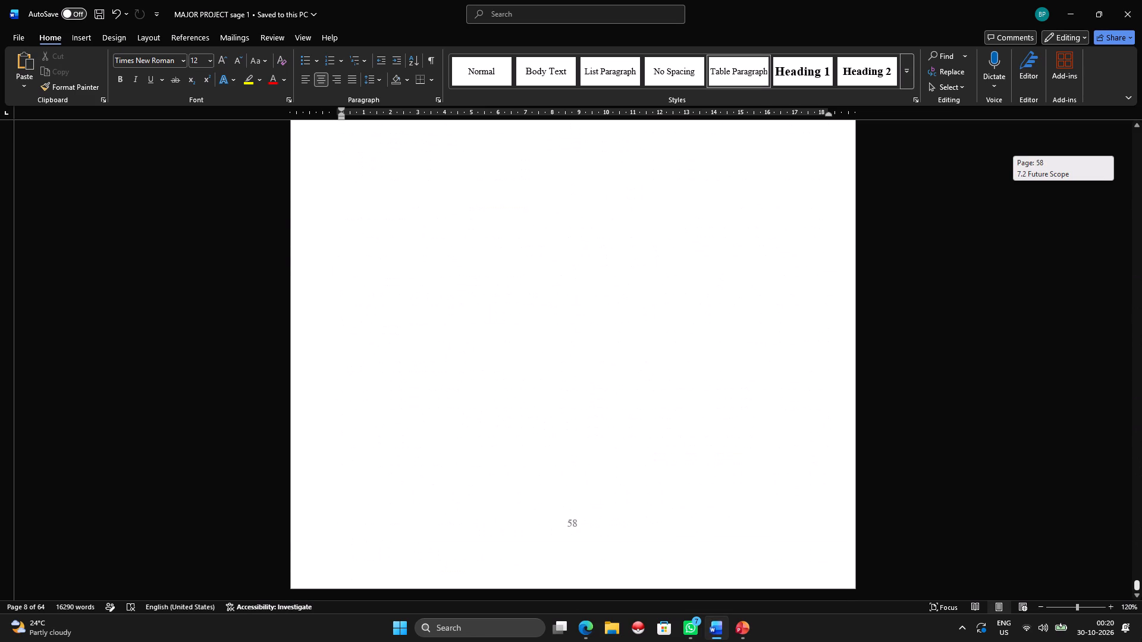
{"action": "left_click_drag", "start_coordinate": [1141, 641], "coordinate": [1141, 166]}
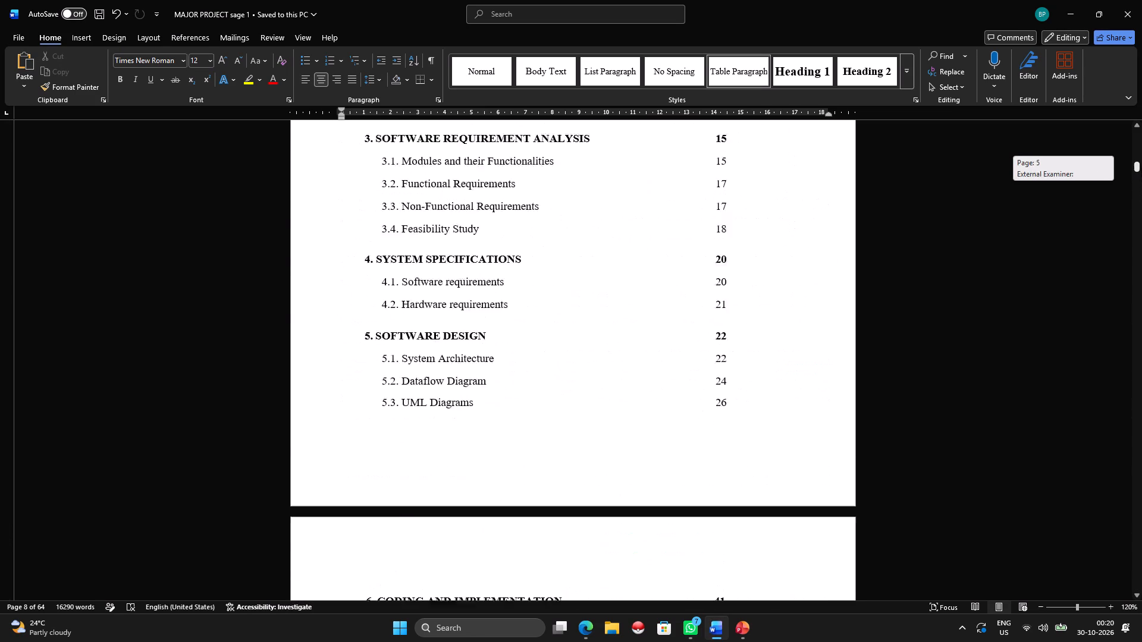
{"action": "left_click_drag", "start_coordinate": [1141, 166], "coordinate": [1141, 184]}
{"action": "scroll", "coordinate": [498, 381], "scroll_direction": "down", "scroll_amount": 10}
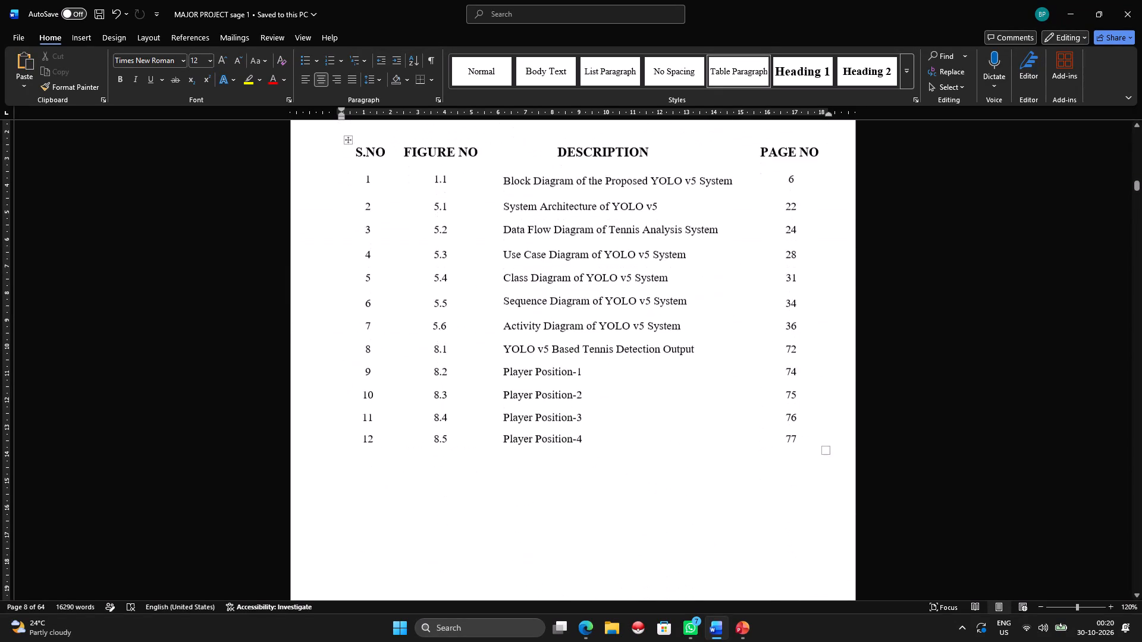
{"action": "scroll", "coordinate": [511, 396], "scroll_direction": "down", "scroll_amount": 2}
{"action": "scroll", "coordinate": [512, 399], "scroll_direction": "up", "scroll_amount": 6}
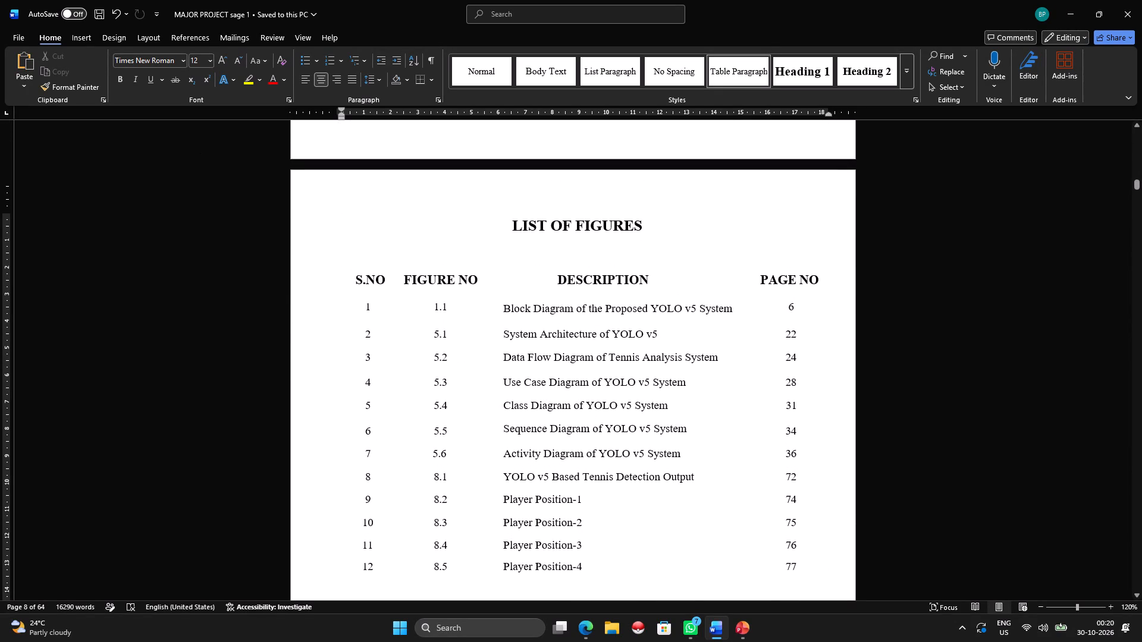
{"action": "key", "text": "alt+Tab"}
{"action": "scroll", "coordinate": [483, 291], "scroll_direction": "up", "scroll_amount": 3}
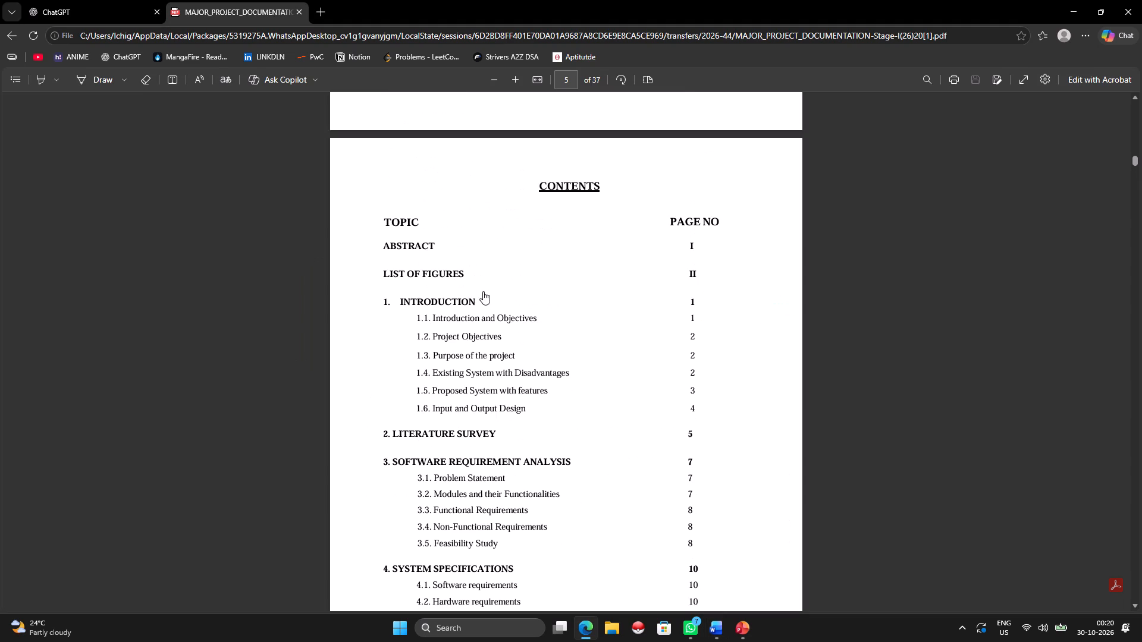
{"action": "scroll", "coordinate": [501, 305], "scroll_direction": "down", "scroll_amount": 4}
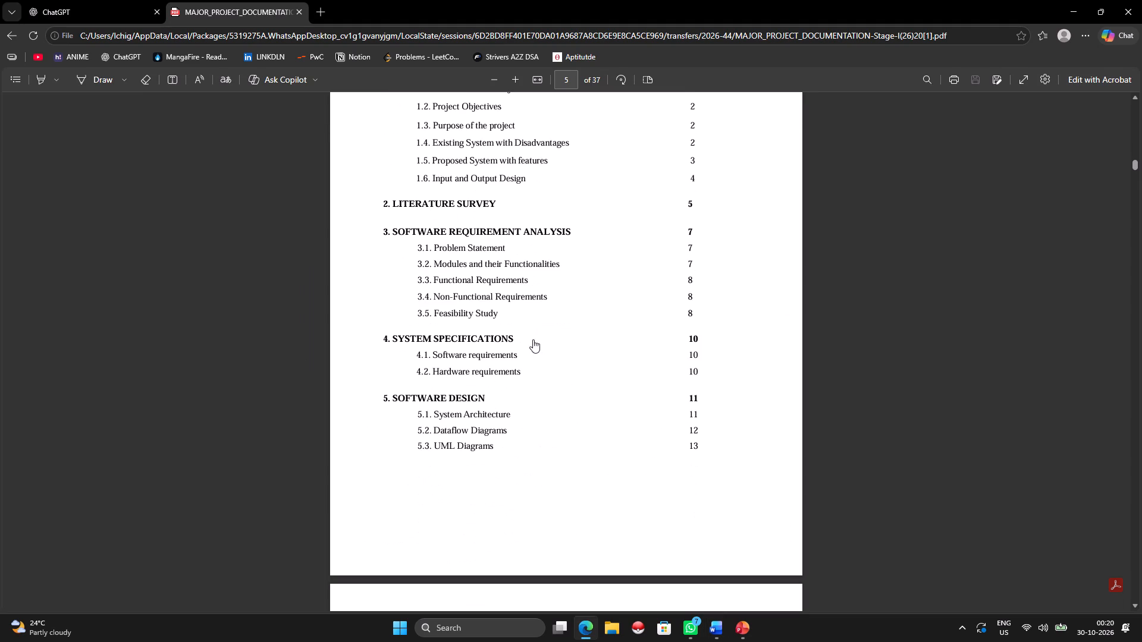
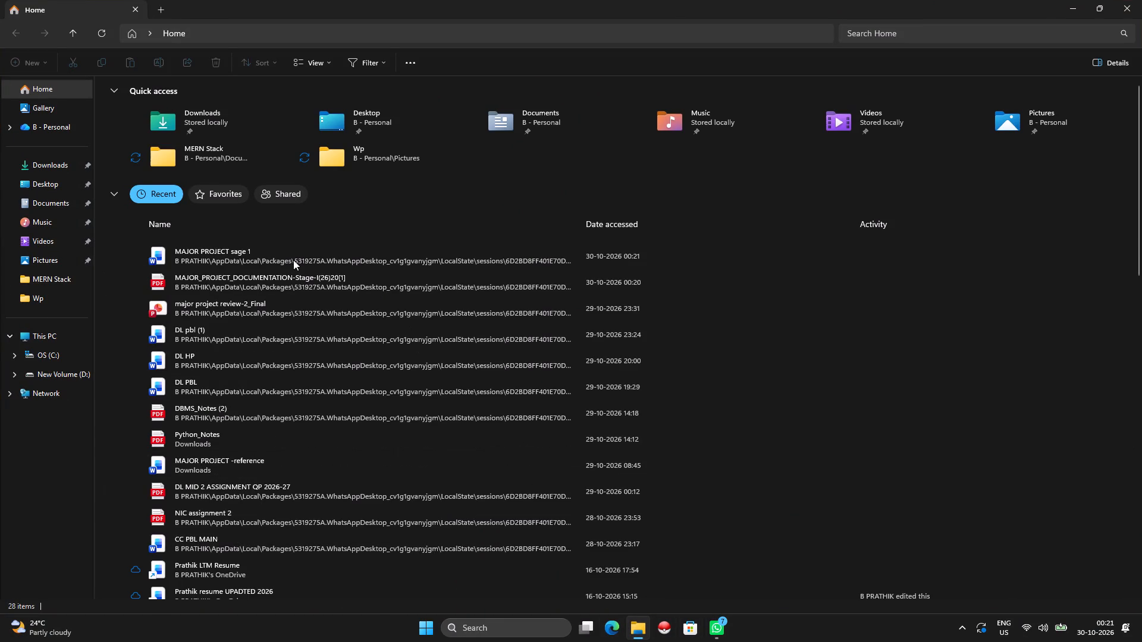
{"action": "double_click", "coordinate": [329, 254]}
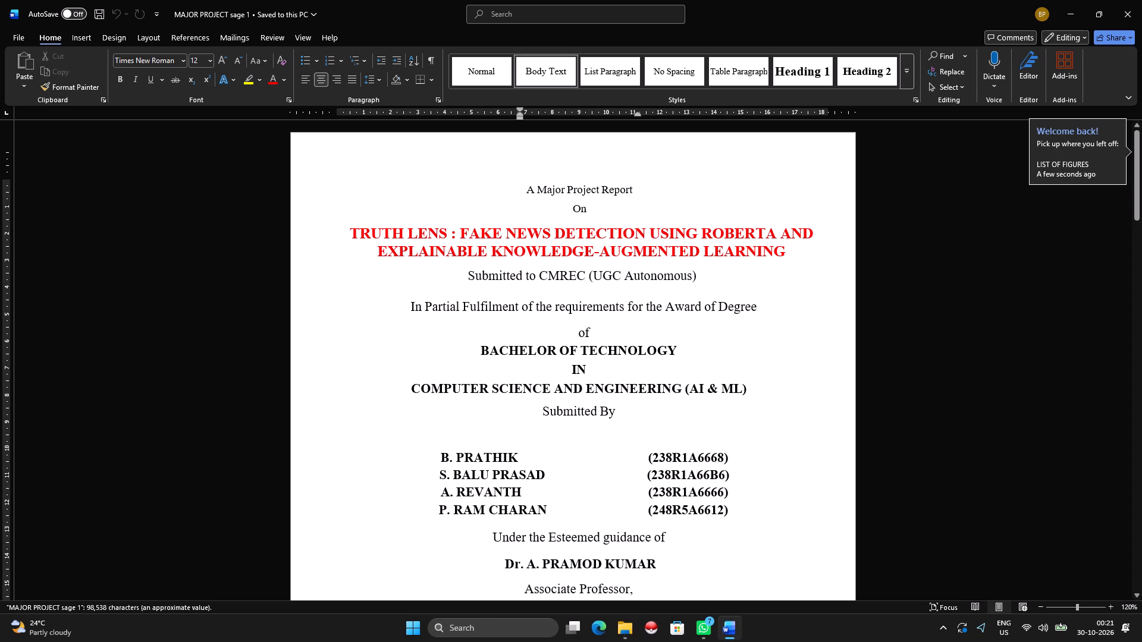
Examine the report's front matter in Word, from the title and certificate pages through the acknowledgement to the contents list.
{"action": "scroll", "coordinate": [447, 274], "scroll_direction": "down", "scroll_amount": 20}
{"action": "scroll", "coordinate": [447, 274], "scroll_direction": "down", "scroll_amount": 11}
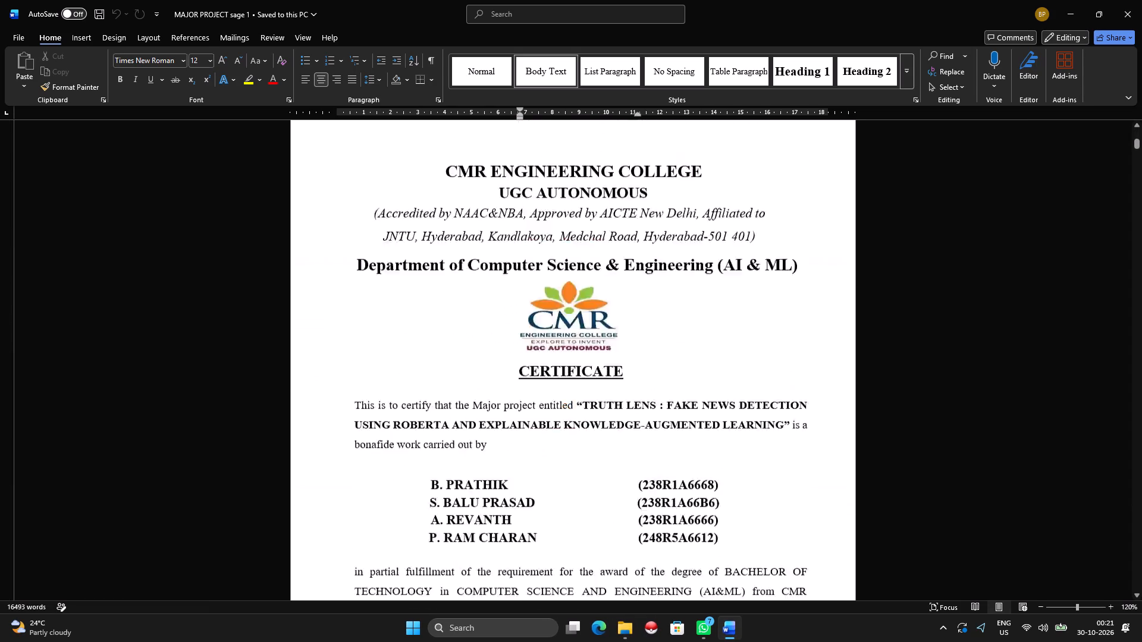
{"action": "scroll", "coordinate": [645, 407], "scroll_direction": "down", "scroll_amount": 20}
{"action": "scroll", "coordinate": [645, 407], "scroll_direction": "down", "scroll_amount": 20}
{"action": "scroll", "coordinate": [645, 407], "scroll_direction": "down", "scroll_amount": 13}
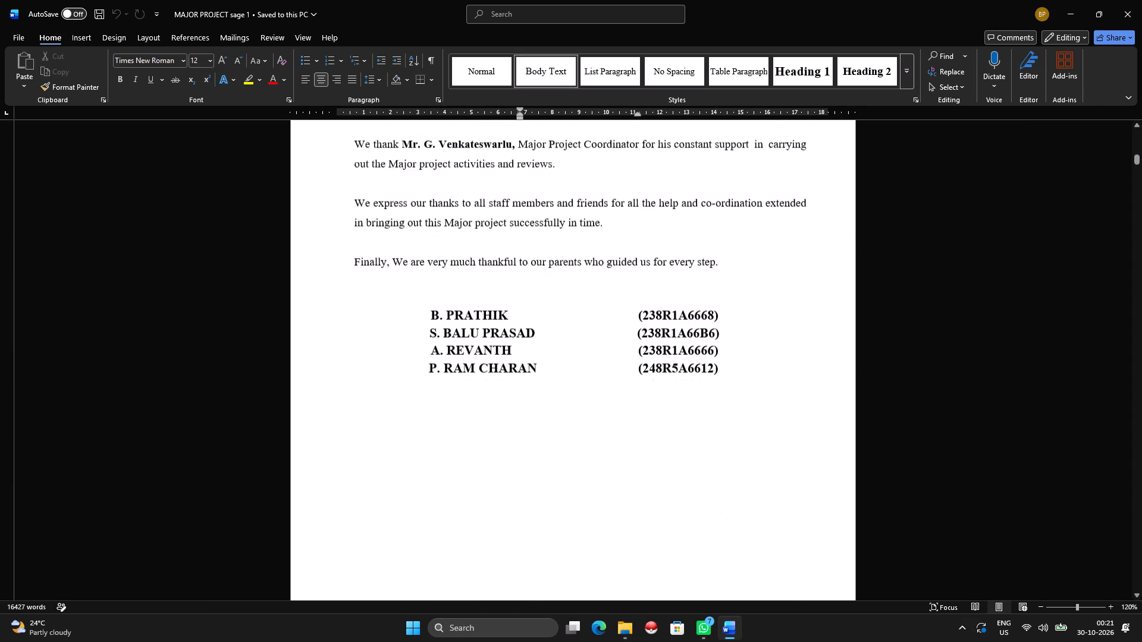
{"action": "scroll", "coordinate": [642, 403], "scroll_direction": "down", "scroll_amount": 16}
{"action": "scroll", "coordinate": [642, 402], "scroll_direction": "up", "scroll_amount": 1}
{"action": "scroll", "coordinate": [640, 401], "scroll_direction": "down", "scroll_amount": 15}
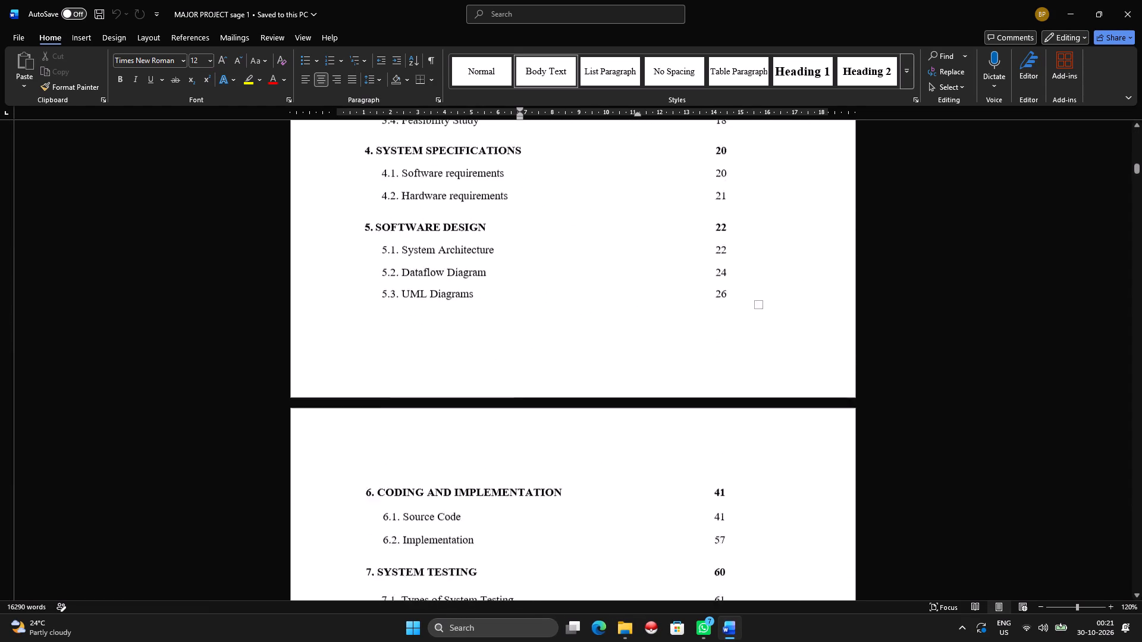
{"action": "scroll", "coordinate": [657, 363], "scroll_direction": "down", "scroll_amount": 20}
{"action": "scroll", "coordinate": [657, 363], "scroll_direction": "down", "scroll_amount": 3}
{"action": "scroll", "coordinate": [648, 313], "scroll_direction": "down", "scroll_amount": 4}
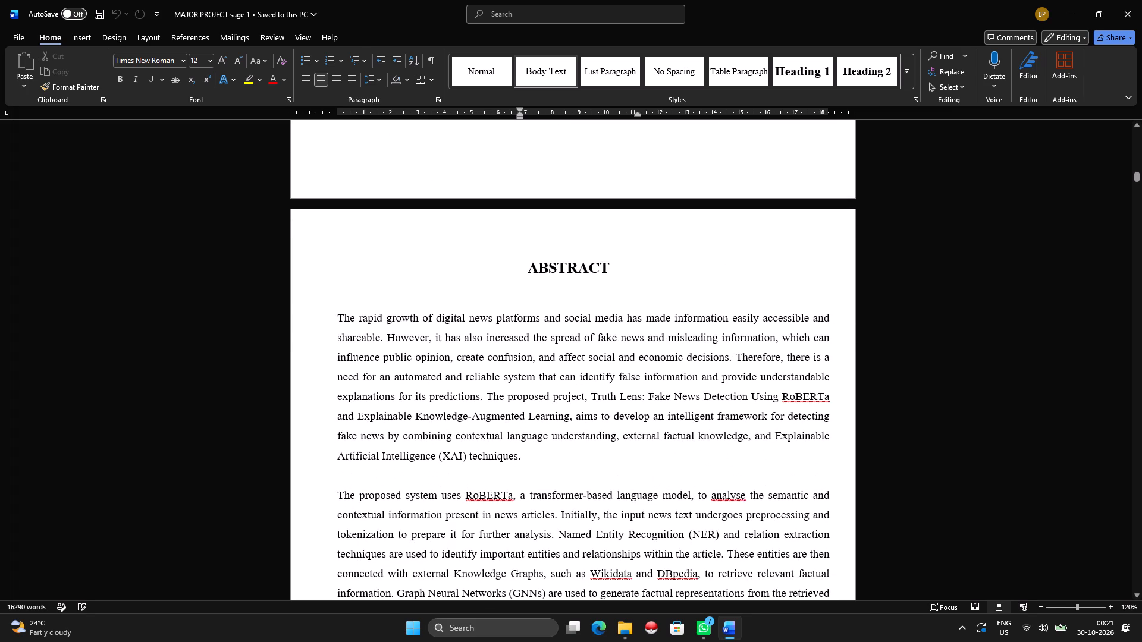
{"action": "scroll", "coordinate": [629, 296], "scroll_direction": "down", "scroll_amount": 2}
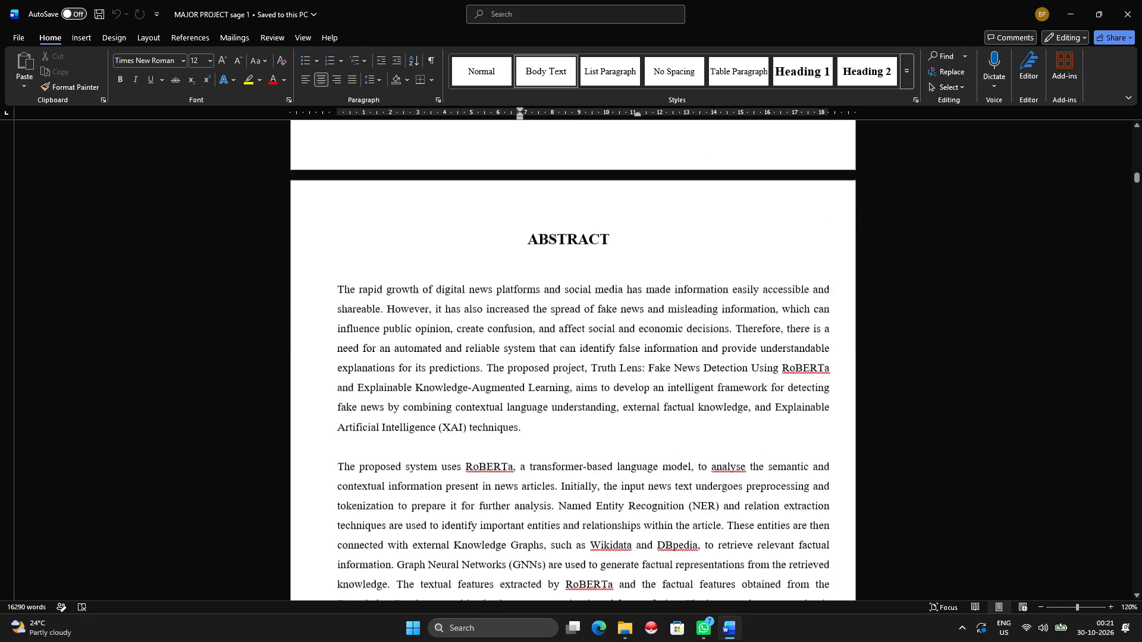
{"action": "scroll", "coordinate": [626, 310], "scroll_direction": "down", "scroll_amount": 20}
{"action": "scroll", "coordinate": [626, 310], "scroll_direction": "down", "scroll_amount": 8}
{"action": "scroll", "coordinate": [686, 336], "scroll_direction": "down", "scroll_amount": 20}
{"action": "scroll", "coordinate": [686, 336], "scroll_direction": "down", "scroll_amount": 7}
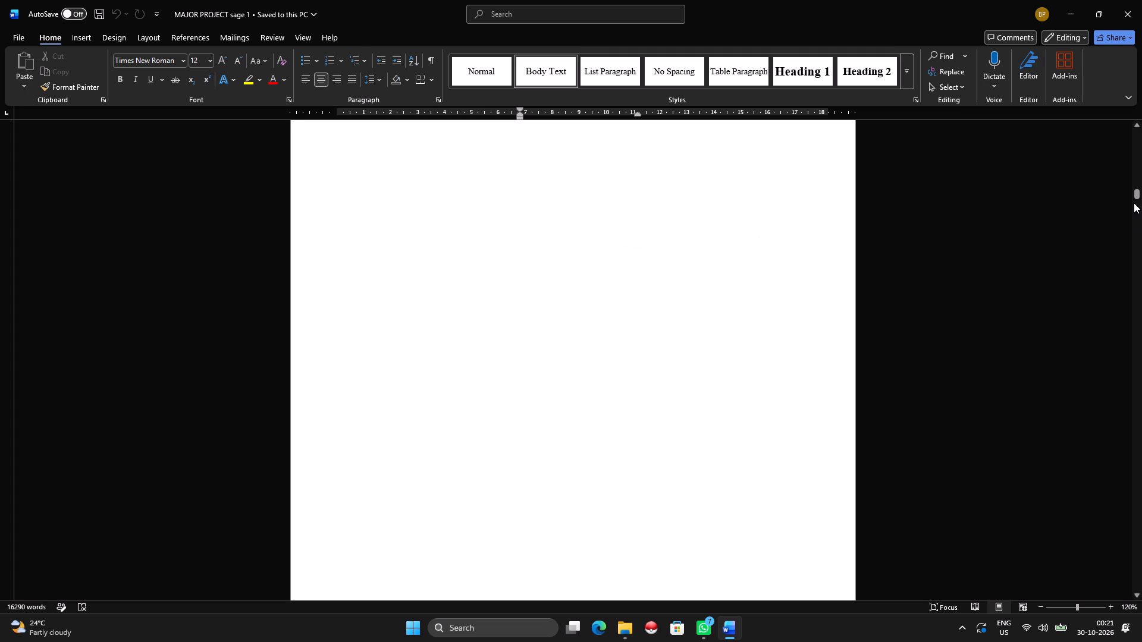